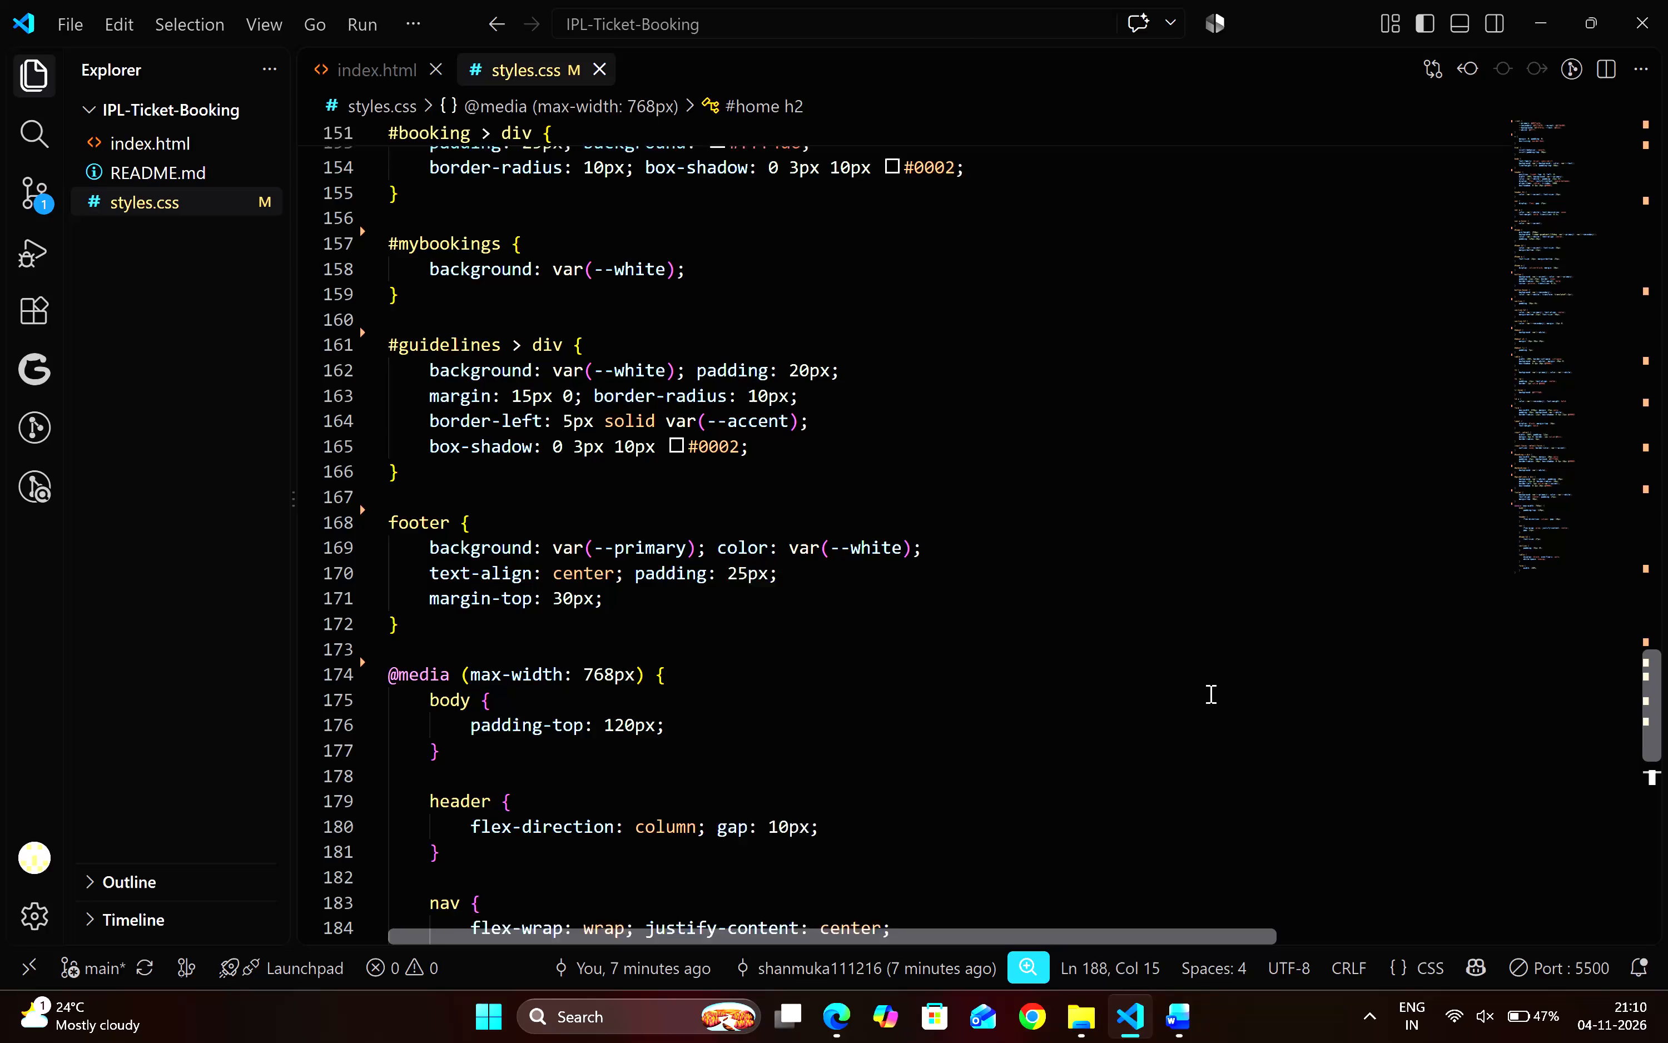
Capture a screenshot of the styles.css code from the #booking rule at line 151 to the header rule in the media query.
{"action": "scroll", "coordinate": [1209, 693], "scroll_direction": "up", "scroll_amount": 2}
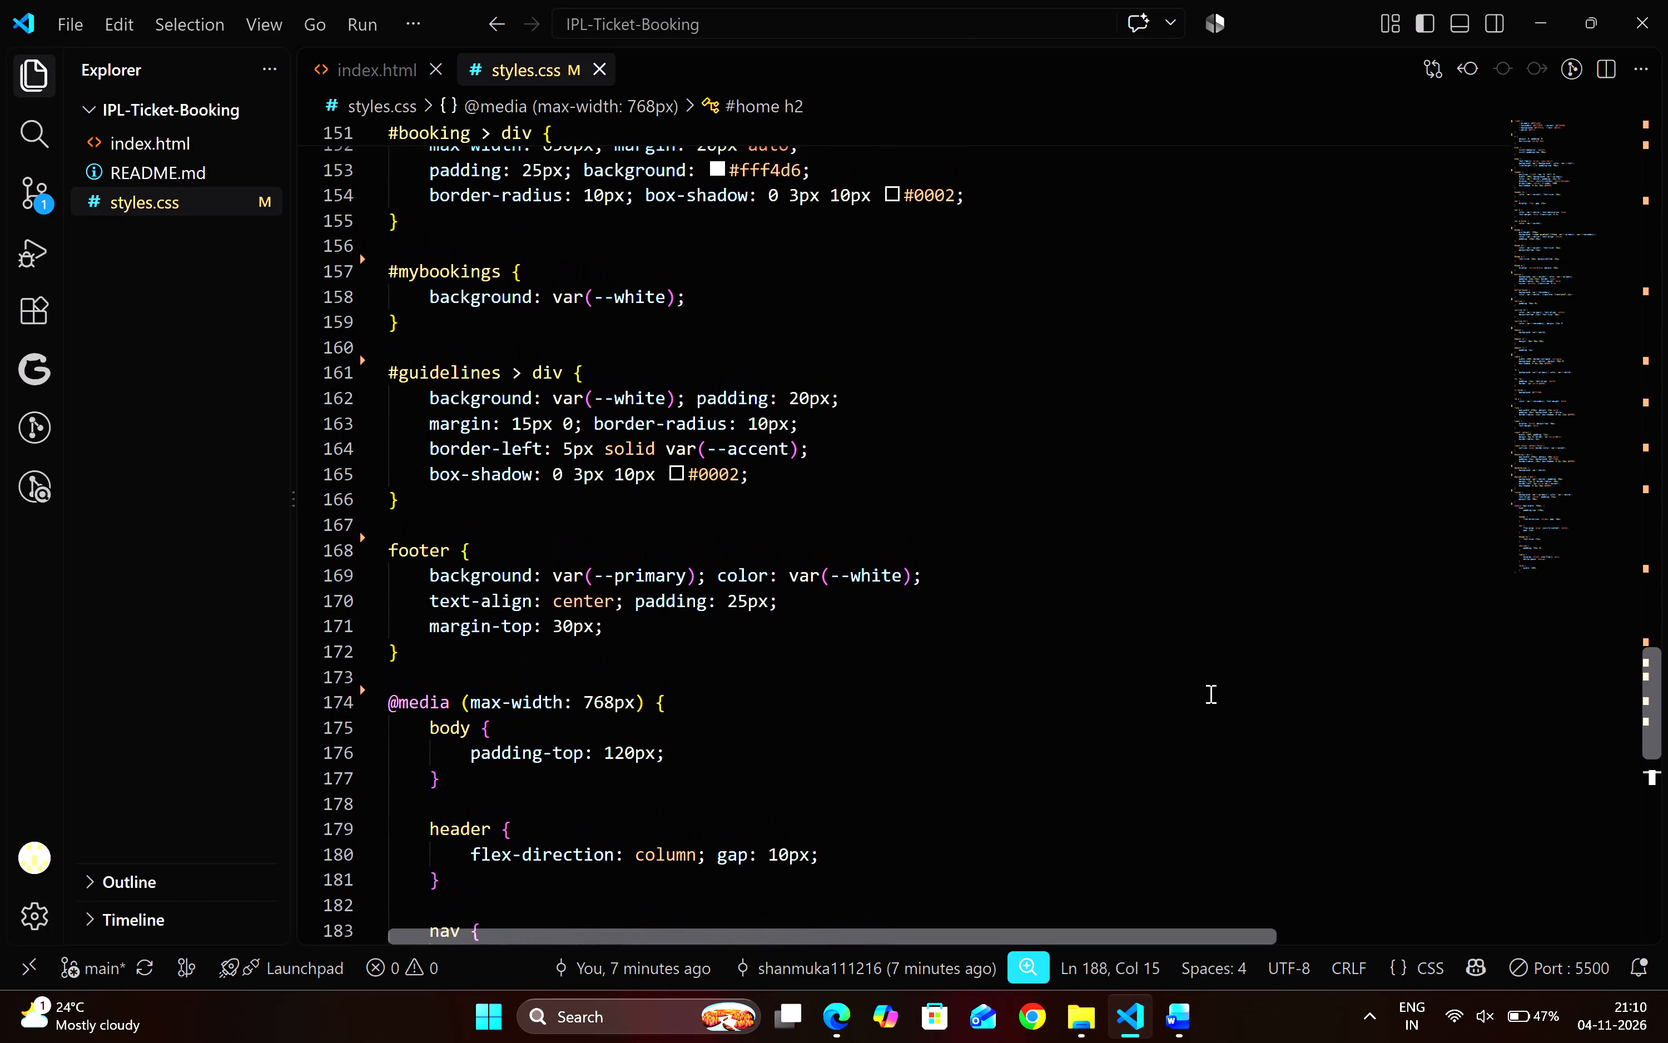
{"action": "scroll", "coordinate": [1209, 693], "scroll_direction": "up", "scroll_amount": 1}
{"action": "key", "text": "shift+super+s"}
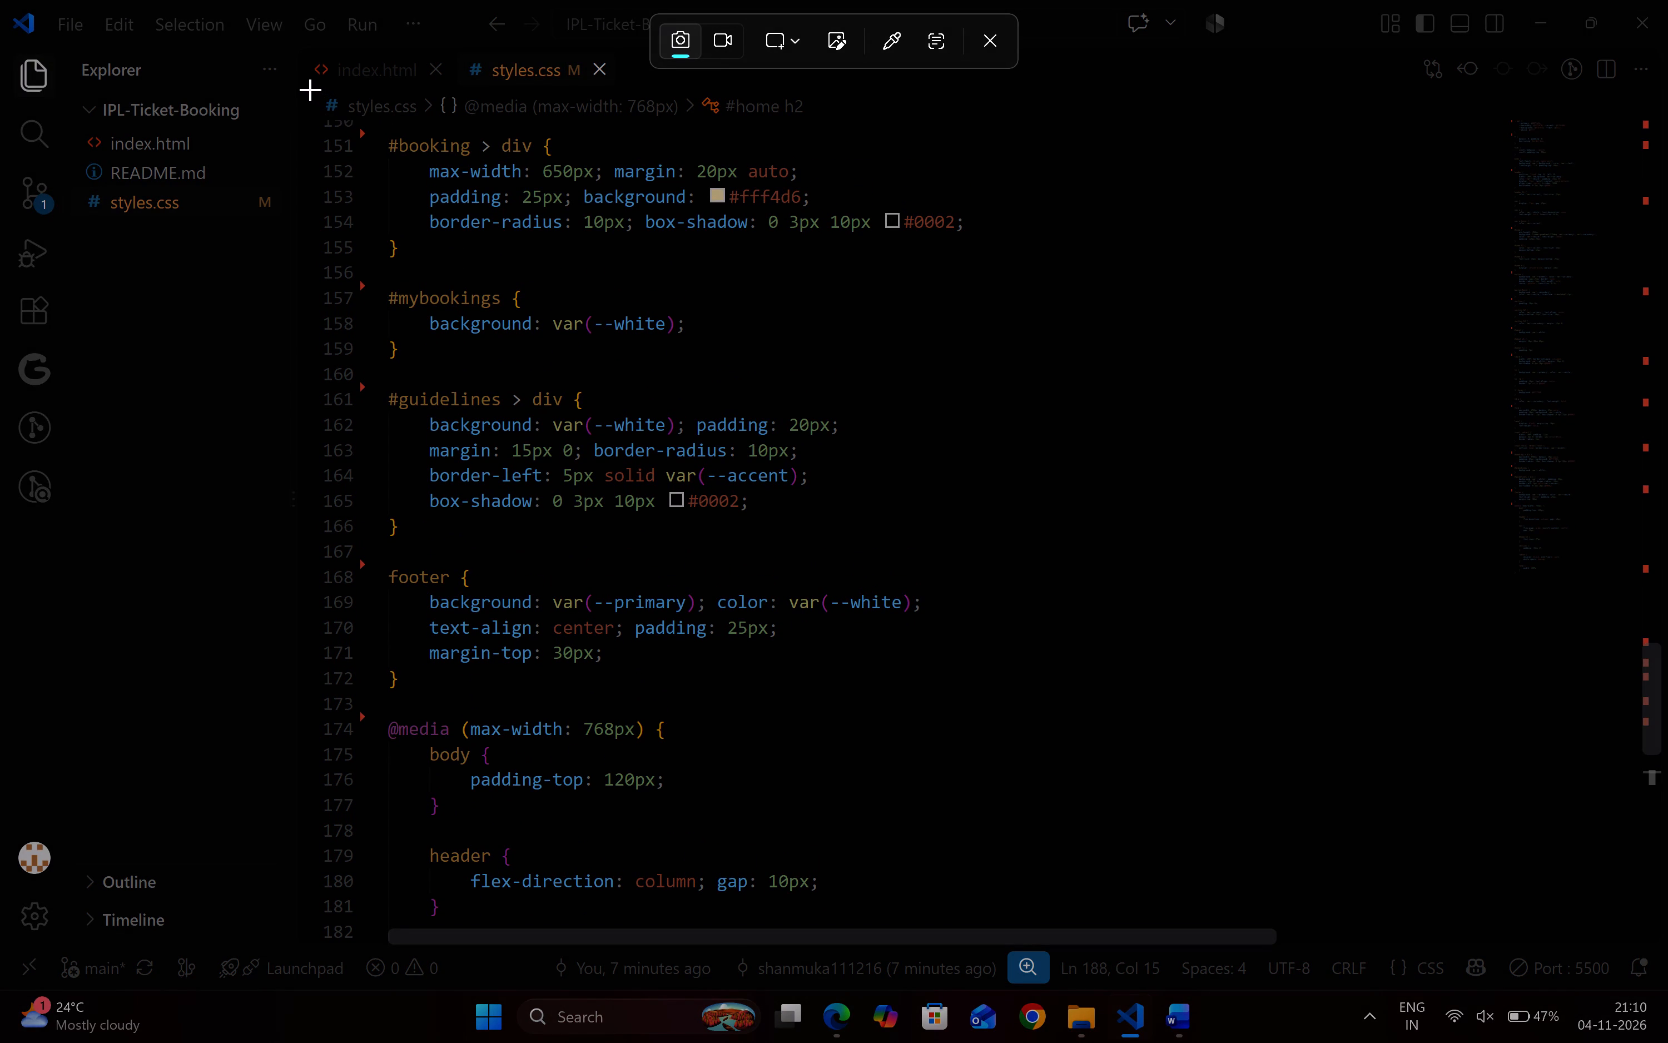
{"action": "left_click_drag", "start_coordinate": [309, 89], "coordinate": [1338, 943]}
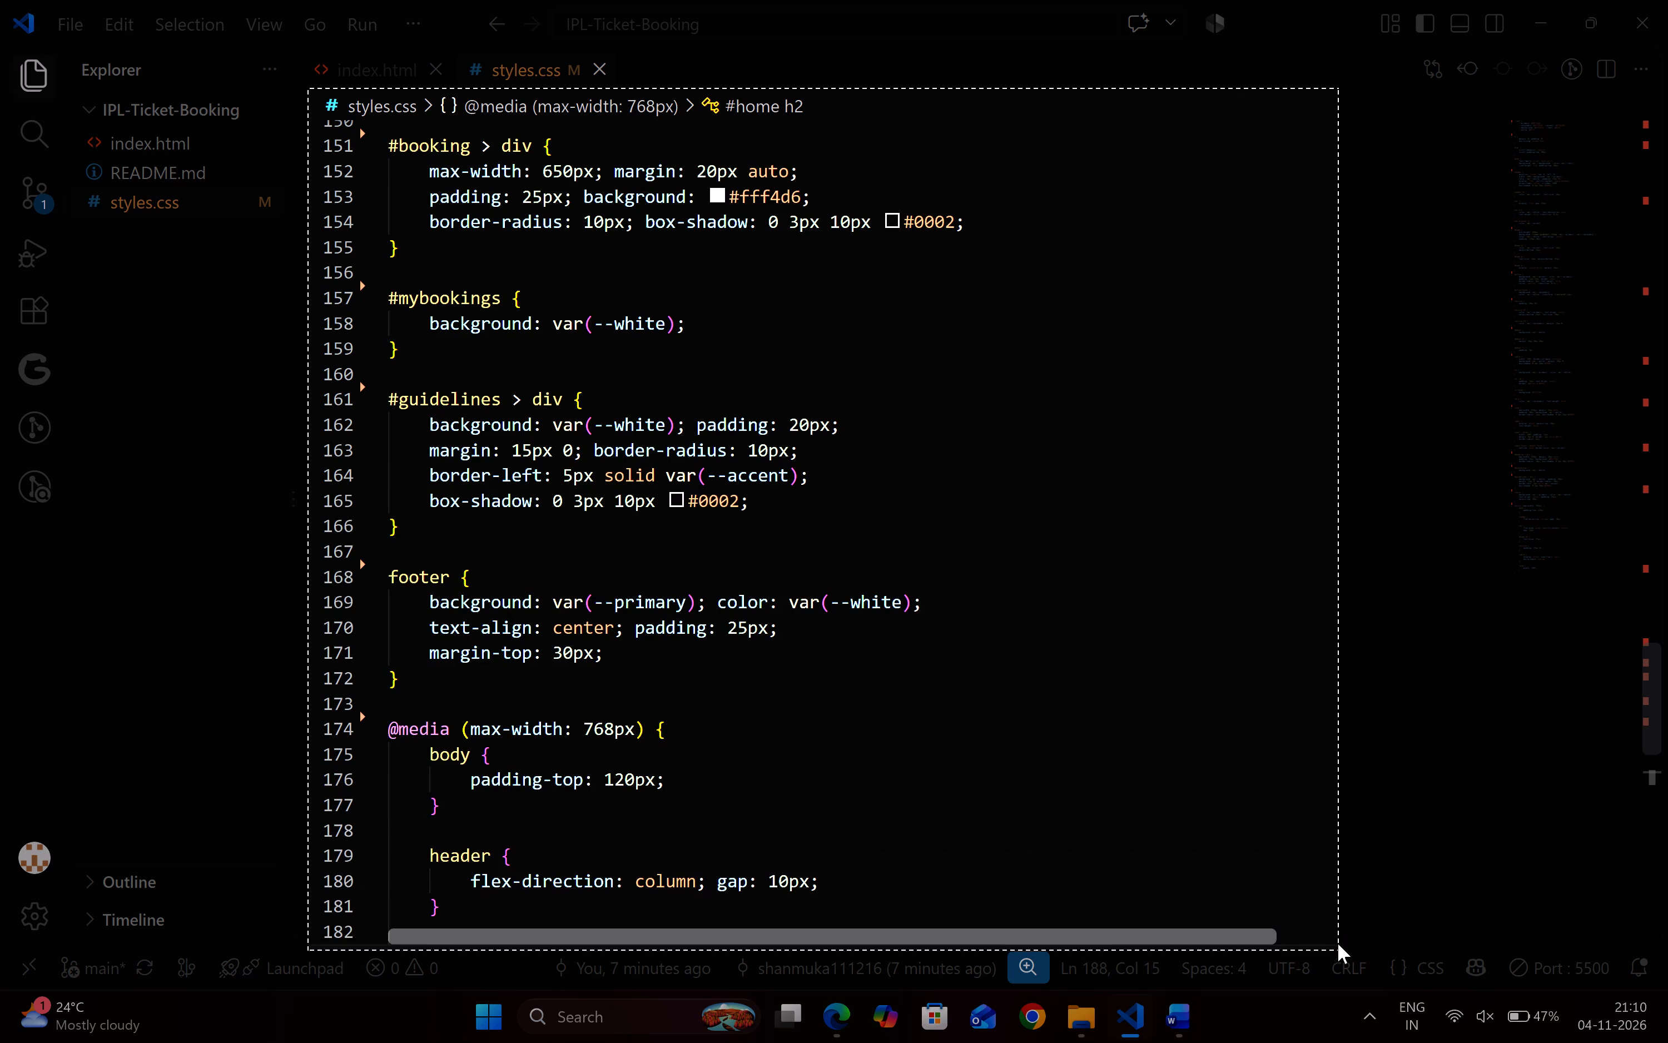
{"action": "left_click_drag", "start_coordinate": [1338, 943], "coordinate": [1338, 922]}
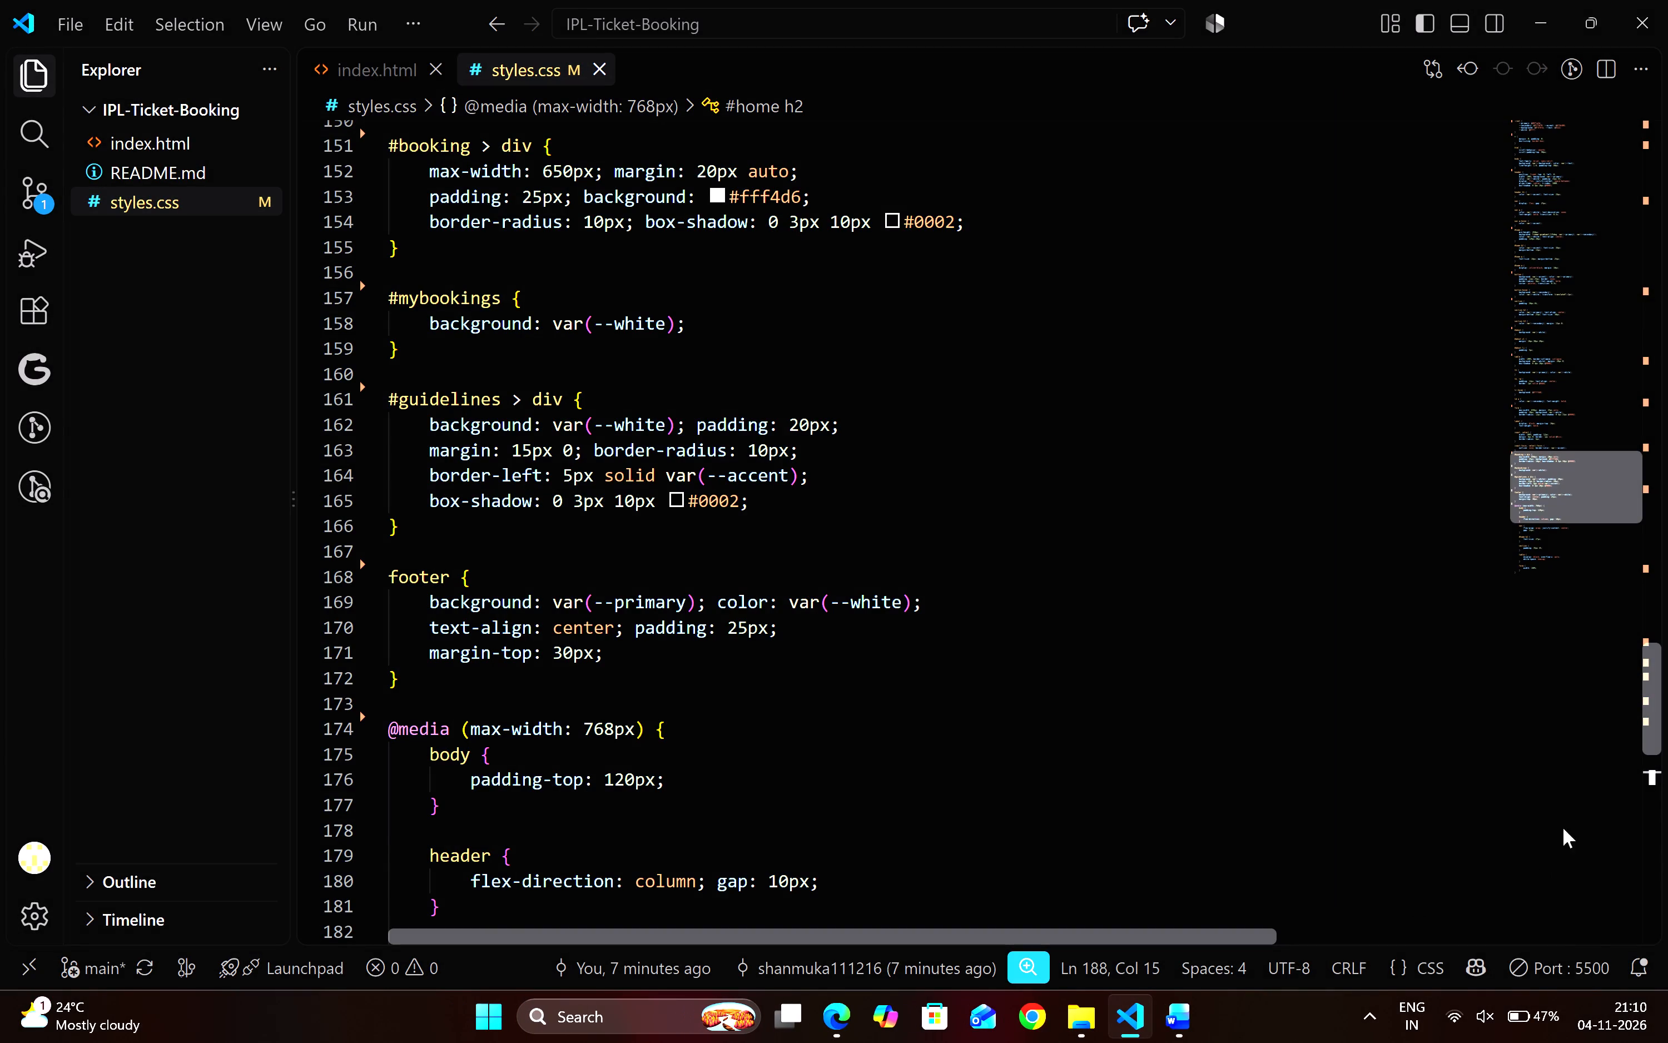
{"action": "left_click", "coordinate": [1620, 820]}
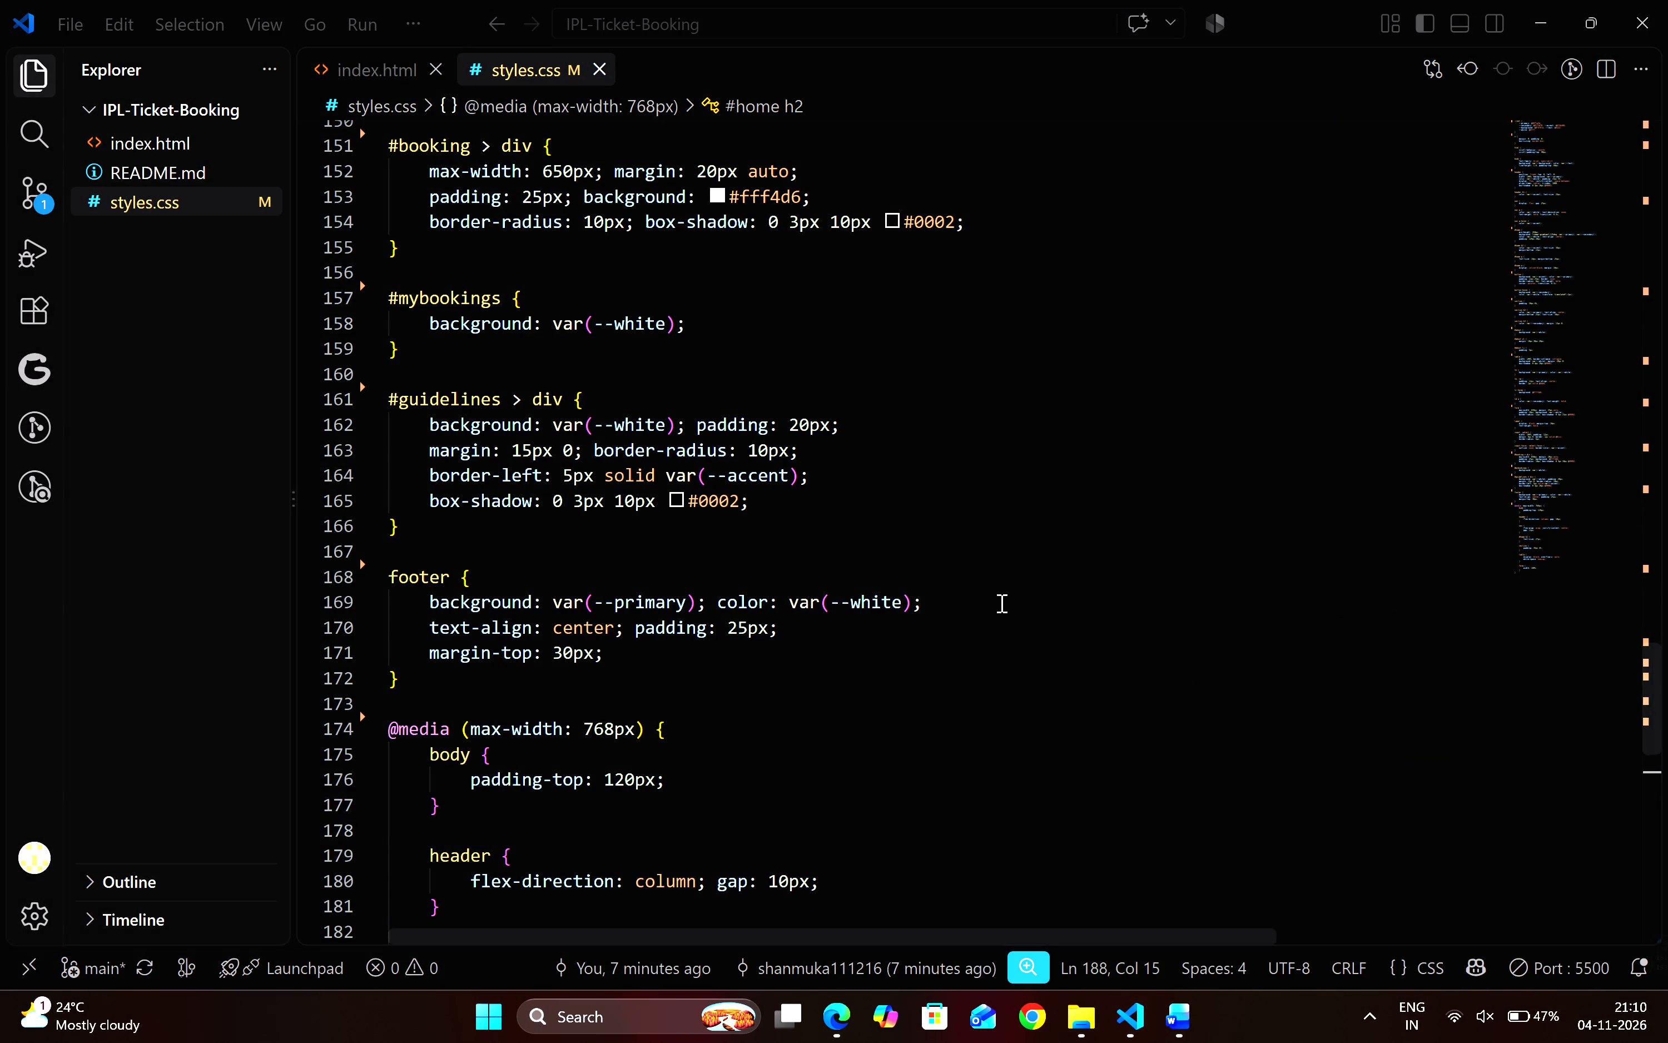
Capture a screenshot of the end of styles.css, from the nav rule at line 183 to the closing brace at line 204.
{"action": "scroll", "coordinate": [941, 574], "scroll_direction": "down", "scroll_amount": 13}
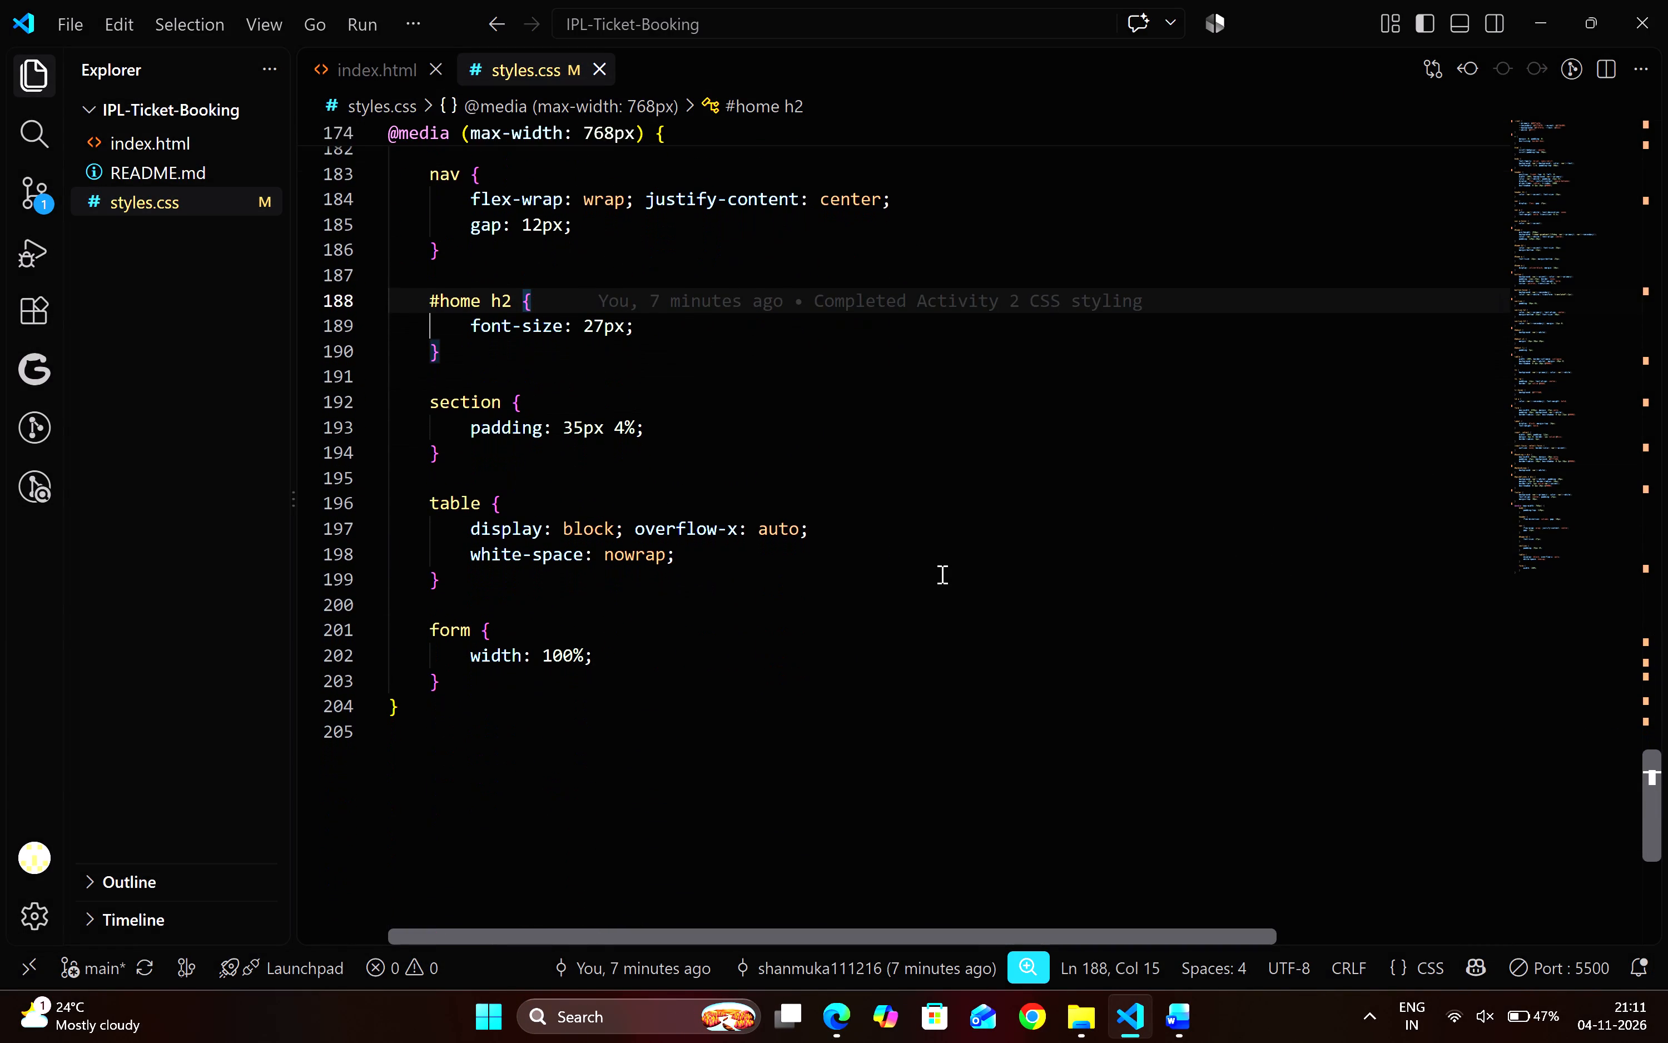
{"action": "key", "text": "shift+super+s"}
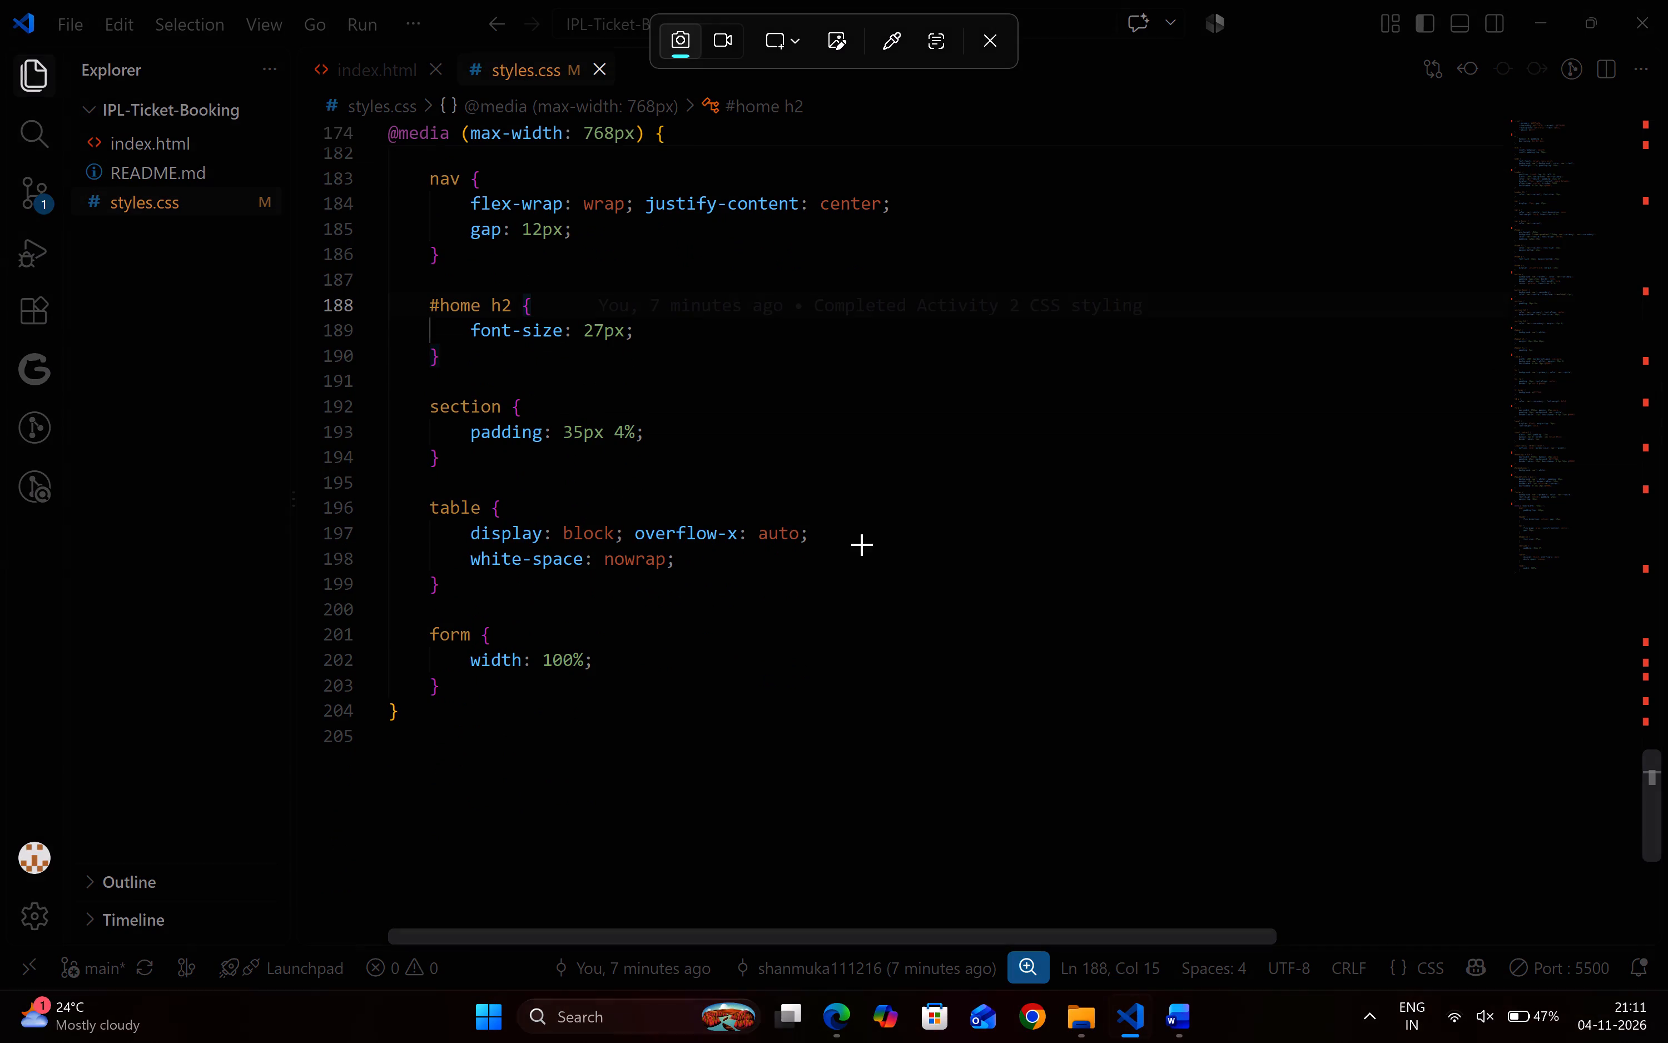
{"action": "left_click_drag", "start_coordinate": [300, 85], "coordinate": [1118, 448]}
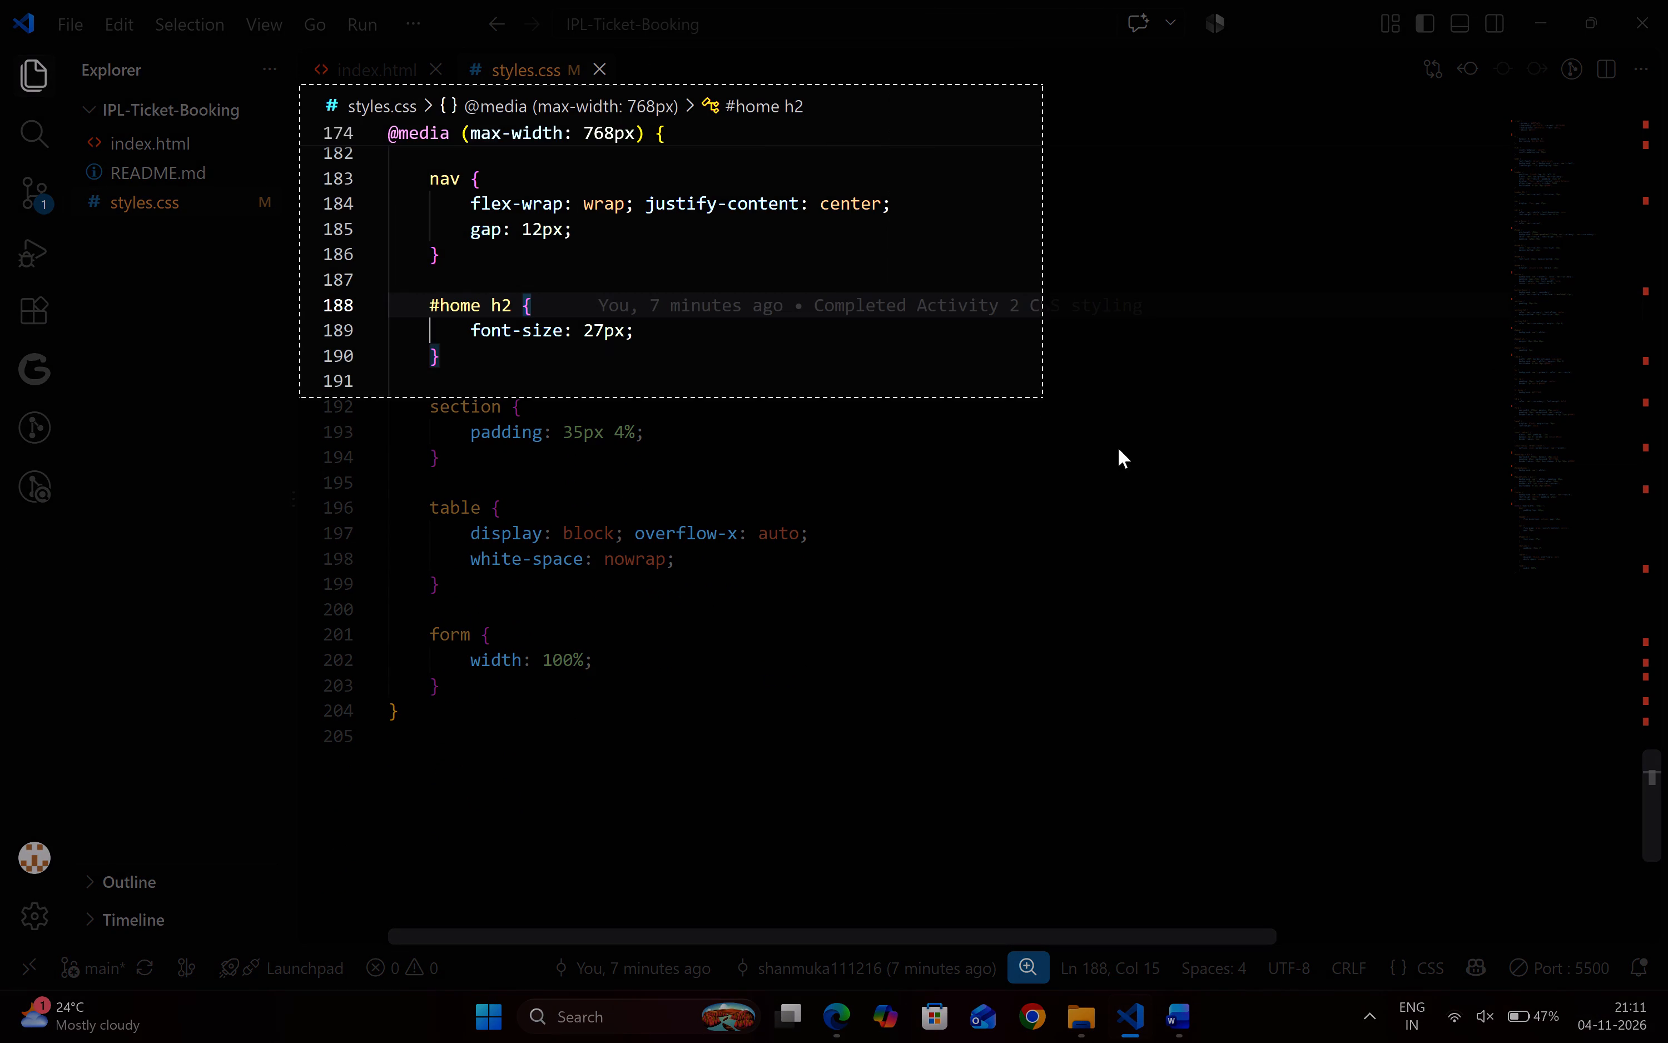
{"action": "left_click_drag", "start_coordinate": [1118, 448], "coordinate": [1364, 752]}
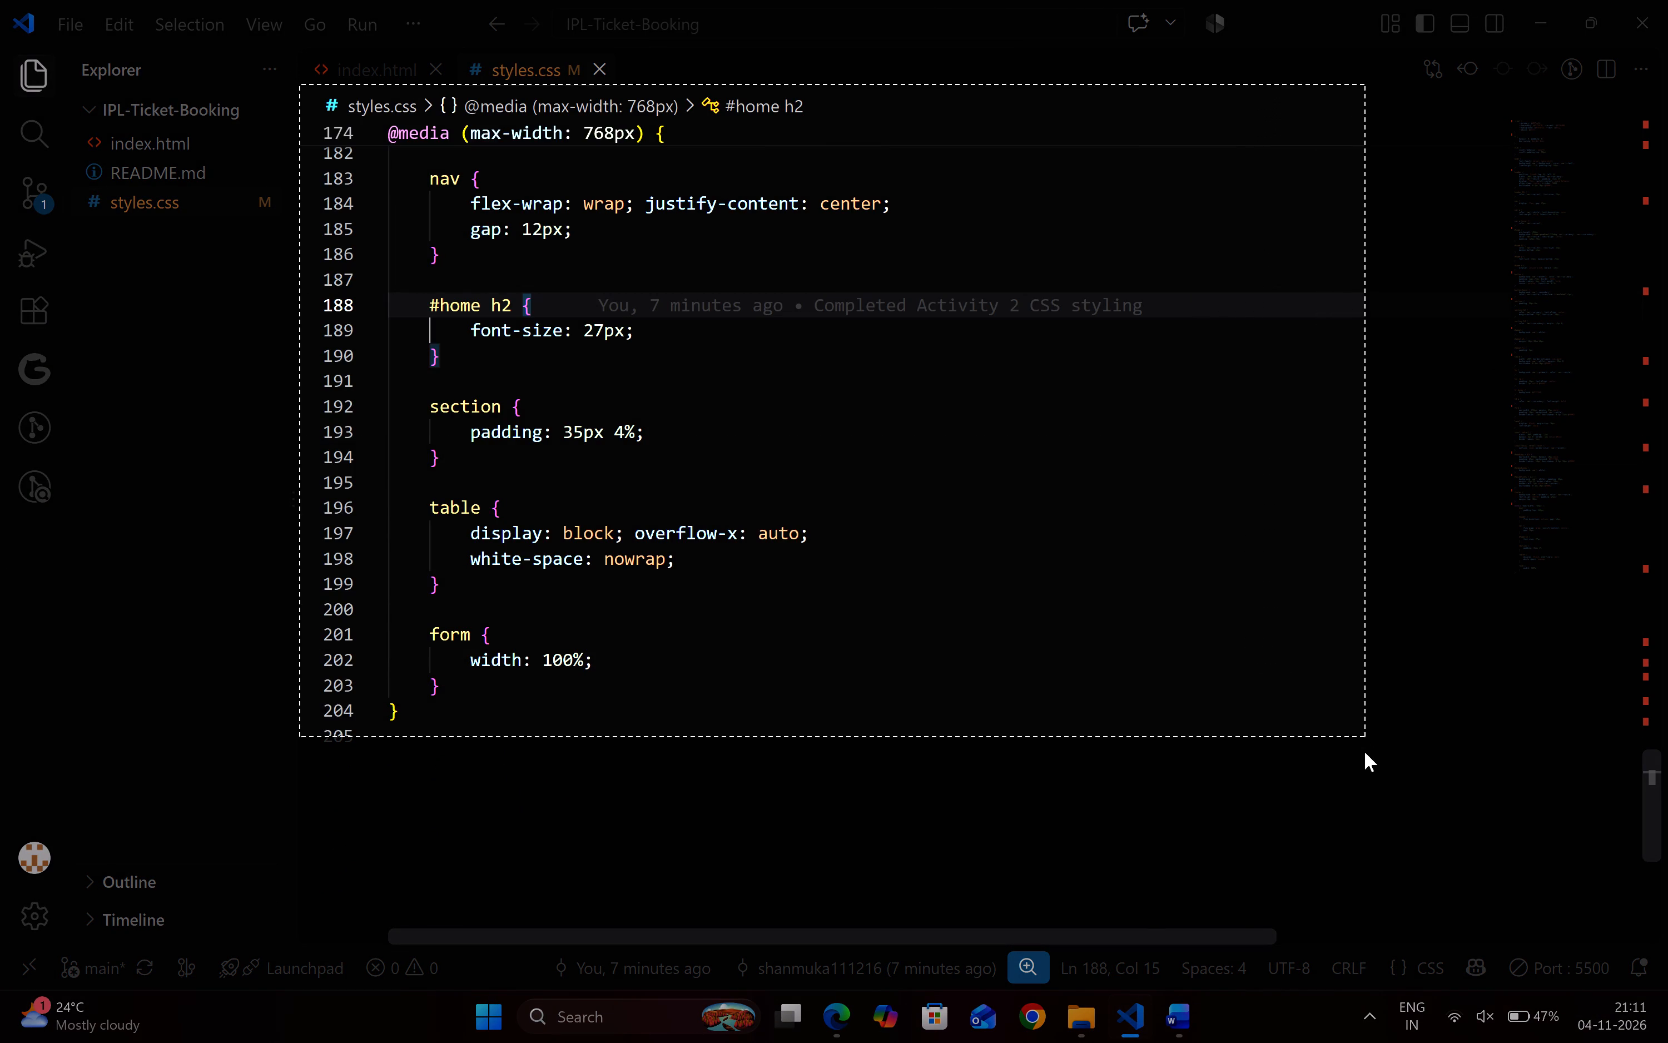
{"action": "left_click_drag", "start_coordinate": [1364, 752], "coordinate": [1381, 736]}
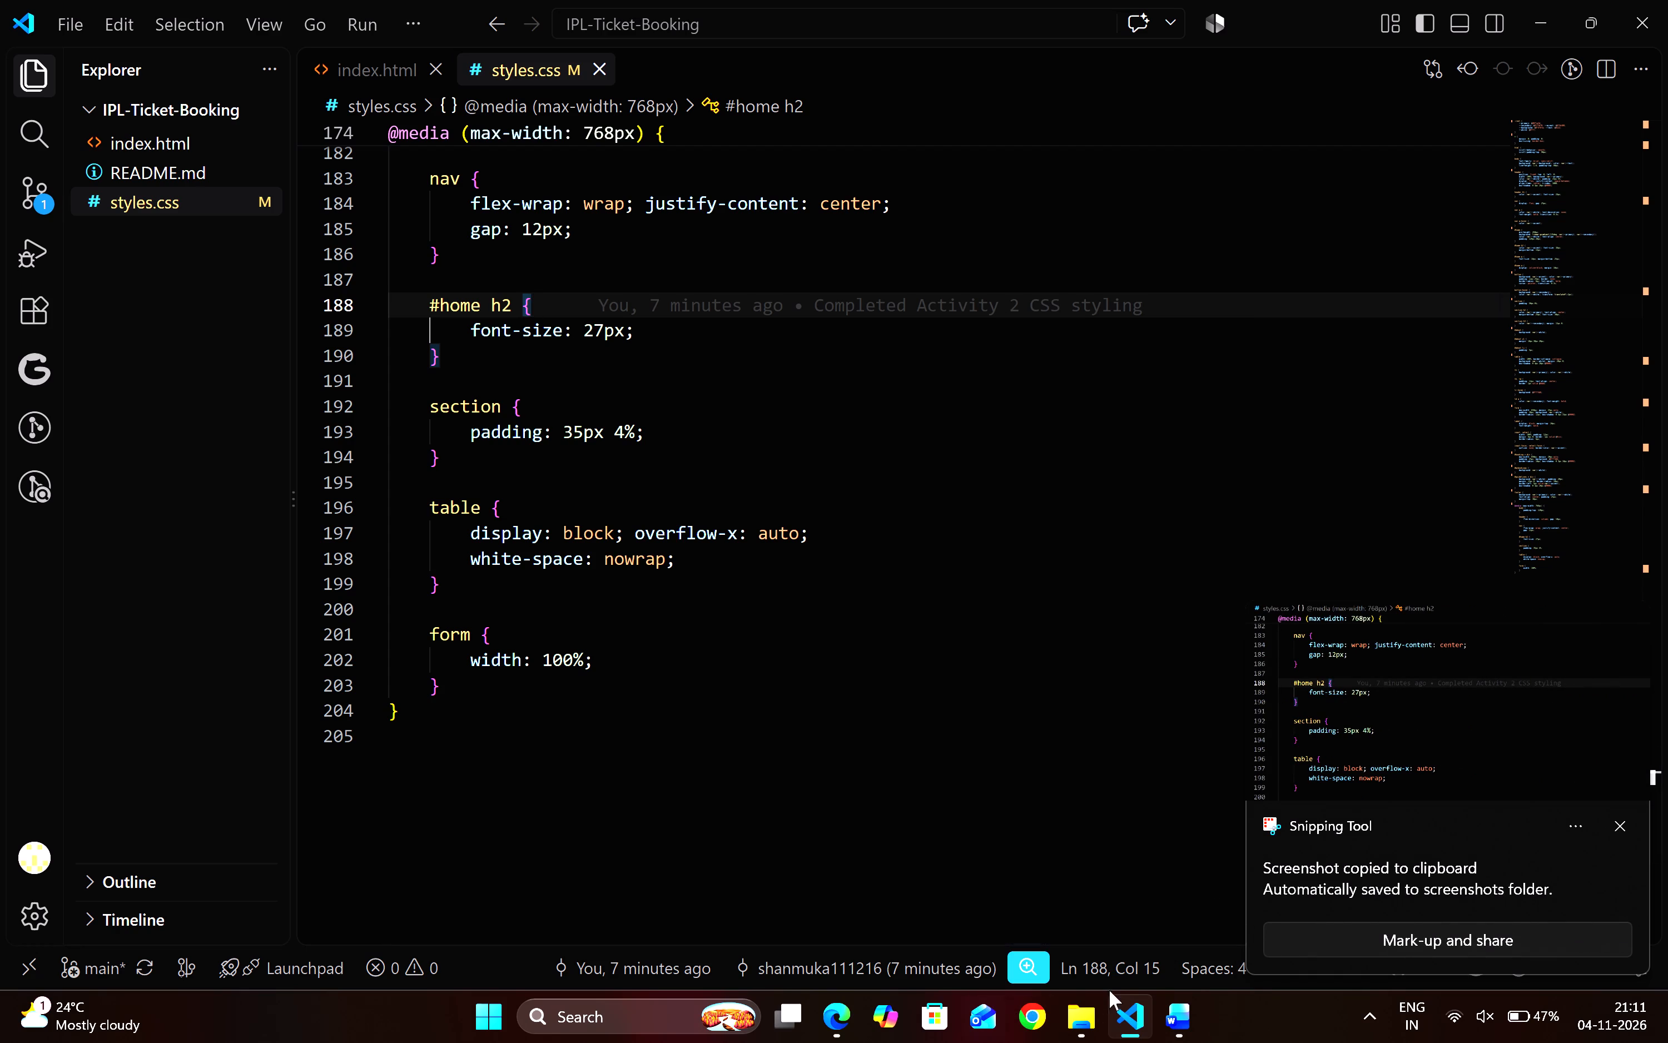
{"action": "left_click", "coordinate": [1089, 963]}
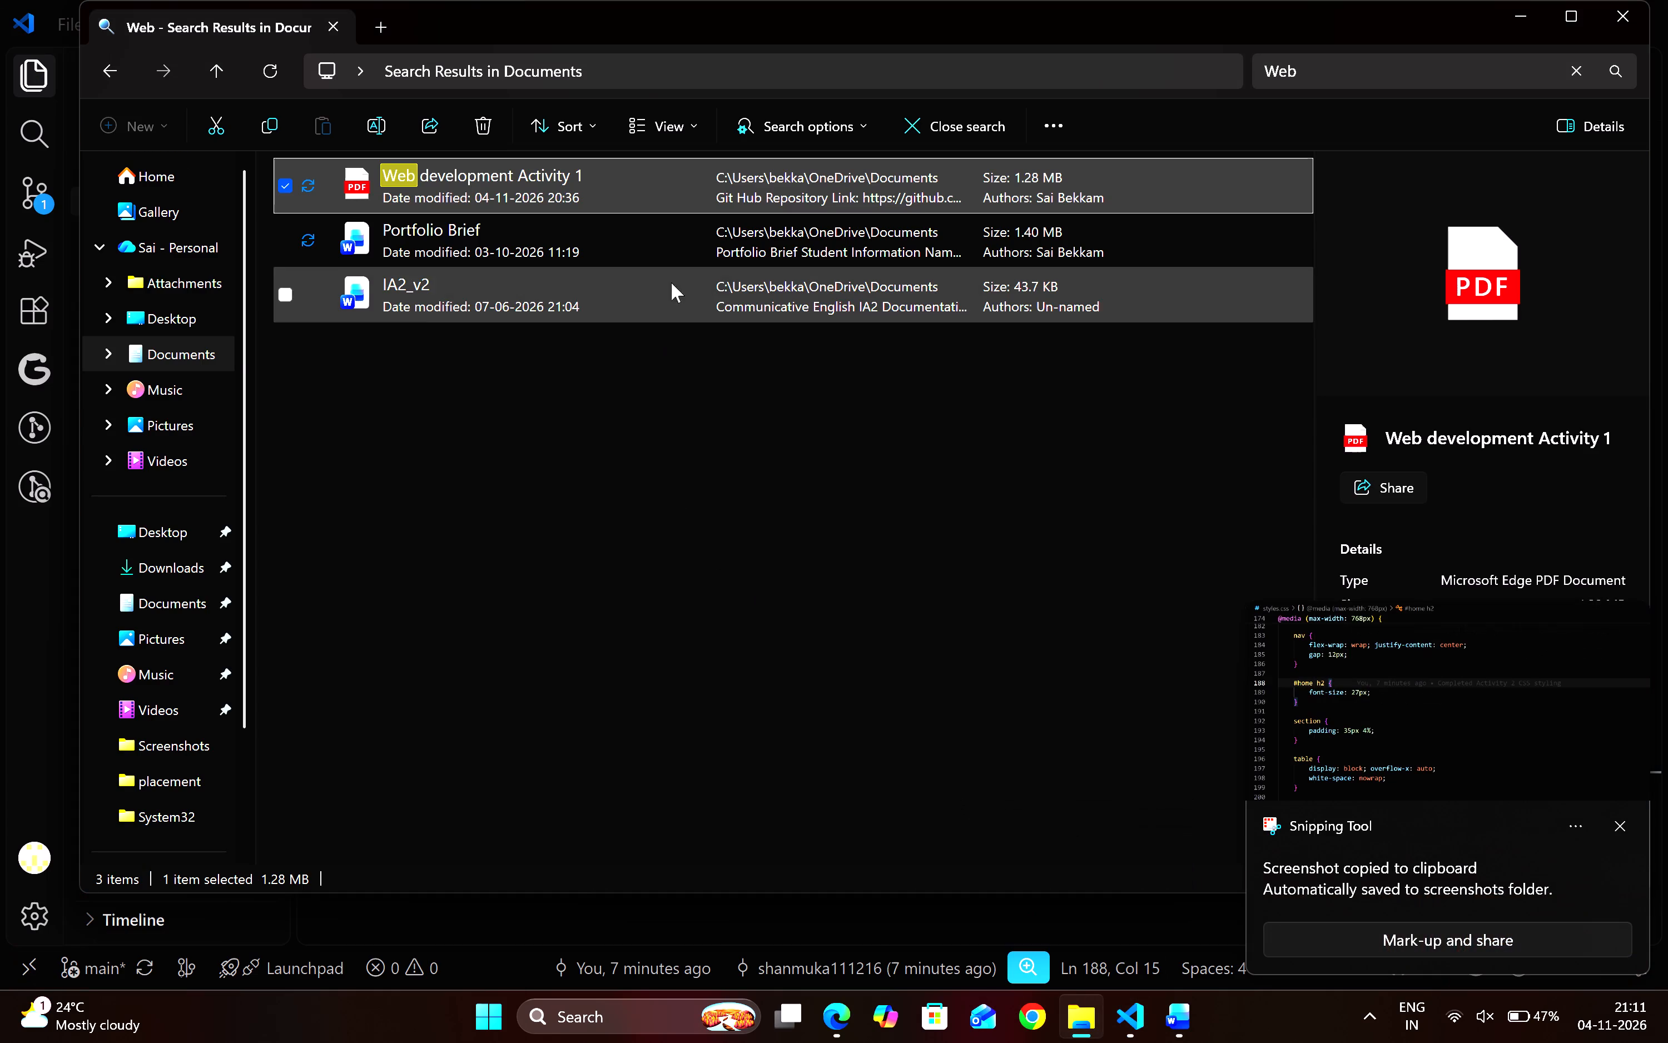
{"action": "left_click", "coordinate": [182, 745]}
{"action": "scroll", "coordinate": [512, 678], "scroll_direction": "down", "scroll_amount": 6}
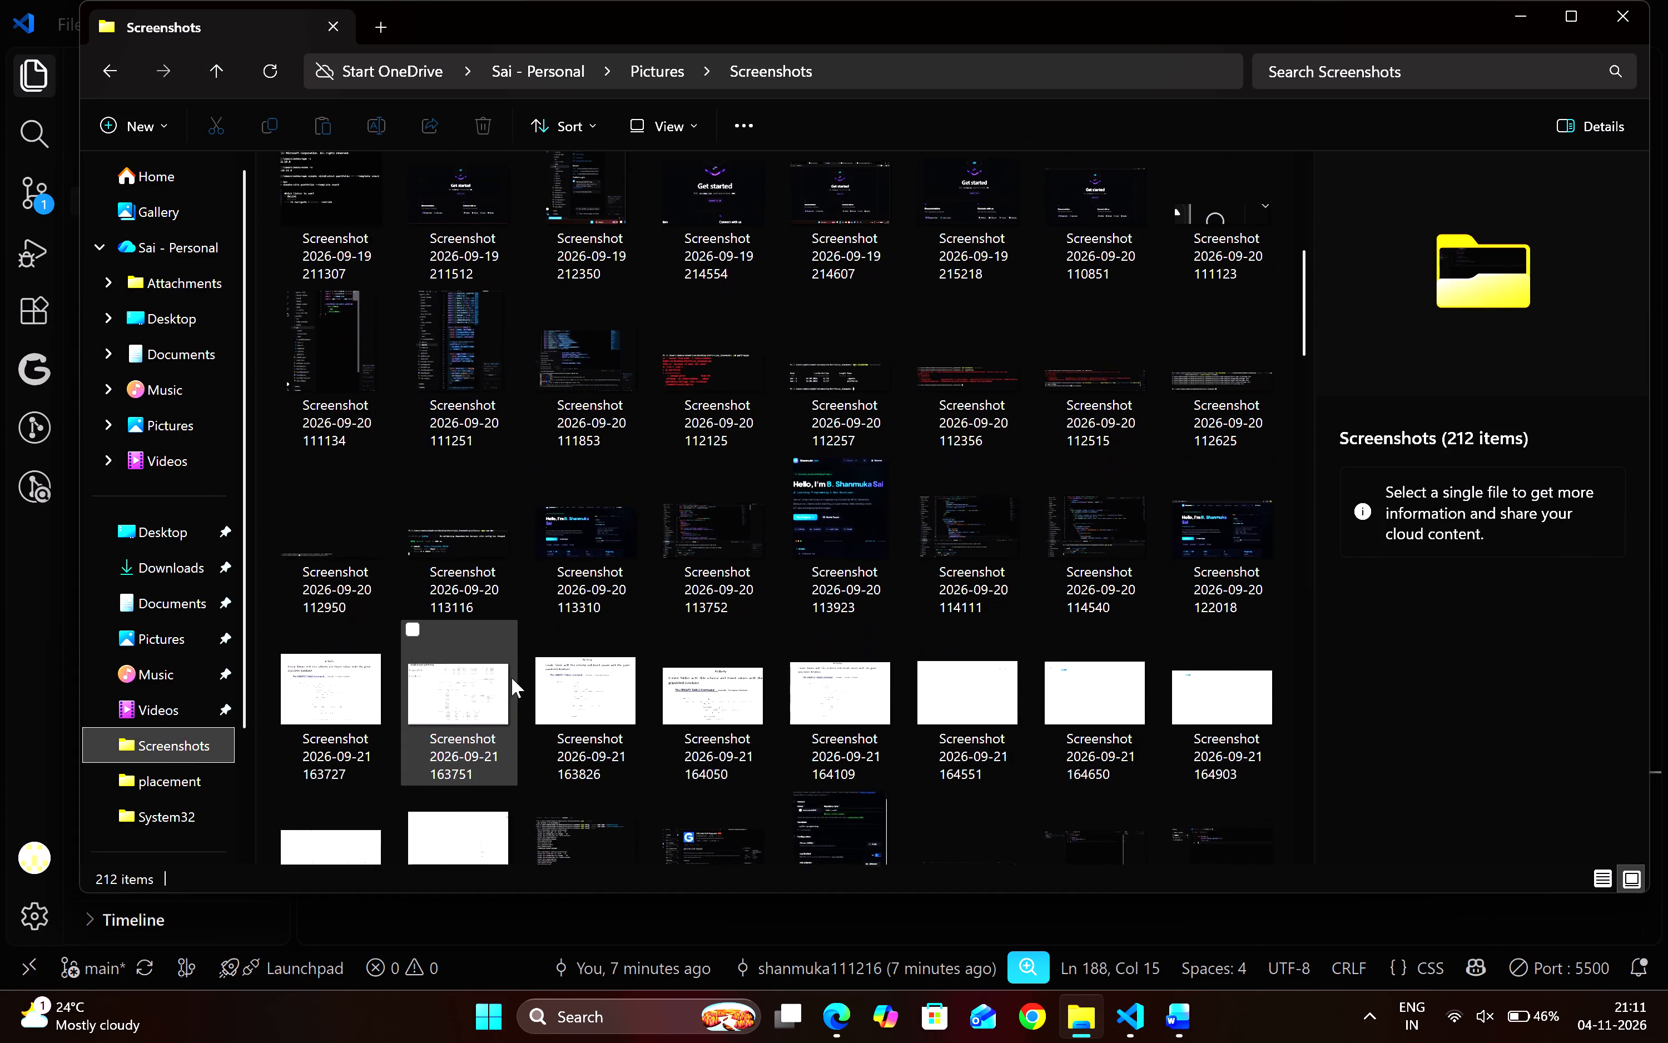
{"action": "scroll", "coordinate": [512, 678], "scroll_direction": "down", "scroll_amount": 20}
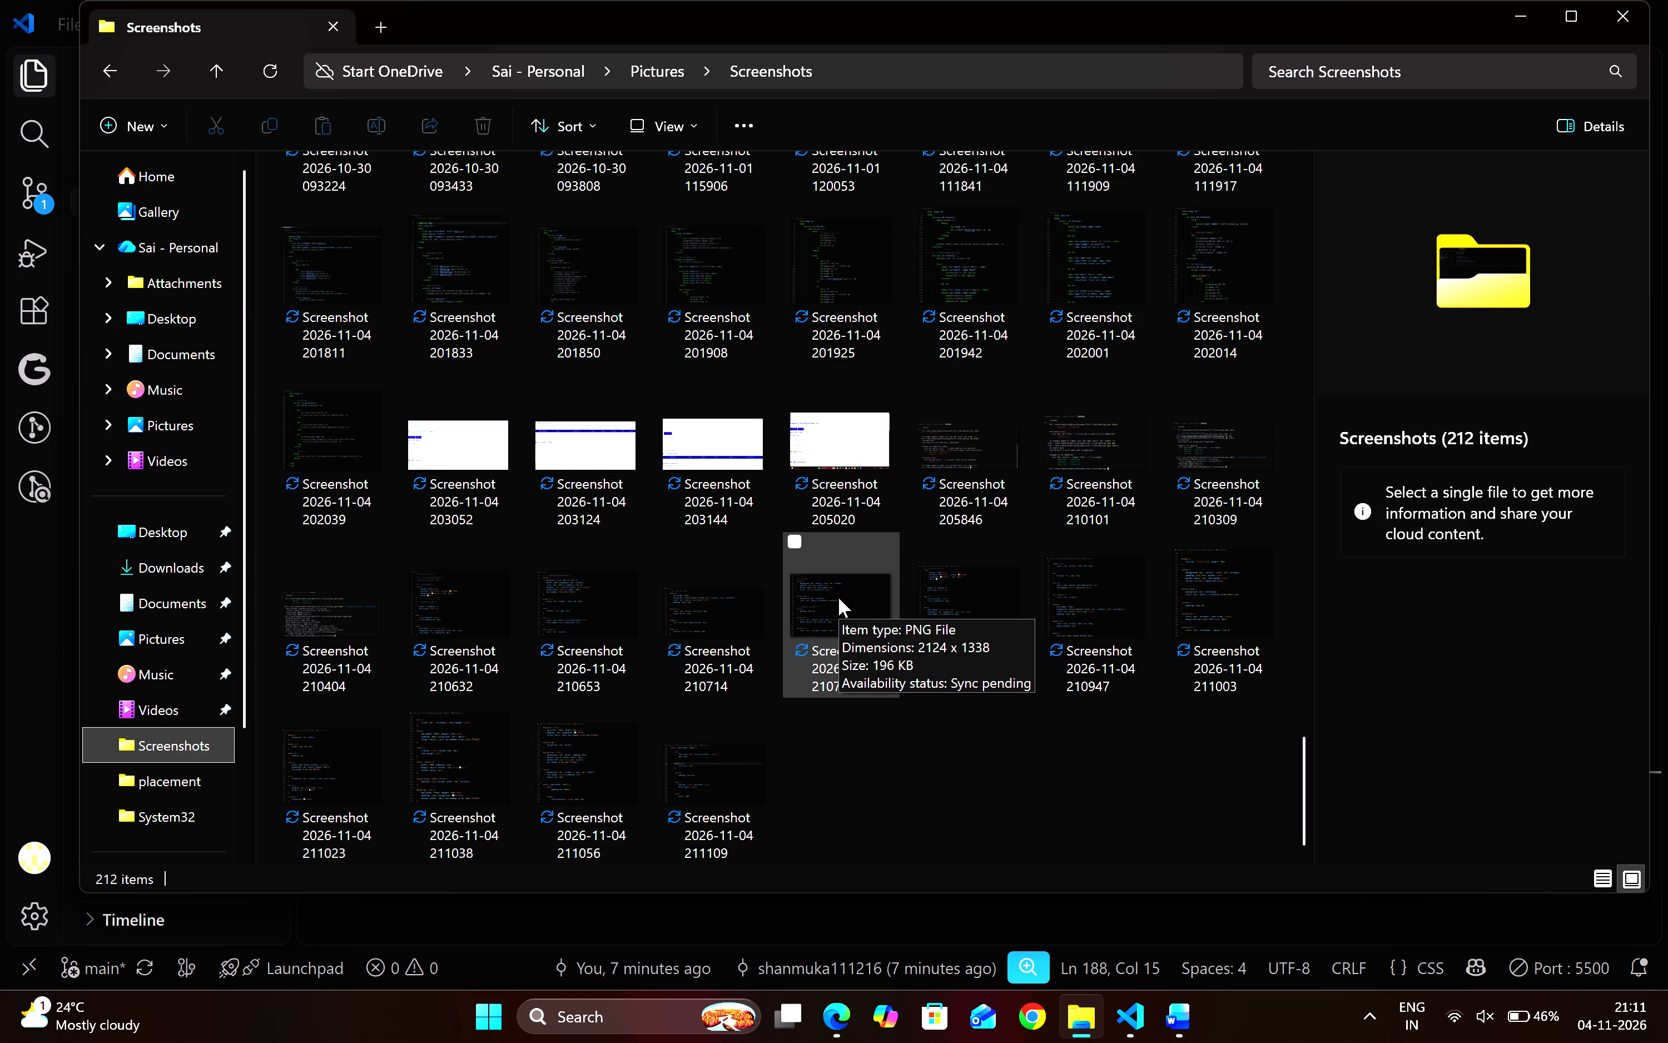
{"action": "left_click", "coordinate": [1058, 596]}
{"action": "double_click", "coordinate": [1084, 592]}
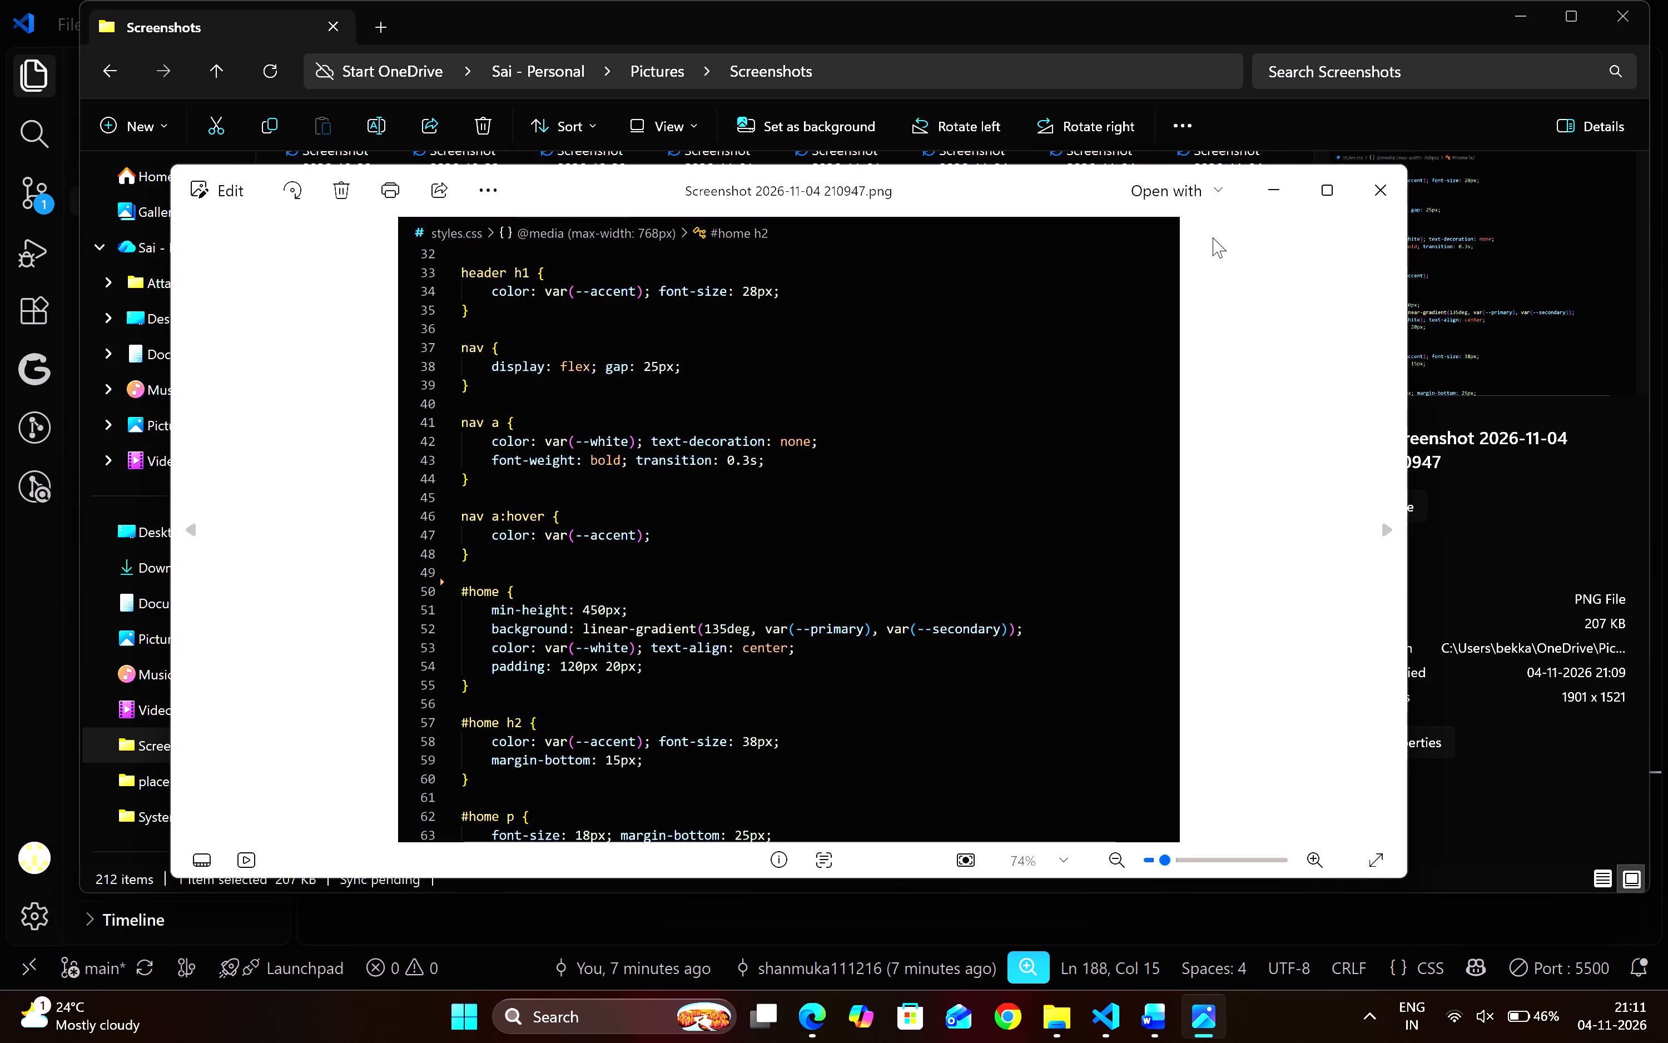
{"action": "left_click", "coordinate": [1388, 194]}
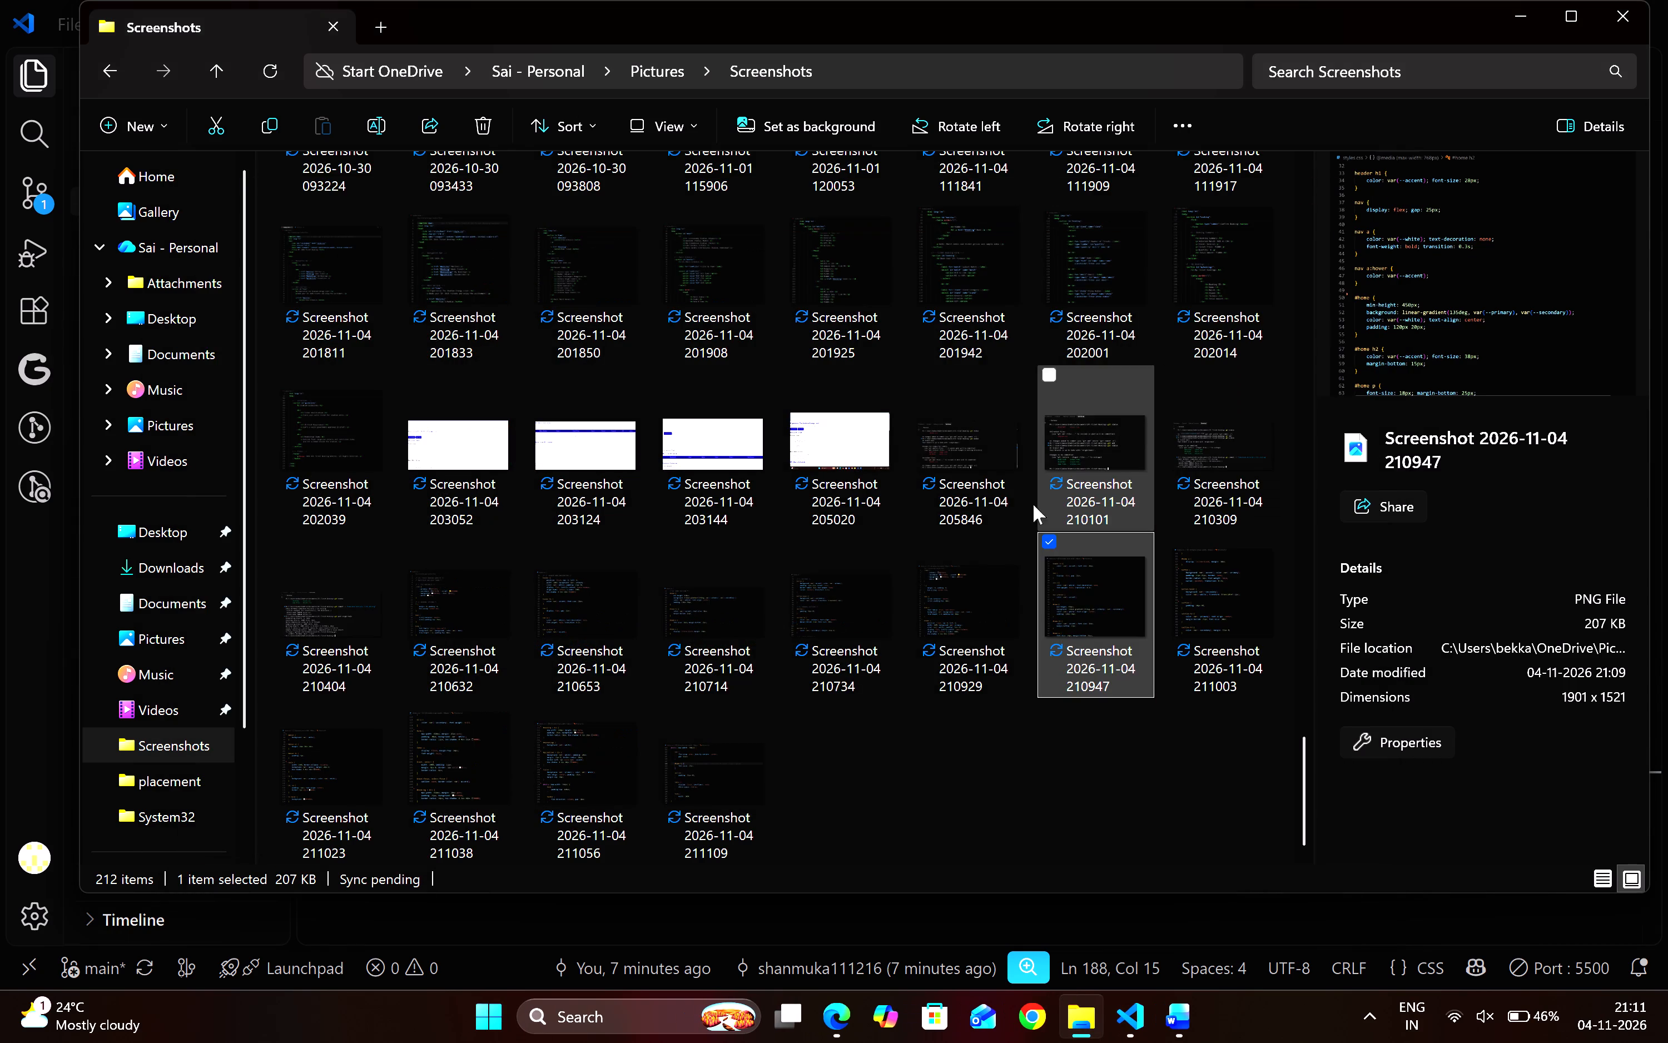
{"action": "double_click", "coordinate": [982, 585]}
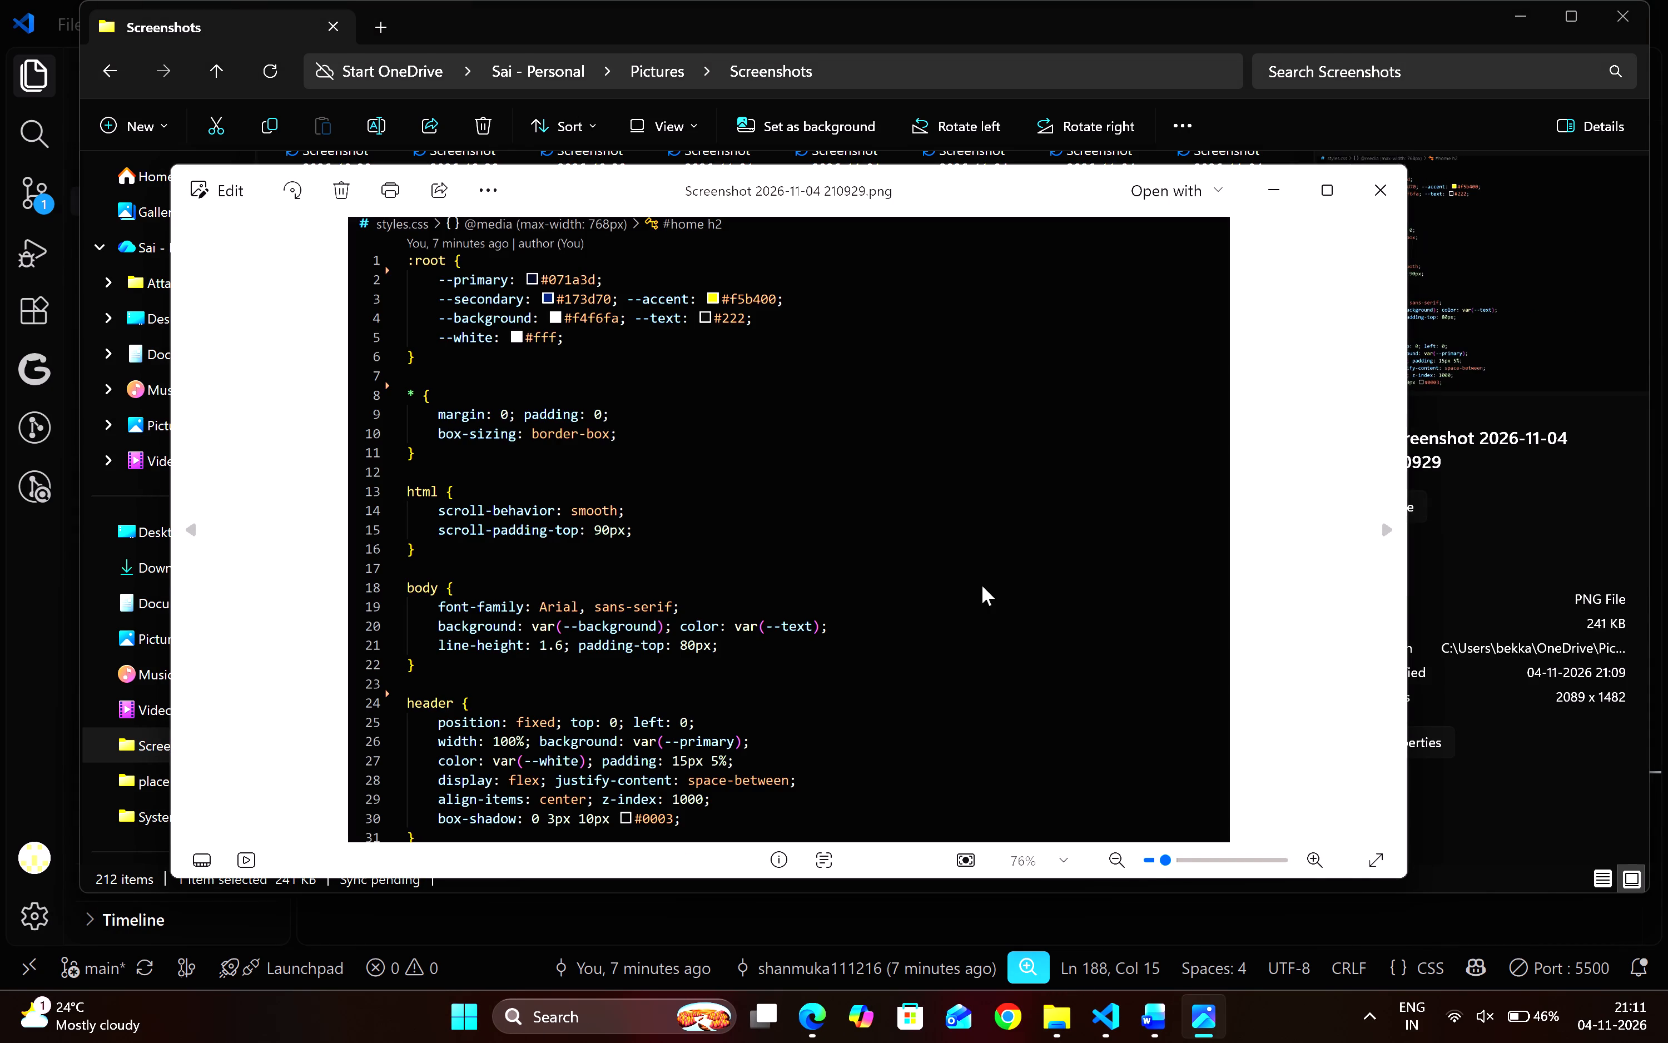
{"action": "left_click", "coordinate": [1370, 183]}
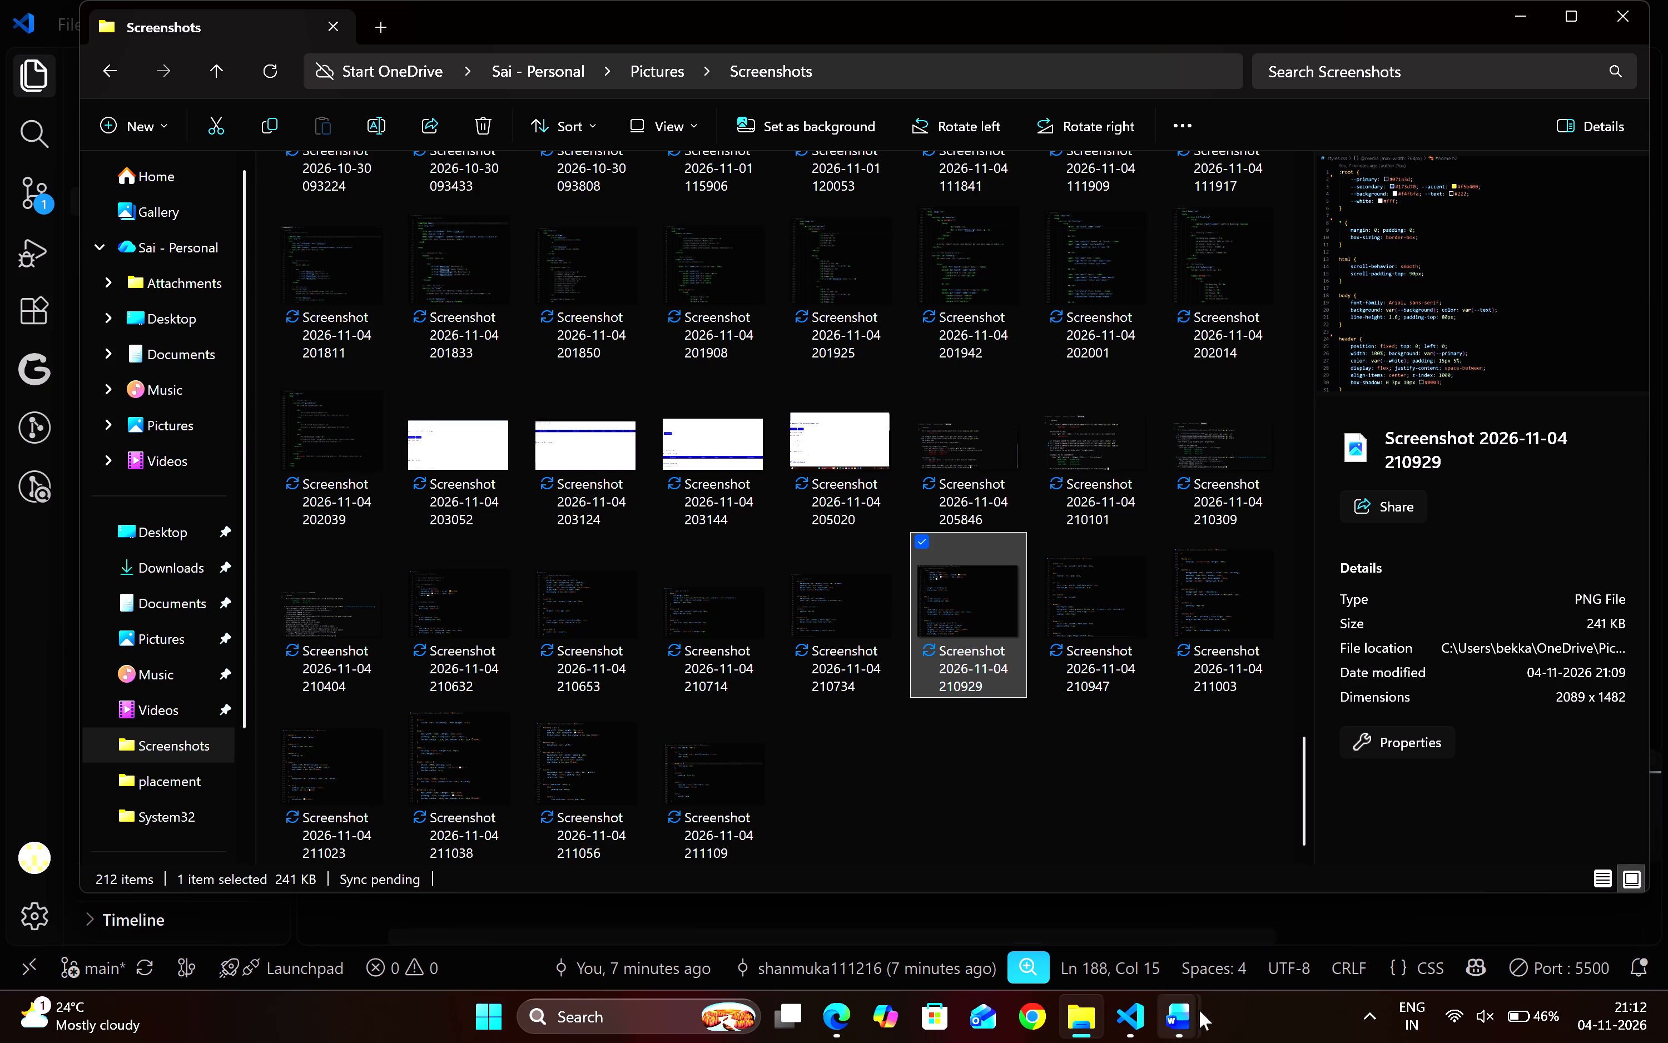
Switch to Word and create a new blank document.
{"action": "left_click", "coordinate": [1213, 900]}
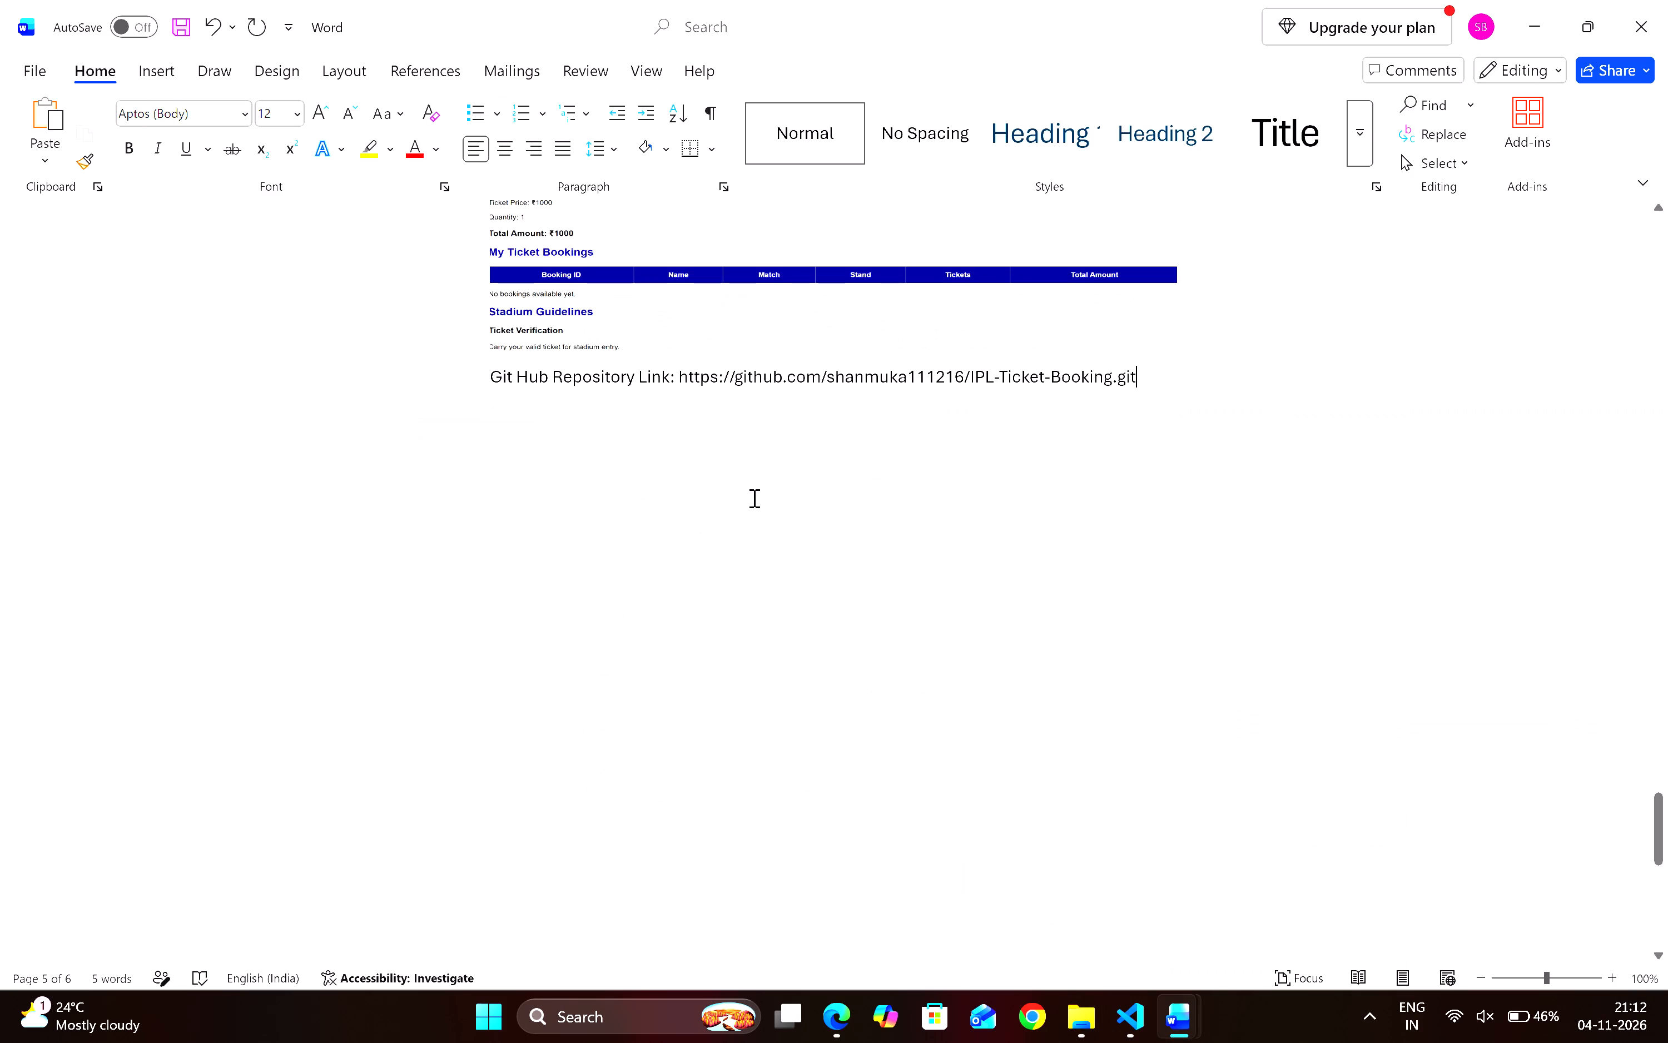
{"action": "left_click", "coordinate": [24, 61]}
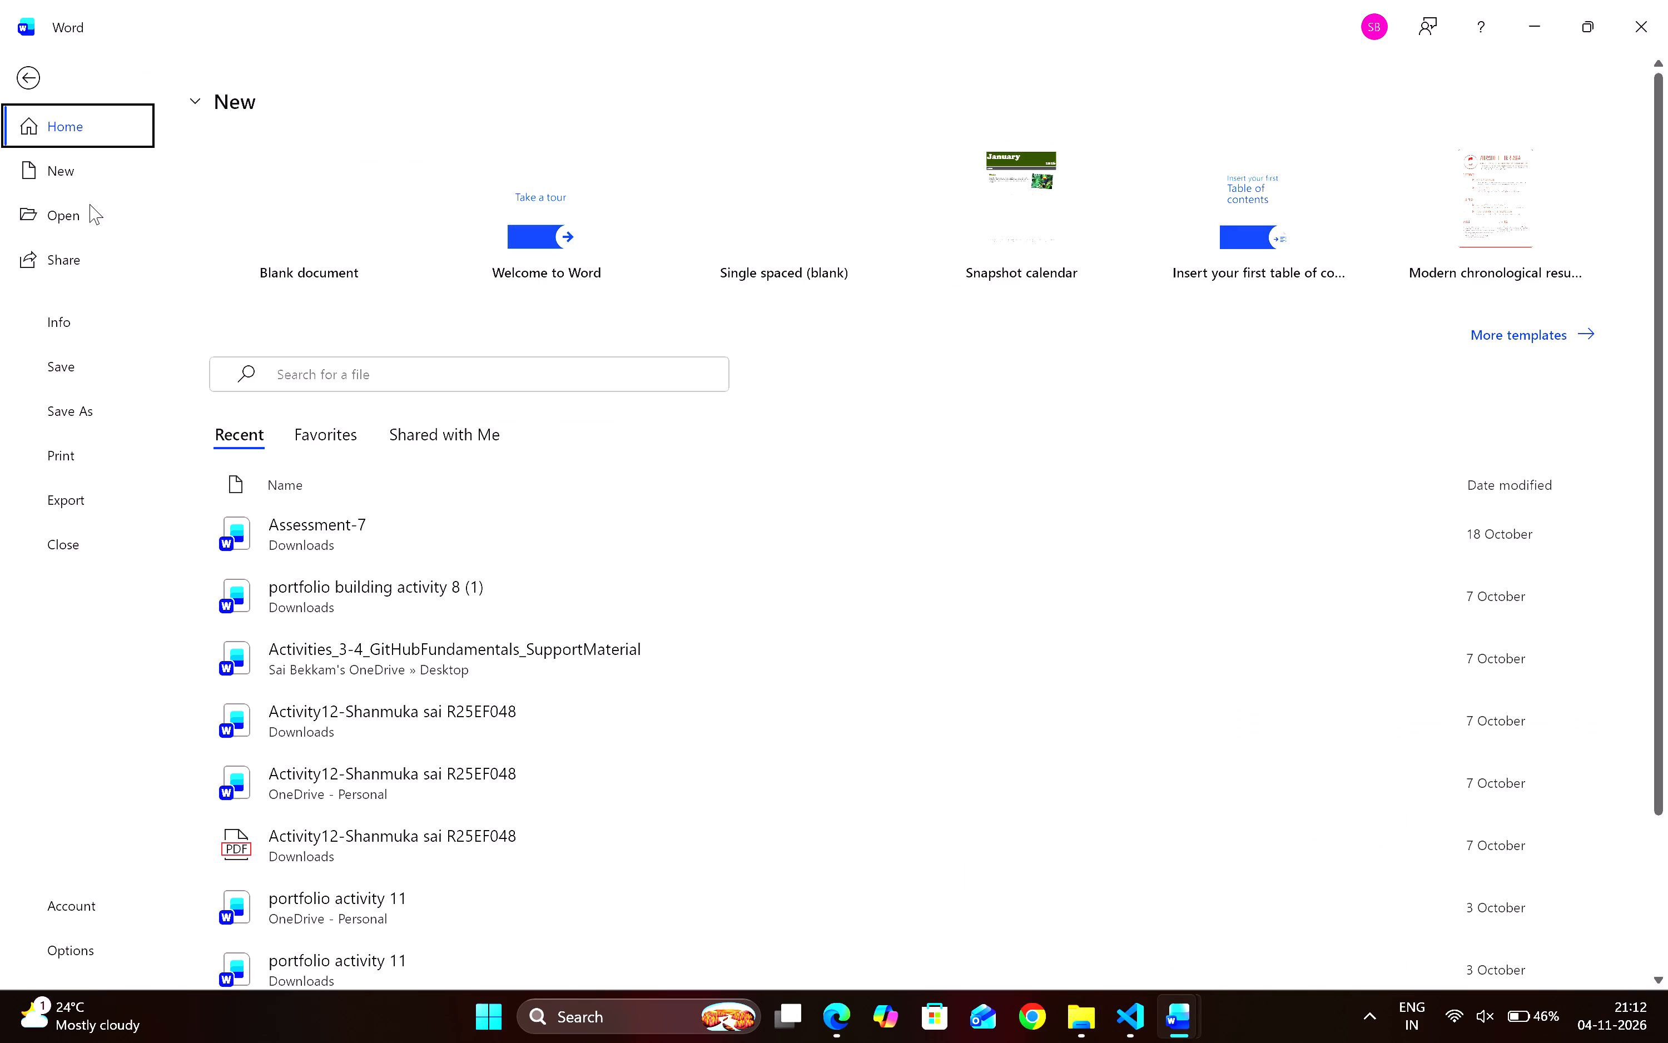
{"action": "left_click", "coordinate": [70, 167]}
{"action": "left_click", "coordinate": [254, 245]}
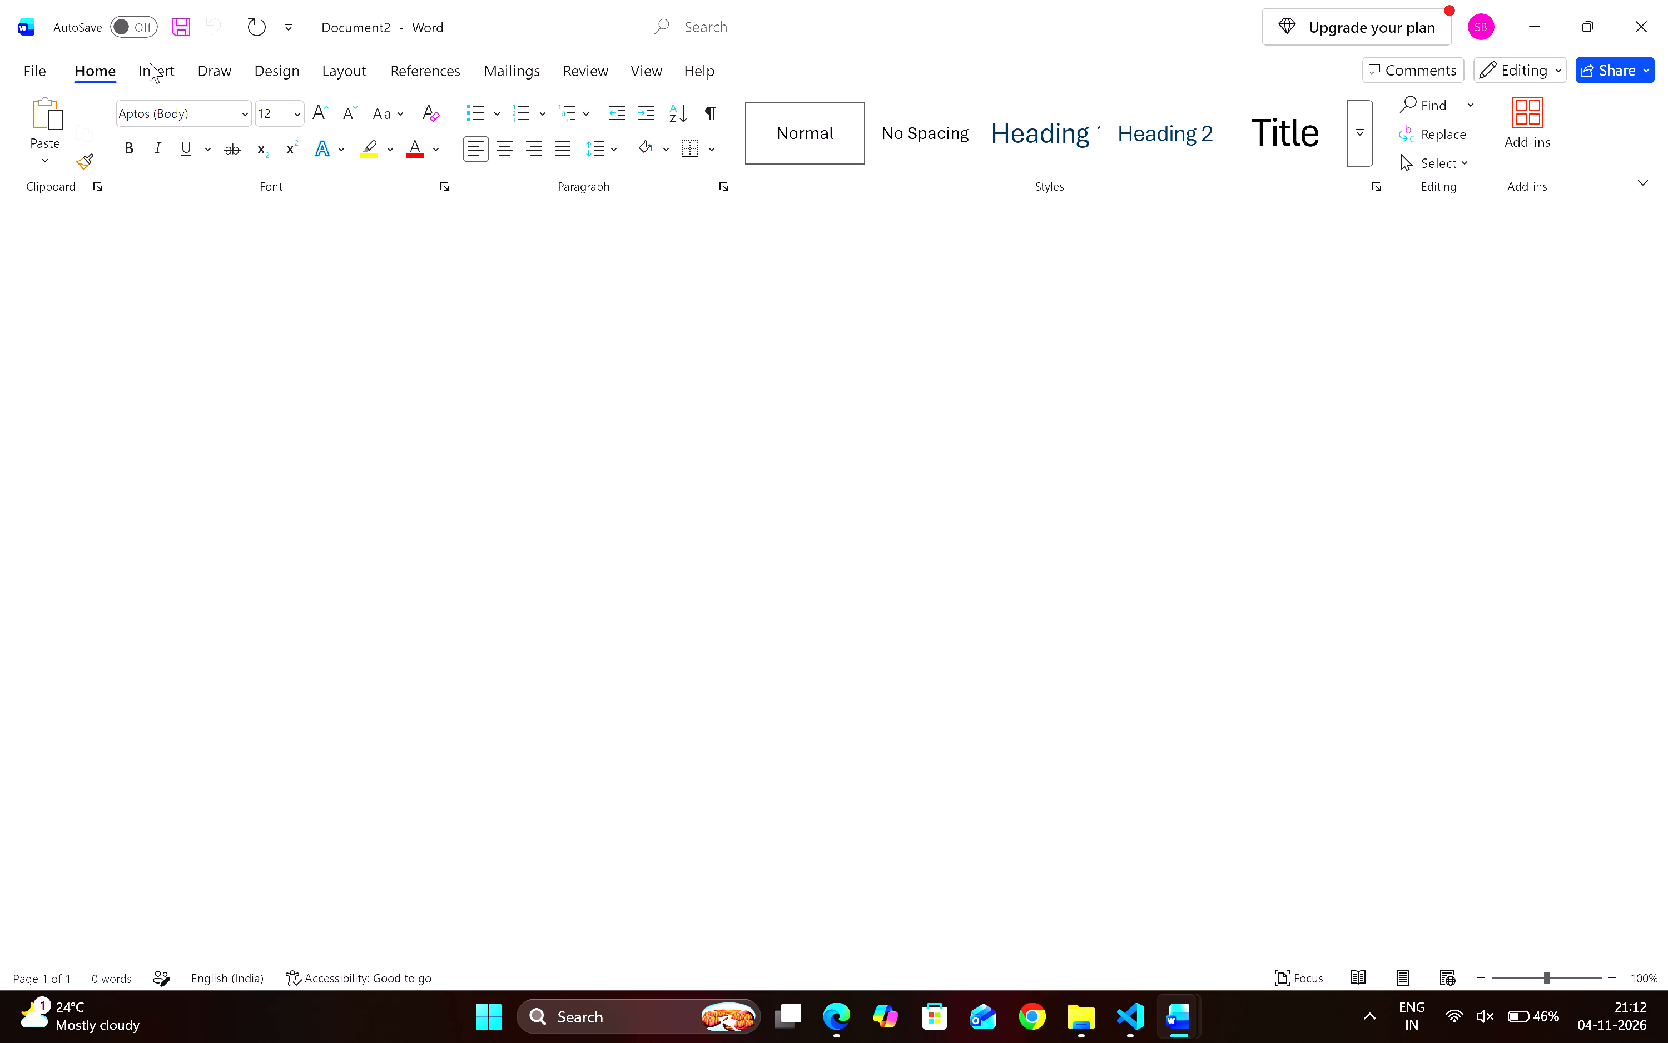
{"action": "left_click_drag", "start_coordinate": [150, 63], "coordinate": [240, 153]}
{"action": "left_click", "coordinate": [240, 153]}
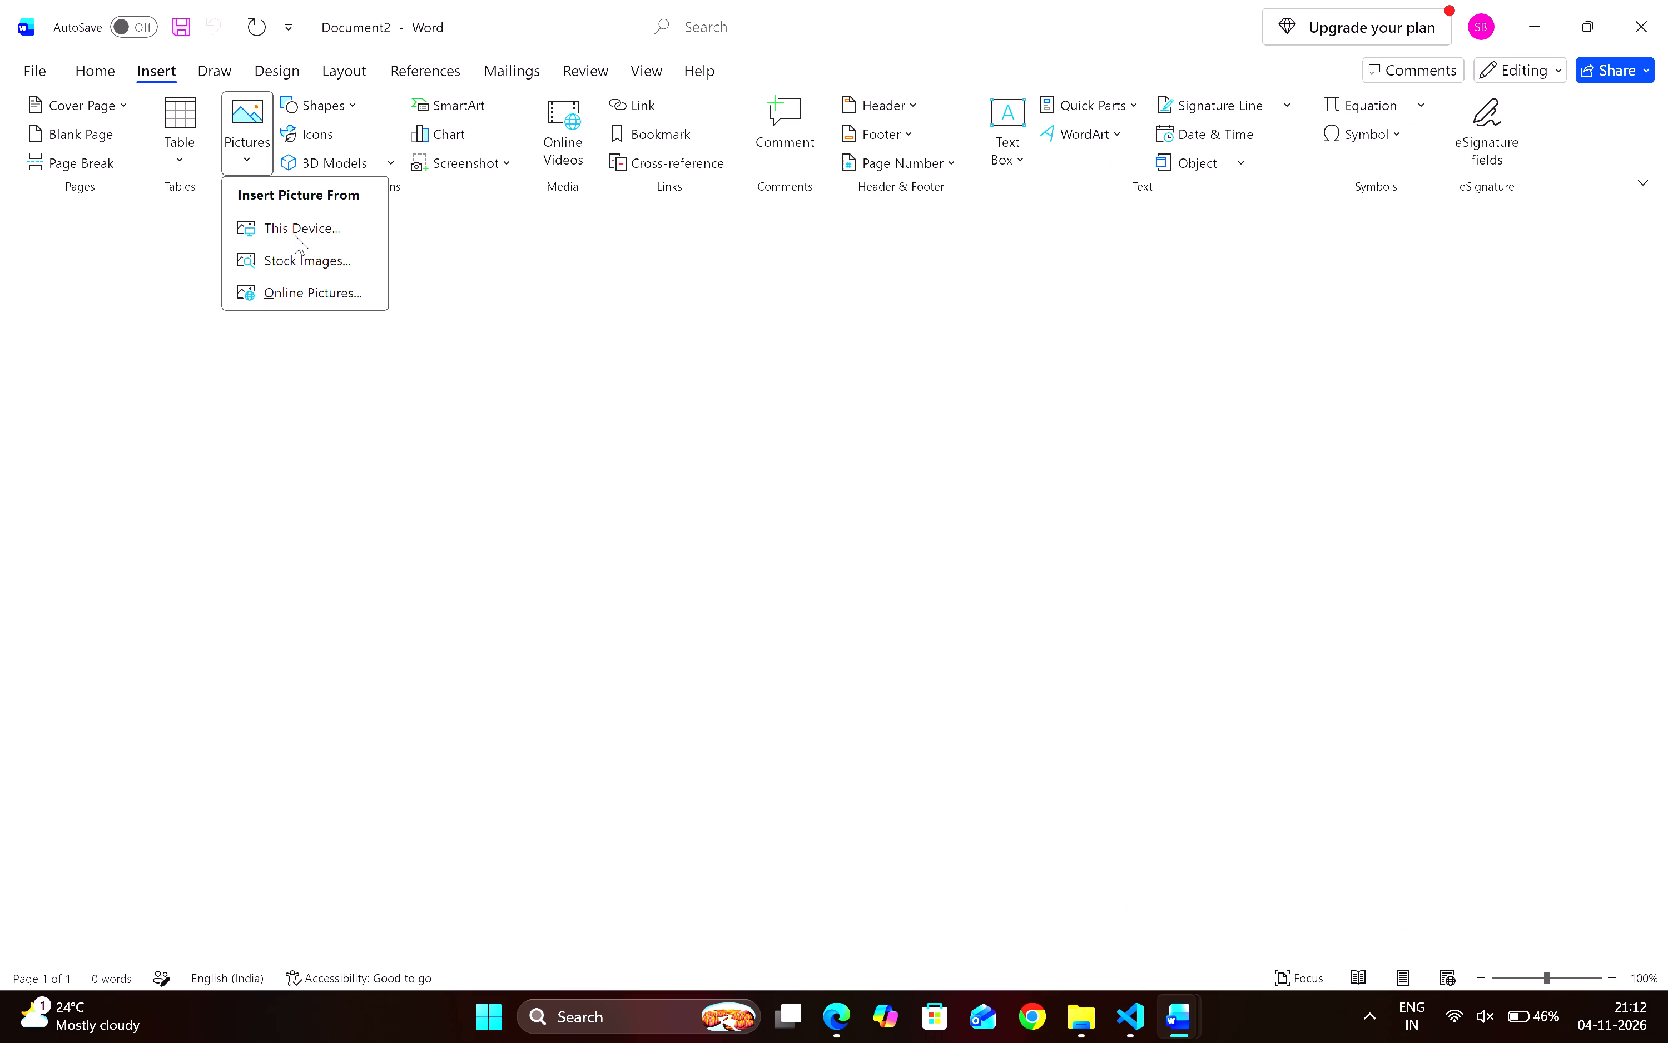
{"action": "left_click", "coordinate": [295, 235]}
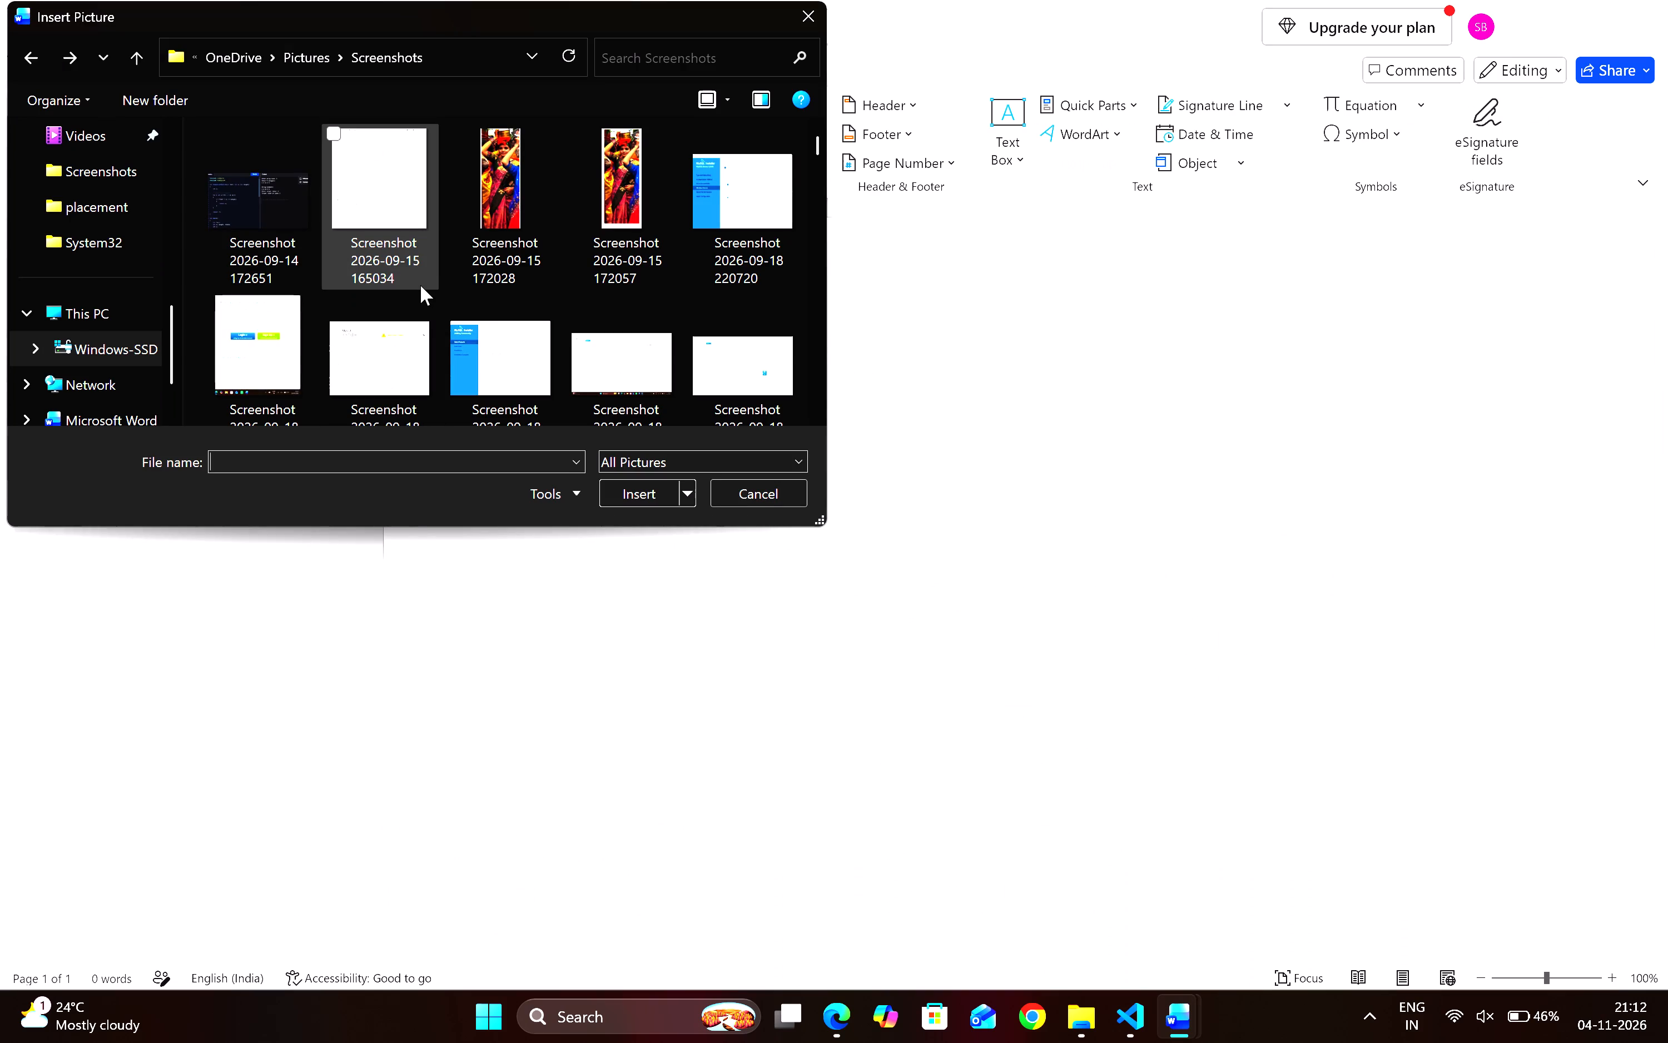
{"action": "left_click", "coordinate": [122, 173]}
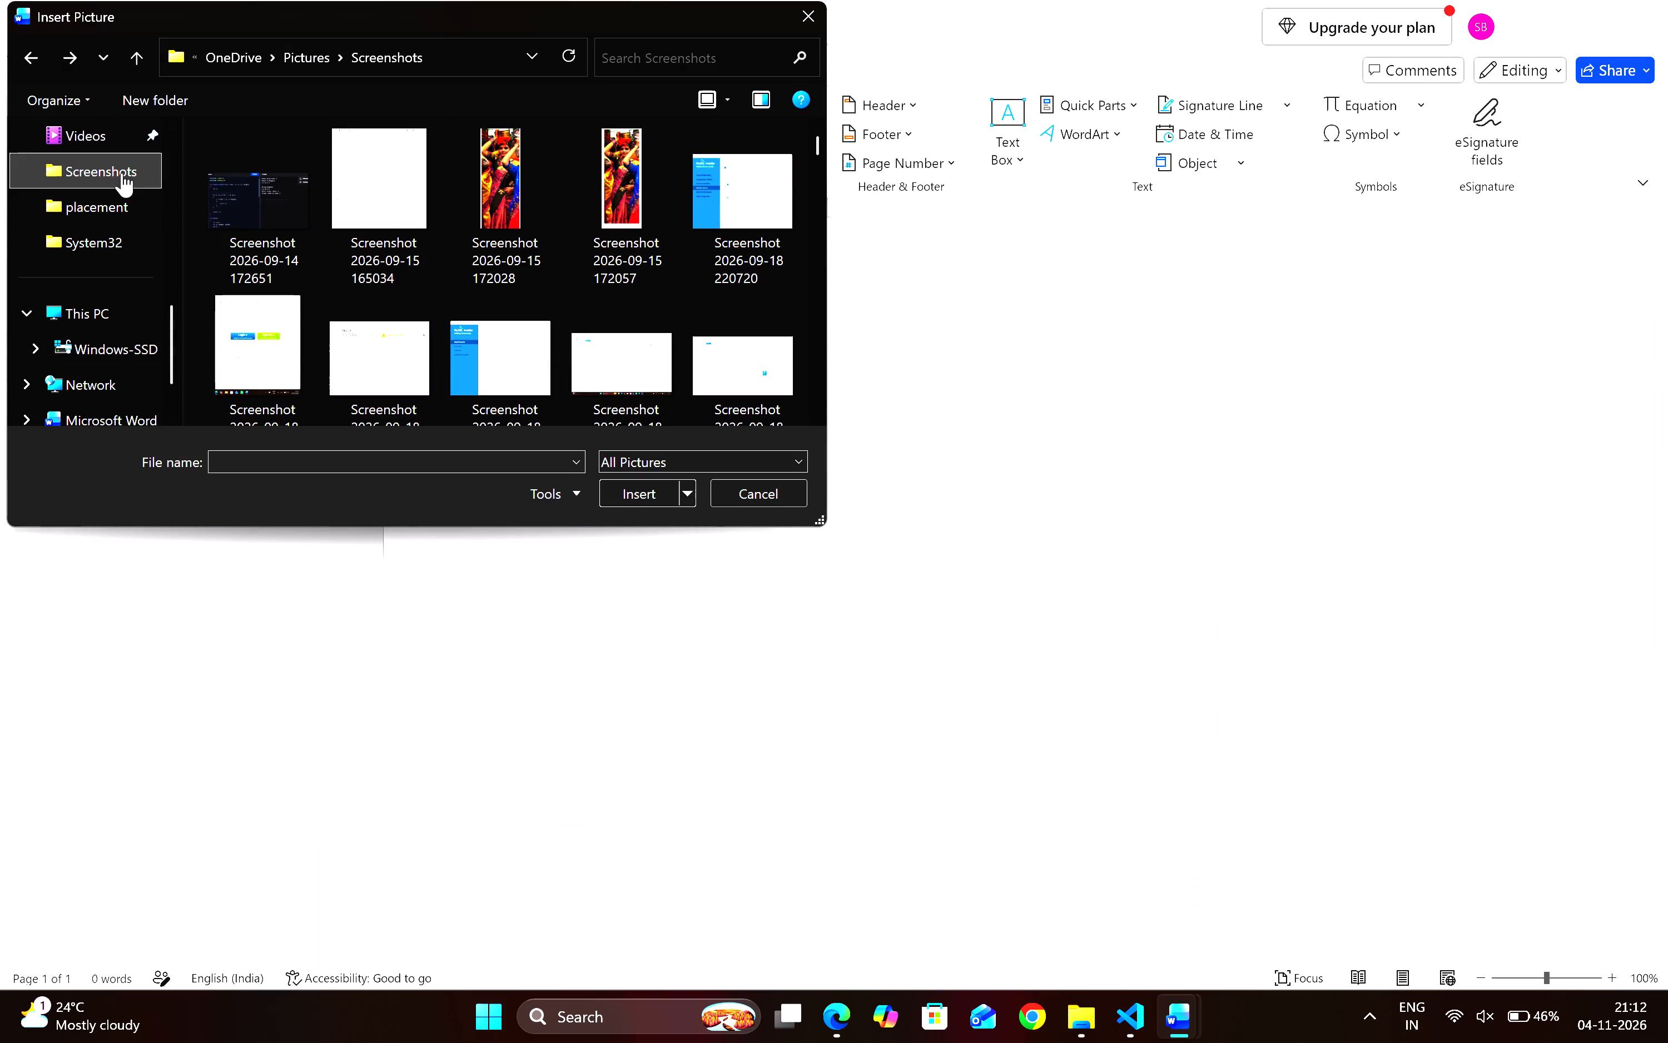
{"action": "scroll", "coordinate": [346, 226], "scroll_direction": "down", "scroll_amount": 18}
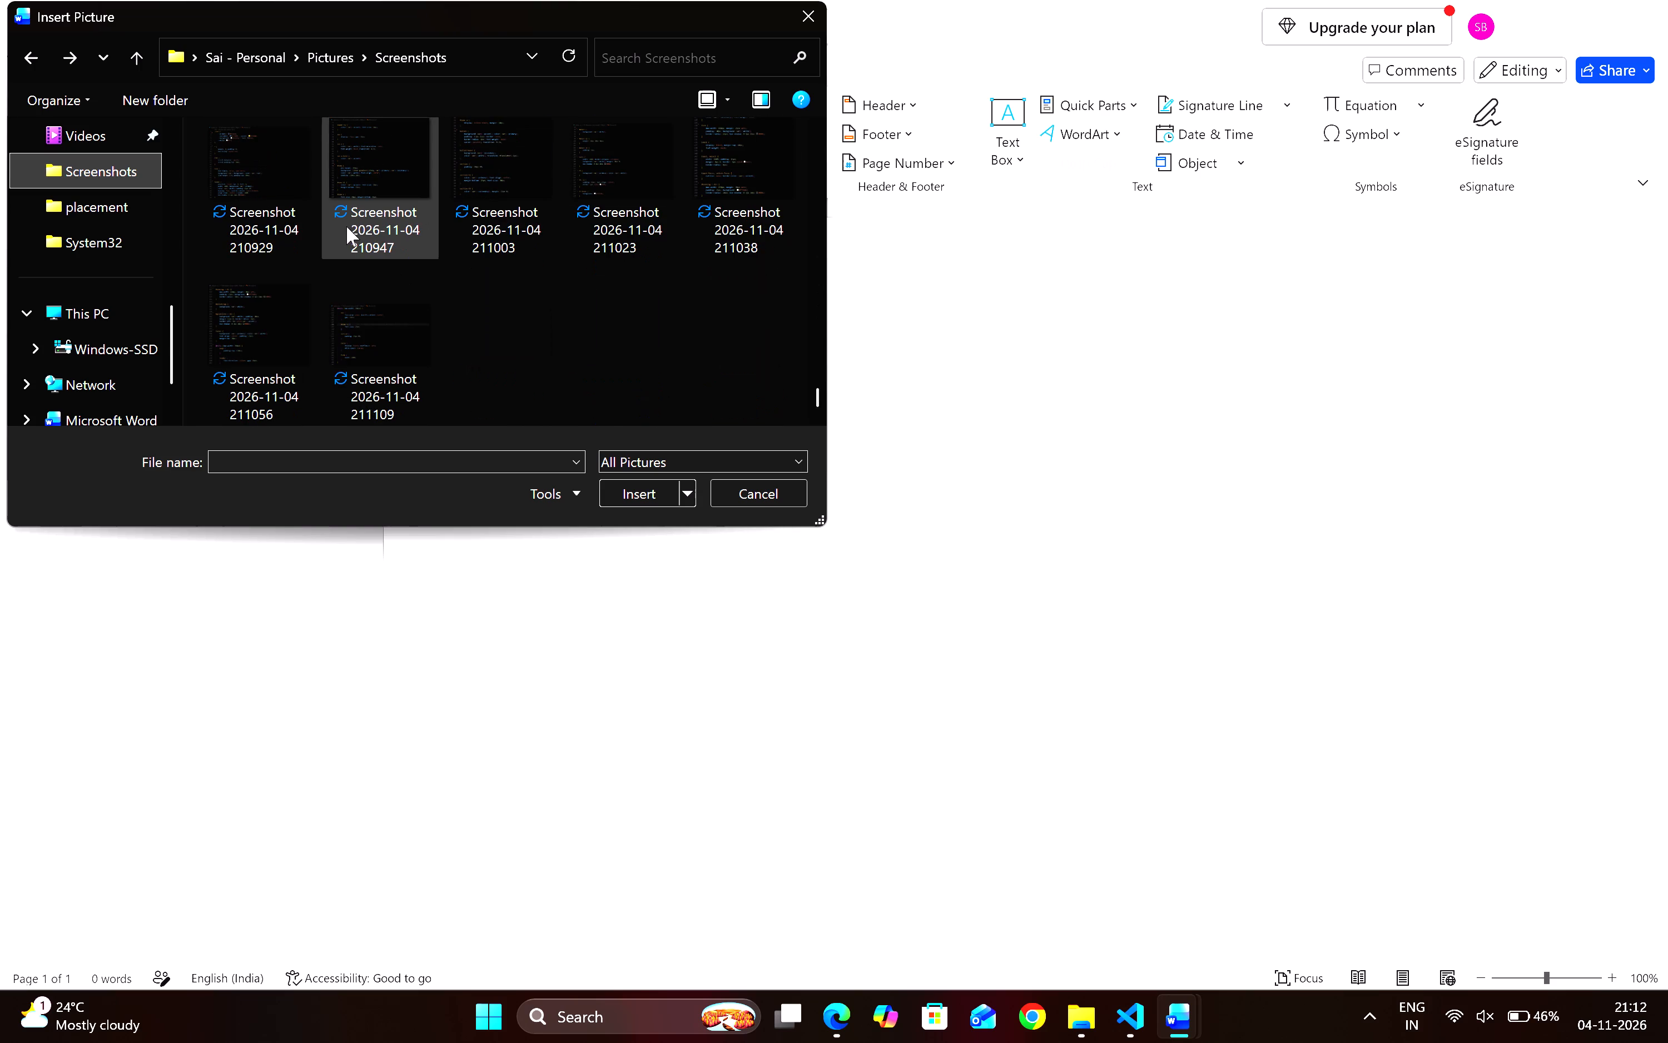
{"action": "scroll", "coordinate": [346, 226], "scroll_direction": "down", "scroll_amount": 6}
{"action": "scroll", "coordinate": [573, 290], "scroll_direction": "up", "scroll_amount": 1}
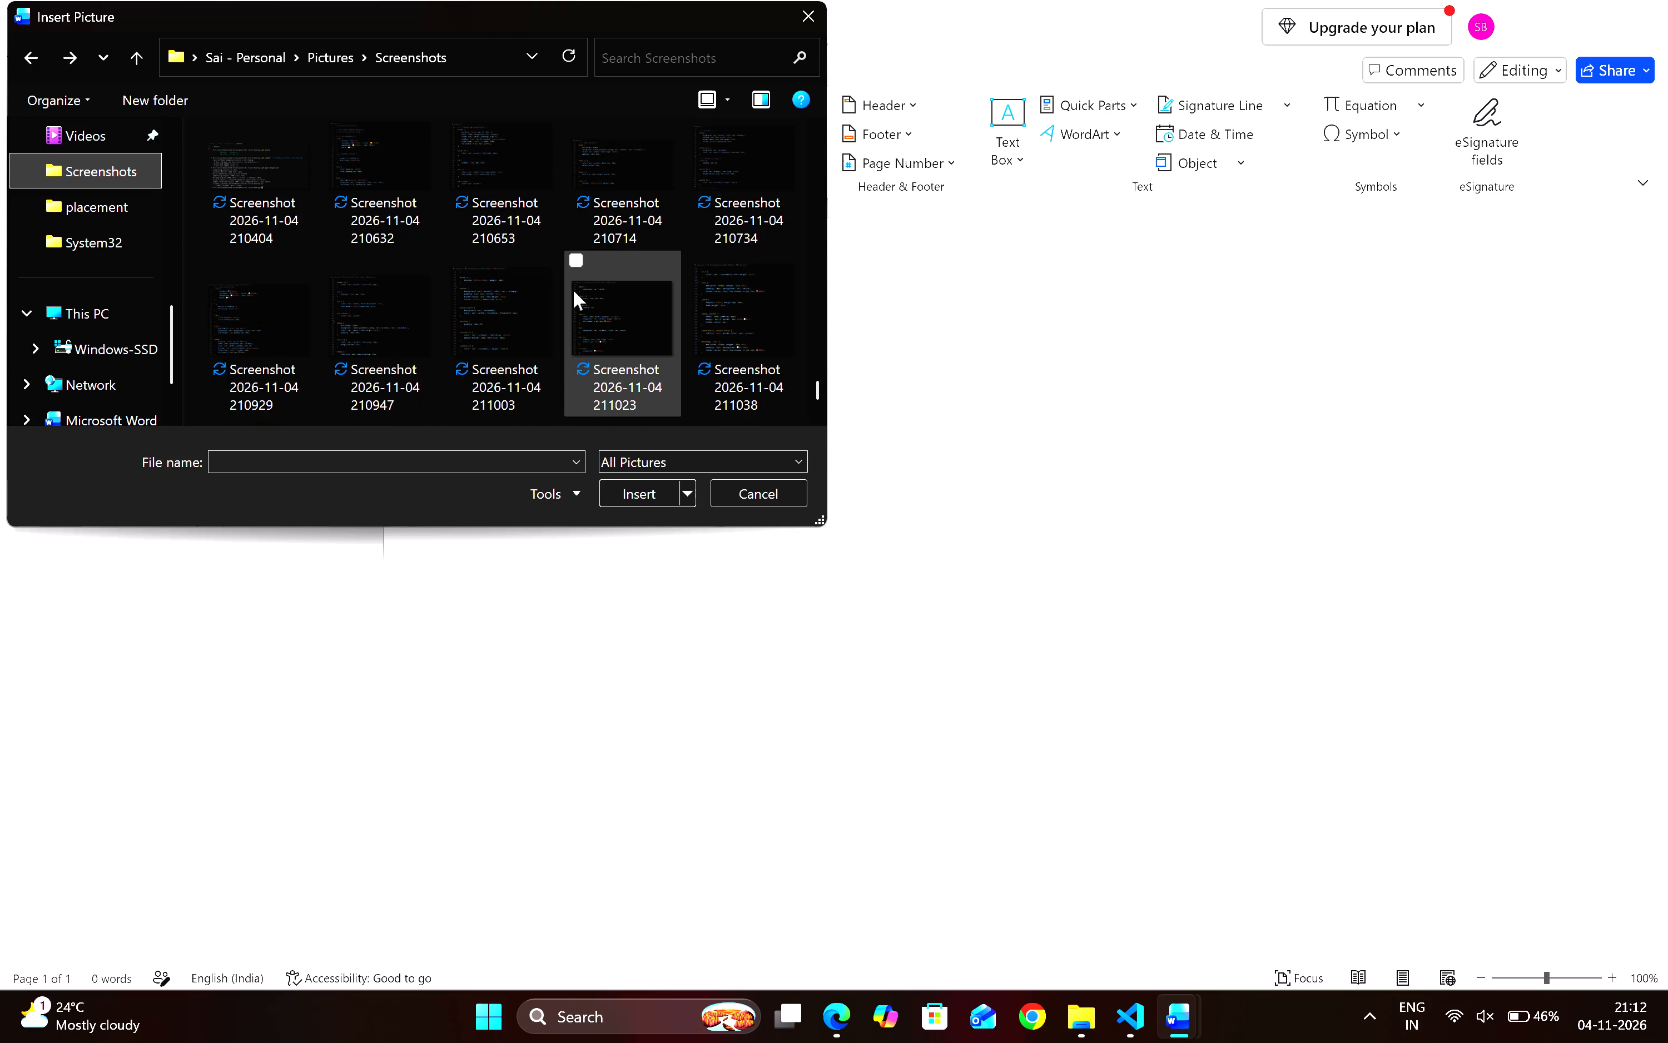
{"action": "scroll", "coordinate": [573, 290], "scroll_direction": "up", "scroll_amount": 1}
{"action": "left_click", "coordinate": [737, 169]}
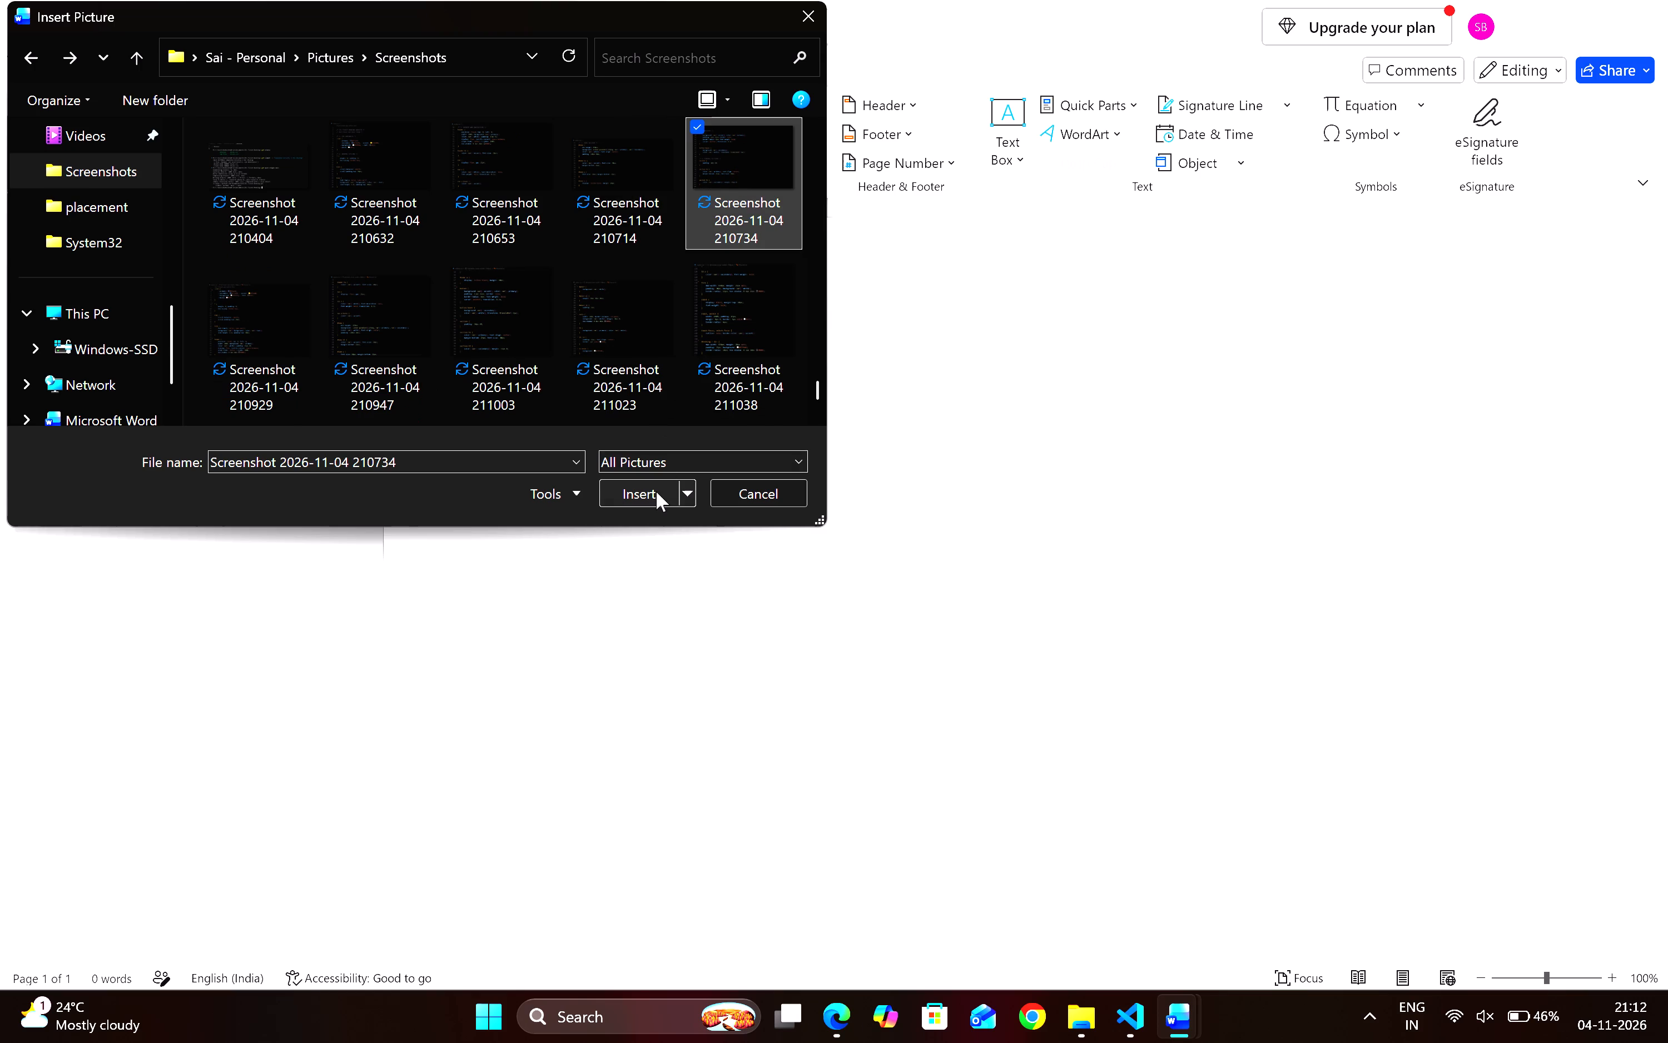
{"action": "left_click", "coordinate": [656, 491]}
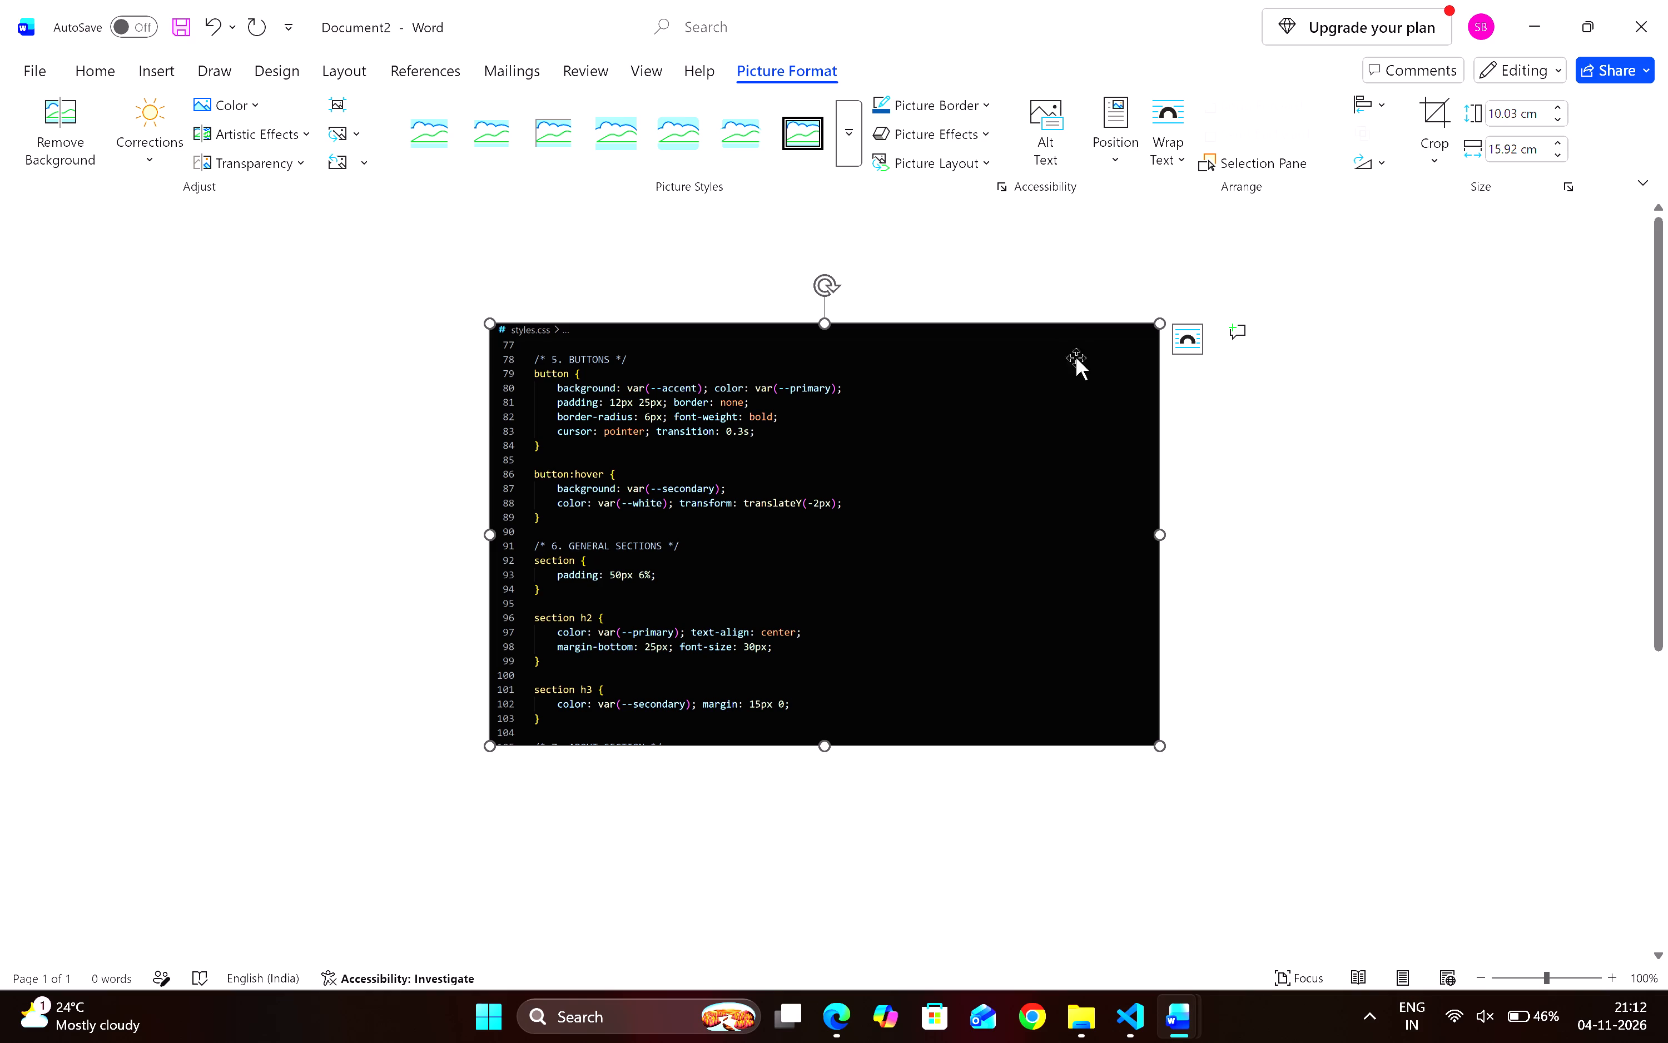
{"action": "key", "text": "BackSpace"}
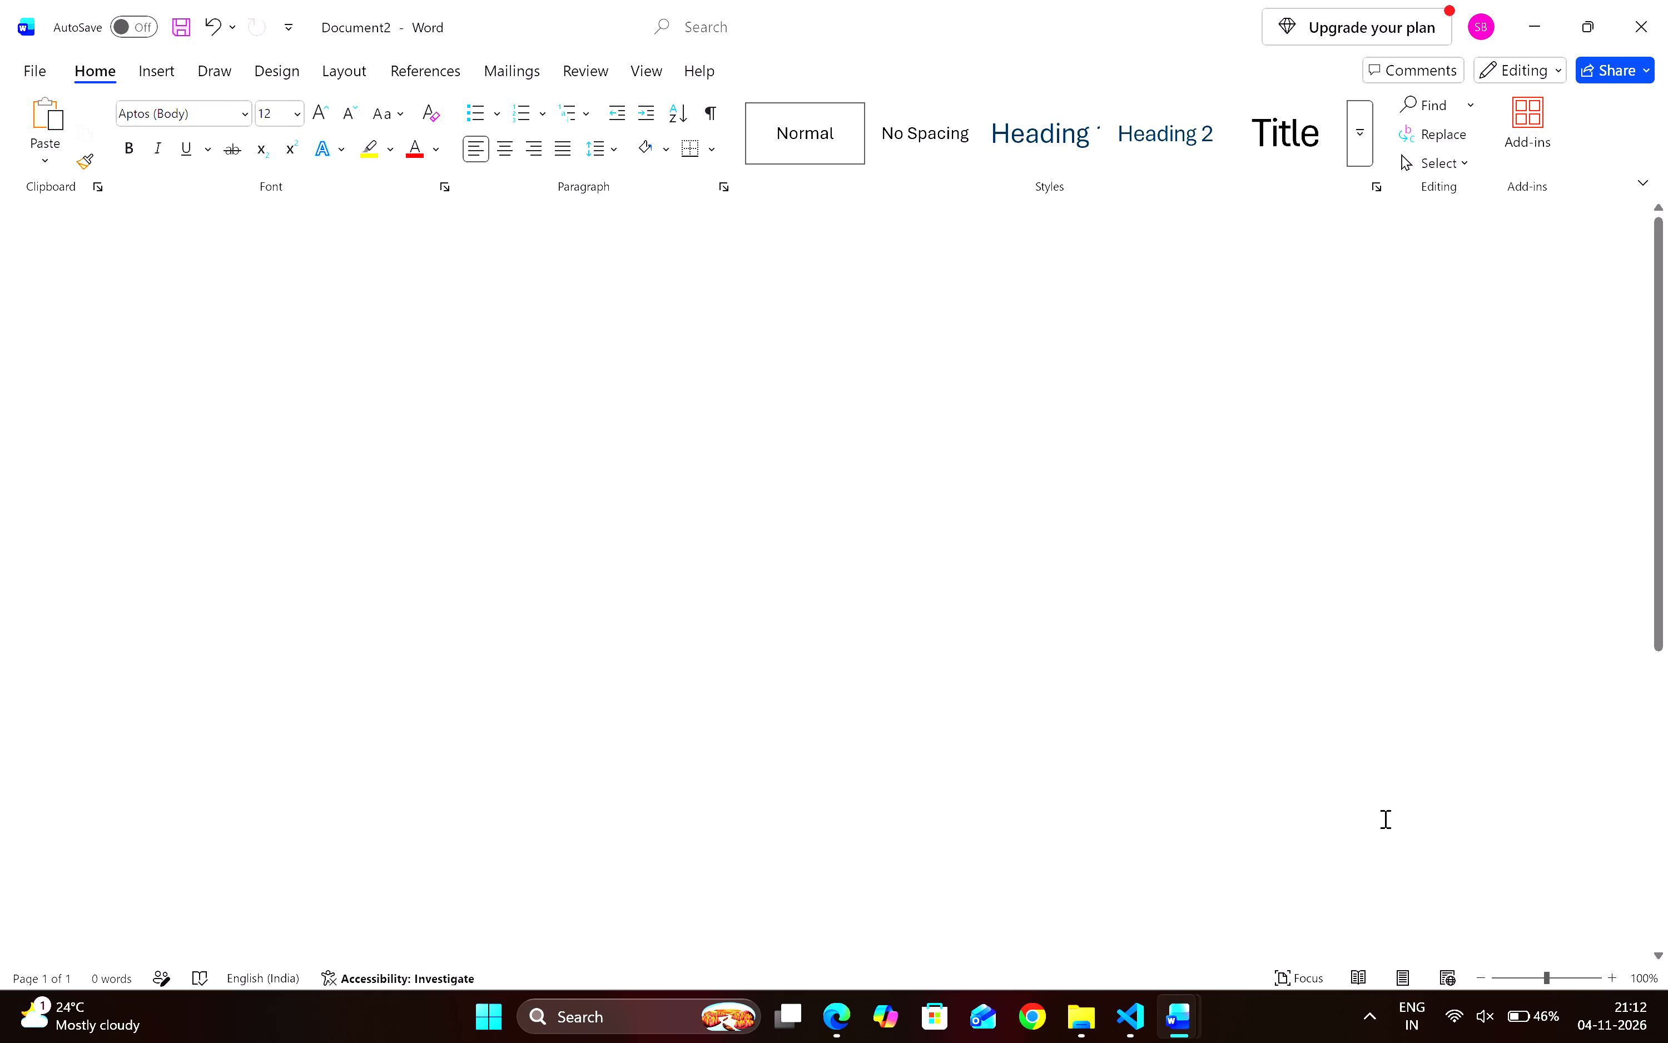
{"action": "left_click", "coordinate": [1069, 923]}
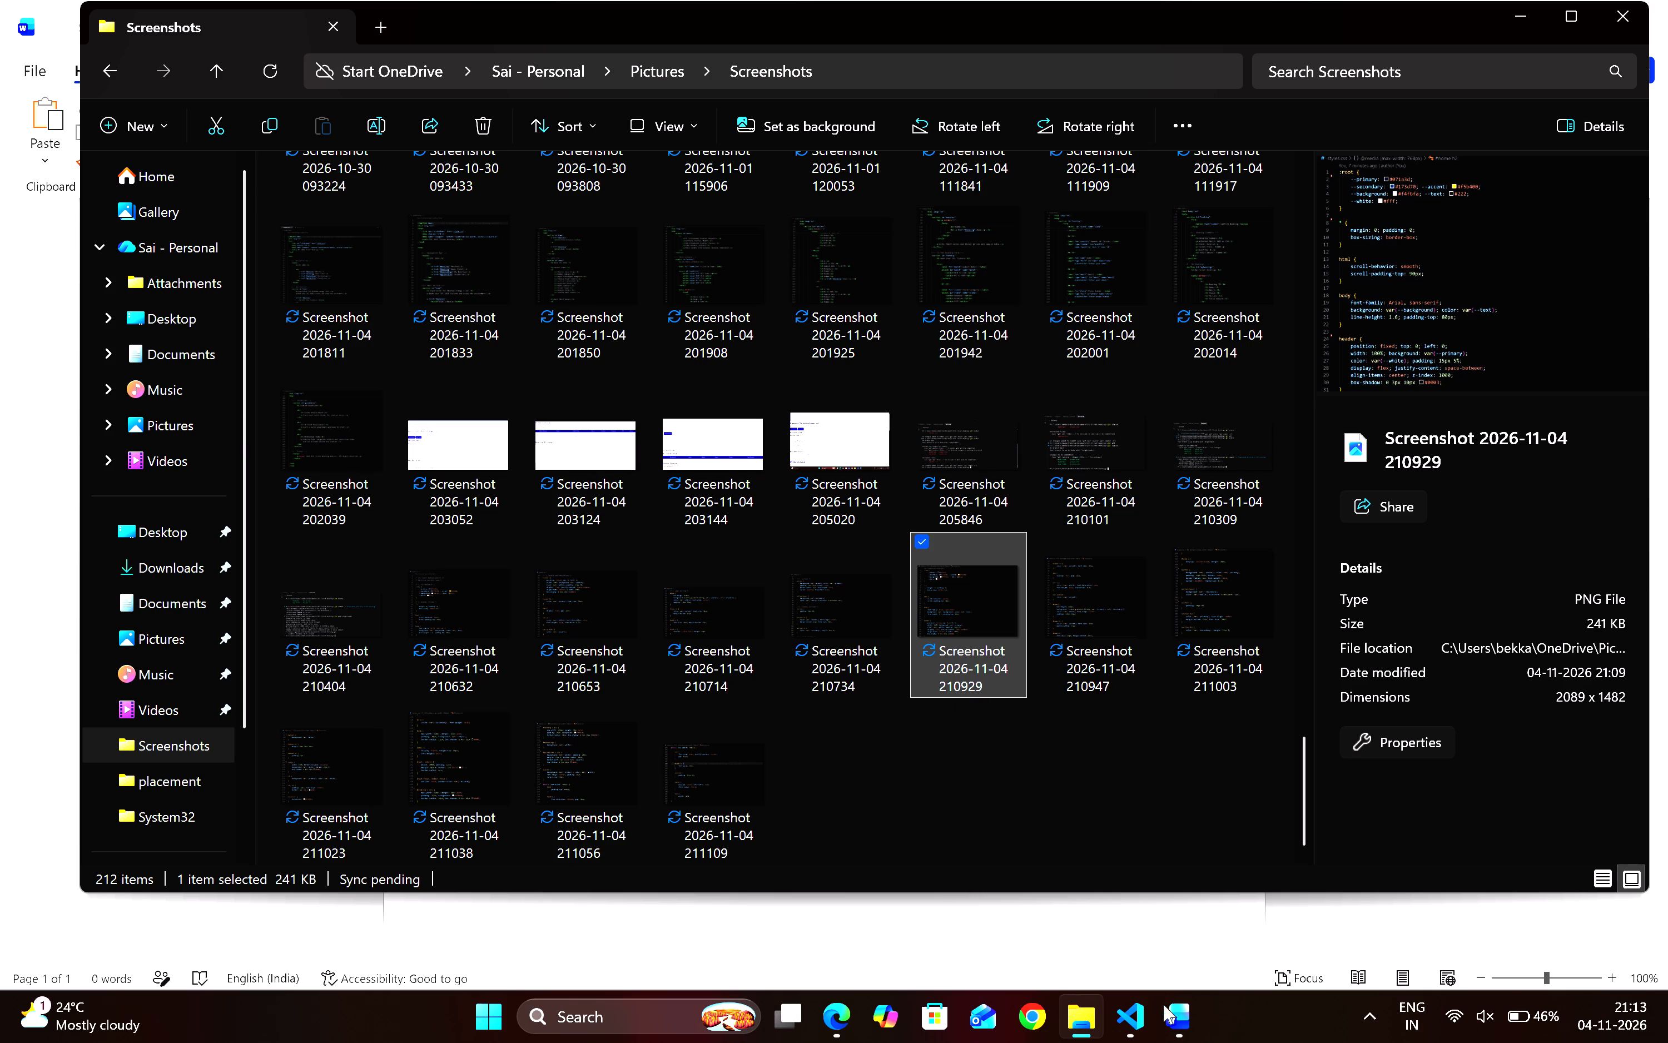
{"action": "left_click", "coordinate": [1423, 883]}
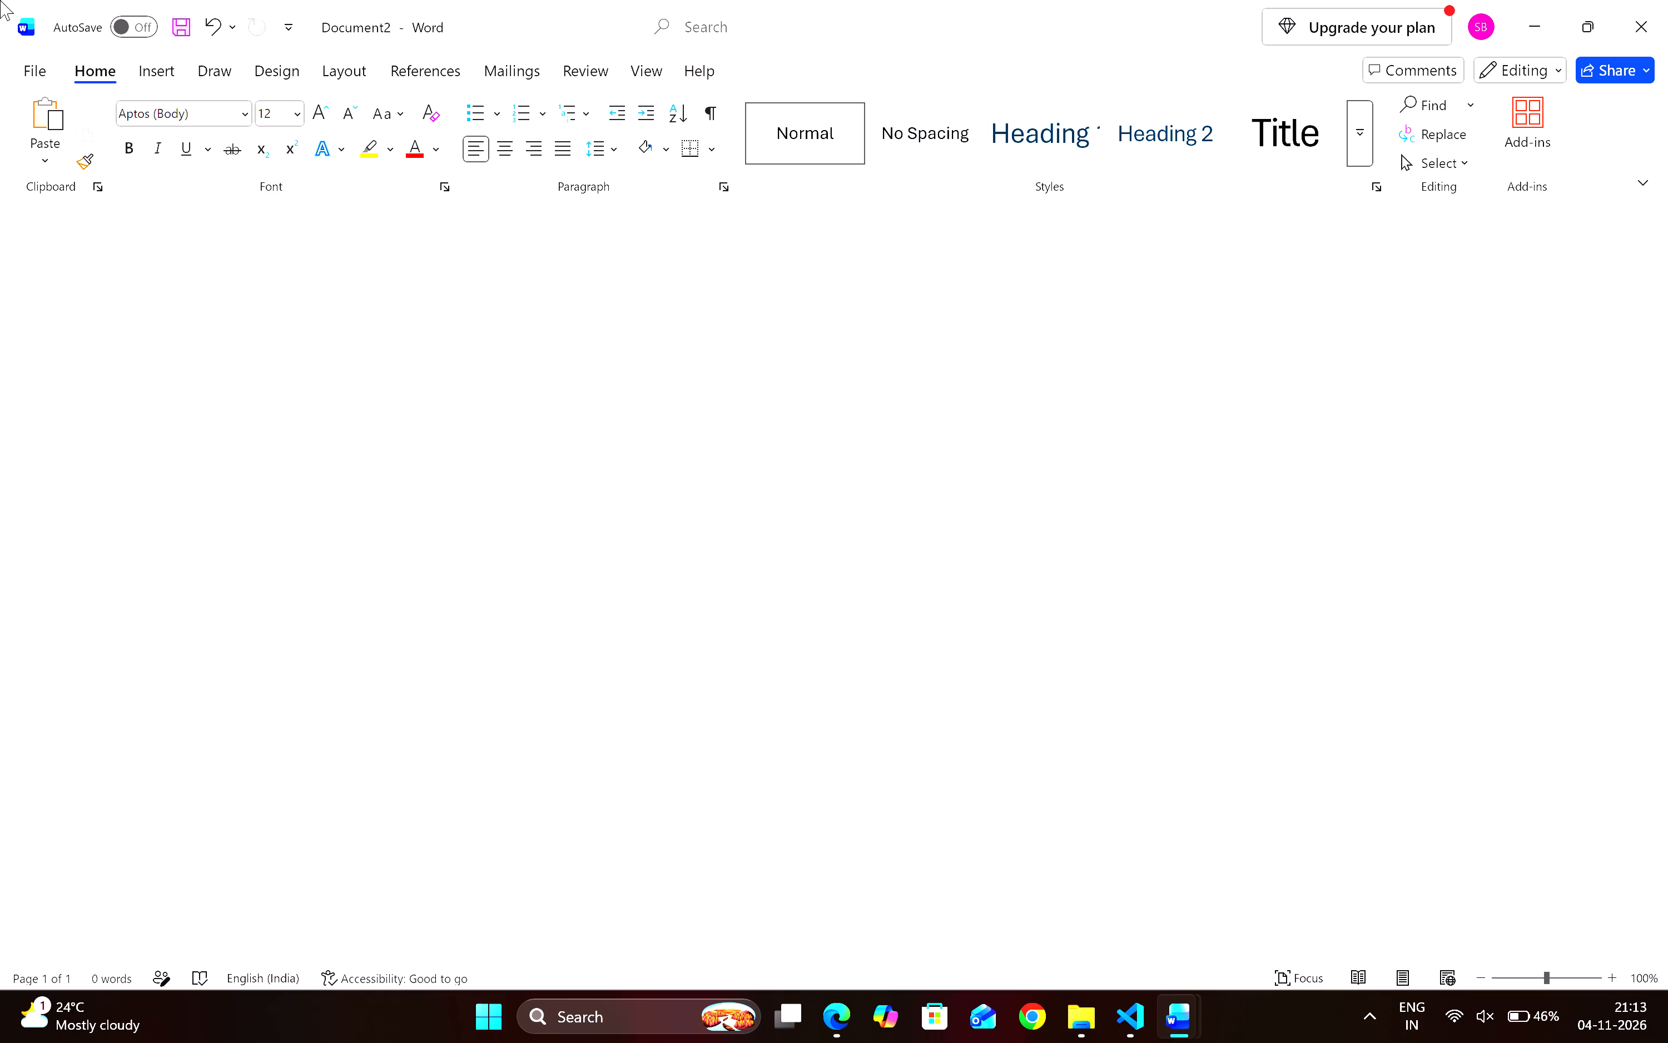
{"action": "left_click", "coordinate": [164, 72]}
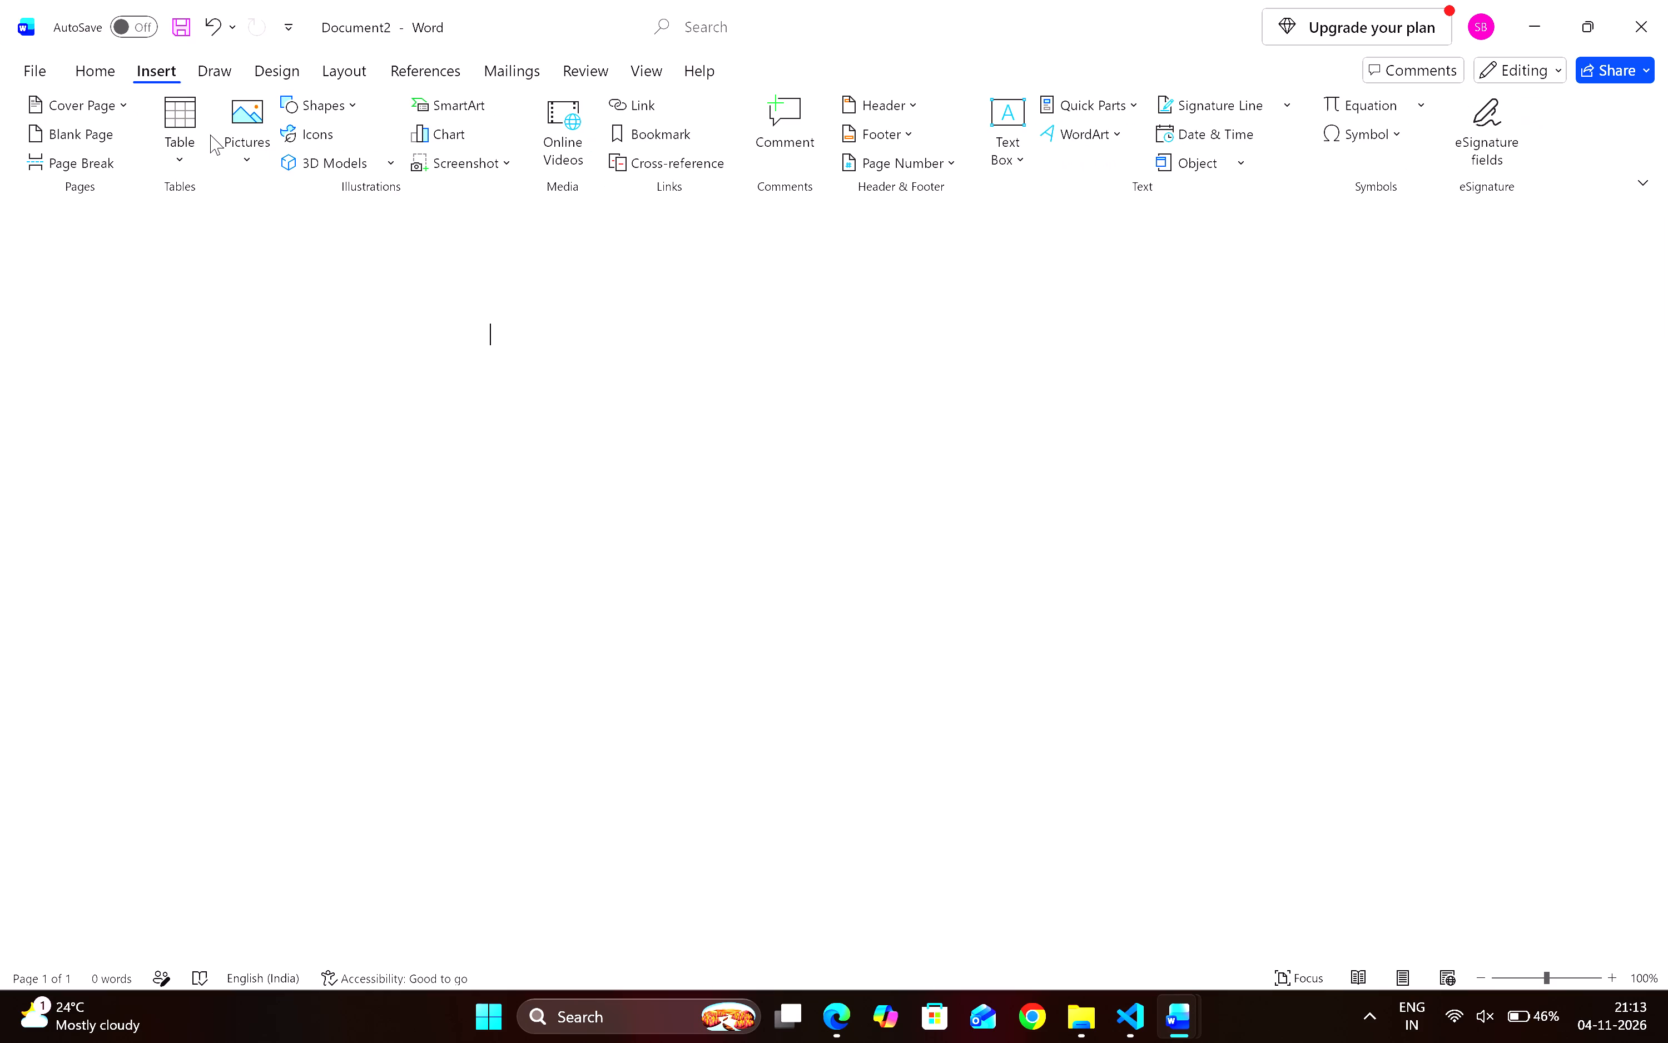
{"action": "left_click", "coordinate": [251, 175]}
{"action": "left_click", "coordinate": [300, 234]}
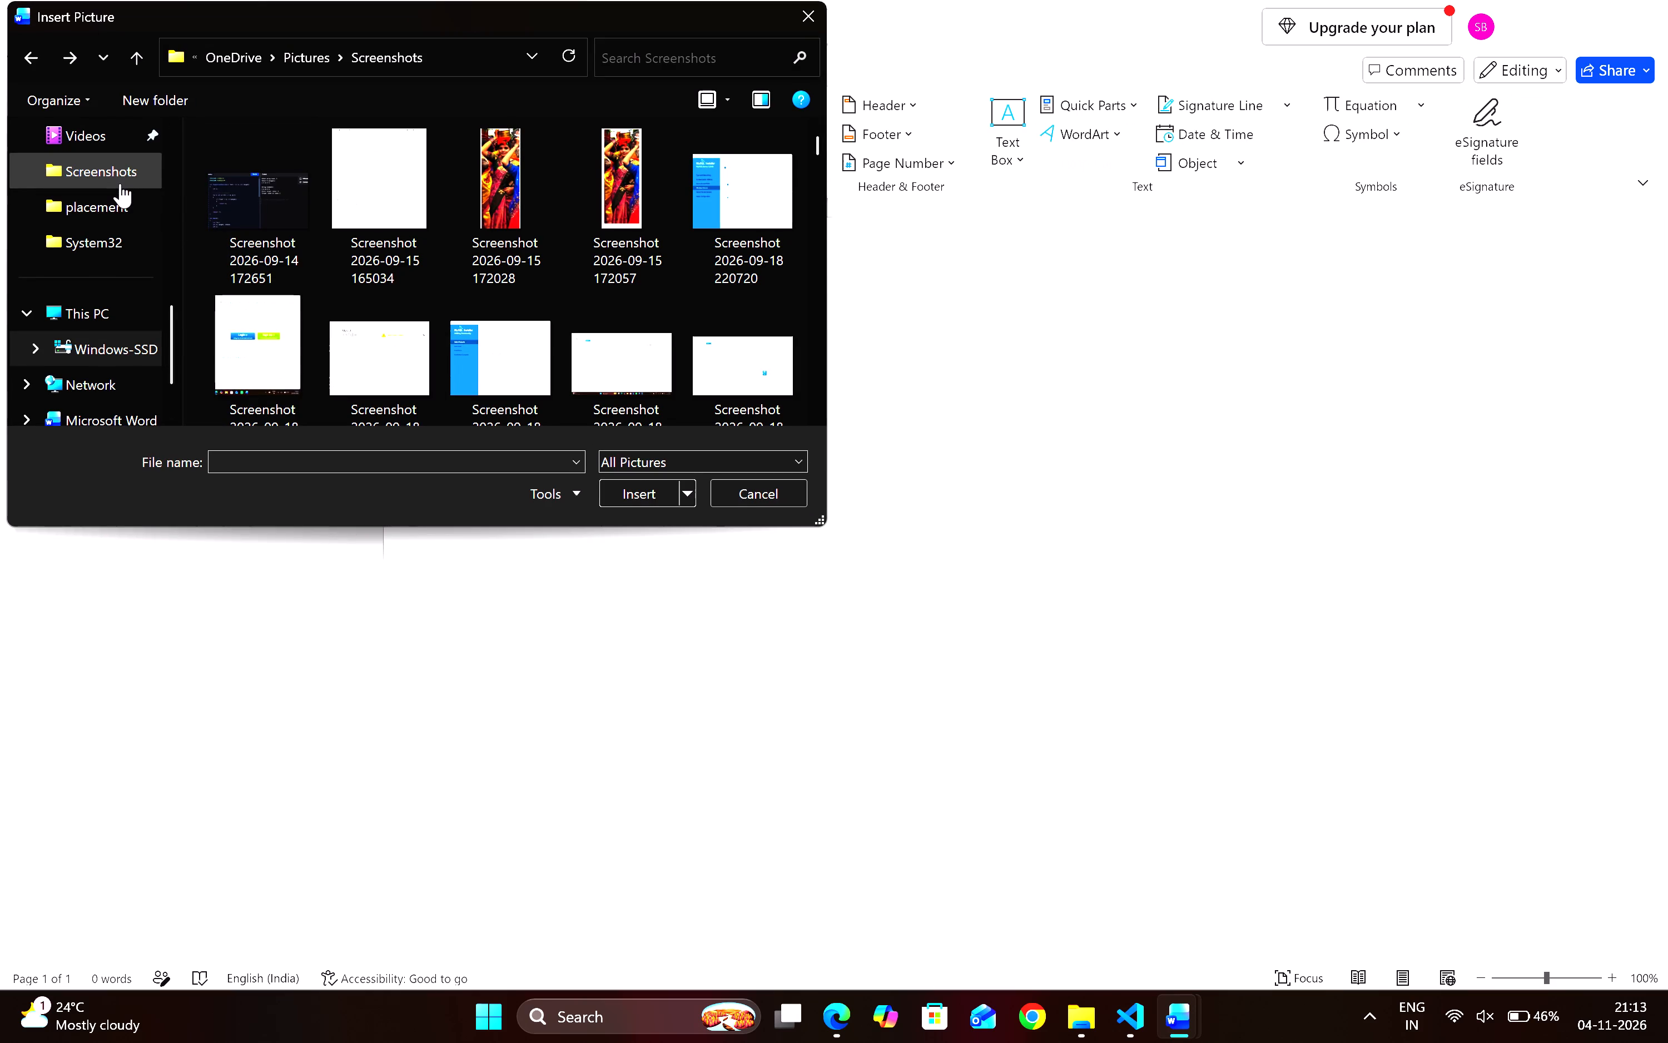
{"action": "left_click", "coordinate": [120, 183]}
{"action": "scroll", "coordinate": [358, 285], "scroll_direction": "down", "scroll_amount": 11}
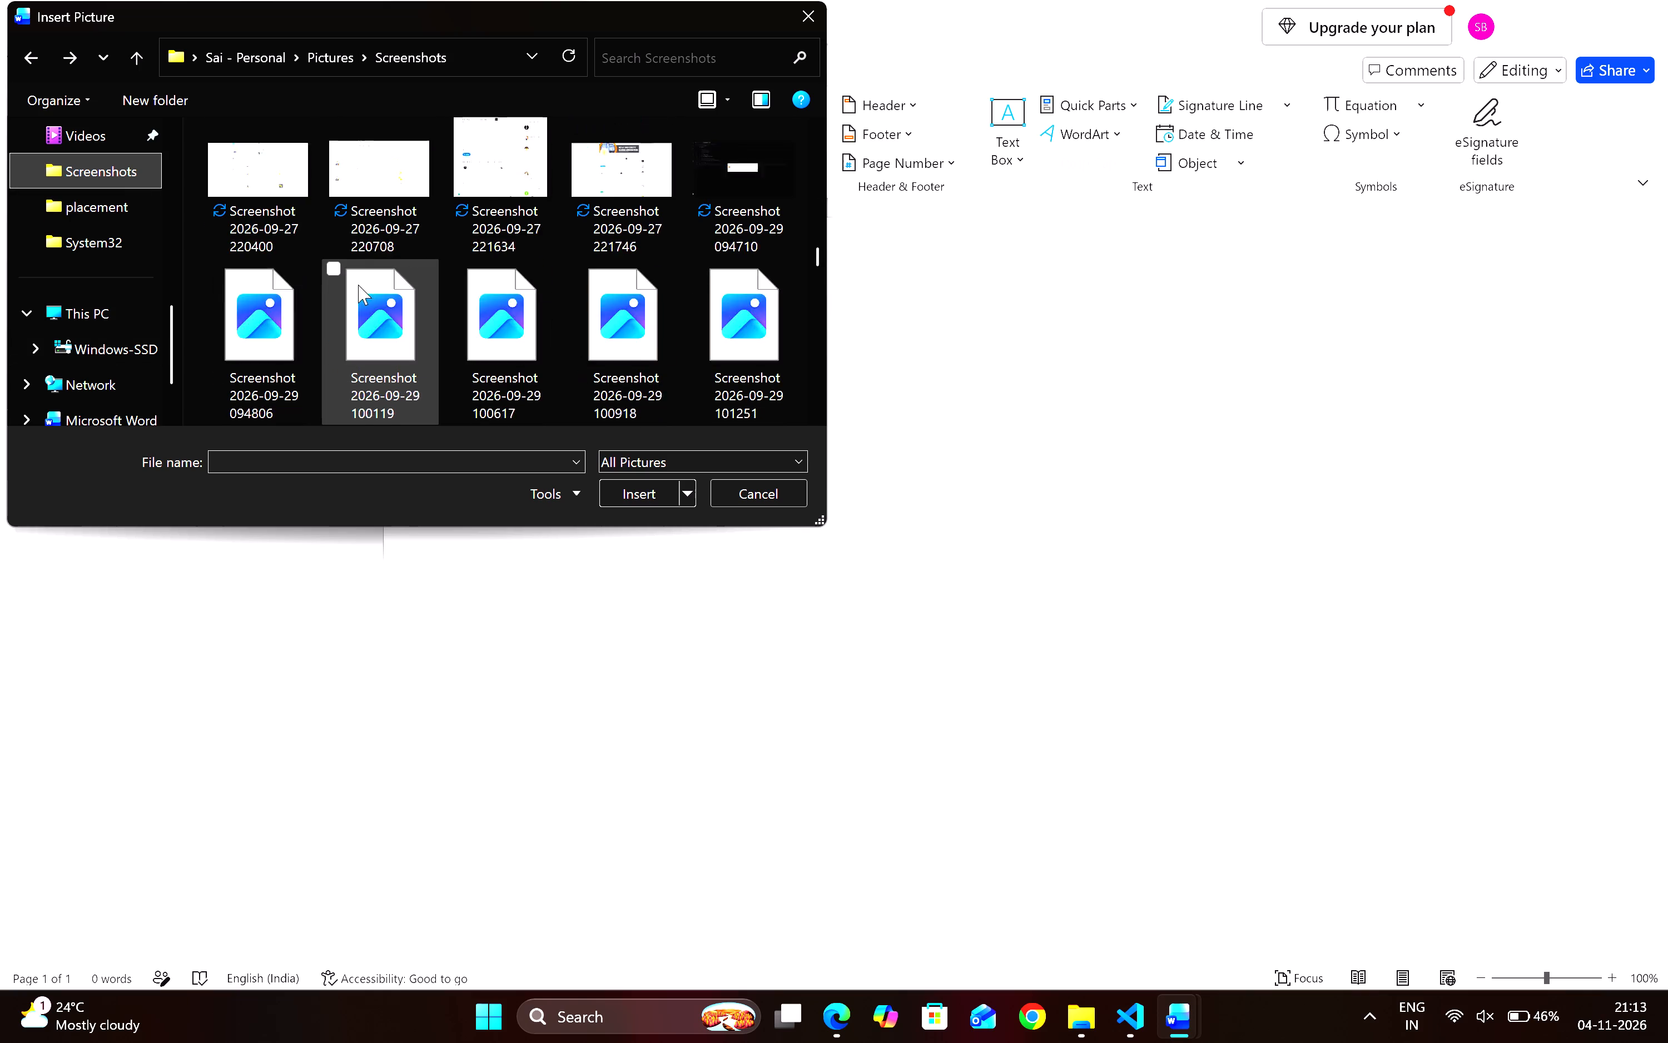
{"action": "scroll", "coordinate": [358, 285], "scroll_direction": "down", "scroll_amount": 11}
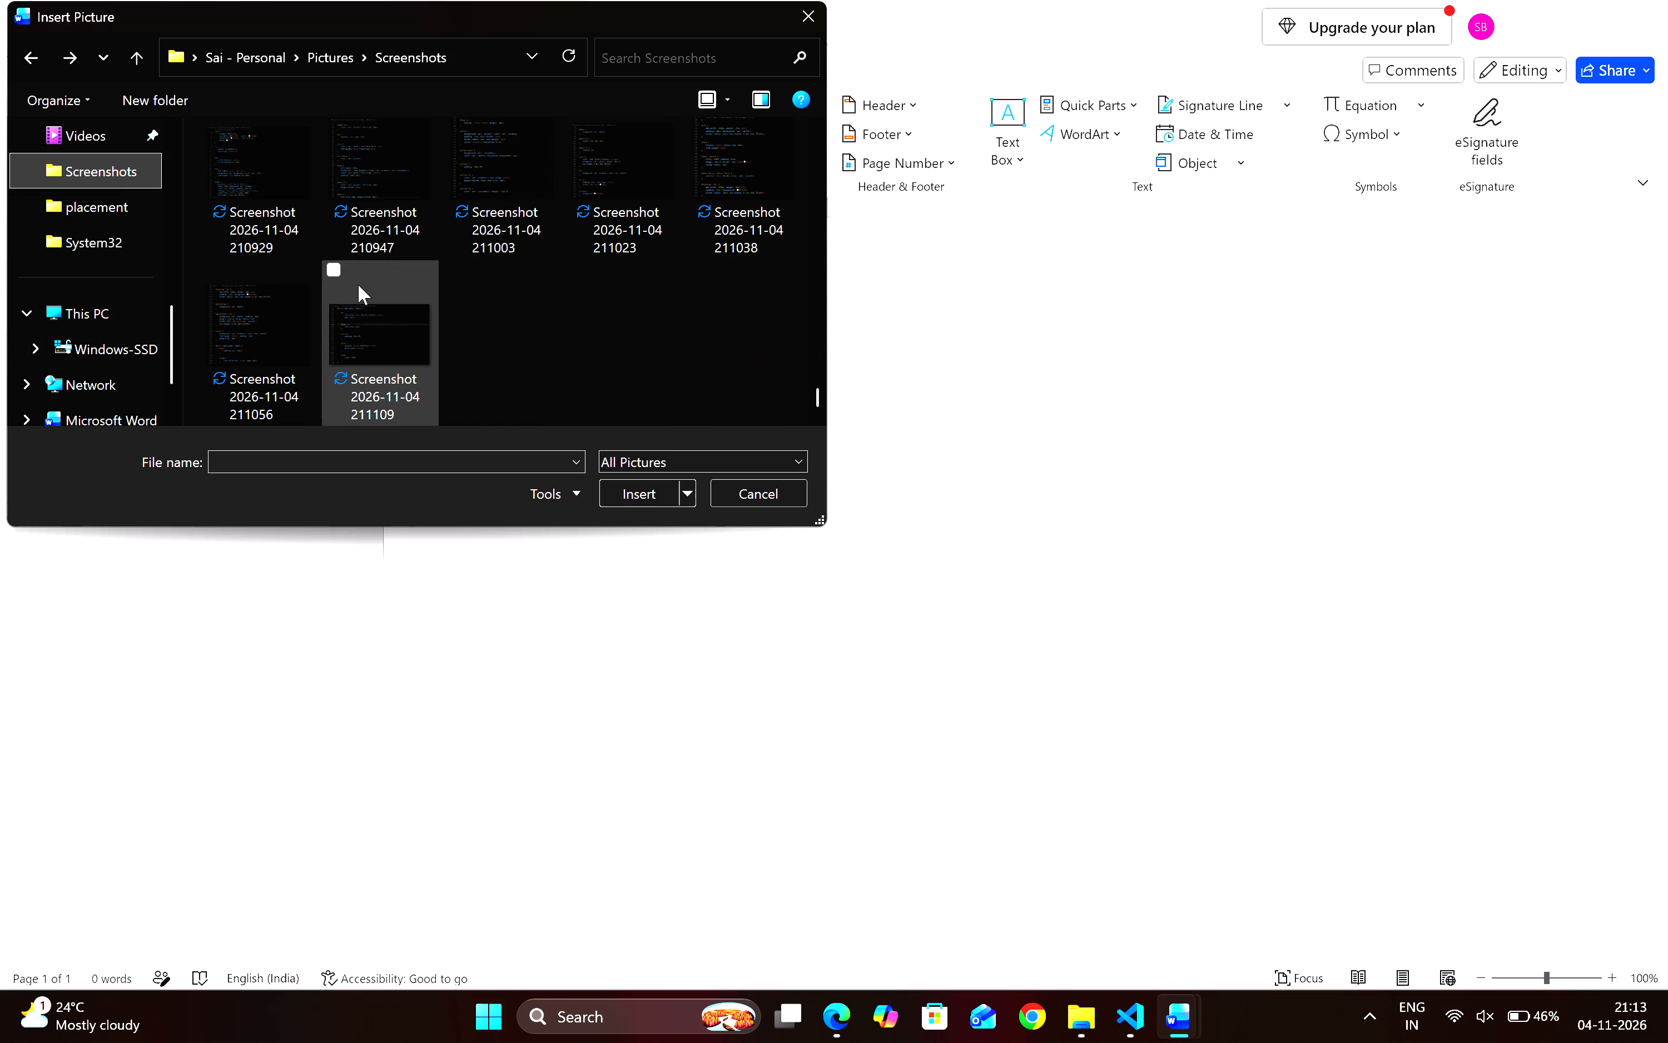
{"action": "left_click", "coordinate": [251, 161]}
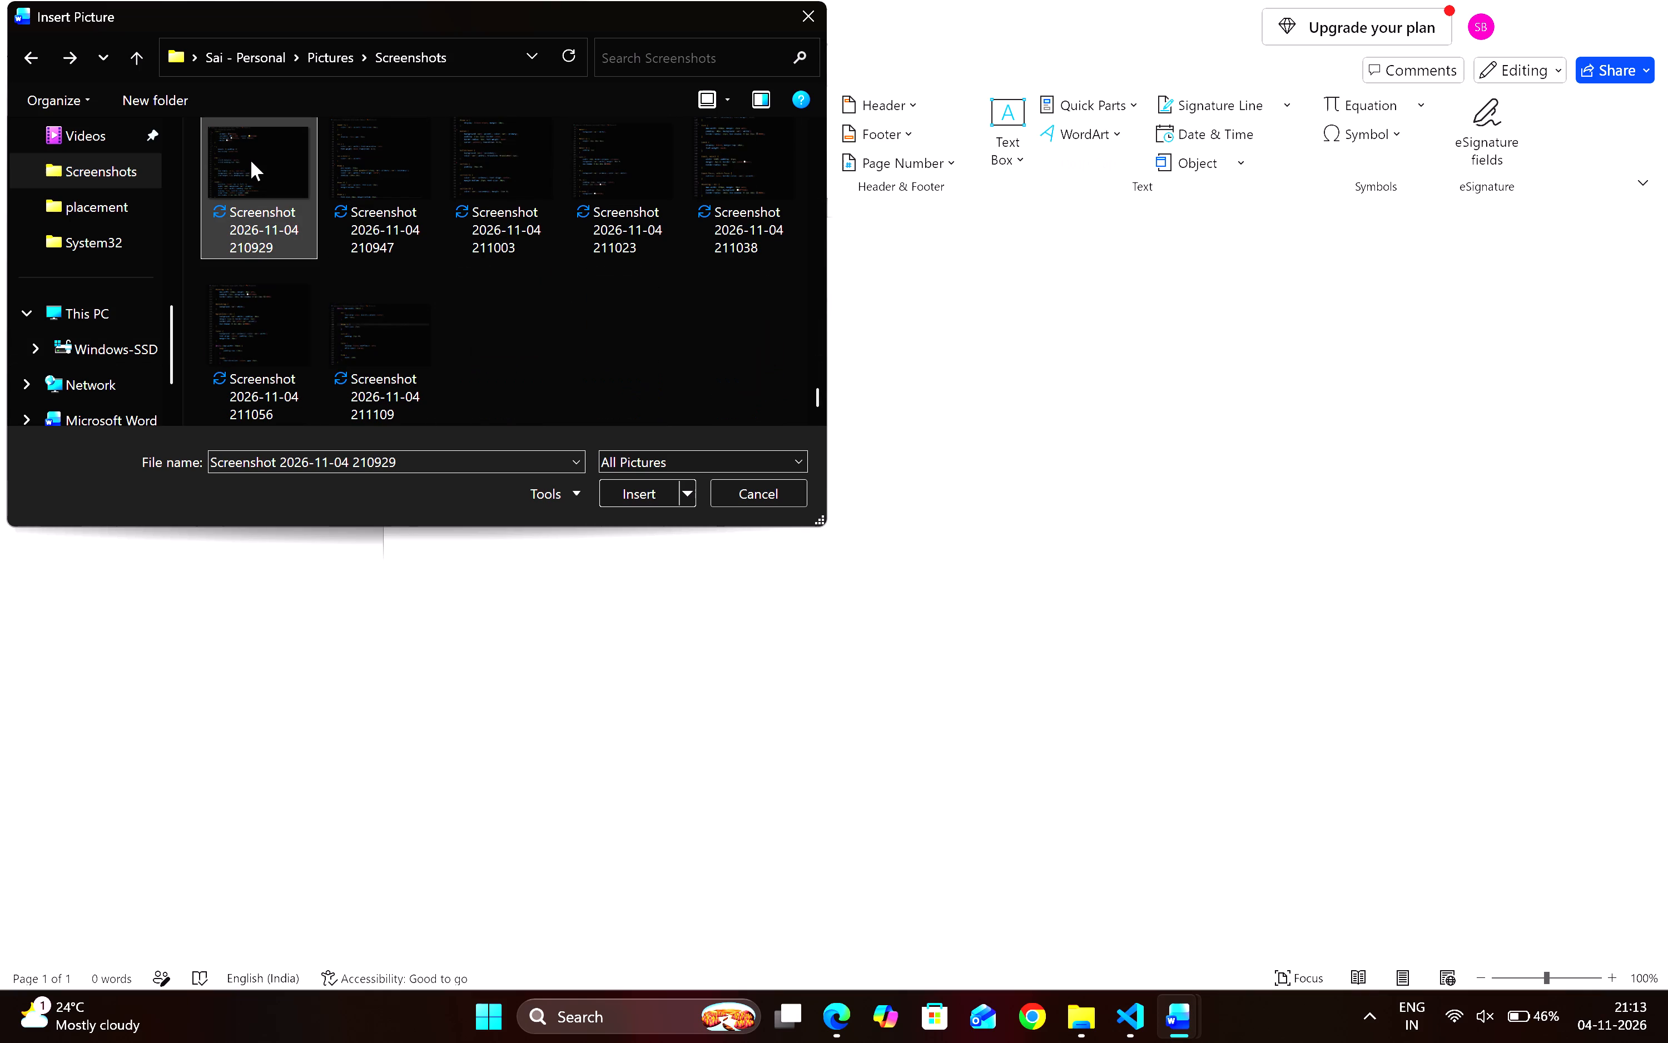
{"action": "left_click", "coordinate": [656, 496]}
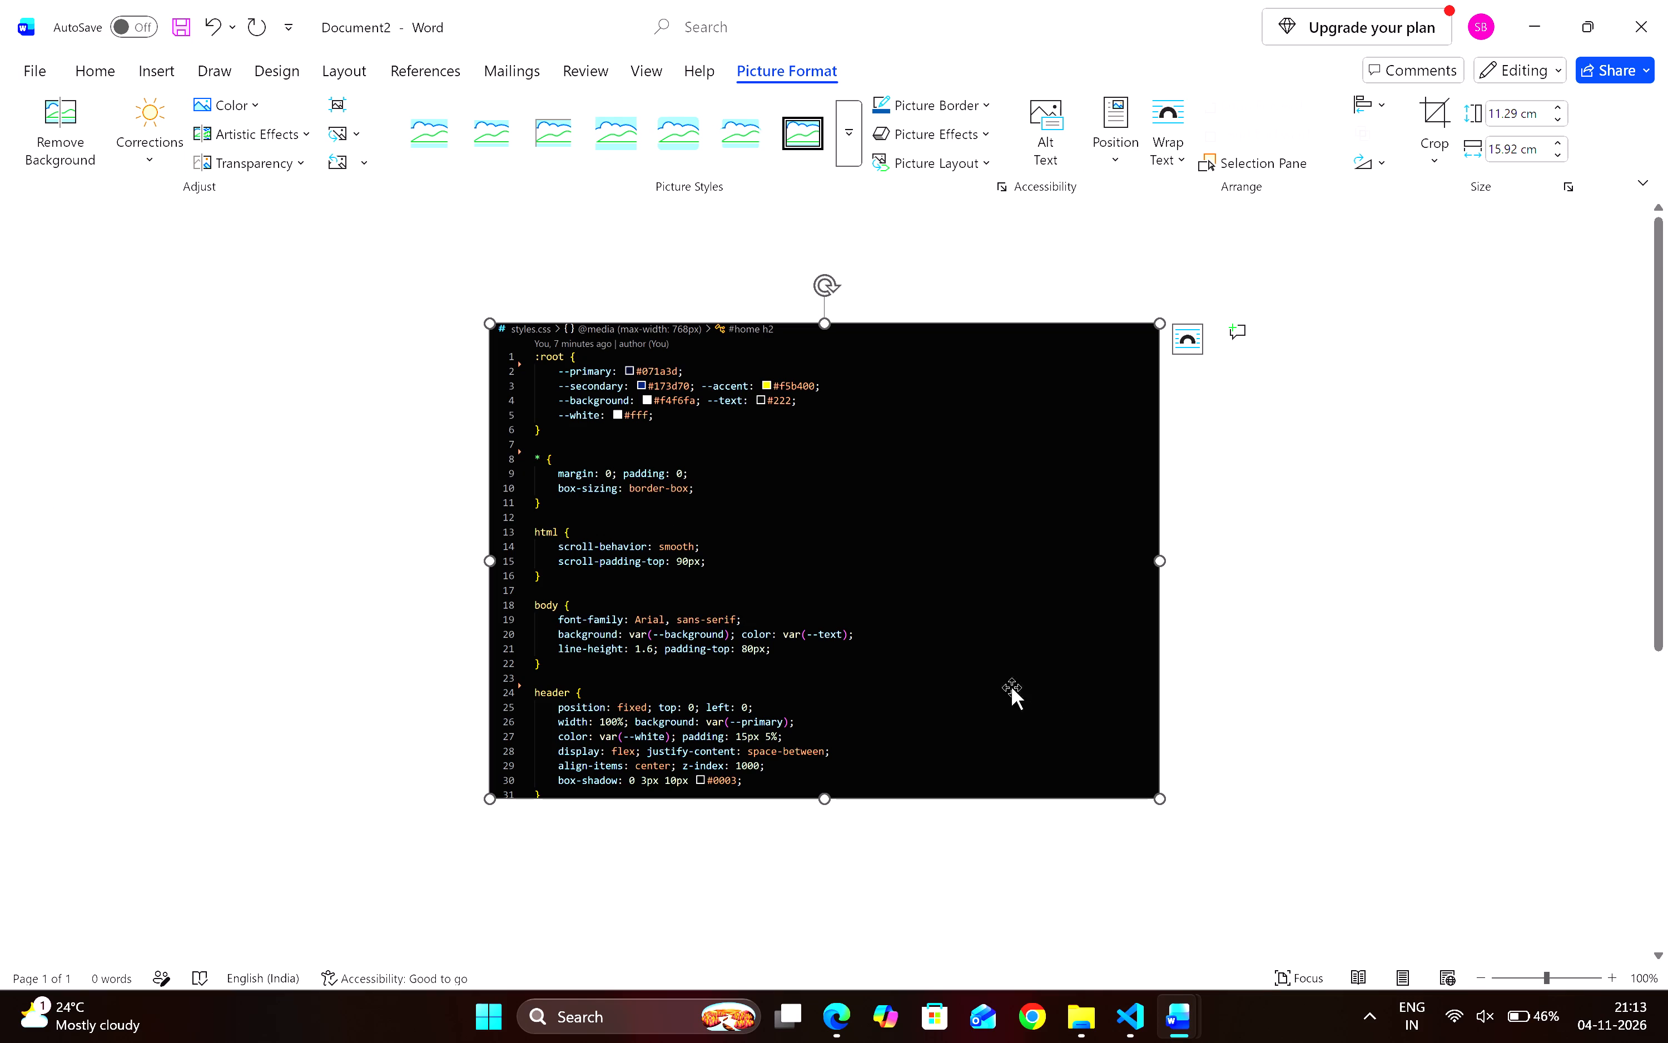
Resize the inserted code picture to about 9.13 cm high and 16.17 cm wide.
{"action": "left_click", "coordinate": [1176, 767]}
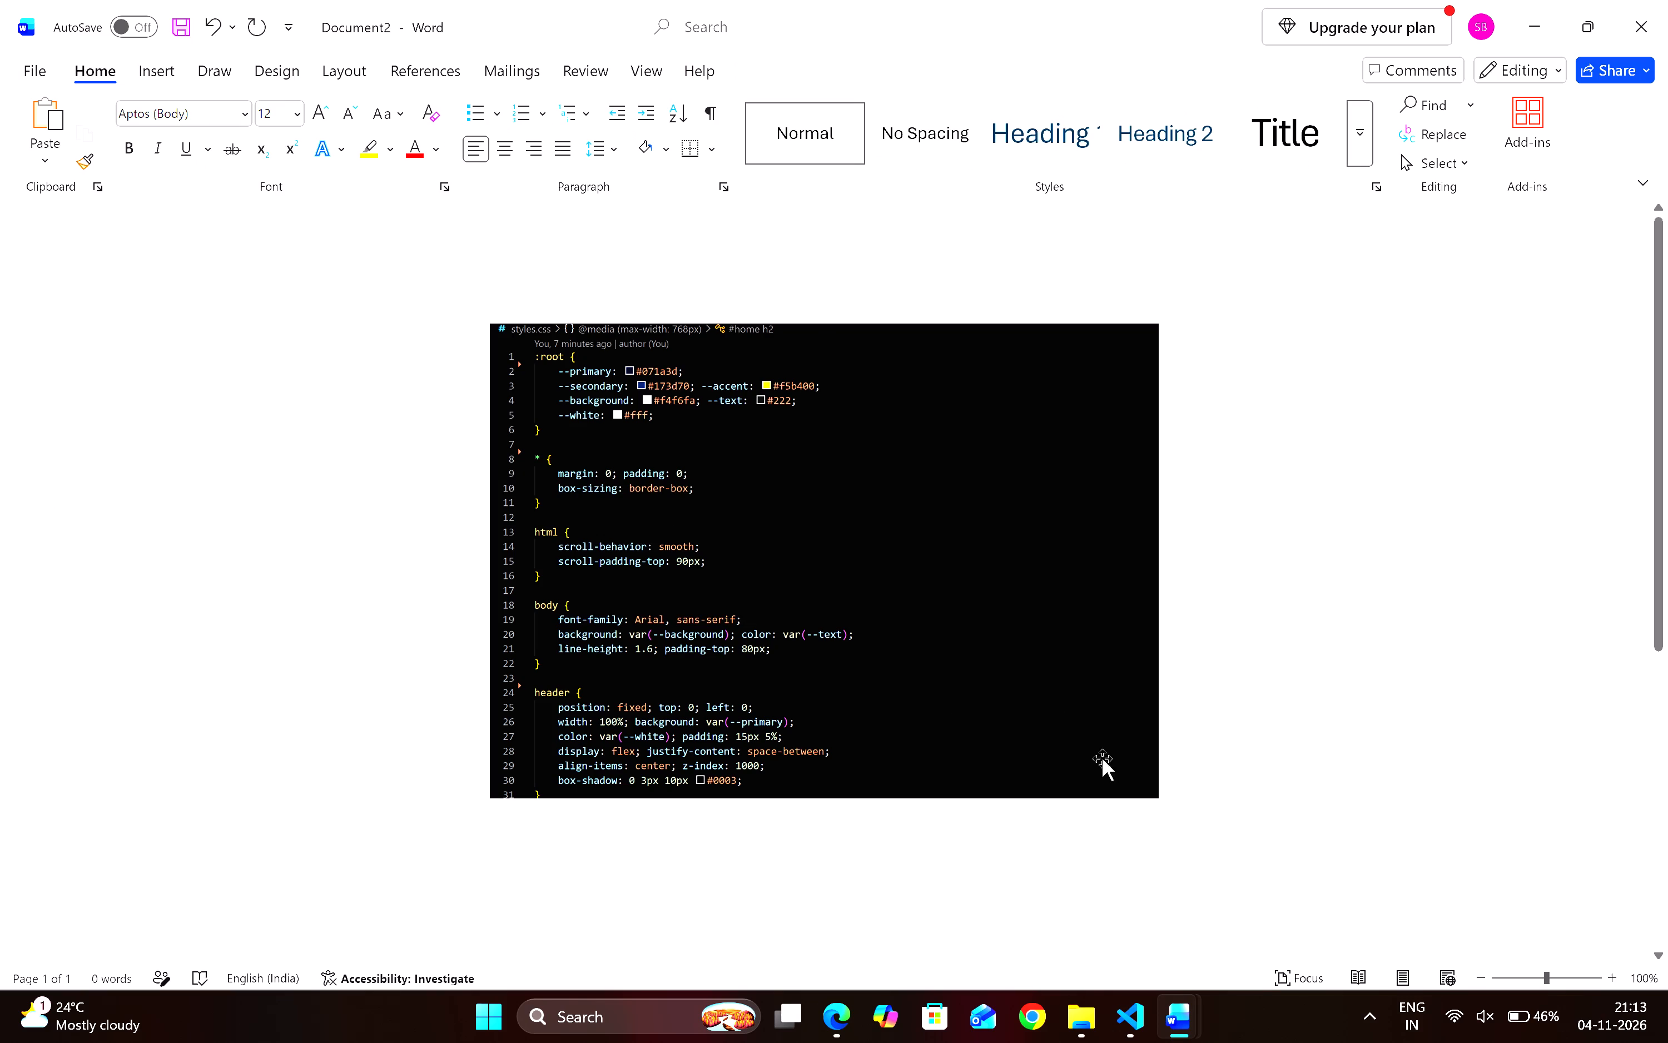
{"action": "left_click", "coordinate": [1064, 732]}
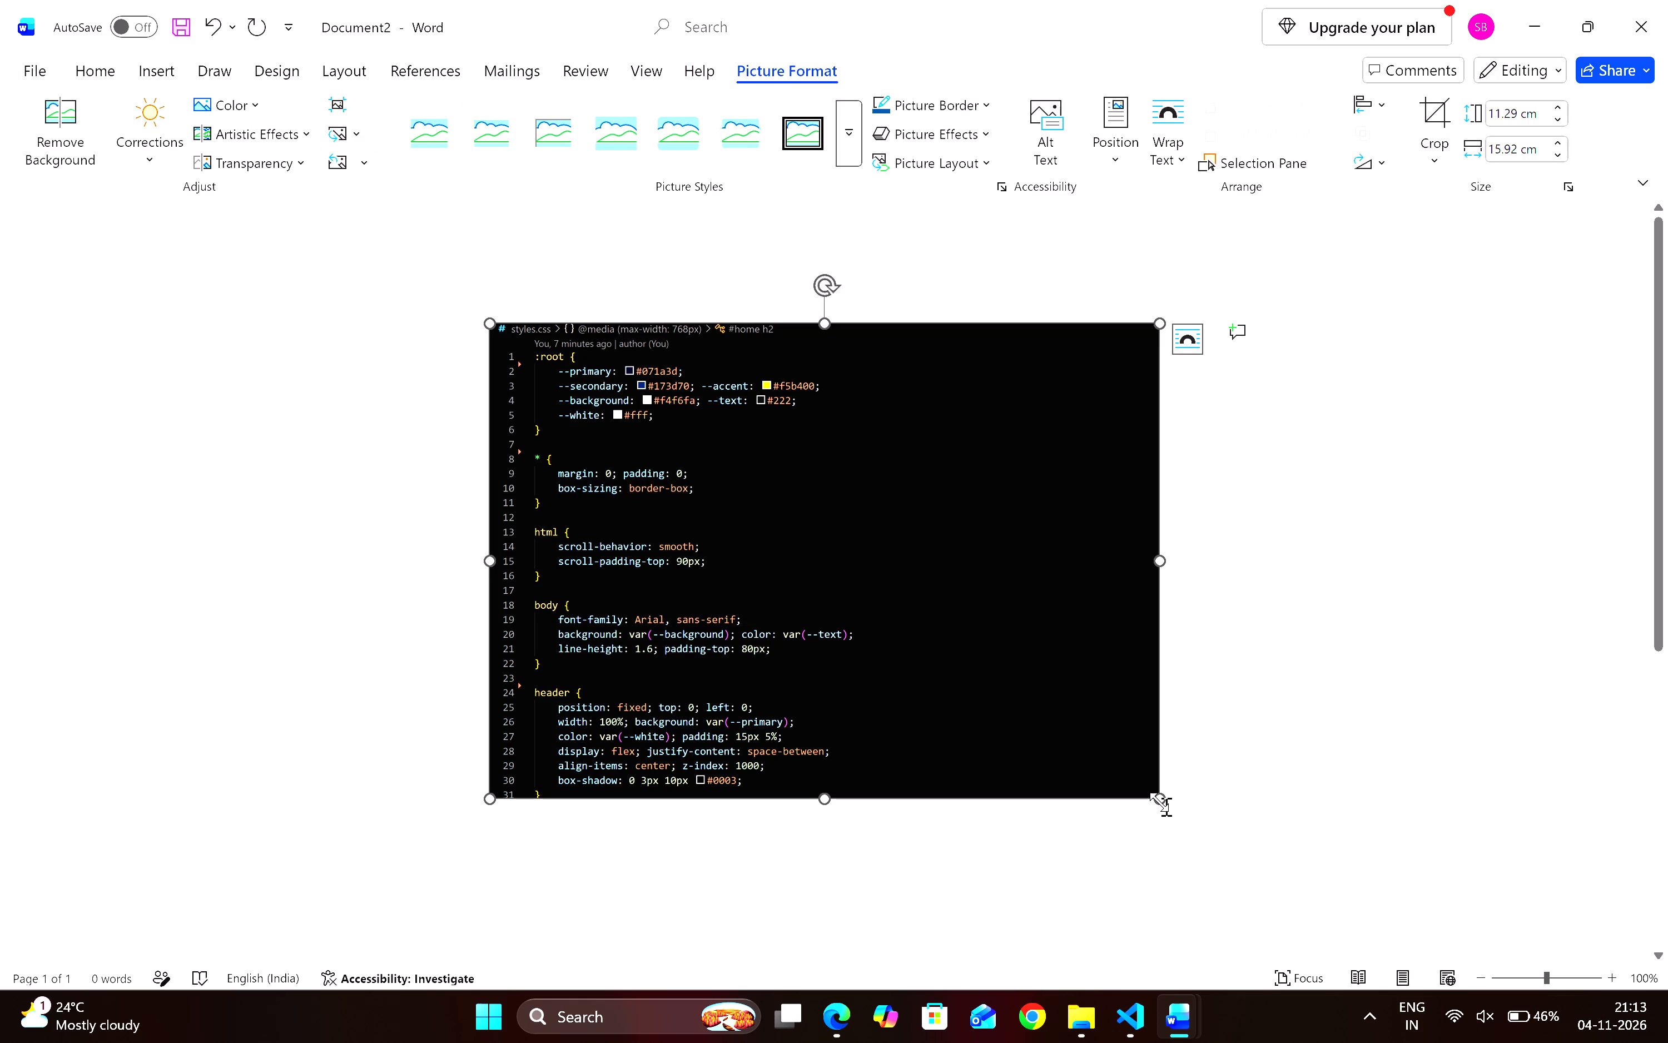
{"action": "left_click_drag", "start_coordinate": [1159, 802], "coordinate": [1031, 654]}
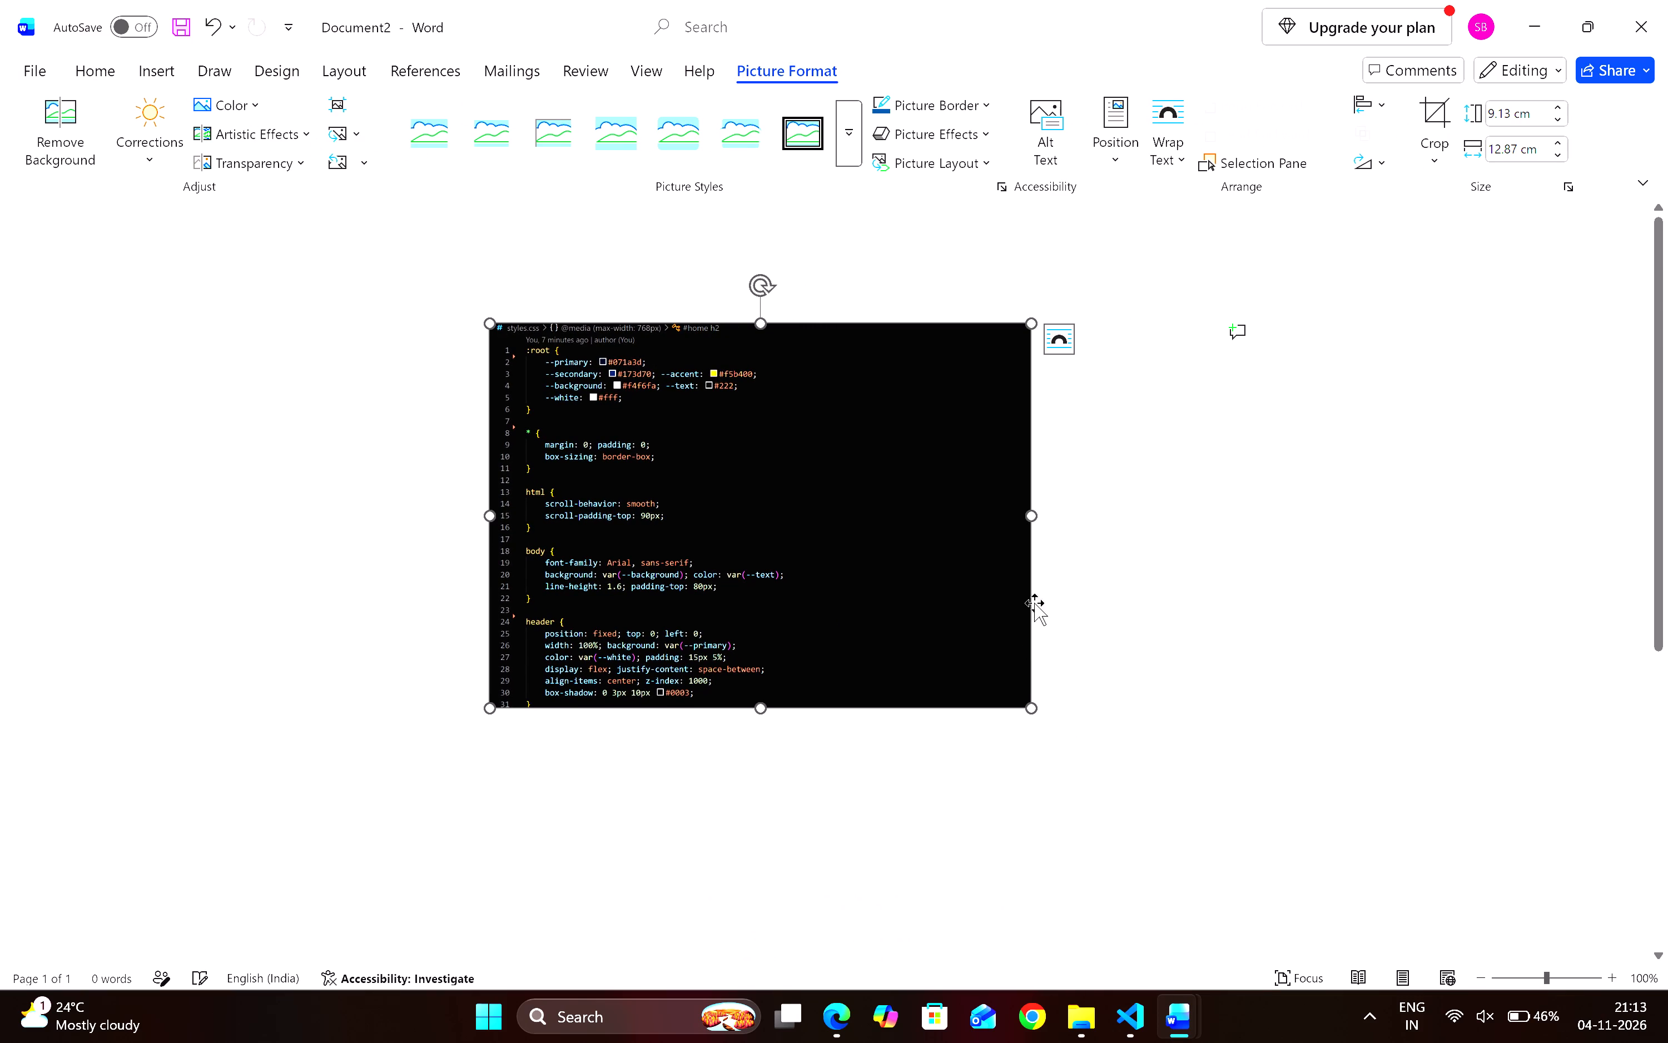
{"action": "left_click_drag", "start_coordinate": [1031, 515], "coordinate": [1096, 521]}
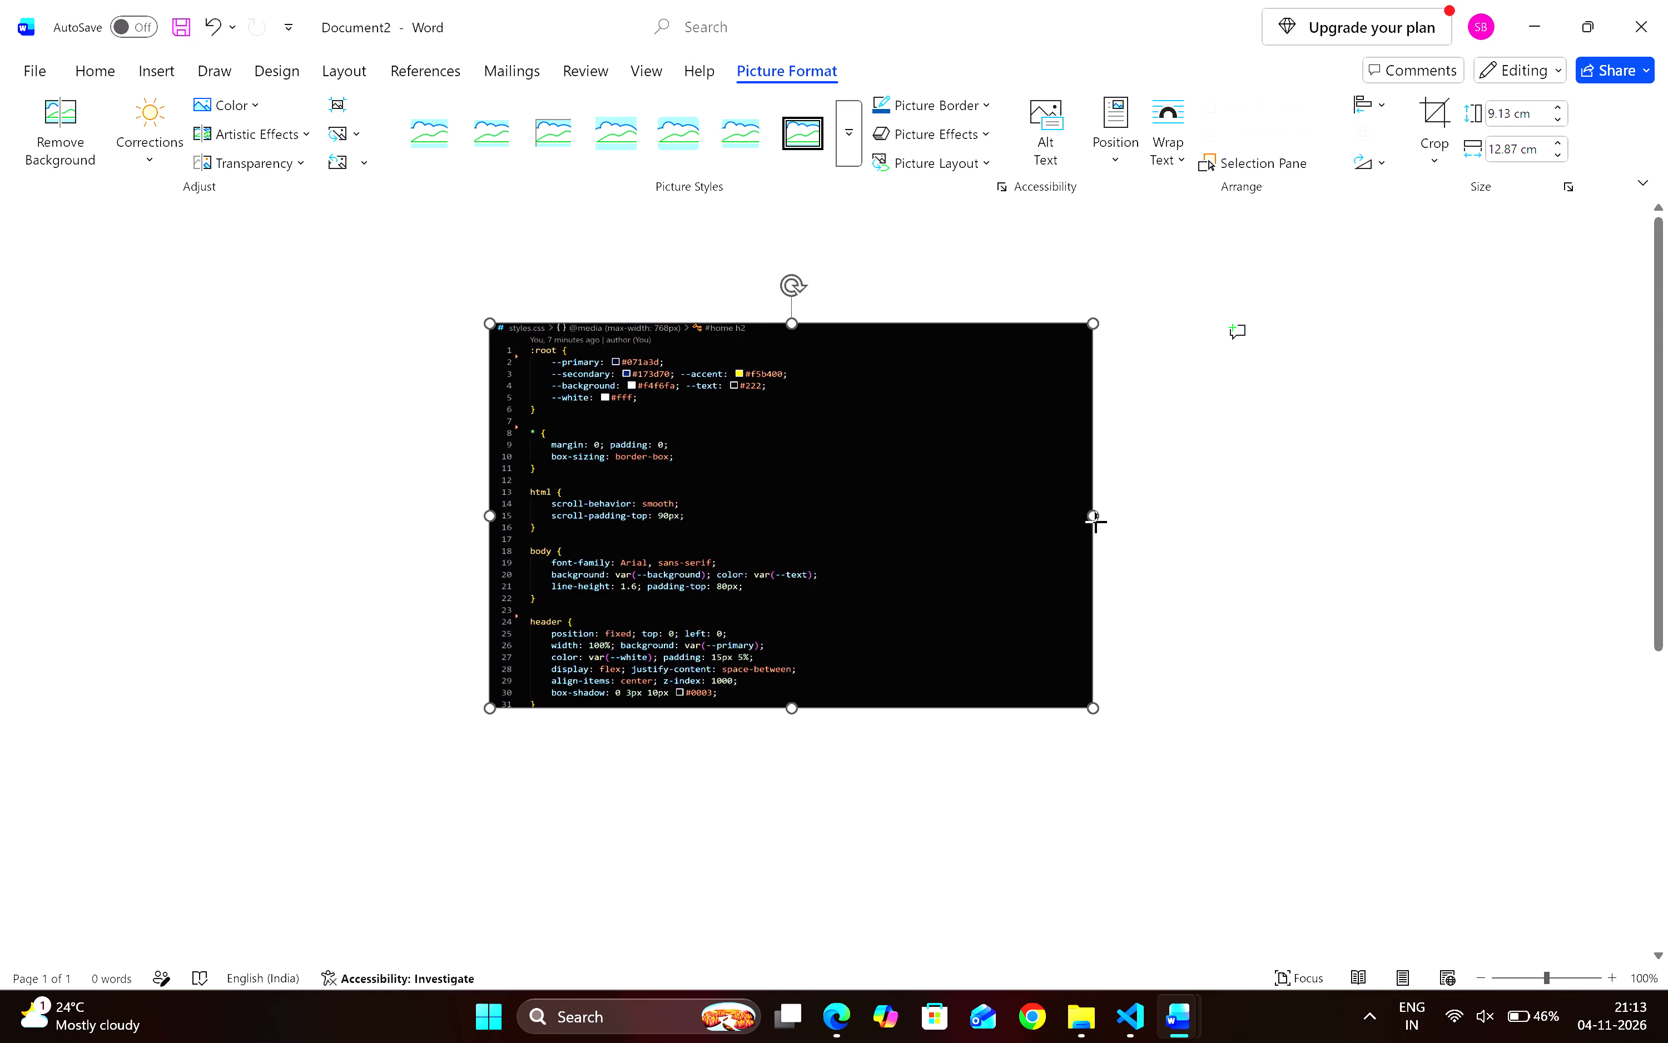
{"action": "left_click_drag", "start_coordinate": [1096, 521], "coordinate": [1169, 527]}
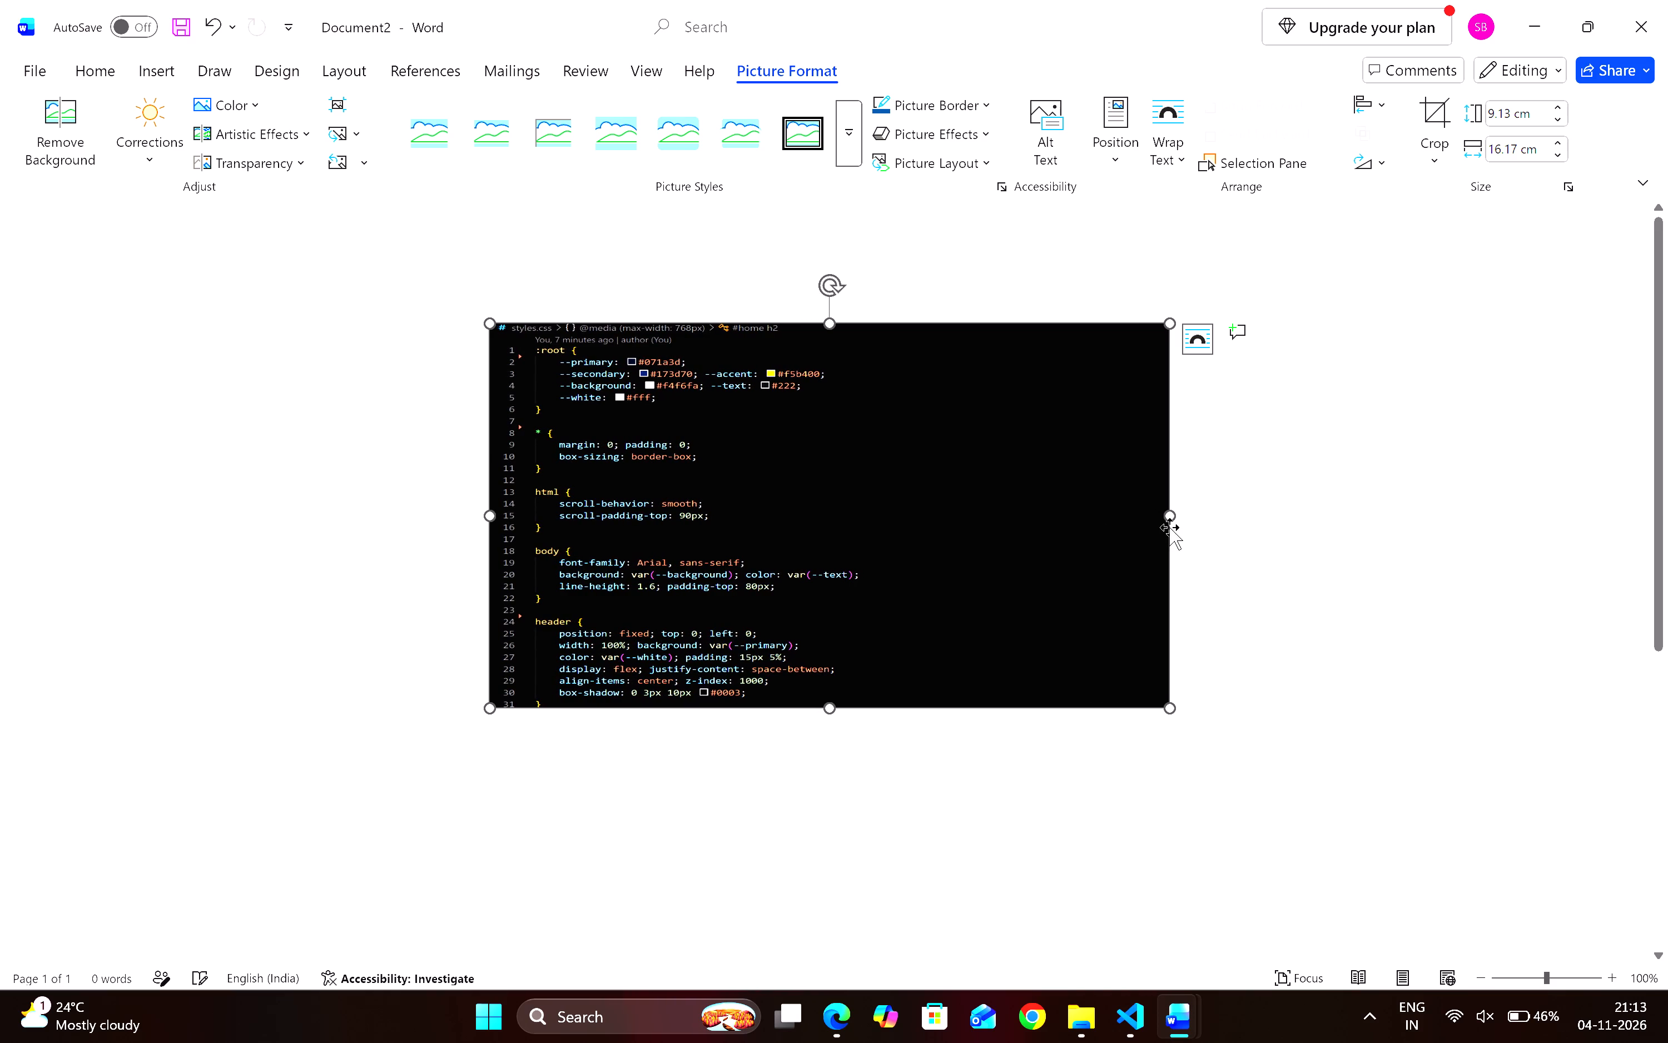
{"action": "left_click", "coordinate": [1202, 689]}
{"action": "left_click", "coordinate": [1202, 689]}
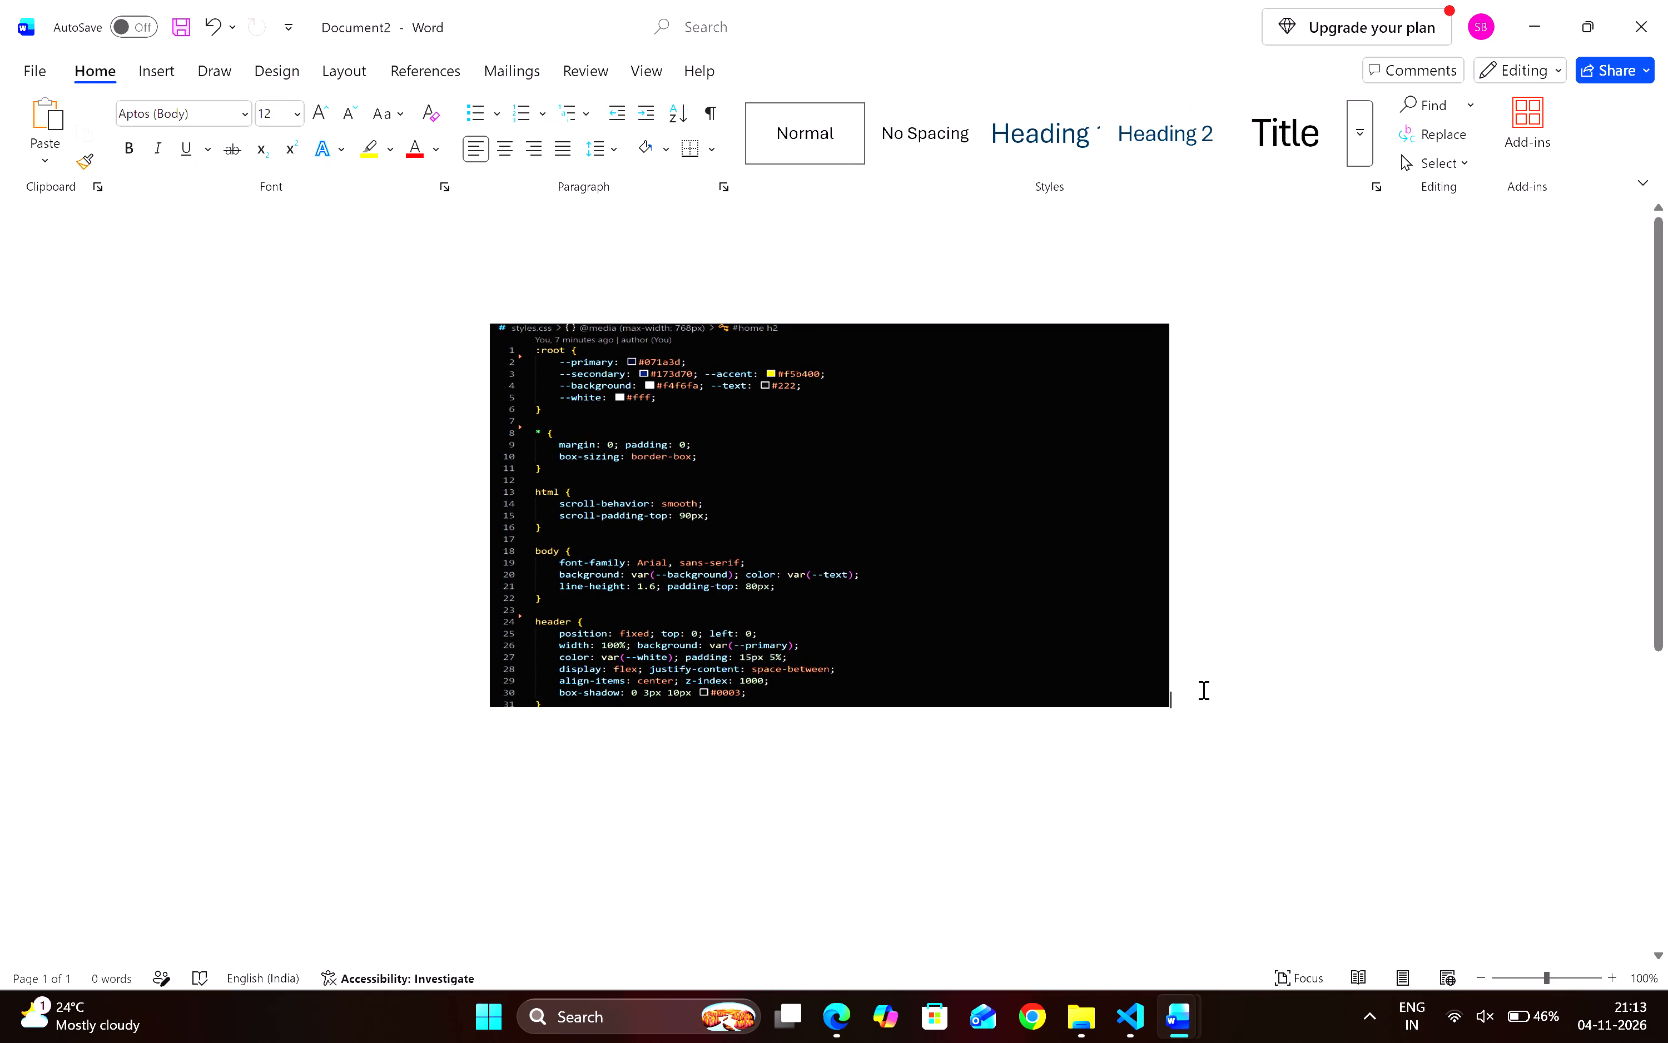
{"action": "key", "text": "Return"}
{"action": "left_click", "coordinate": [156, 71]}
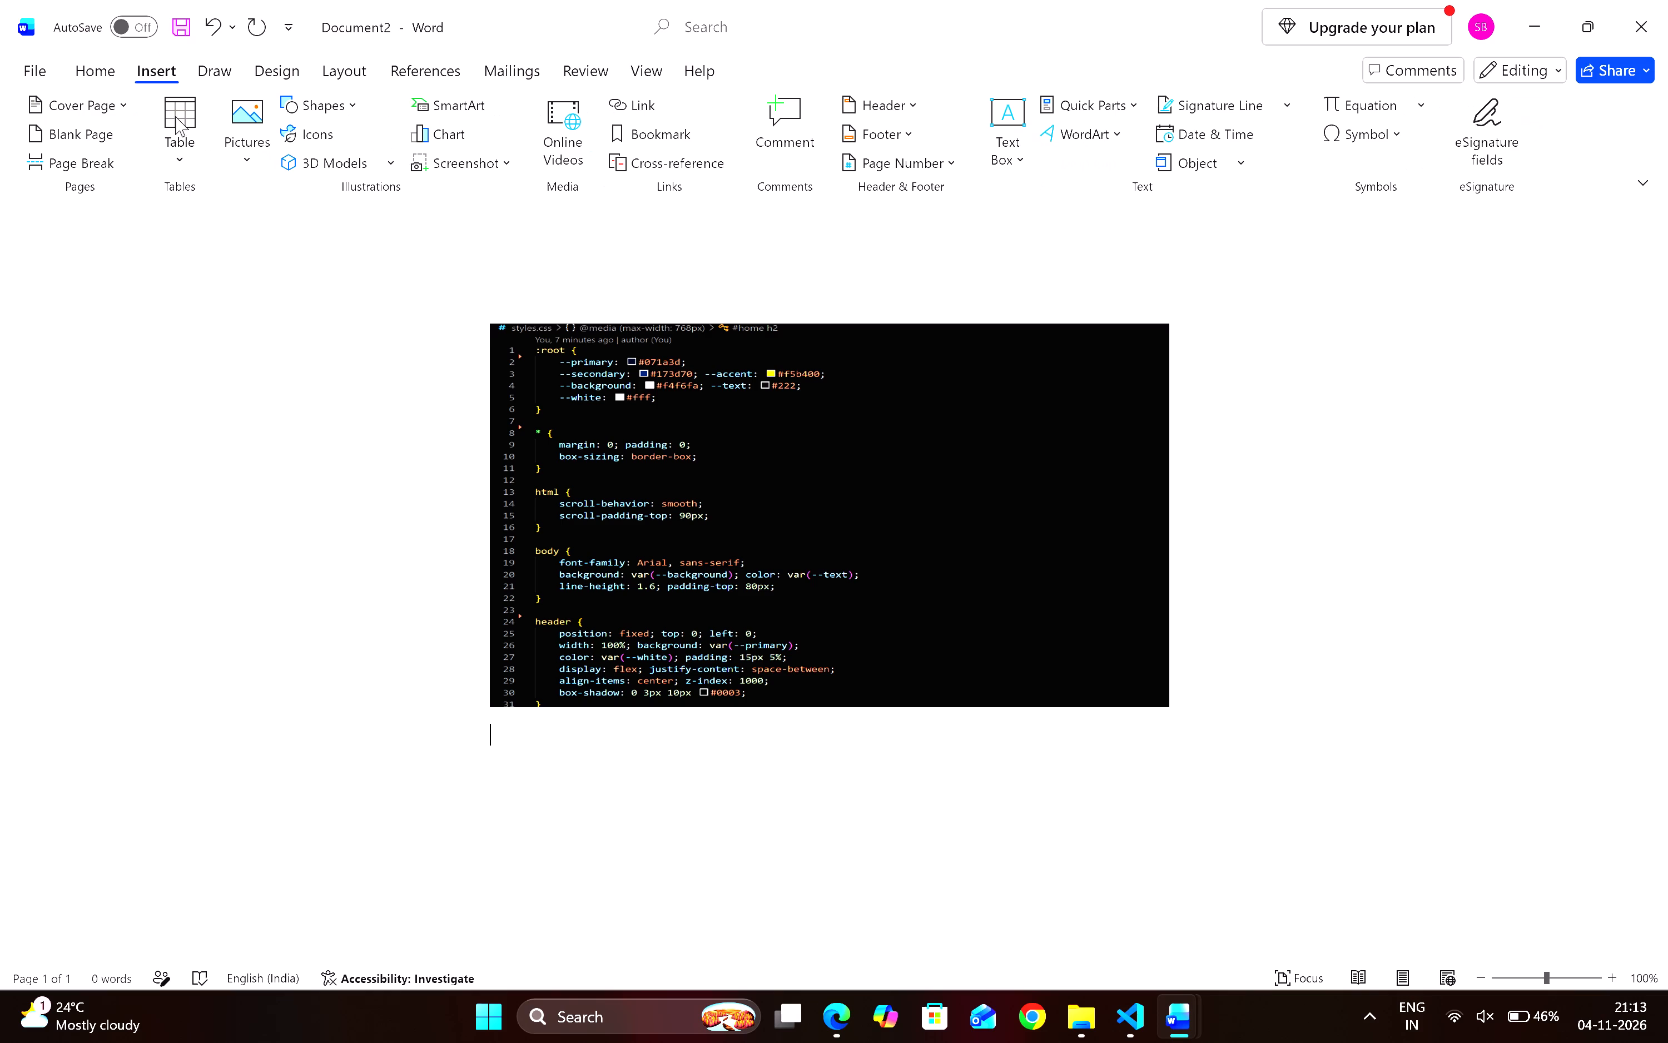
{"action": "left_click", "coordinate": [250, 155]}
{"action": "left_click", "coordinate": [296, 236]}
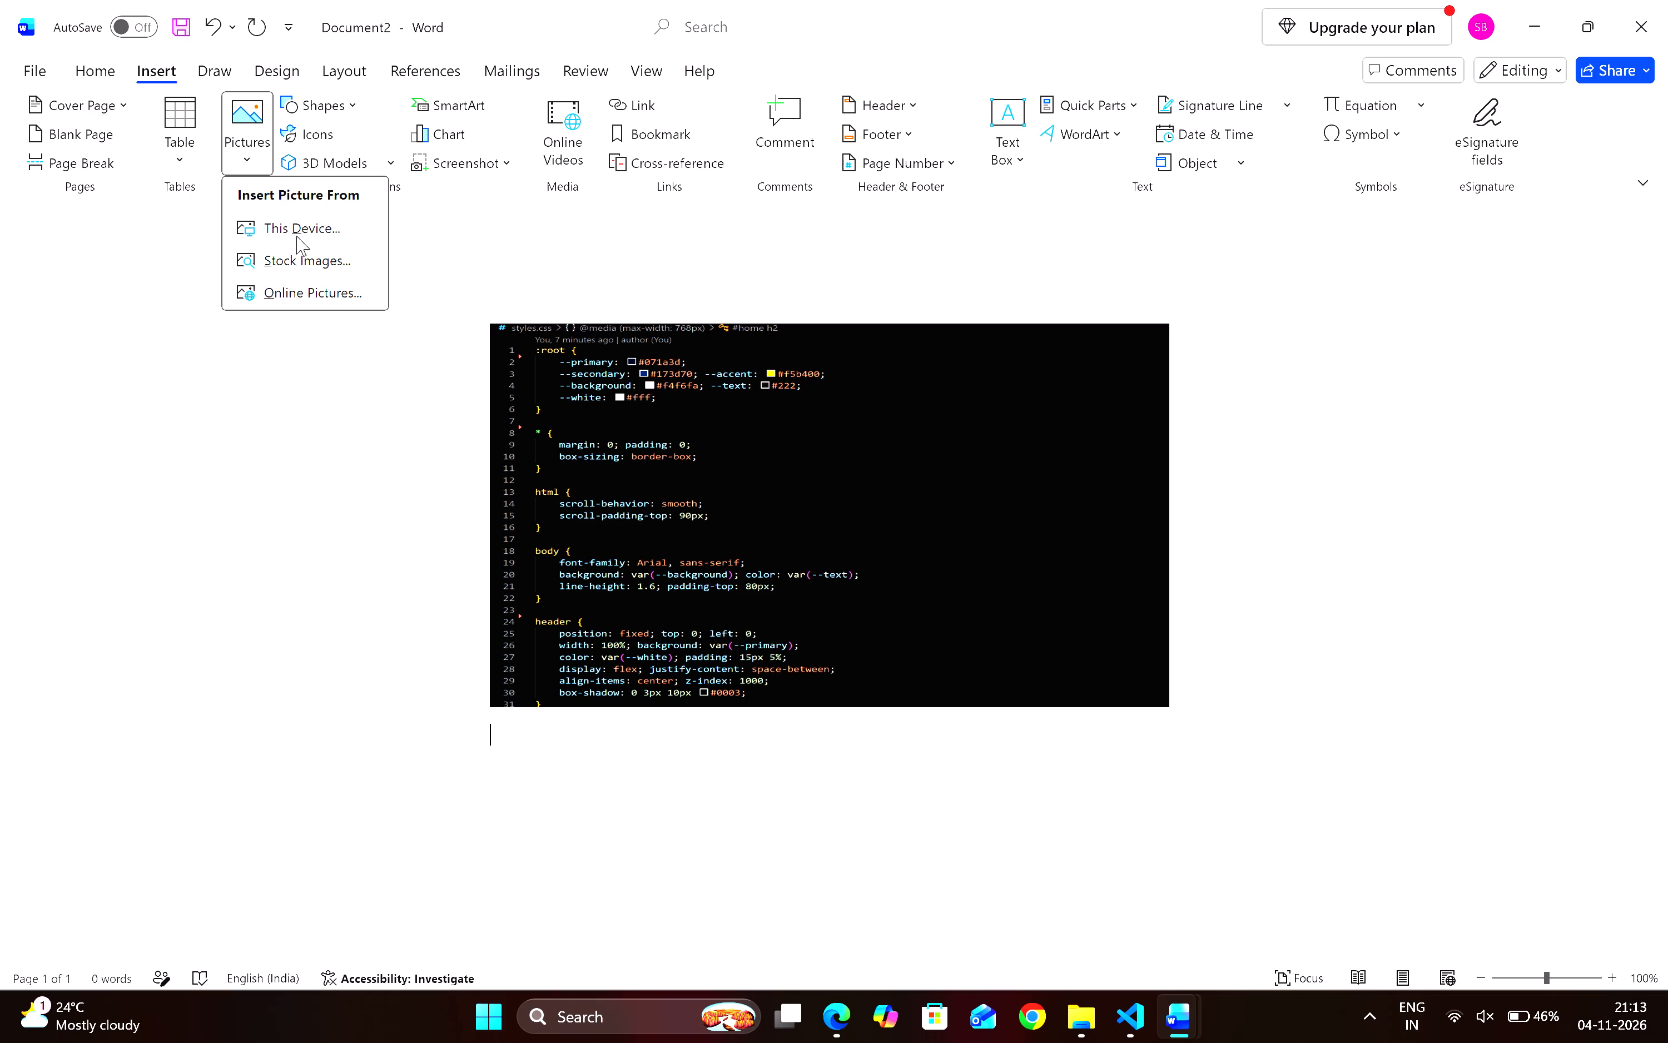
{"action": "scroll", "coordinate": [241, 175], "scroll_direction": "down", "scroll_amount": 9}
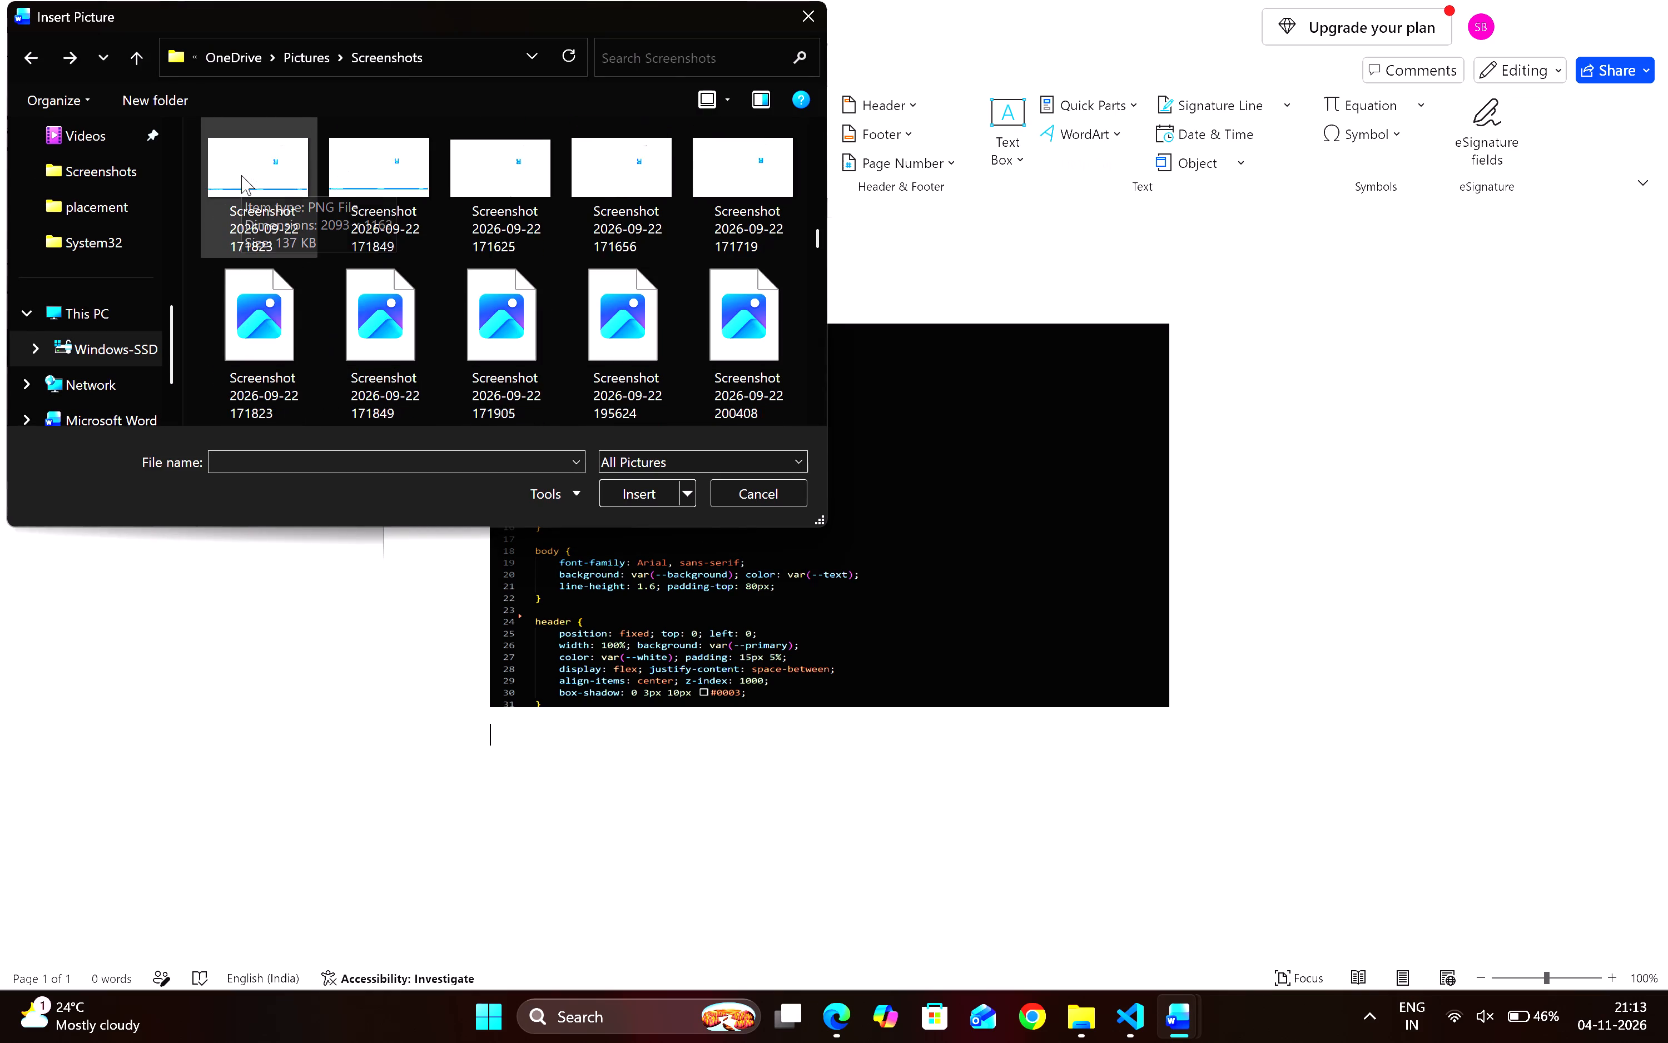
{"action": "scroll", "coordinate": [241, 175], "scroll_direction": "down", "scroll_amount": 9}
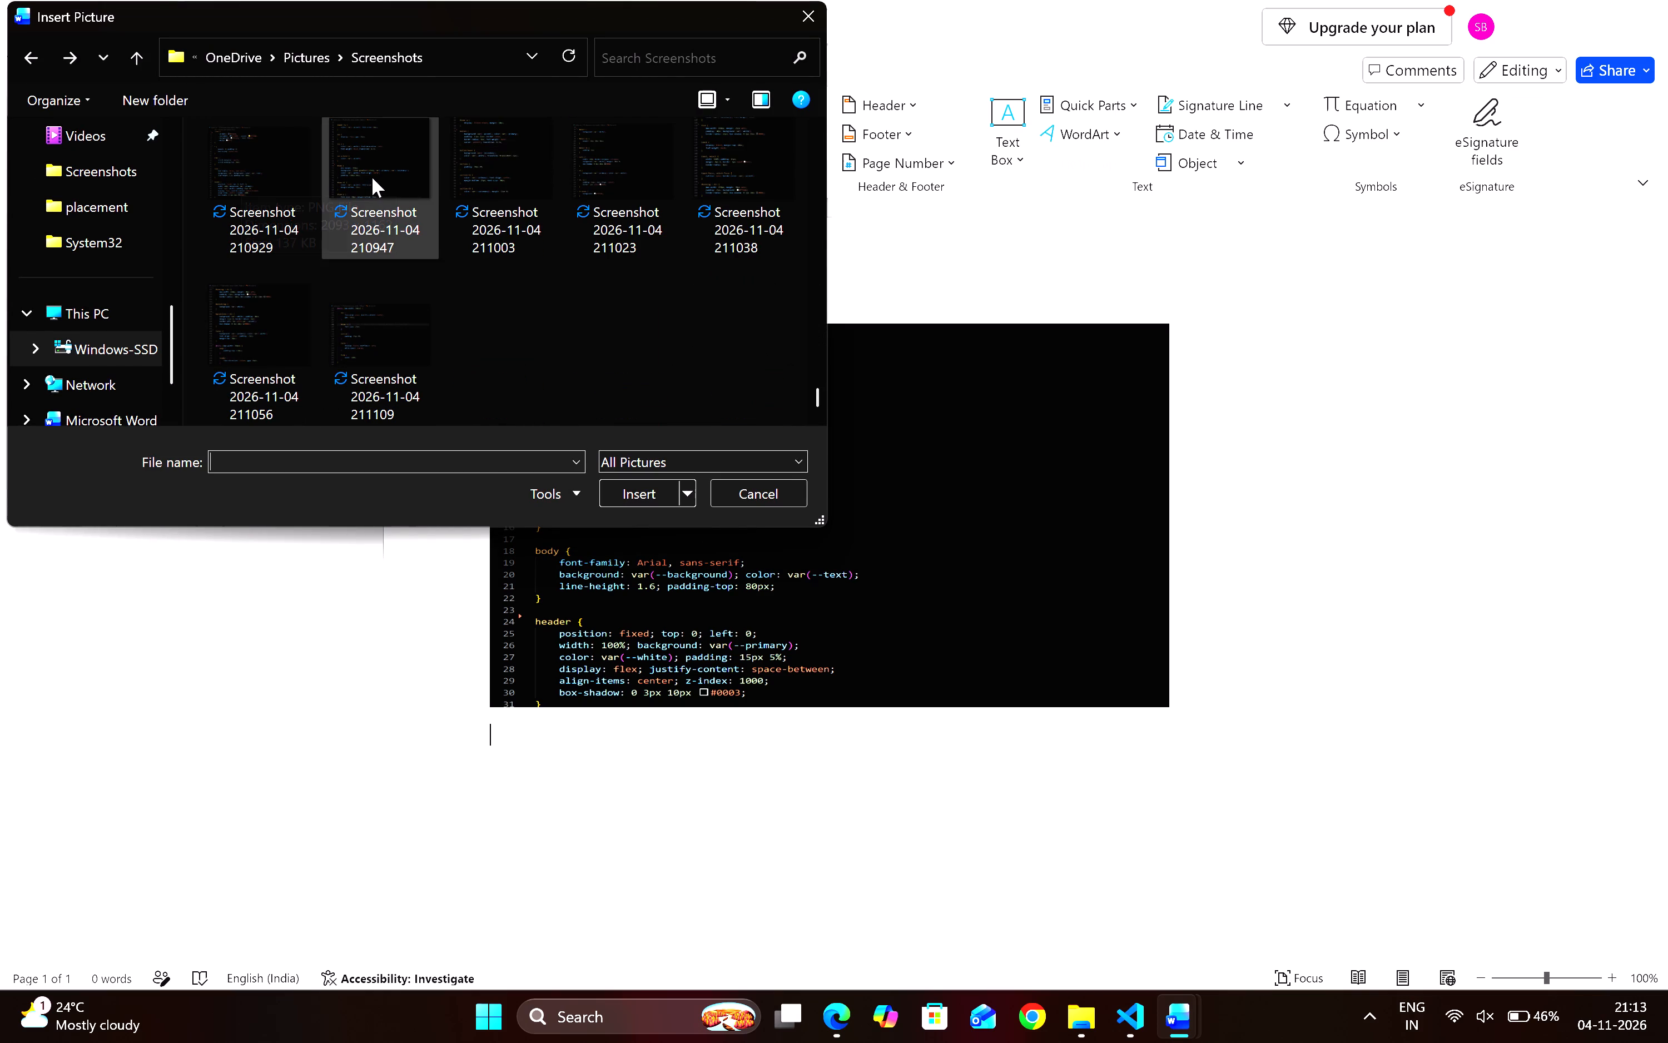
{"action": "left_click", "coordinate": [372, 177]}
{"action": "left_click", "coordinate": [634, 491]}
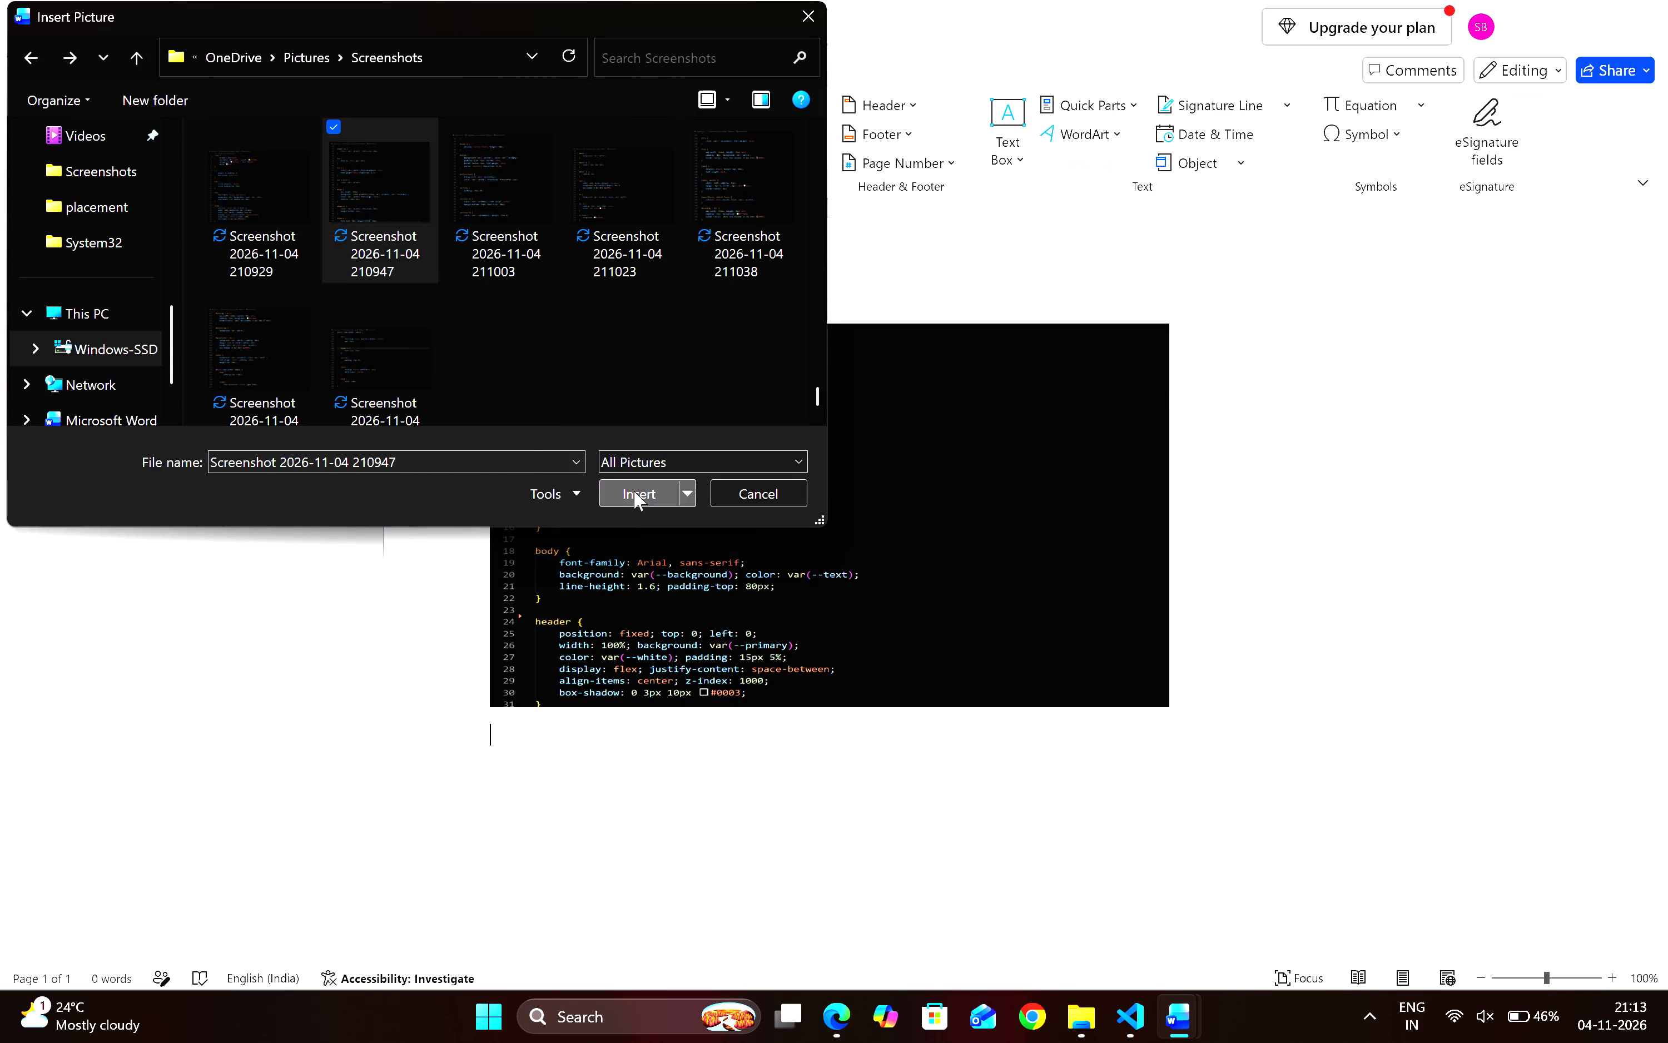
Widen the second picture to match the first picture's width, and reduce its height by roughly a fifth.
{"action": "scroll", "coordinate": [780, 705], "scroll_direction": "down", "scroll_amount": 3}
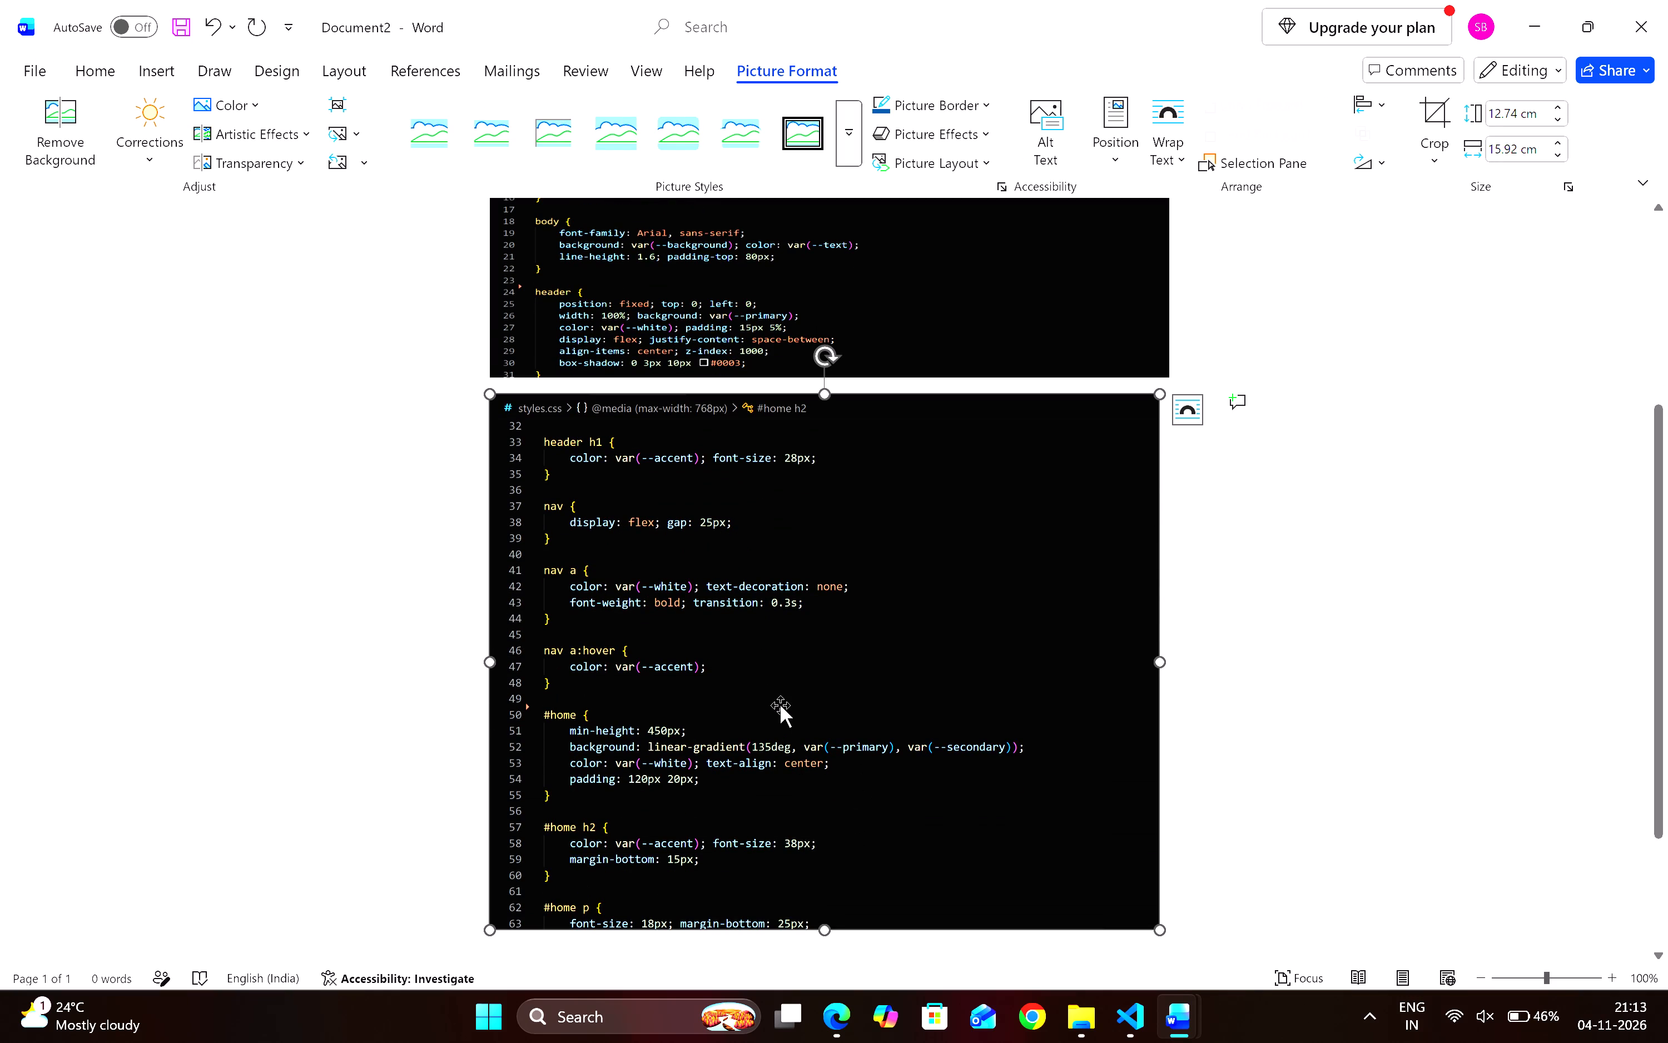
{"action": "left_click", "coordinate": [1212, 851]}
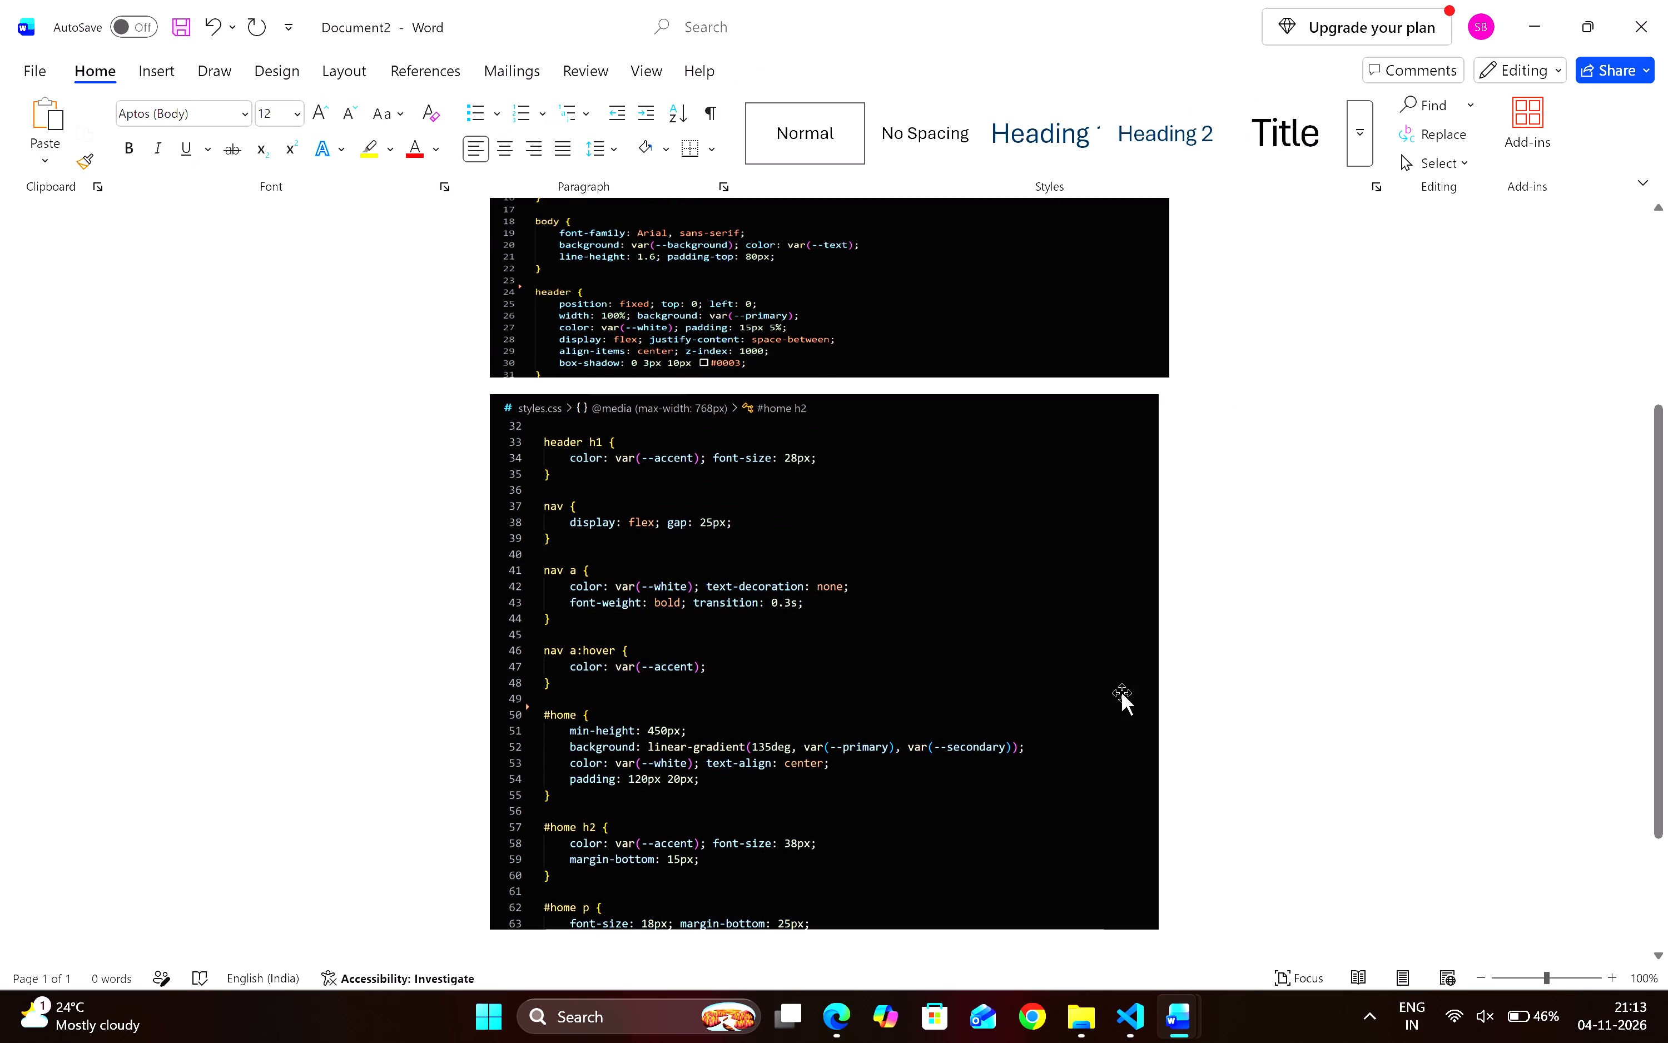
{"action": "left_click", "coordinate": [1129, 658]}
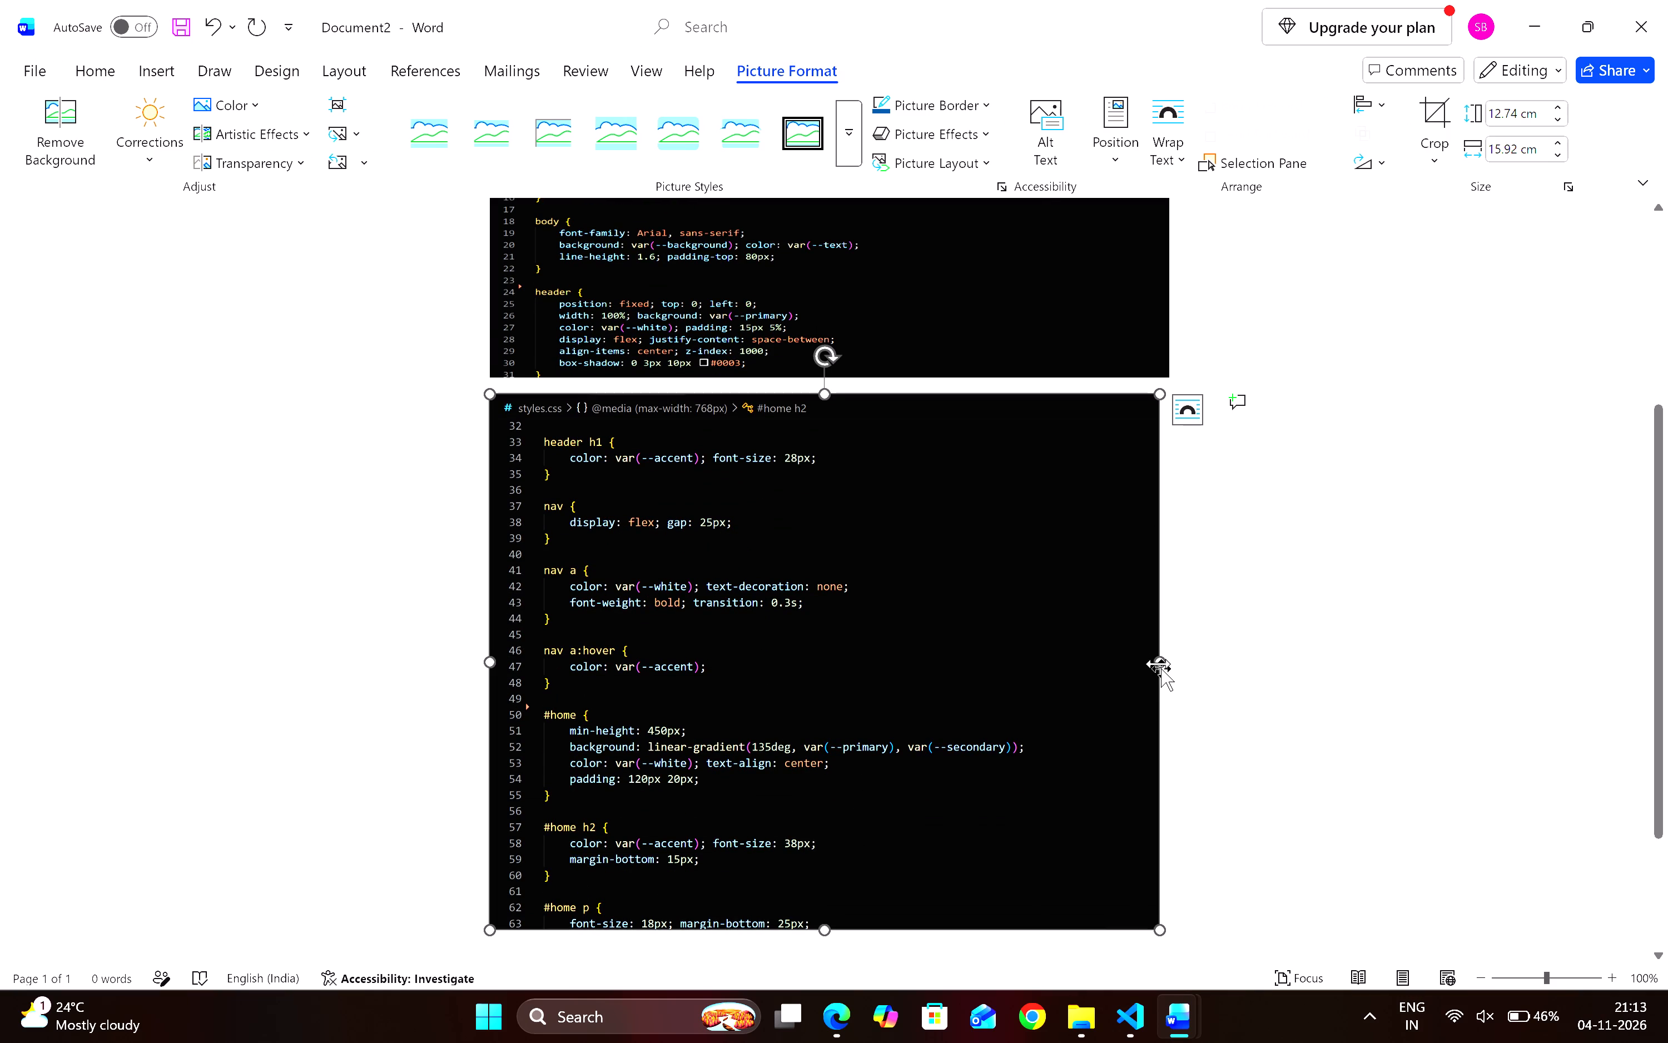
{"action": "left_click_drag", "start_coordinate": [1159, 664], "coordinate": [1170, 668]}
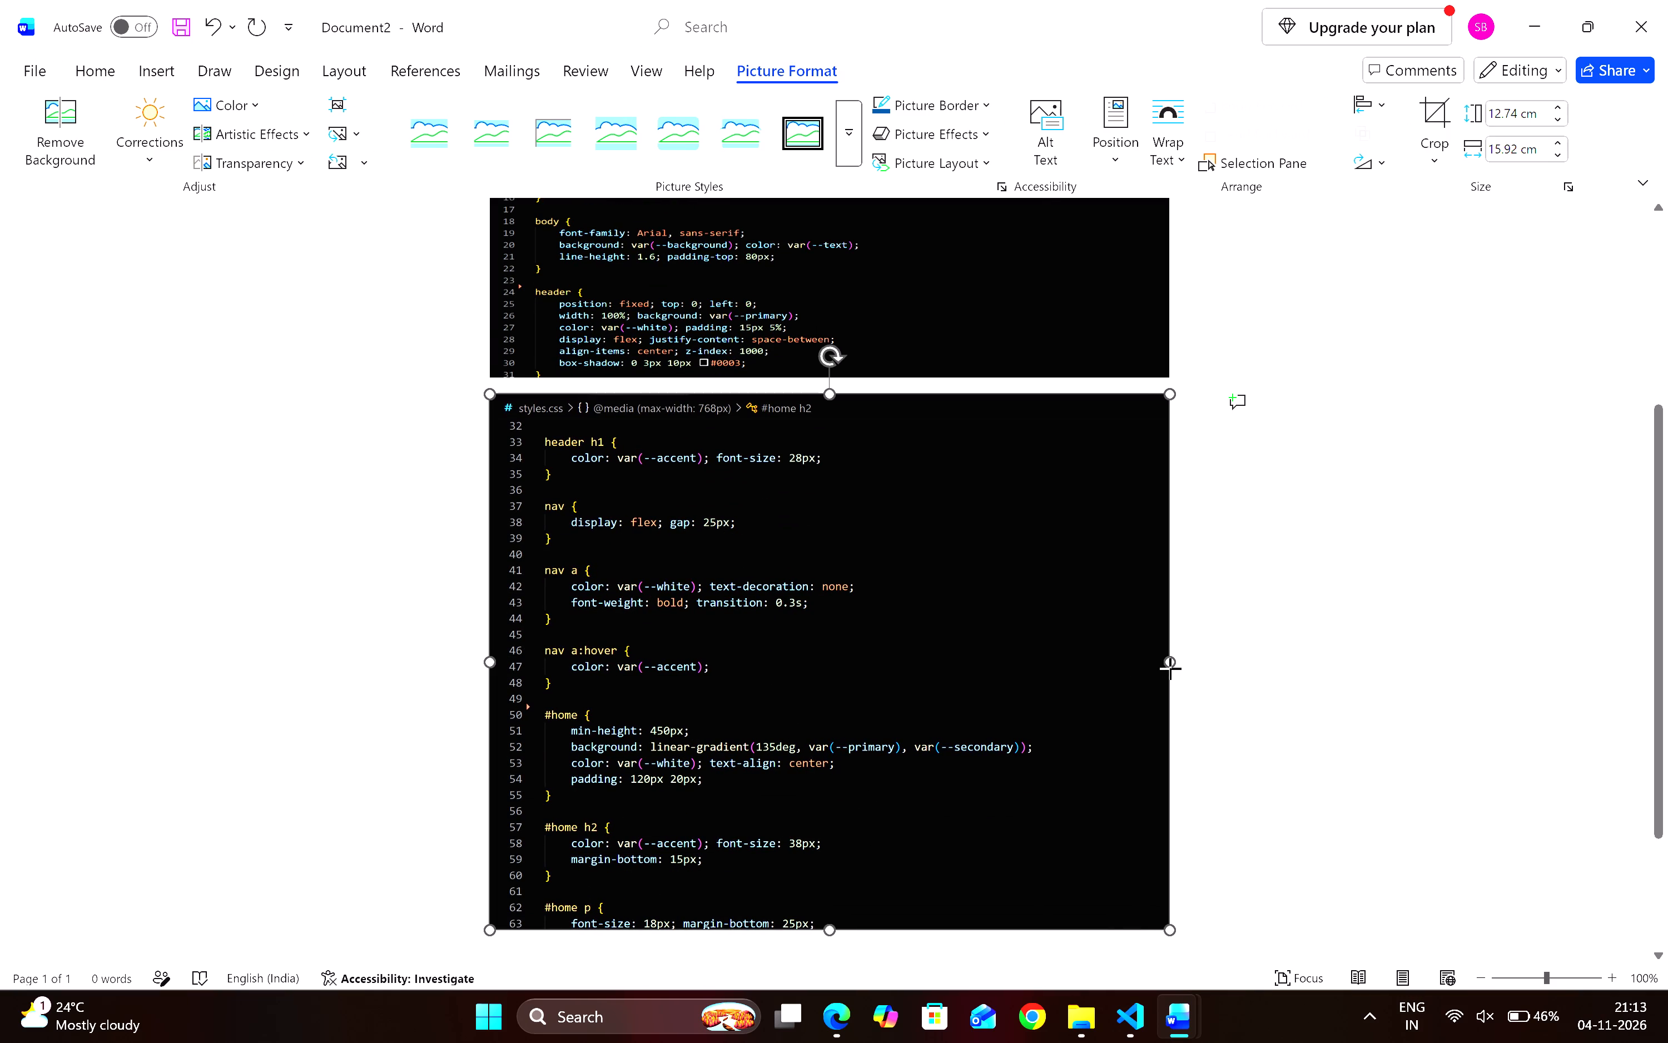
{"action": "left_click_drag", "start_coordinate": [1170, 668], "coordinate": [1169, 669]}
{"action": "left_click", "coordinate": [1228, 774]}
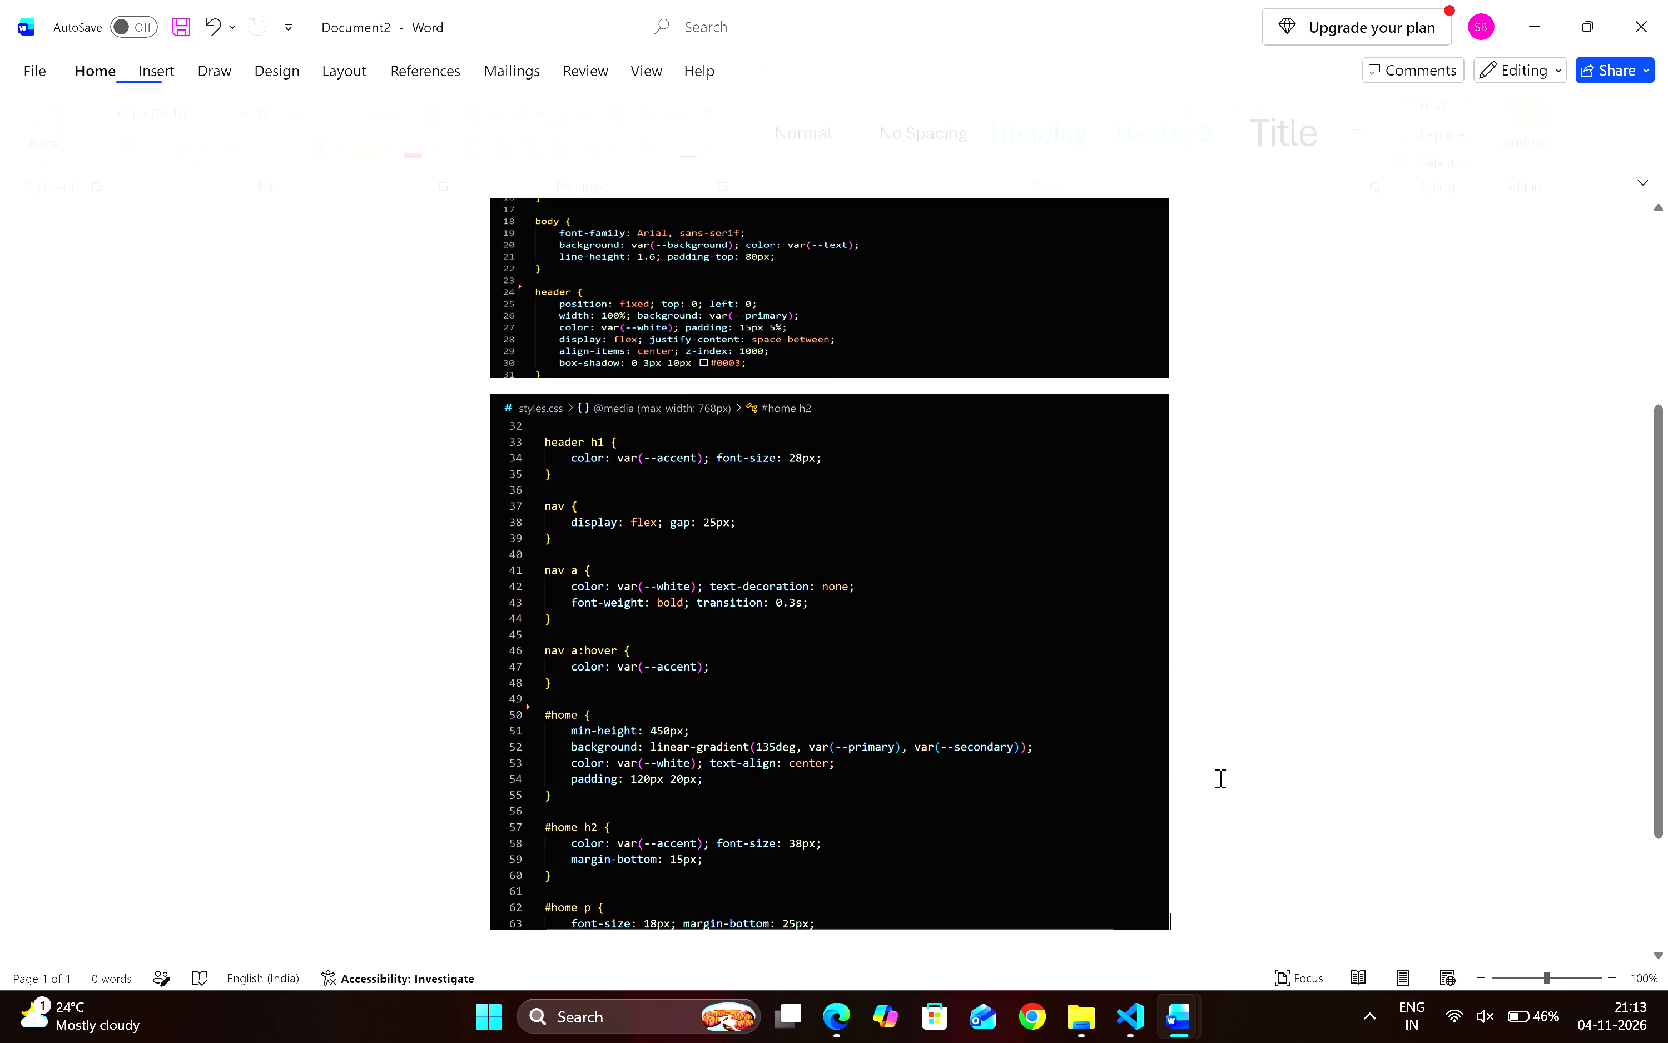
{"action": "left_click", "coordinate": [822, 869]}
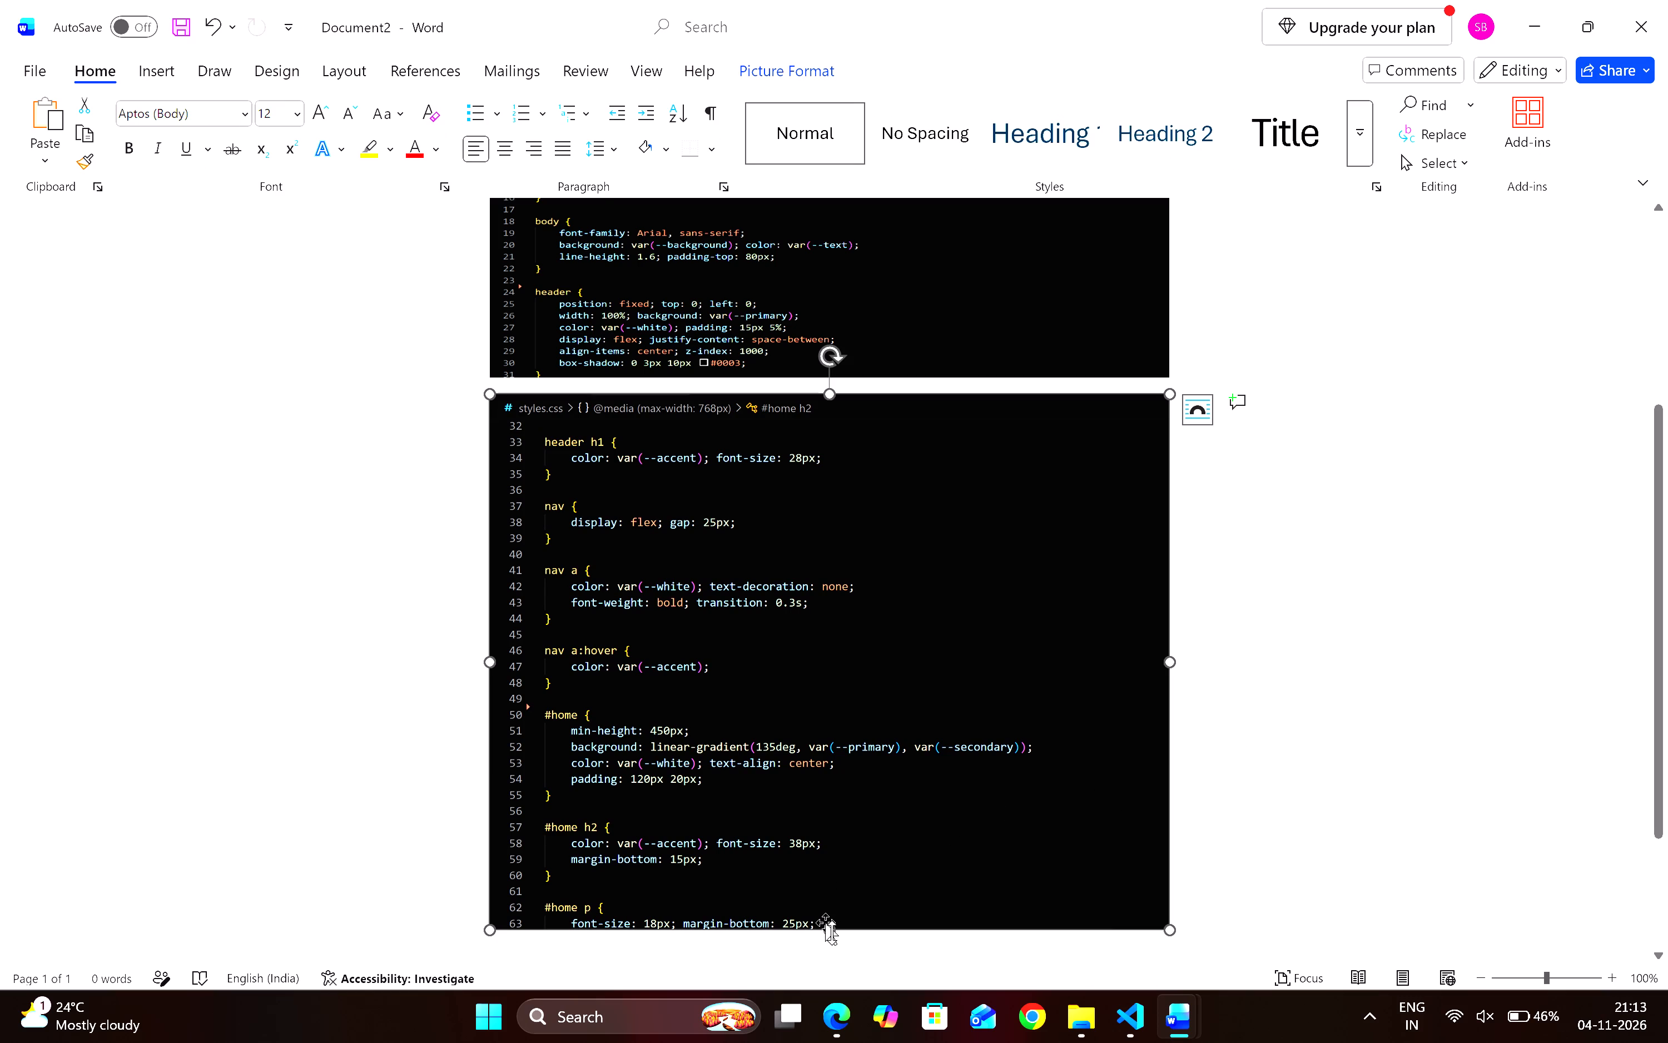
{"action": "scroll", "coordinate": [832, 932], "scroll_direction": "up", "scroll_amount": 1}
{"action": "left_click_drag", "start_coordinate": [832, 932], "coordinate": [829, 822]}
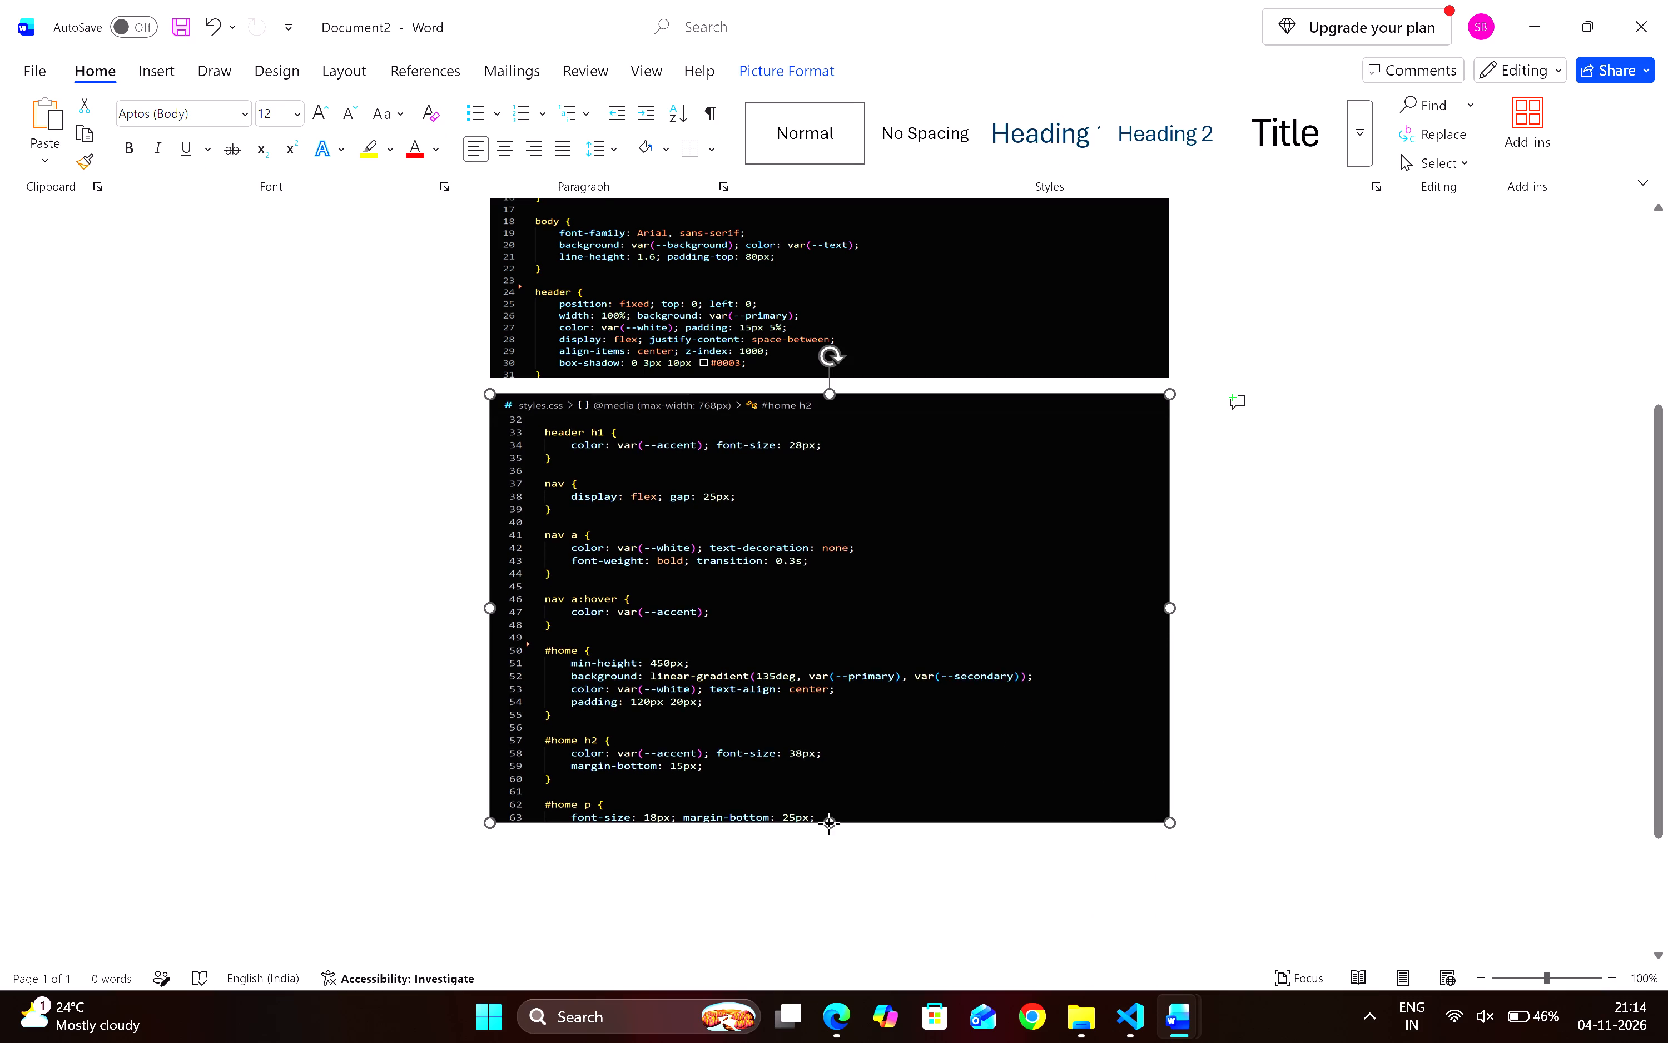
{"action": "left_click_drag", "start_coordinate": [829, 822], "coordinate": [837, 813]}
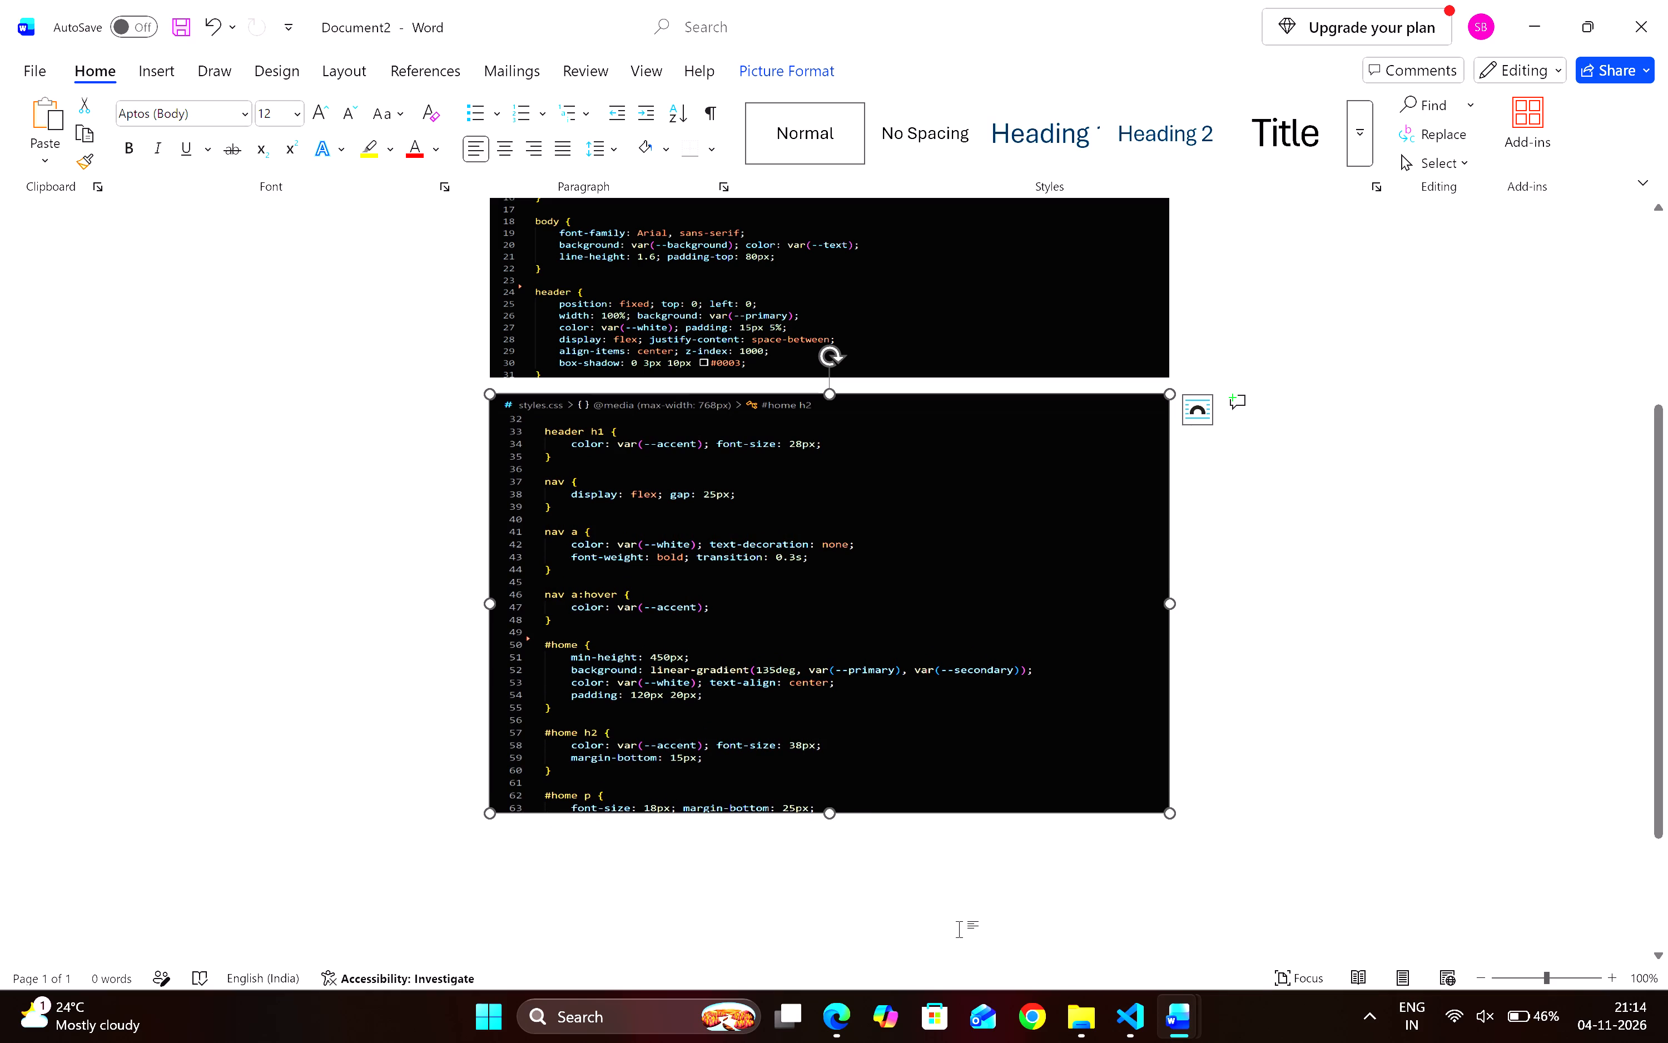
Add six line breaks after the second picture to move the insertion point onto page 2.
{"action": "scroll", "coordinate": [945, 942], "scroll_direction": "down", "scroll_amount": 2}
{"action": "scroll", "coordinate": [945, 942], "scroll_direction": "up", "scroll_amount": 3}
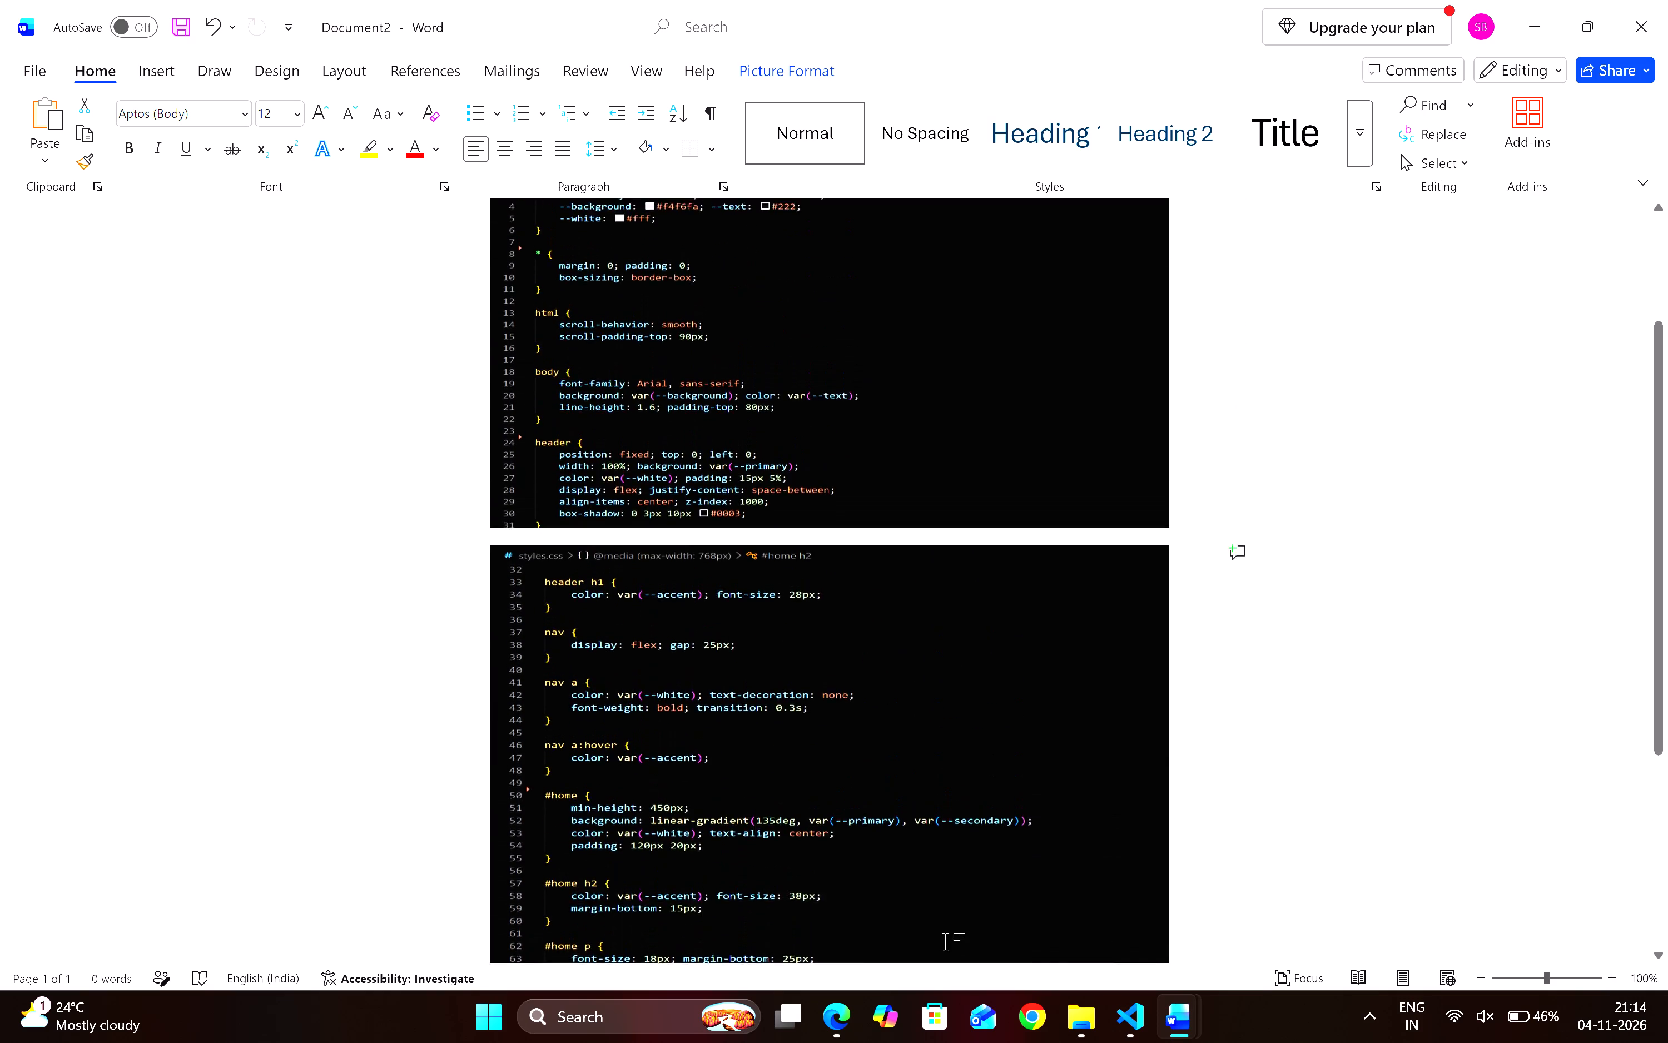
{"action": "scroll", "coordinate": [945, 942], "scroll_direction": "up", "scroll_amount": 2}
{"action": "scroll", "coordinate": [839, 787], "scroll_direction": "down", "scroll_amount": 3}
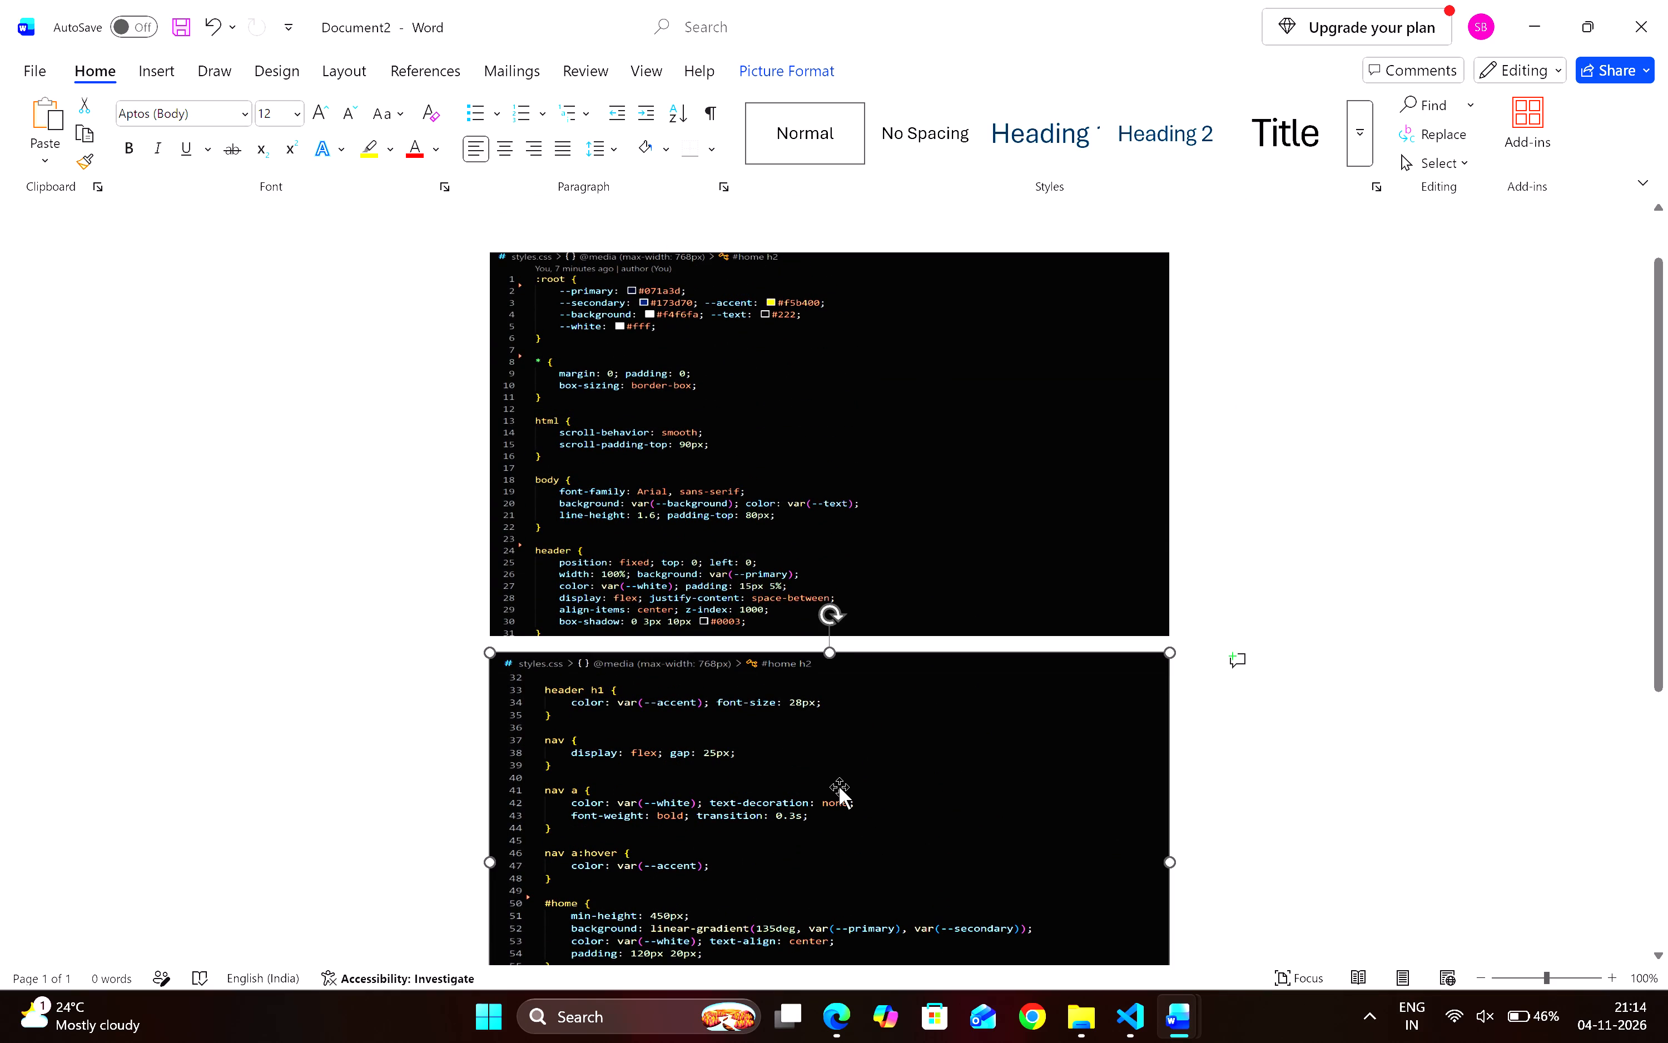
{"action": "scroll", "coordinate": [859, 764], "scroll_direction": "down", "scroll_amount": 2}
{"action": "scroll", "coordinate": [1014, 786], "scroll_direction": "down", "scroll_amount": 3}
{"action": "left_click", "coordinate": [1232, 865]}
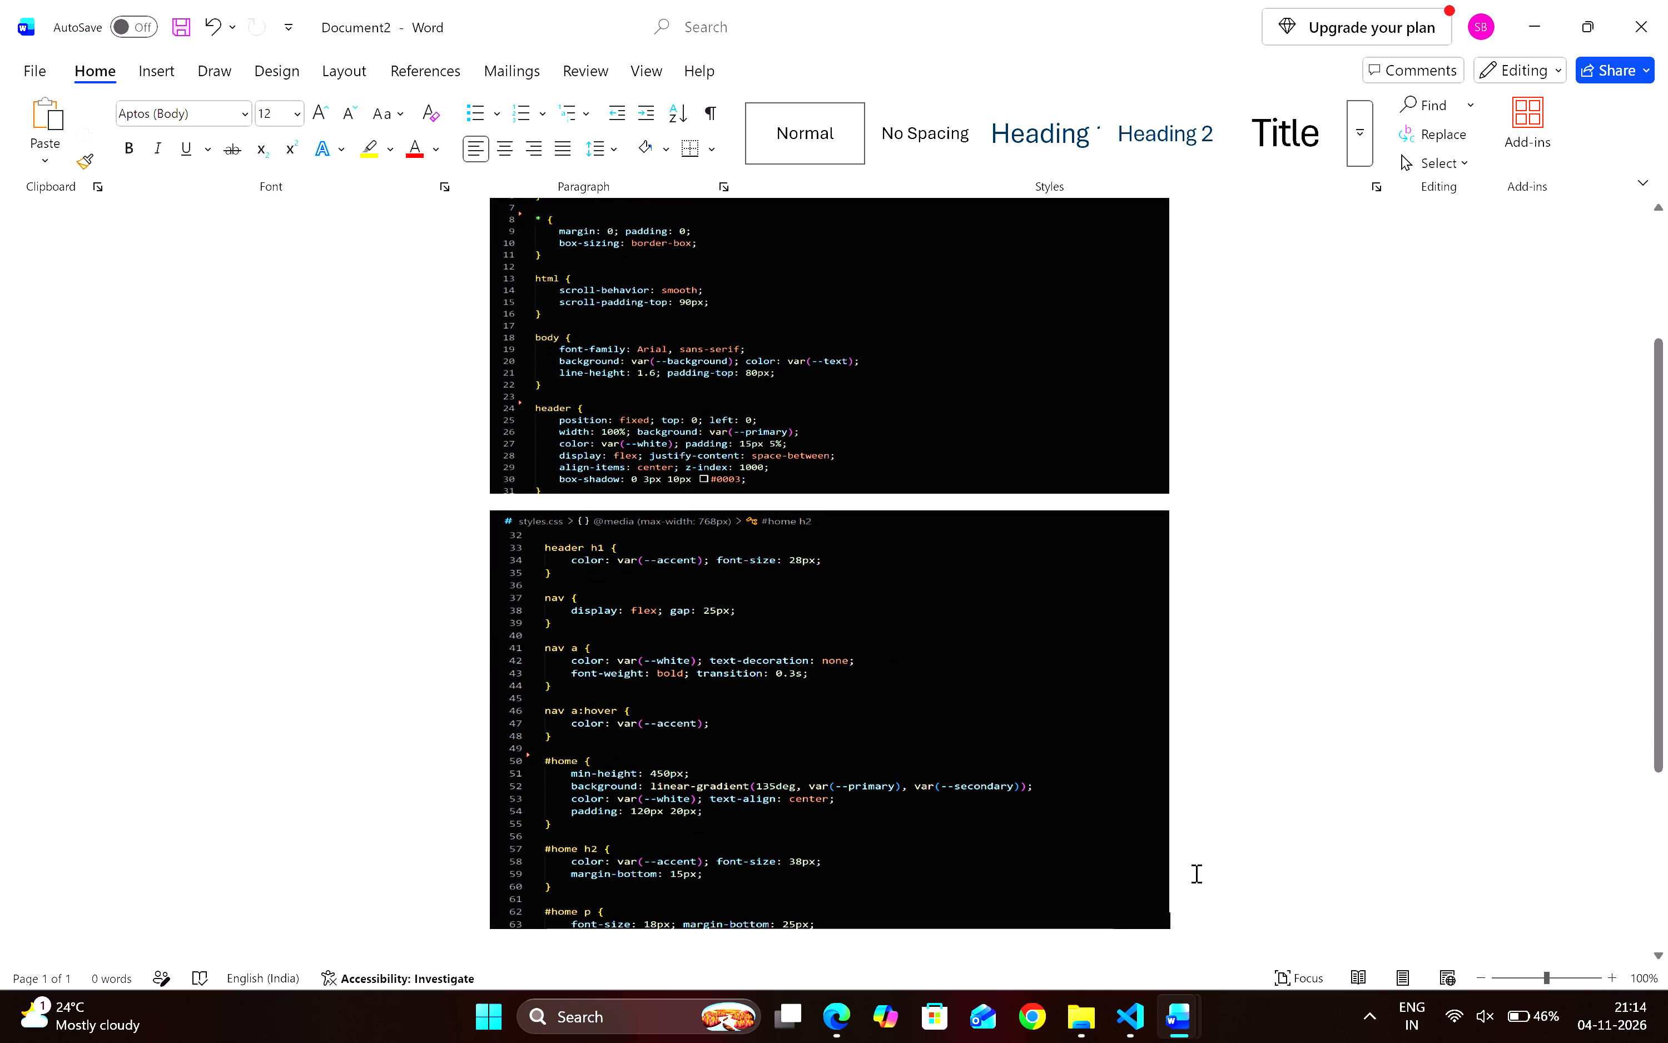
{"action": "key", "text": "Return"}
{"action": "key", "text": "Return"}
{"action": "key", "text": "Return"}
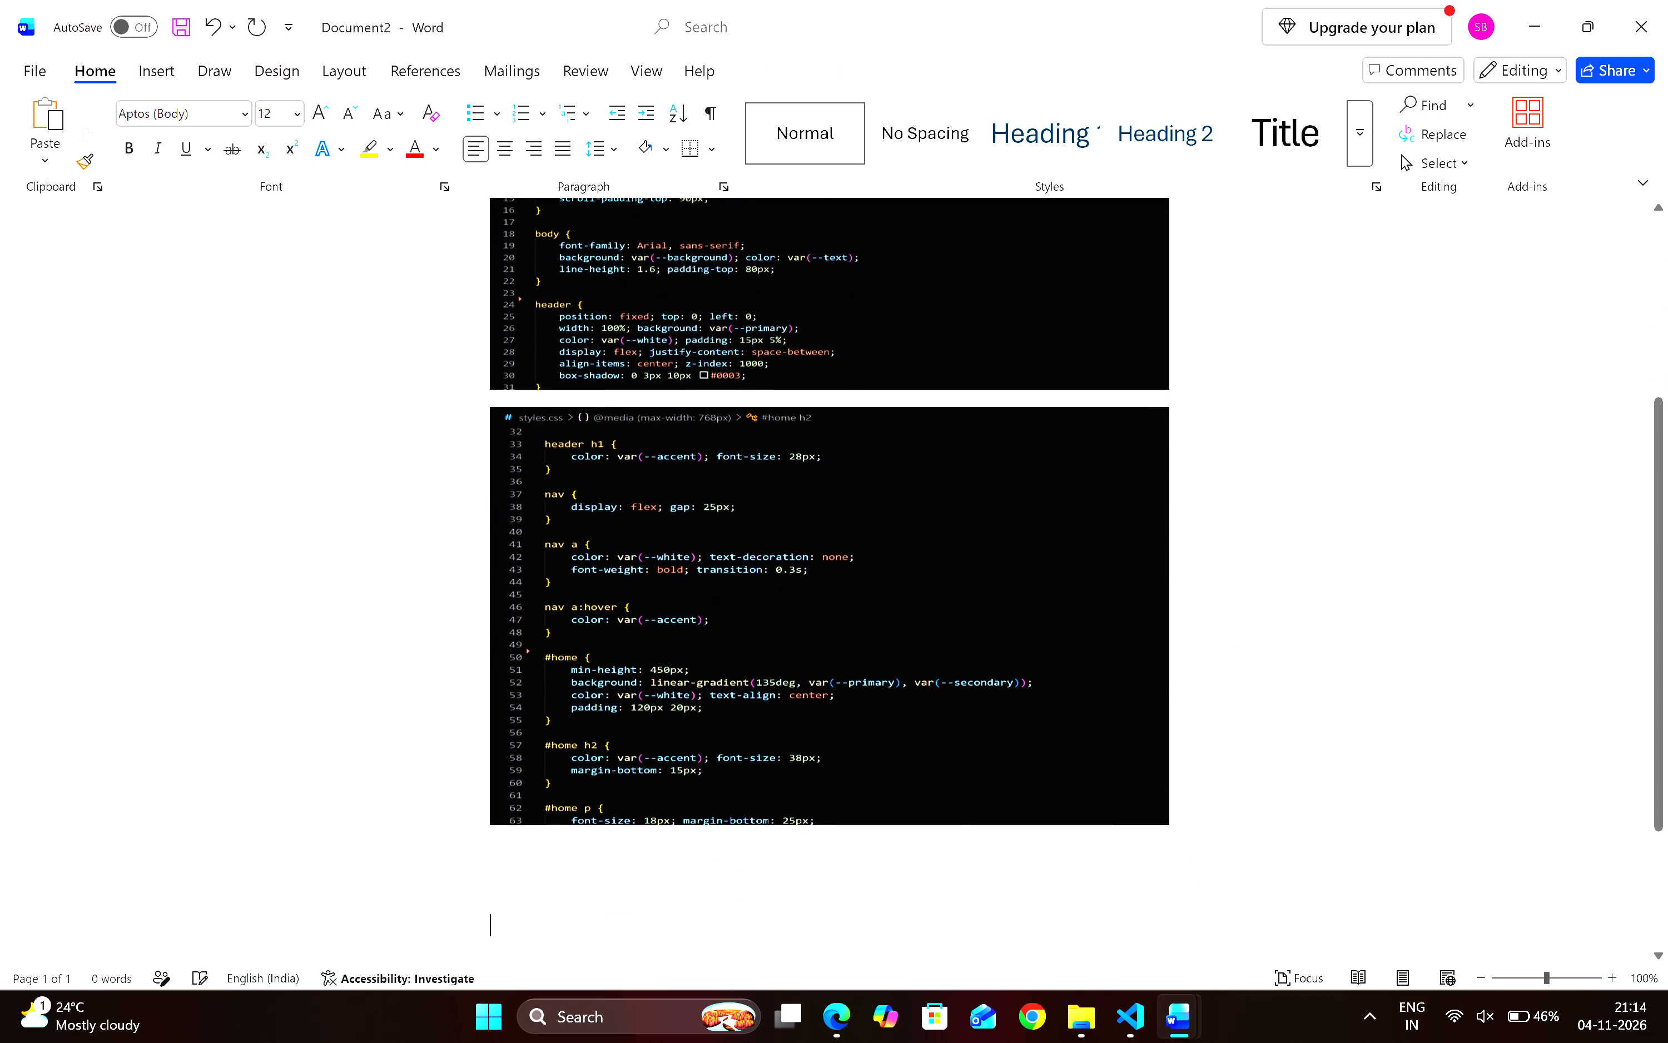
{"action": "key", "text": "Return"}
{"action": "key", "text": "Return"}
{"action": "key", "text": "Return"}
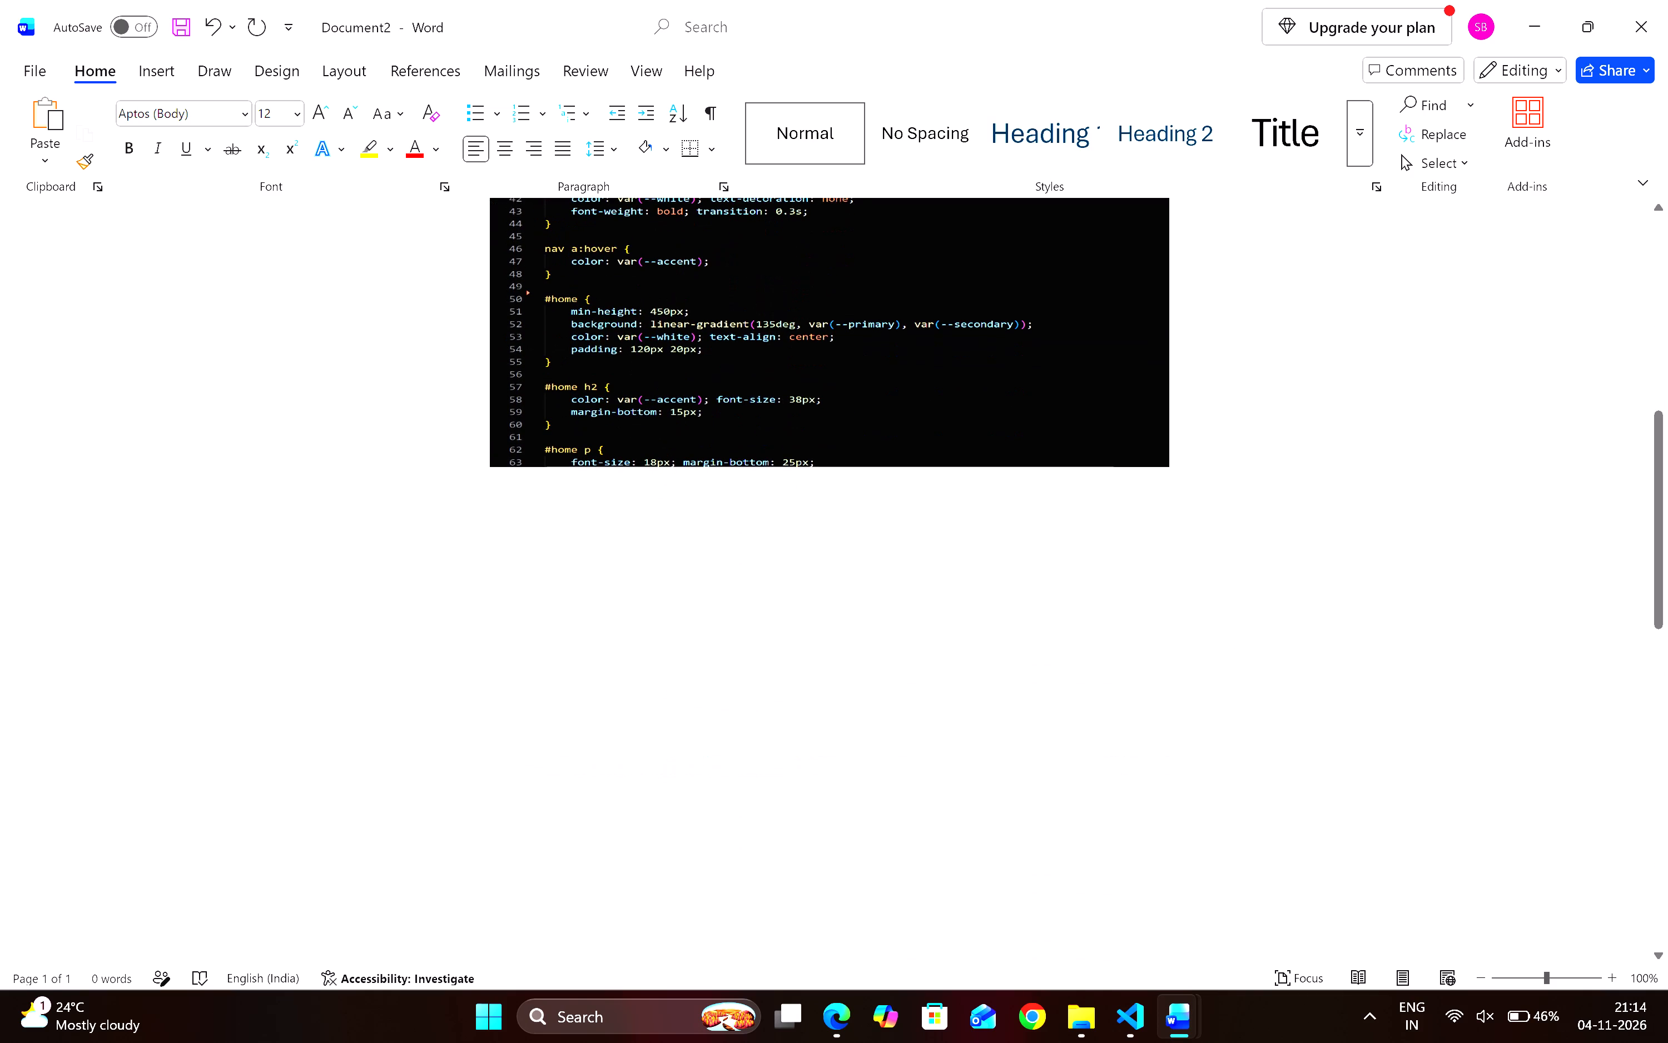
{"action": "left_click", "coordinate": [164, 78]}
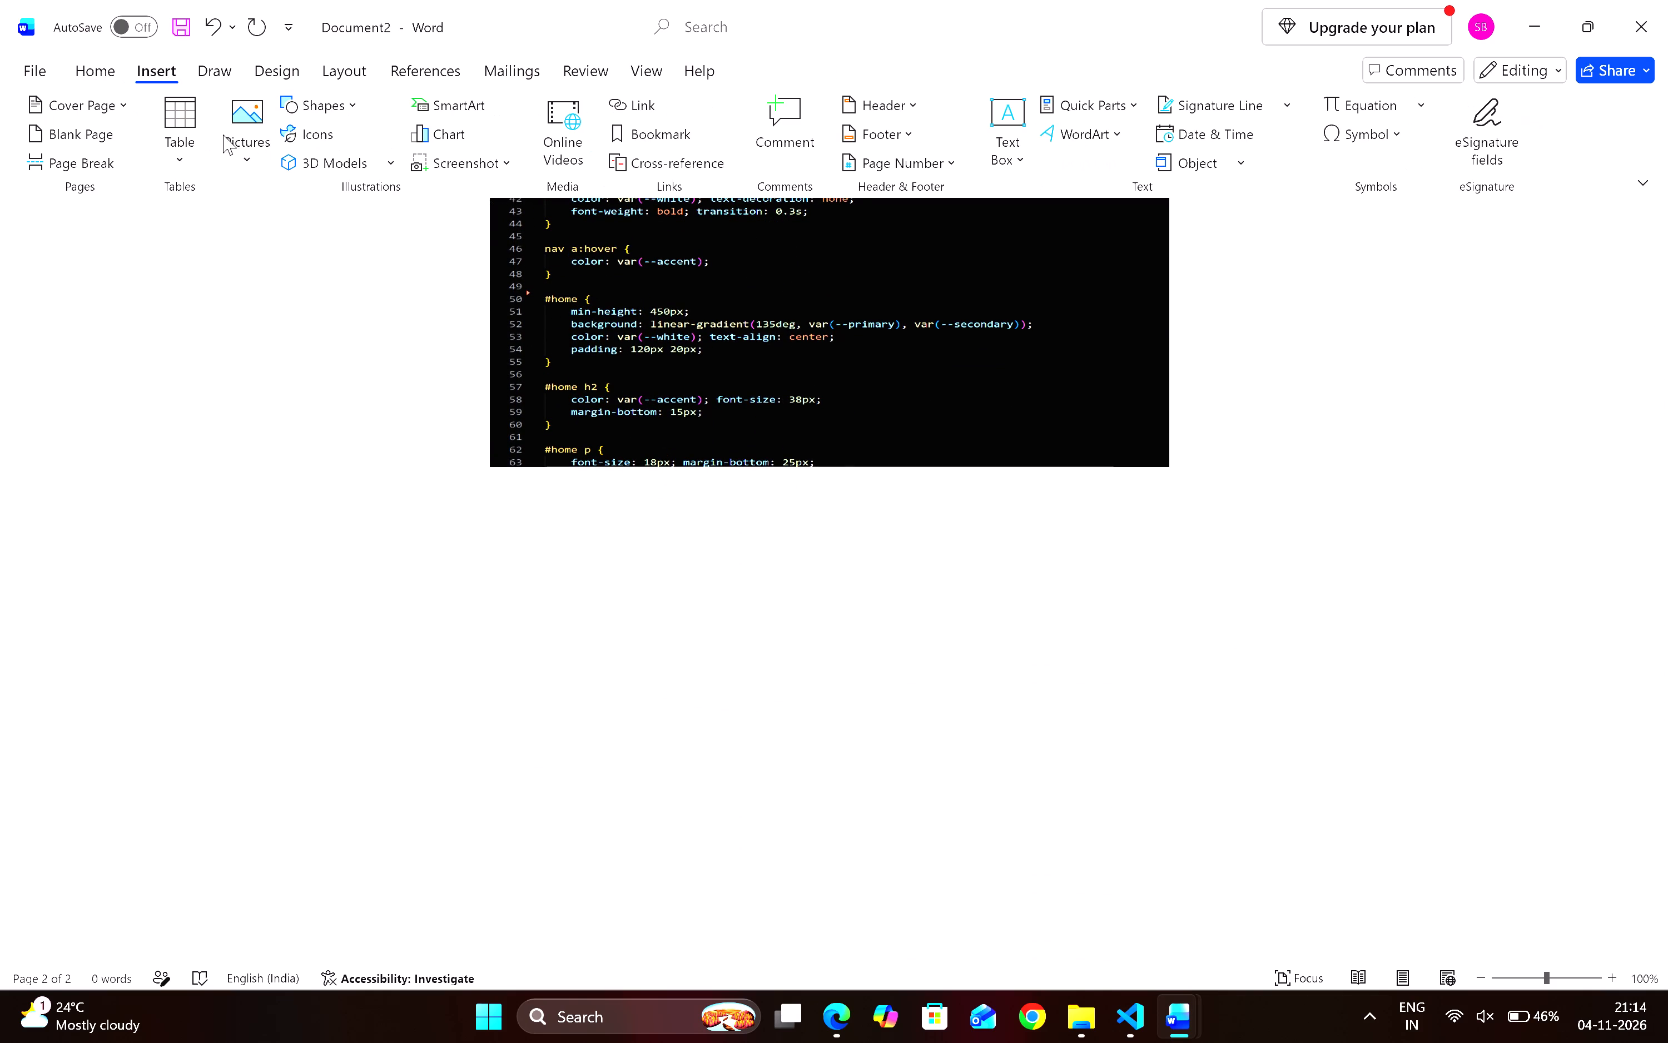
{"action": "left_click", "coordinate": [240, 148]}
{"action": "left_click", "coordinate": [299, 223]}
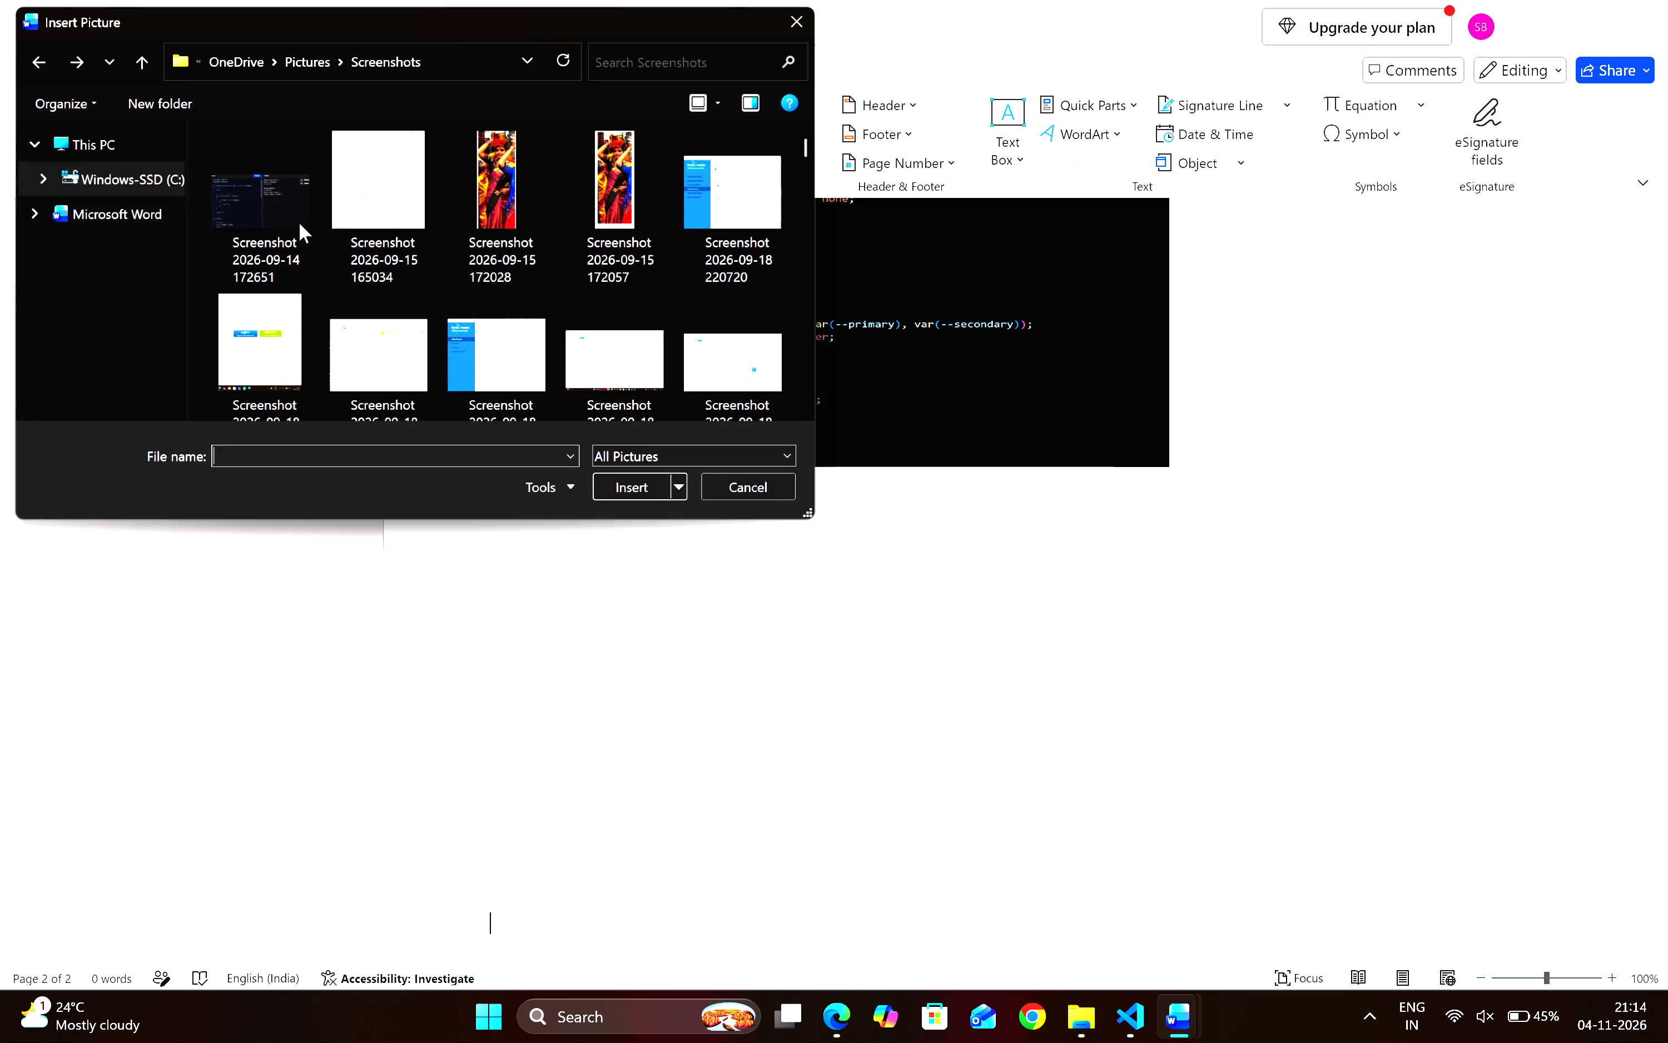
{"action": "scroll", "coordinate": [405, 355], "scroll_direction": "down", "scroll_amount": 9}
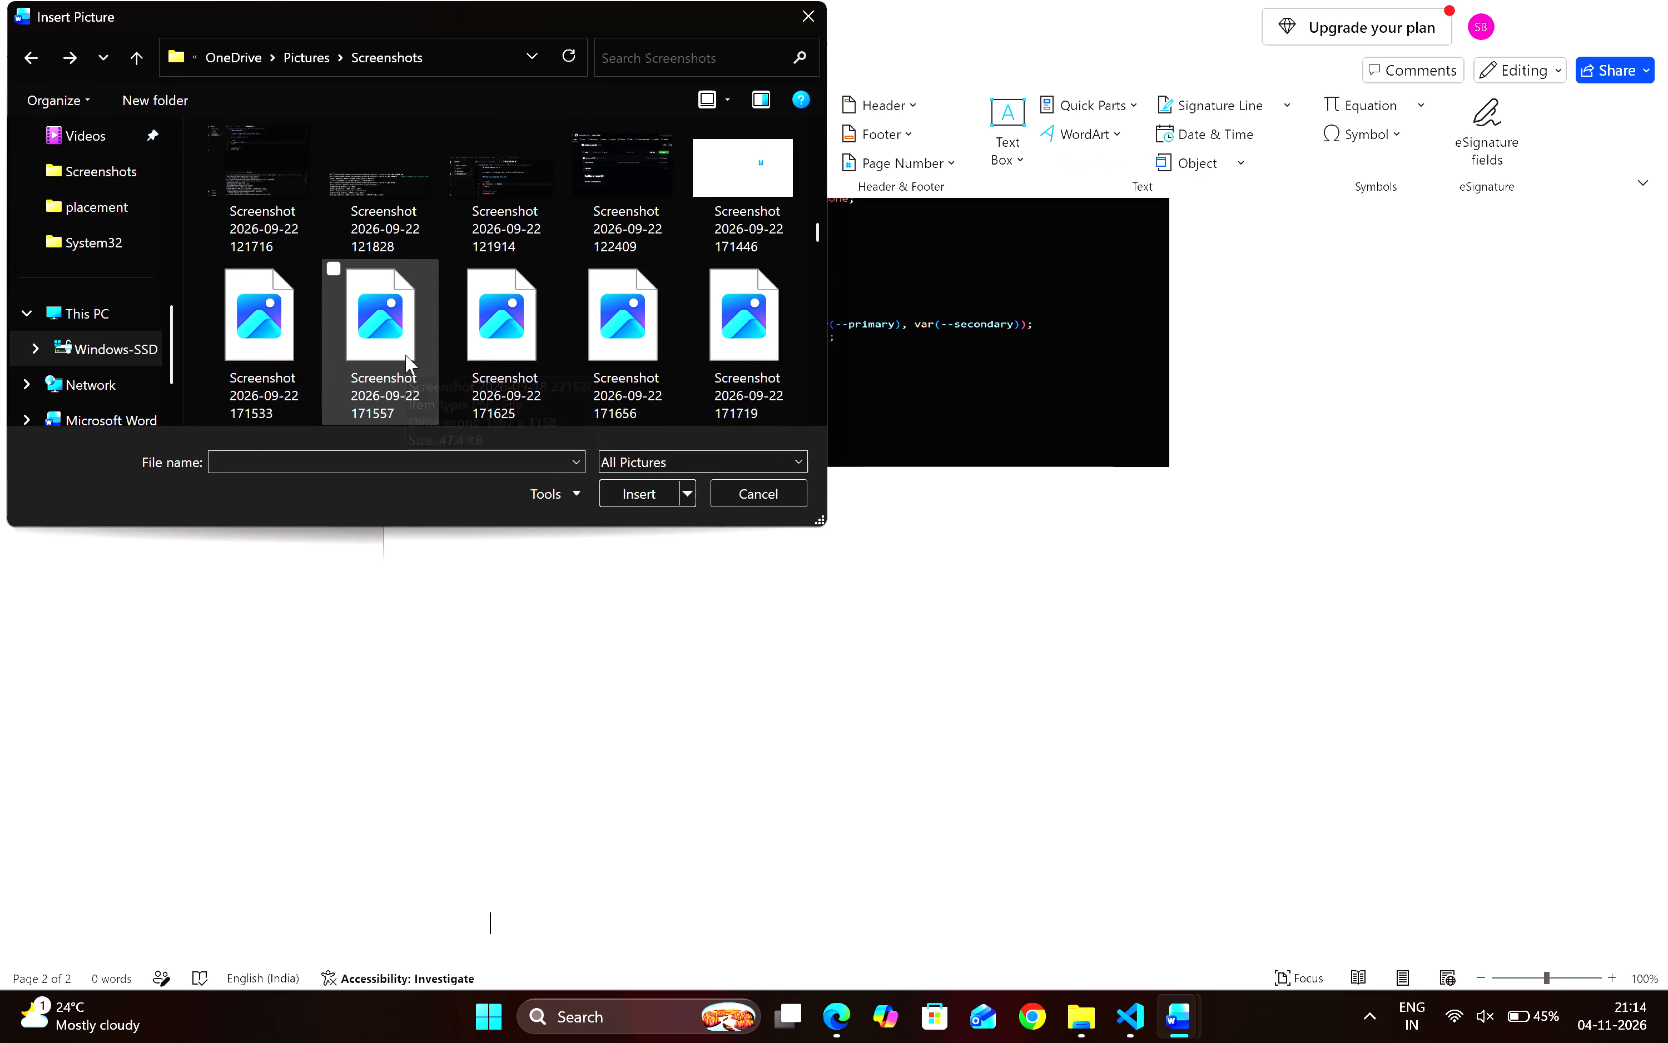
{"action": "scroll", "coordinate": [405, 355], "scroll_direction": "down", "scroll_amount": 7}
{"action": "scroll", "coordinate": [481, 270], "scroll_direction": "down", "scroll_amount": 7}
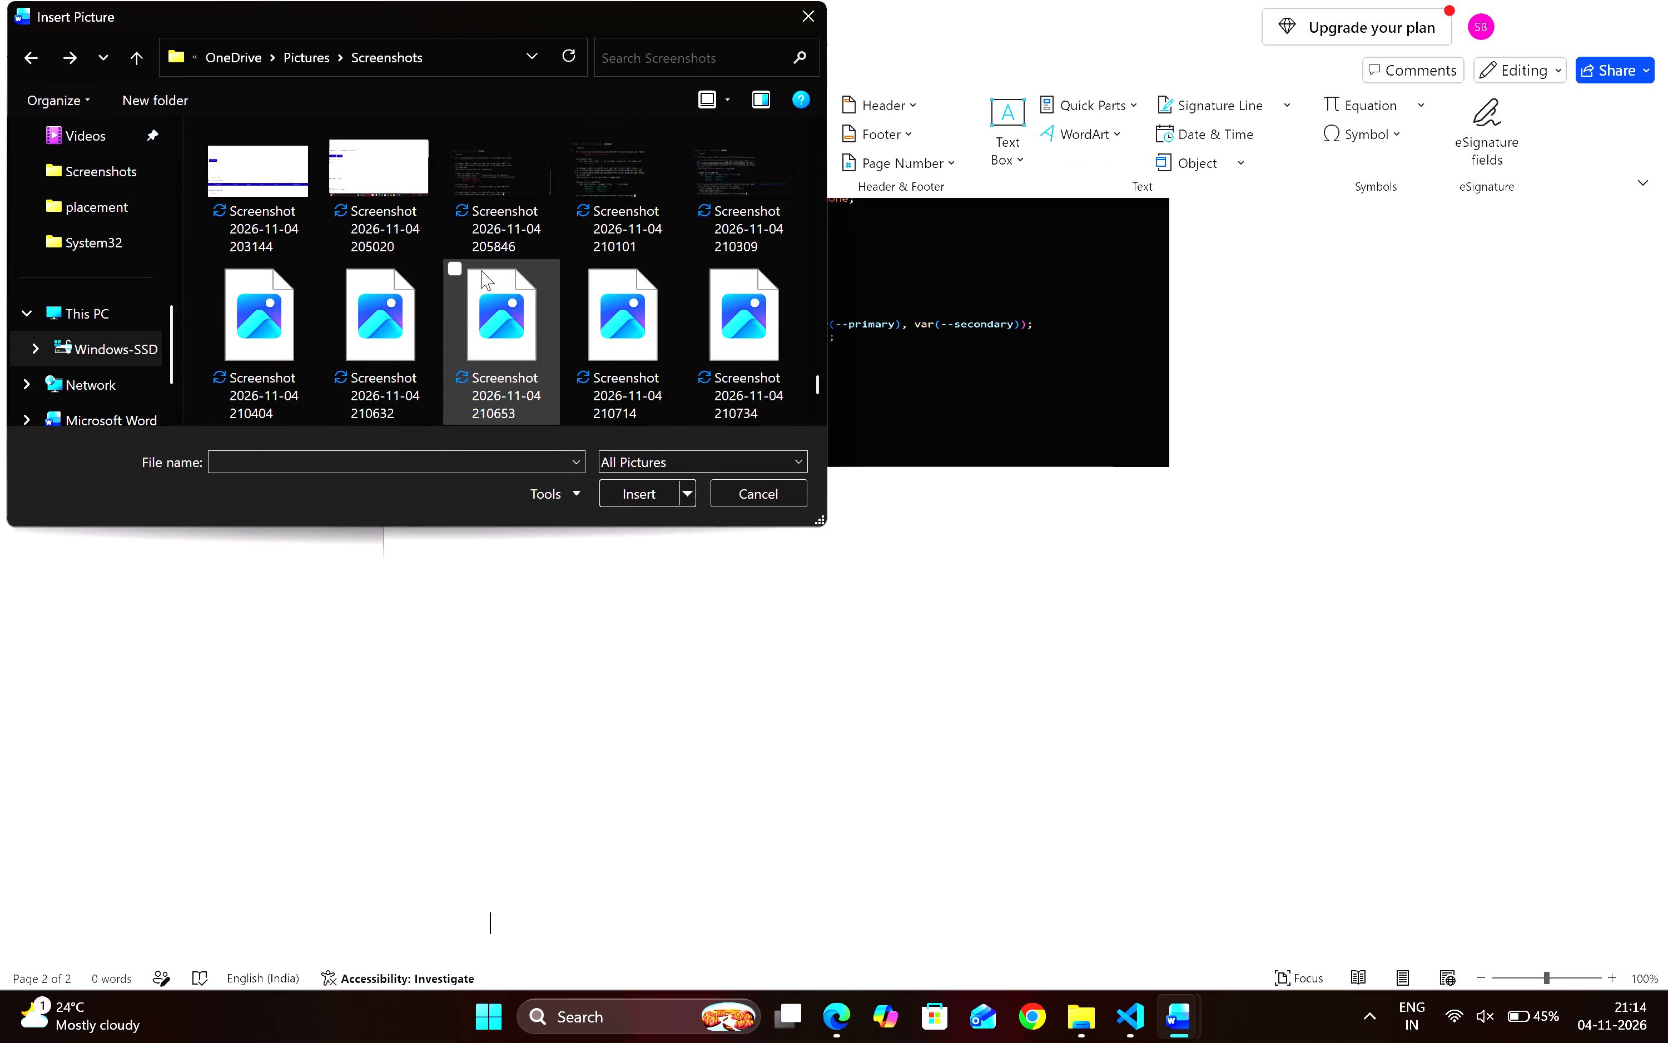
{"action": "left_click", "coordinate": [514, 140]}
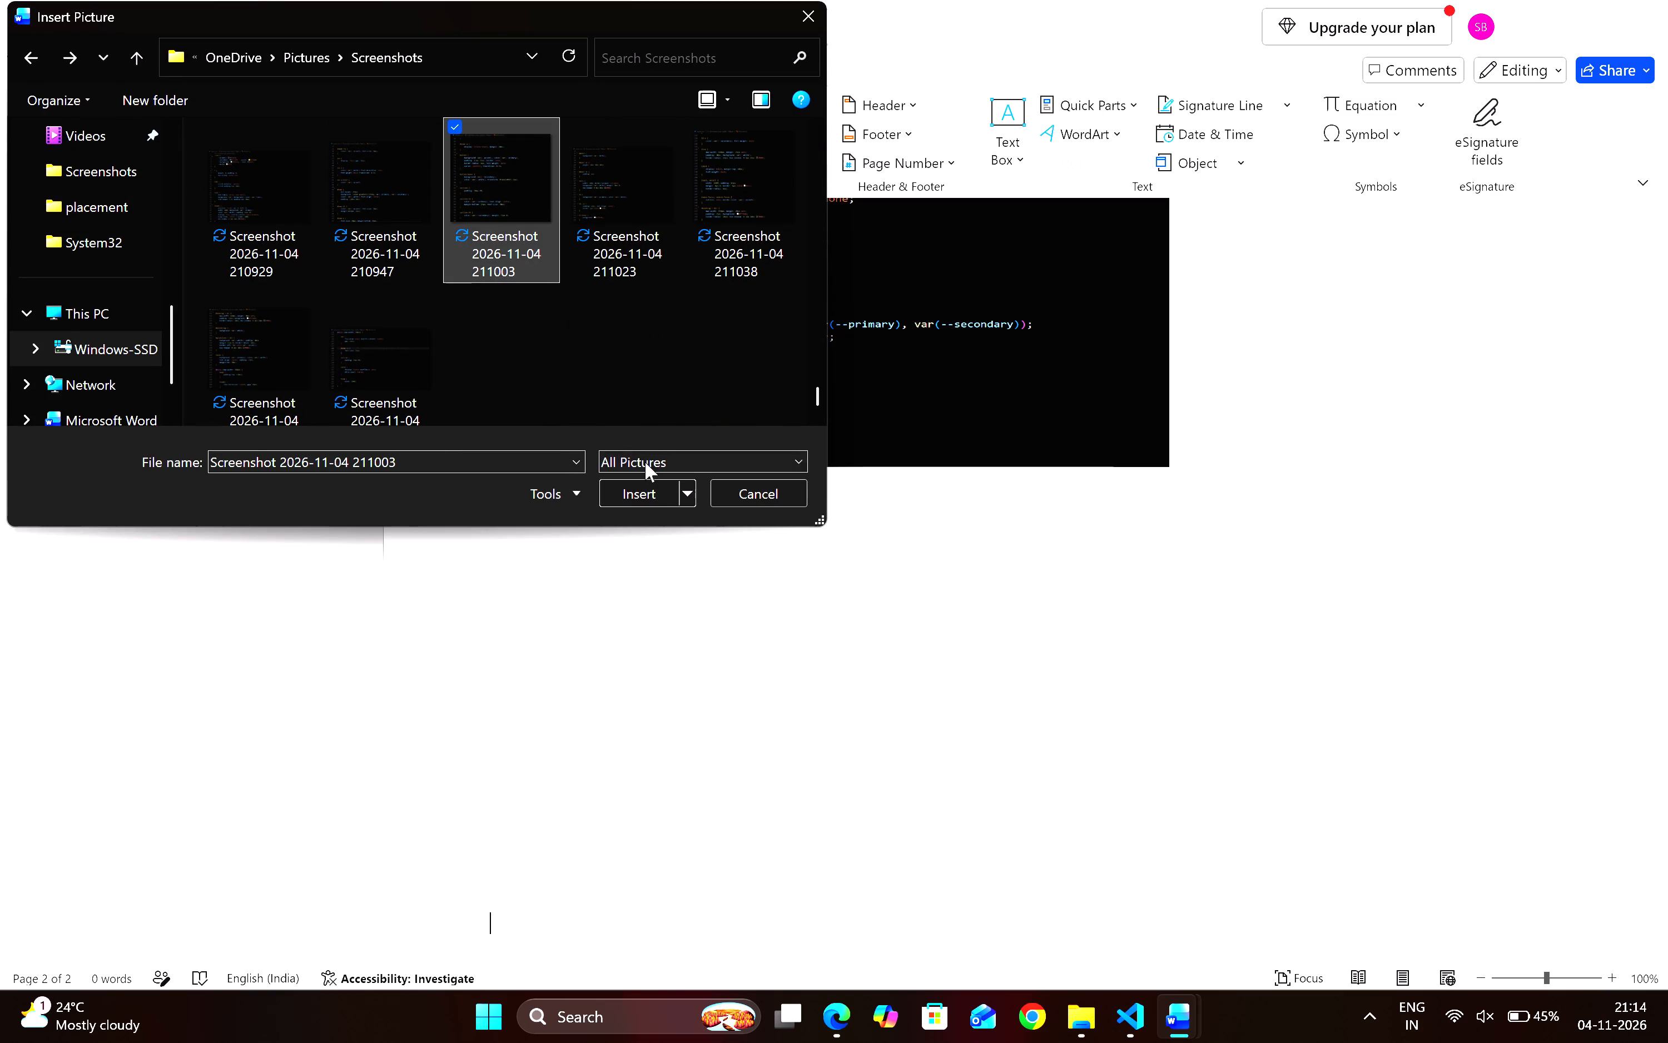
{"action": "left_click", "coordinate": [655, 491]}
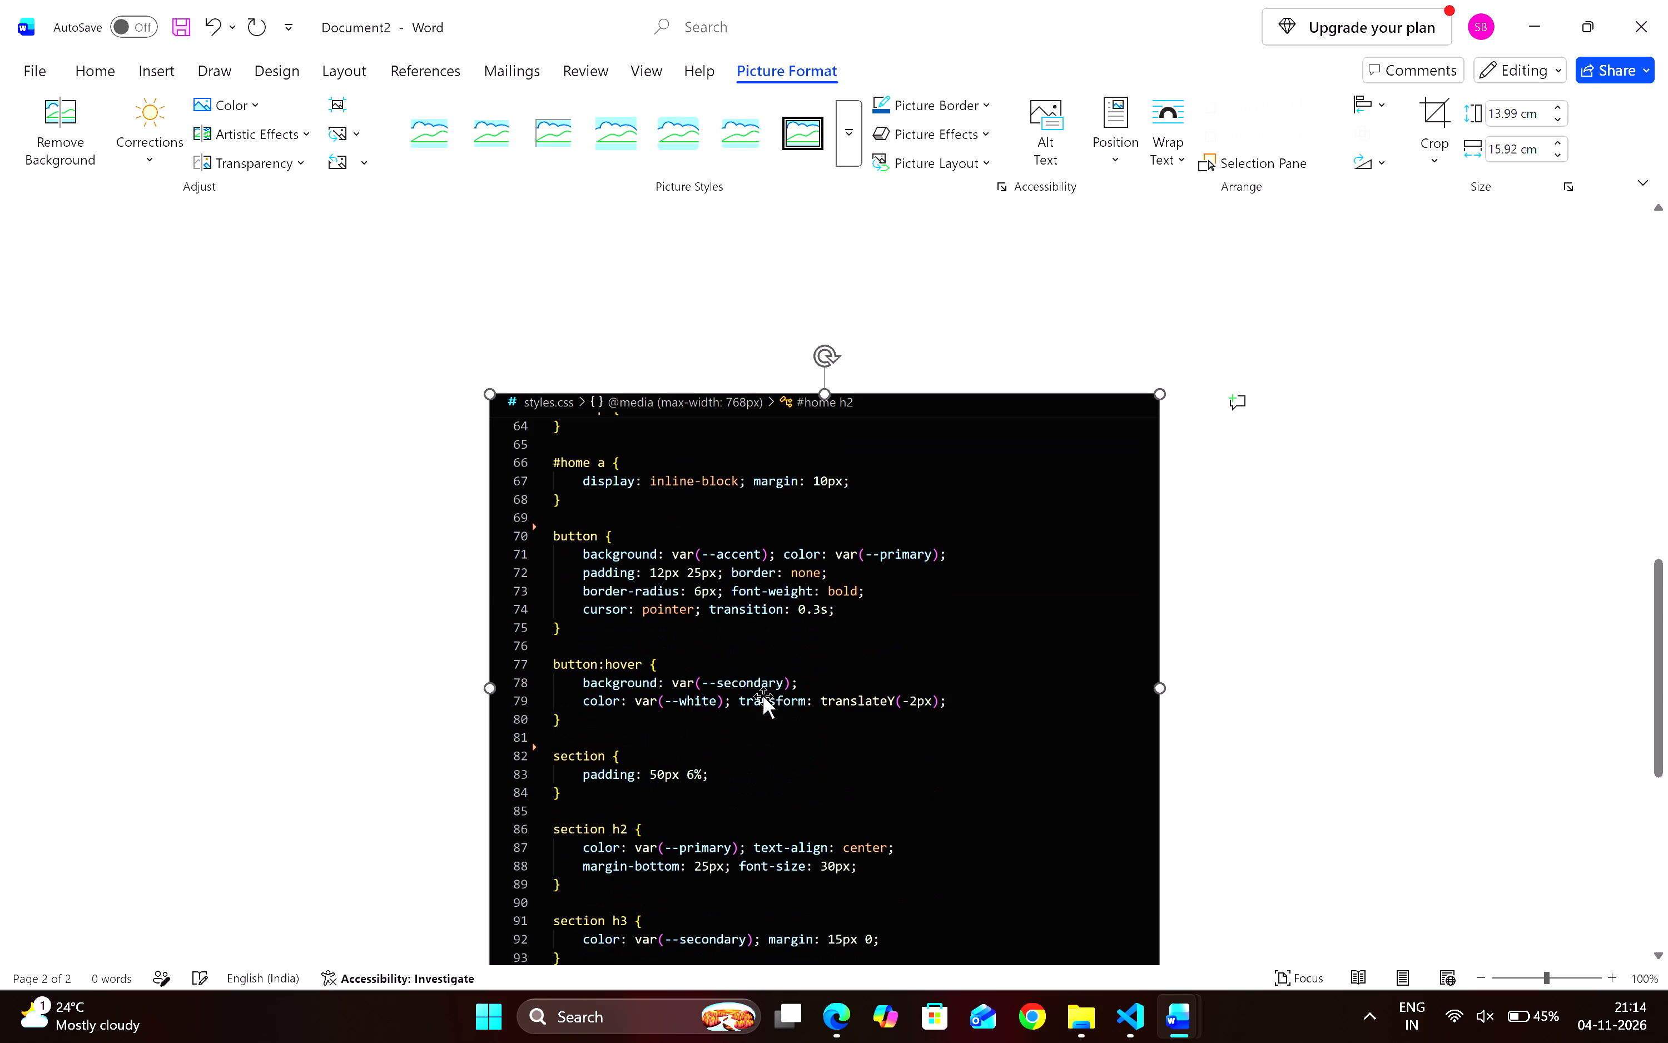
Resize the third picture, showing code from line 64, to about 9.04 cm high and 16.25 cm wide.
{"action": "scroll", "coordinate": [786, 728], "scroll_direction": "down", "scroll_amount": 4}
{"action": "left_click", "coordinate": [794, 571]}
{"action": "left_click_drag", "start_coordinate": [1163, 690], "coordinate": [1114, 669]}
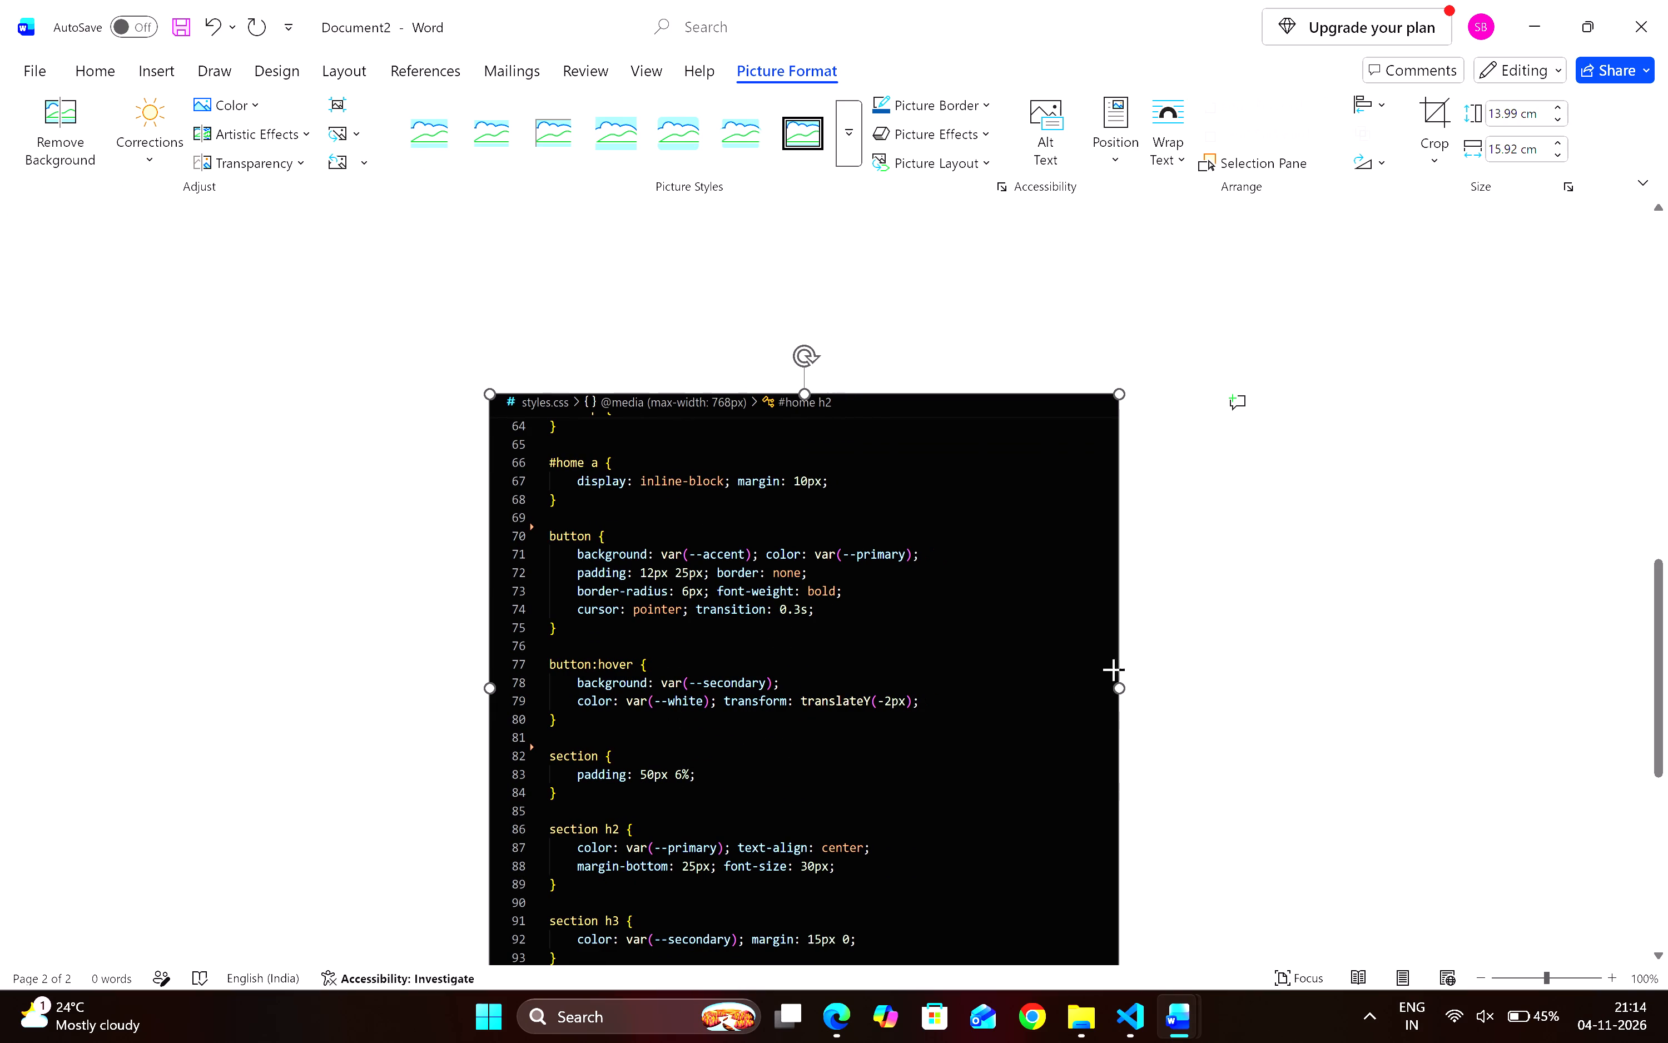
{"action": "left_click_drag", "start_coordinate": [1114, 669], "coordinate": [1149, 618]}
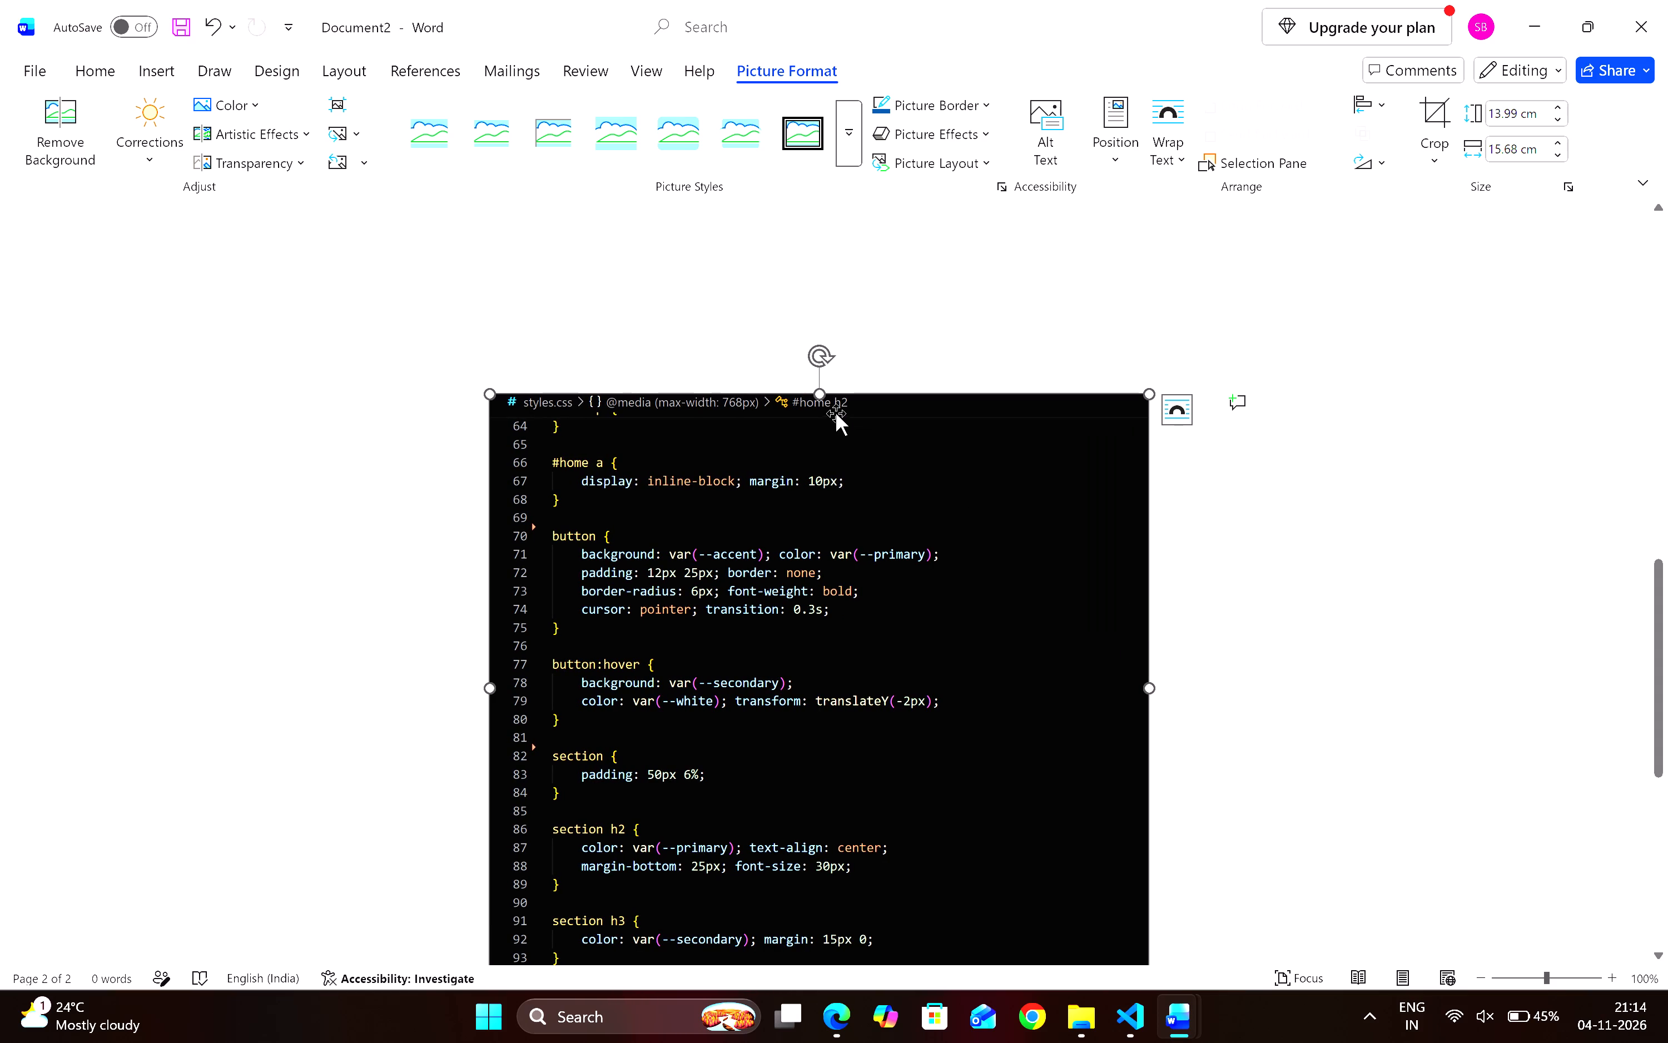
{"action": "left_click_drag", "start_coordinate": [823, 393], "coordinate": [846, 514]}
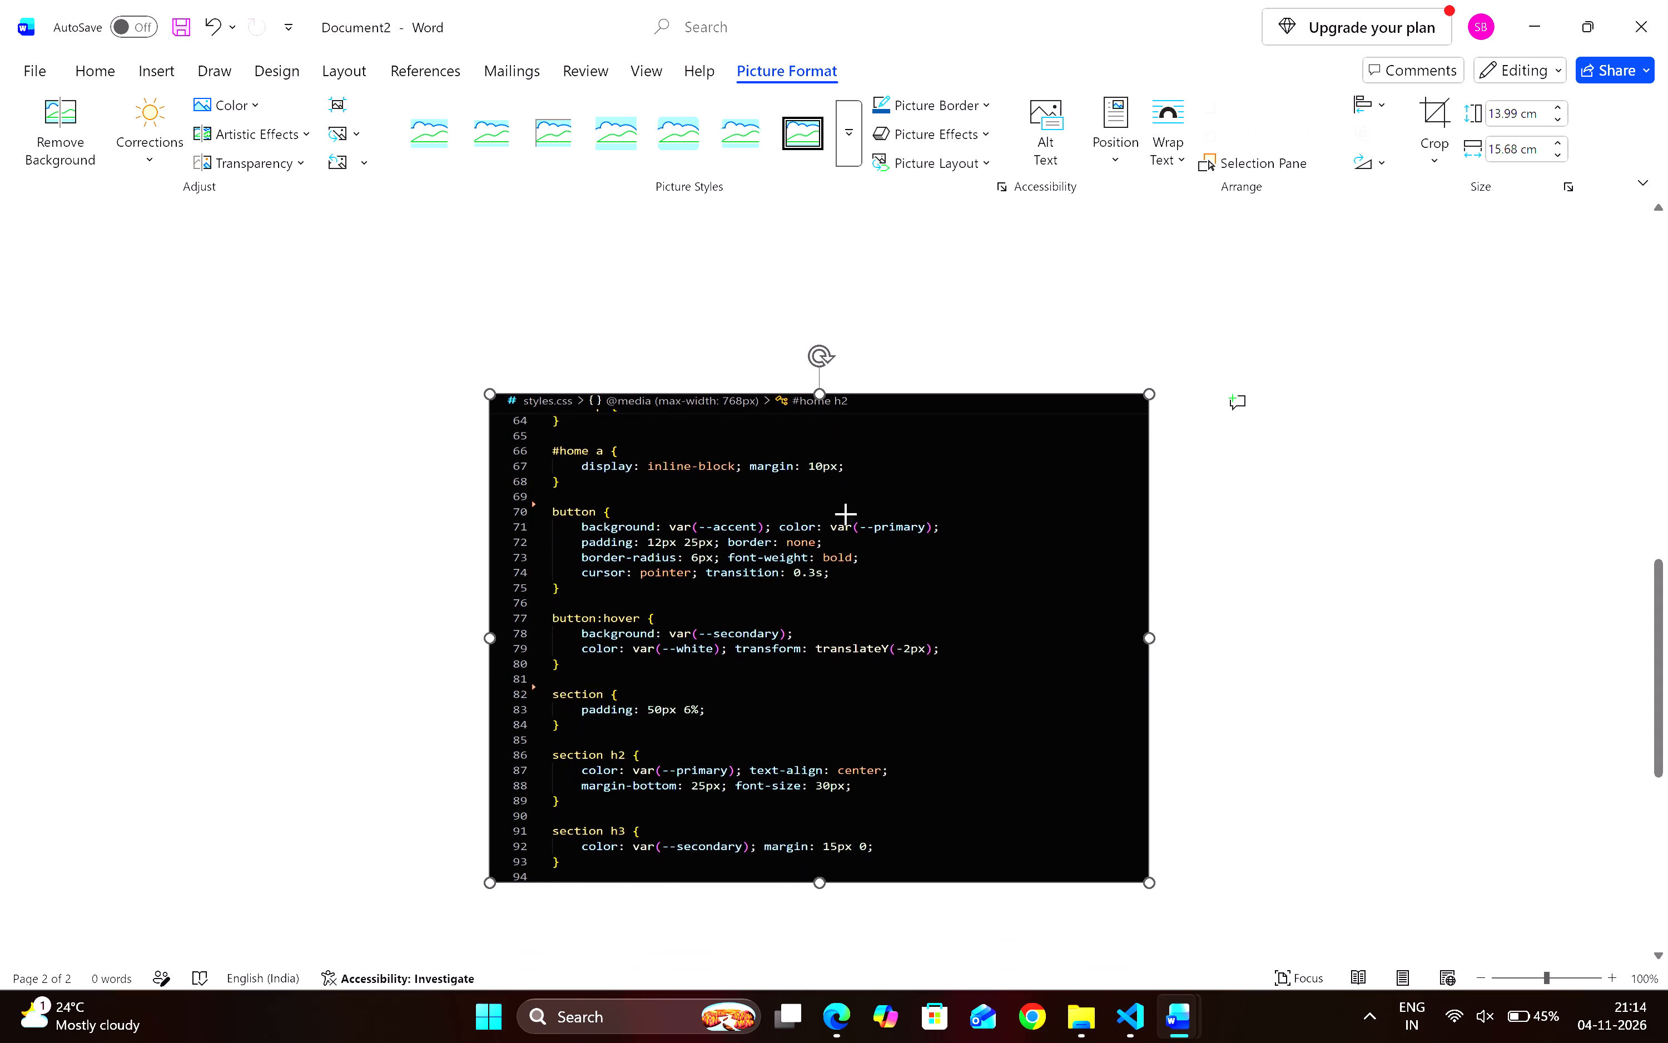
{"action": "left_click_drag", "start_coordinate": [846, 514], "coordinate": [838, 602]}
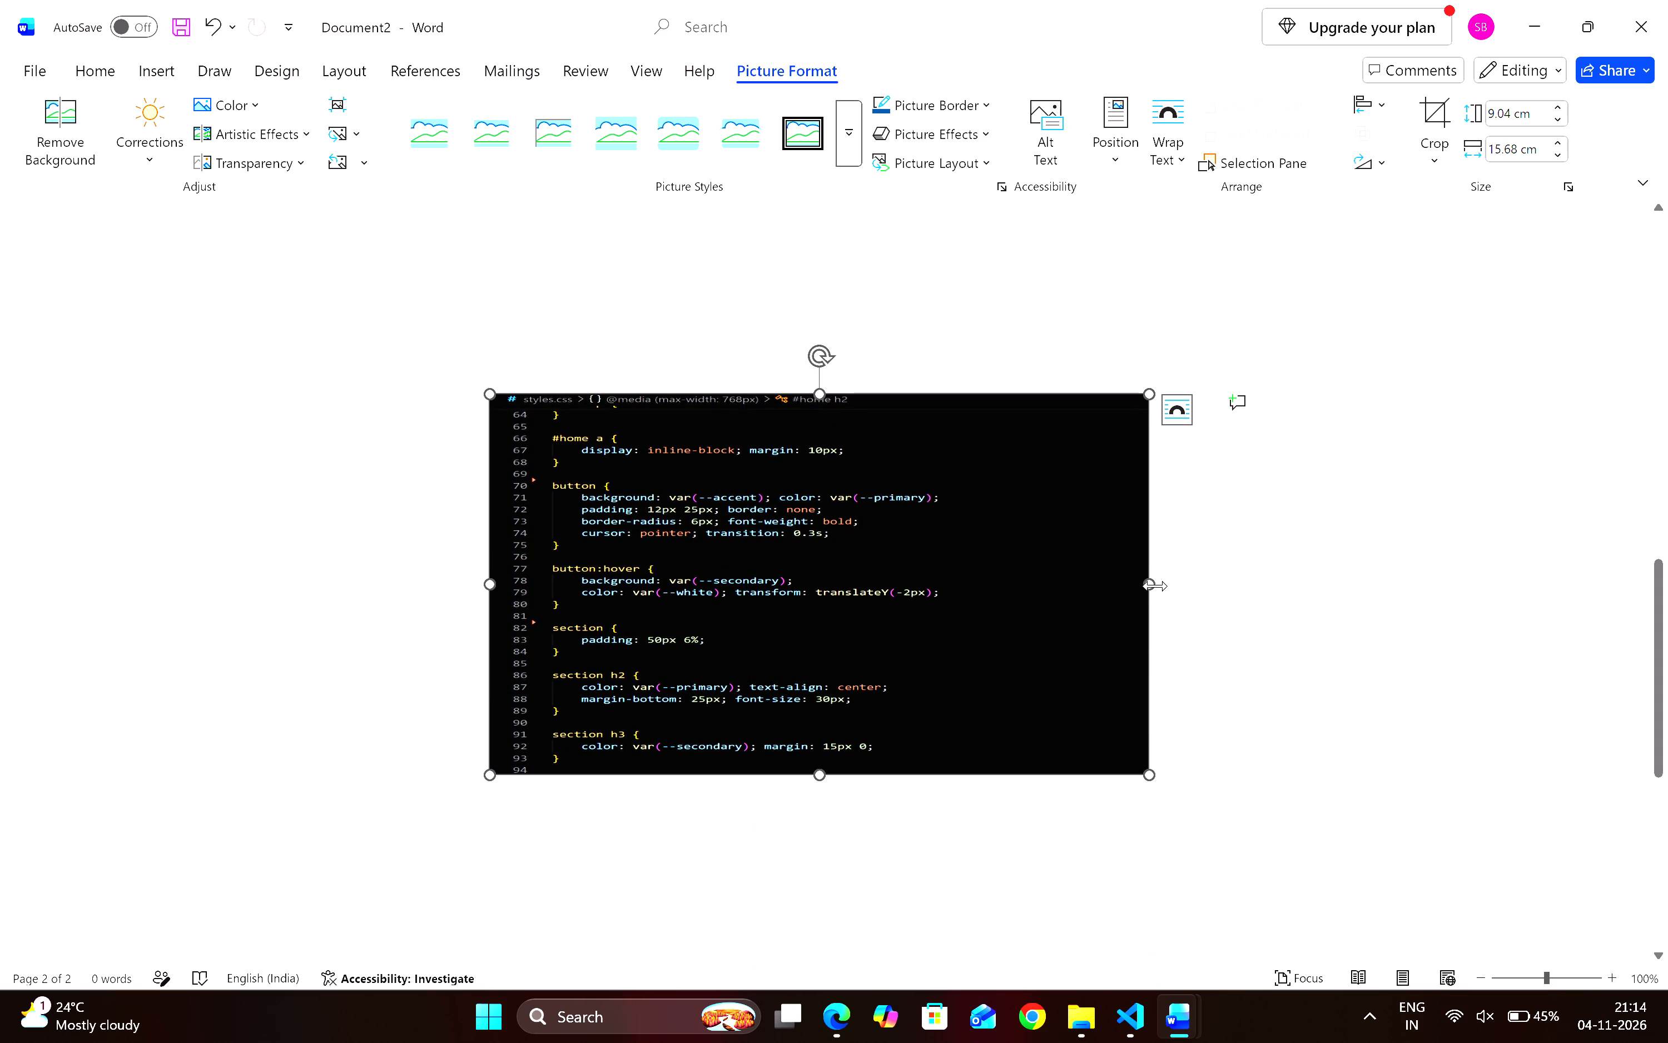
{"action": "left_click_drag", "start_coordinate": [1155, 586], "coordinate": [1173, 591]}
{"action": "left_click", "coordinate": [1204, 708]}
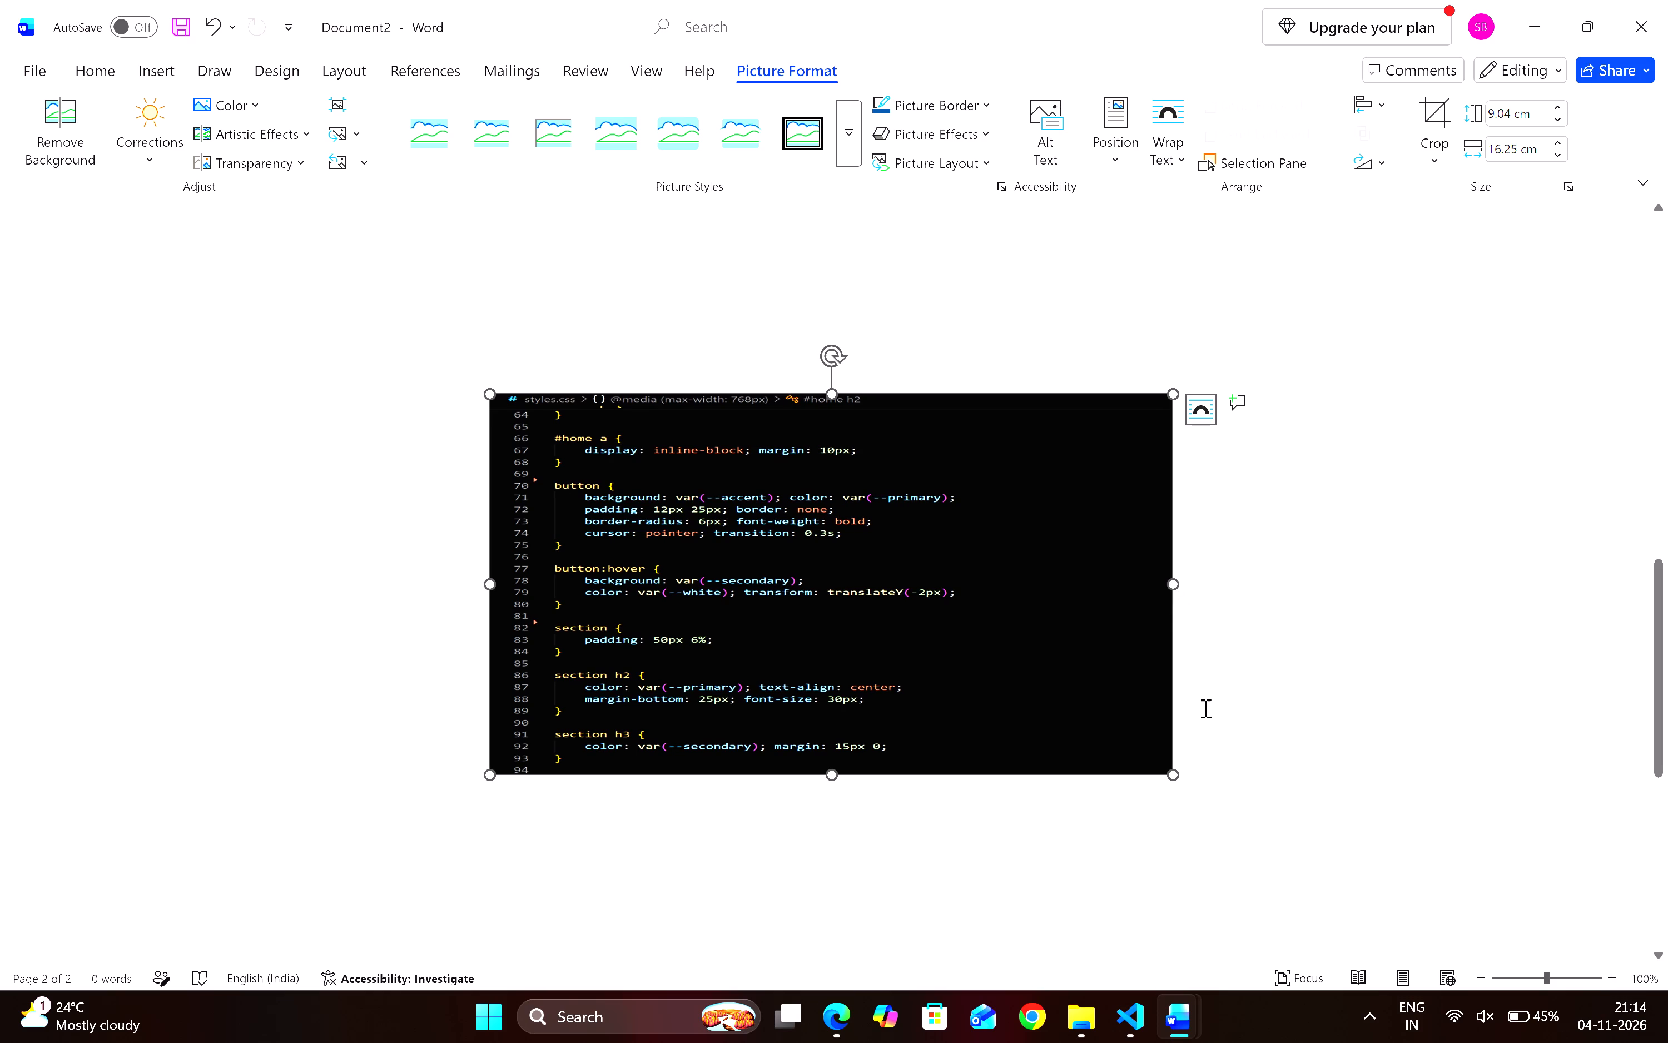
{"action": "key", "text": "Return"}
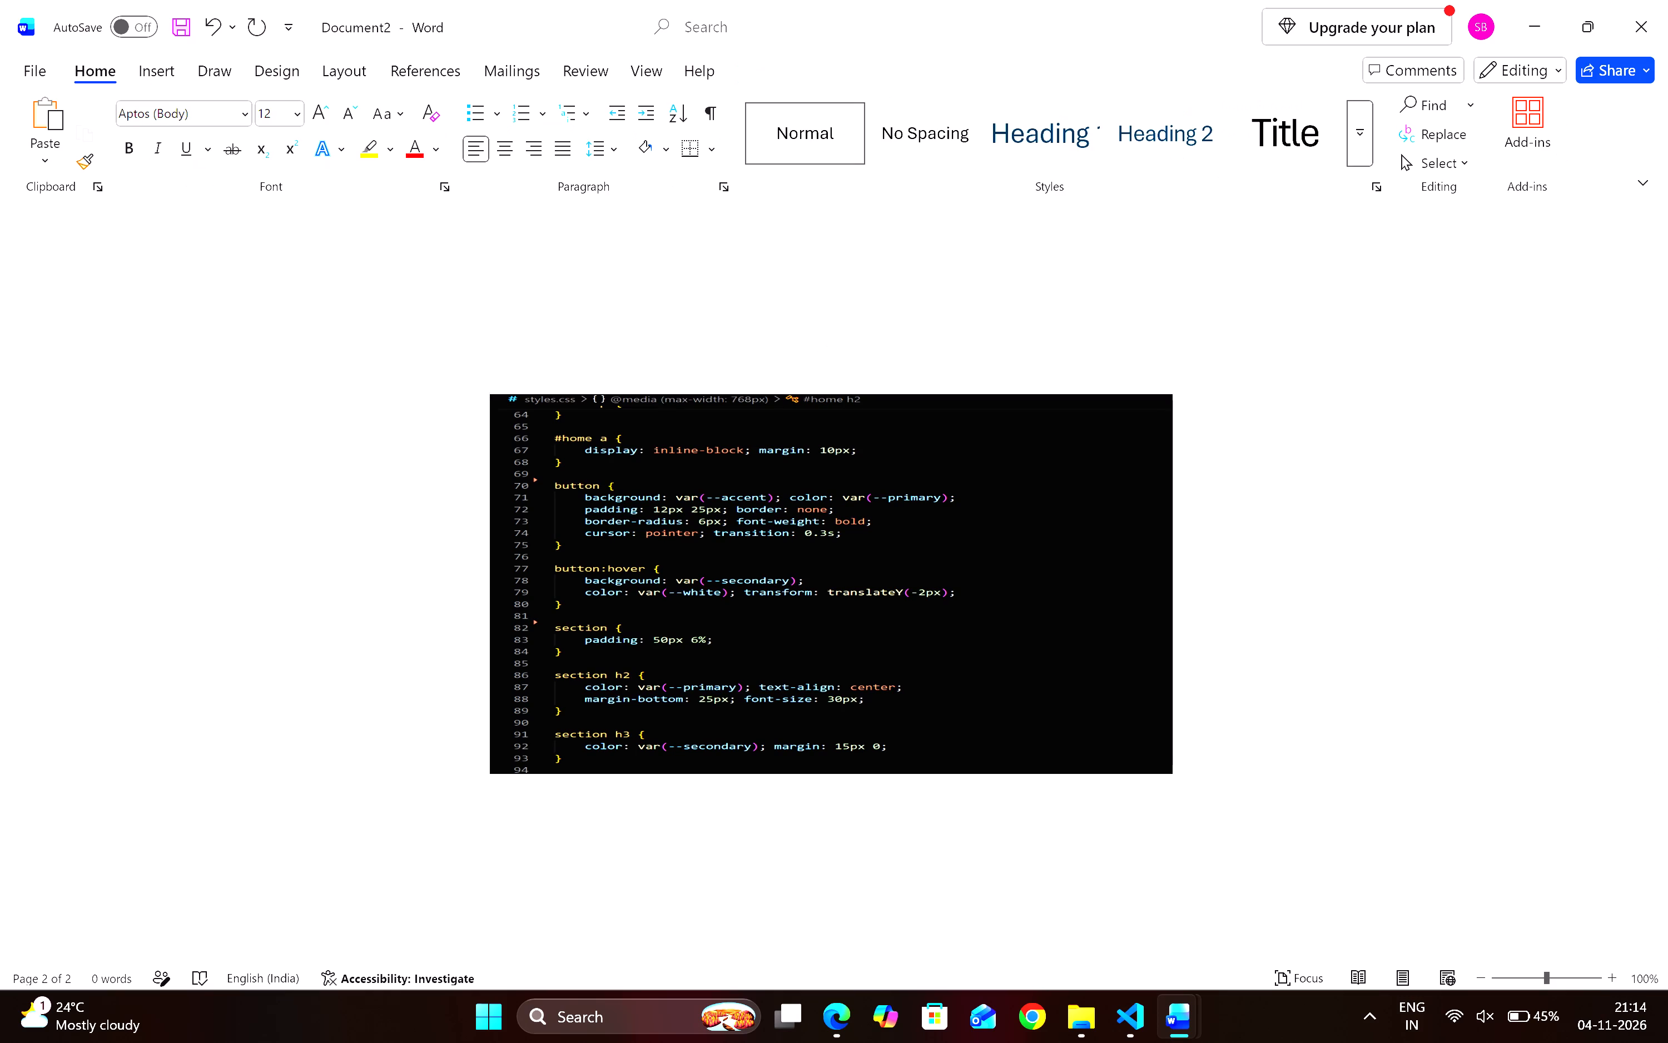
{"action": "left_click", "coordinate": [138, 70]}
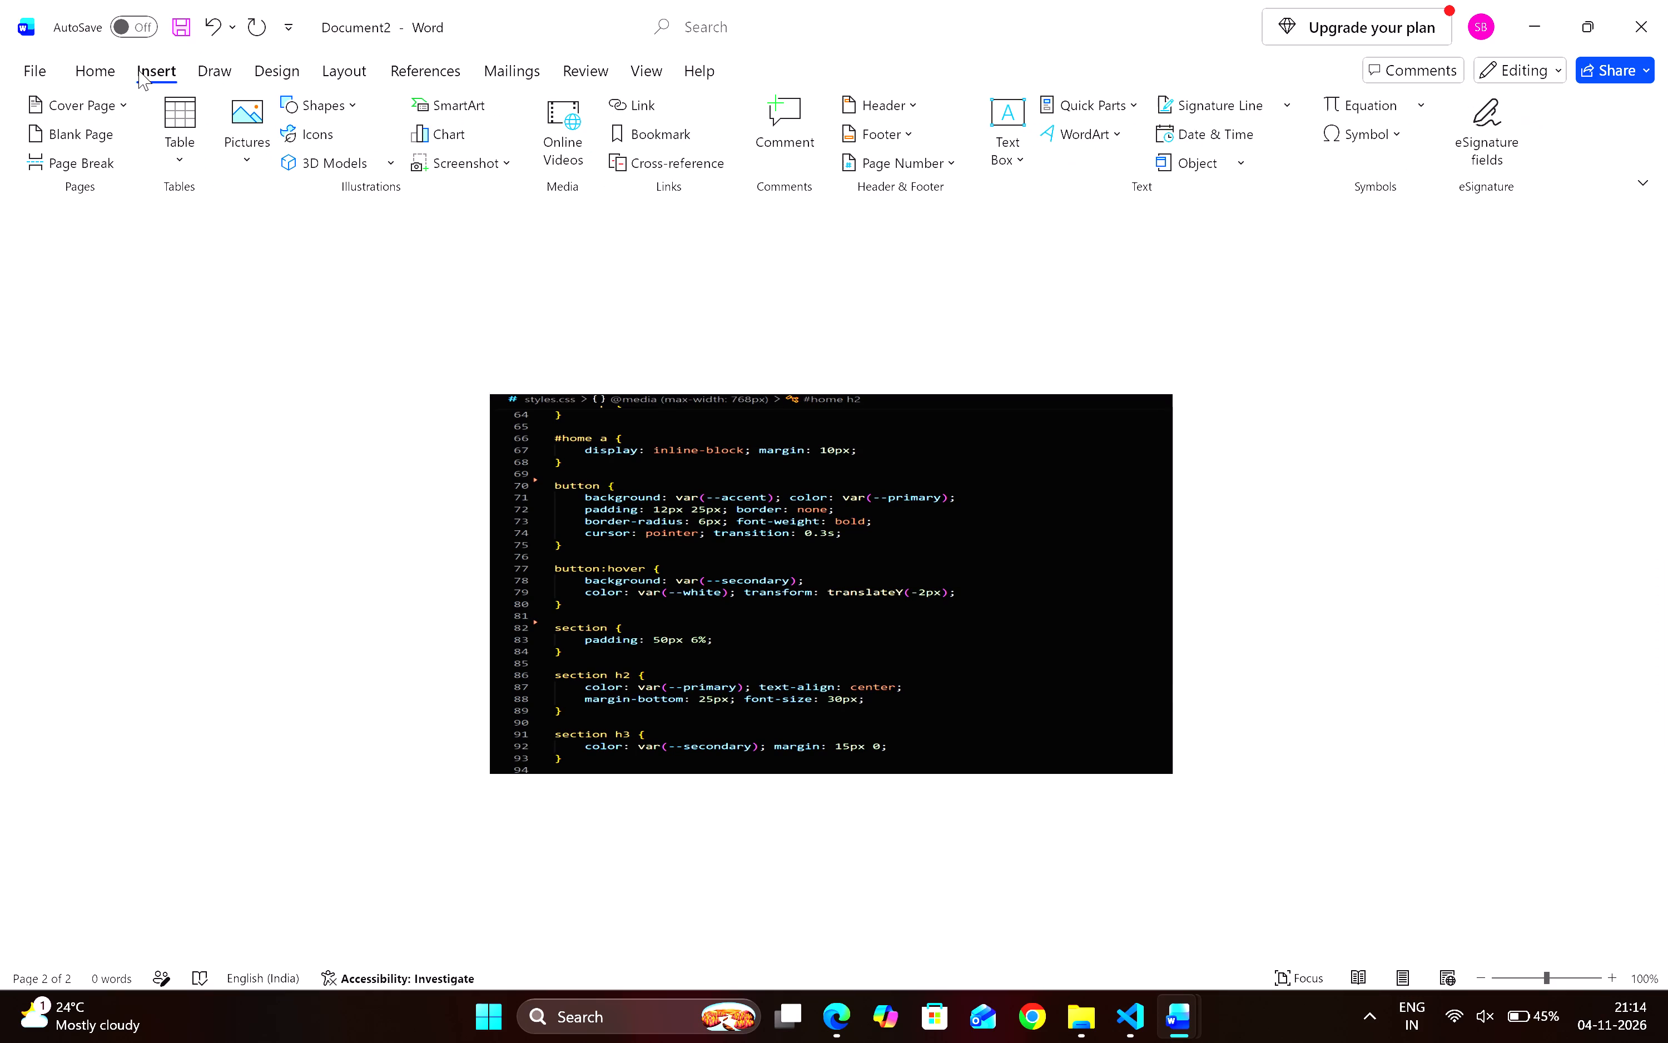
{"action": "left_click", "coordinate": [244, 152]}
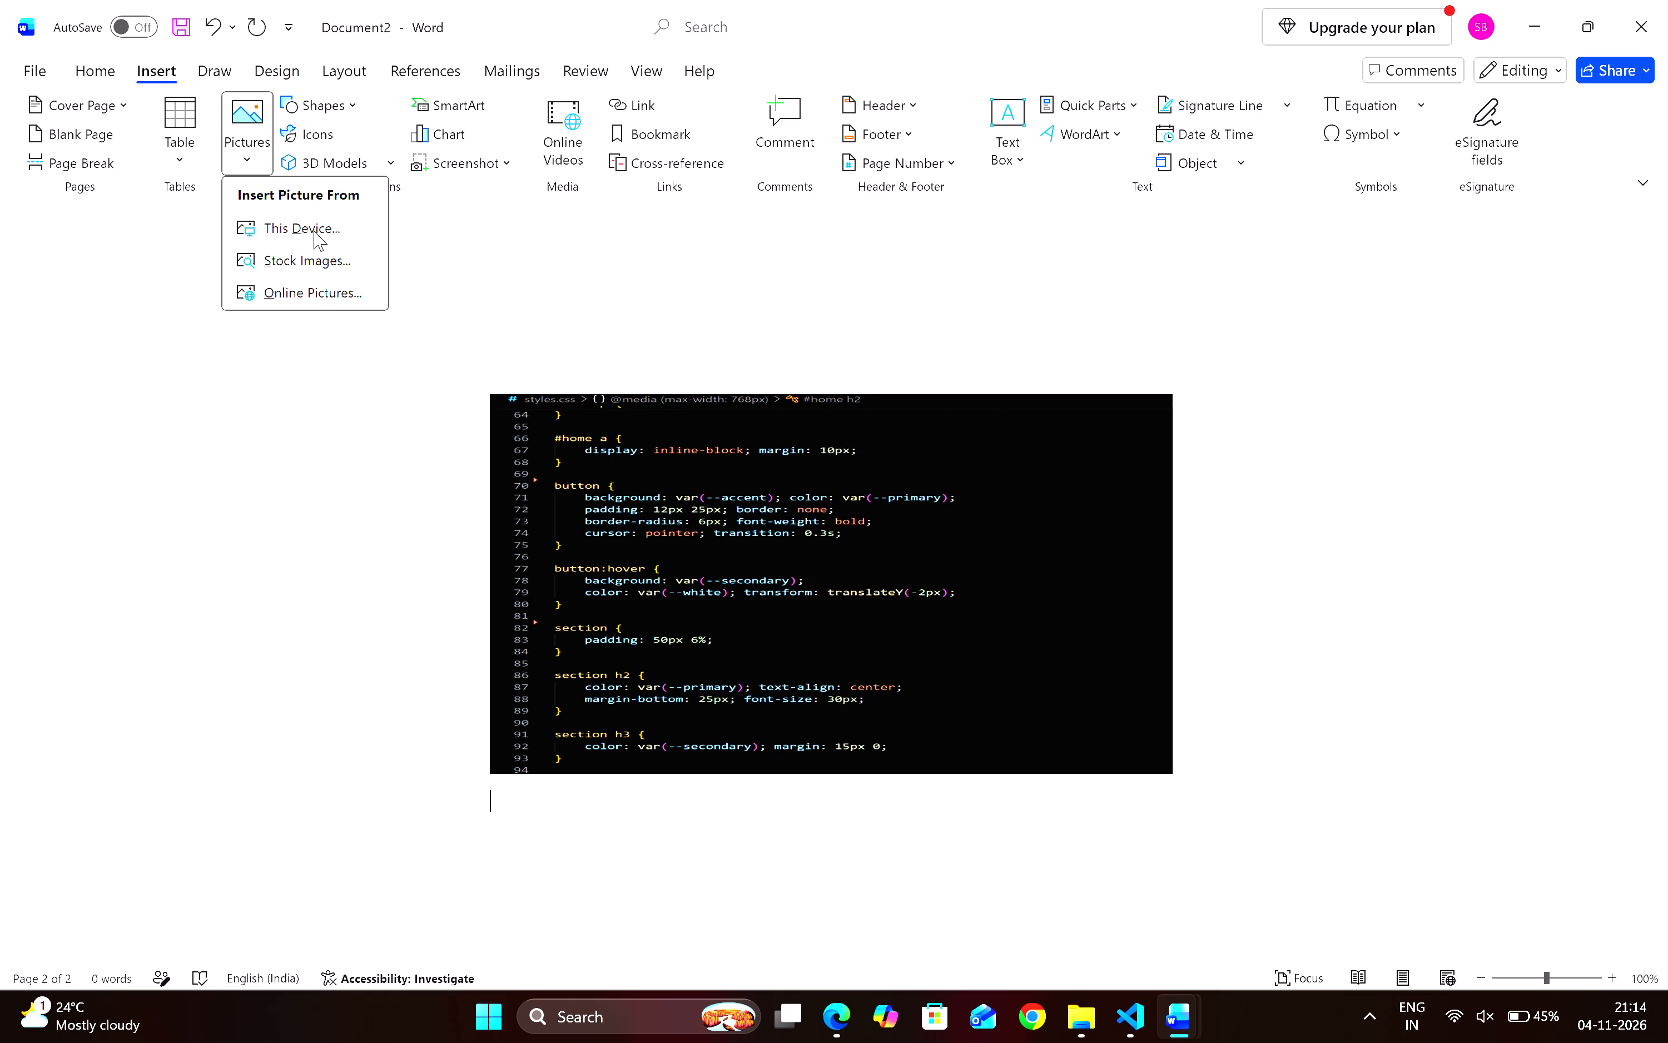
{"action": "left_click", "coordinate": [314, 230]}
{"action": "scroll", "coordinate": [424, 274], "scroll_direction": "down", "scroll_amount": 8}
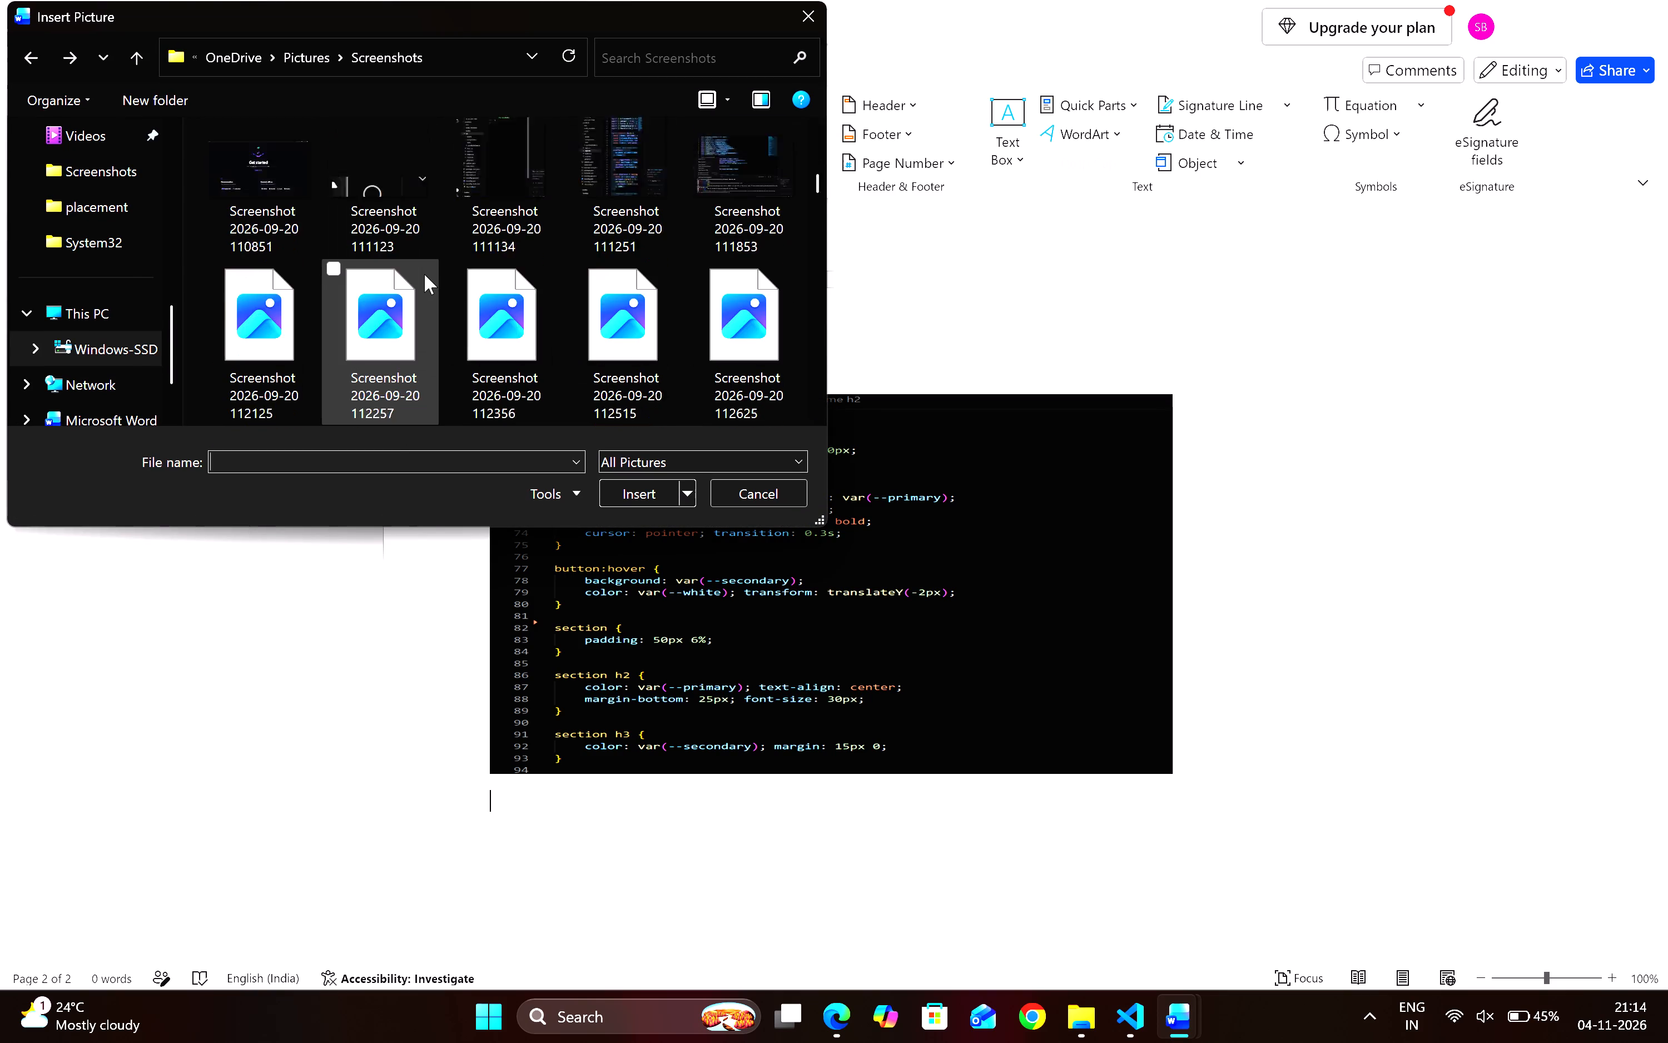
{"action": "scroll", "coordinate": [424, 274], "scroll_direction": "down", "scroll_amount": 20}
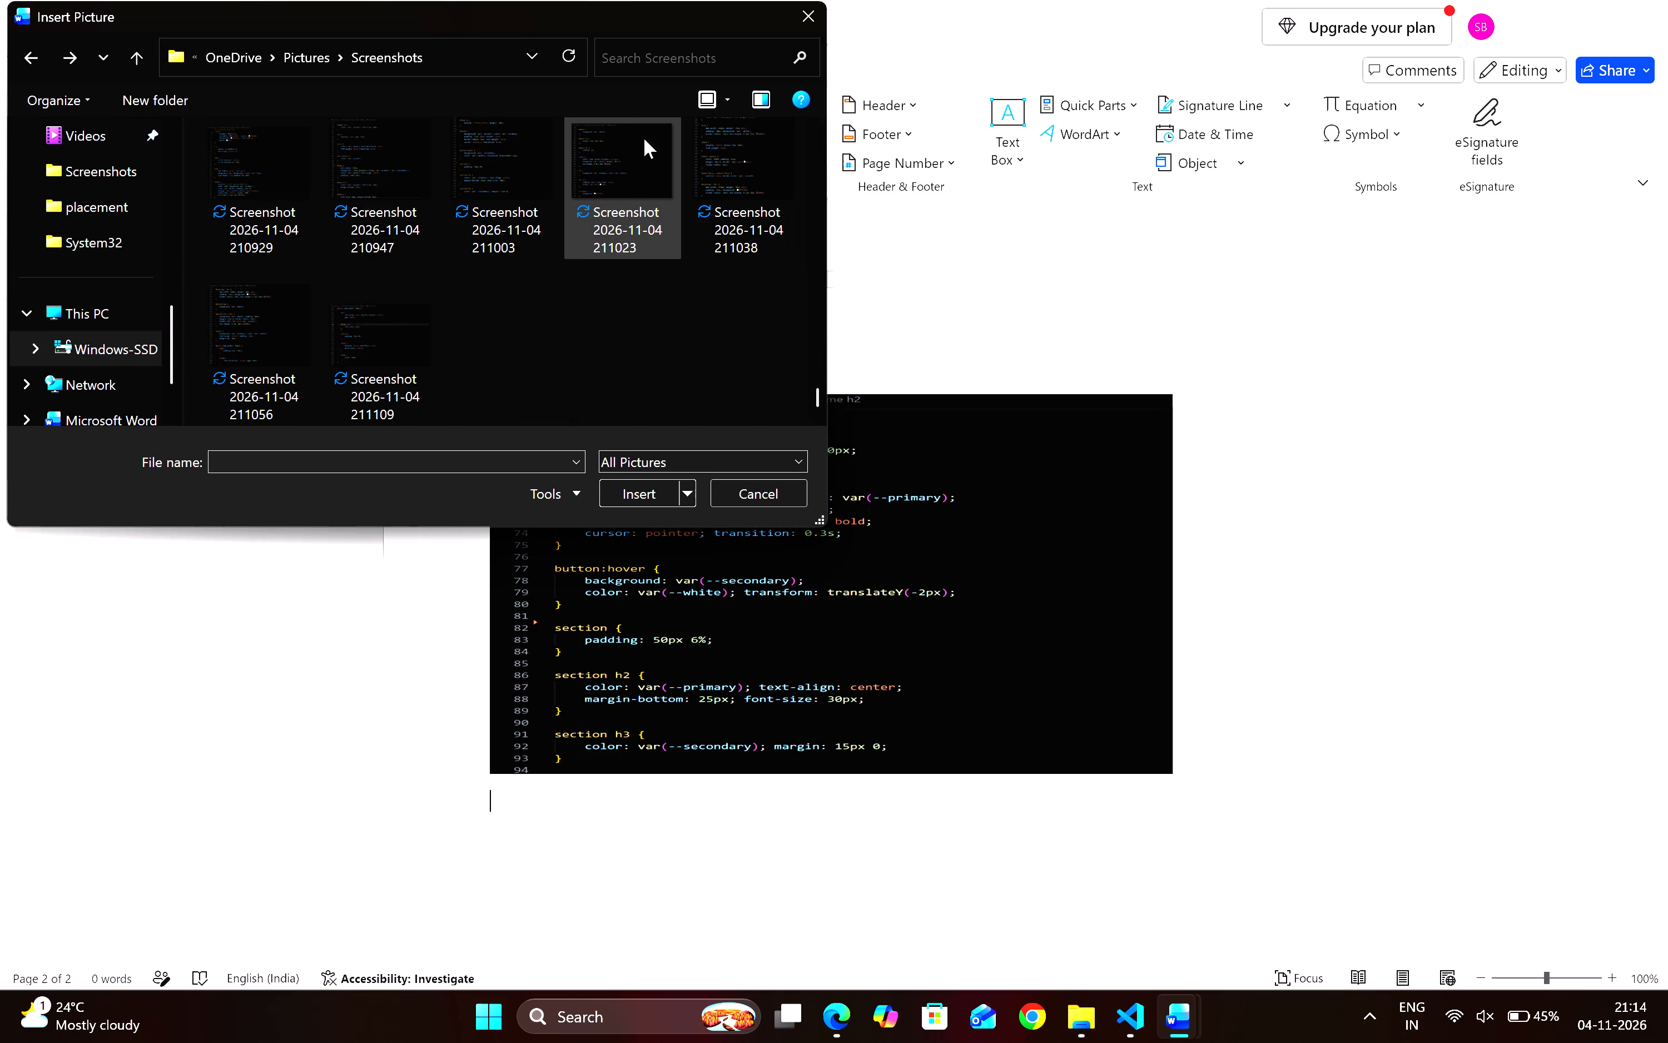
{"action": "left_click", "coordinate": [644, 138]}
{"action": "left_click", "coordinate": [652, 496]}
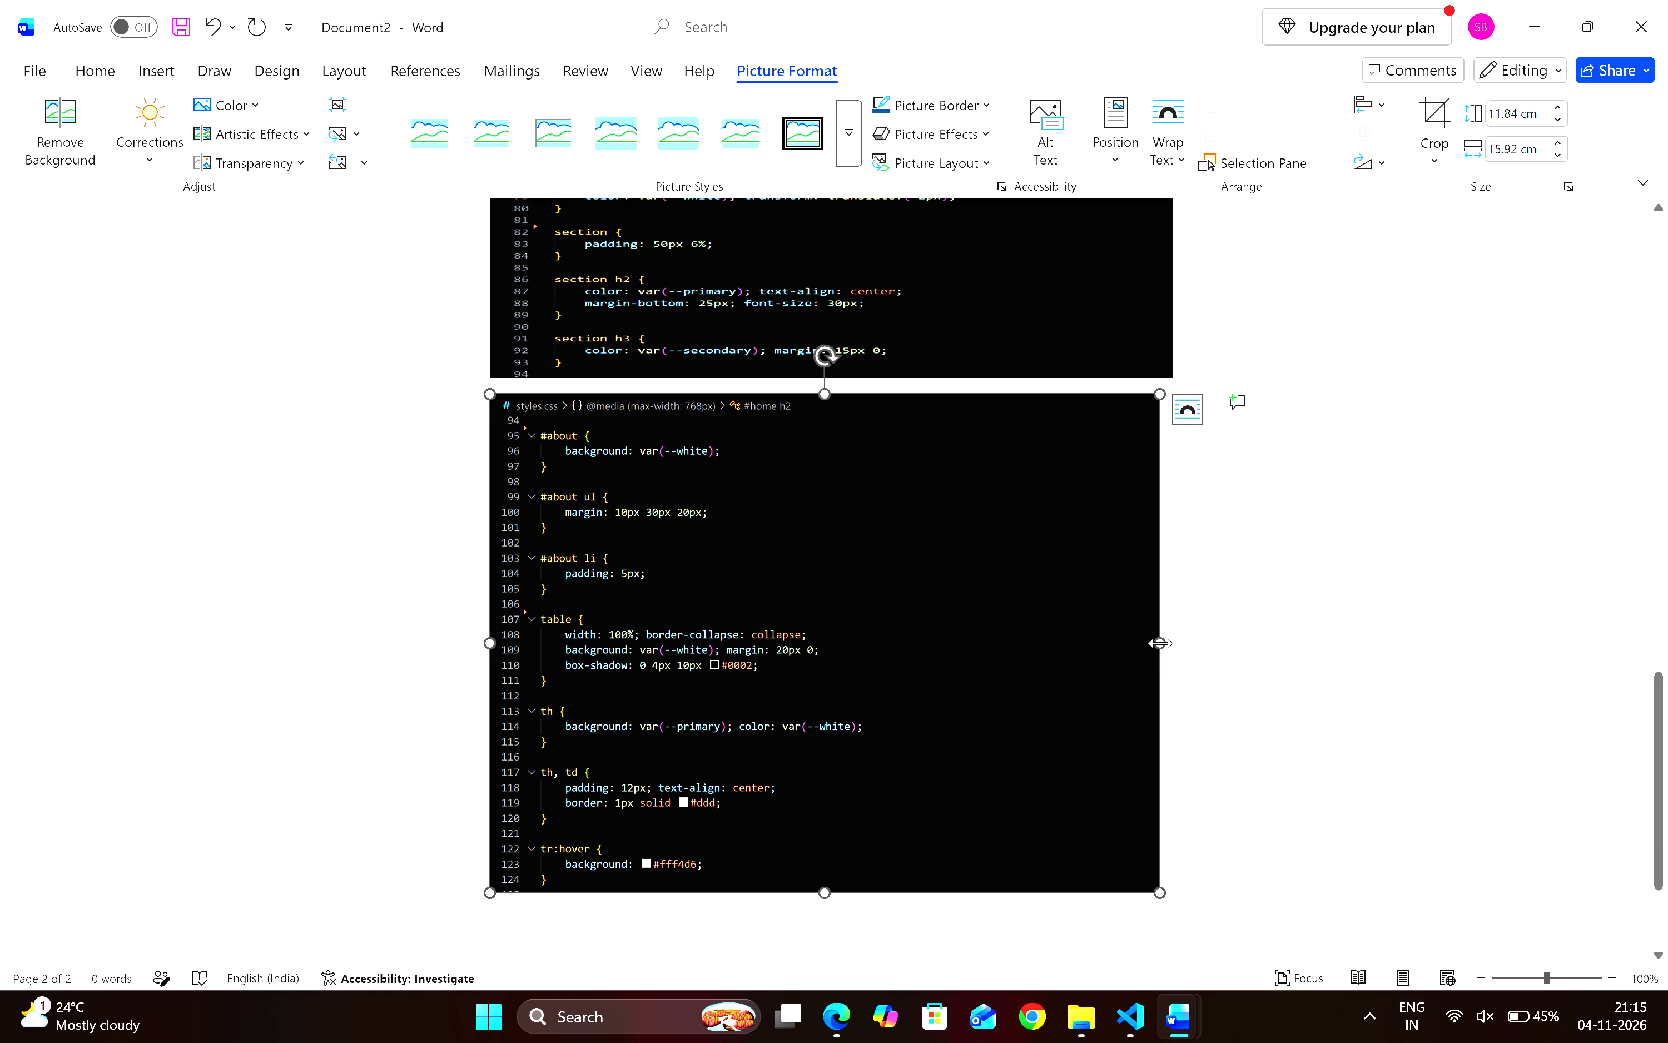
Widen the fourth picture, showing the #about and table rules, to match the third picture's width.
{"action": "left_click_drag", "start_coordinate": [1161, 643], "coordinate": [1169, 658]}
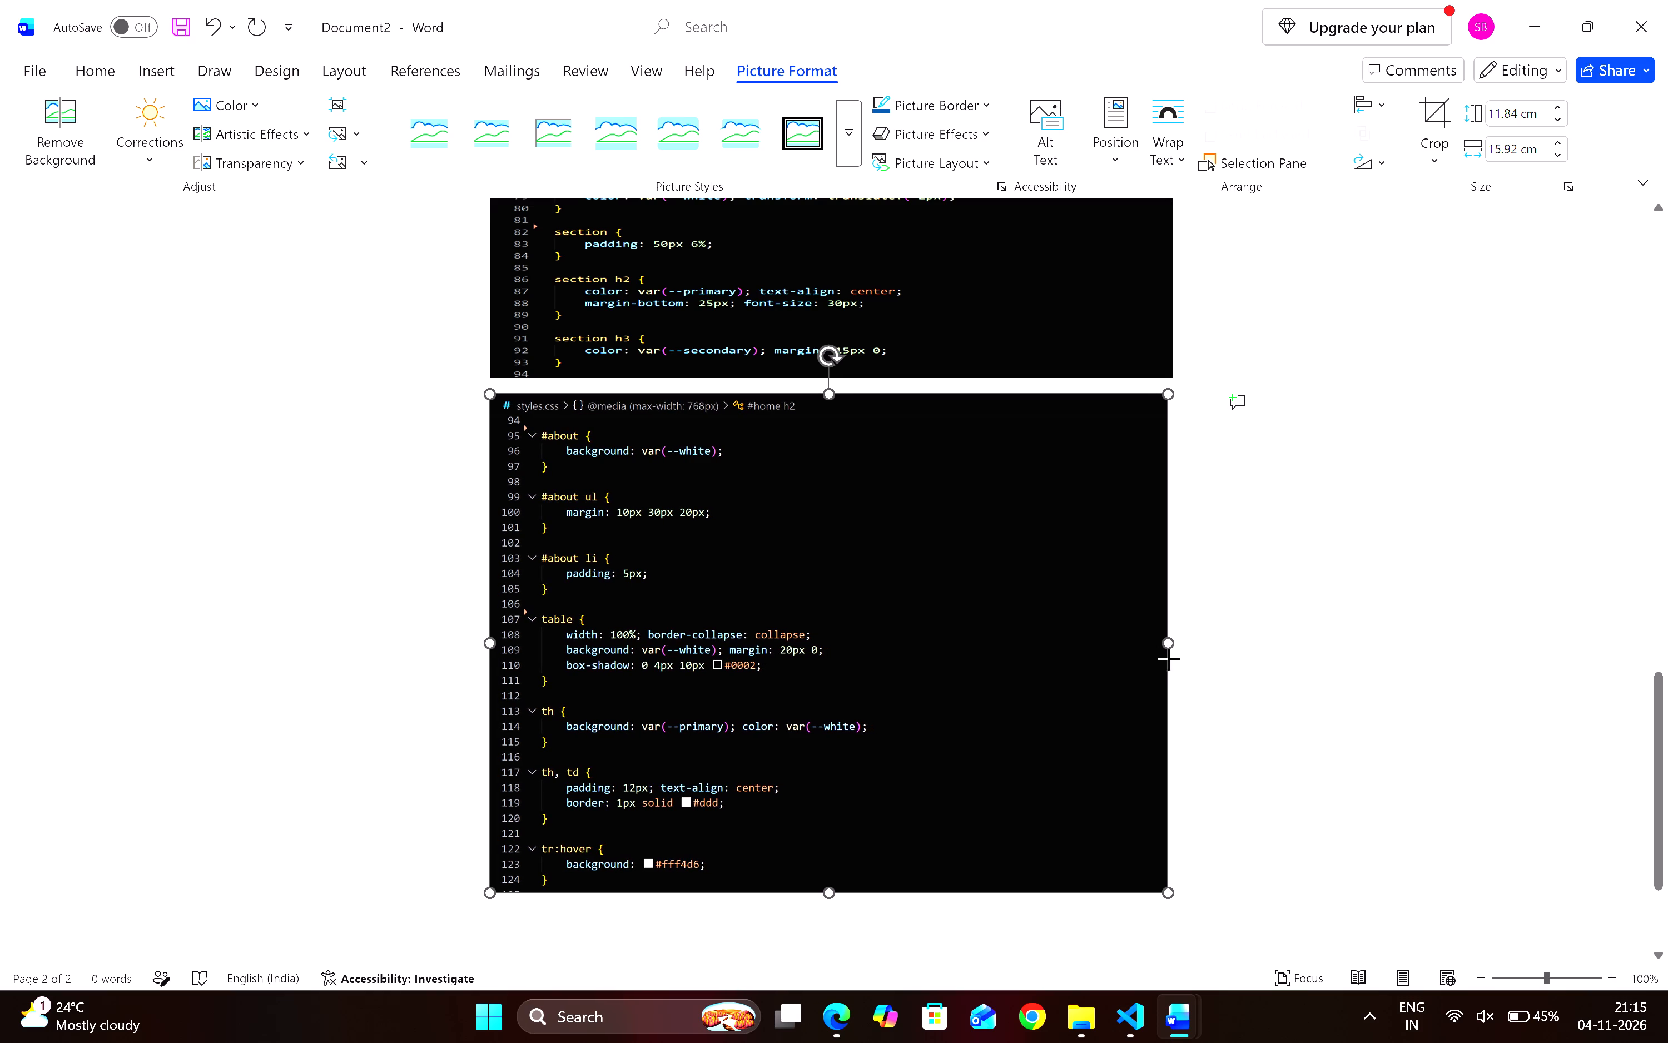
{"action": "left_click_drag", "start_coordinate": [1169, 658], "coordinate": [1172, 660]}
Add four line breaks after the fourth picture.
{"action": "left_click", "coordinate": [1215, 818]}
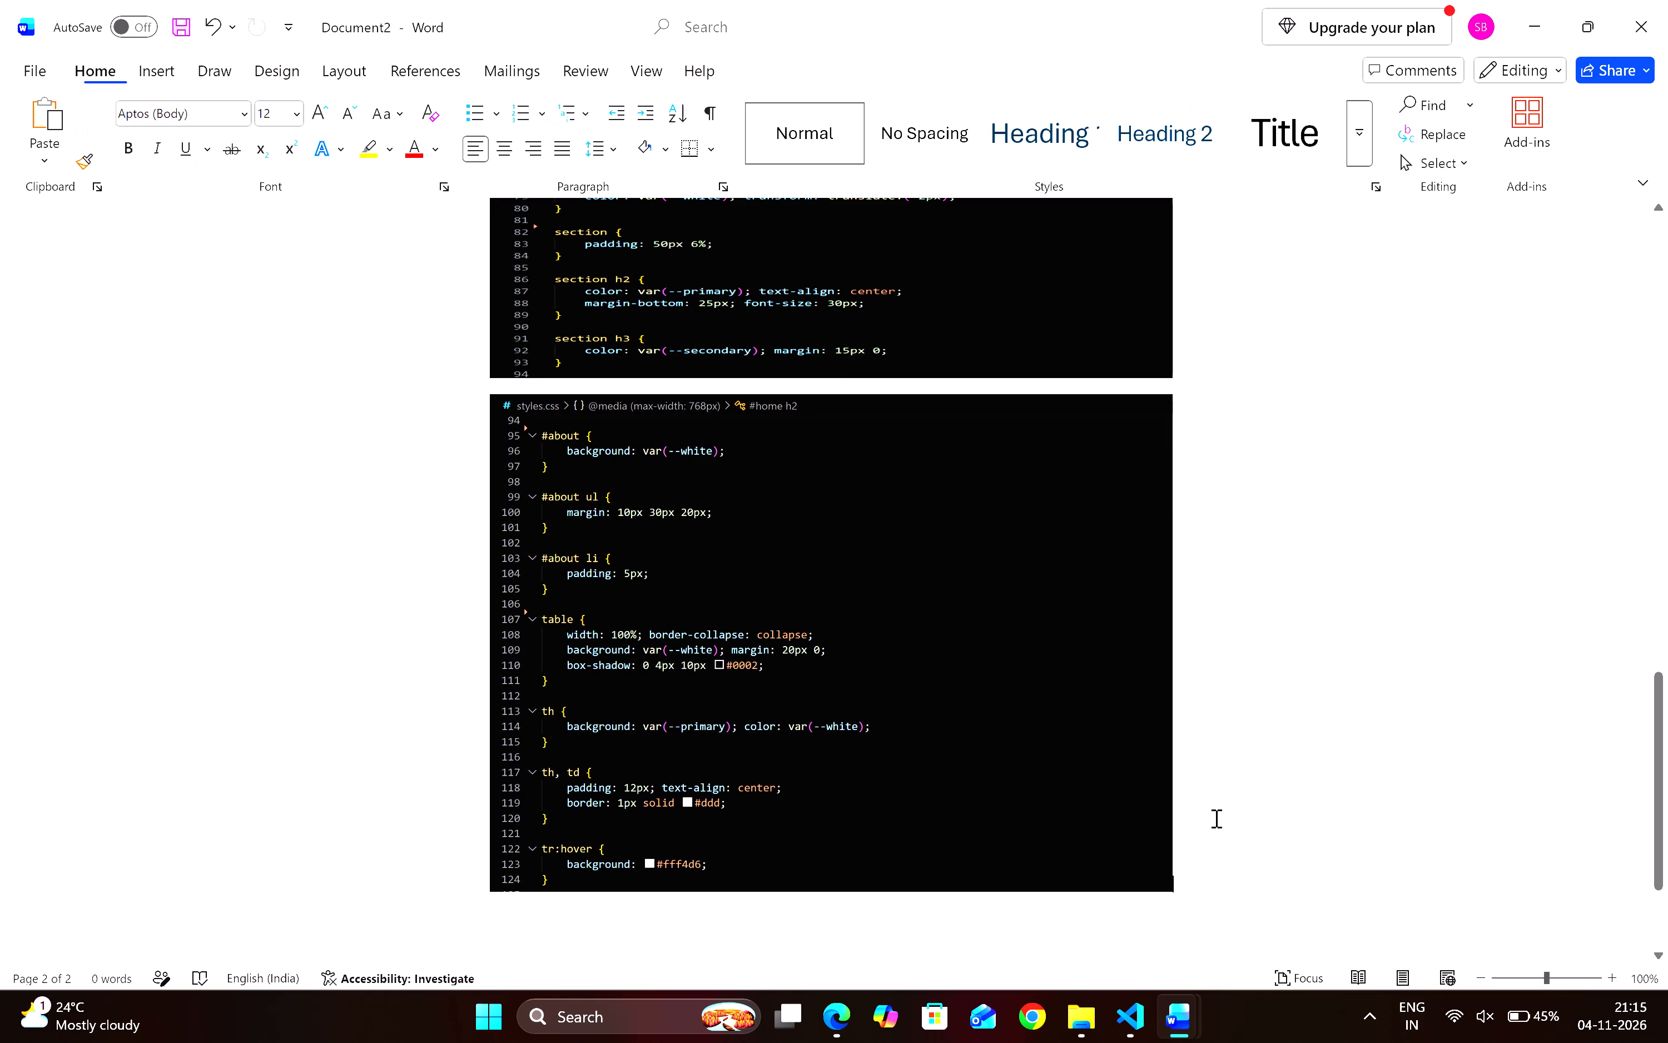
{"action": "key", "text": "Return"}
{"action": "key", "text": "Return"}
{"action": "key", "text": "Return"}
{"action": "key", "text": "Return"}
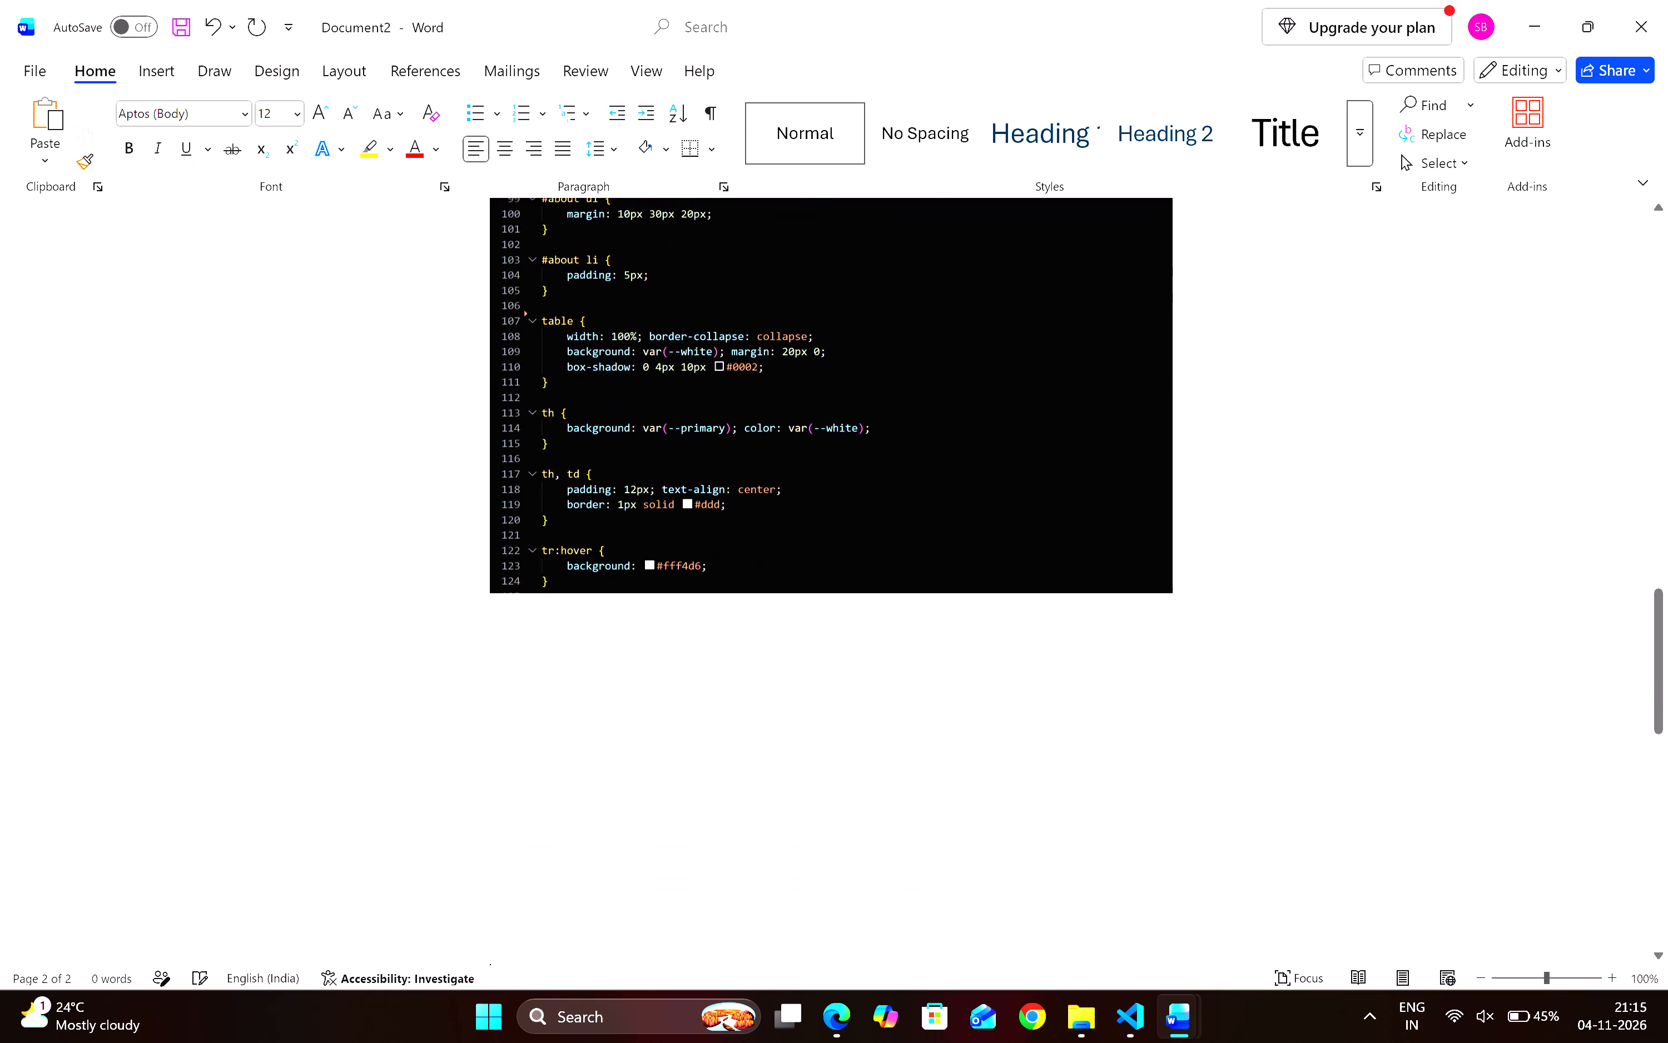
{"action": "left_click", "coordinate": [166, 62]}
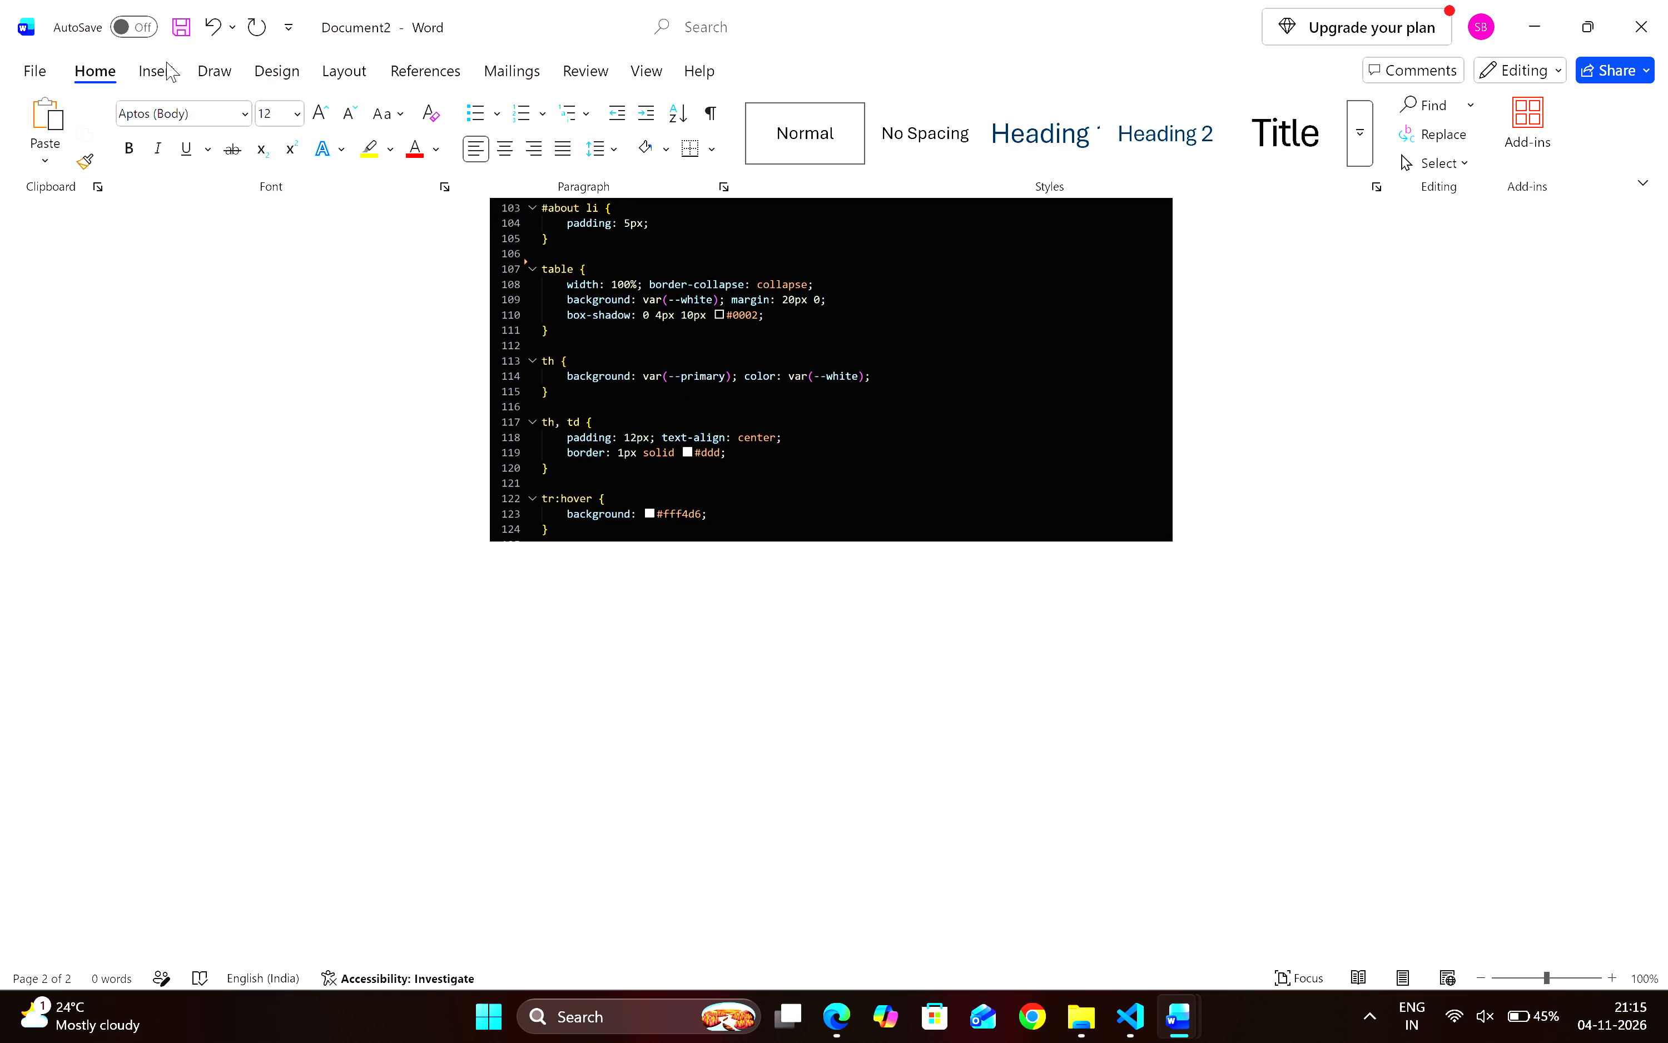
{"action": "left_click", "coordinate": [237, 166]}
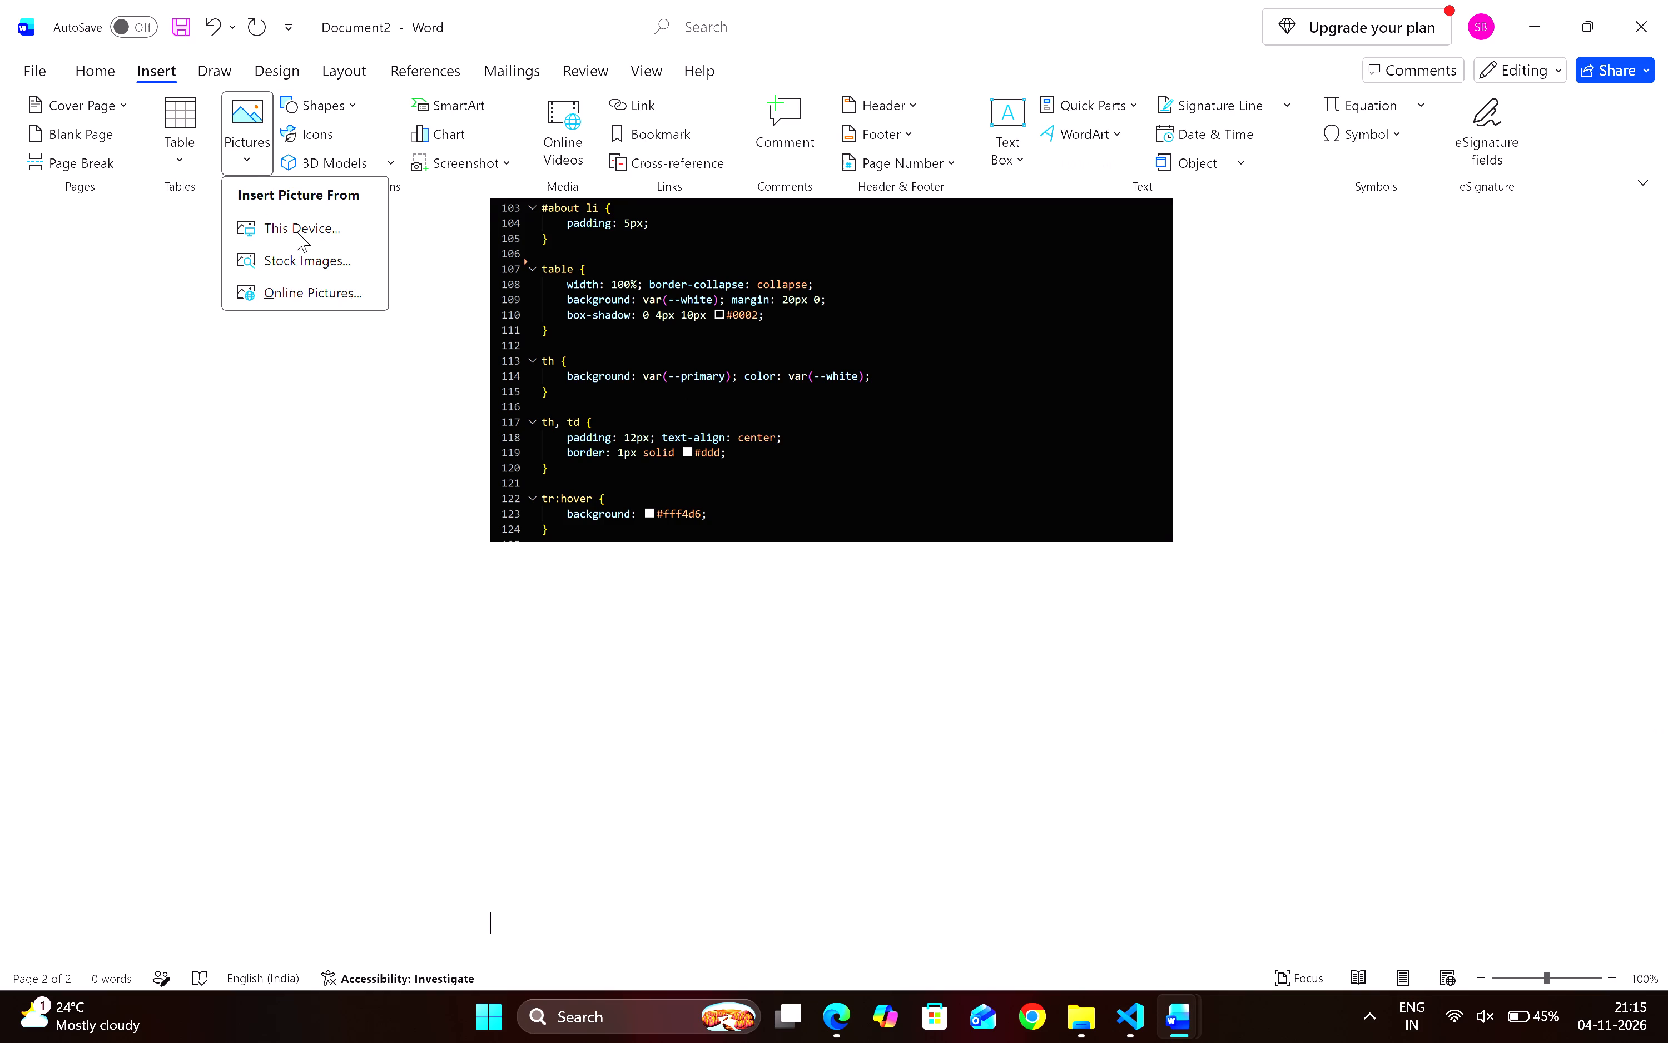
{"action": "left_click", "coordinate": [297, 232]}
{"action": "scroll", "coordinate": [363, 372], "scroll_direction": "down", "scroll_amount": 19}
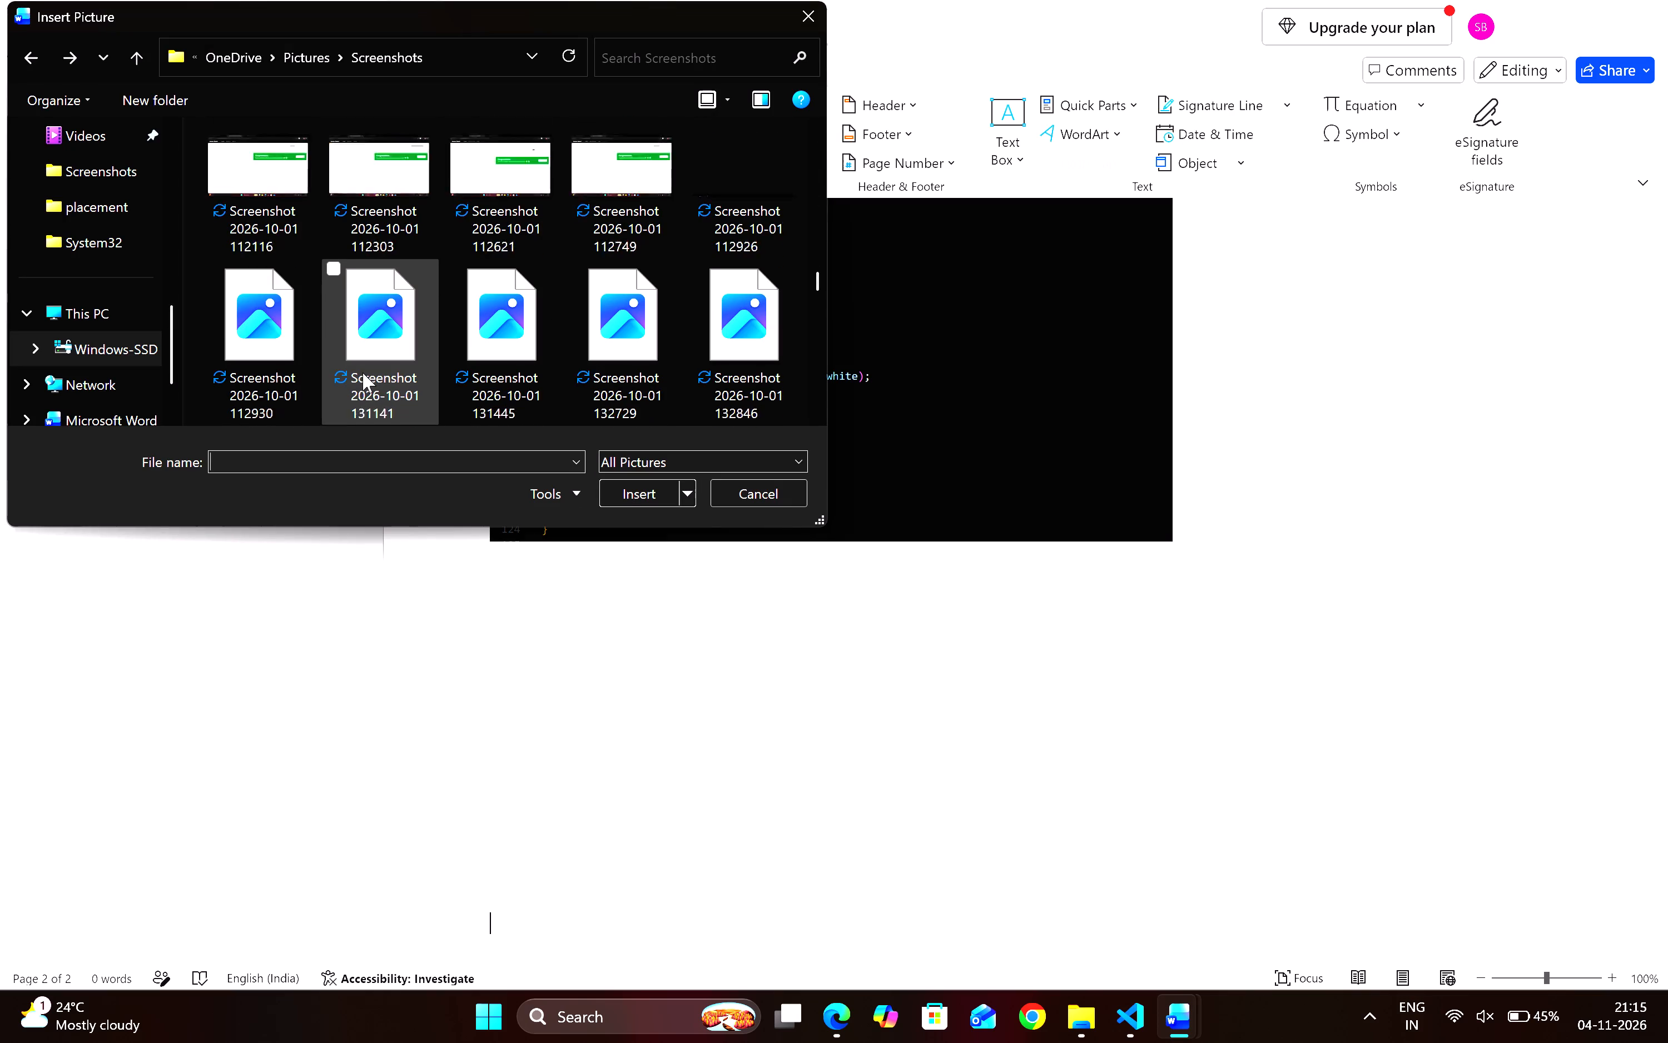
{"action": "scroll", "coordinate": [363, 372], "scroll_direction": "down", "scroll_amount": 7}
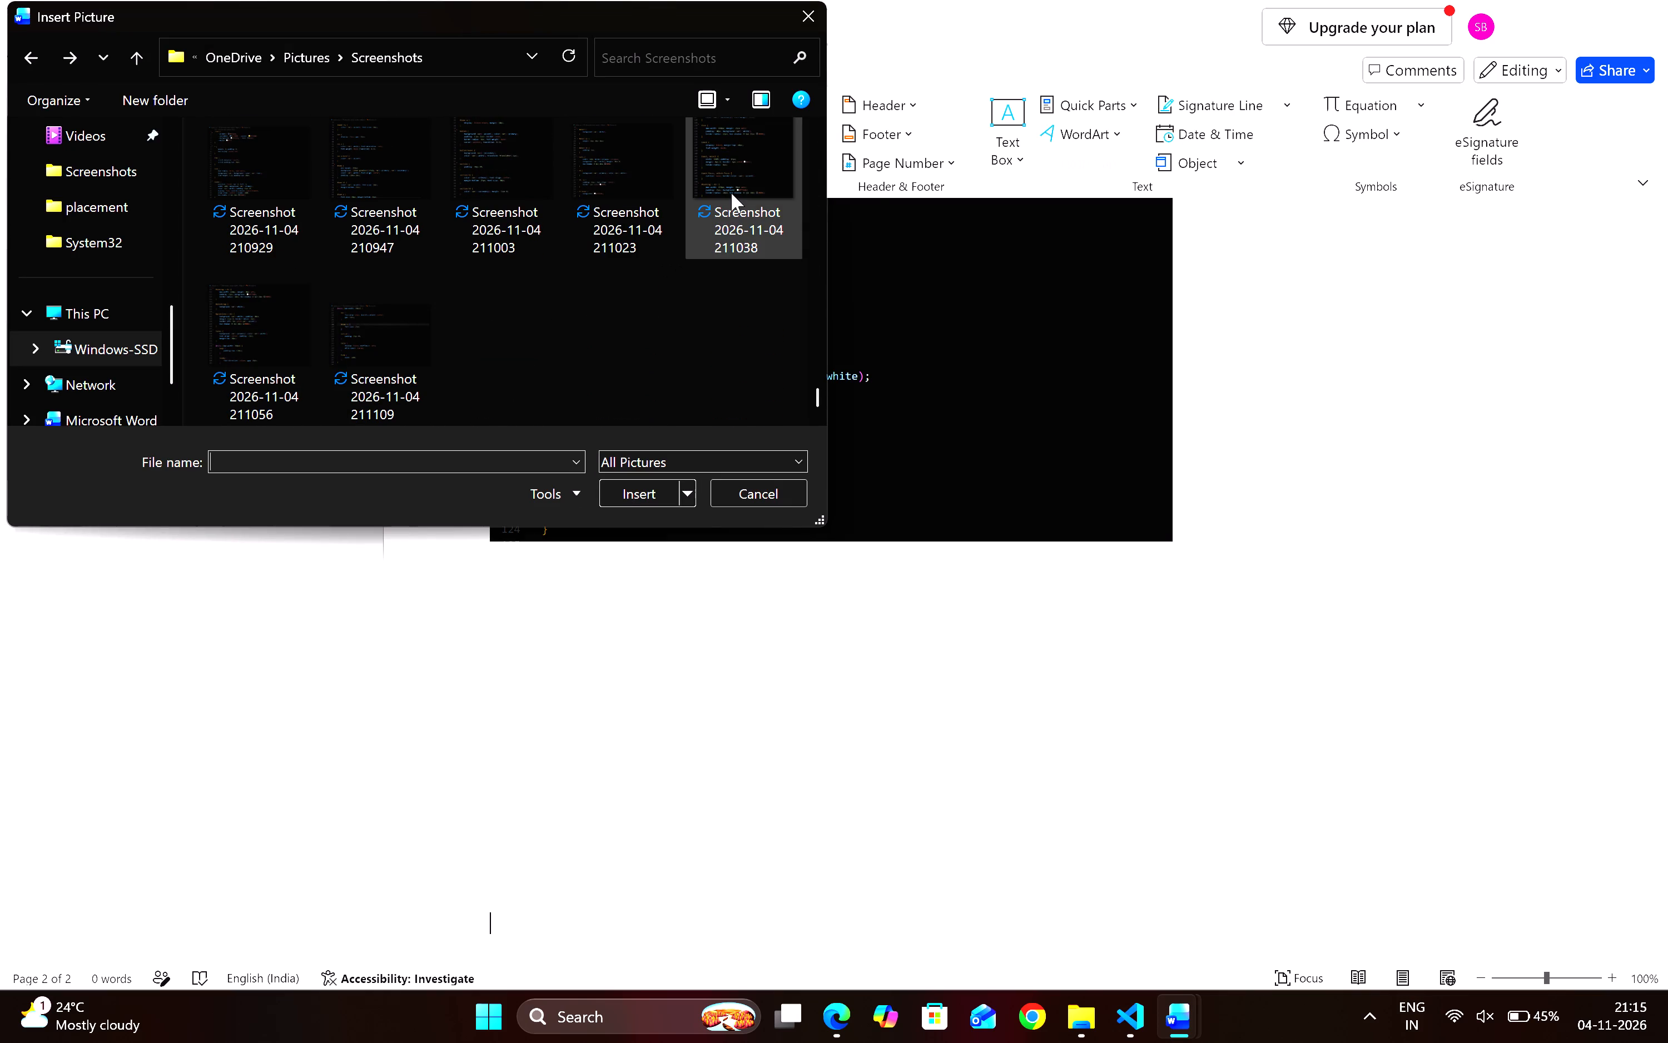
{"action": "left_click", "coordinate": [732, 155]}
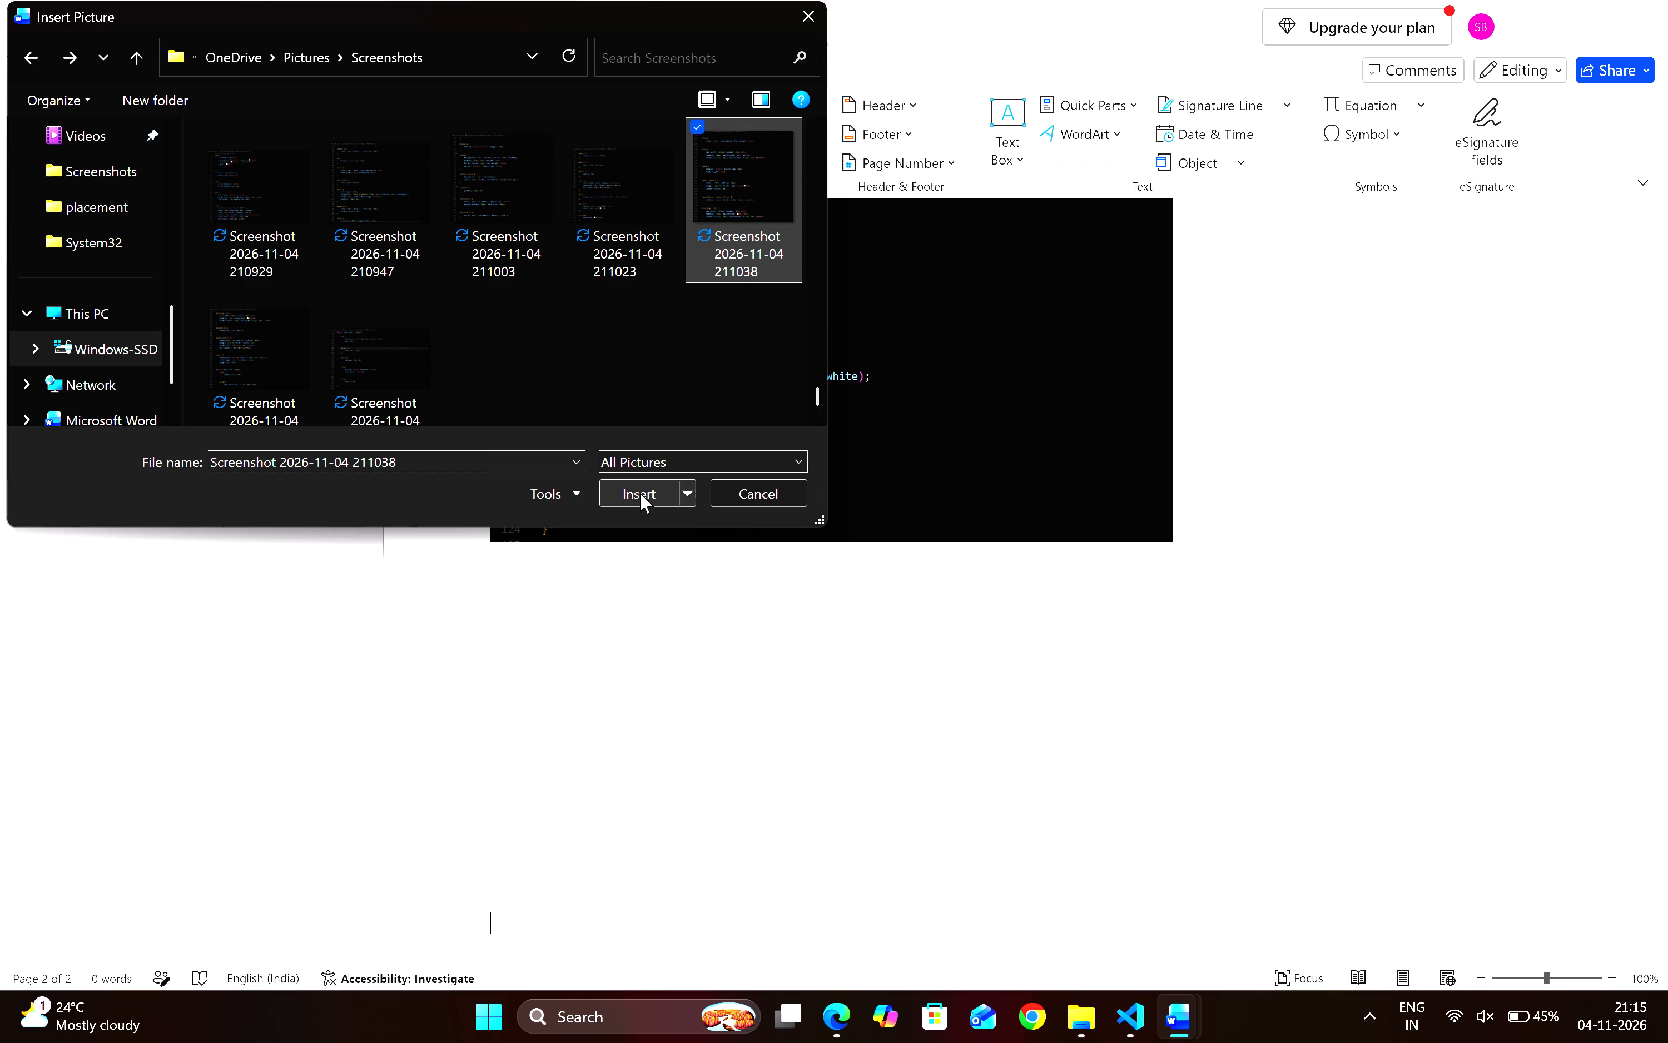
{"action": "left_click", "coordinate": [640, 493]}
Resize the fifth picture, showing the form and input rules, to about 9.21 cm high and 16.23 cm wide.
{"action": "scroll", "coordinate": [791, 754], "scroll_direction": "down", "scroll_amount": 4}
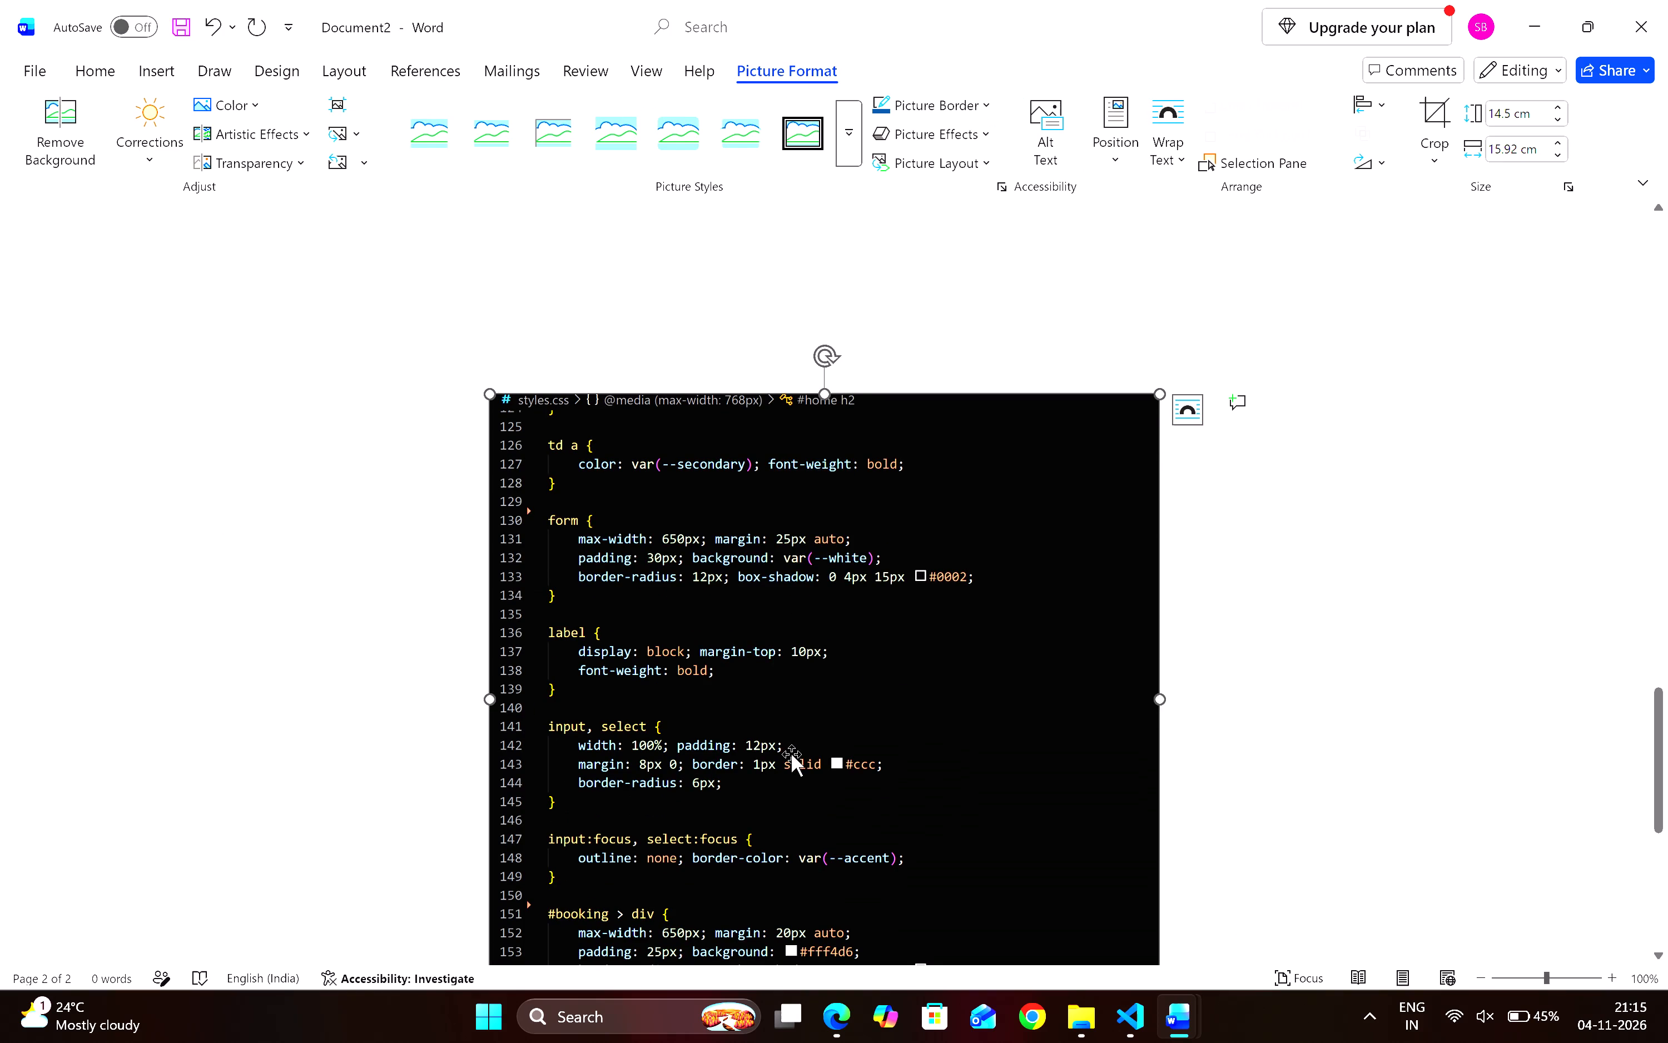
{"action": "left_click_drag", "start_coordinate": [856, 470], "coordinate": [825, 417]}
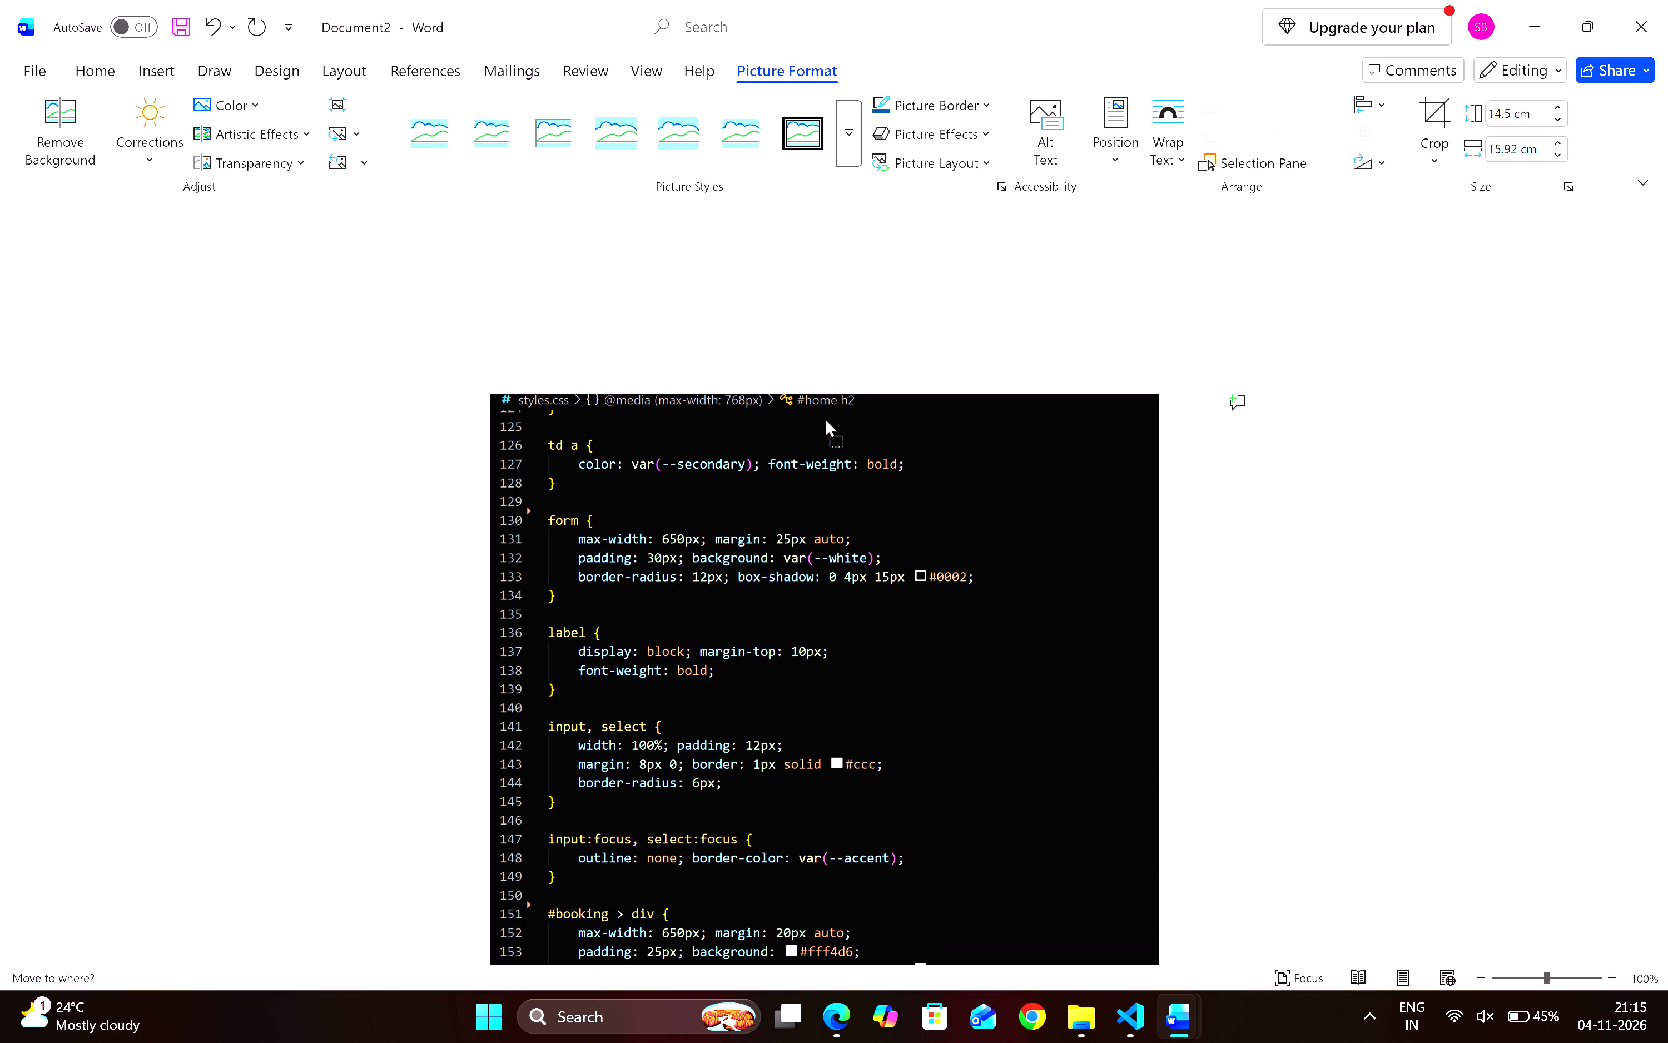
{"action": "left_click_drag", "start_coordinate": [825, 417], "coordinate": [826, 439]}
{"action": "left_click", "coordinate": [826, 439]}
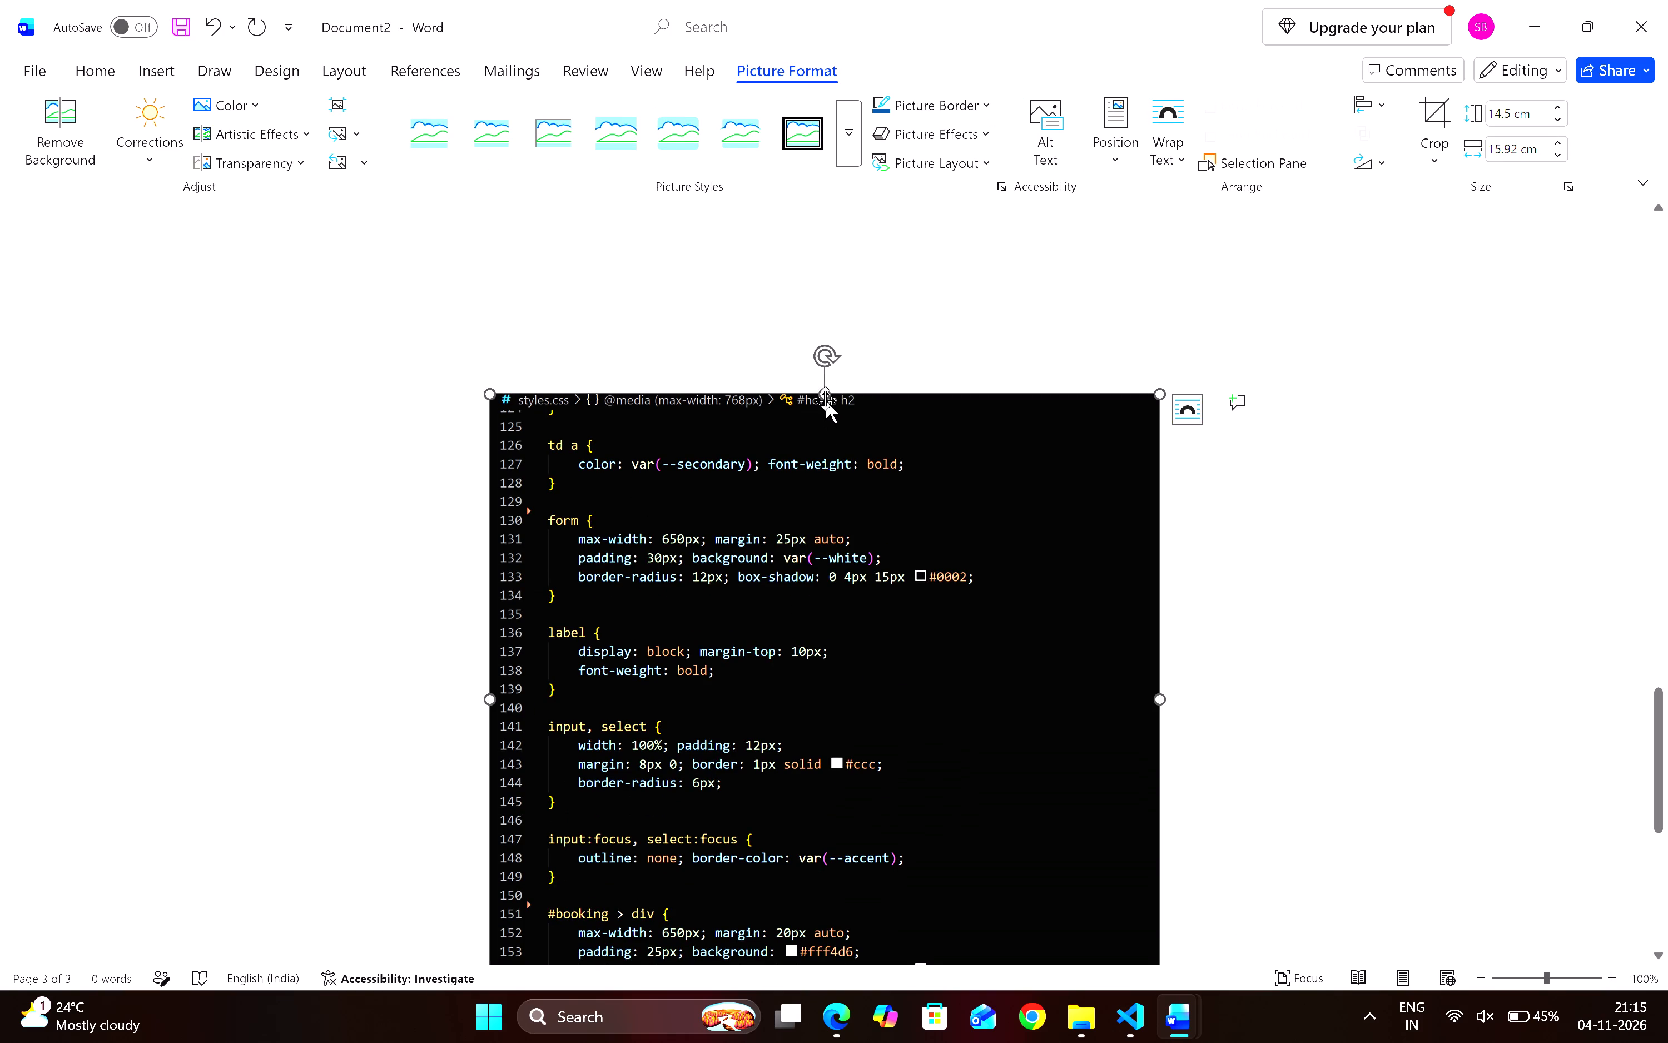
{"action": "left_click_drag", "start_coordinate": [825, 396], "coordinate": [846, 584]}
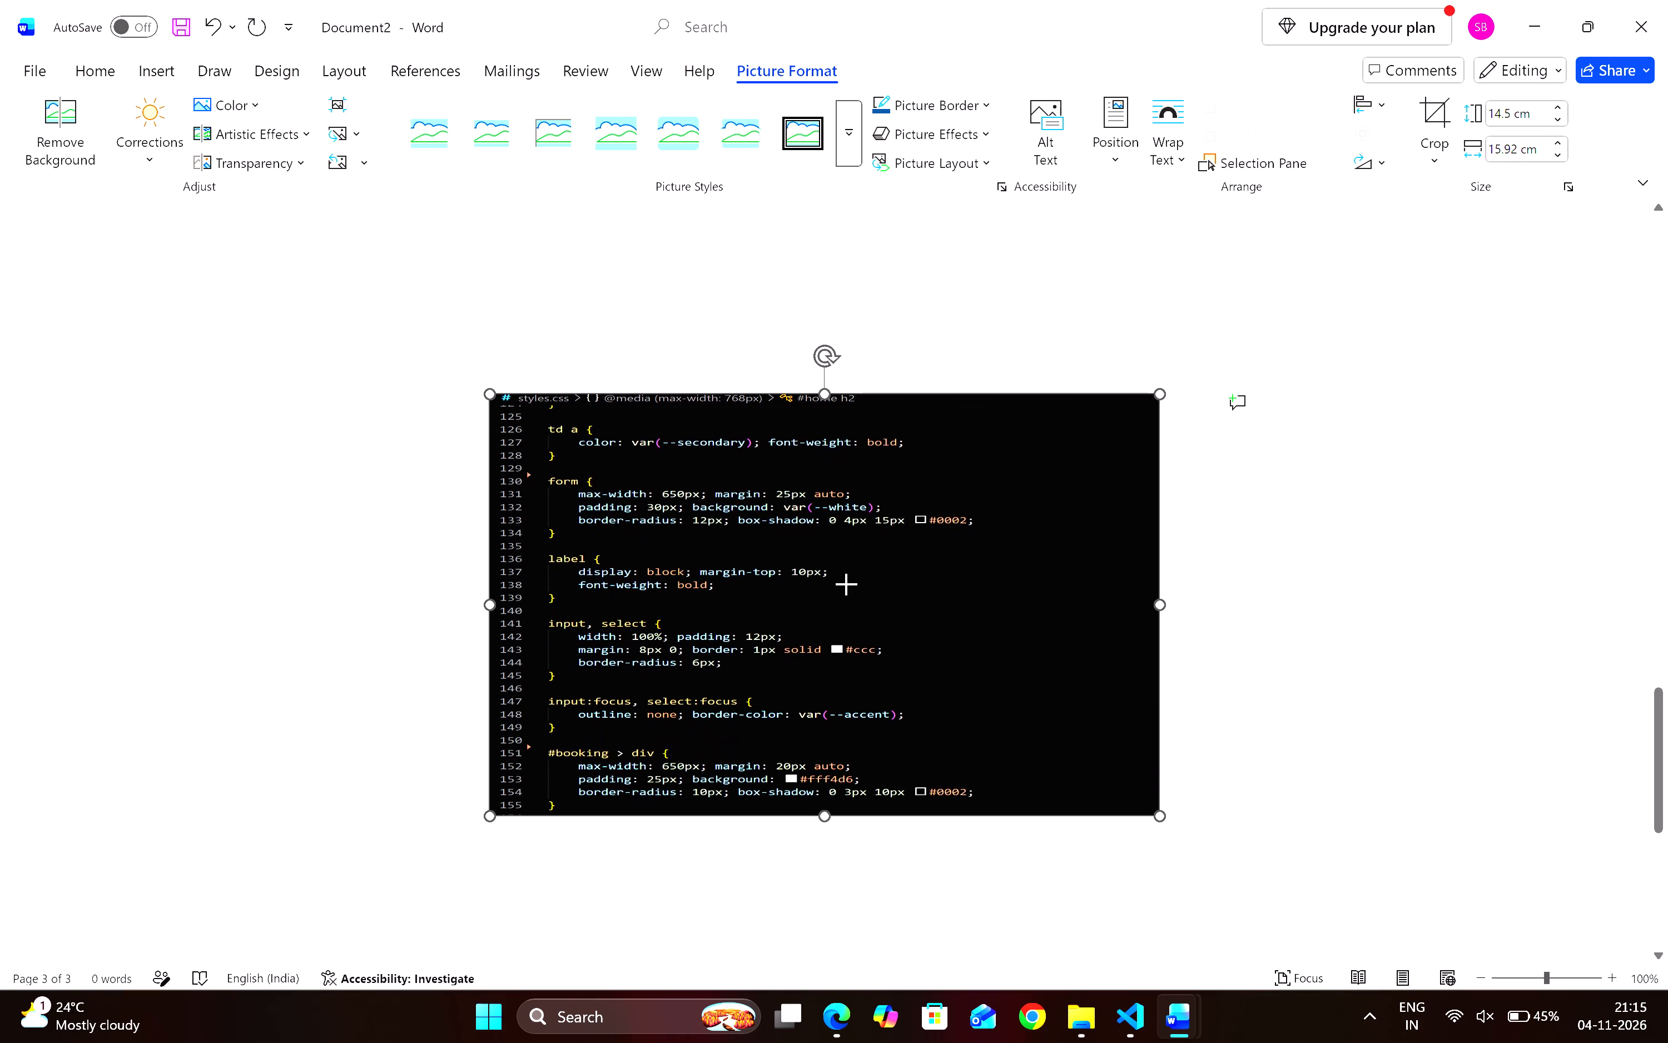
{"action": "left_click_drag", "start_coordinate": [846, 584], "coordinate": [816, 653]}
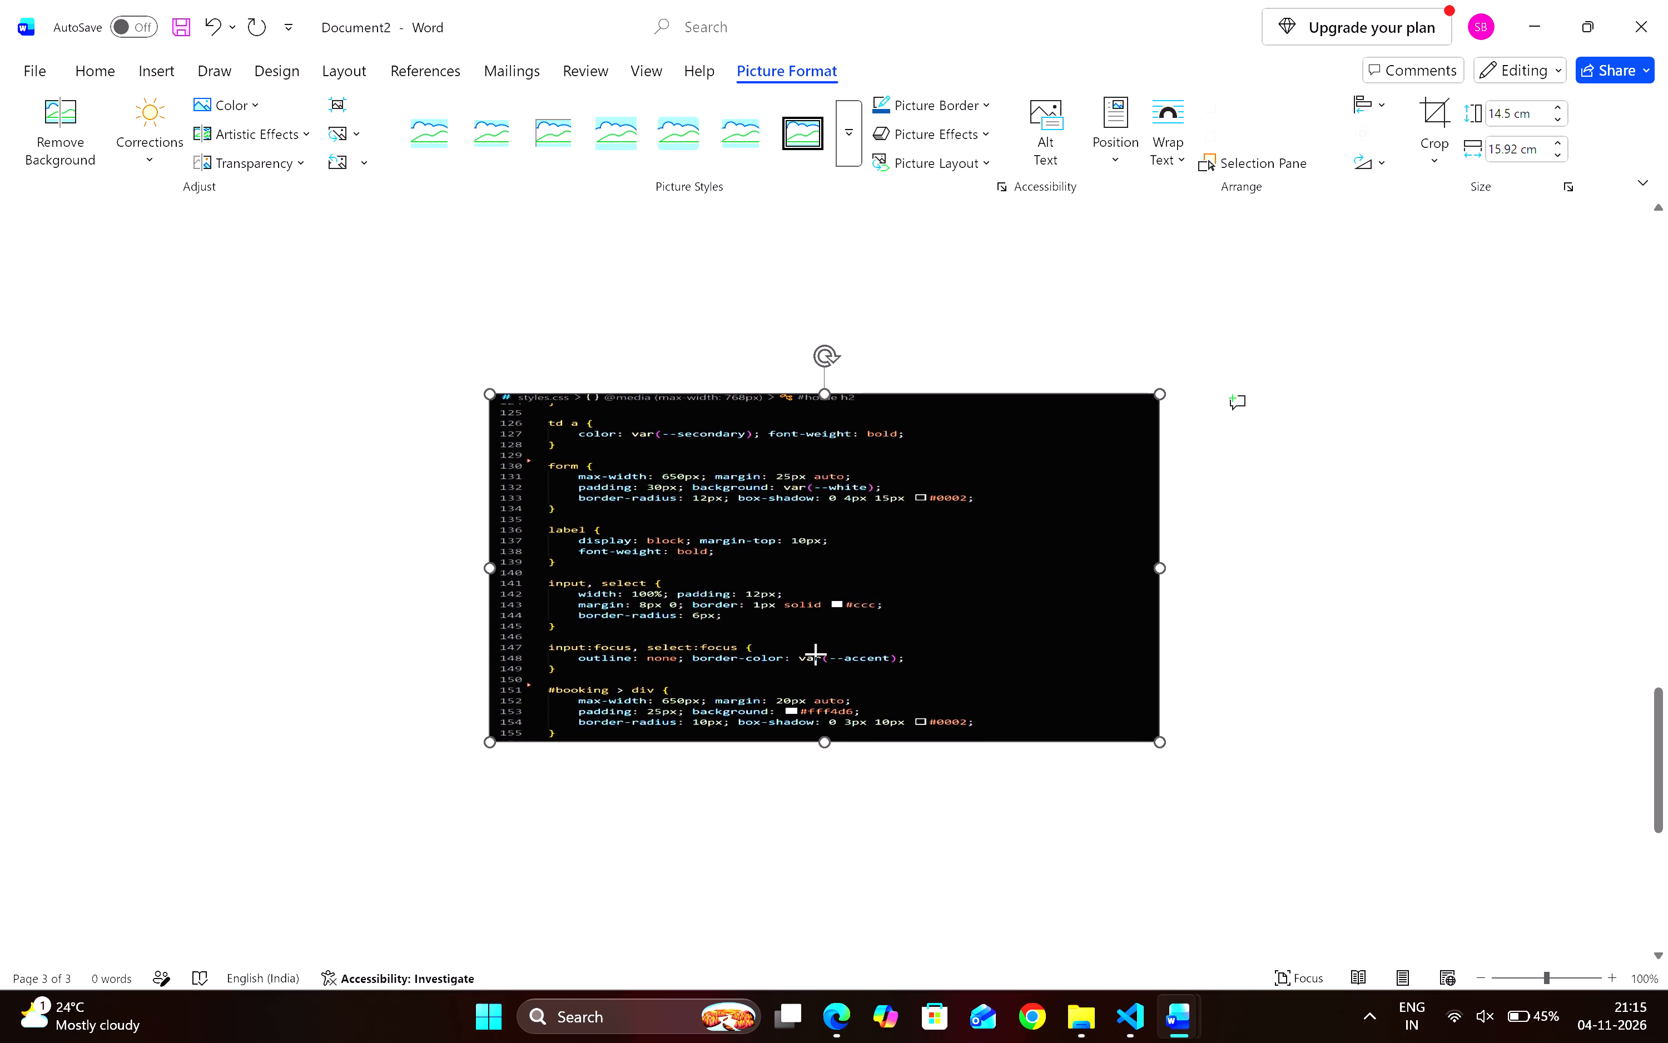
{"action": "left_click_drag", "start_coordinate": [816, 653], "coordinate": [789, 618]}
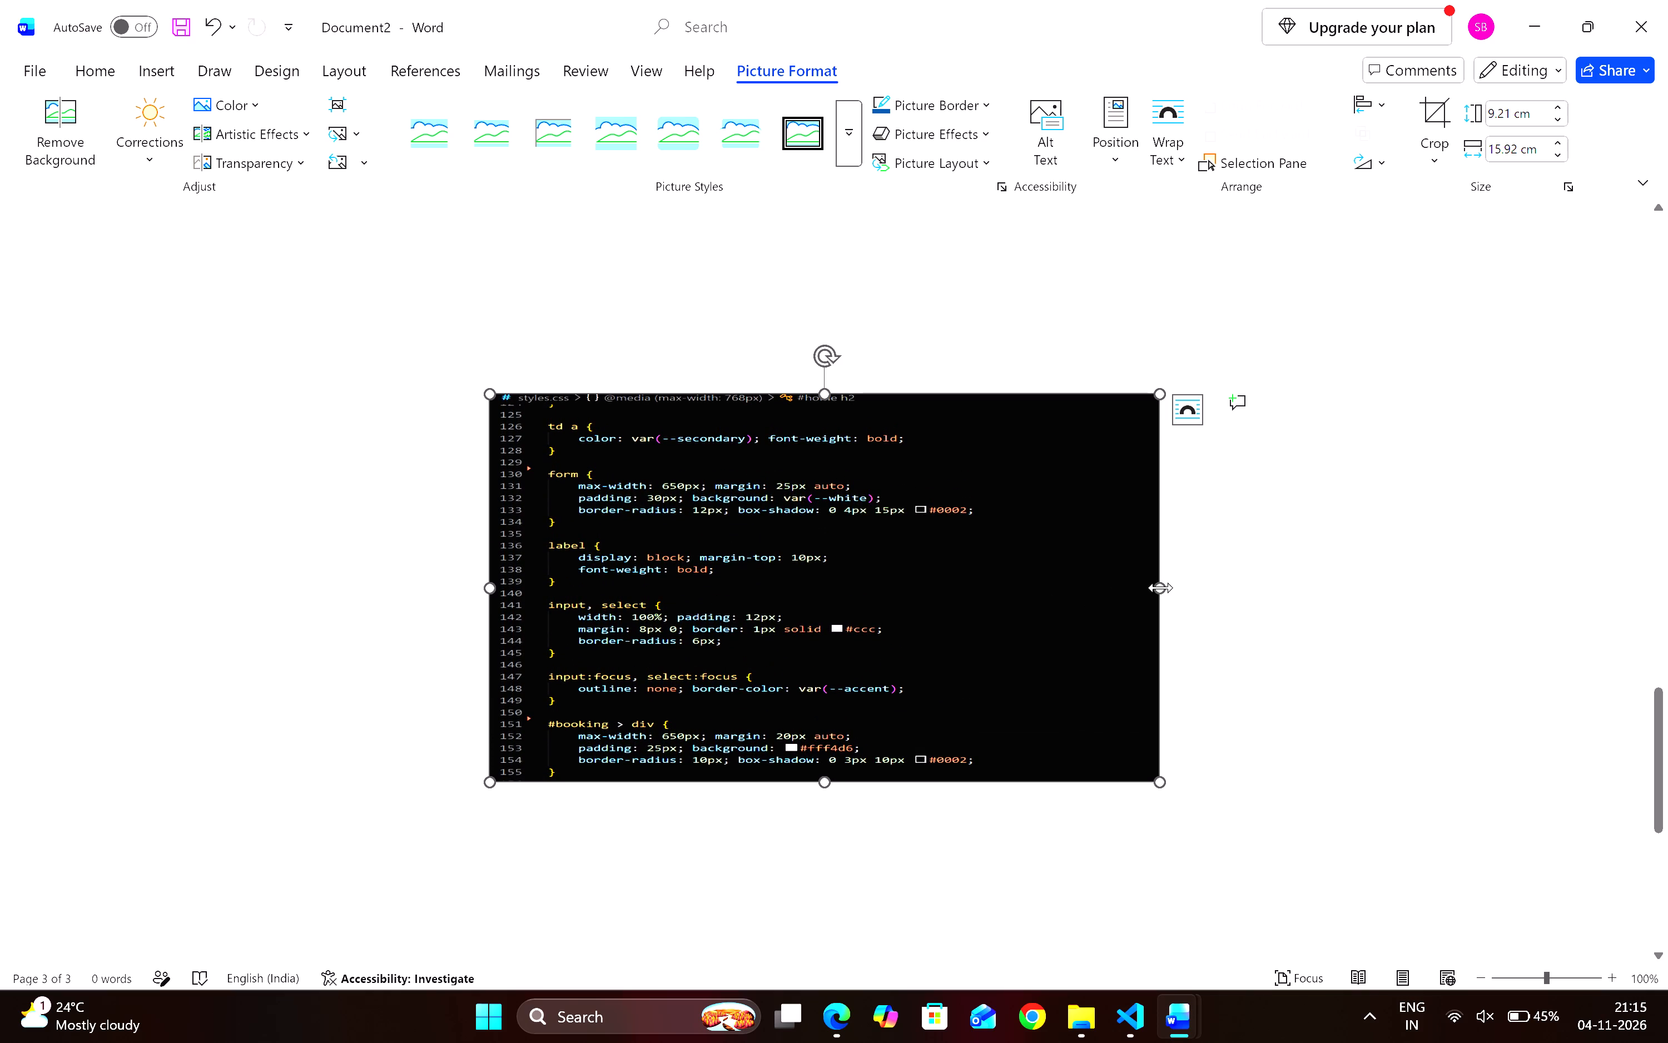
{"action": "left_click_drag", "start_coordinate": [1161, 588], "coordinate": [1171, 591]}
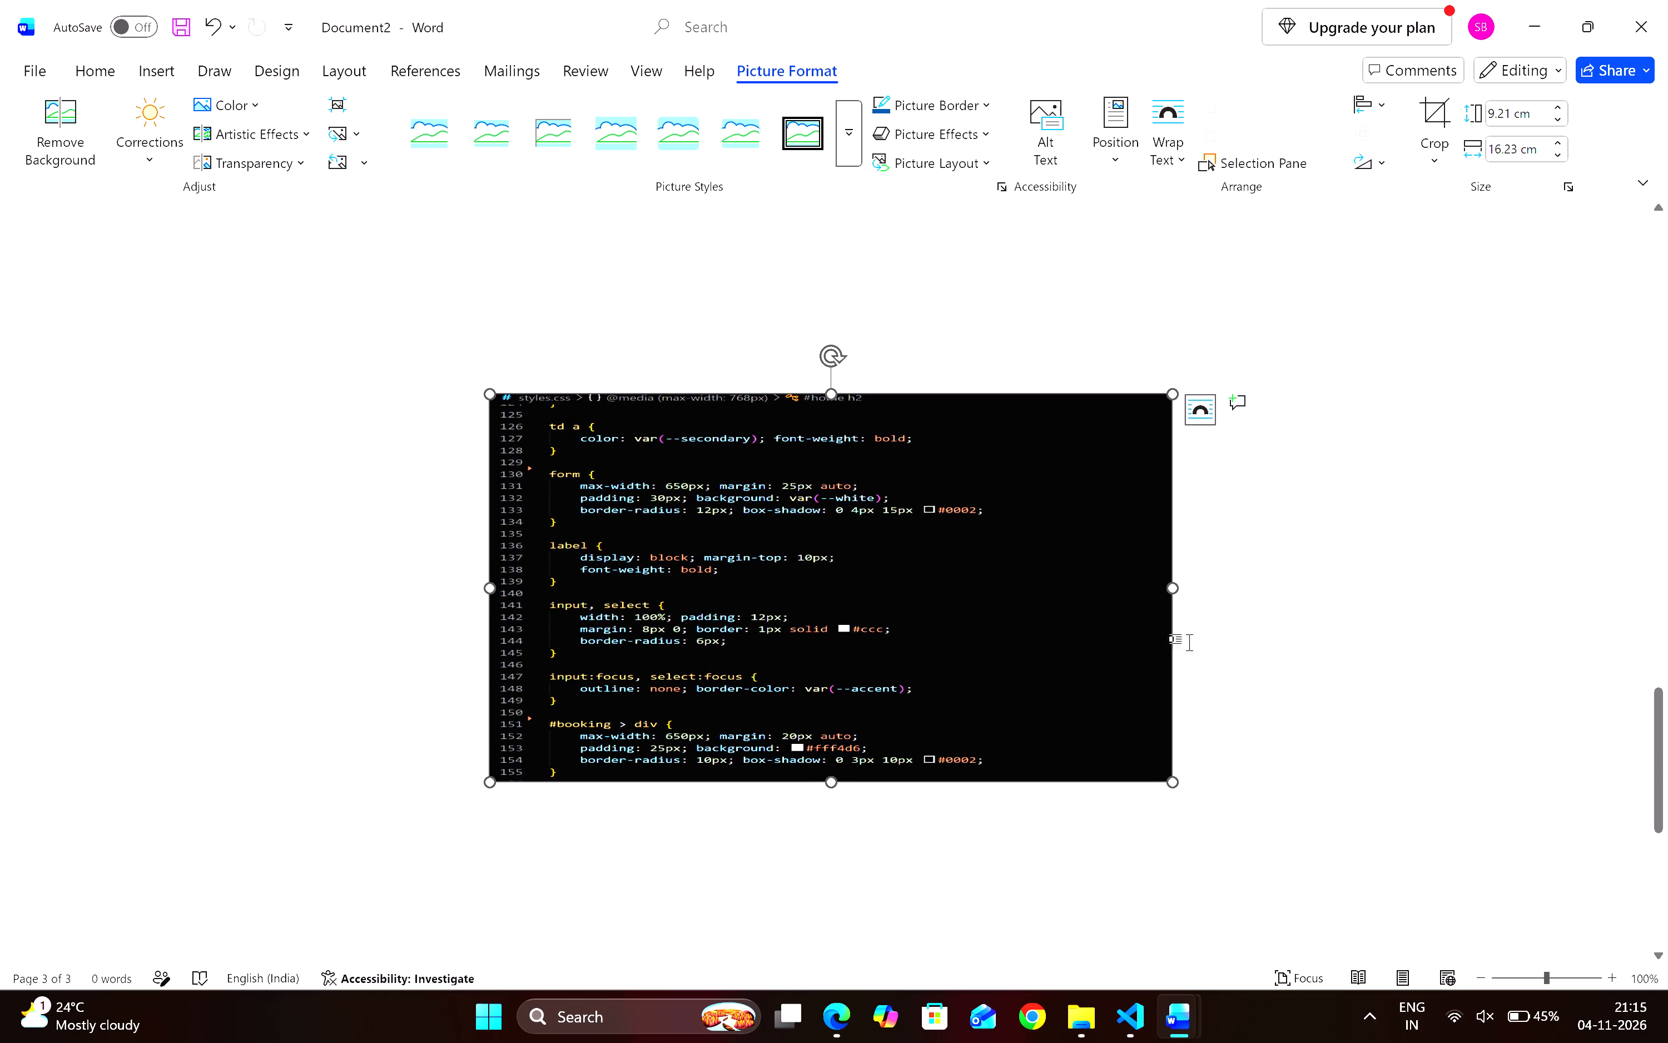
{"action": "left_click", "coordinate": [1197, 732]}
{"action": "key", "text": "Return"}
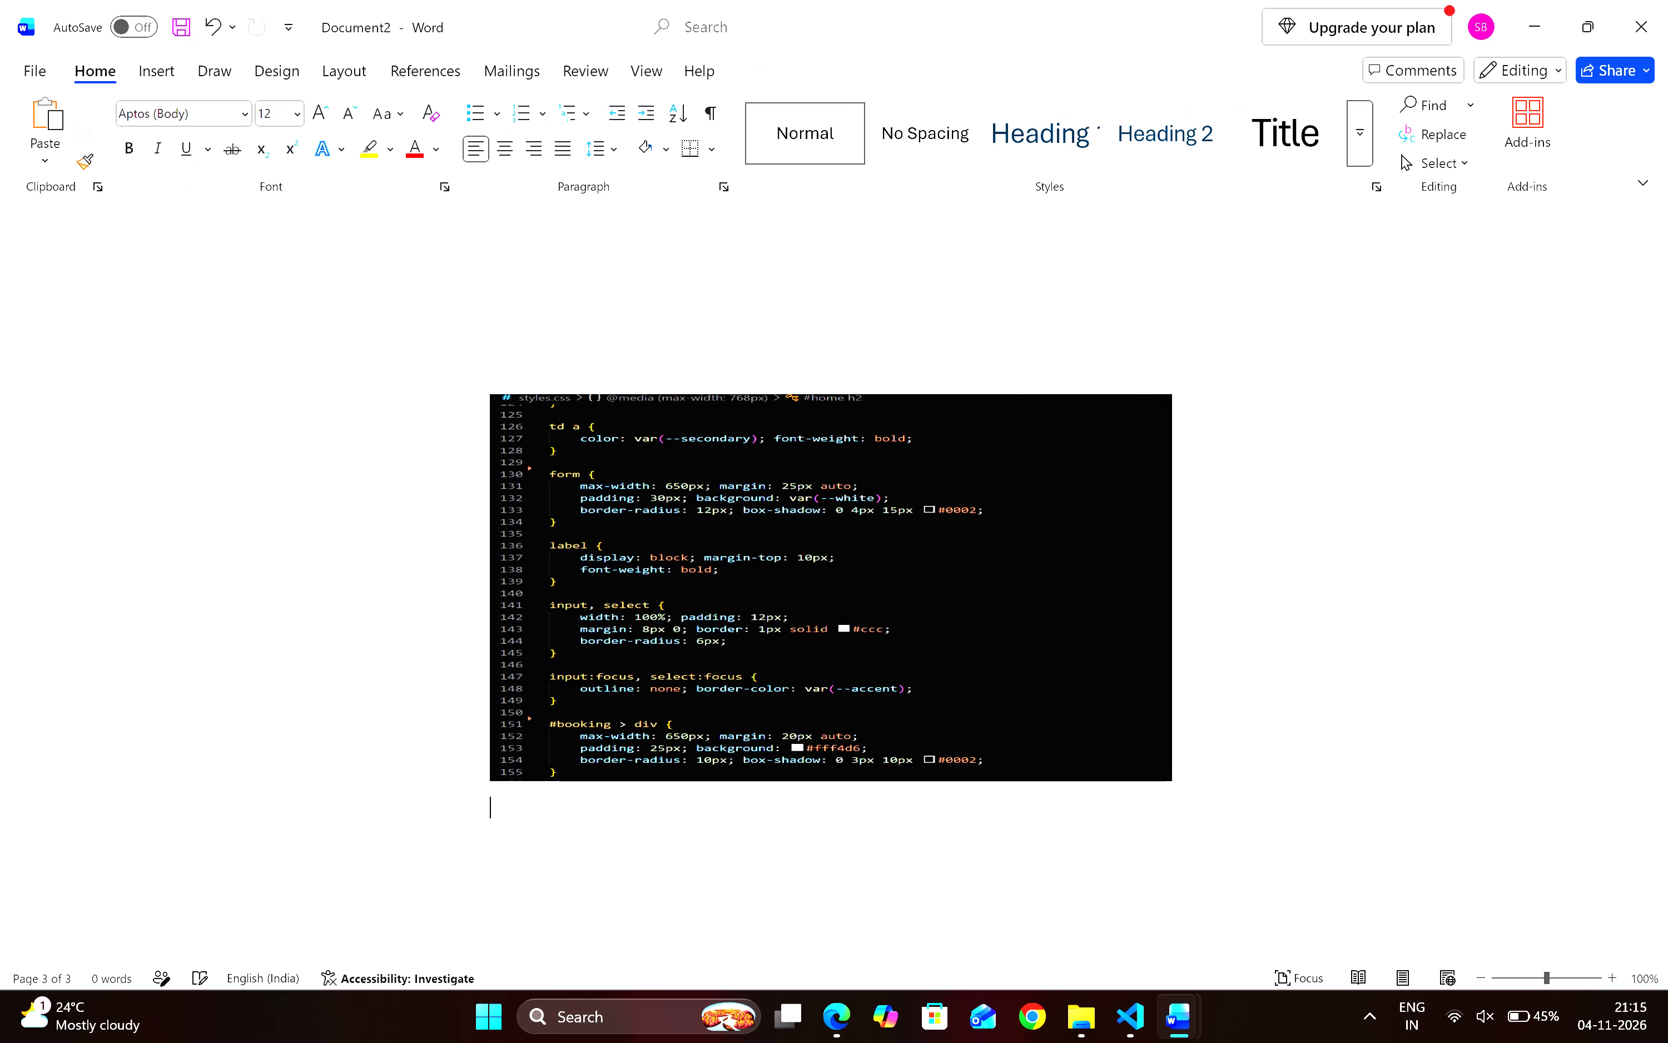
{"action": "left_click", "coordinate": [156, 77]}
{"action": "left_click", "coordinate": [241, 146]}
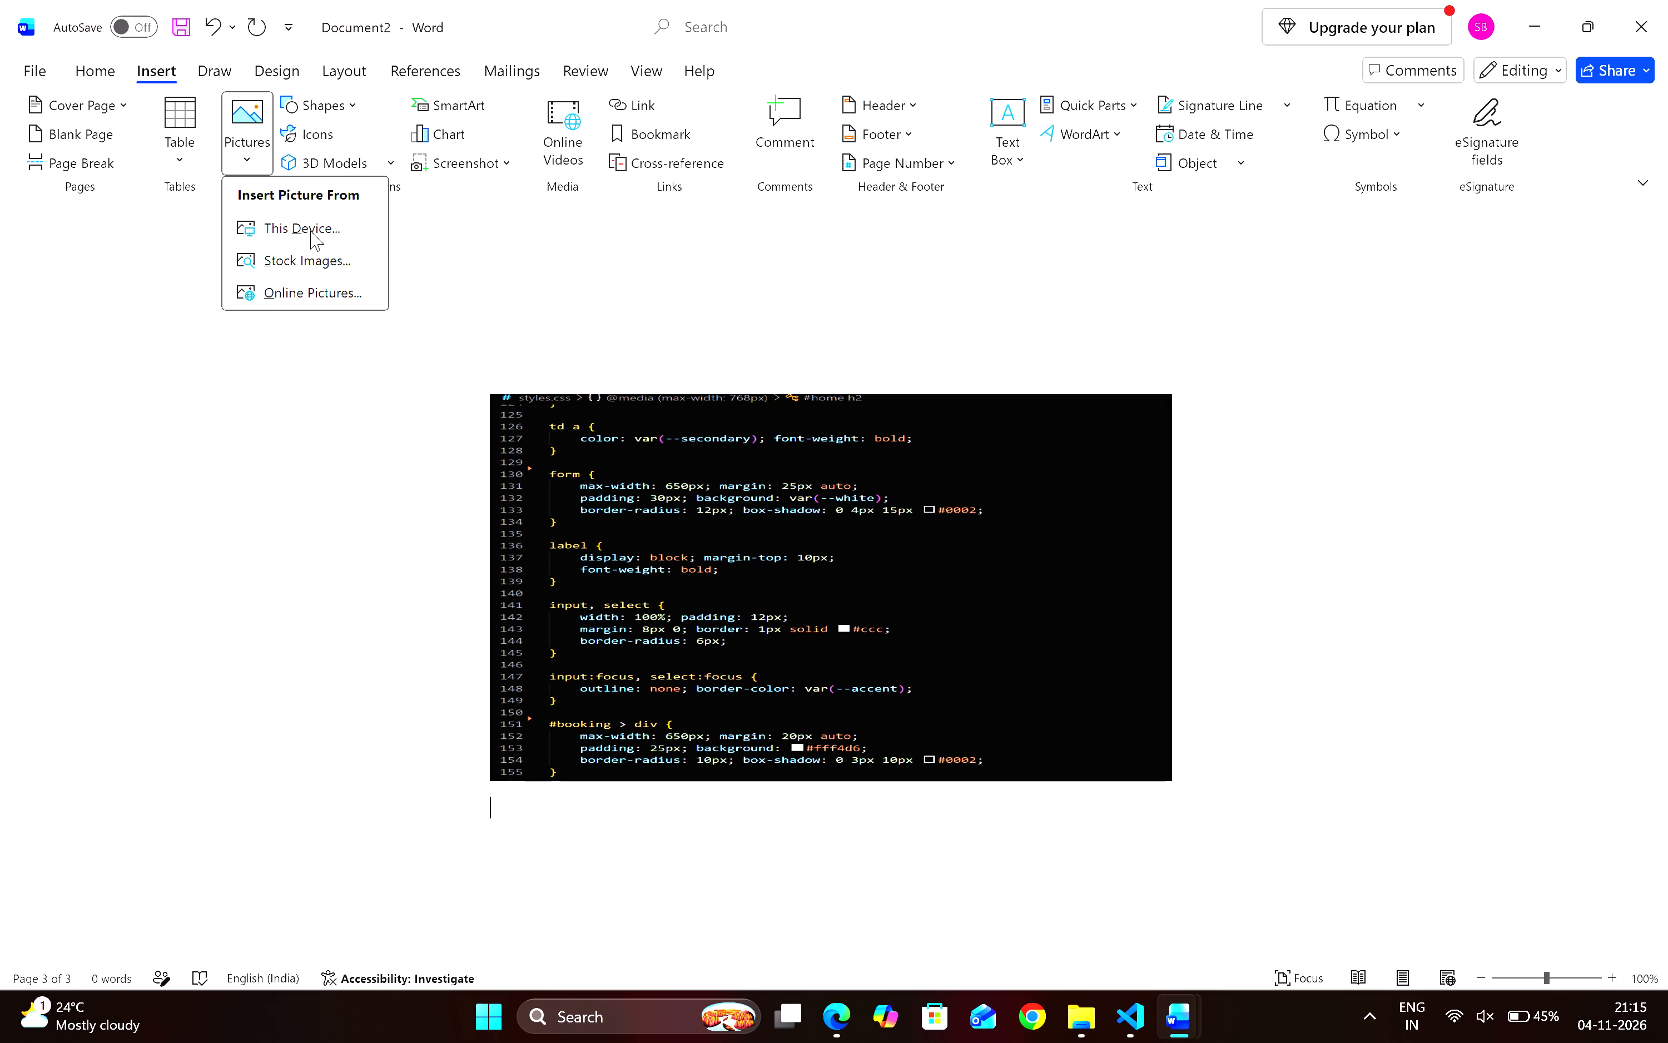
{"action": "left_click", "coordinate": [311, 225]}
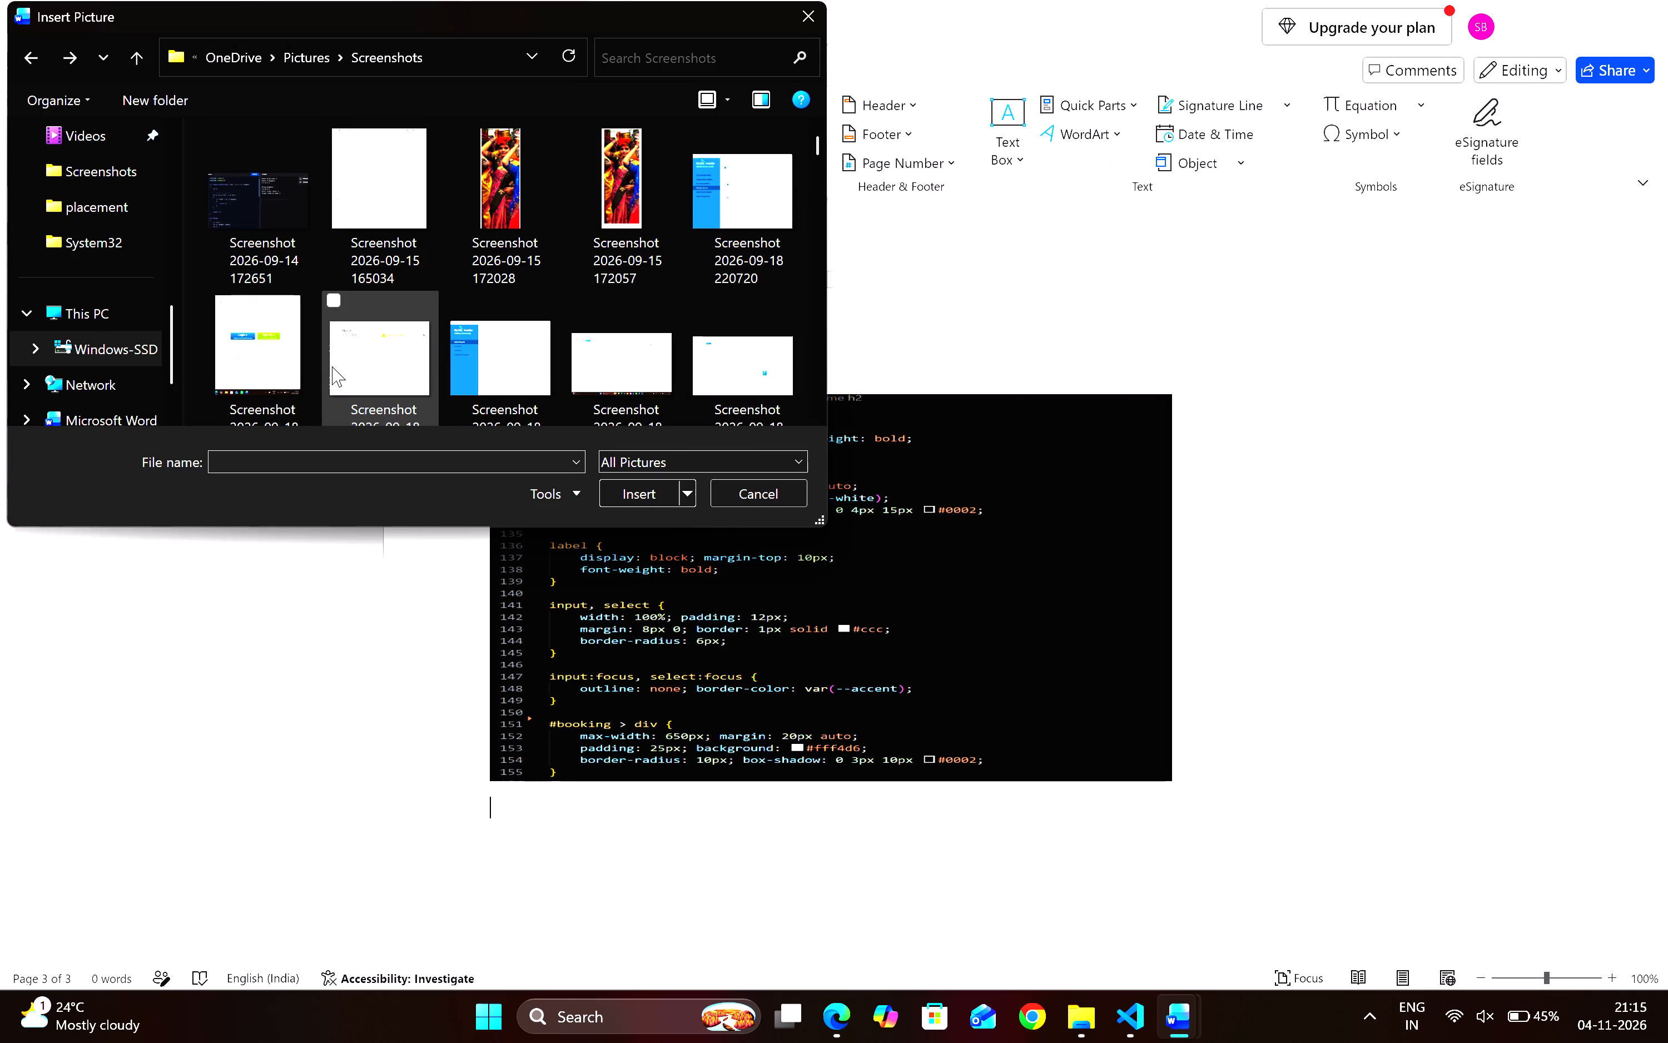
{"action": "scroll", "coordinate": [332, 366], "scroll_direction": "down", "scroll_amount": 20}
{"action": "scroll", "coordinate": [332, 366], "scroll_direction": "down", "scroll_amount": 1}
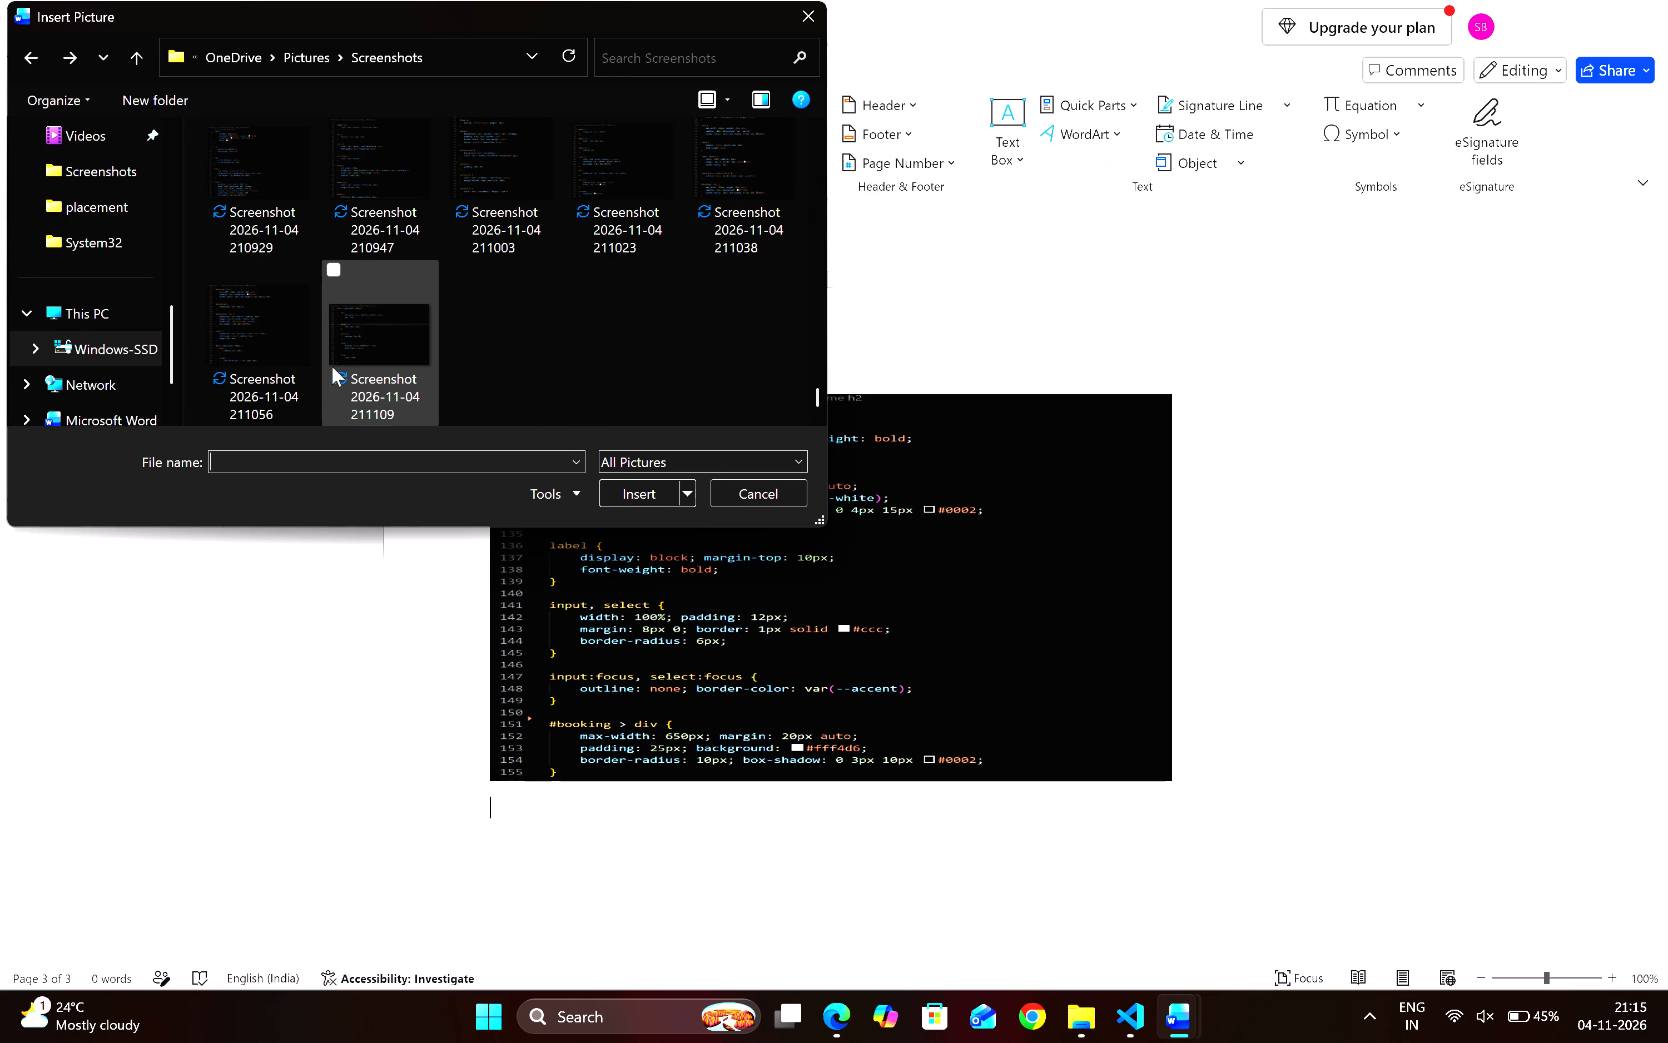
{"action": "left_click", "coordinate": [250, 347]}
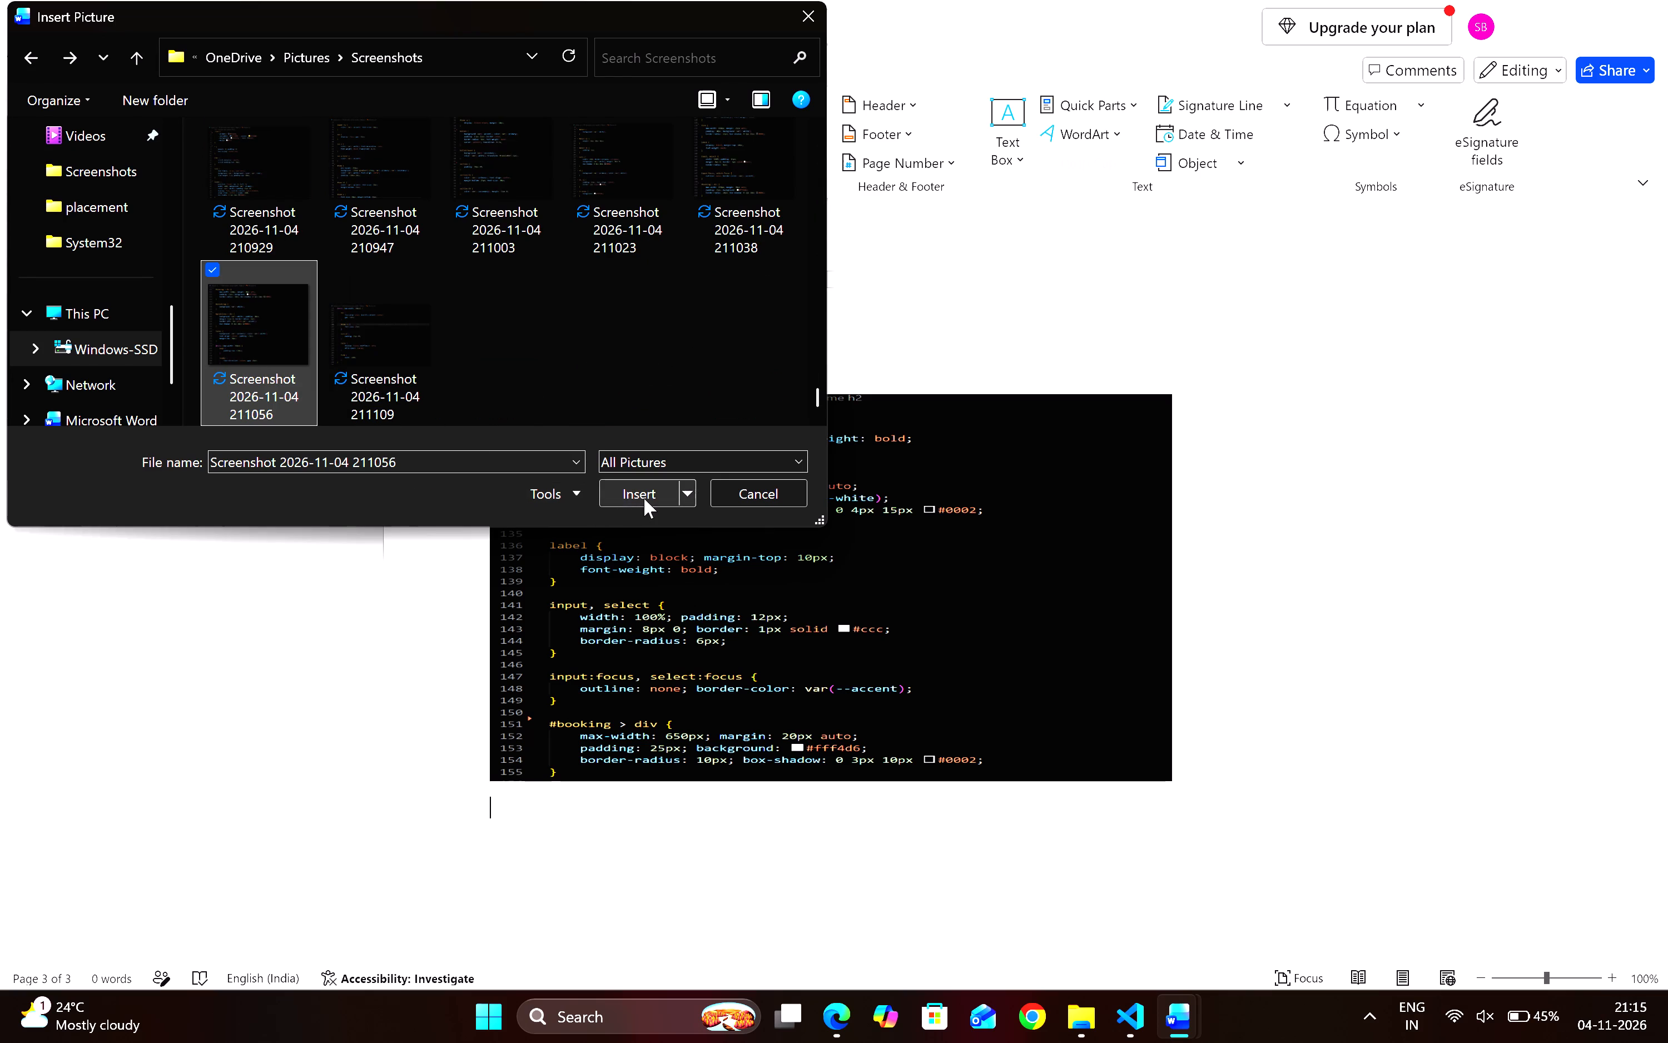
{"action": "left_click", "coordinate": [644, 498]}
Widen the sixth picture, showing the #guidelines and footer rules, slightly towards the fifth picture's width.
{"action": "scroll", "coordinate": [644, 498], "scroll_direction": "down", "scroll_amount": 3}
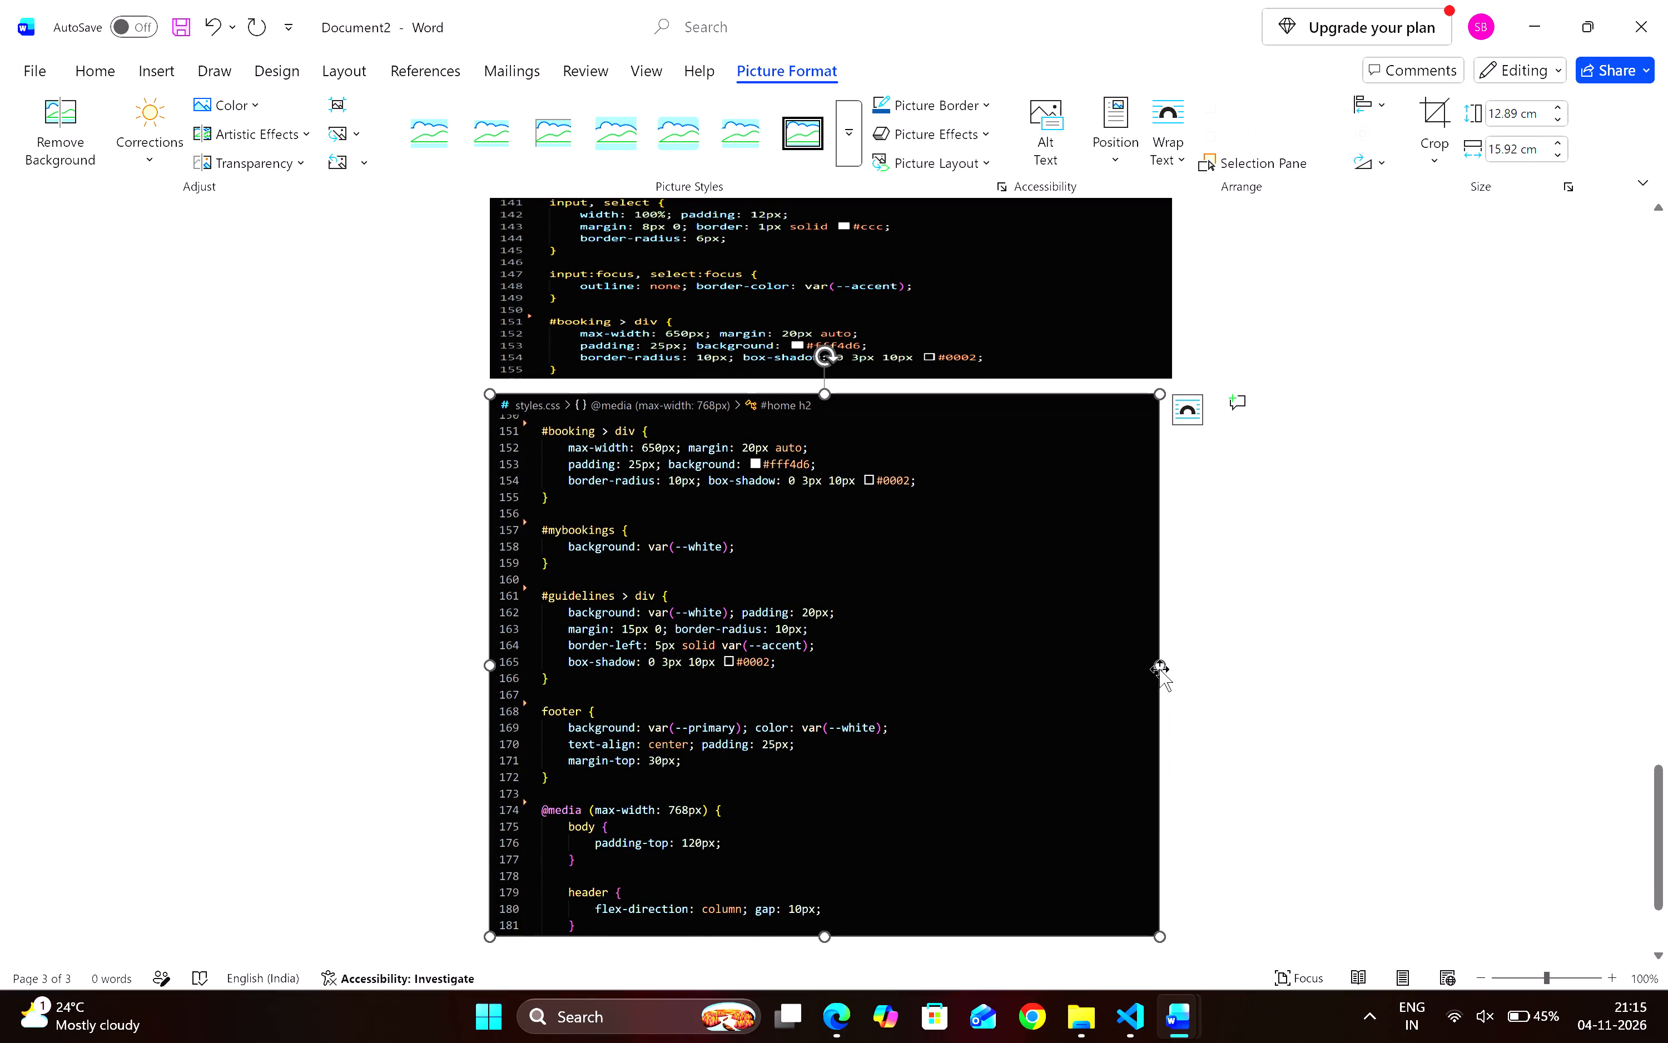
{"action": "left_click_drag", "start_coordinate": [1074, 677], "coordinate": [1136, 667]}
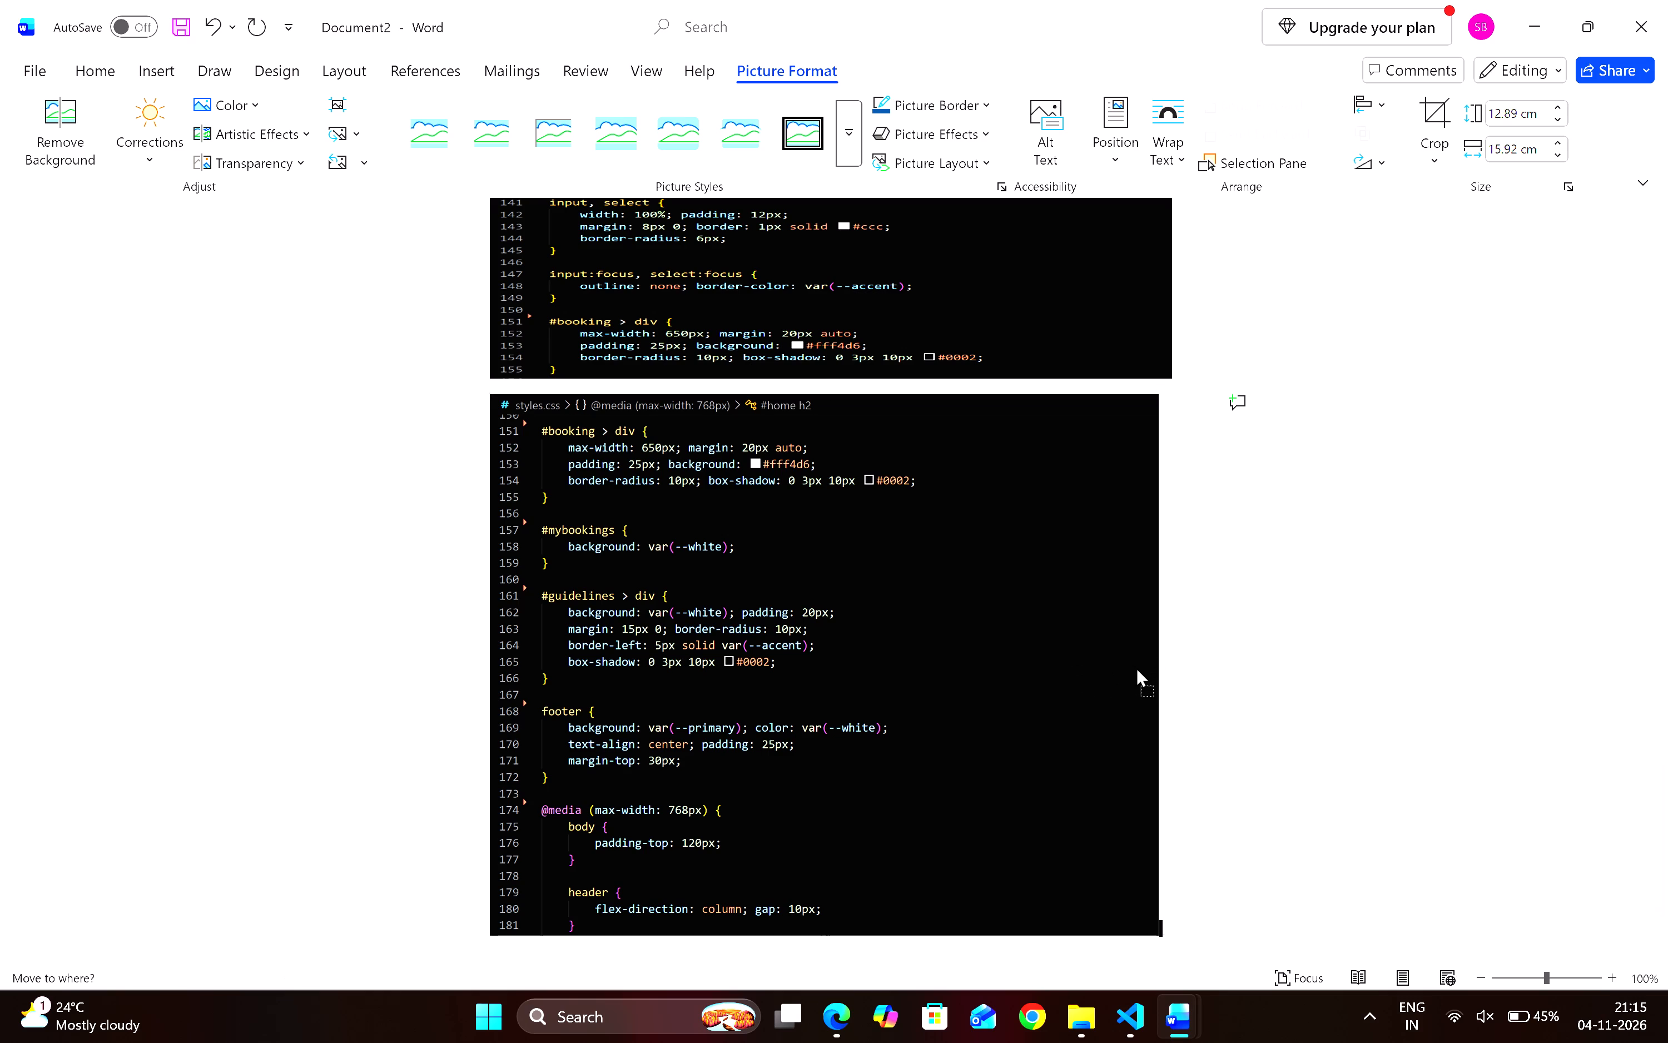
{"action": "left_click_drag", "start_coordinate": [1136, 667], "coordinate": [1093, 674]}
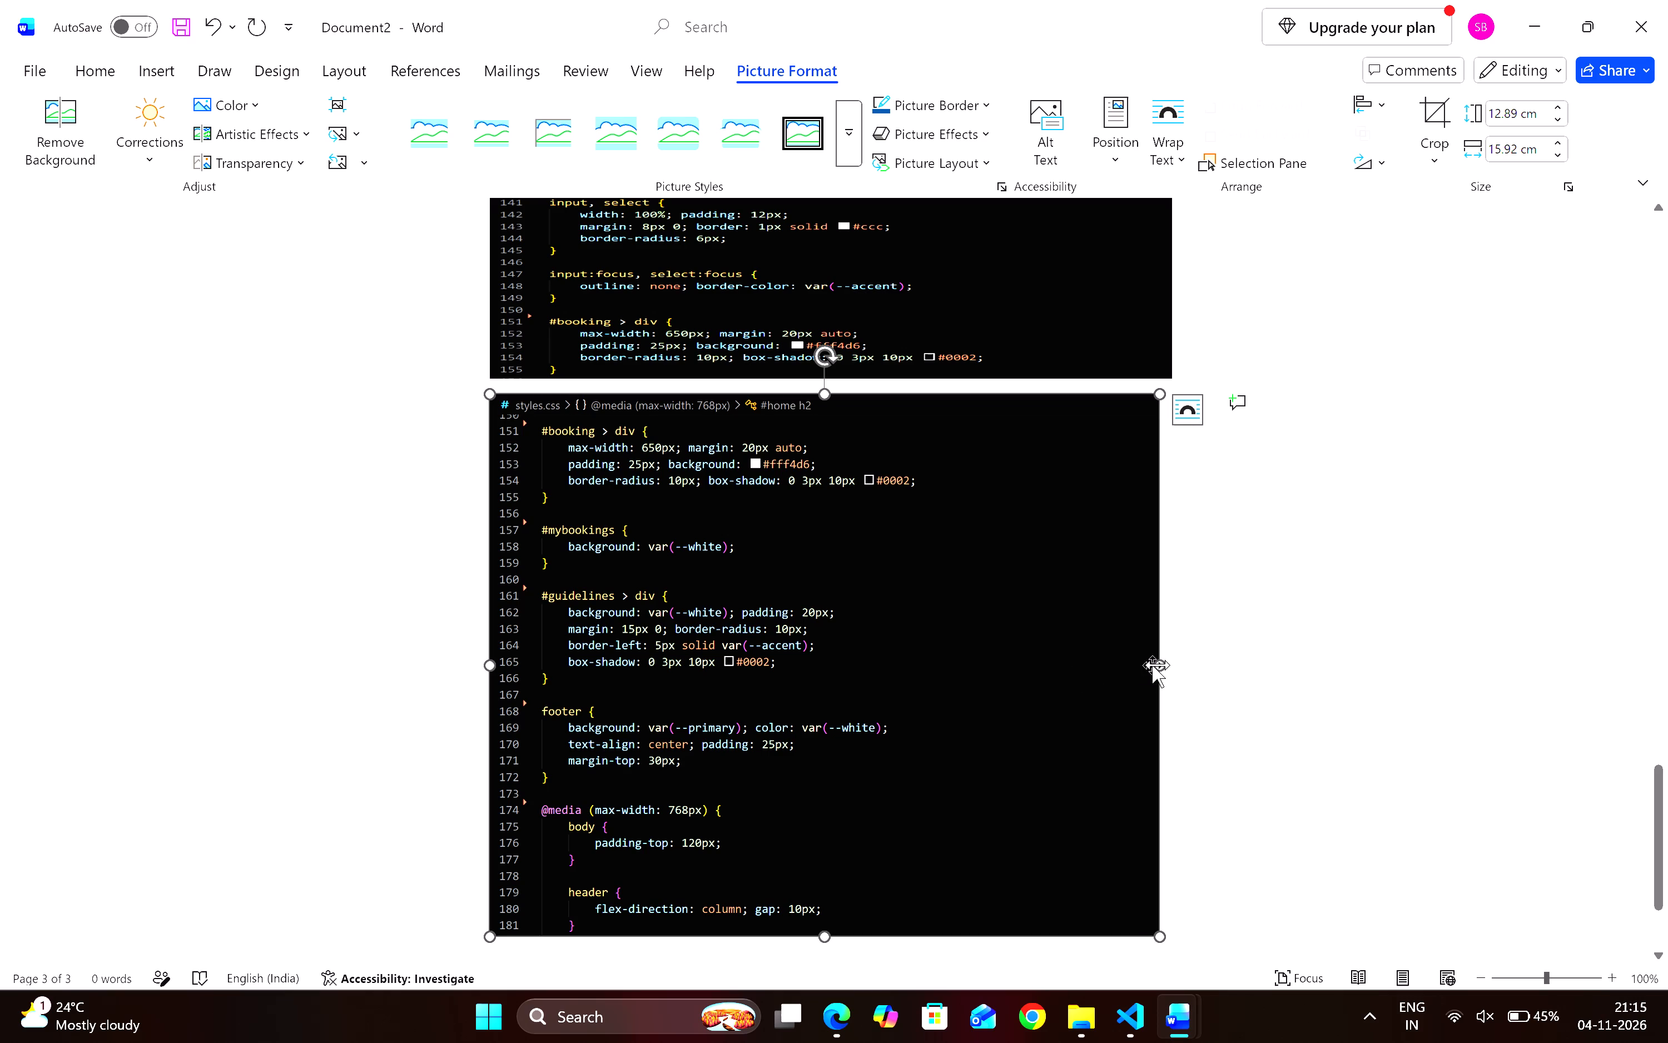
{"action": "left_click_drag", "start_coordinate": [1158, 665], "coordinate": [1166, 667]}
Add three line breaks after the sixth picture.
{"action": "left_click", "coordinate": [1193, 840]}
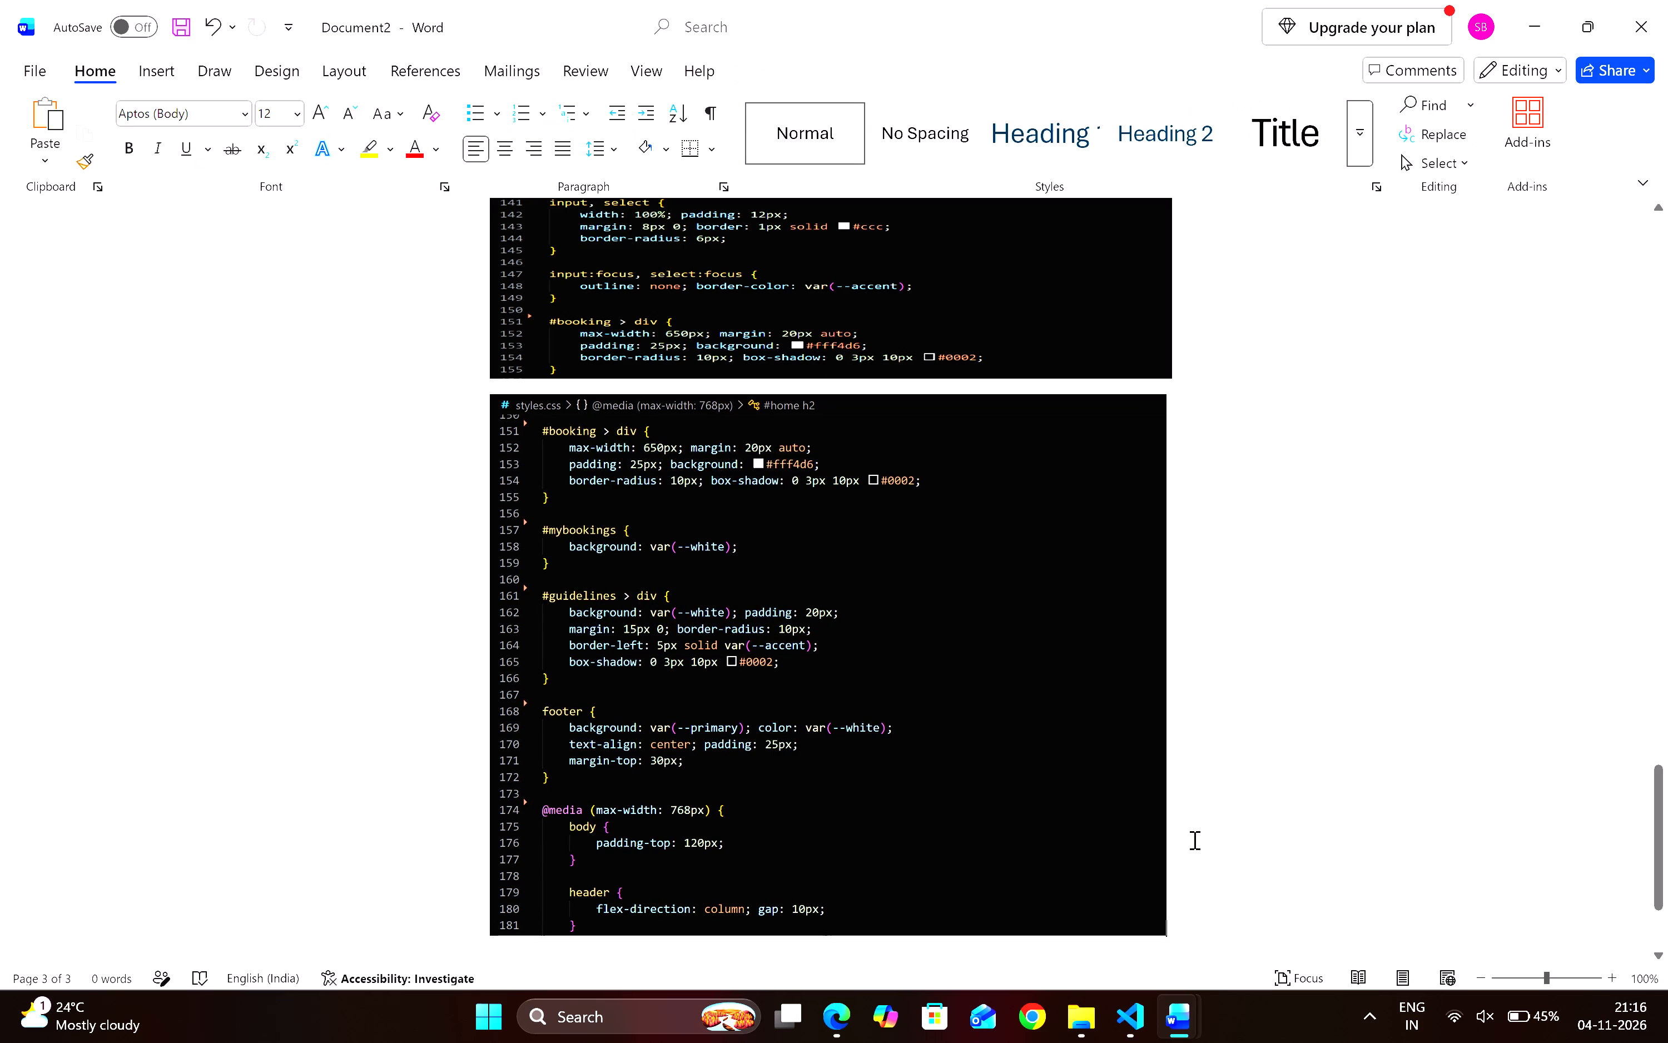
{"action": "key", "text": "Return"}
{"action": "key", "text": "Return"}
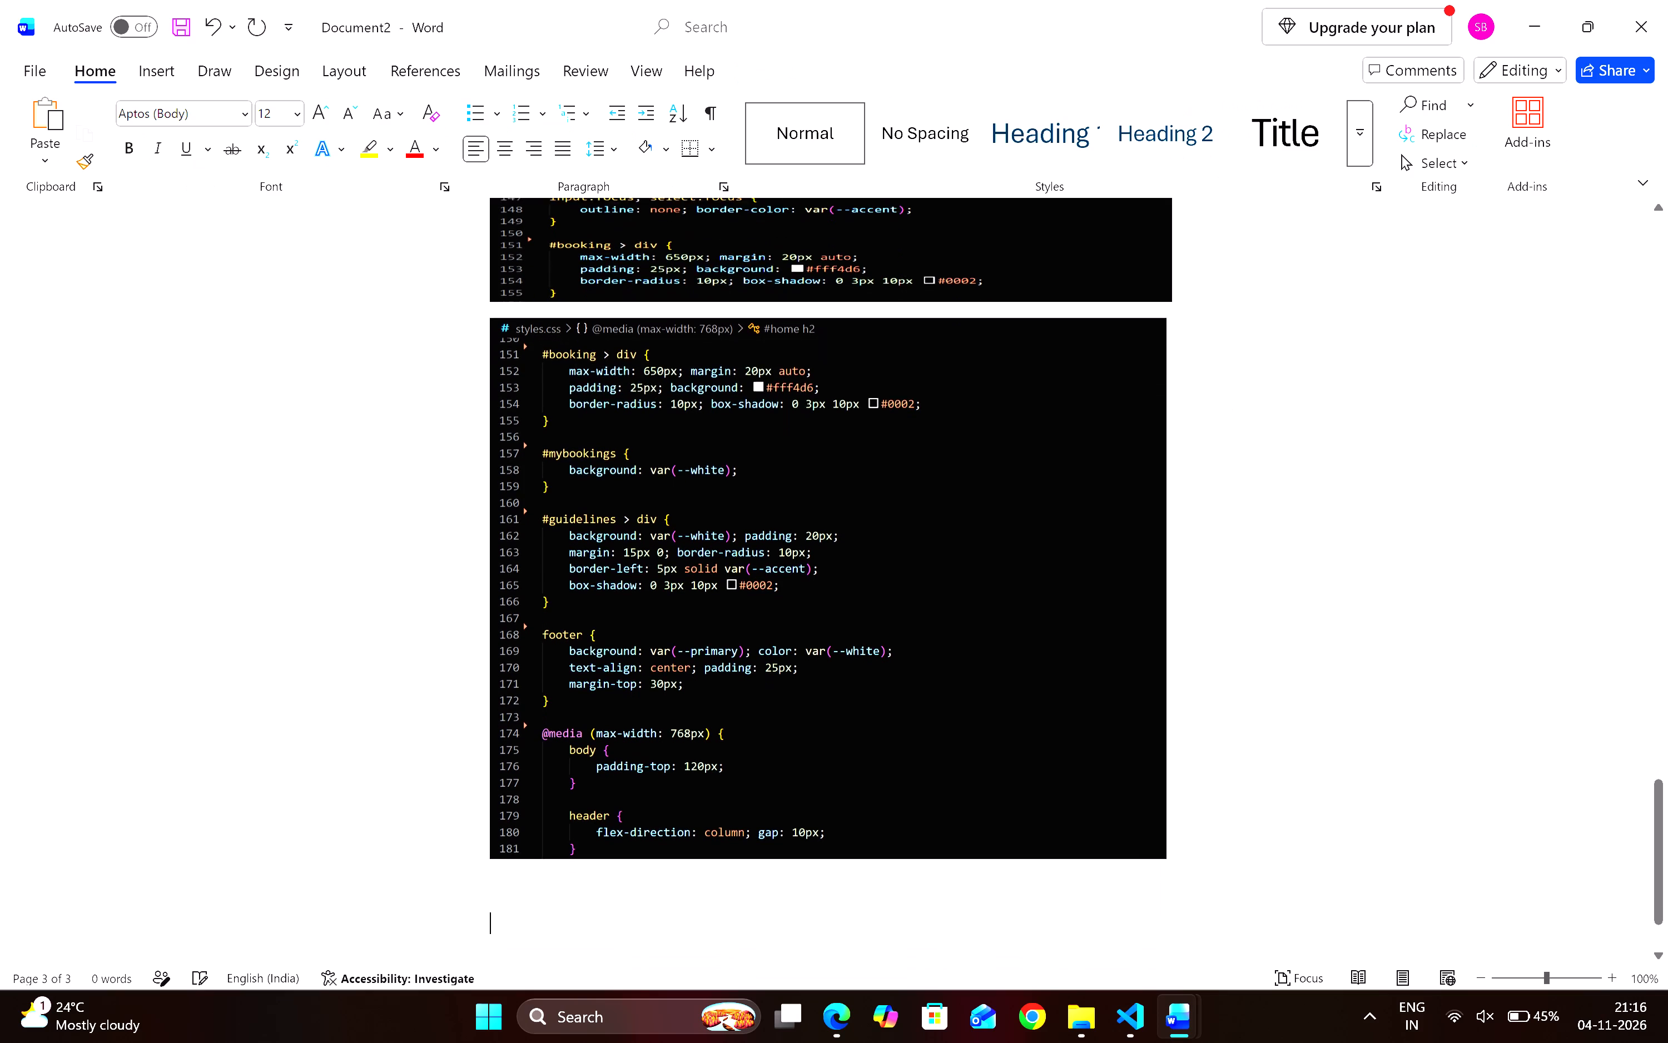
{"action": "key", "text": "Return"}
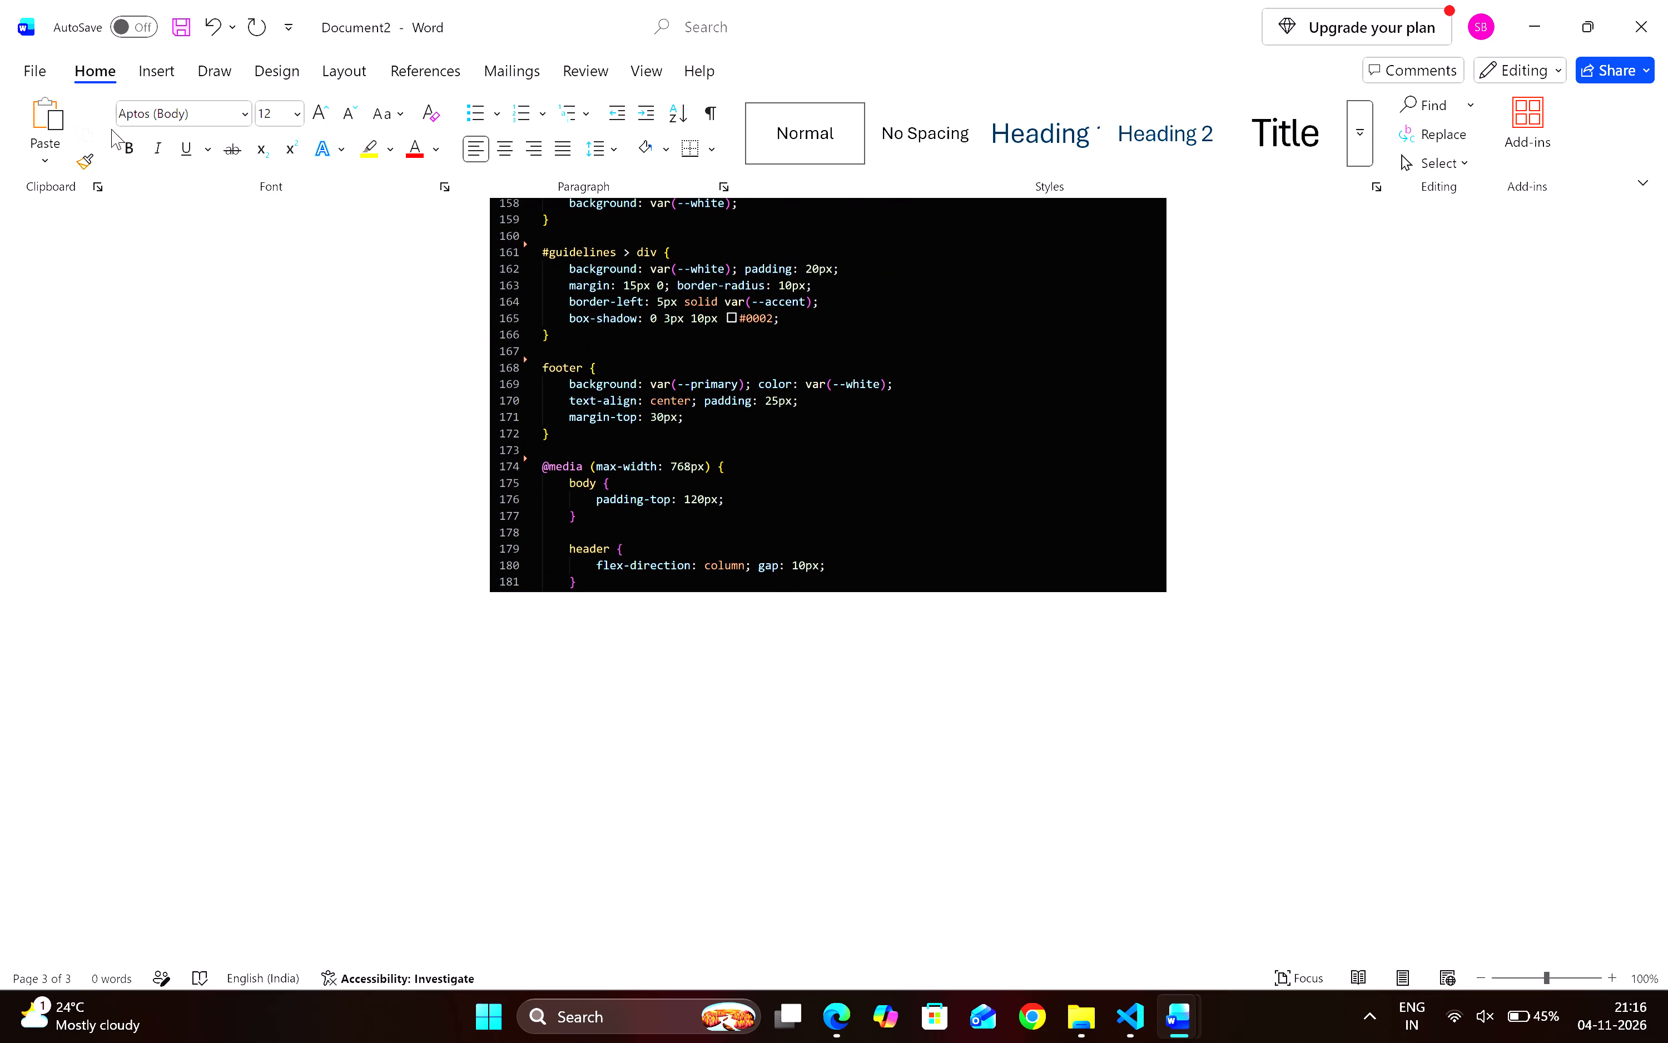
{"action": "left_click", "coordinate": [161, 63]}
{"action": "left_click", "coordinate": [236, 171]}
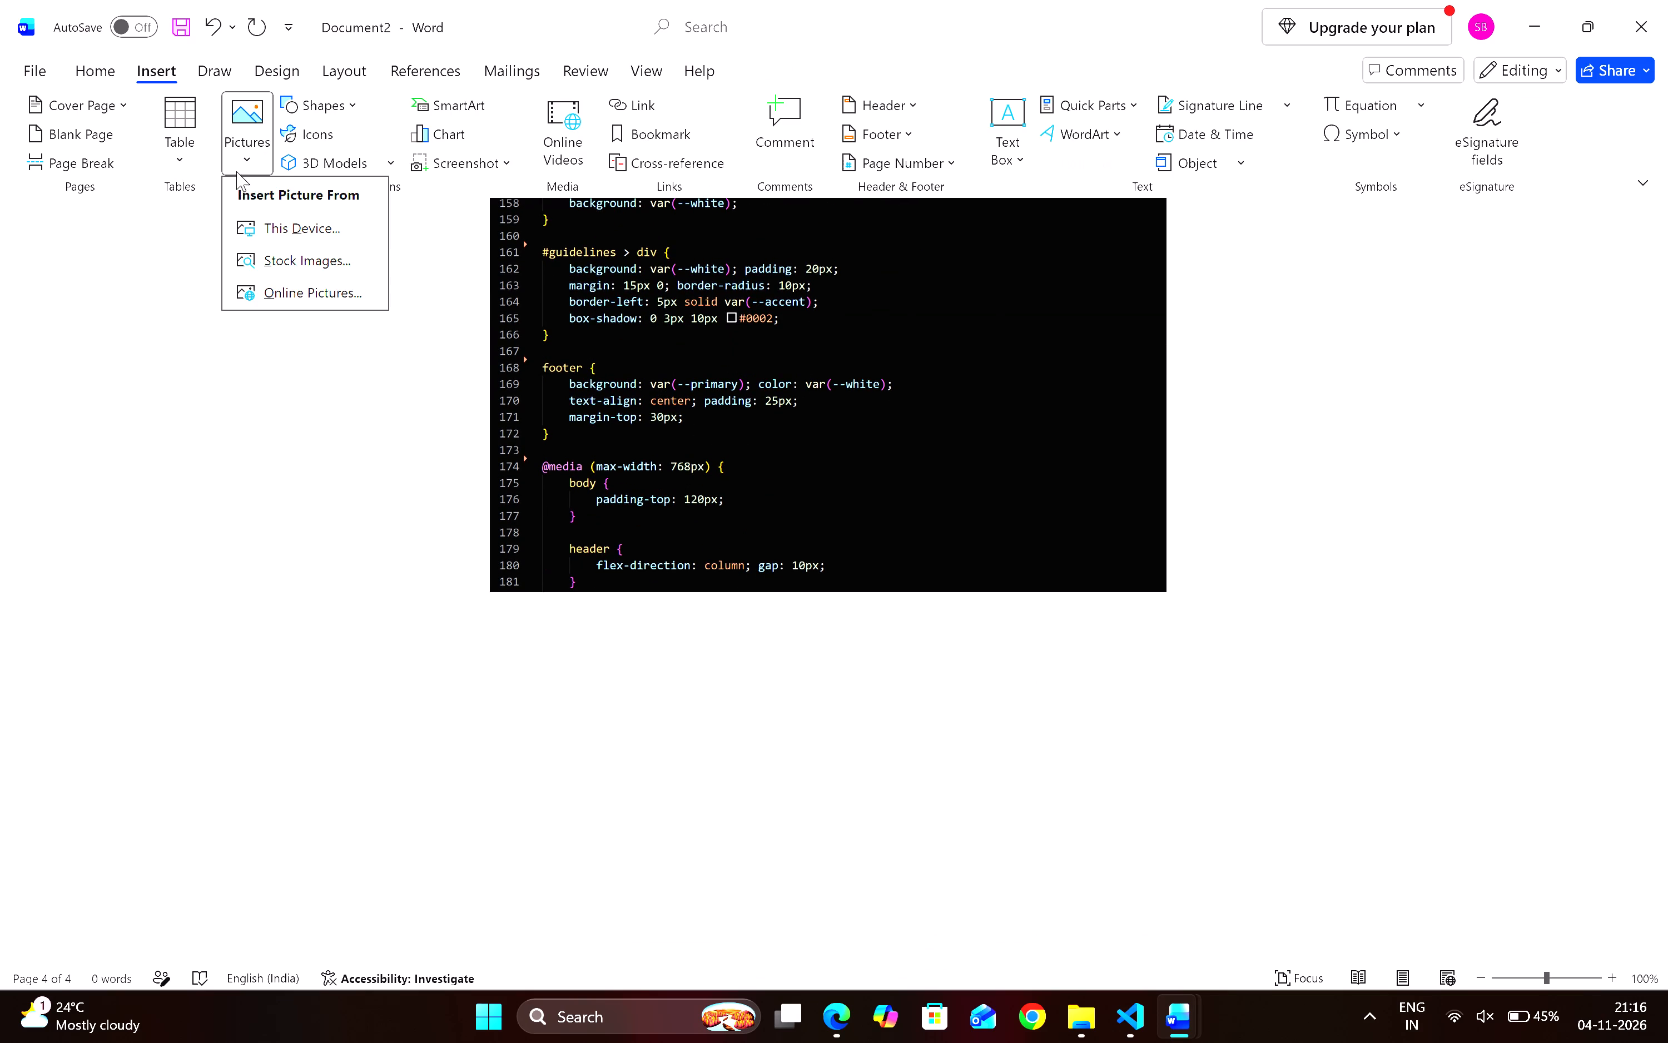
{"action": "left_click", "coordinate": [287, 219]}
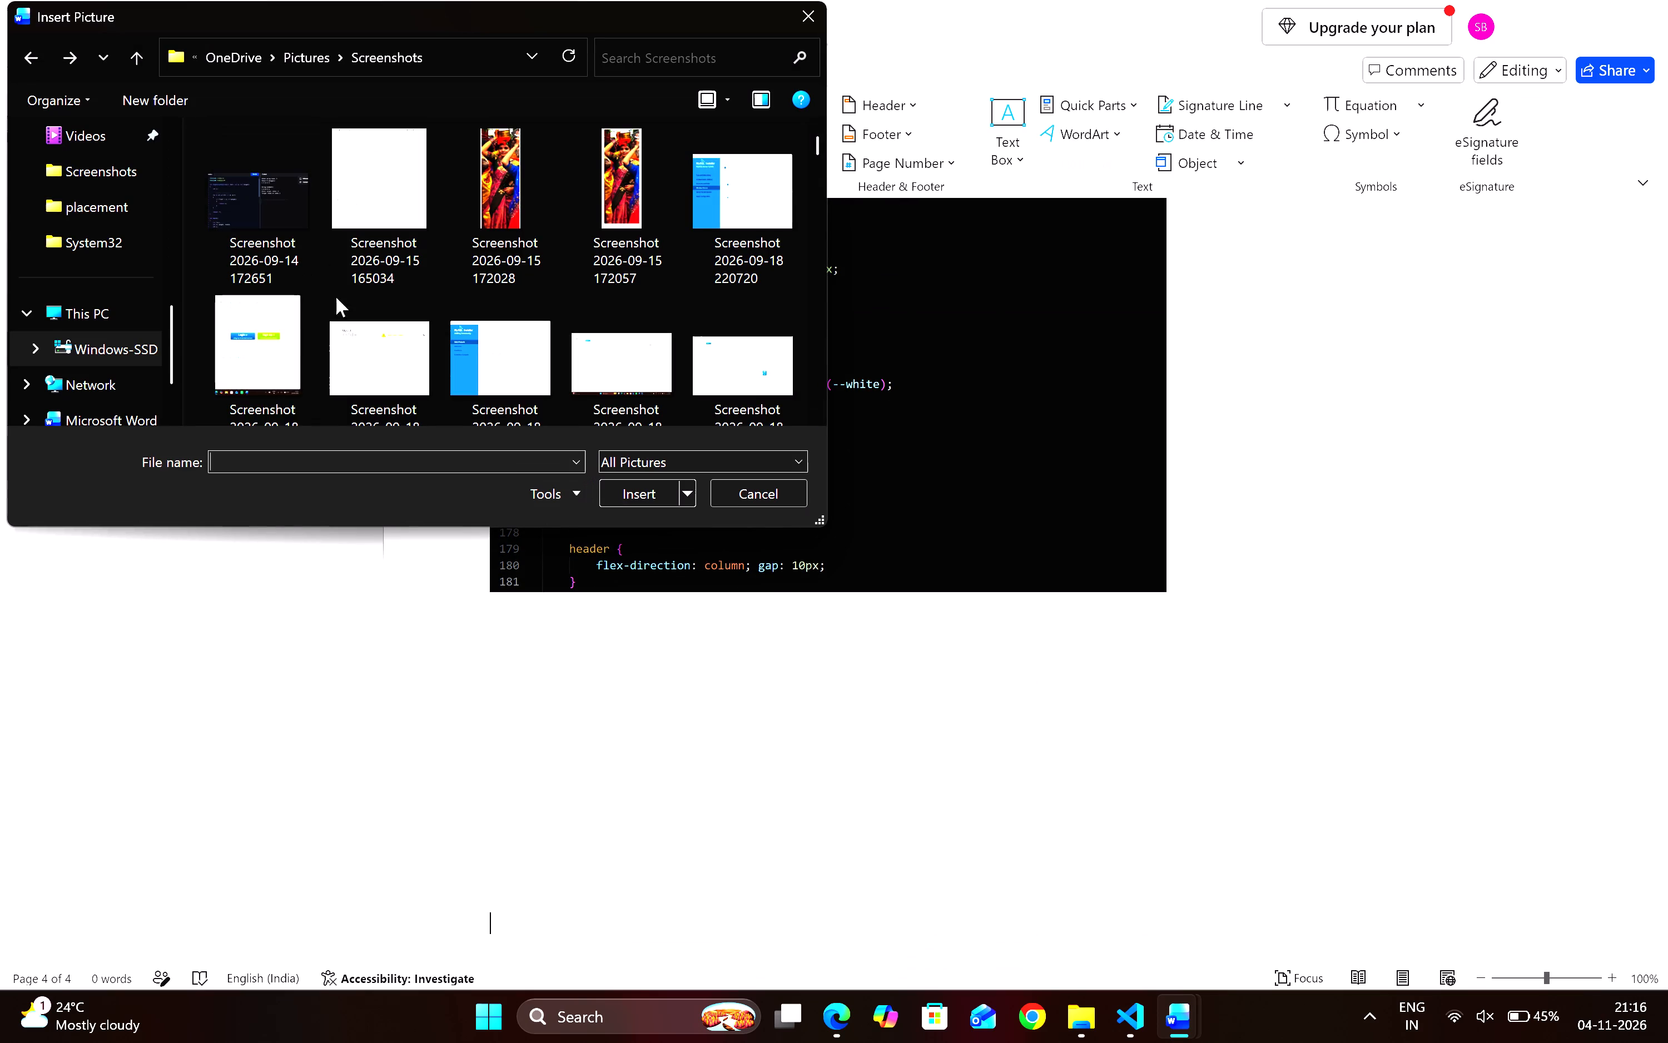
{"action": "scroll", "coordinate": [310, 314], "scroll_direction": "down", "scroll_amount": 12}
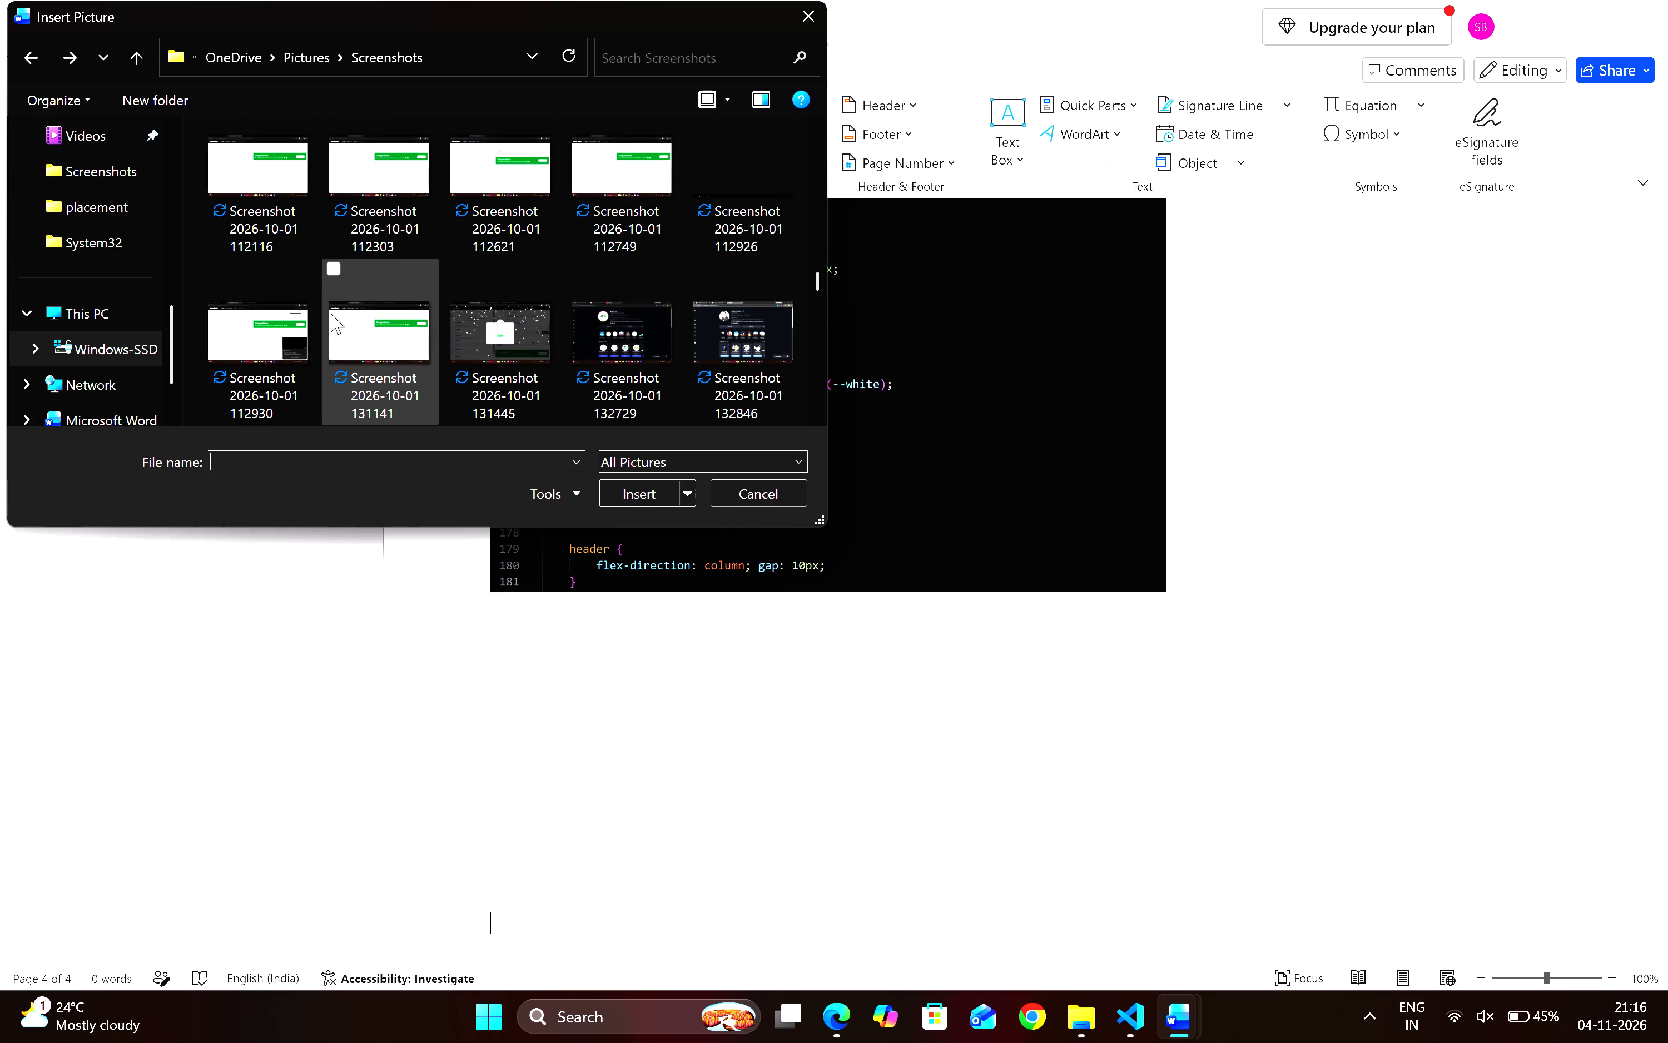
{"action": "scroll", "coordinate": [337, 261], "scroll_direction": "down", "scroll_amount": 16}
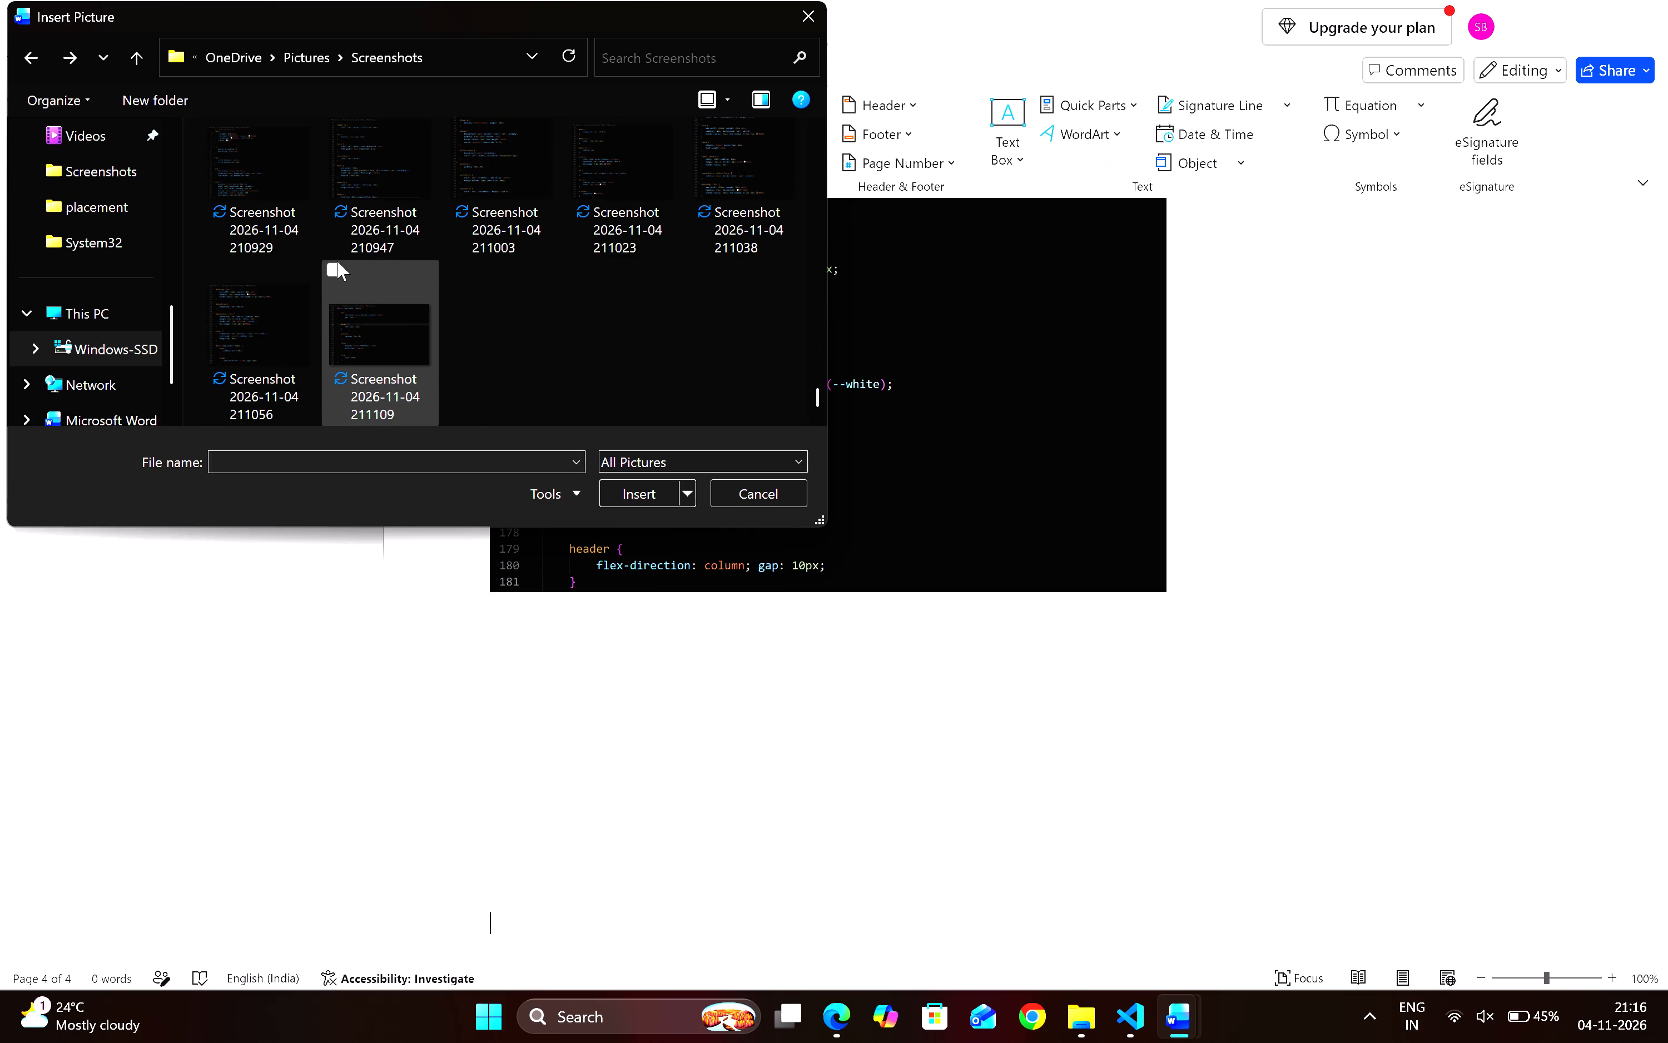
{"action": "scroll", "coordinate": [337, 261], "scroll_direction": "down", "scroll_amount": 2}
{"action": "left_click", "coordinate": [382, 334]}
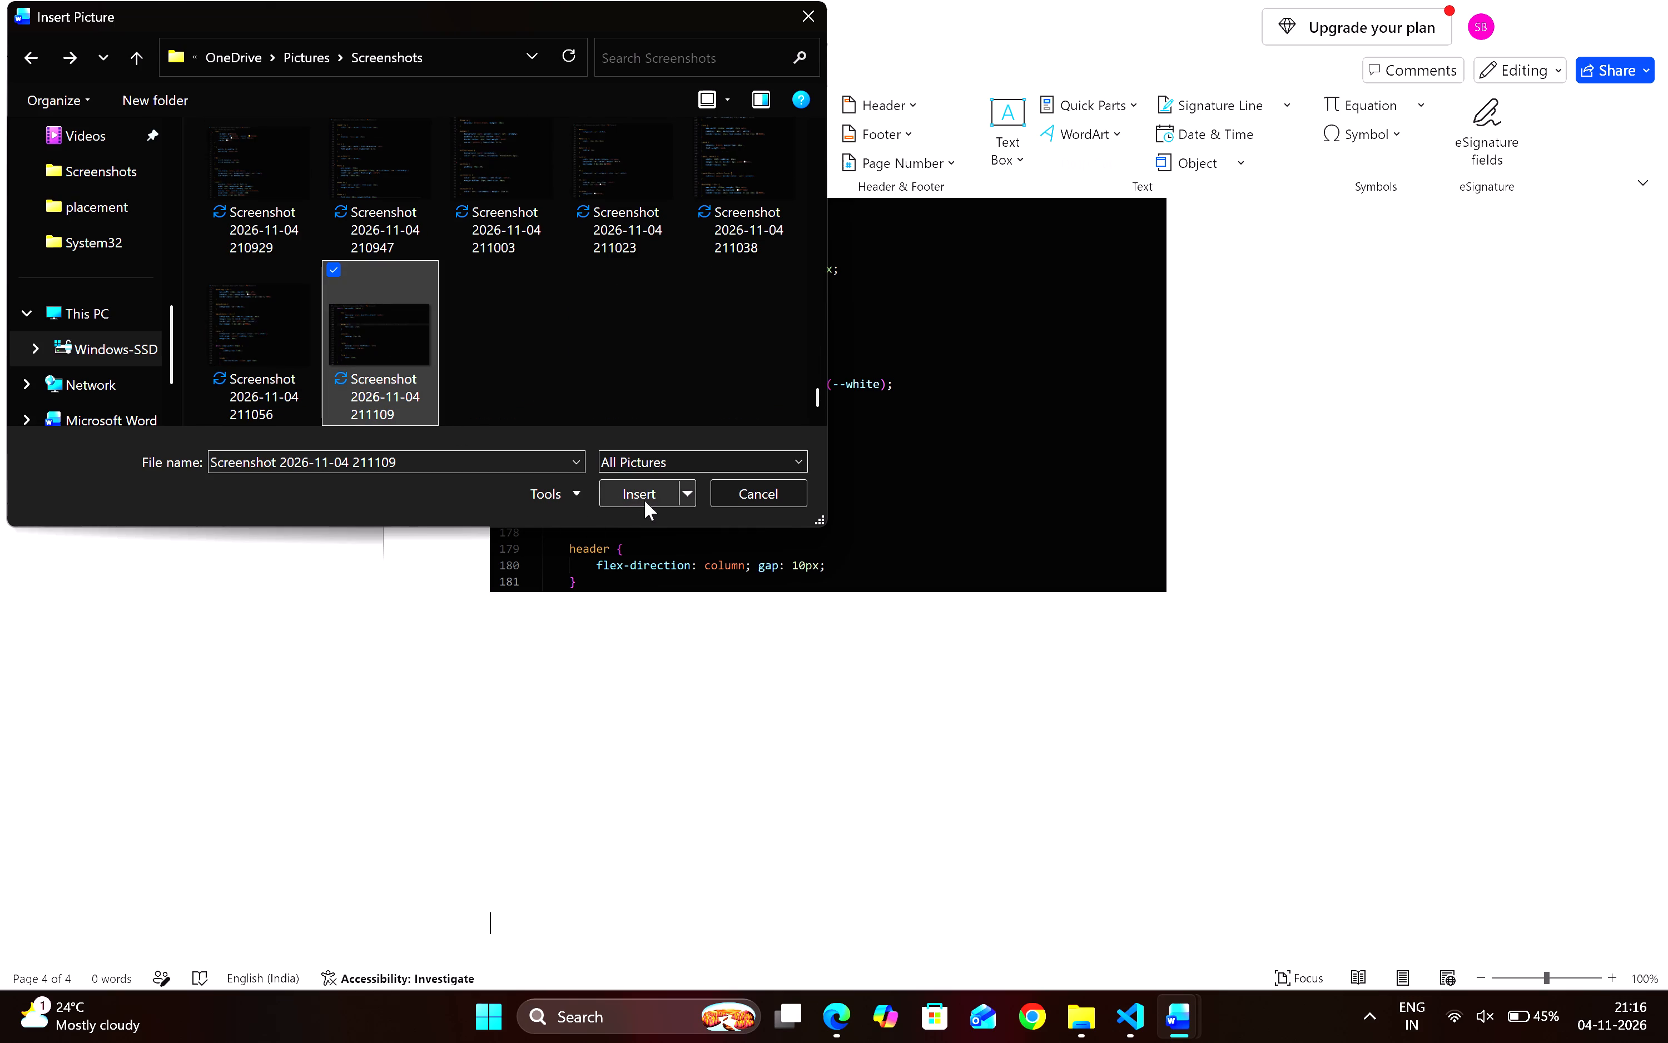
{"action": "left_click", "coordinate": [645, 493]}
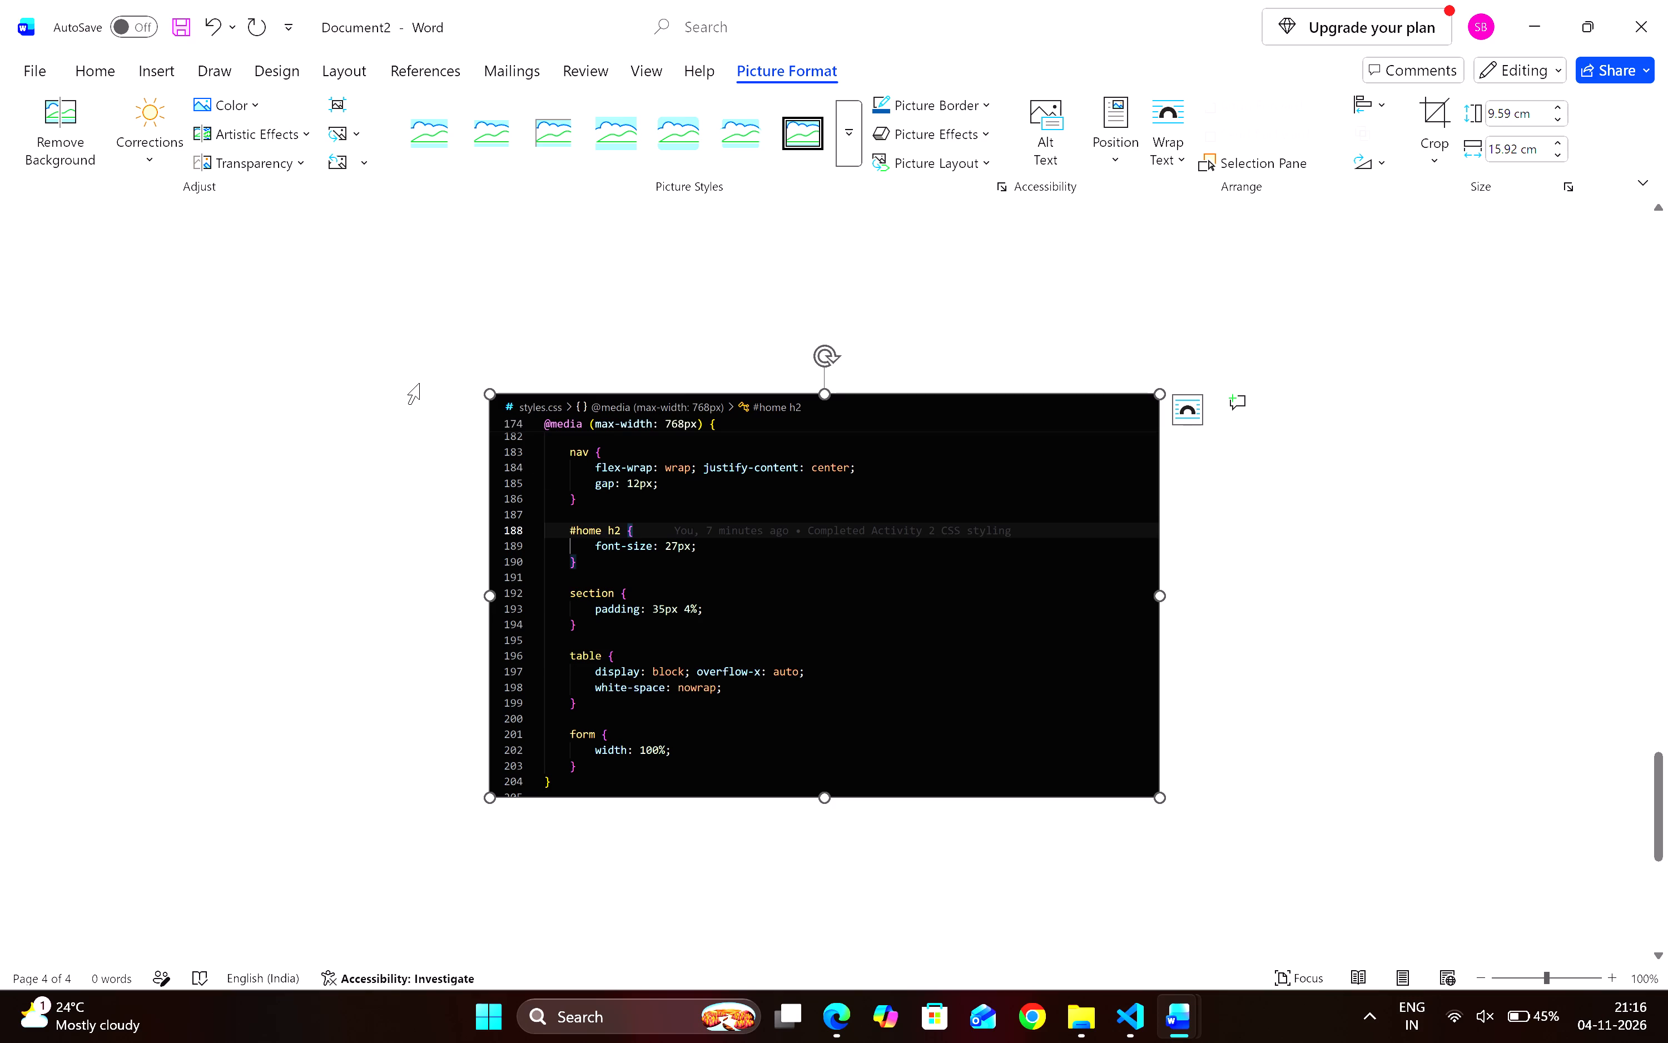
Add two line breaks after the seventh picture, showing the nav, section and table rules.
{"action": "left_click", "coordinate": [1202, 777]}
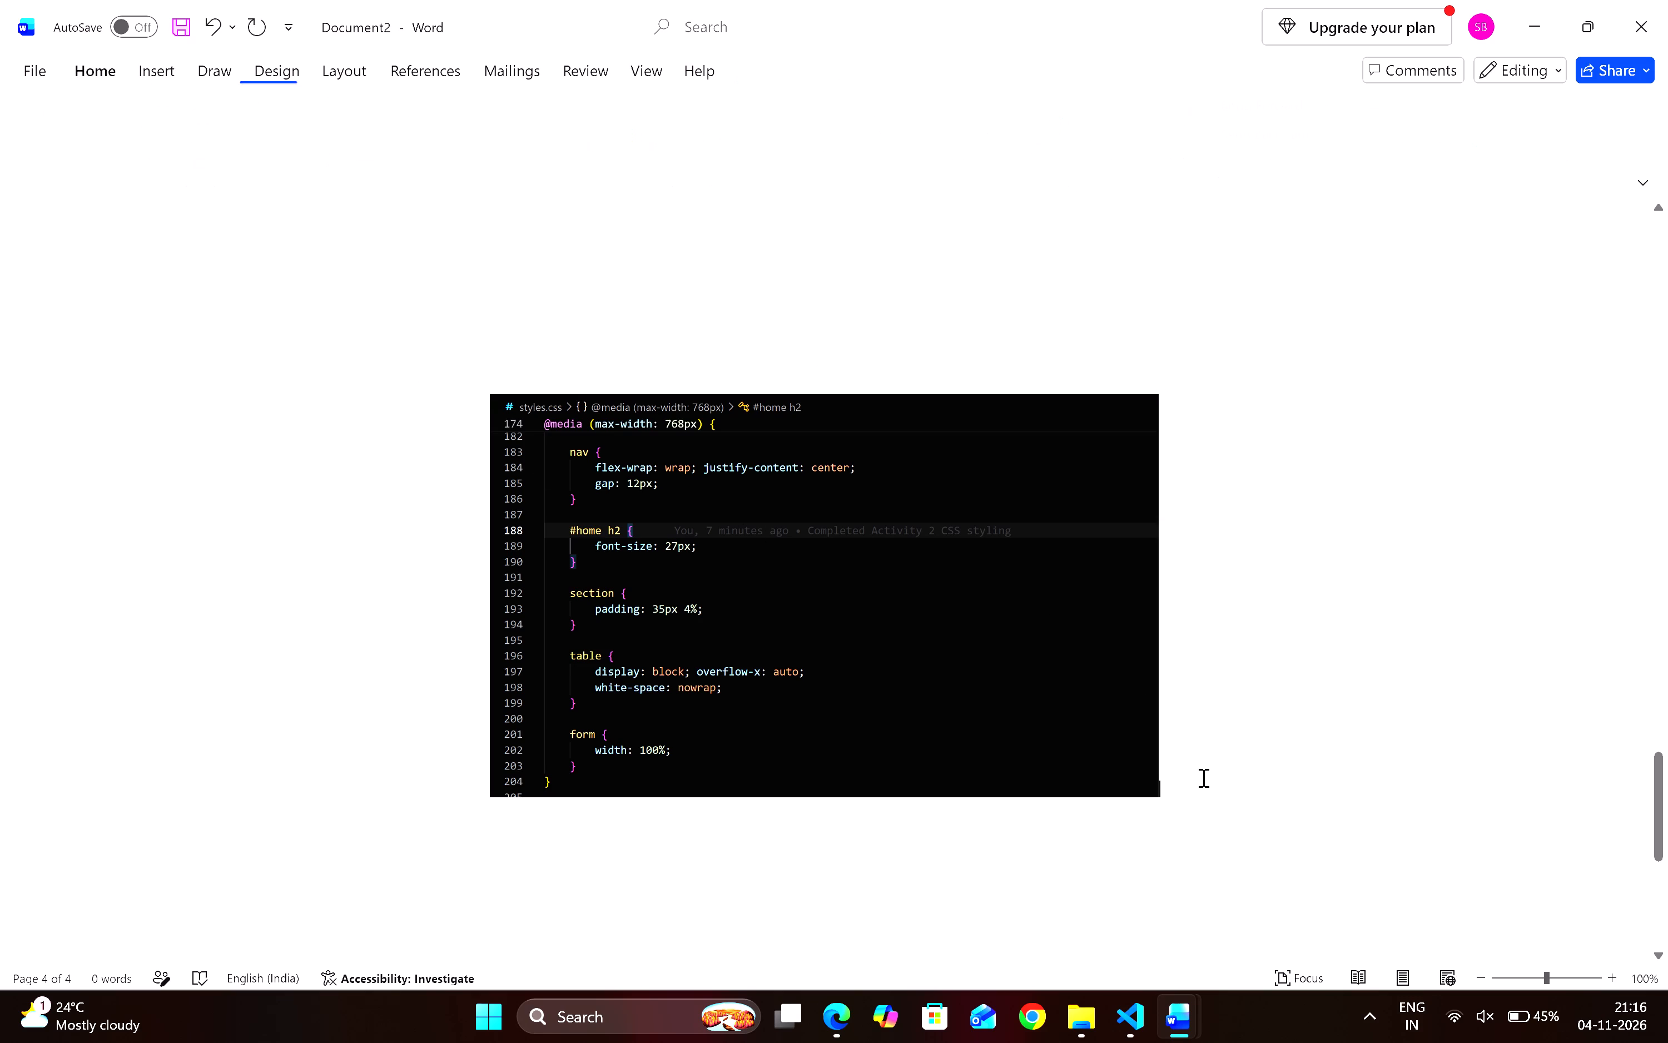
{"action": "key", "text": "Return"}
{"action": "key", "text": "Return"}
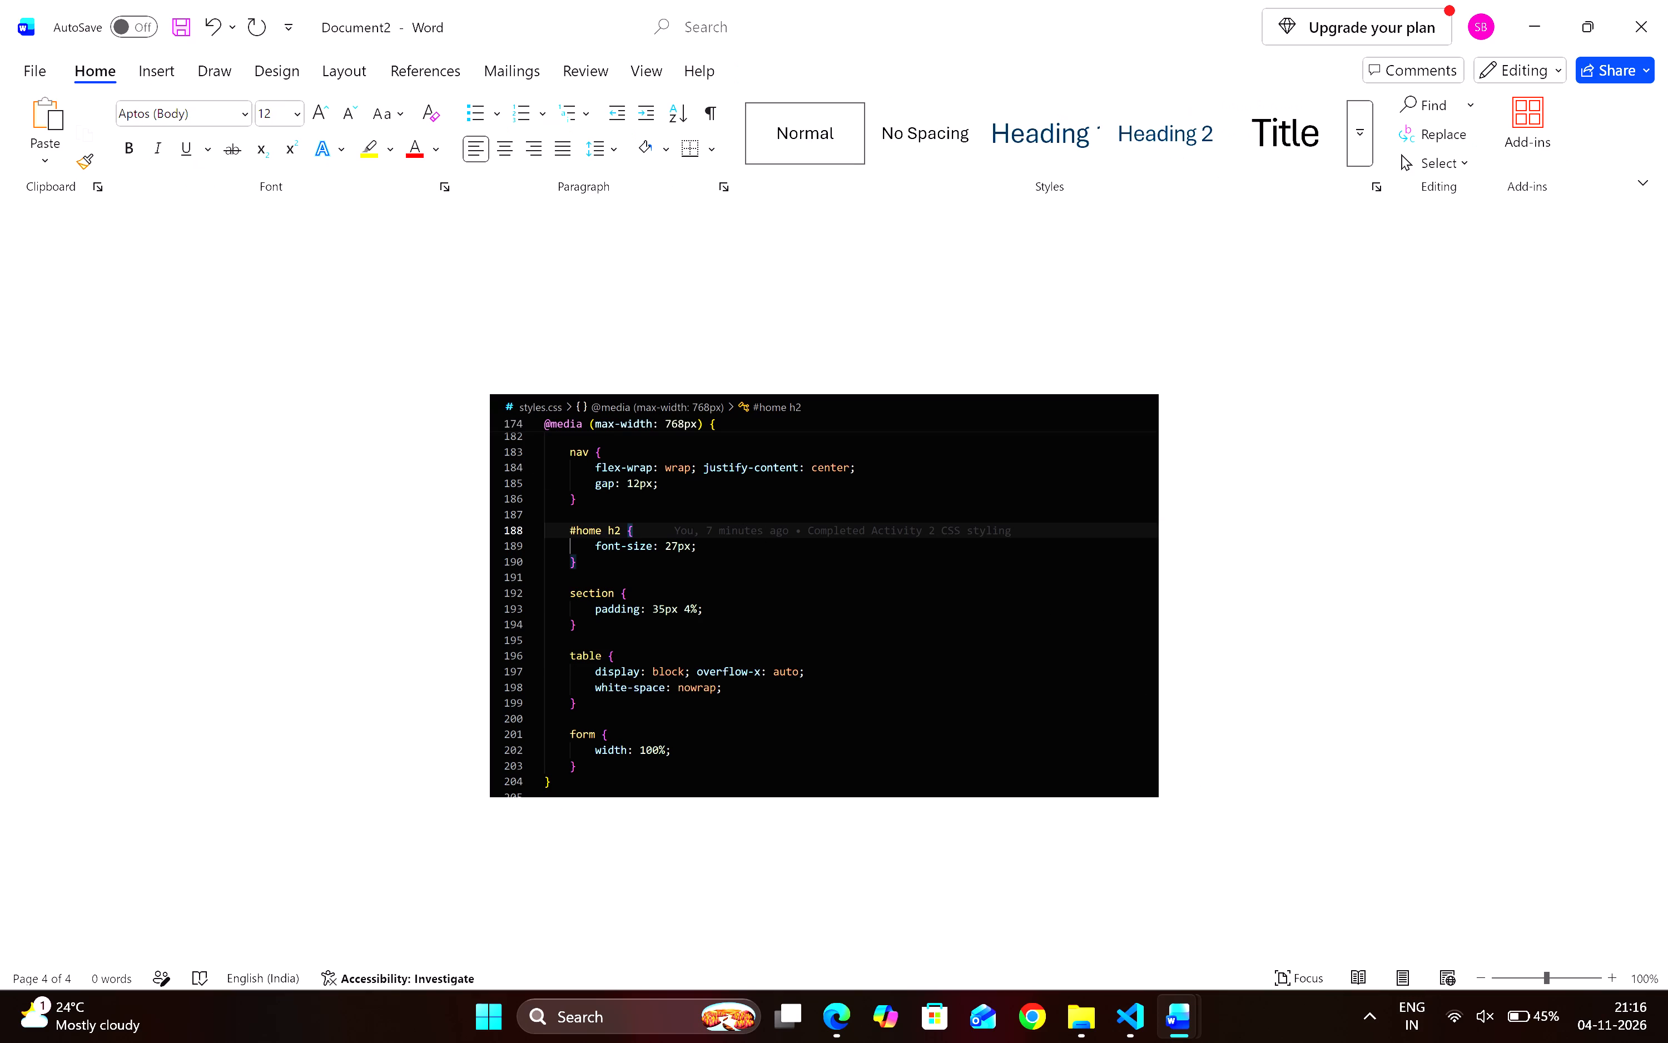
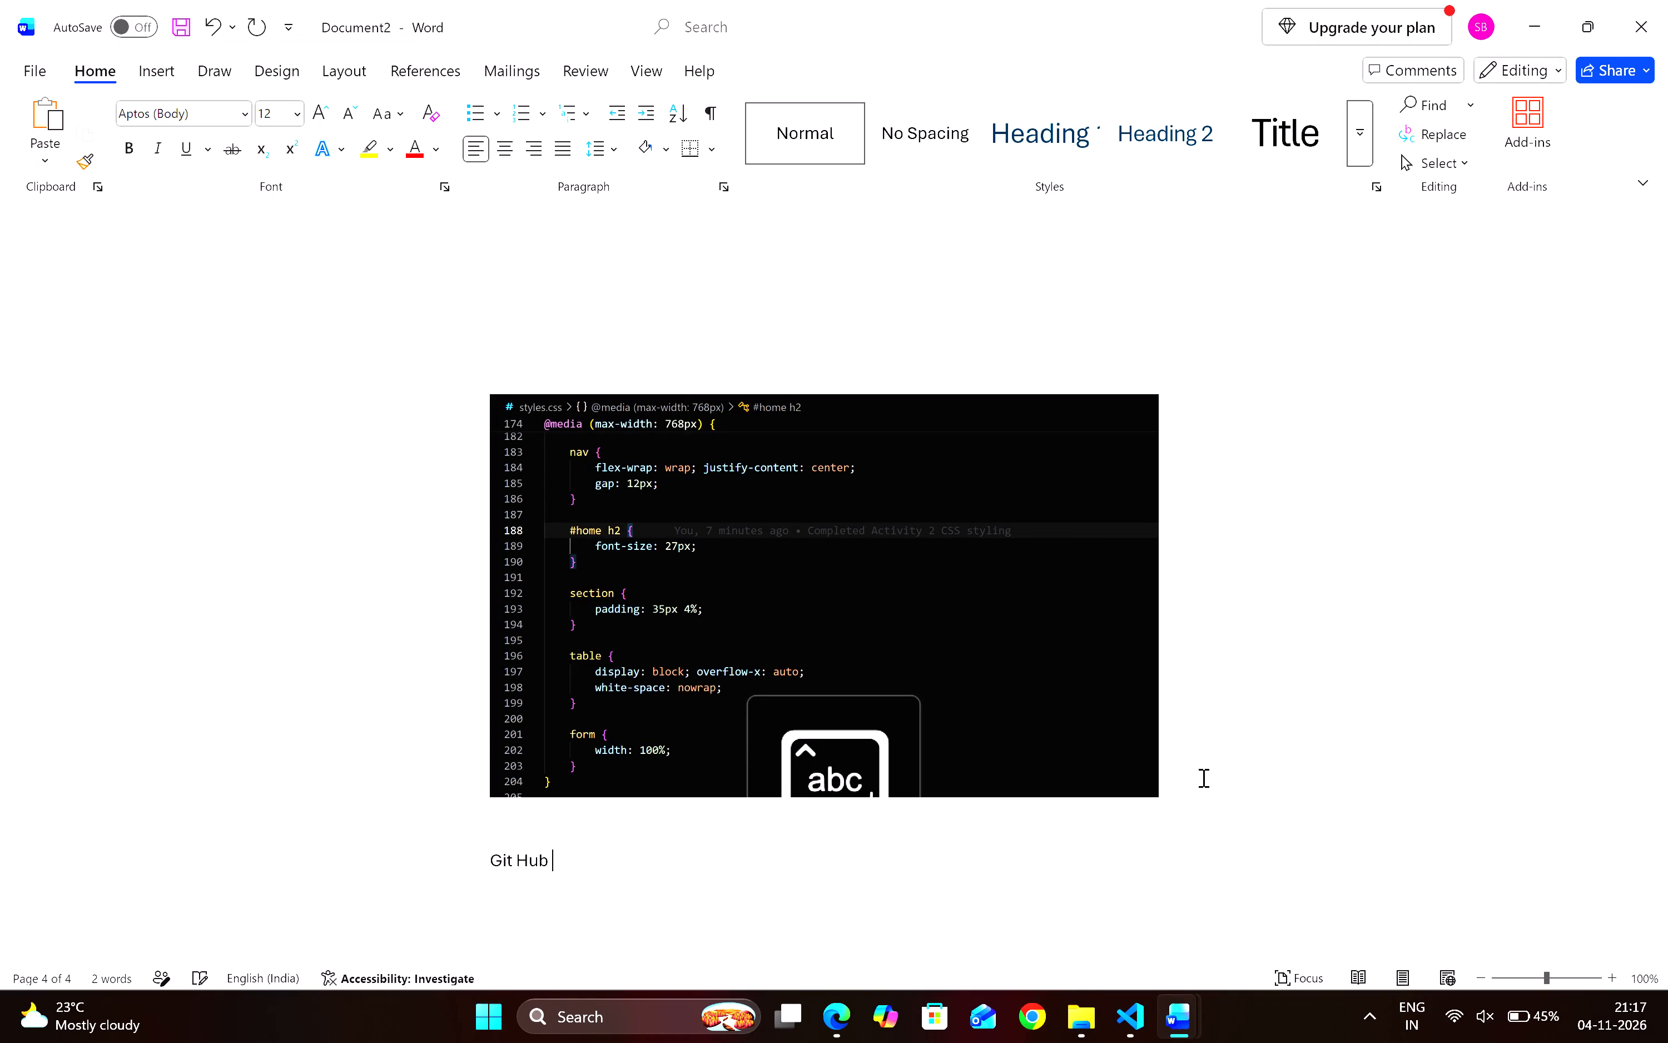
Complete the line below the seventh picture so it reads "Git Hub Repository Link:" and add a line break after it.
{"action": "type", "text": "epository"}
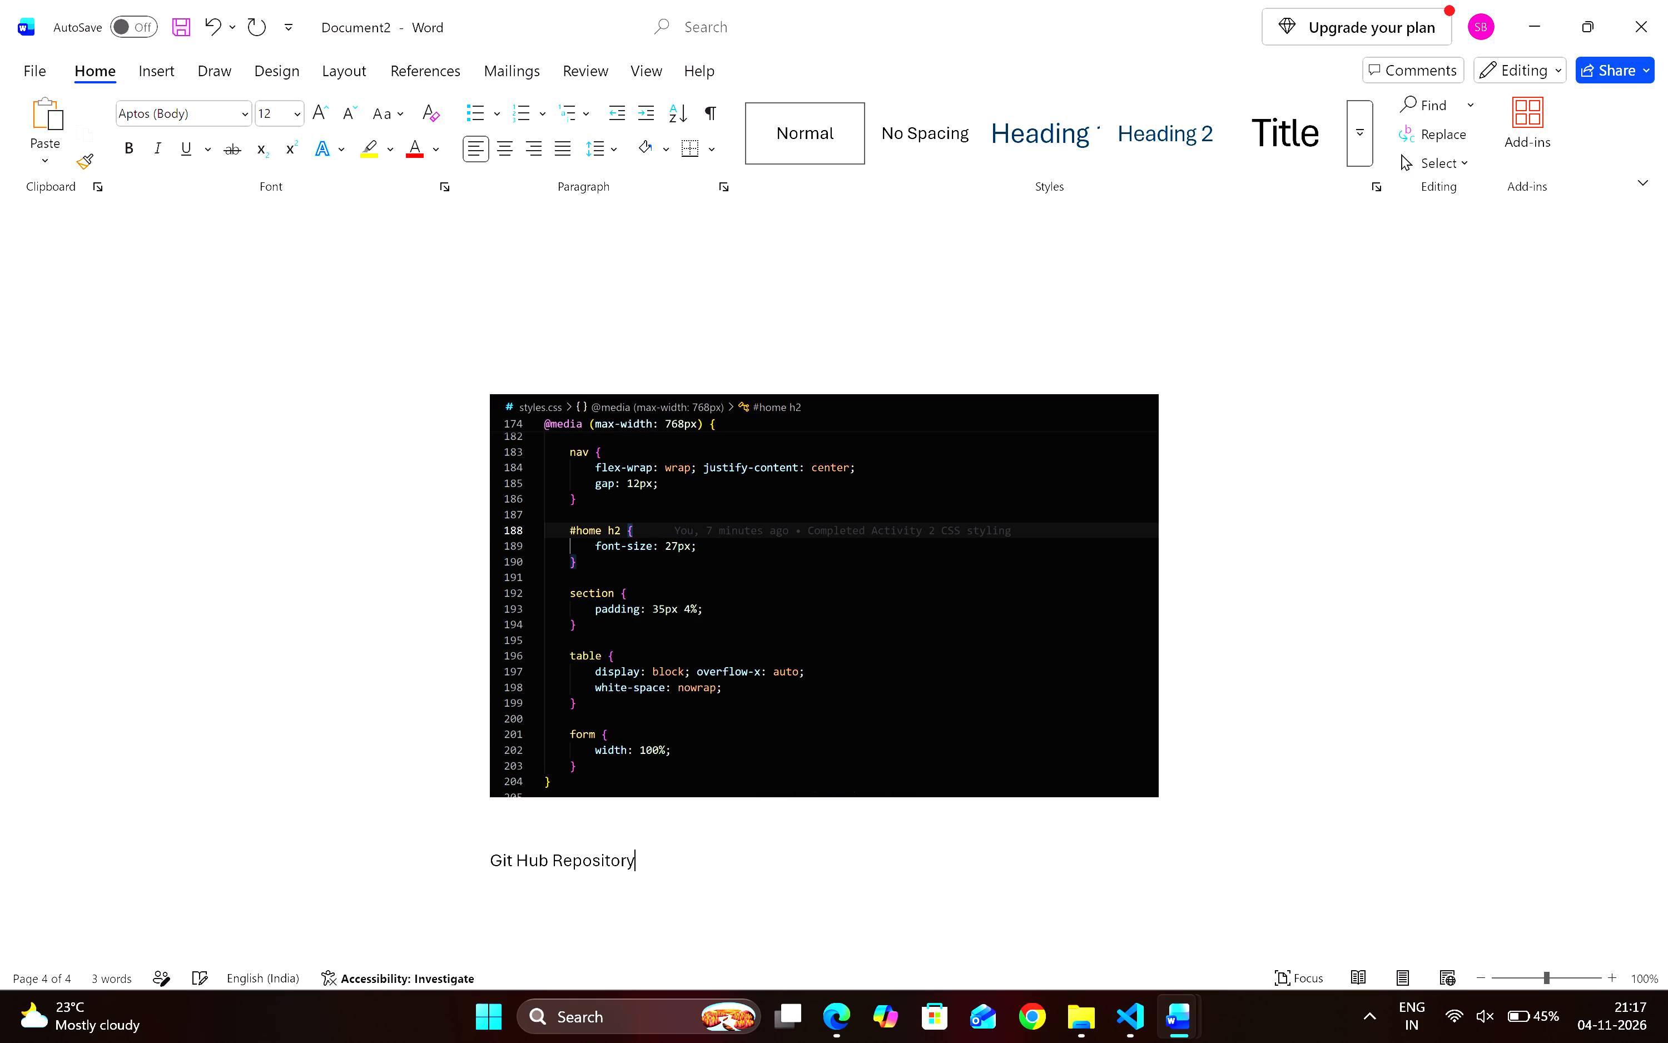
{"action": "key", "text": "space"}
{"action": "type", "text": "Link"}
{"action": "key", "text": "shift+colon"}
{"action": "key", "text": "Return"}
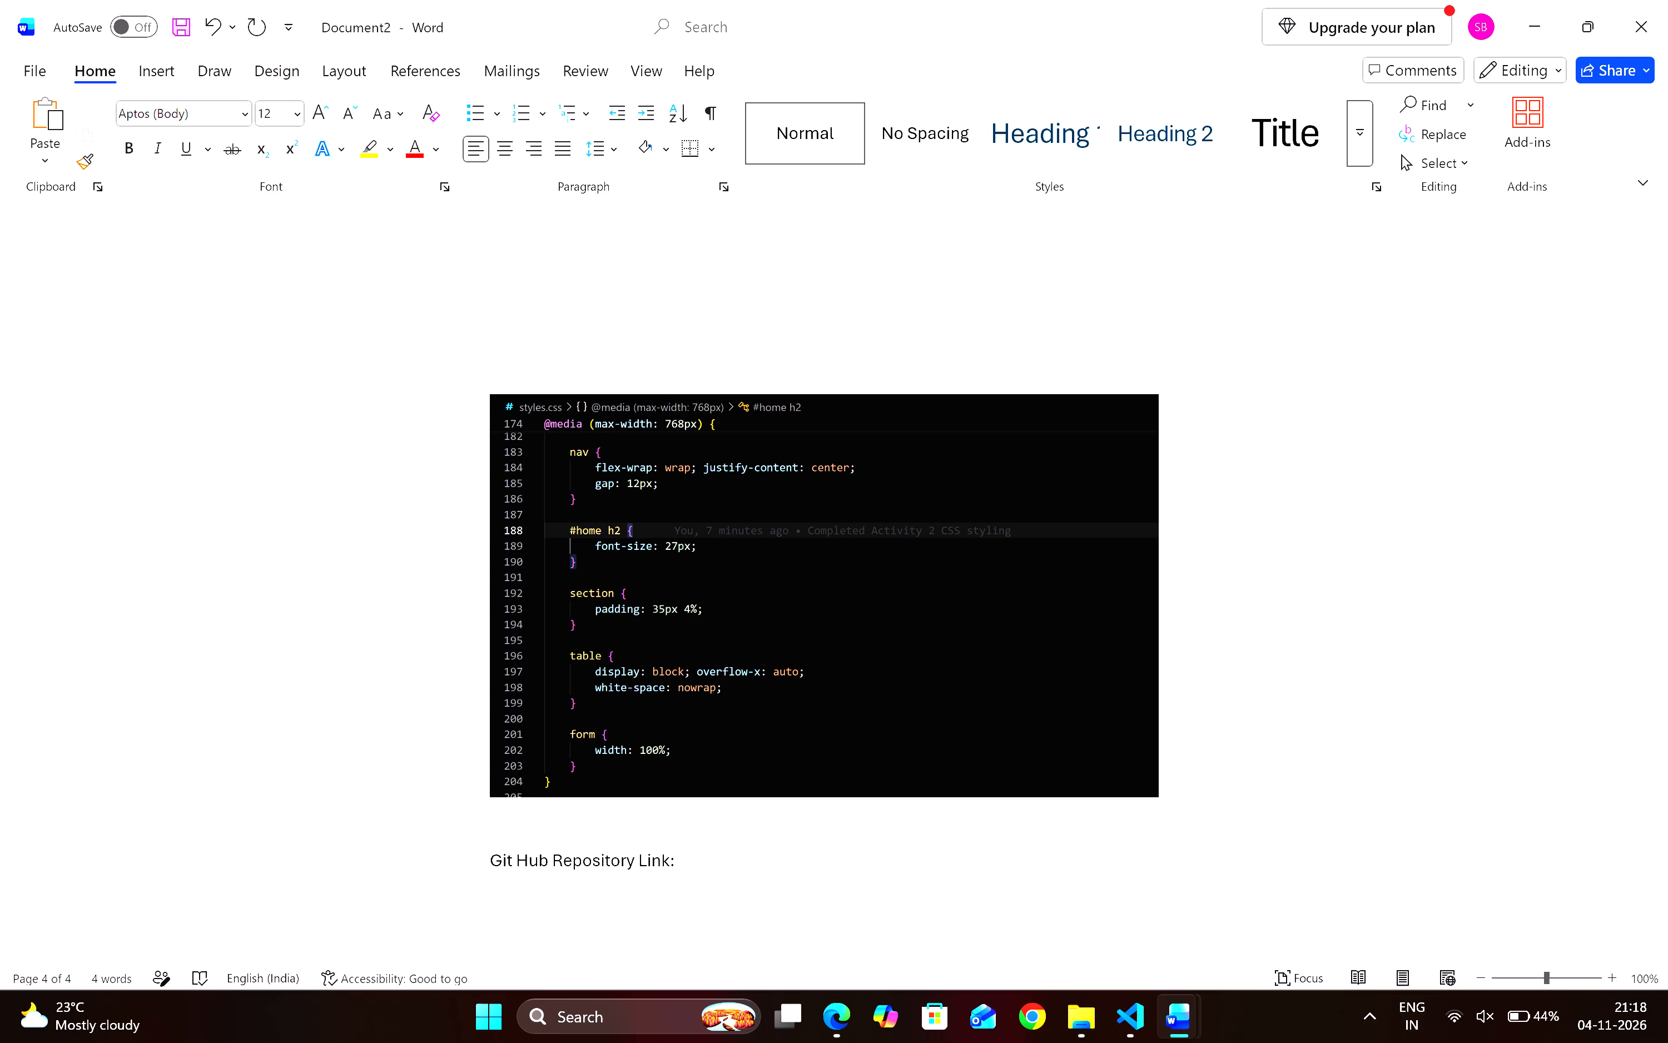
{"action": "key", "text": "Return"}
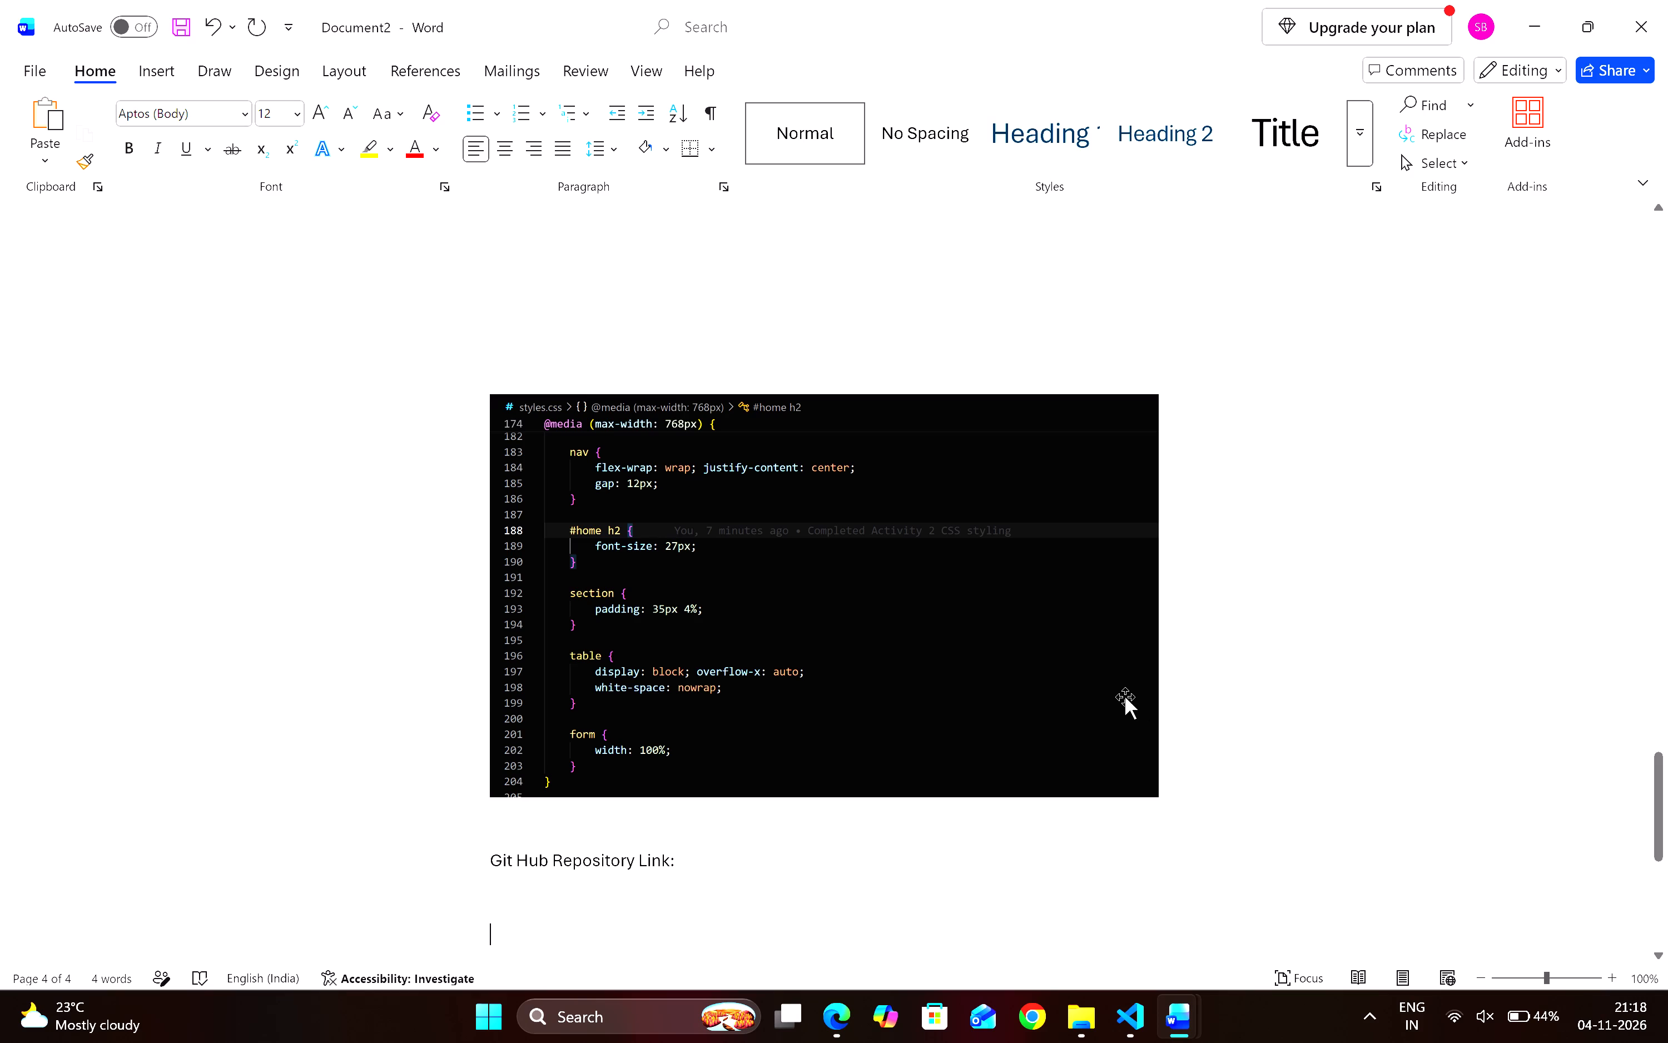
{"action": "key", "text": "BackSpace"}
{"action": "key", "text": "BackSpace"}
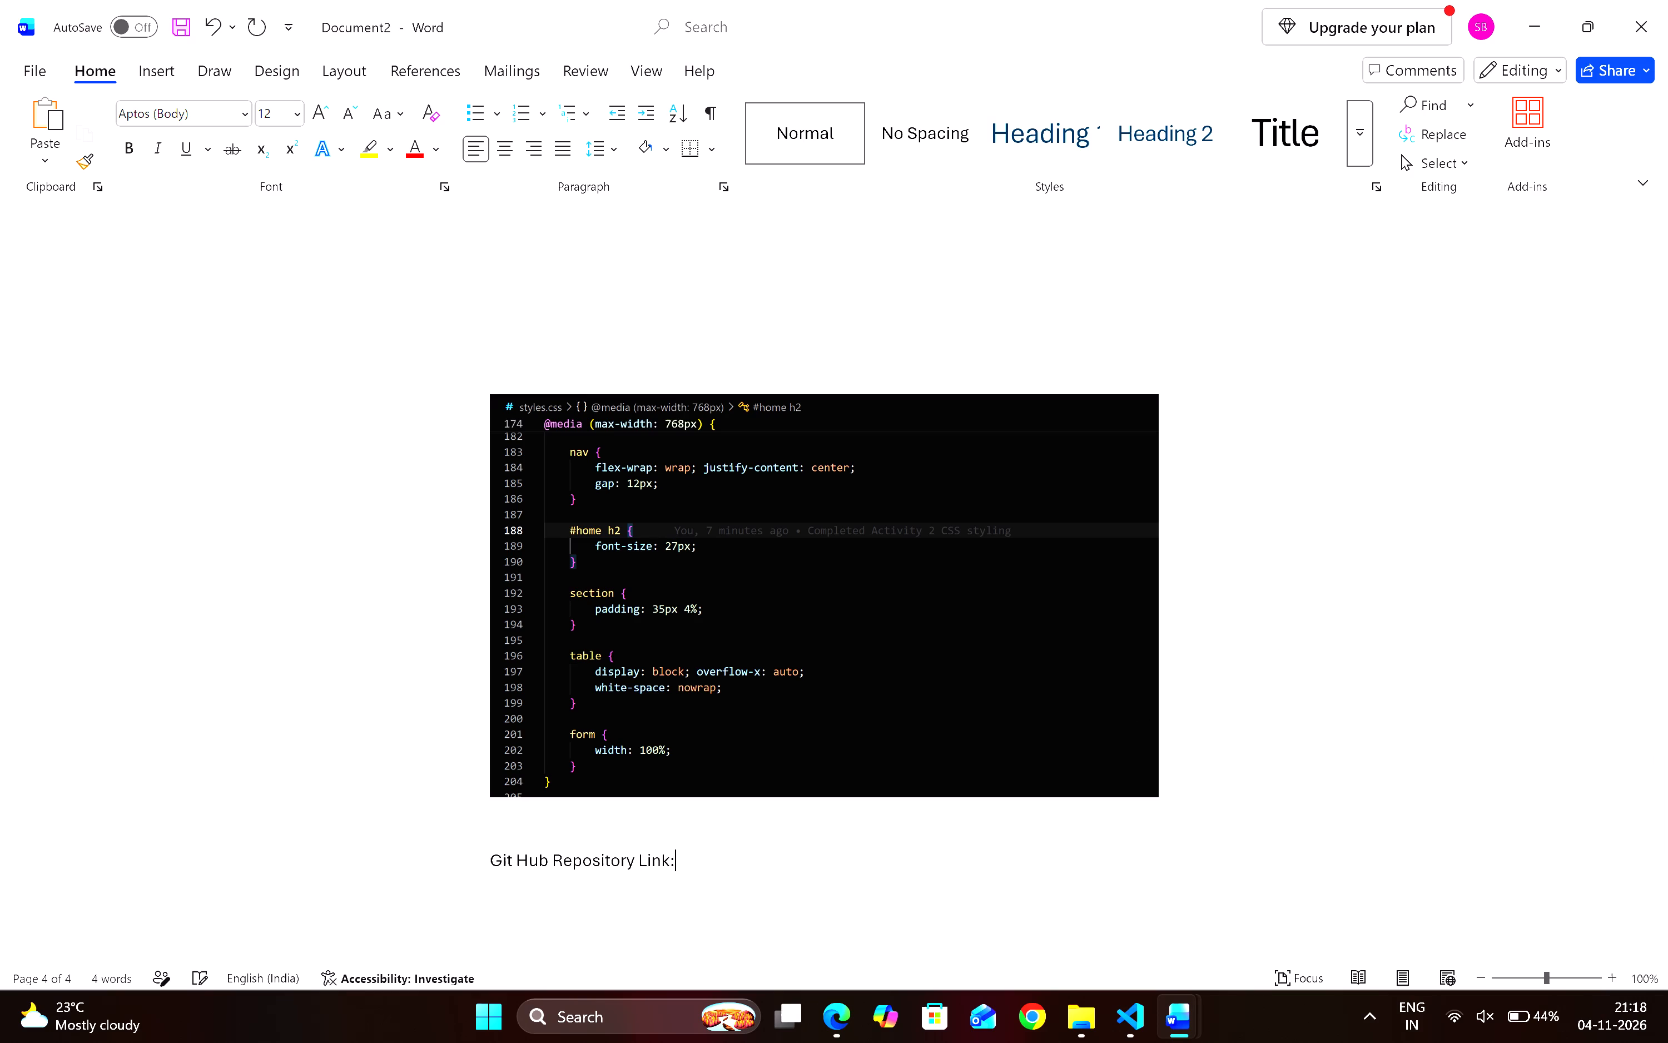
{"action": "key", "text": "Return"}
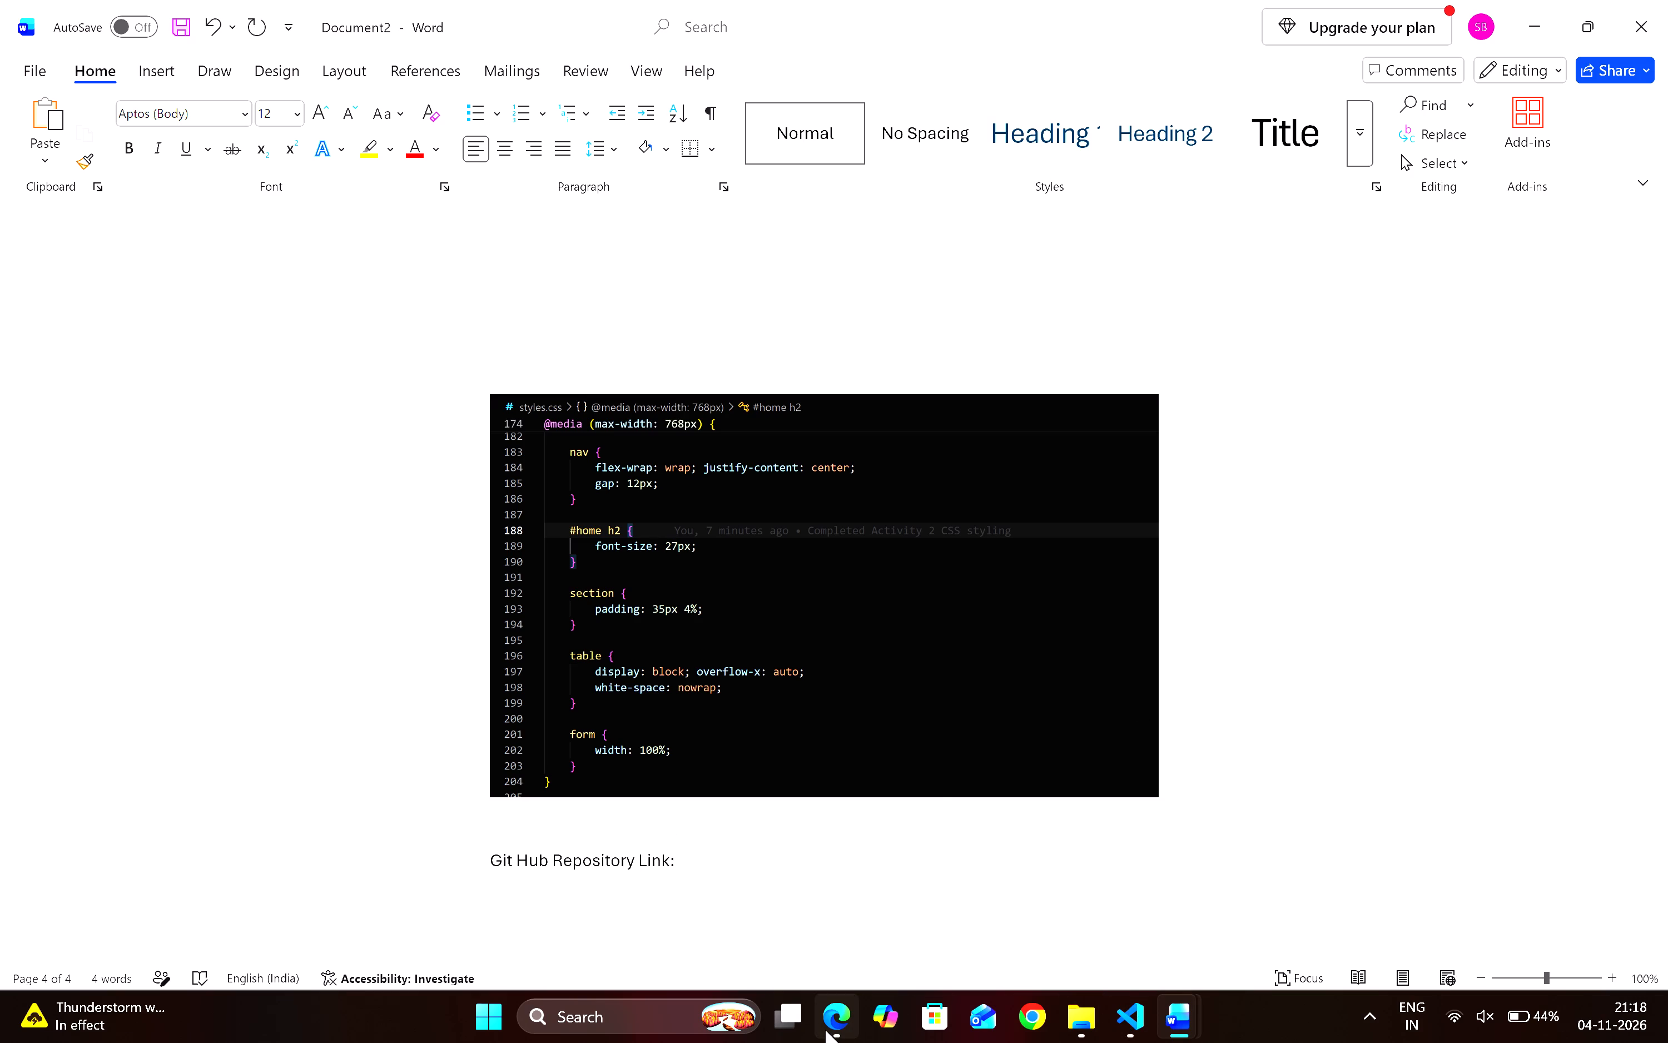
Switch to Edge and look through the rendered IPL 2026 Ticket Booking page from the hero section to the footer.
{"action": "left_click", "coordinate": [822, 926]}
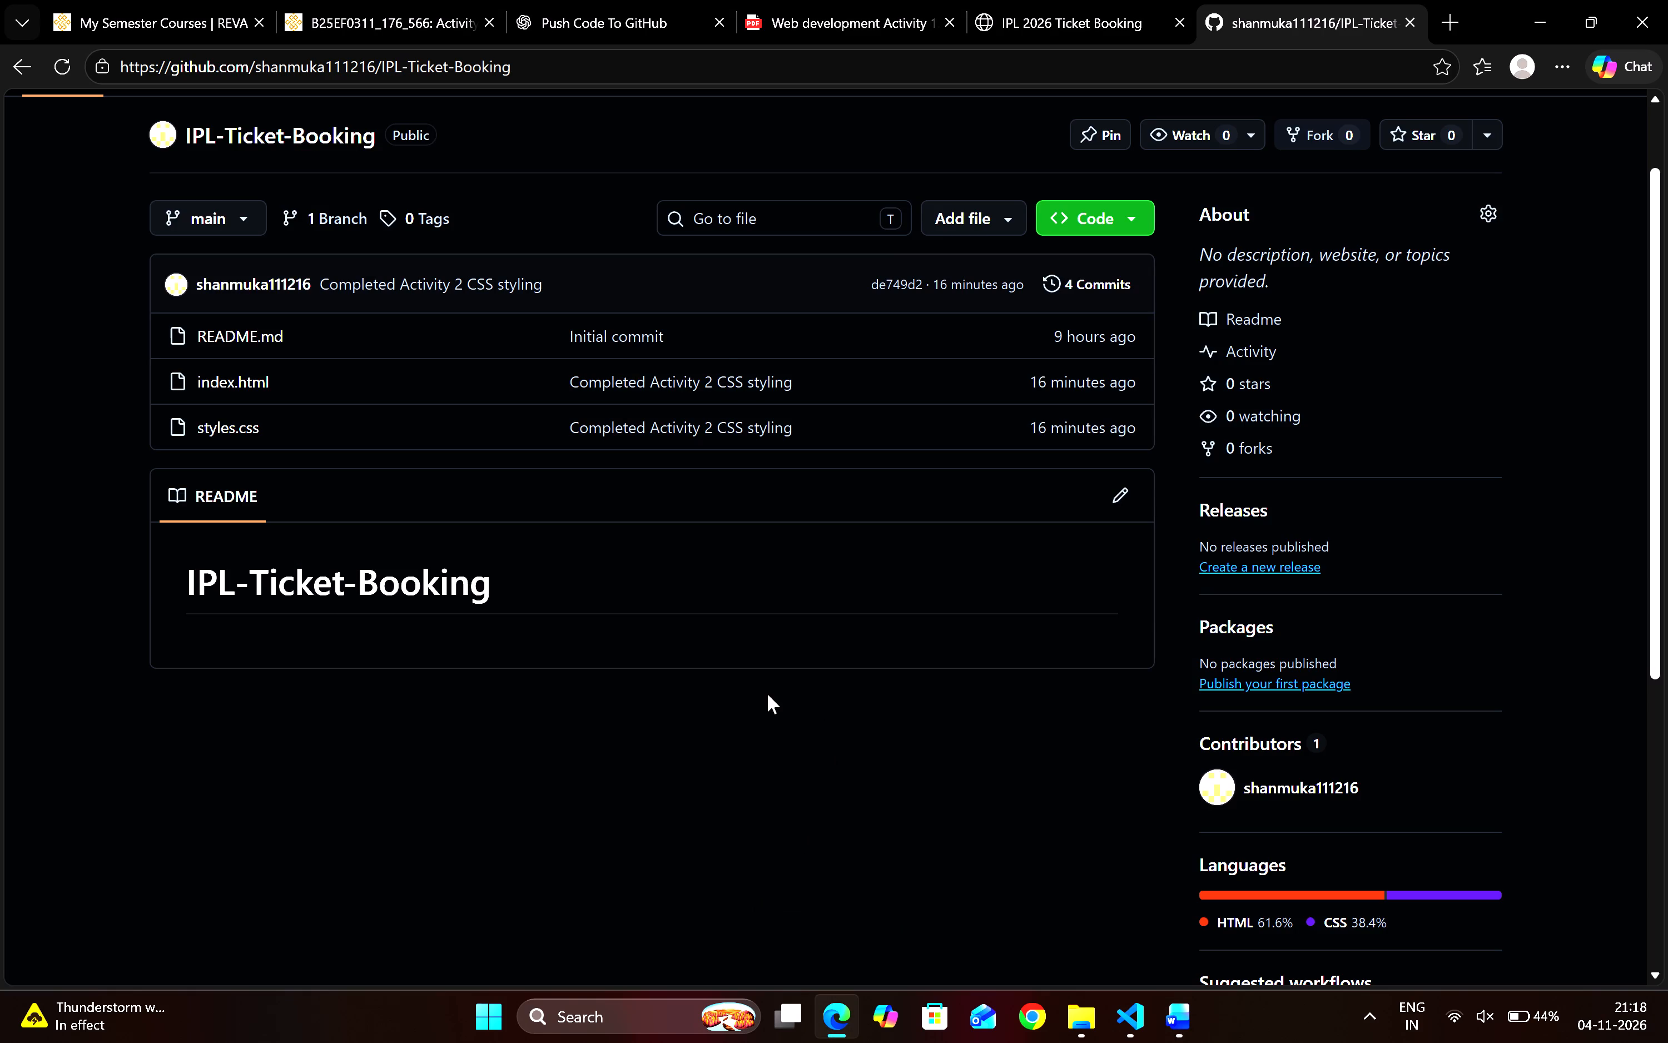
{"action": "left_click", "coordinate": [1043, 29]}
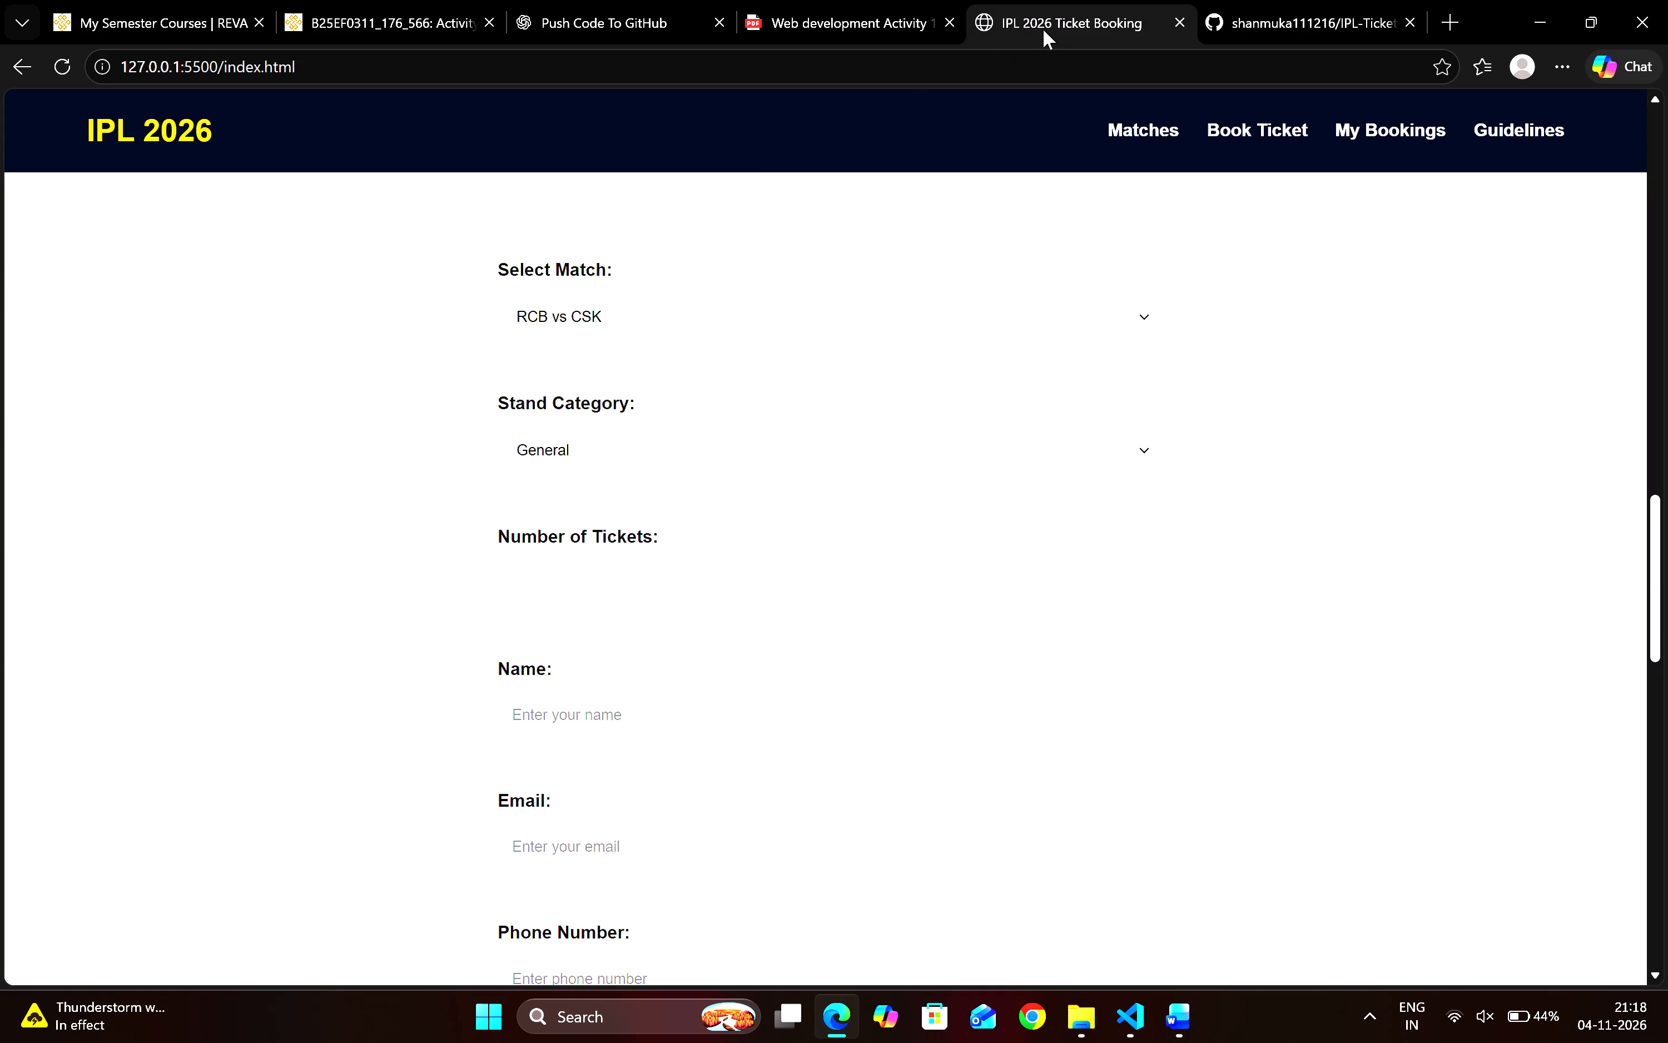
{"action": "scroll", "coordinate": [788, 459], "scroll_direction": "up", "scroll_amount": 11}
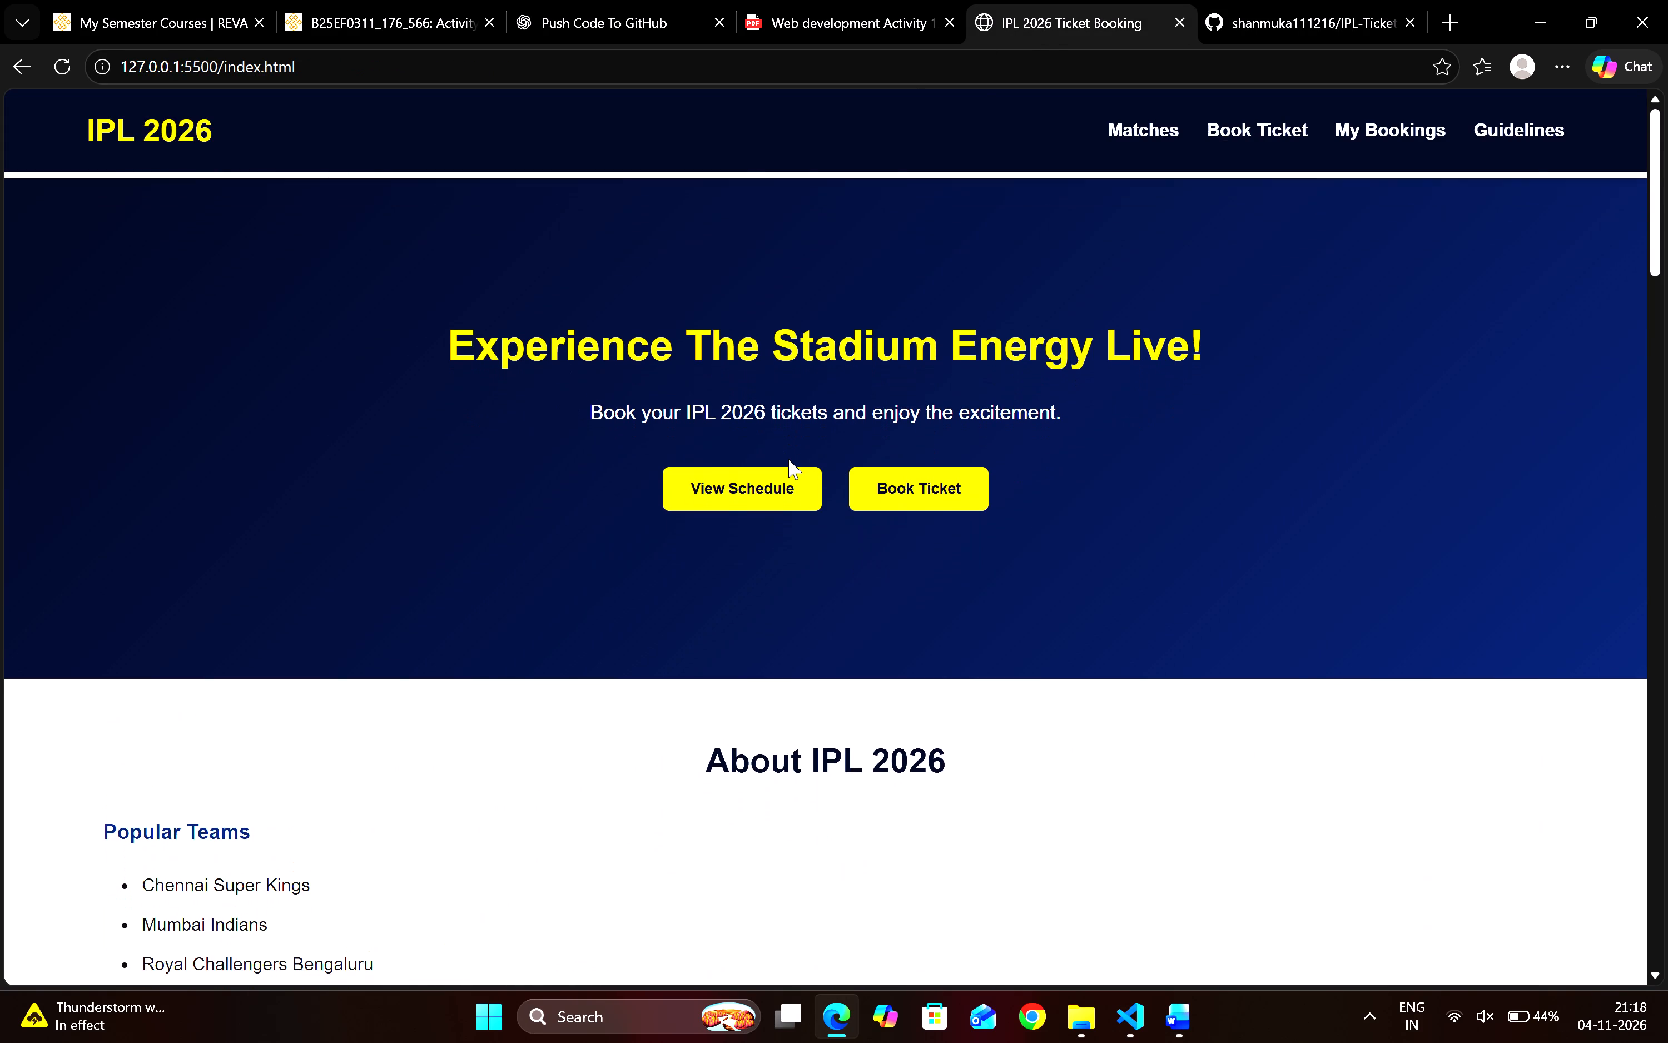
{"action": "scroll", "coordinate": [788, 459], "scroll_direction": "down", "scroll_amount": 6}
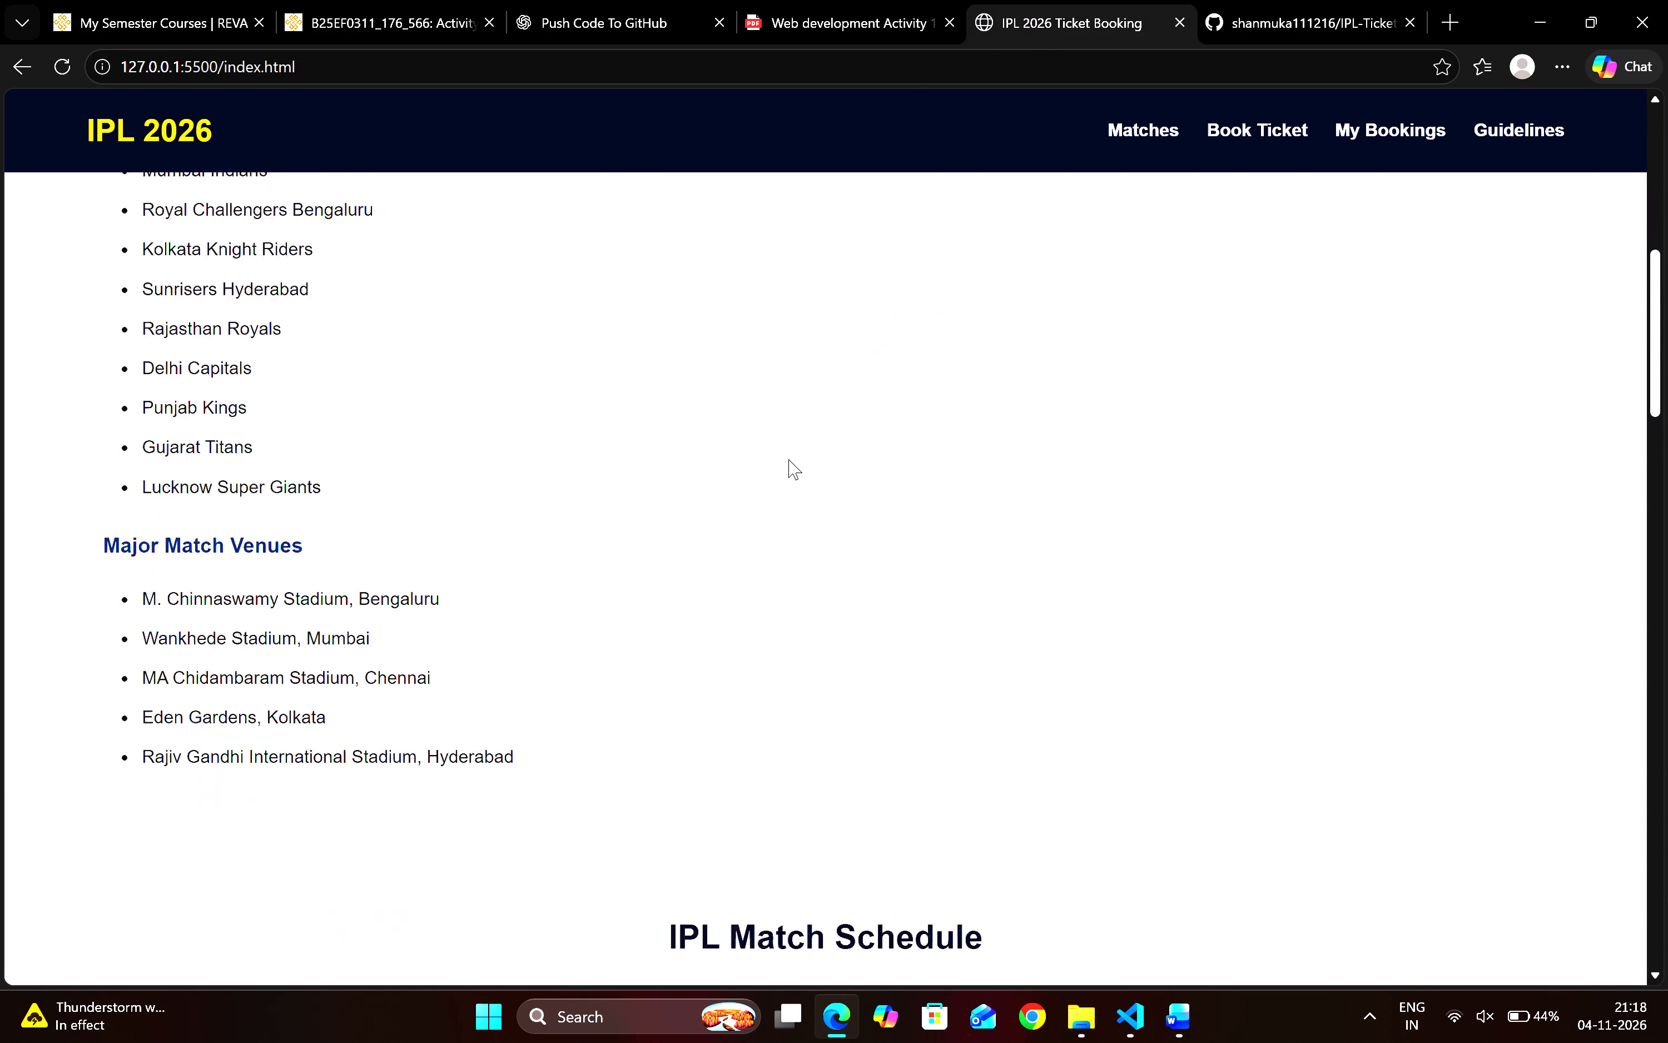
{"action": "scroll", "coordinate": [788, 459], "scroll_direction": "down", "scroll_amount": 9}
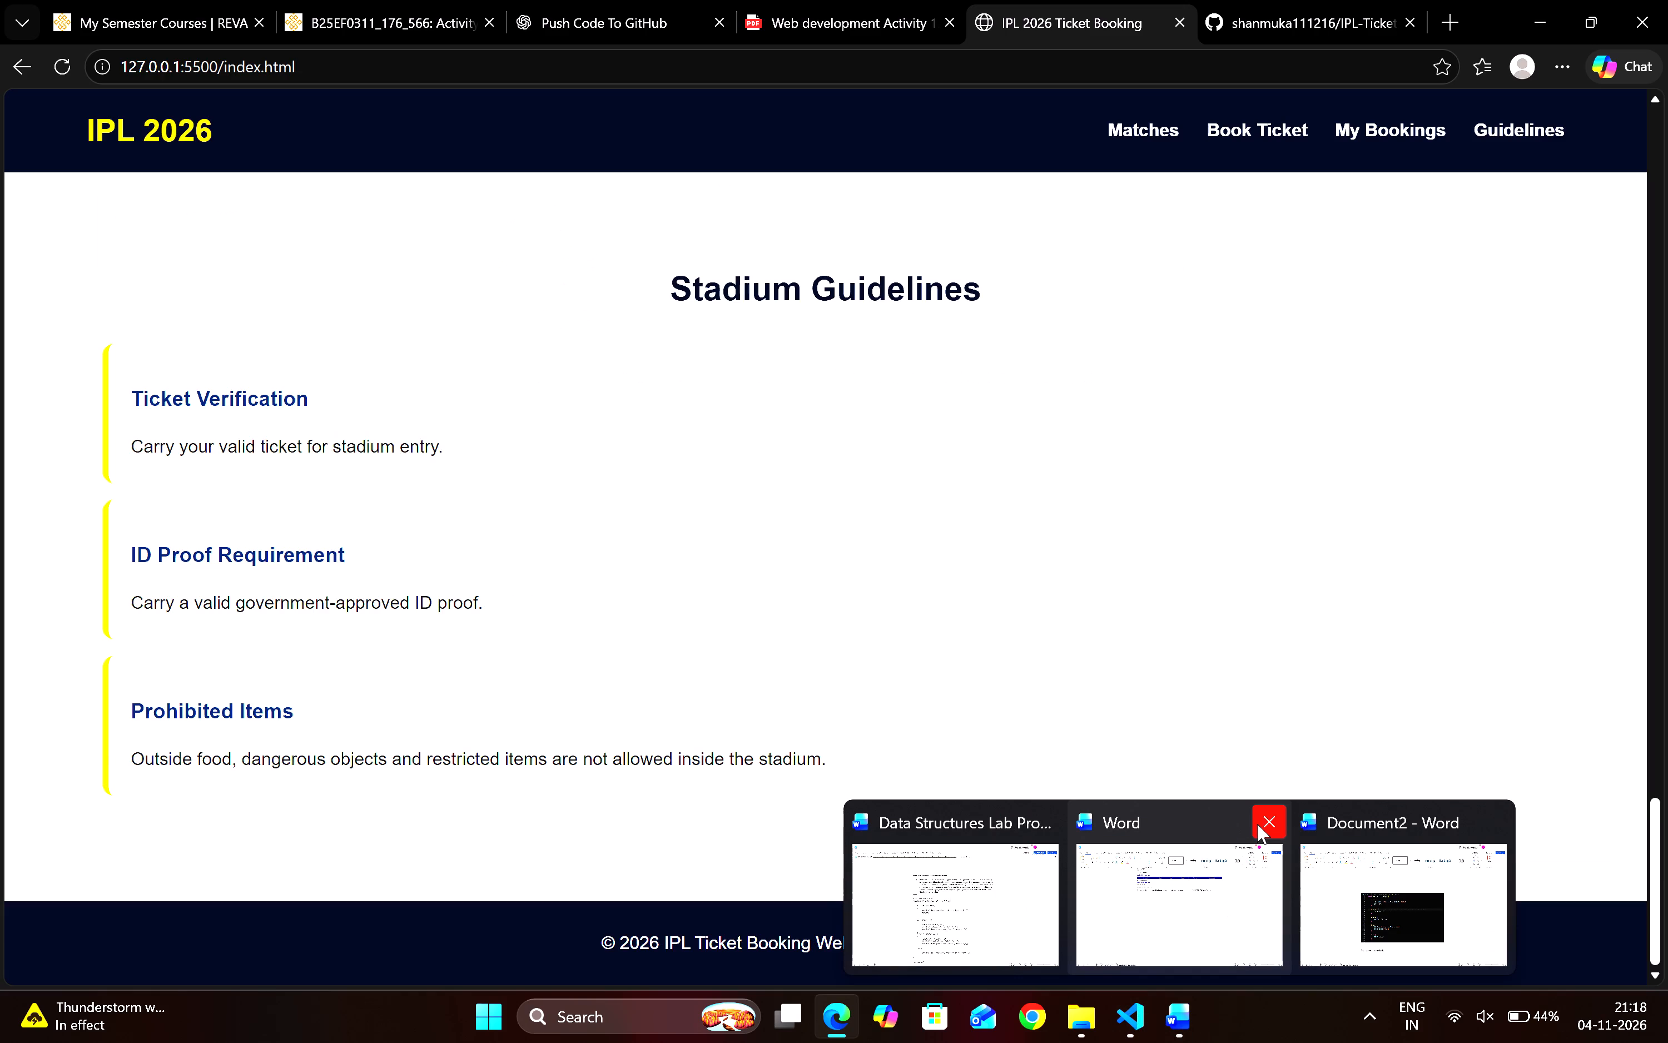
Close the Data Structures Lab document window.
{"action": "left_click", "coordinate": [1258, 824]}
{"action": "left_click", "coordinate": [1267, 821]}
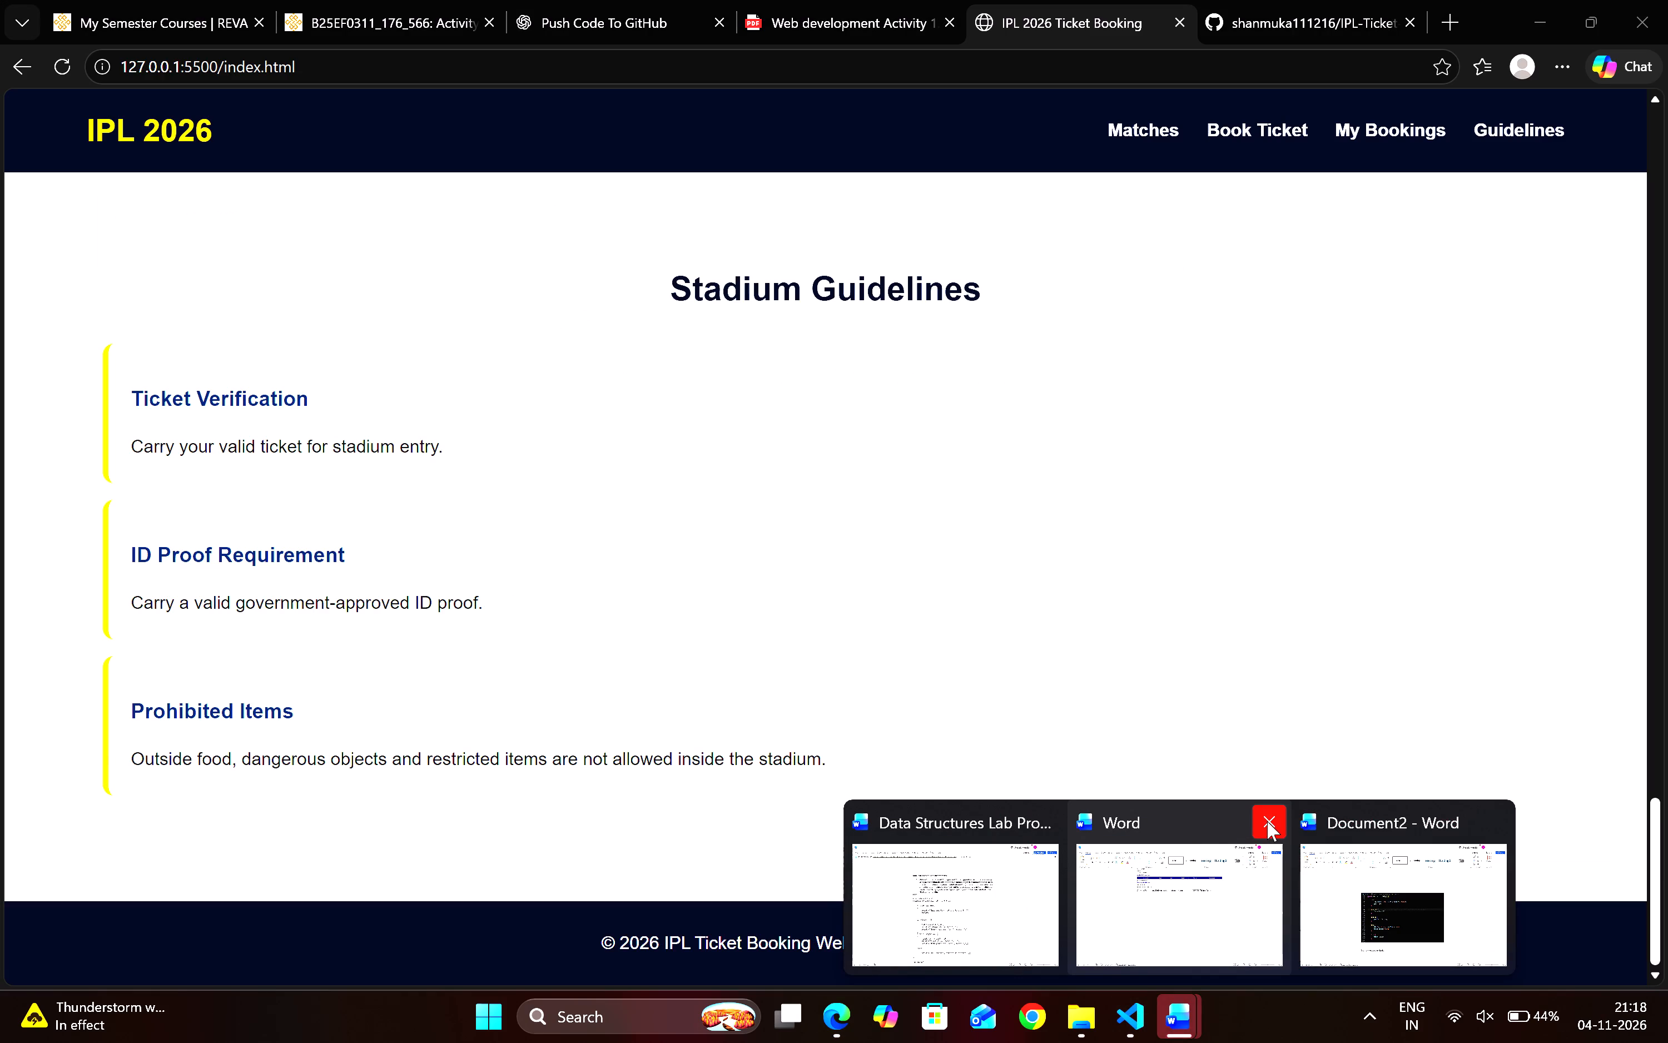
{"action": "left_click", "coordinate": [1270, 827]}
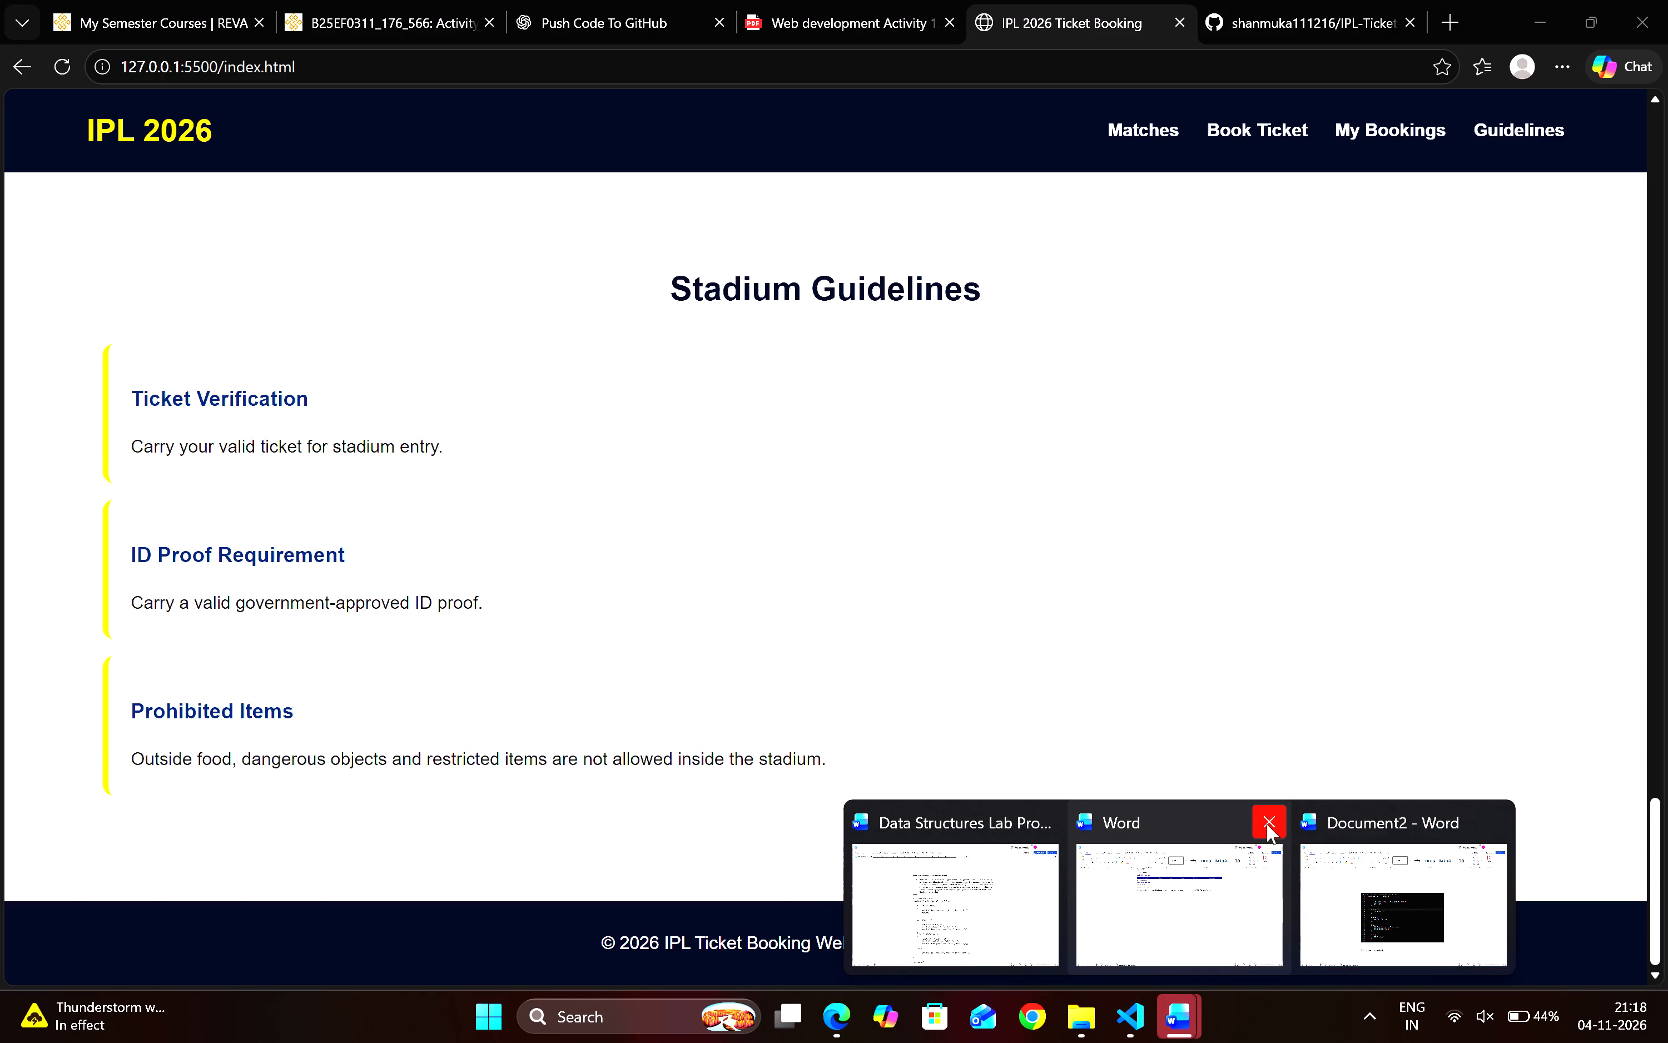
{"action": "left_click", "coordinate": [1267, 823]}
{"action": "left_click", "coordinate": [1050, 812]}
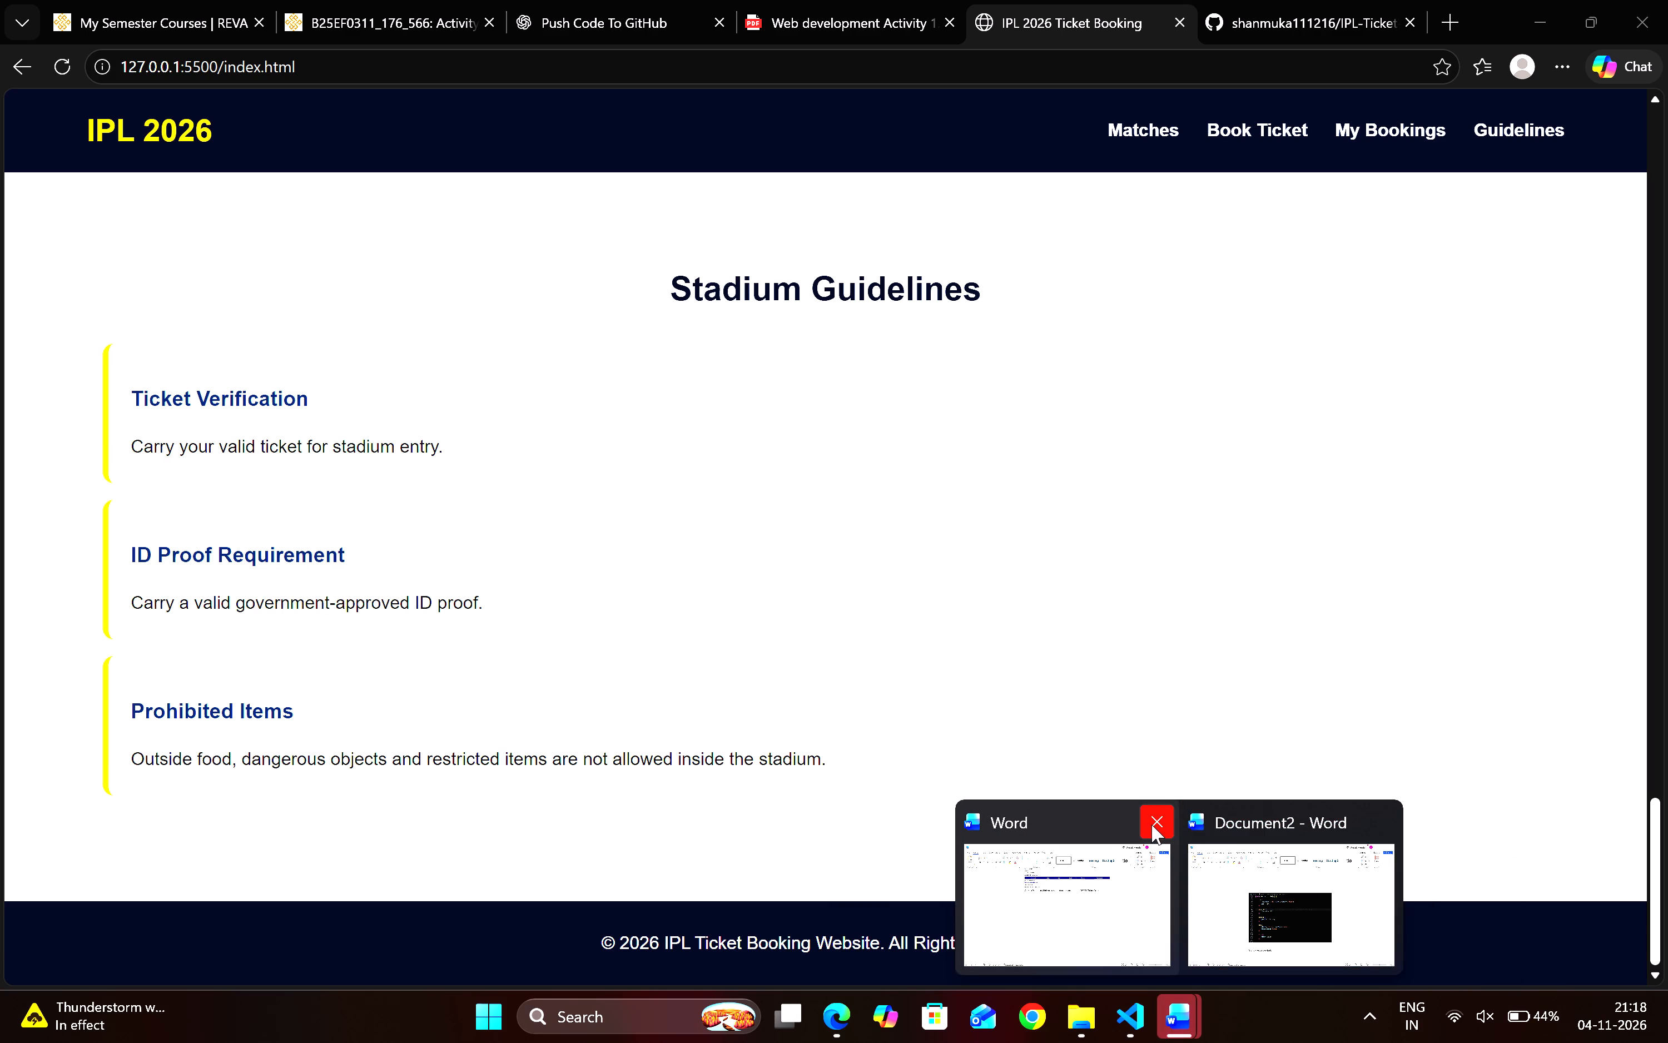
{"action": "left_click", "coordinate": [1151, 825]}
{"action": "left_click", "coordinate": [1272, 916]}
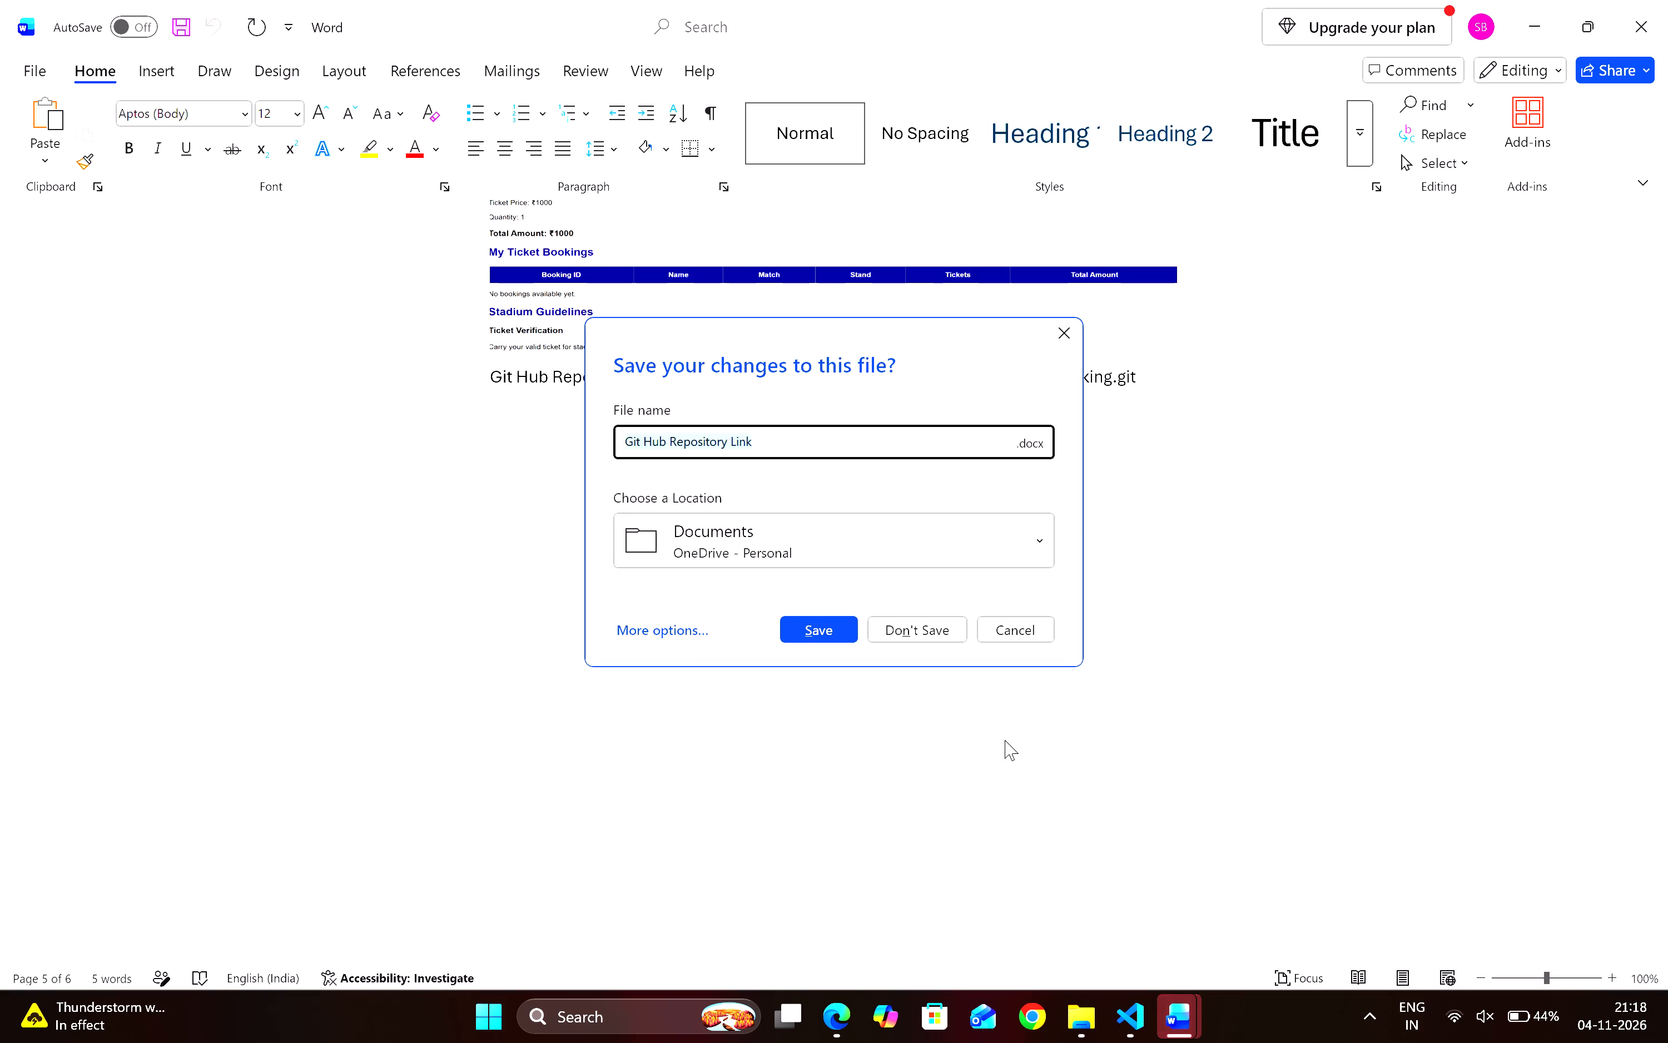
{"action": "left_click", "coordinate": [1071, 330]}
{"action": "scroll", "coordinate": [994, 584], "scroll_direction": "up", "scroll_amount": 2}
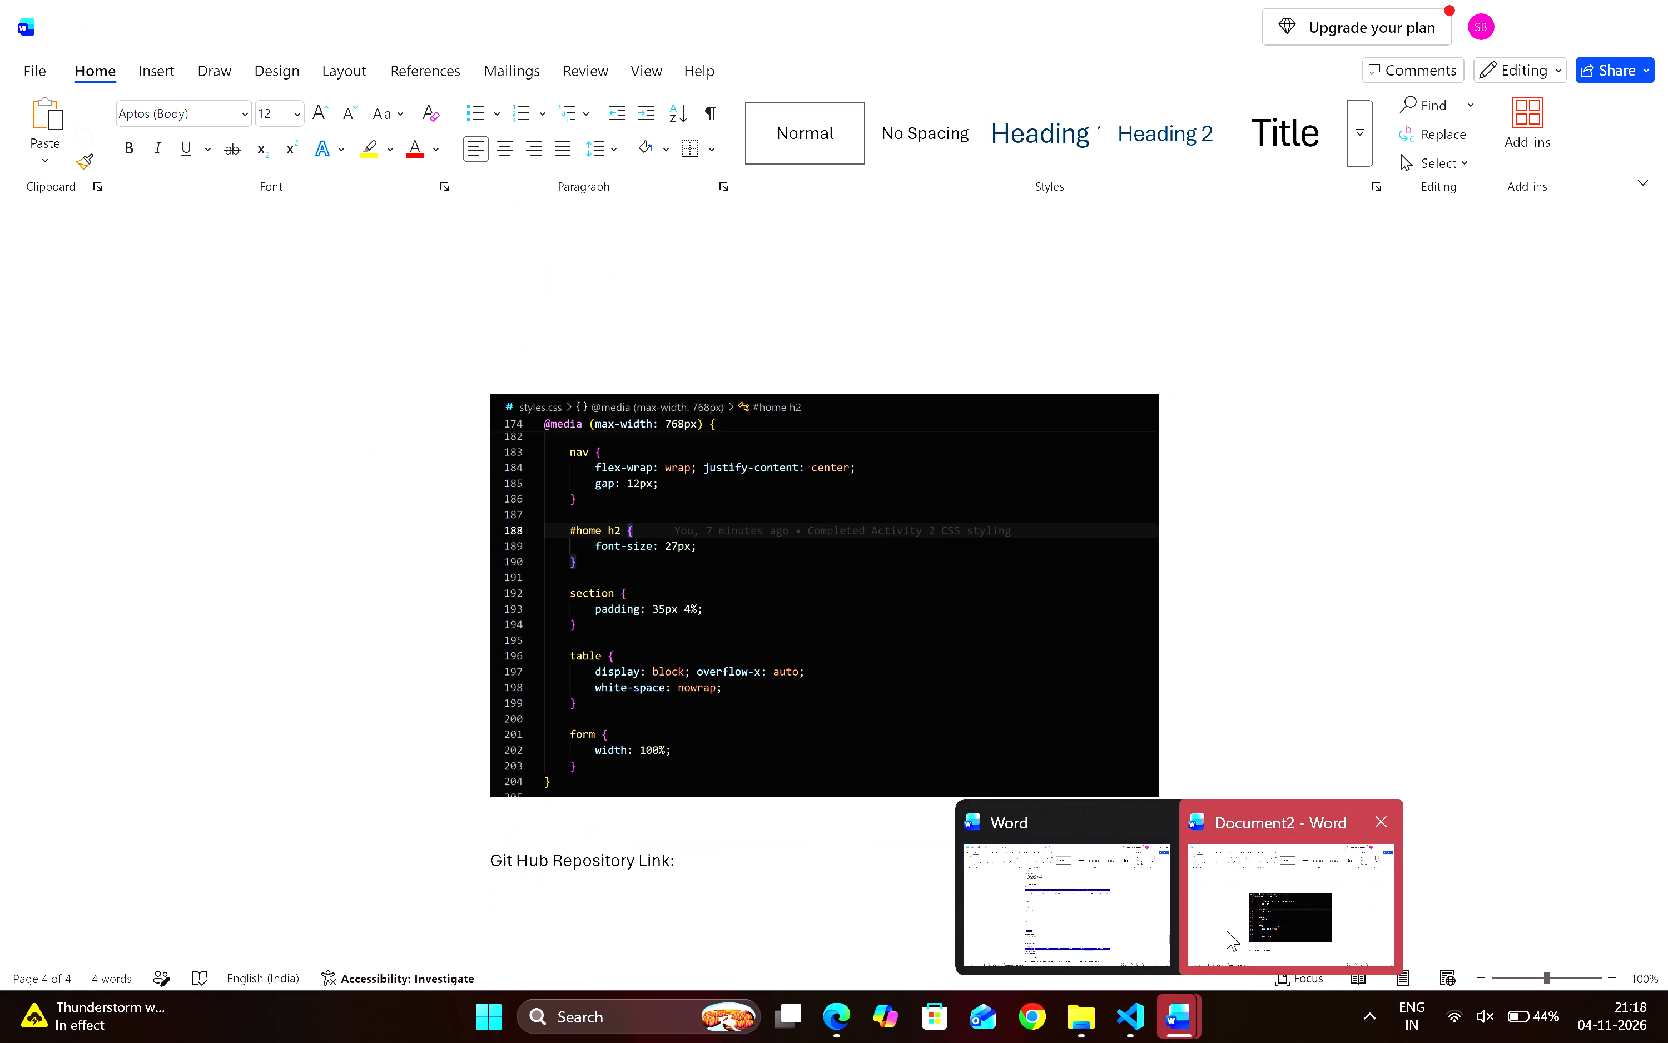
Return to Document2 in Word and delete the "Git Hub Repository Link:" text and the blank line between it and the seventh picture.
{"action": "left_click", "coordinate": [1227, 931]}
{"action": "left_click", "coordinate": [803, 875]}
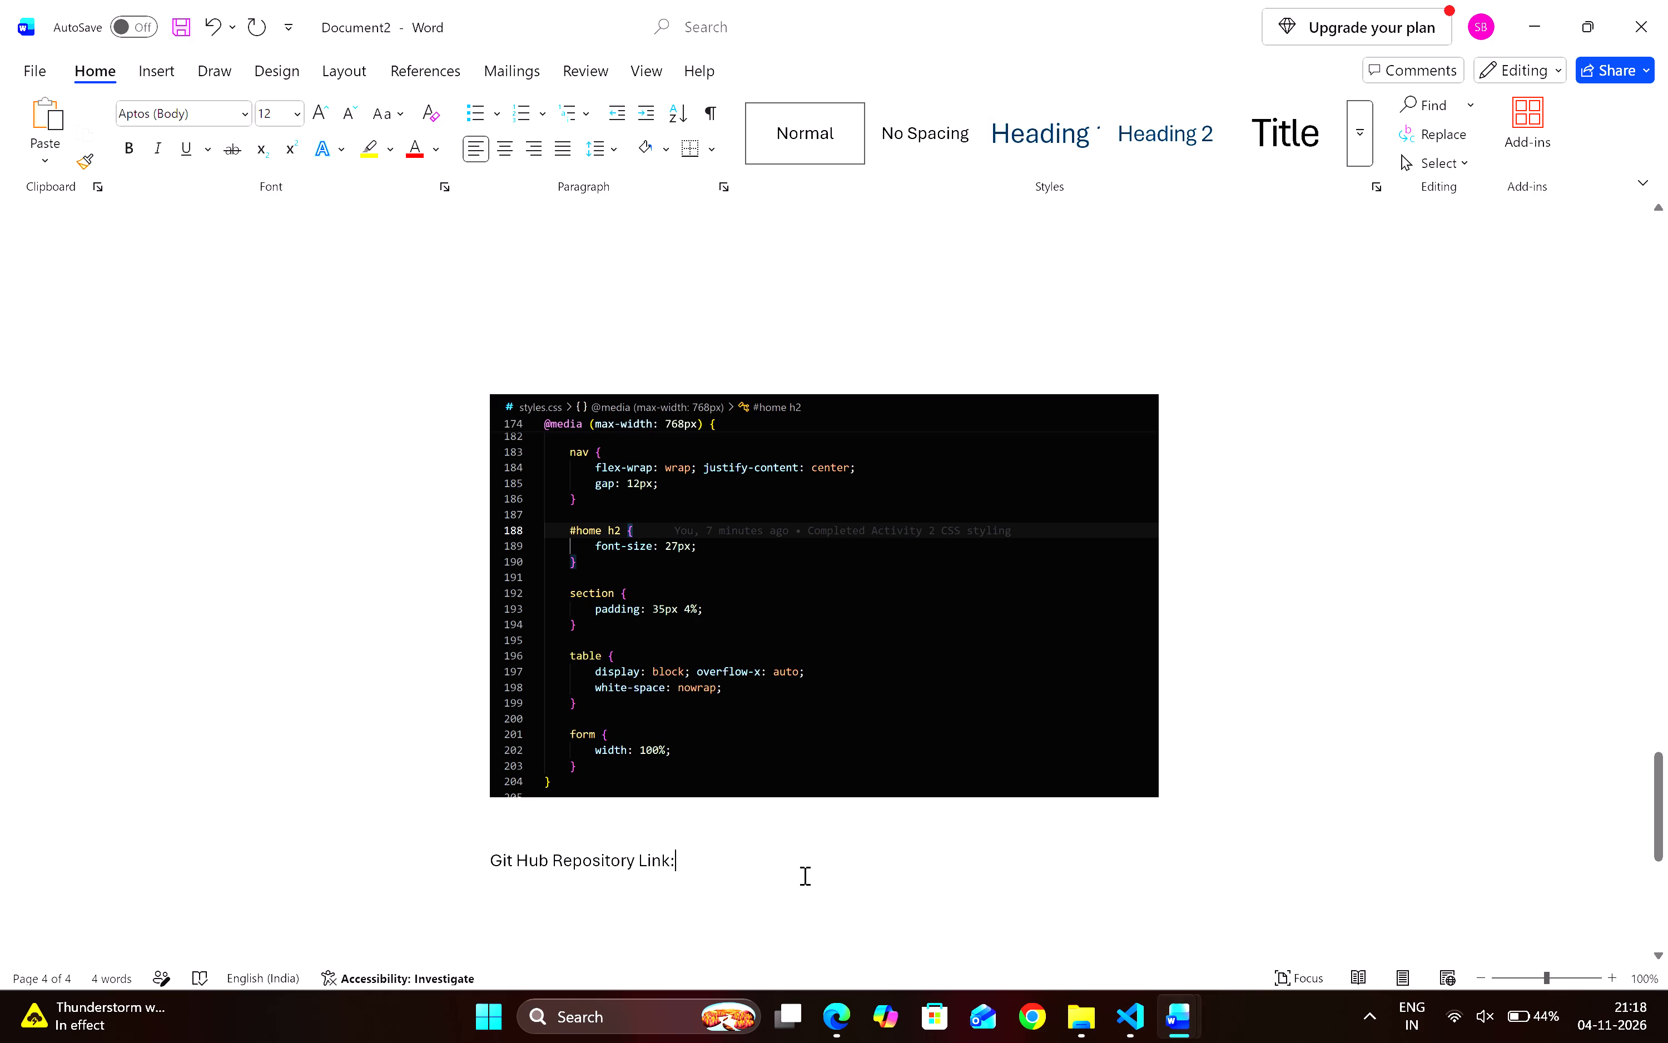
{"action": "key", "text": "BackSpace"}
{"action": "key", "text": "BackSpace"}
{"action": "key", "text": "BackSpace"}
{"action": "key", "text": "BackSpace"}
{"action": "key", "text": "BackSpace"}
{"action": "key", "text": "BackSpace"}
{"action": "key", "text": "BackSpace"}
{"action": "key", "text": "BackSpace"}
{"action": "key", "text": "BackSpace"}
{"action": "key", "text": "BackSpace"}
{"action": "key", "text": "BackSpace"}
{"action": "key", "text": "BackSpace"}
{"action": "key", "text": "BackSpace"}
{"action": "key", "text": "BackSpace"}
{"action": "key", "text": "BackSpace"}
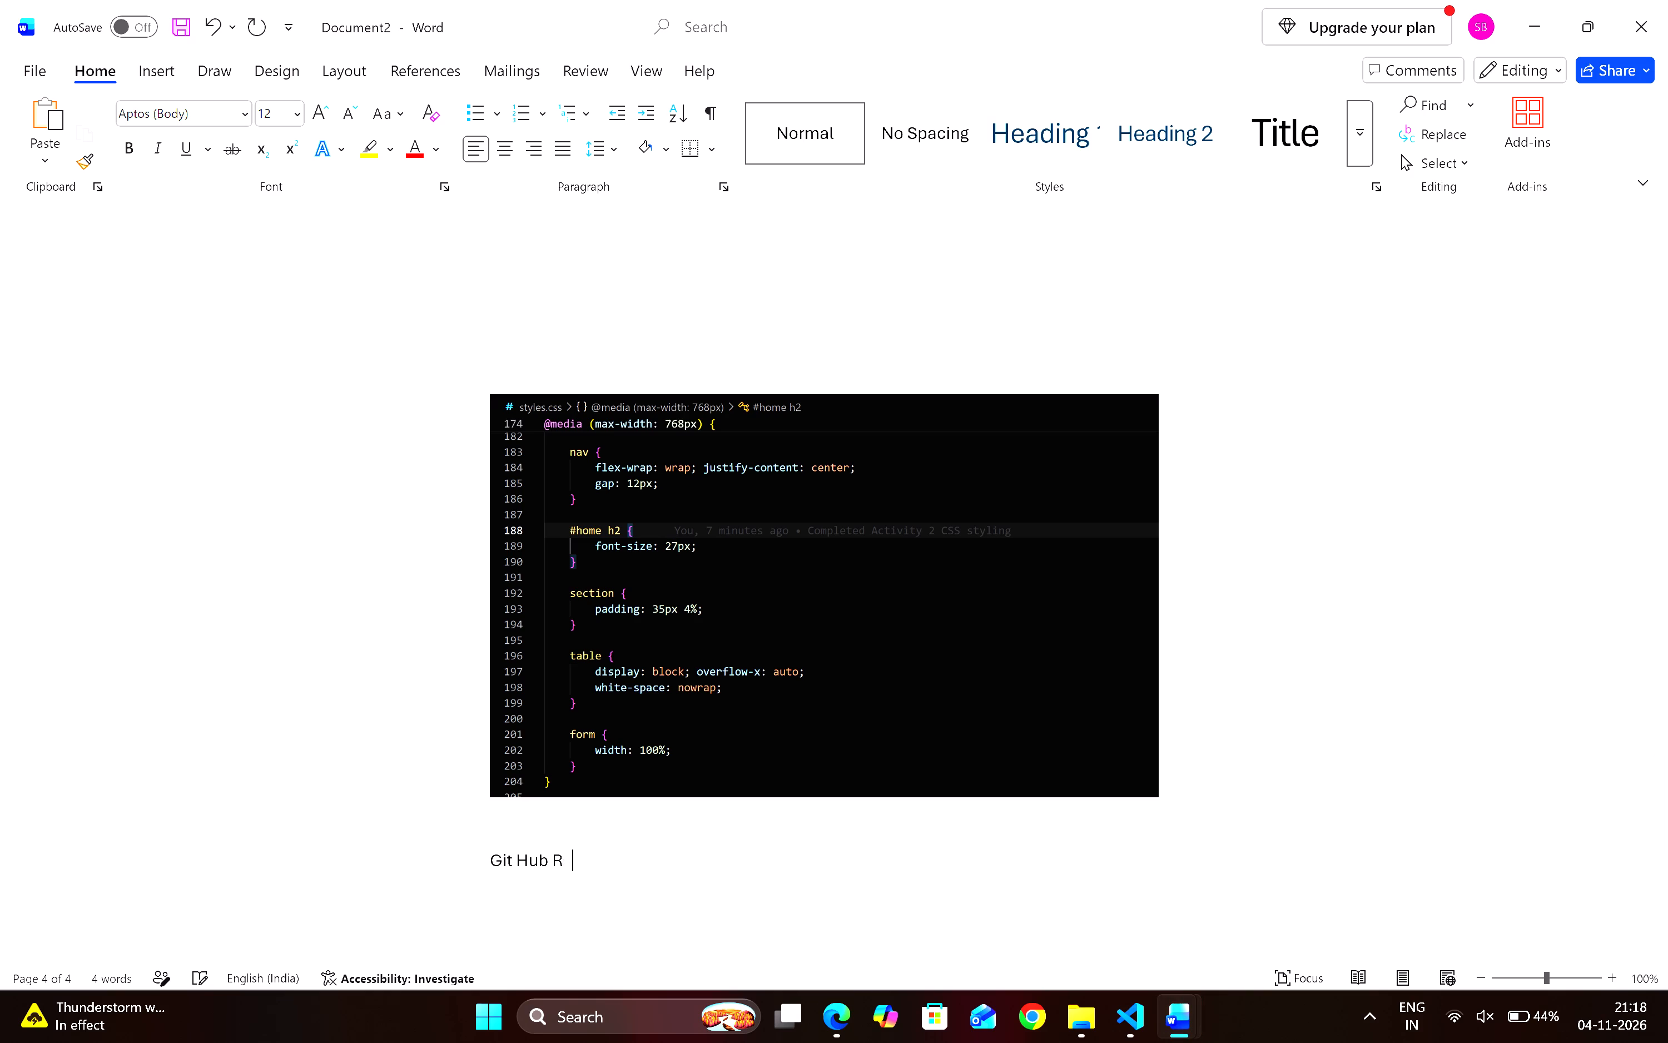
{"action": "key", "text": "BackSpace"}
{"action": "key", "text": "BackSpace"}
{"action": "key", "text": "BackSpace"}
{"action": "key", "text": "BackSpace"}
{"action": "key", "text": "BackSpace"}
{"action": "key", "text": "BackSpace"}
{"action": "key", "text": "BackSpace"}
{"action": "key", "text": "BackSpace"}
{"action": "key", "text": "BackSpace"}
{"action": "key", "text": "BackSpace"}
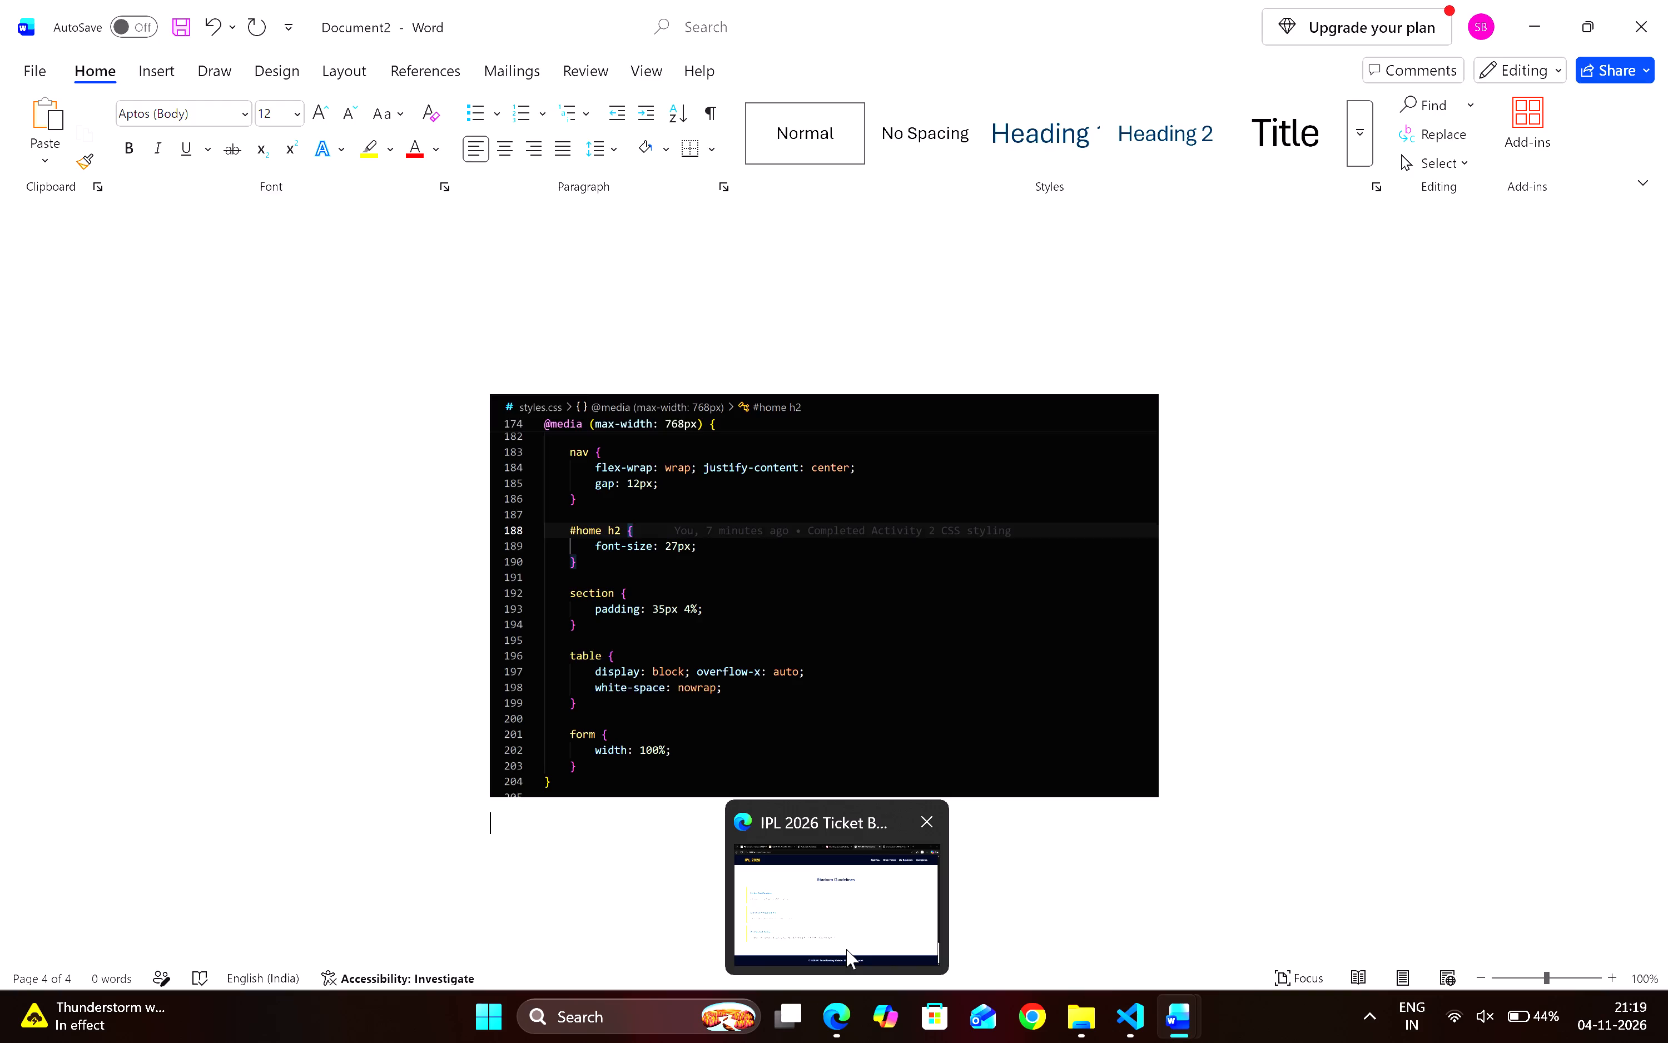
Switch to Edge and capture a screenshot of the web page's Stadium Guidelines section, from the site header down to the footer.
{"action": "left_click", "coordinate": [846, 949]}
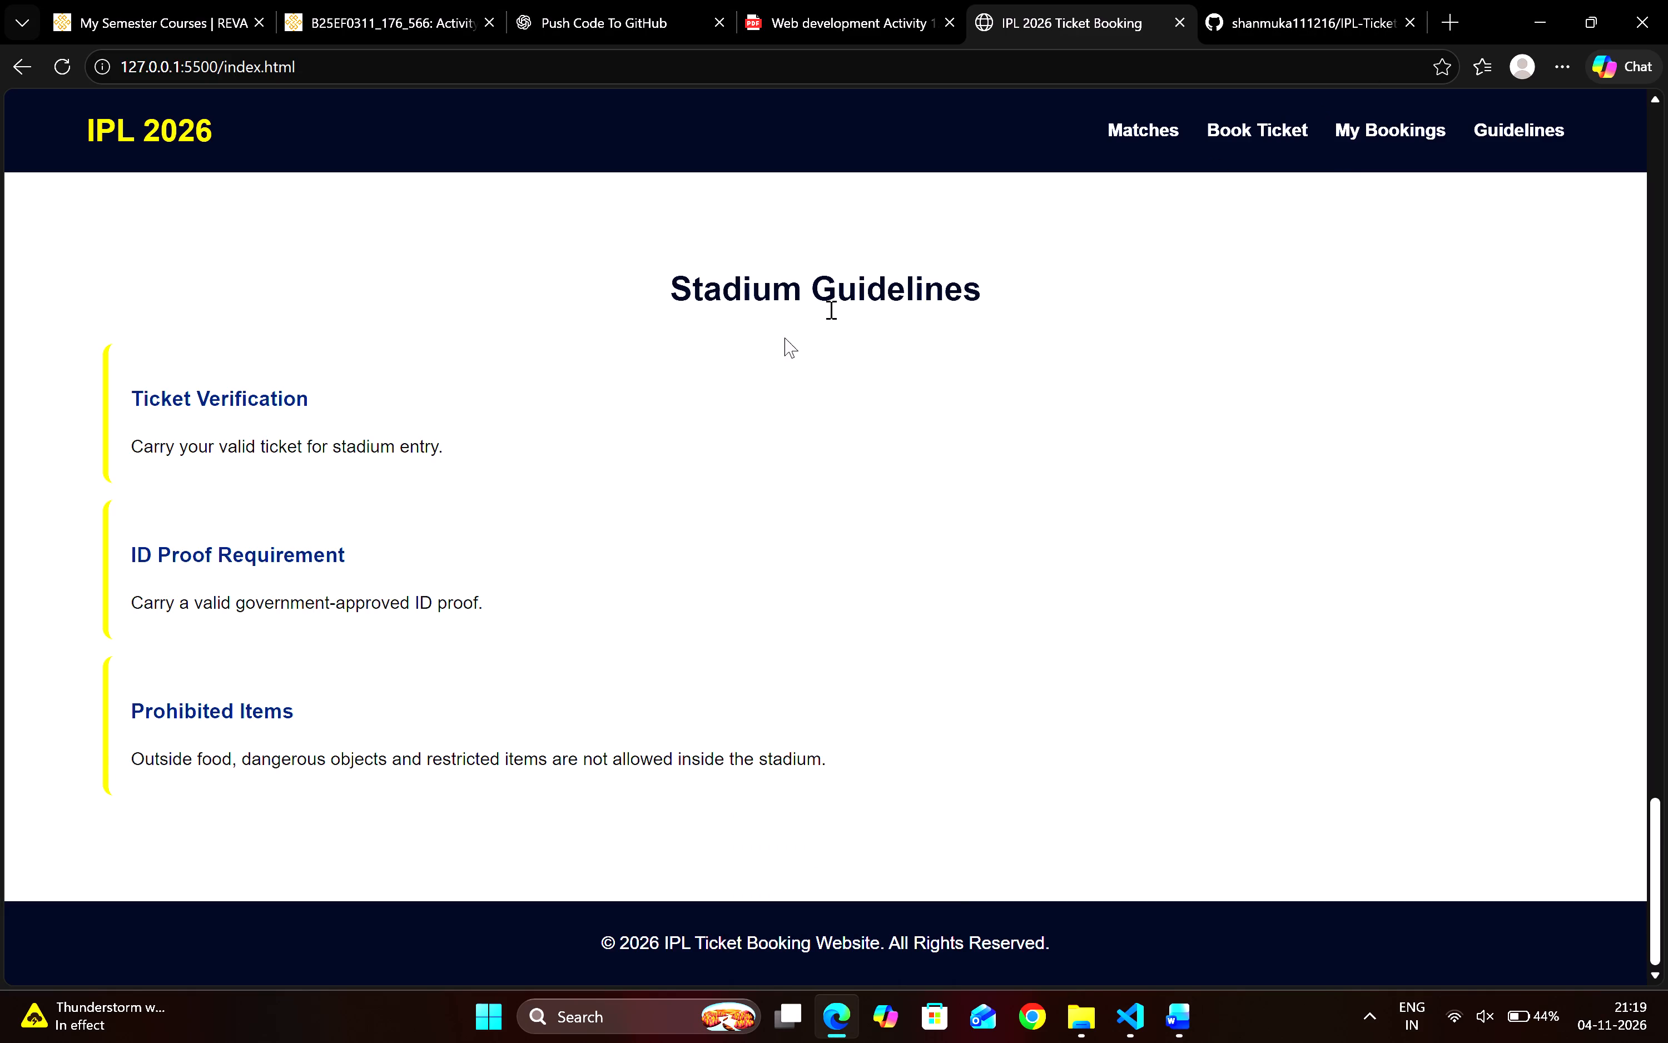
{"action": "key", "text": "shift+super+s"}
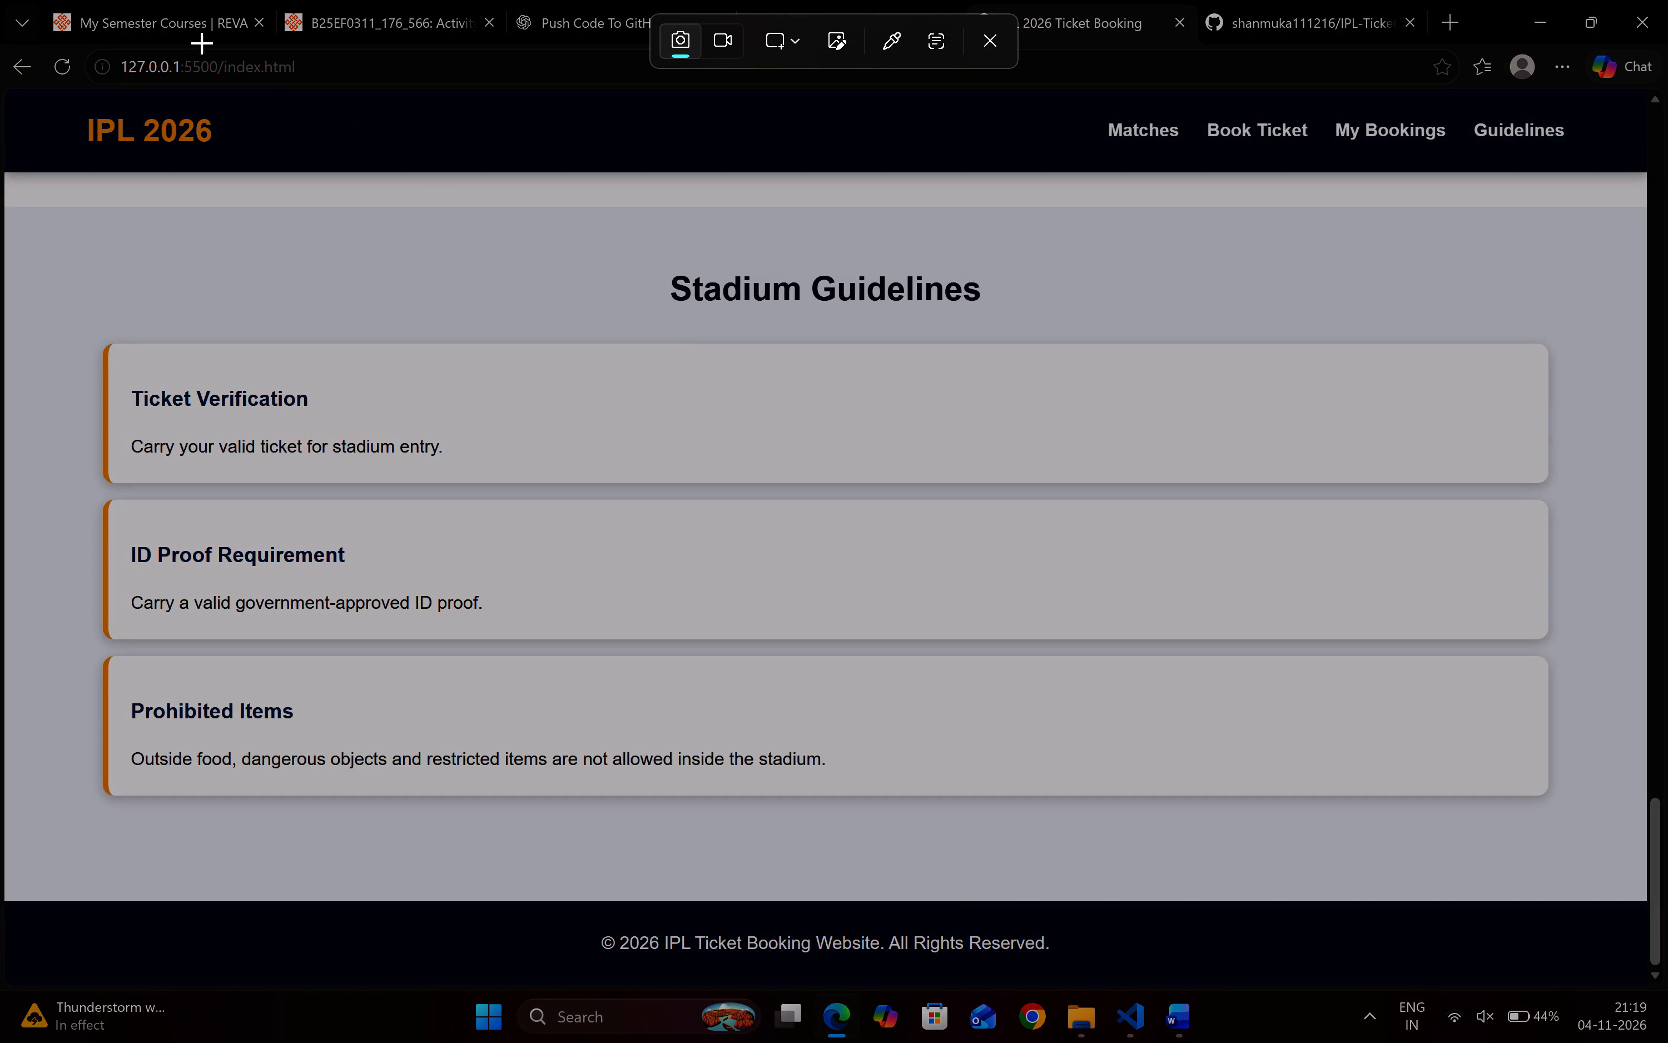
{"action": "left_click_drag", "start_coordinate": [0, 95], "coordinate": [959, 374]}
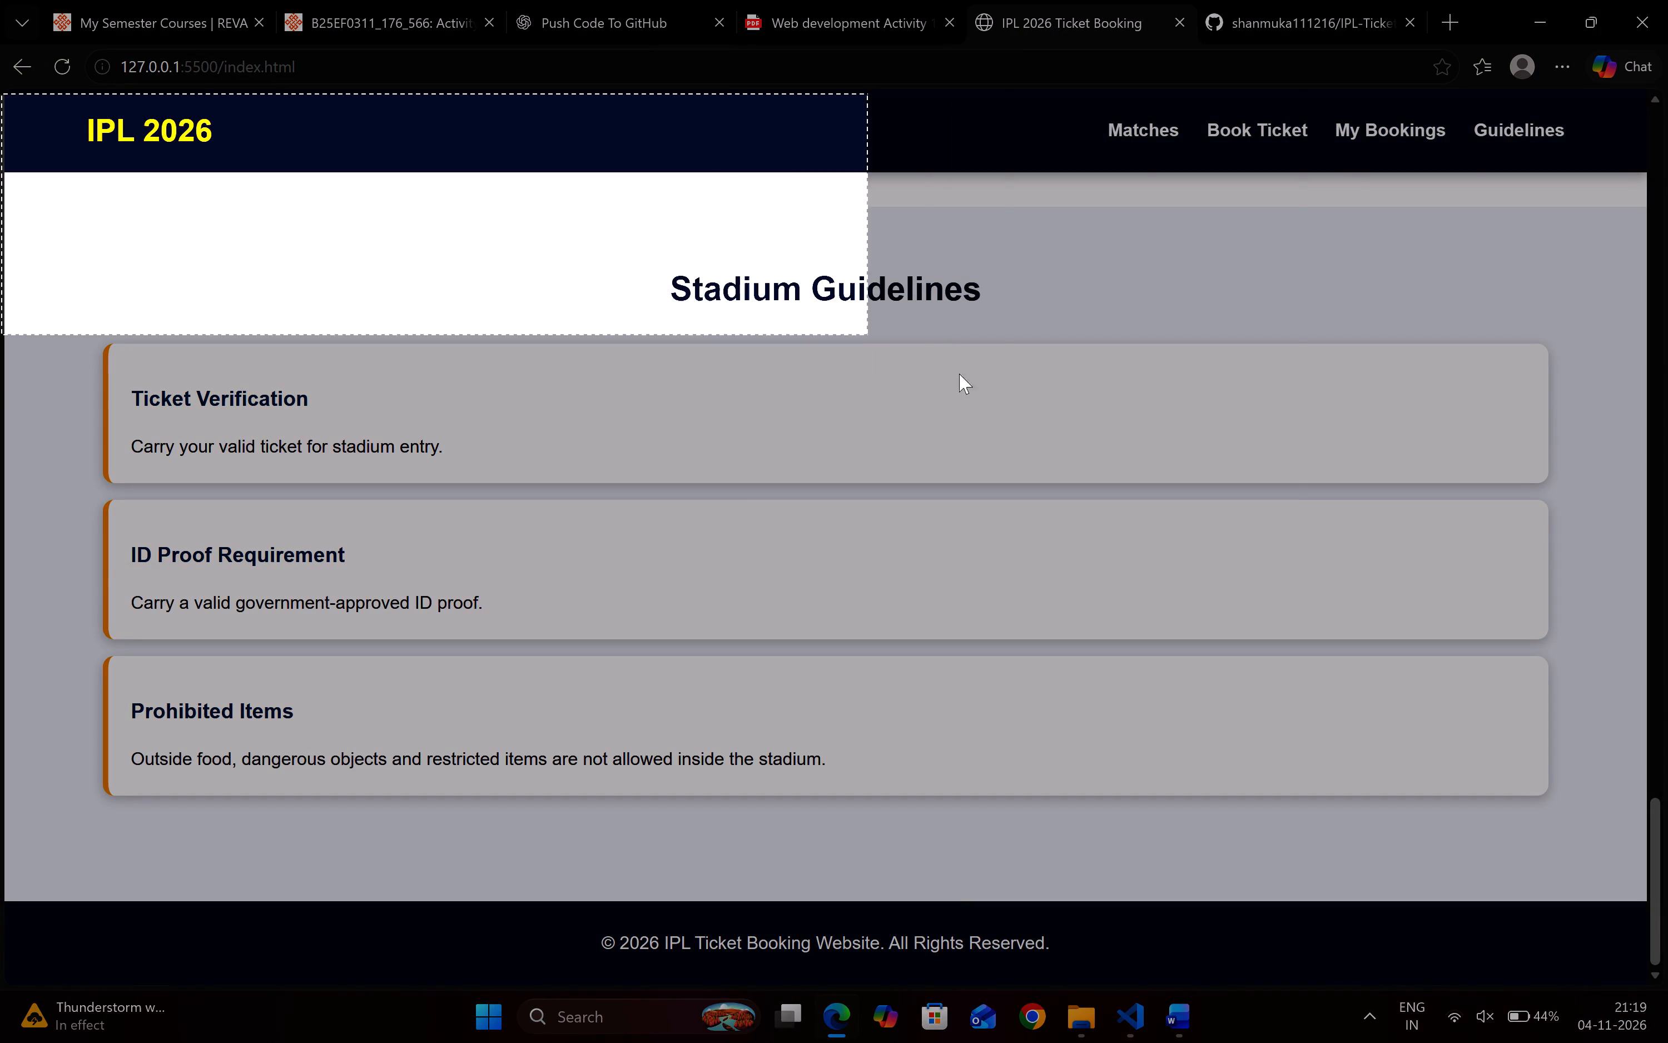
{"action": "left_click_drag", "start_coordinate": [959, 374], "coordinate": [1635, 886]}
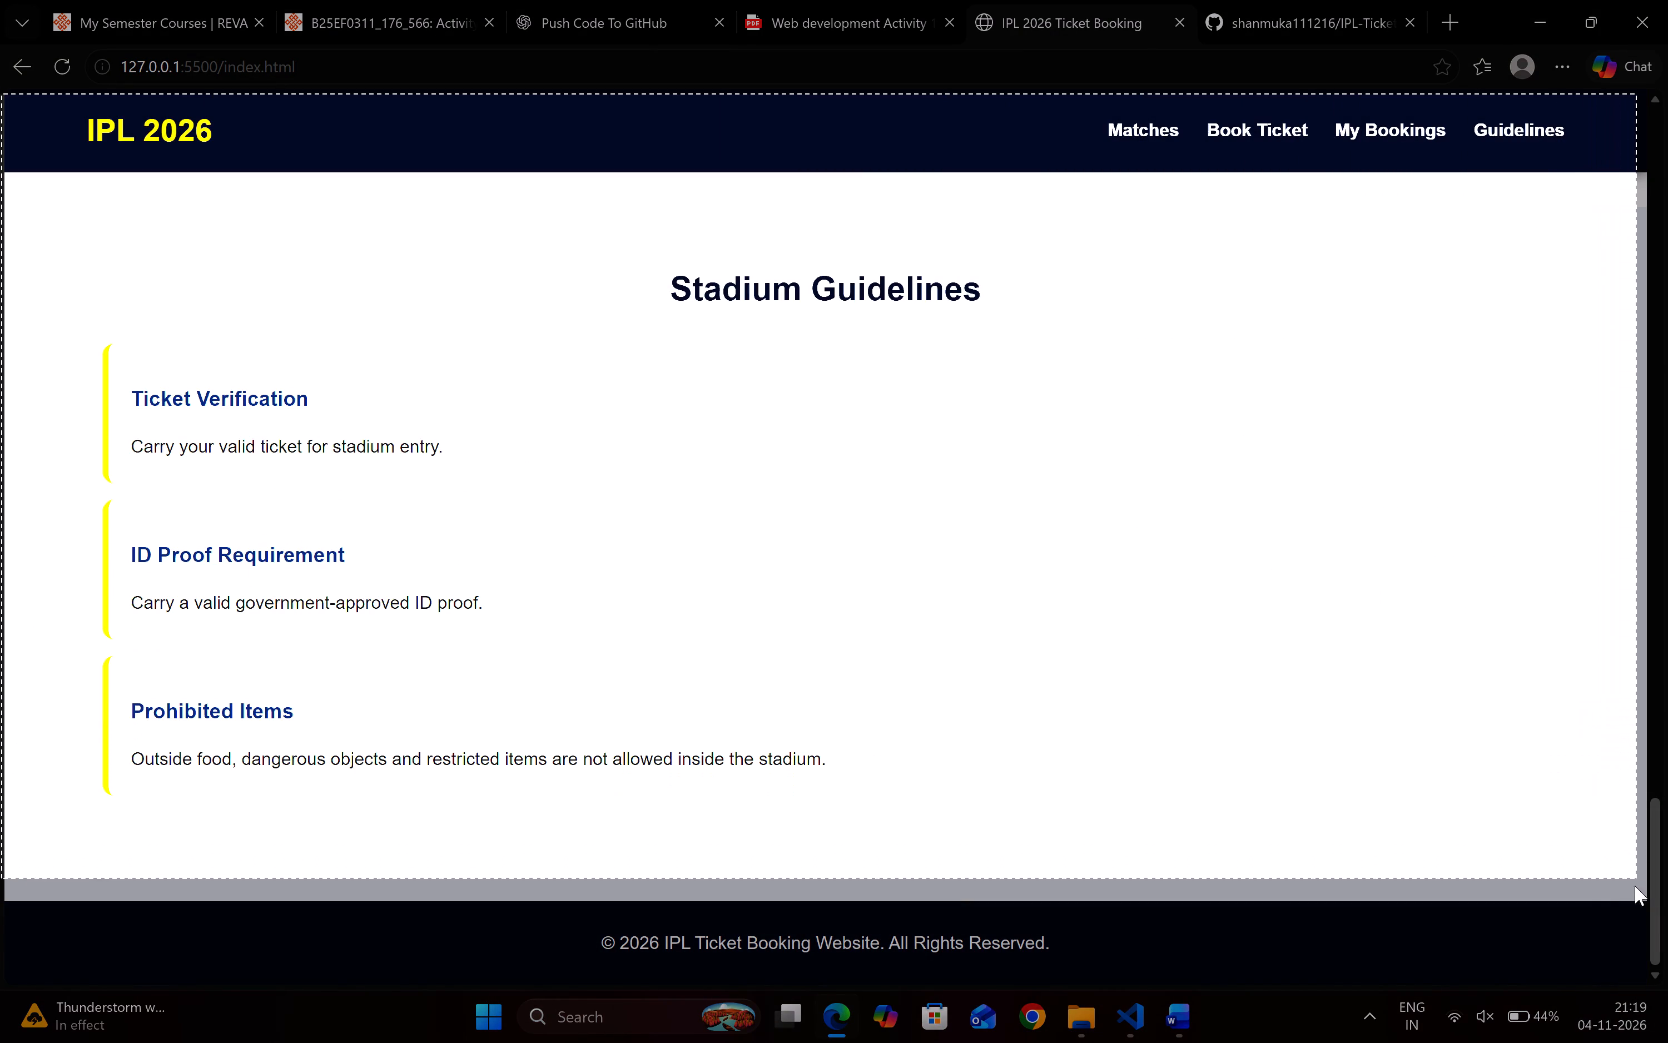
{"action": "left_click_drag", "start_coordinate": [1635, 886], "coordinate": [1629, 973]}
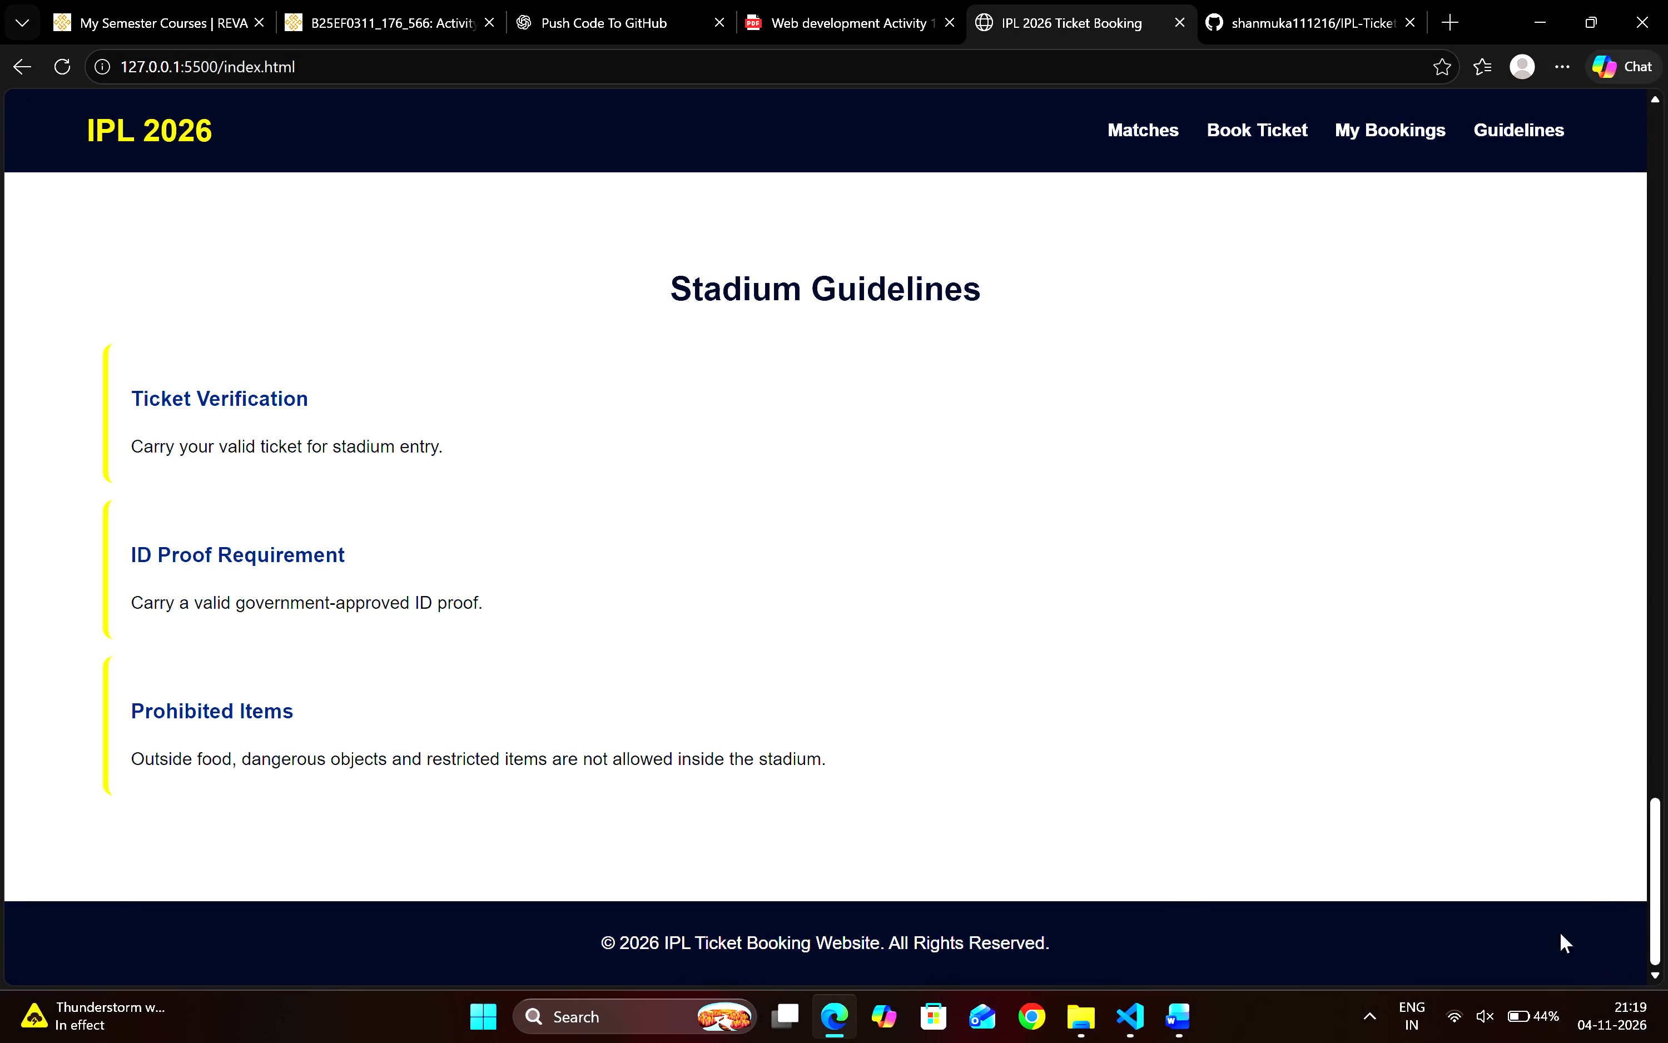
{"action": "scroll", "coordinate": [1333, 761], "scroll_direction": "down", "scroll_amount": 1}
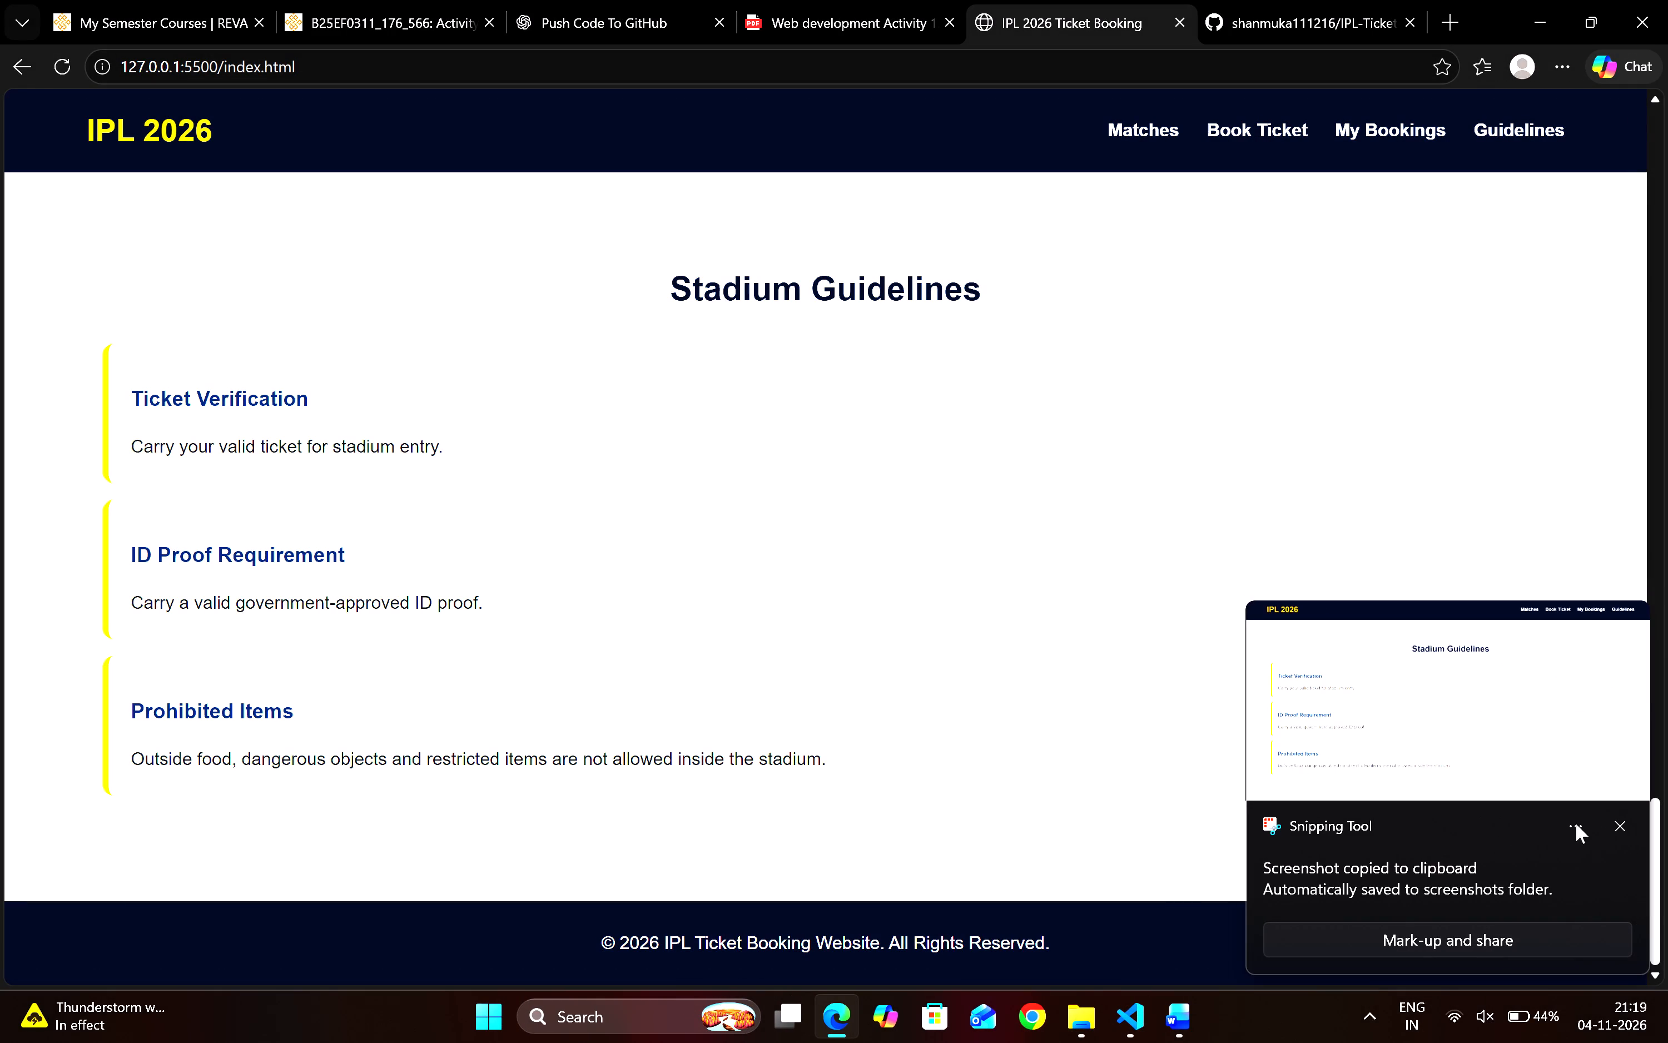
{"action": "left_click", "coordinate": [1619, 825]}
Capture a screenshot of the page's site header and hero banner, stopping above the About IPL 2026 heading.
{"action": "scroll", "coordinate": [1362, 750], "scroll_direction": "down", "scroll_amount": 1}
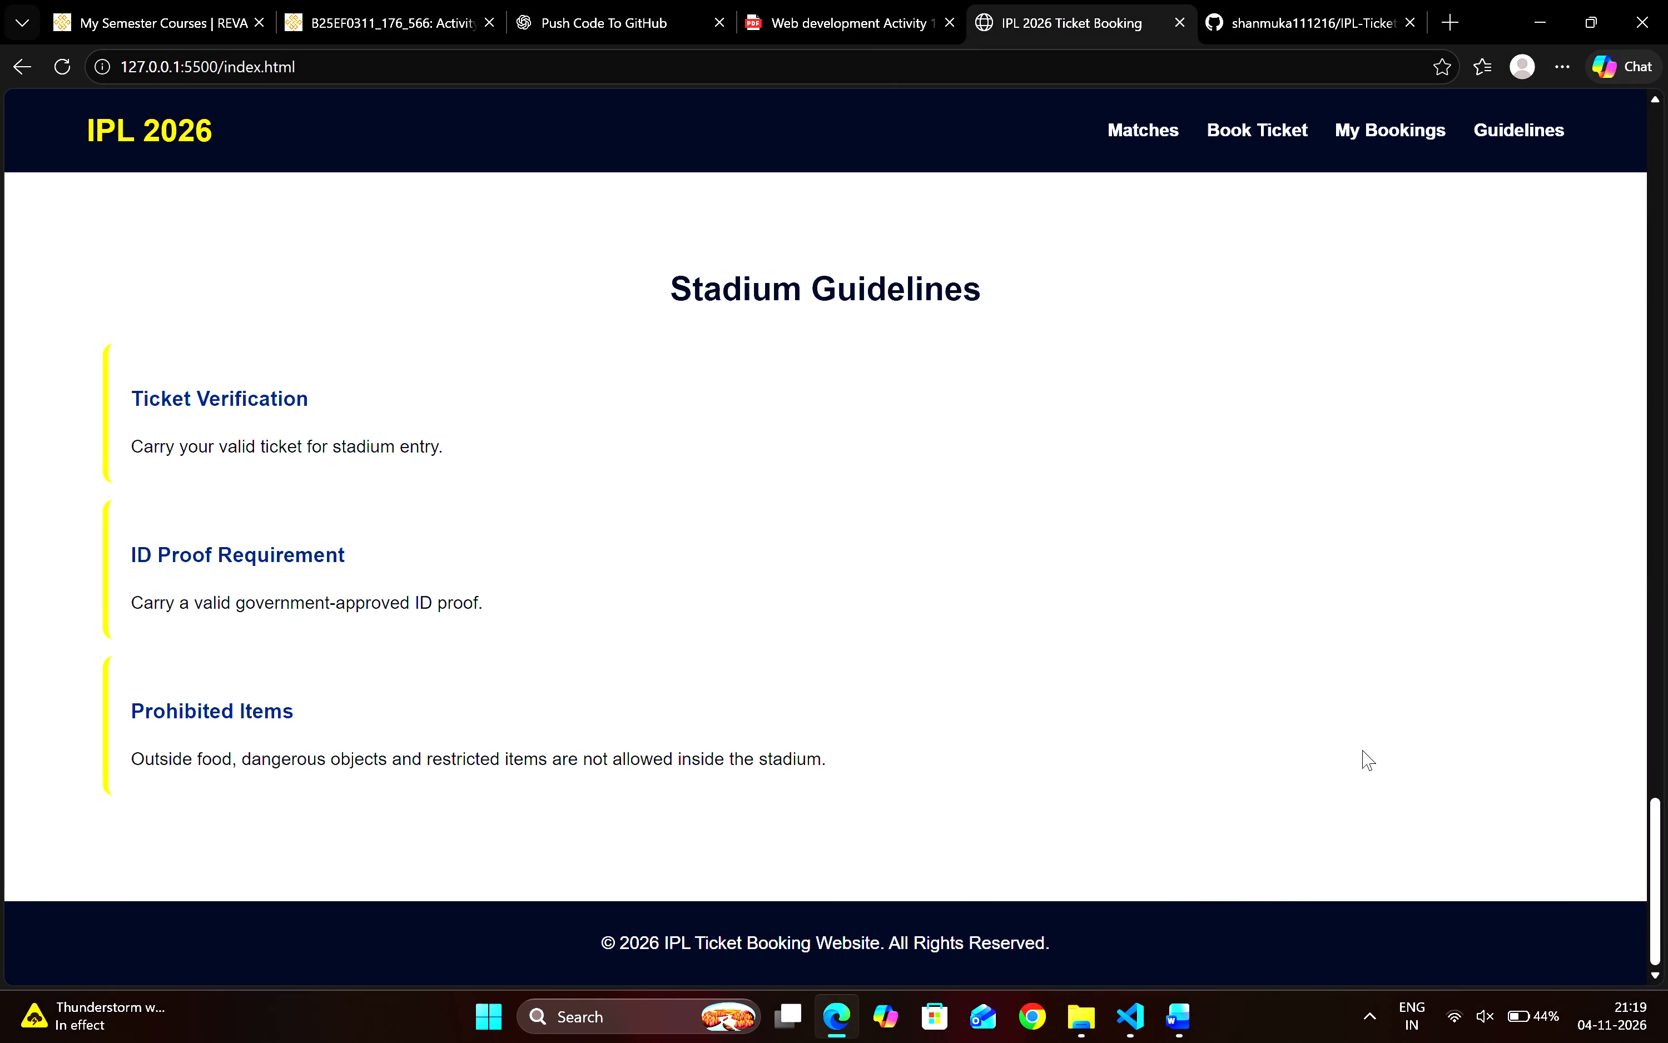
{"action": "scroll", "coordinate": [1362, 750], "scroll_direction": "down", "scroll_amount": 6}
{"action": "scroll", "coordinate": [1362, 750], "scroll_direction": "up", "scroll_amount": 3}
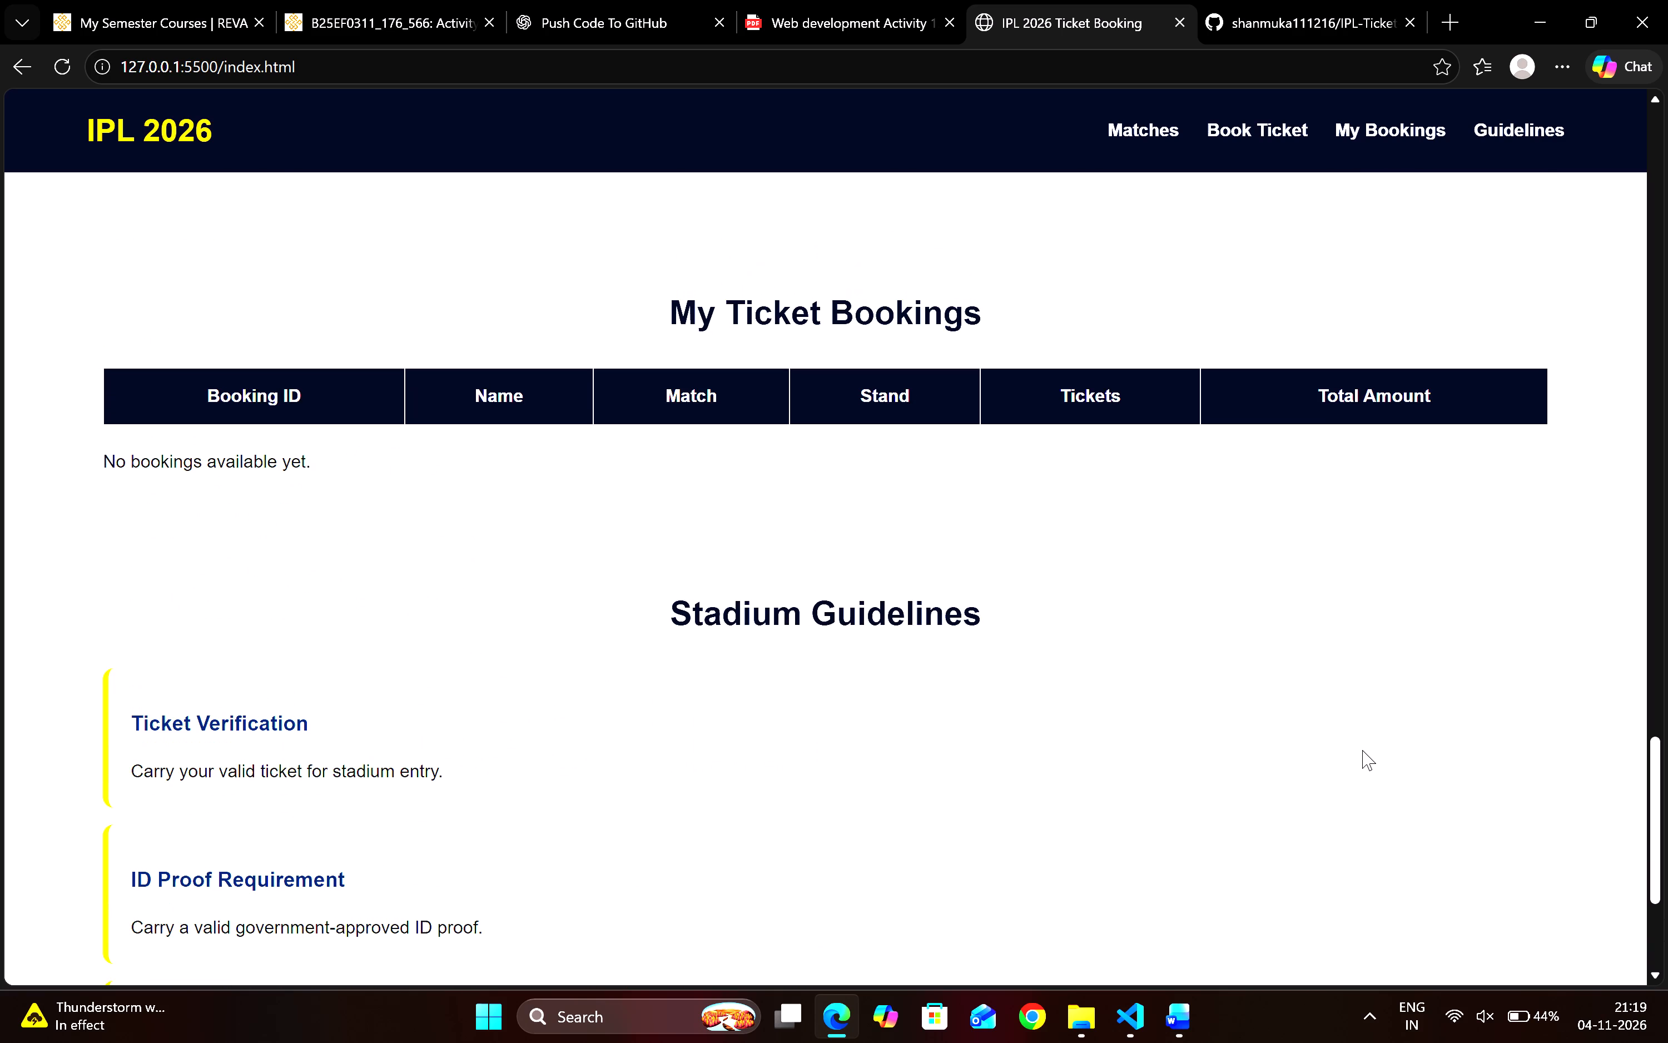
{"action": "scroll", "coordinate": [1362, 750], "scroll_direction": "down", "scroll_amount": 8}
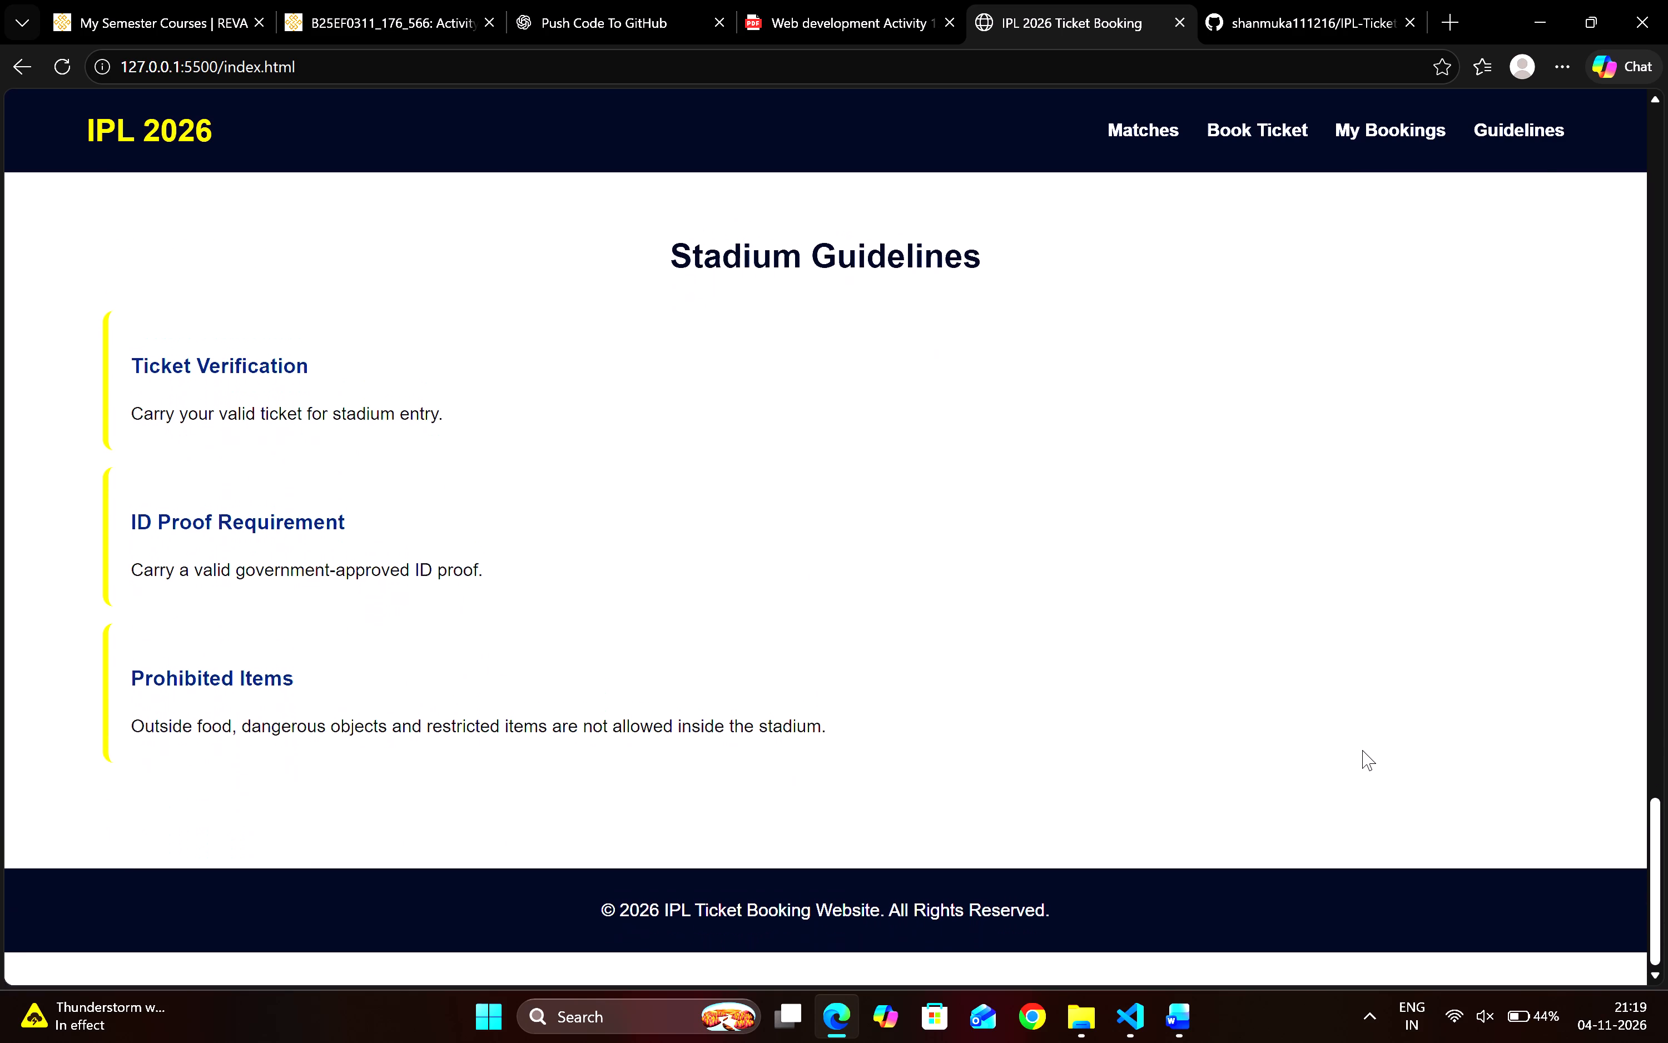
{"action": "scroll", "coordinate": [1362, 750], "scroll_direction": "down", "scroll_amount": 1}
{"action": "scroll", "coordinate": [1362, 750], "scroll_direction": "up", "scroll_amount": 19}
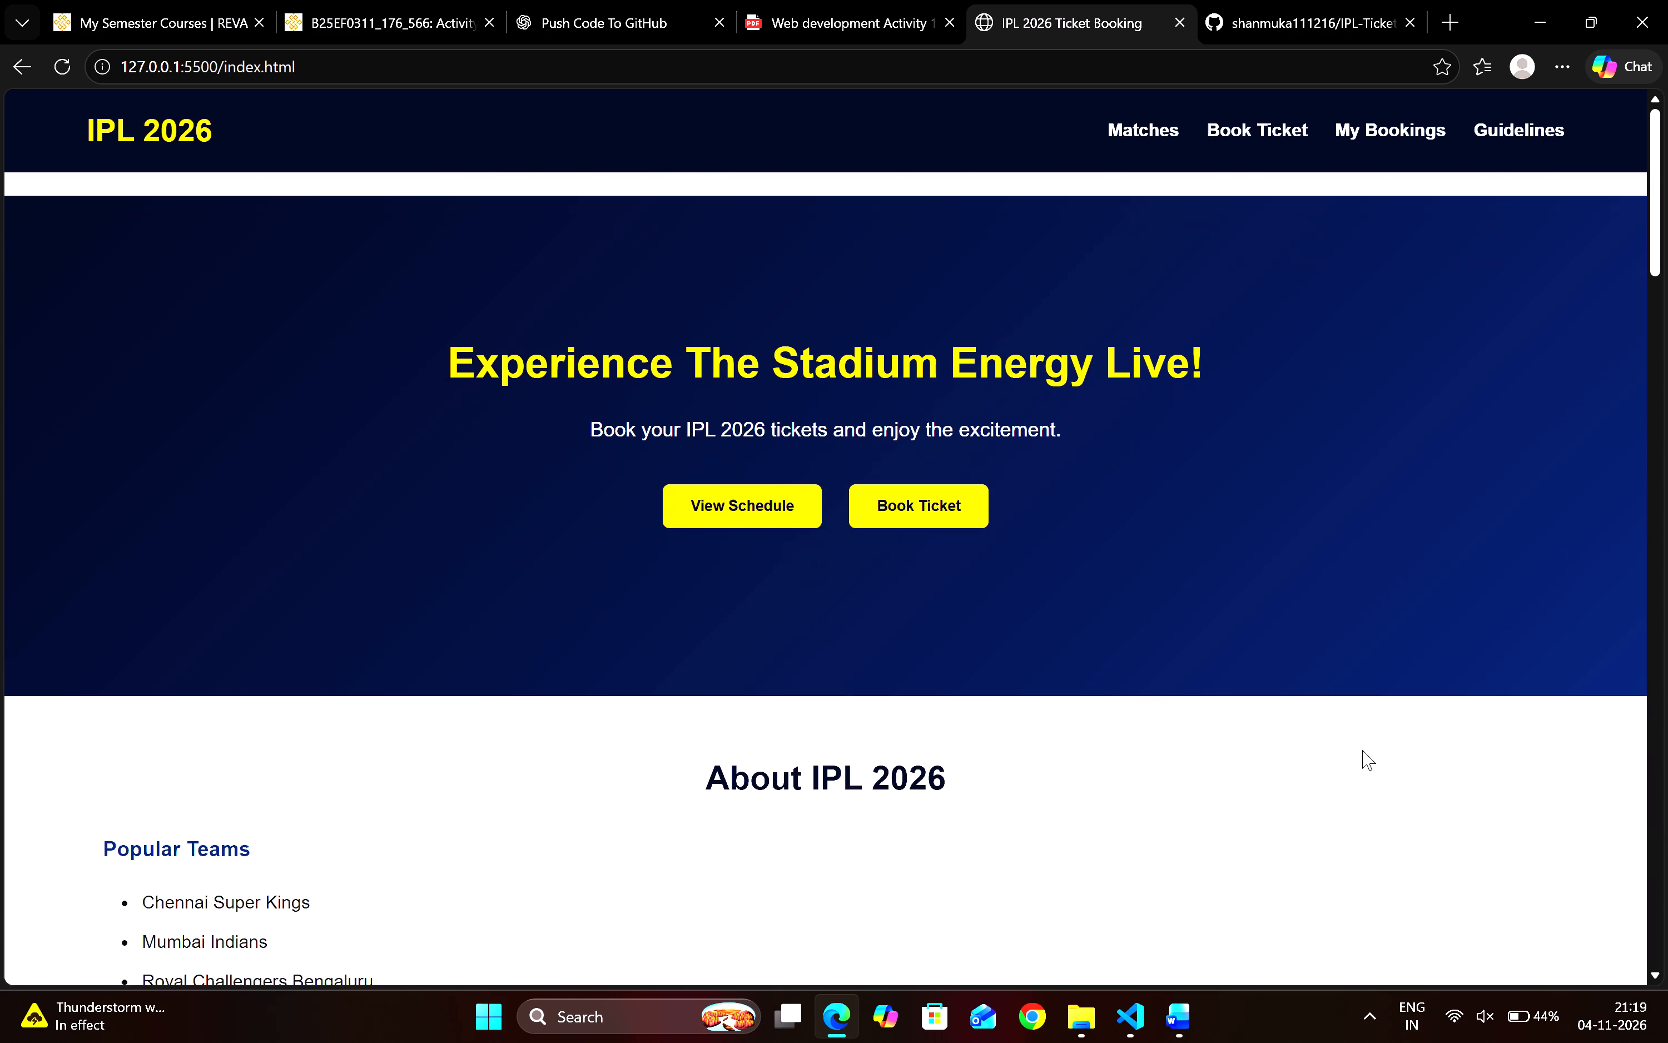
{"action": "key", "text": "shift+super+s"}
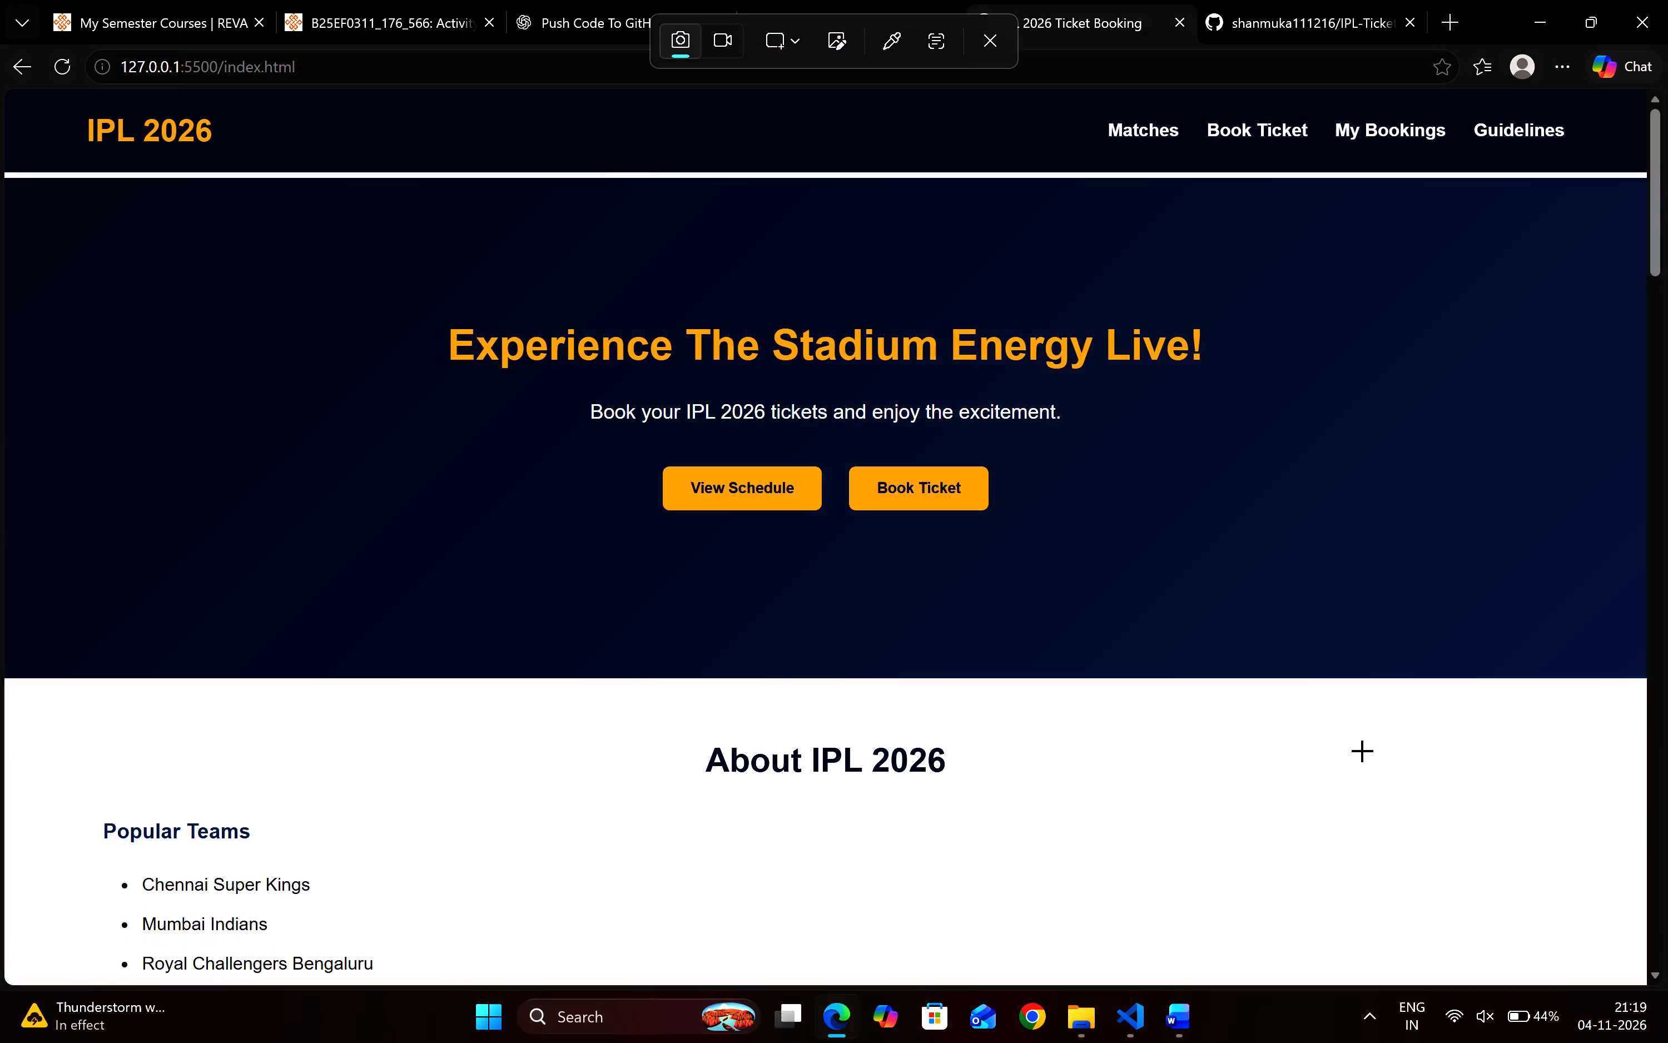
{"action": "left_click_drag", "start_coordinate": [6, 91], "coordinate": [243, 133]}
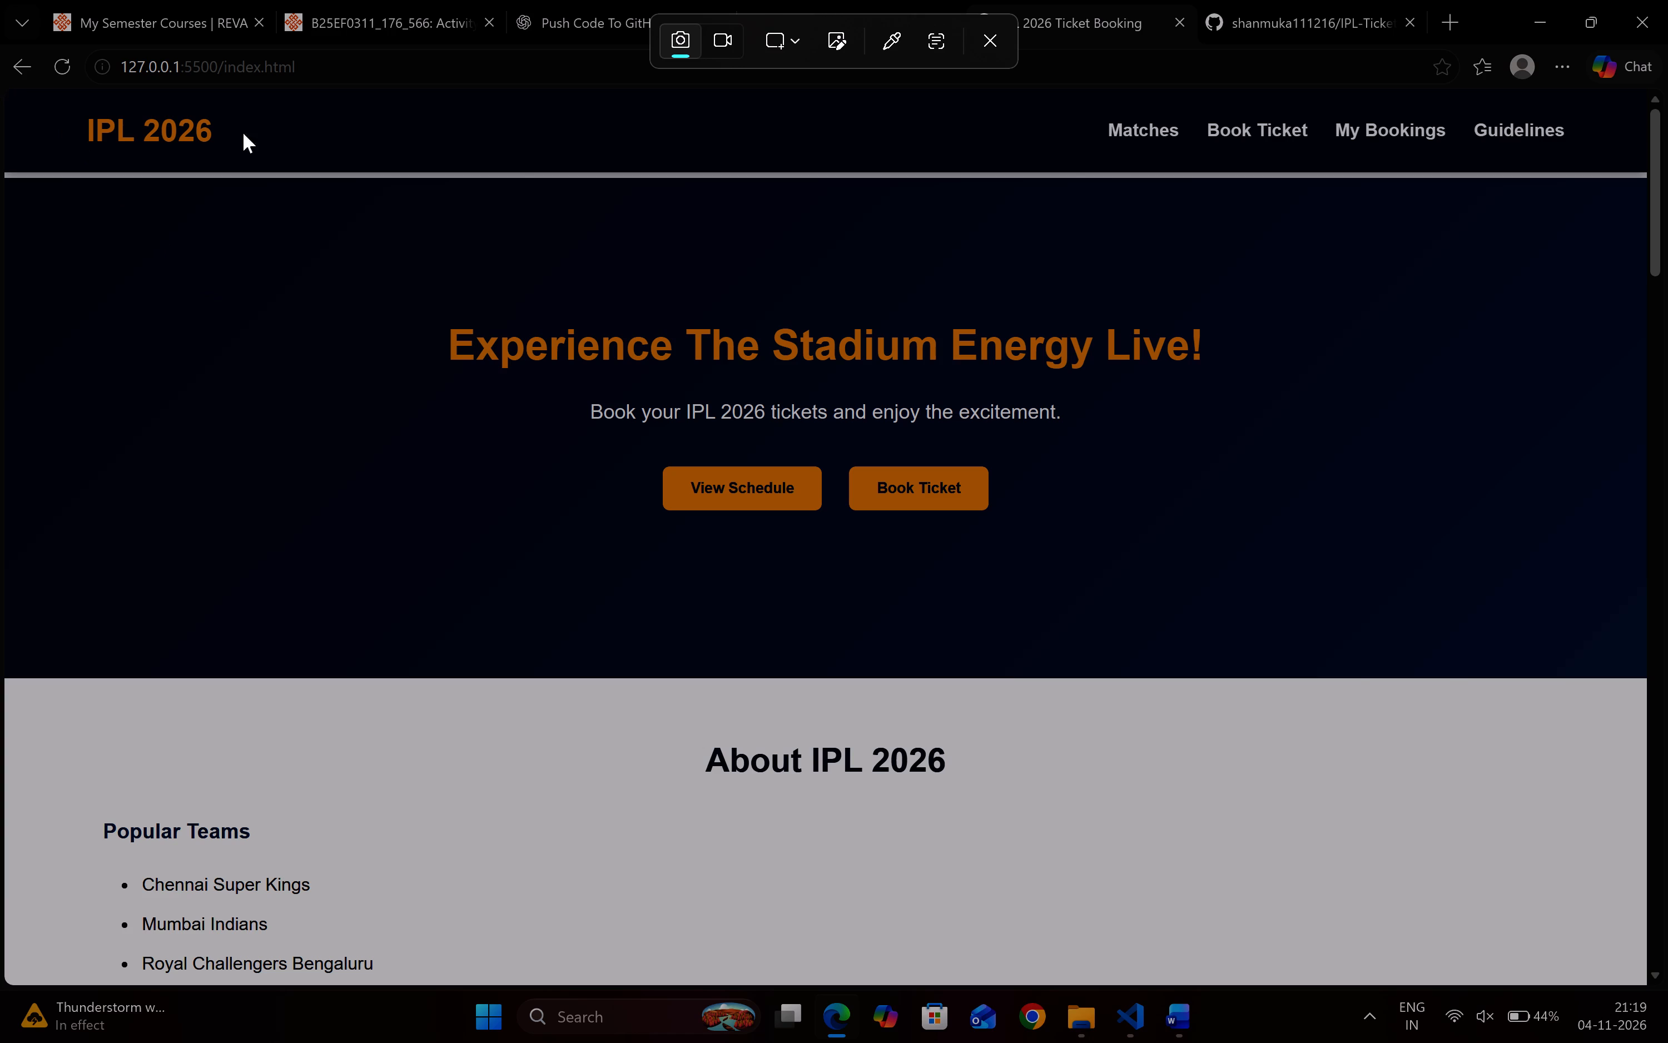
{"action": "left_click_drag", "start_coordinate": [243, 133], "coordinate": [1638, 1042]}
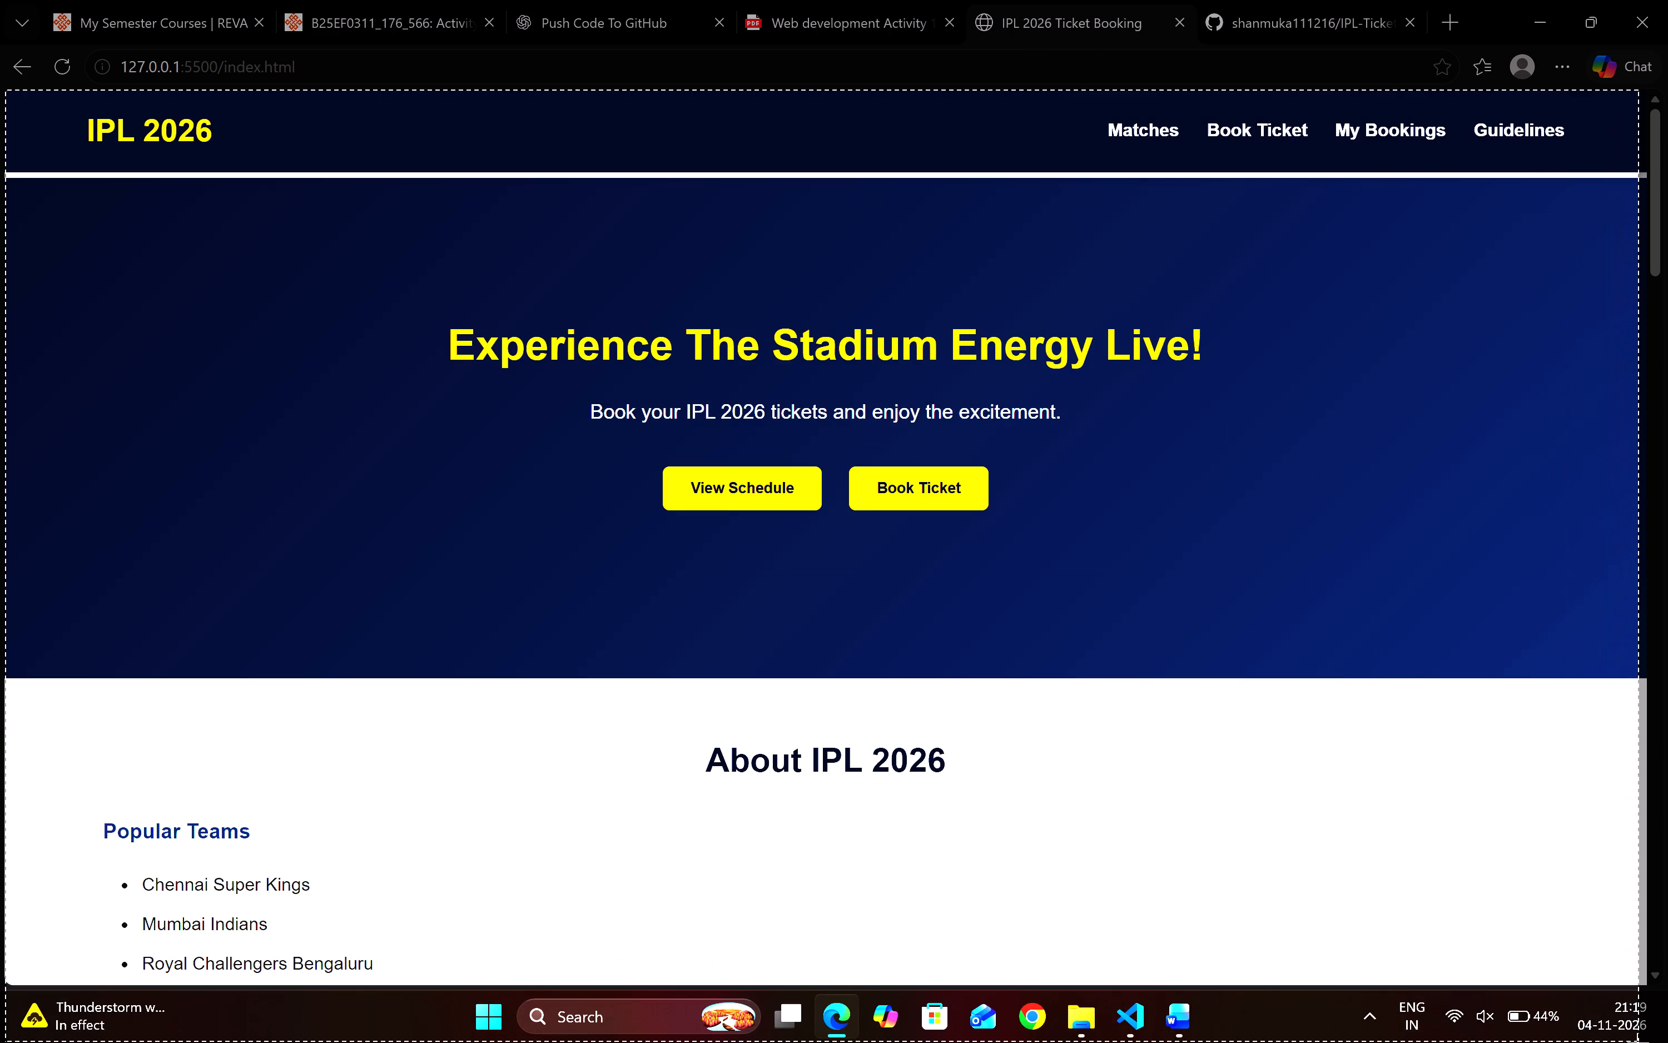
{"action": "left_click_drag", "start_coordinate": [1638, 1042], "coordinate": [1621, 858]}
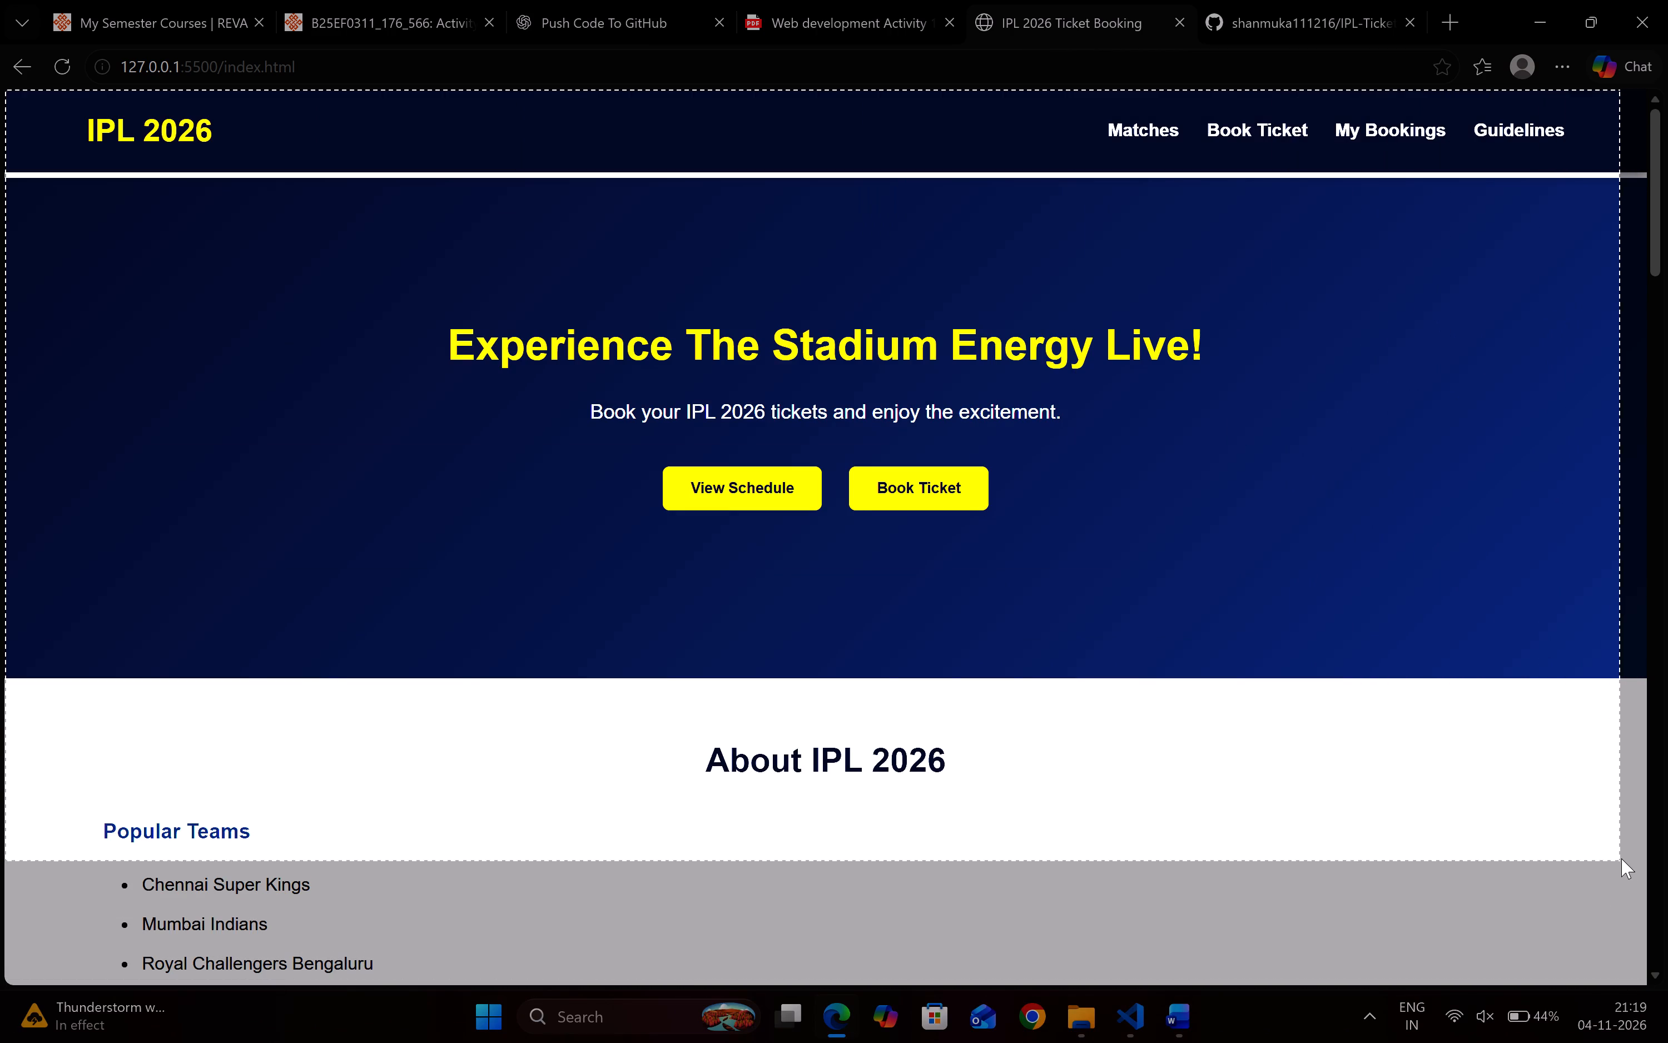
{"action": "left_click_drag", "start_coordinate": [1621, 858], "coordinate": [1624, 694]}
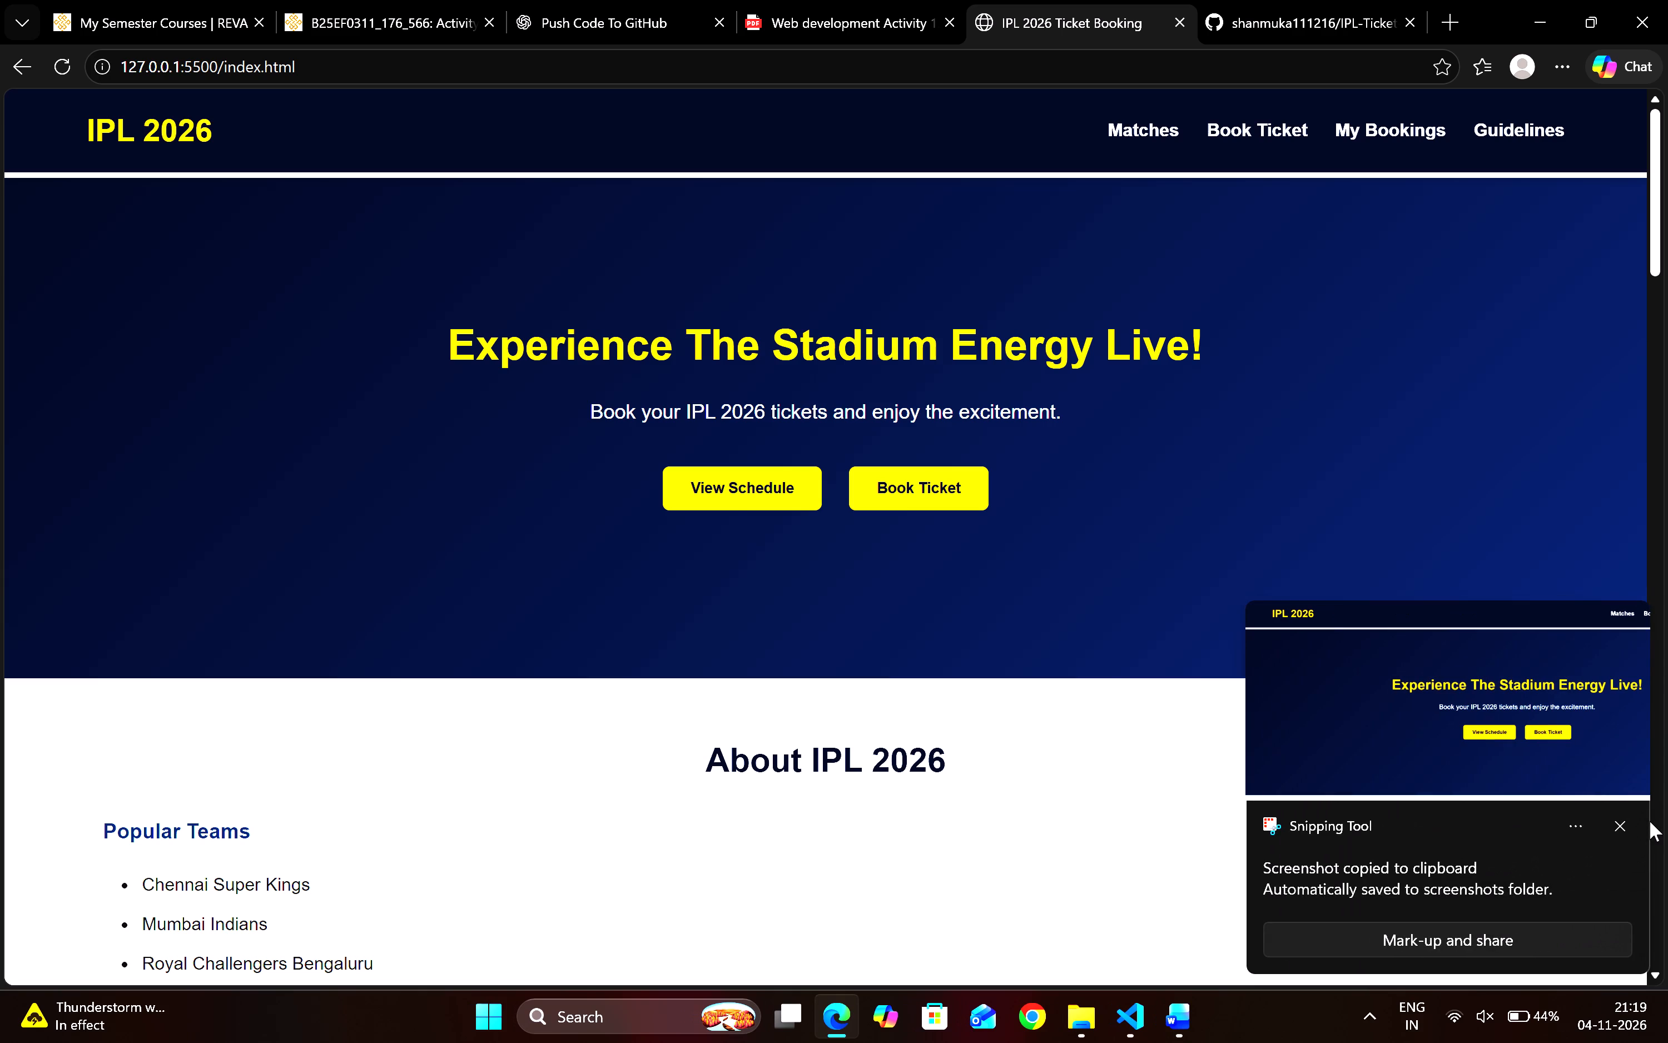
{"action": "left_click", "coordinate": [1621, 822]}
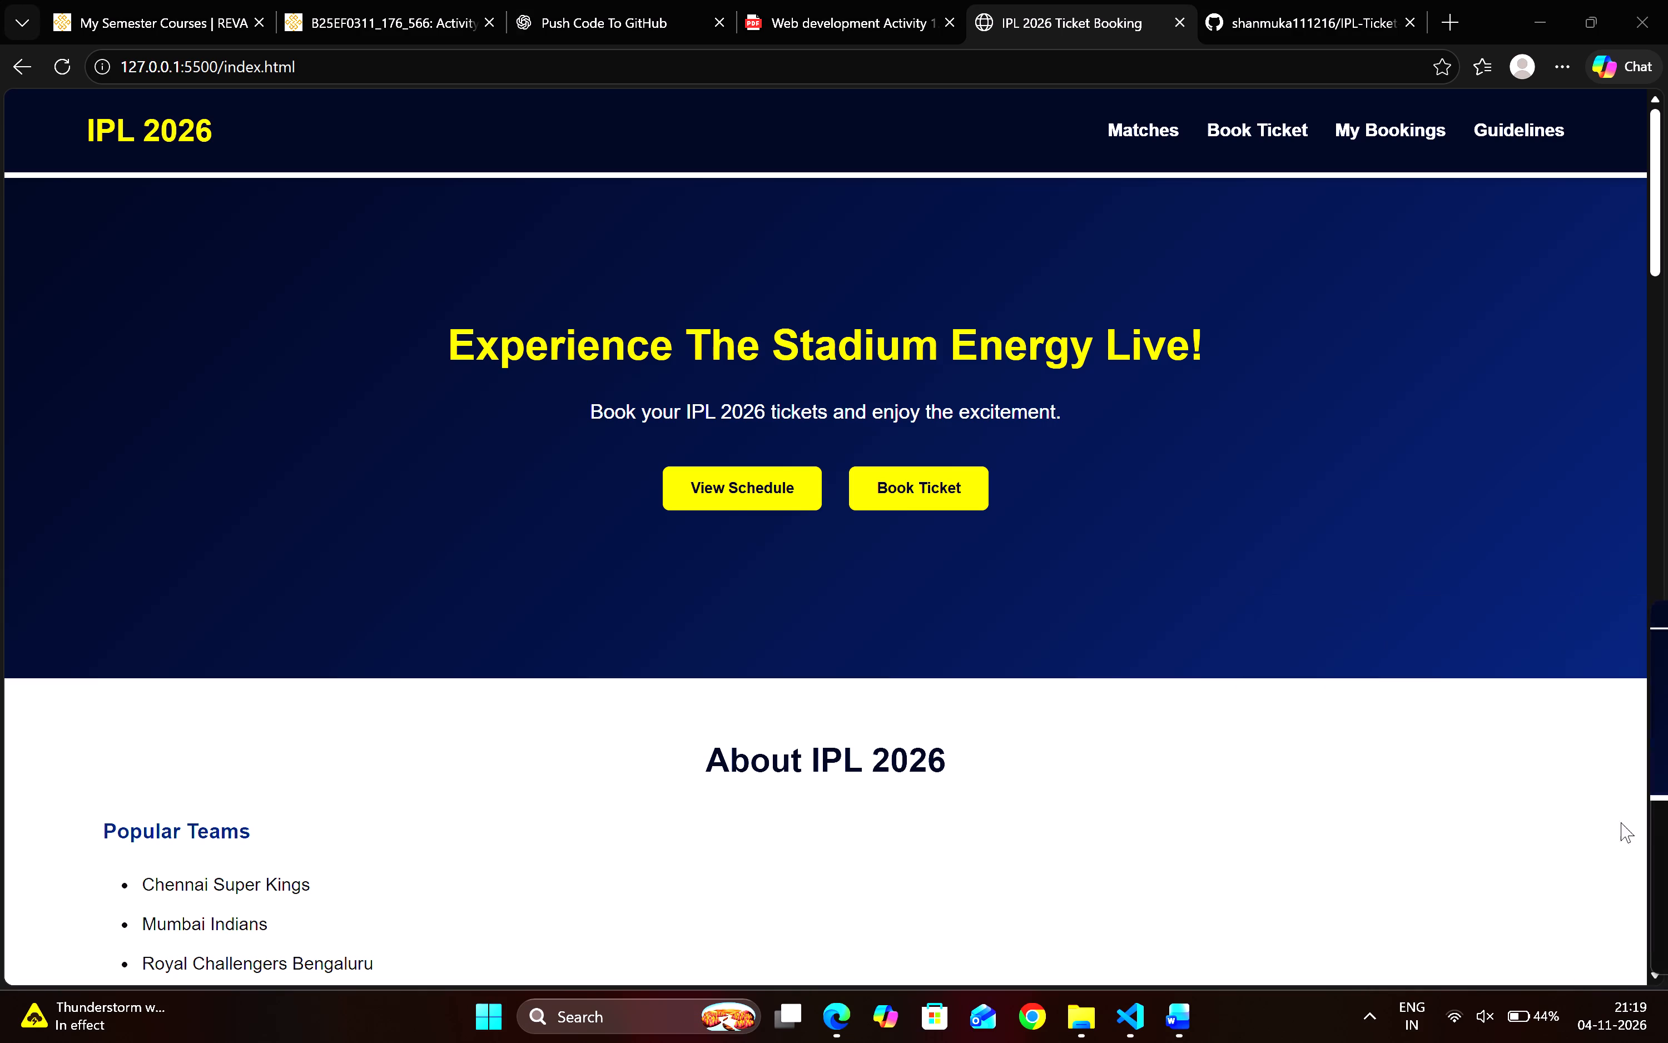
Recapture the top of the page in a larger area, from the site header through the start of the Popular Teams list.
{"action": "key", "text": "shift+super+s"}
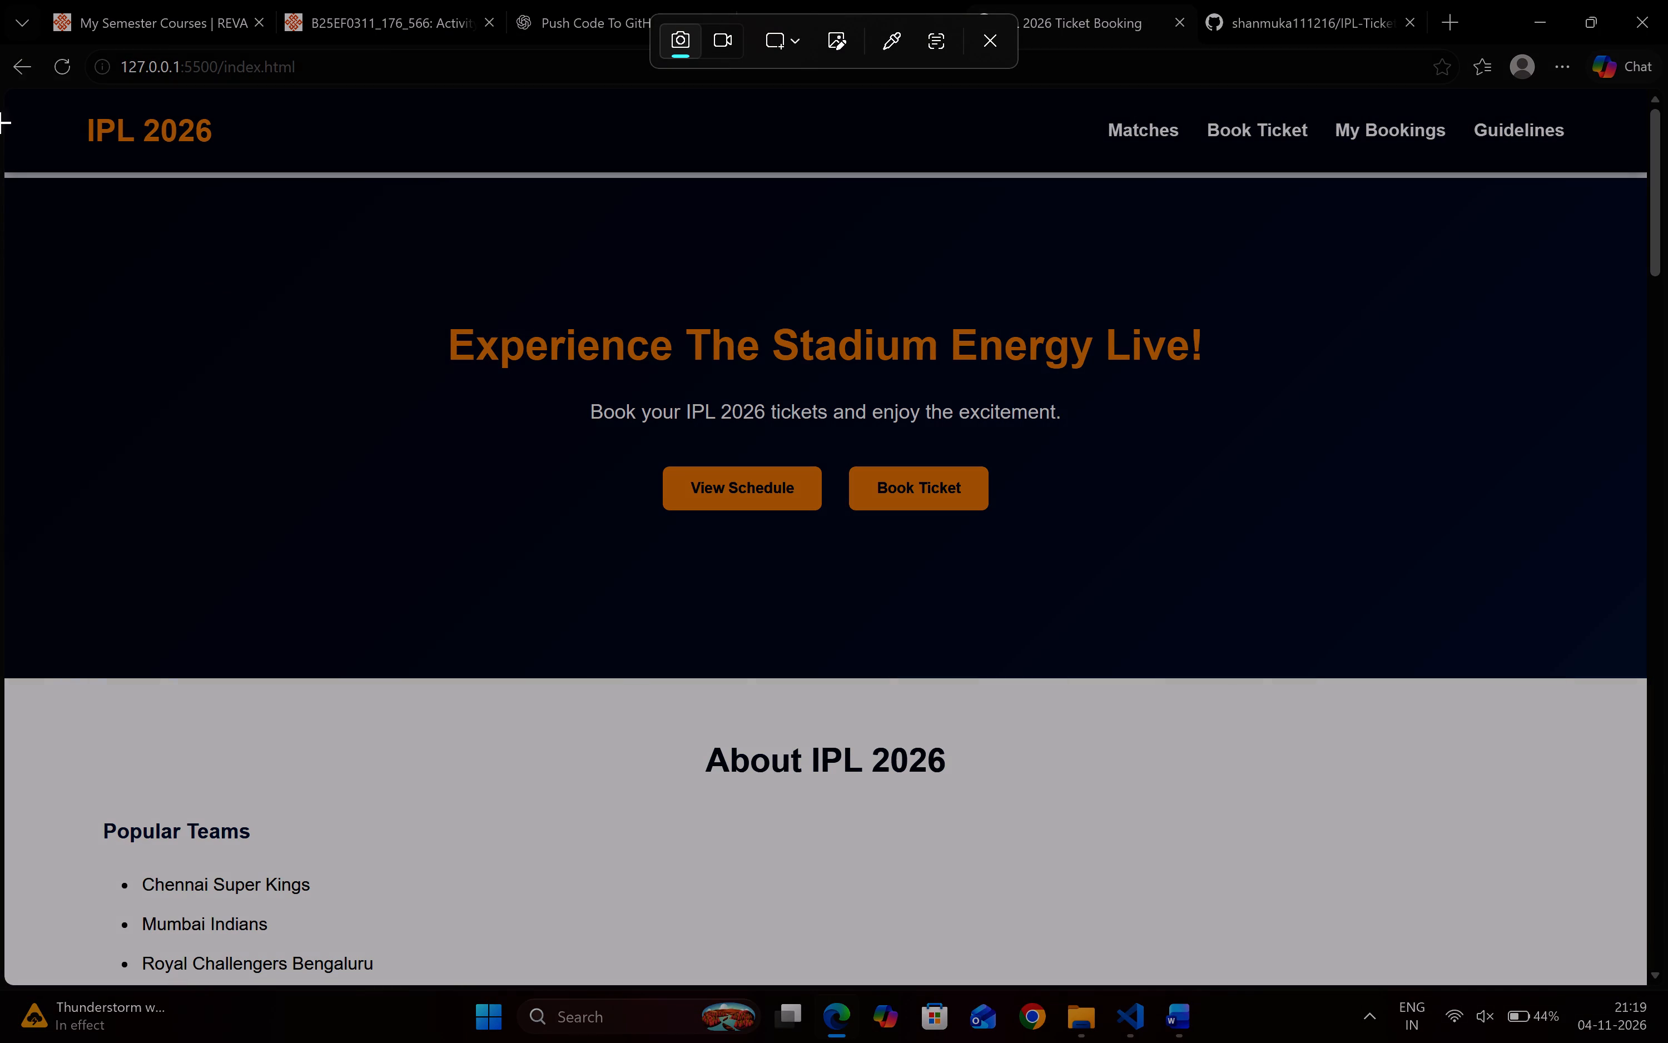
{"action": "left_click_drag", "start_coordinate": [2, 92], "coordinate": [1191, 652]}
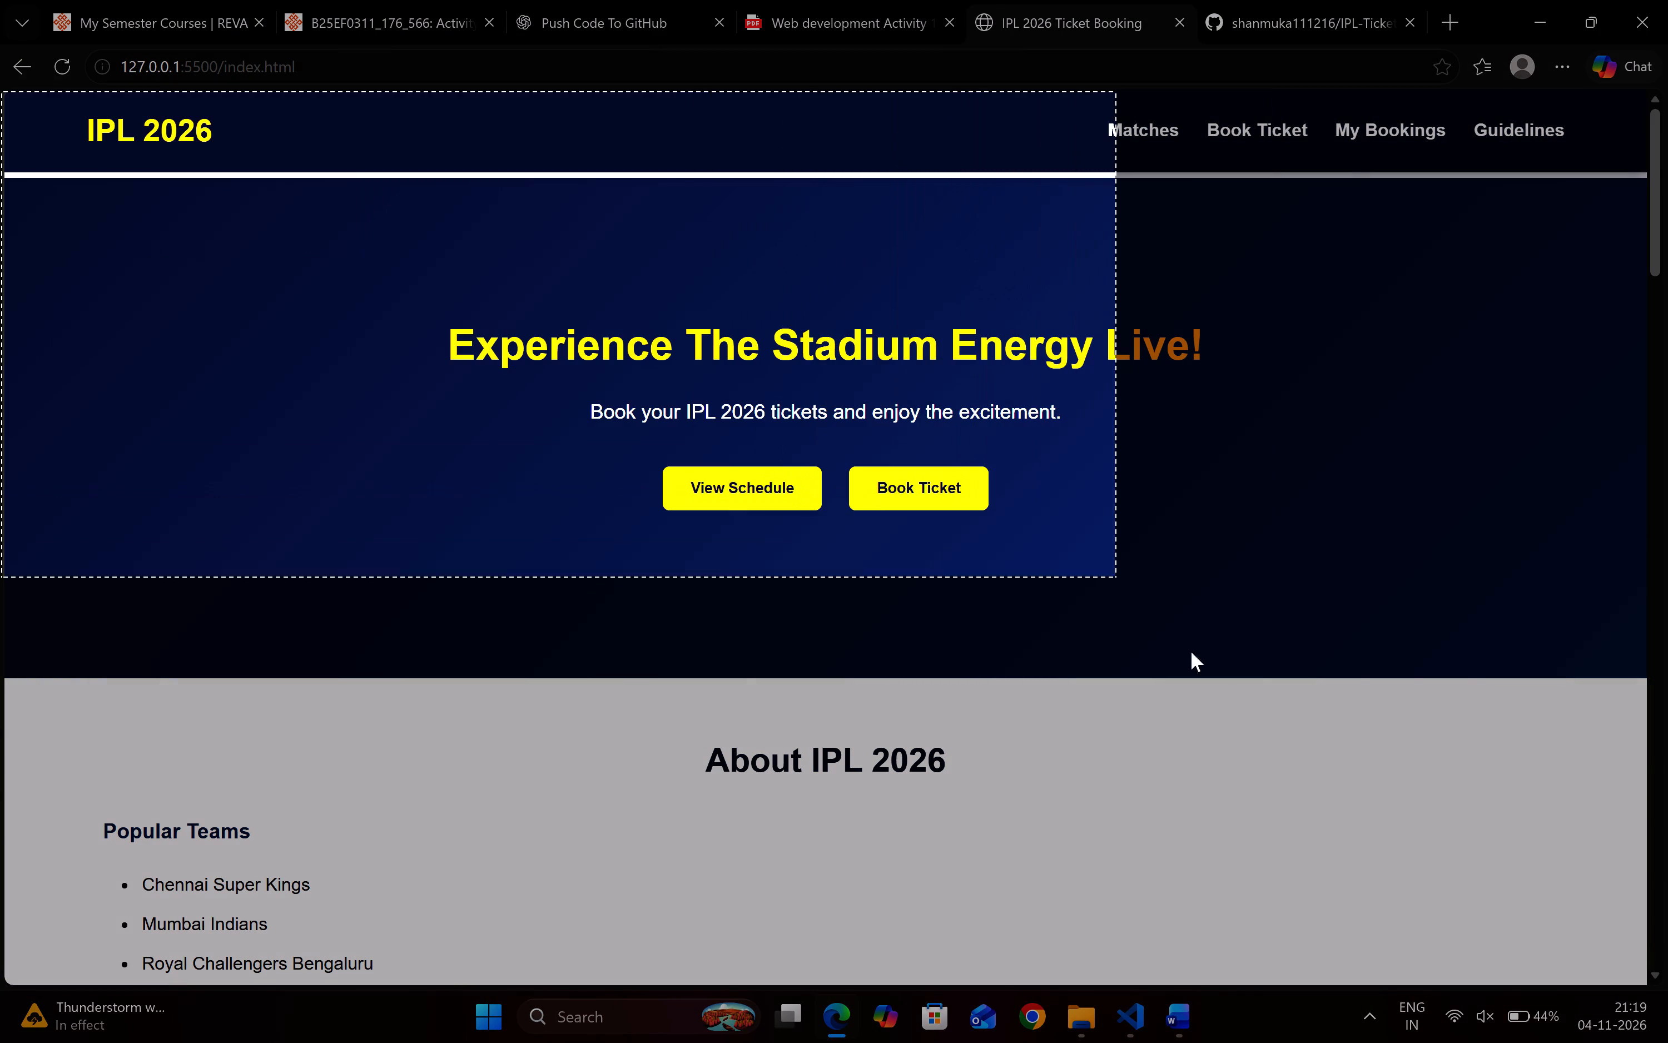
{"action": "left_click_drag", "start_coordinate": [1191, 652], "coordinate": [1616, 1016]}
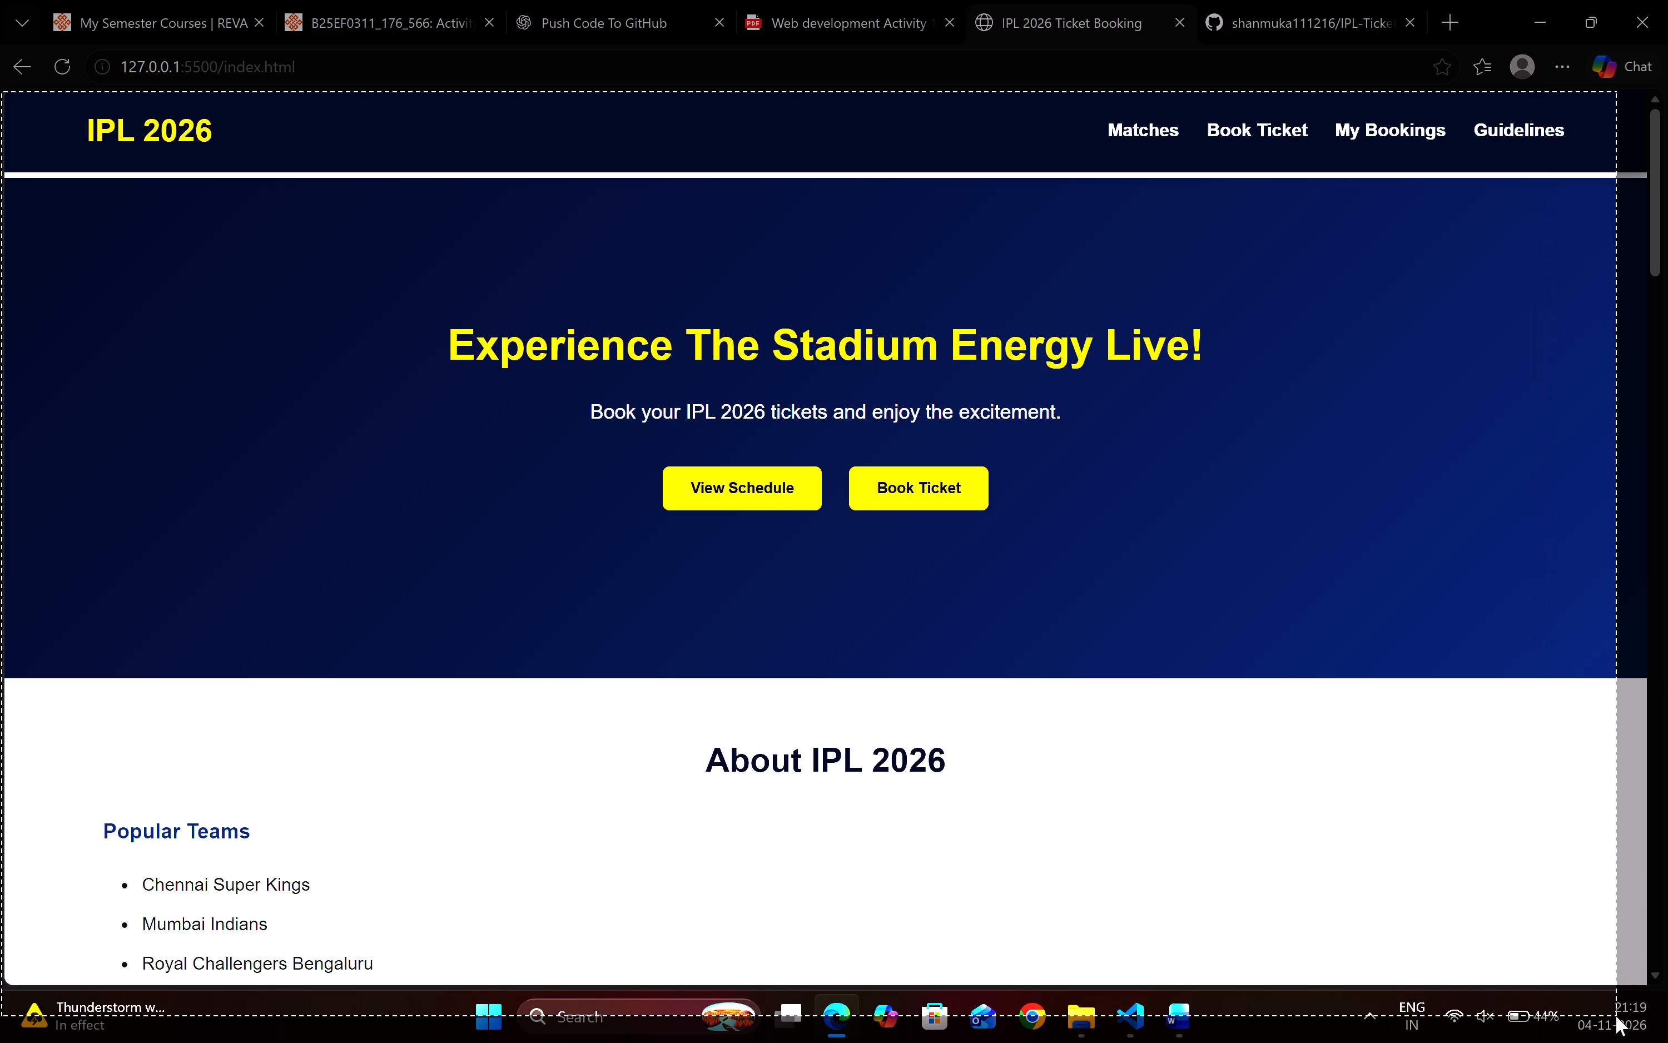
{"action": "left_click_drag", "start_coordinate": [1616, 1016], "coordinate": [1637, 983]}
Capture a screenshot from the site header over the rest of the team list and Major Match Venues, ending above IPL Match Schedule.
{"action": "scroll", "coordinate": [1138, 782], "scroll_direction": "down", "scroll_amount": 1}
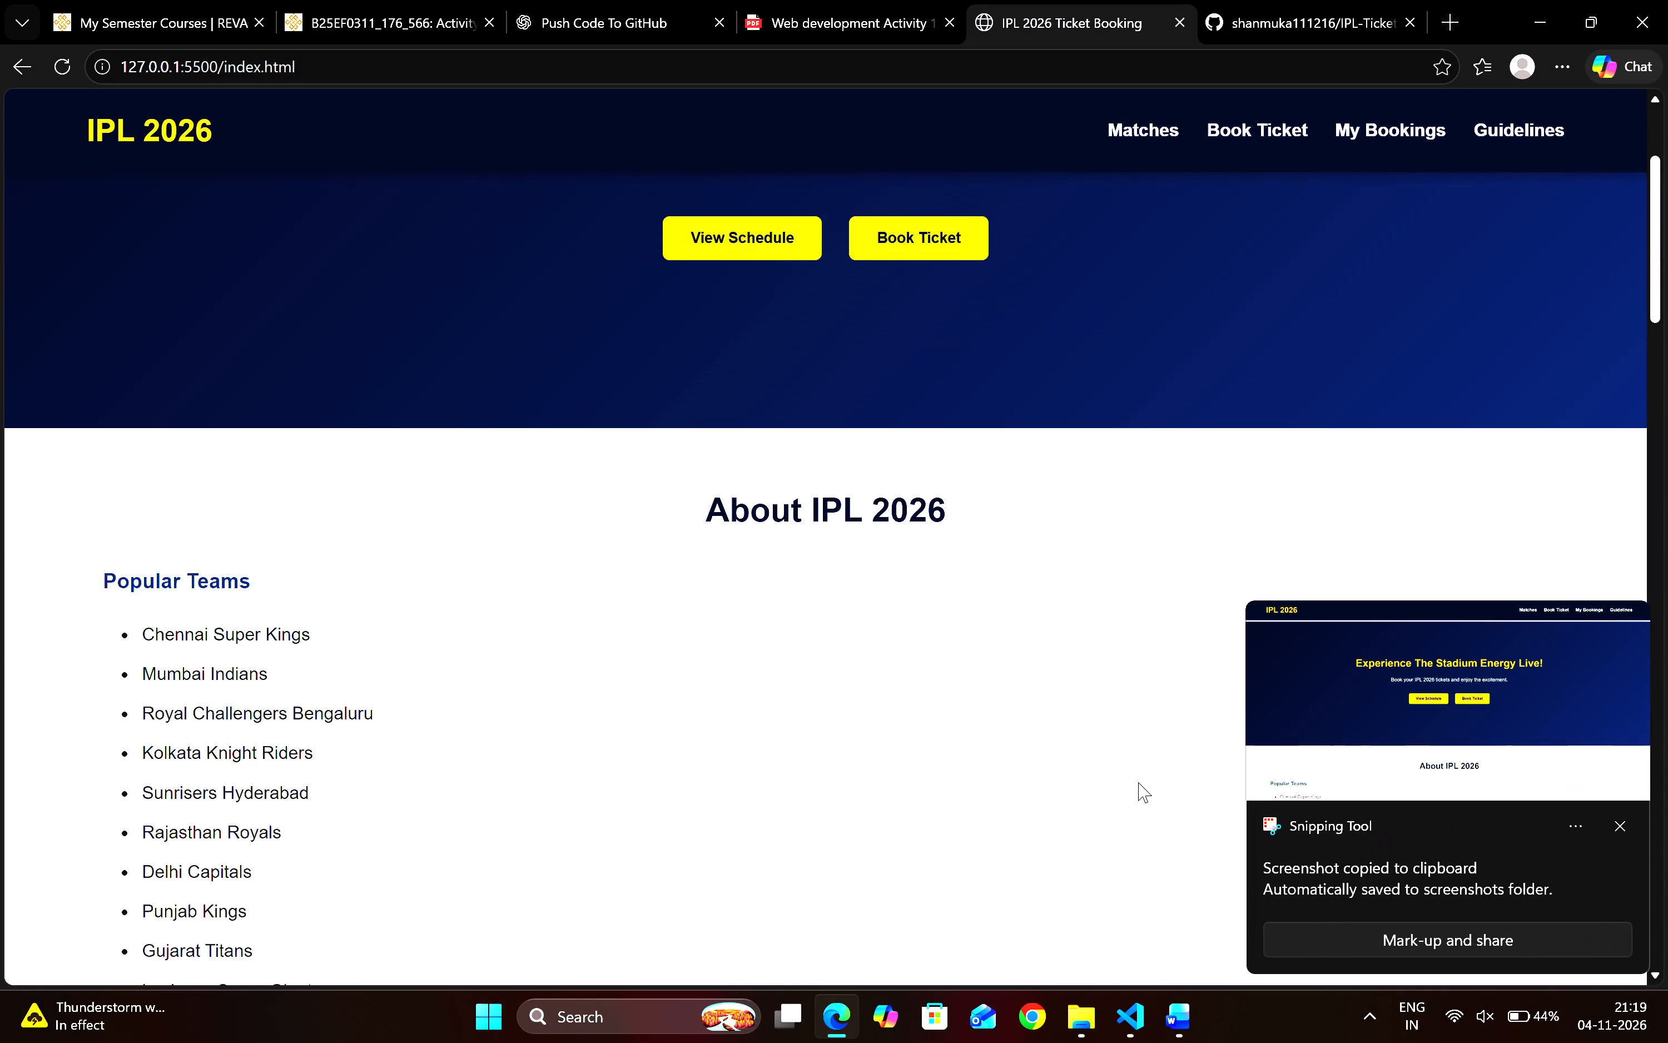
{"action": "scroll", "coordinate": [1138, 782], "scroll_direction": "down", "scroll_amount": 4}
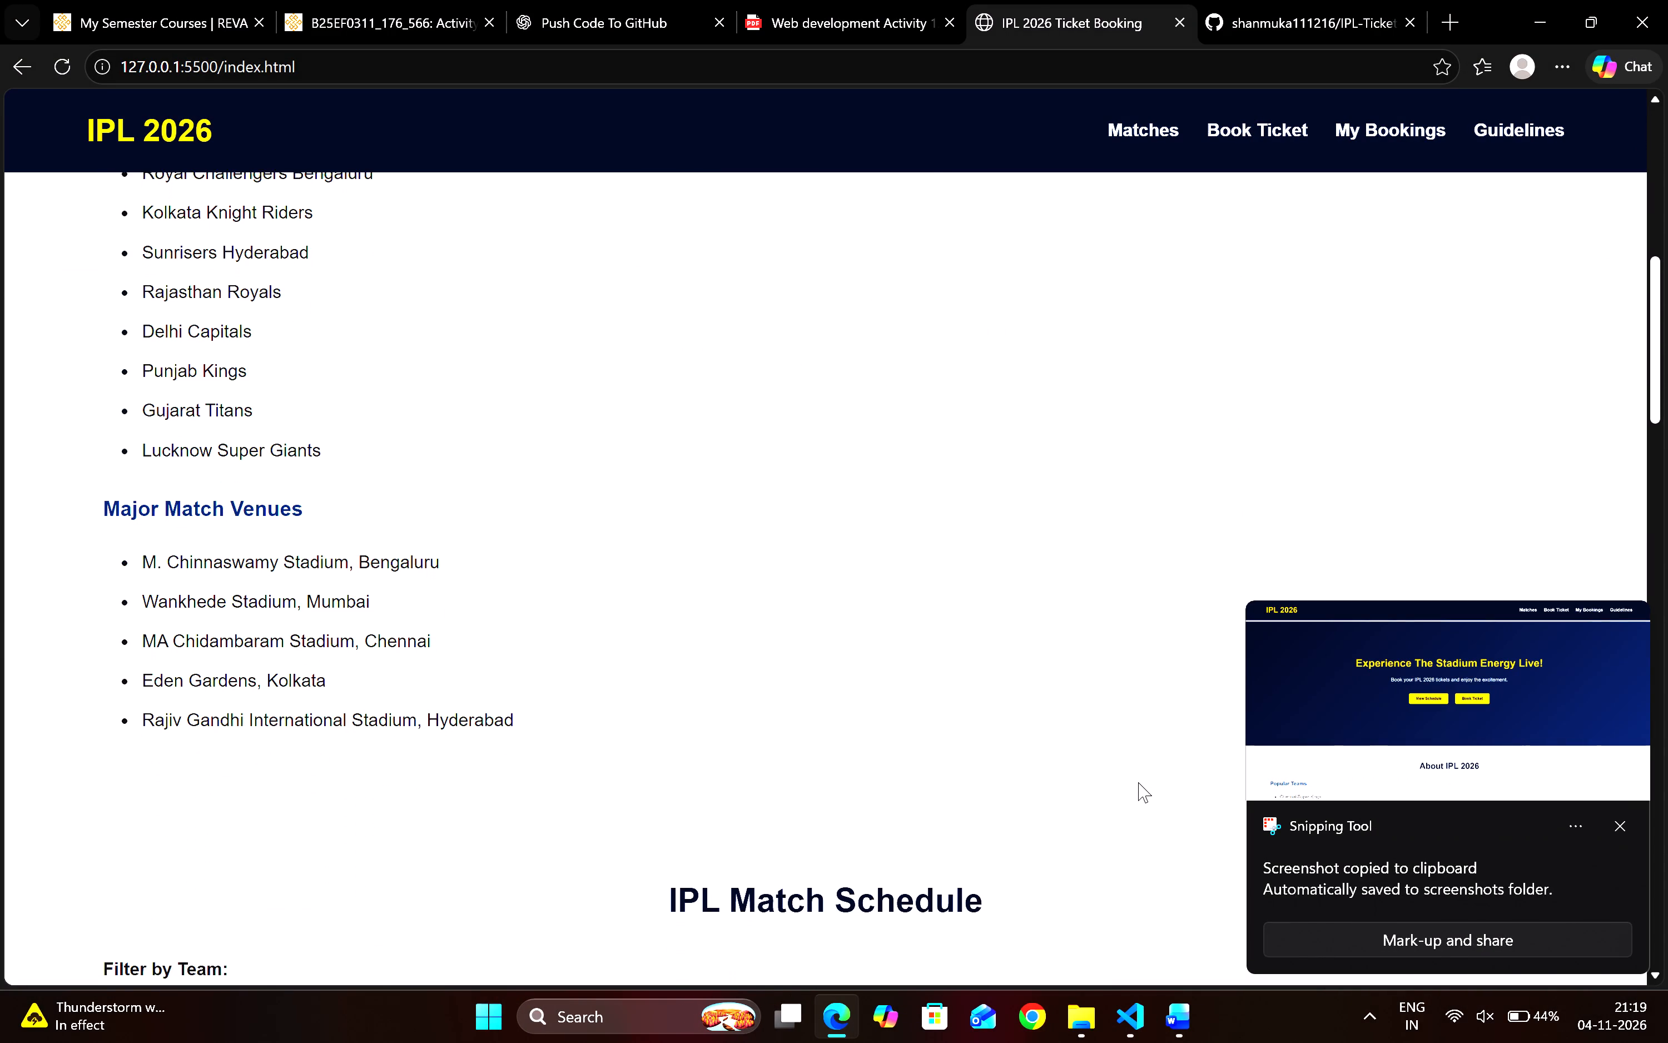
{"action": "scroll", "coordinate": [1138, 782], "scroll_direction": "down", "scroll_amount": 3}
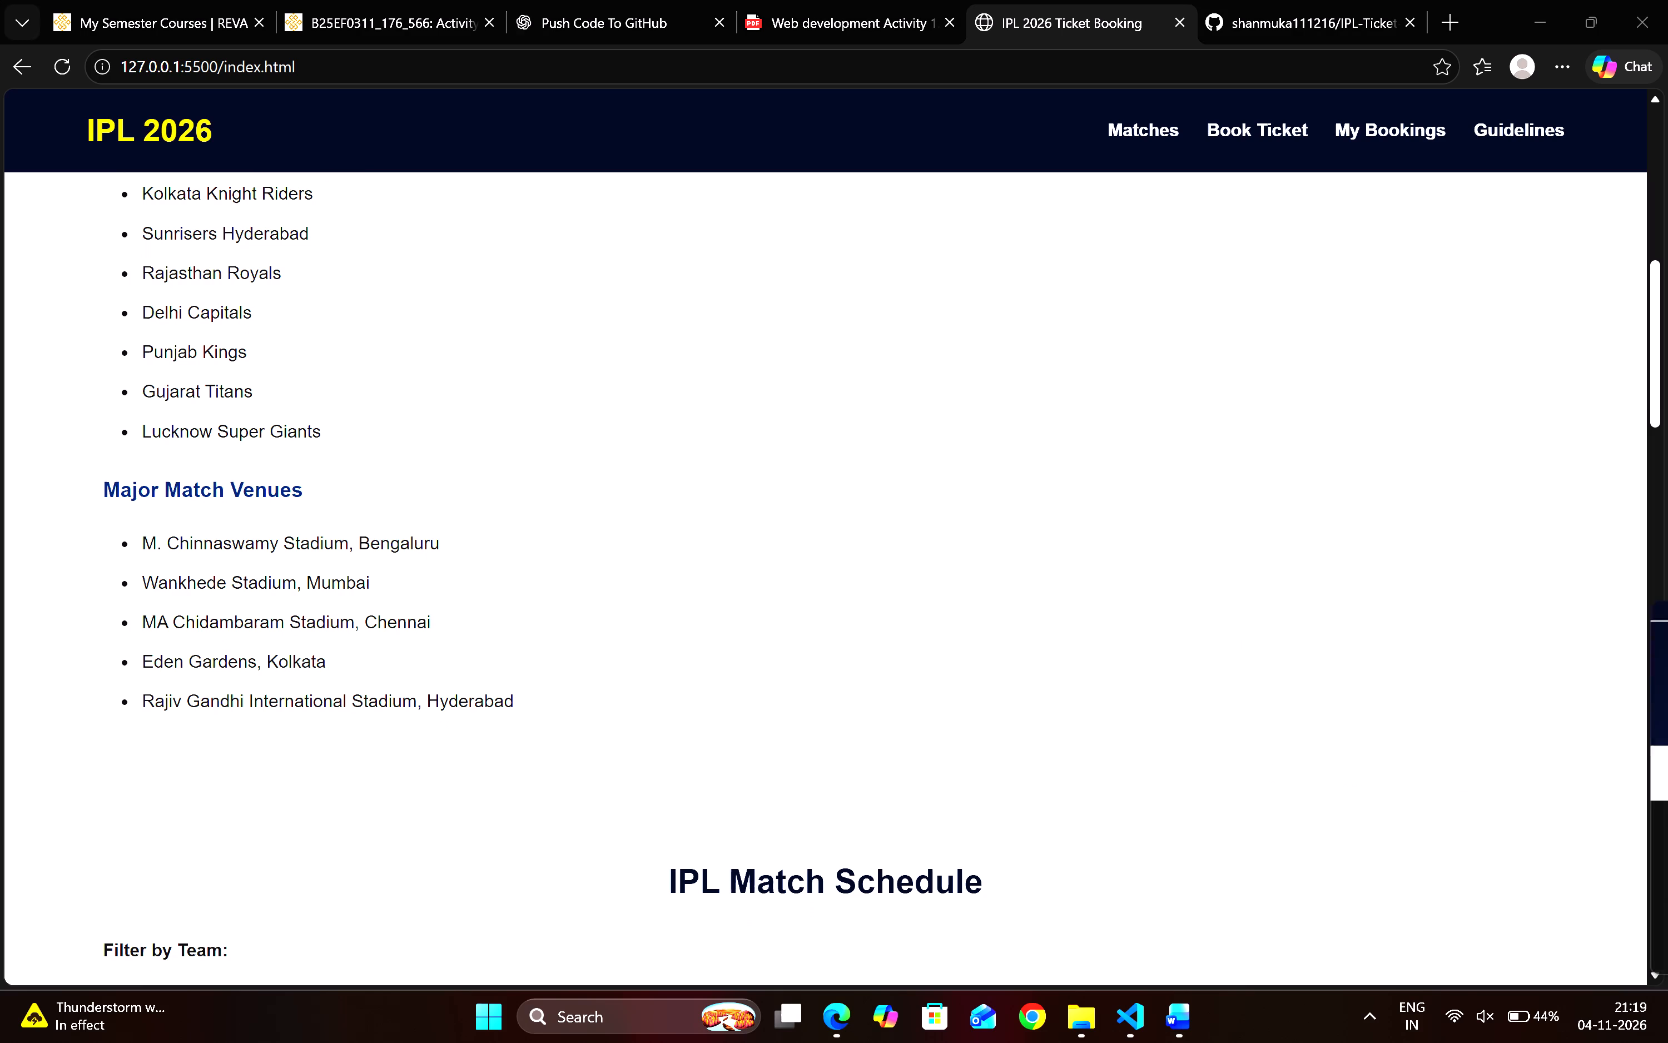
{"action": "key", "text": "shift+super+s"}
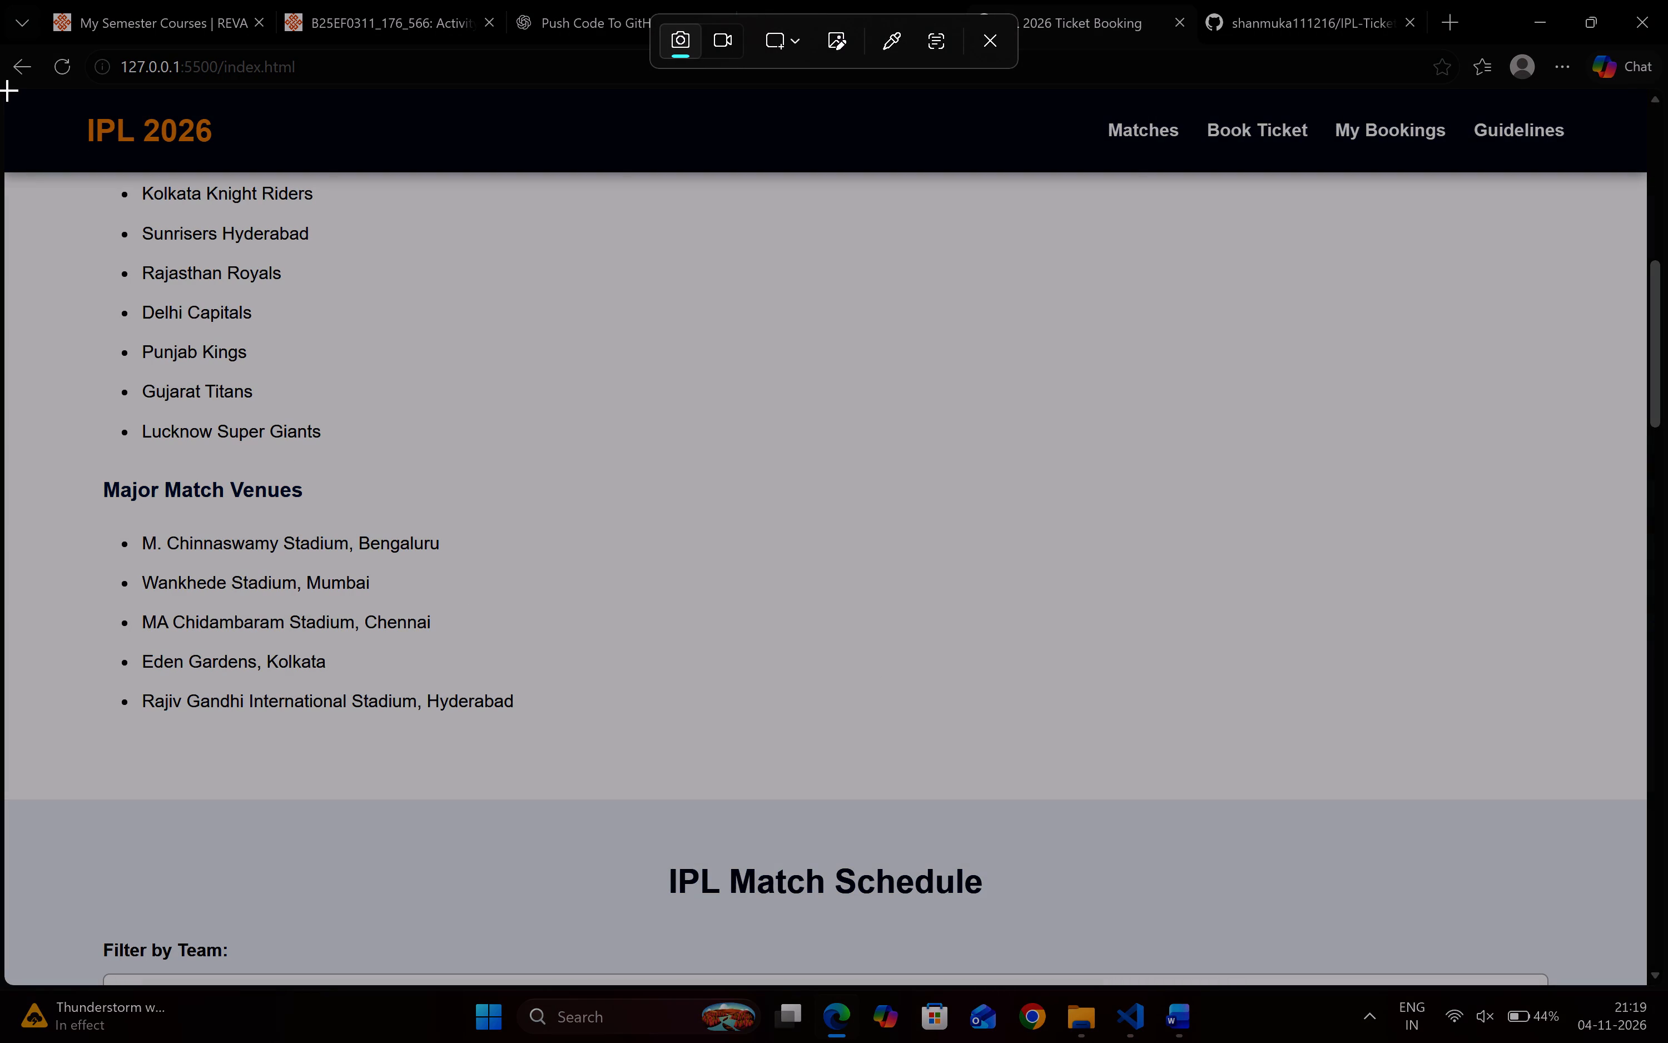
{"action": "left_click_drag", "start_coordinate": [7, 90], "coordinate": [1595, 842]}
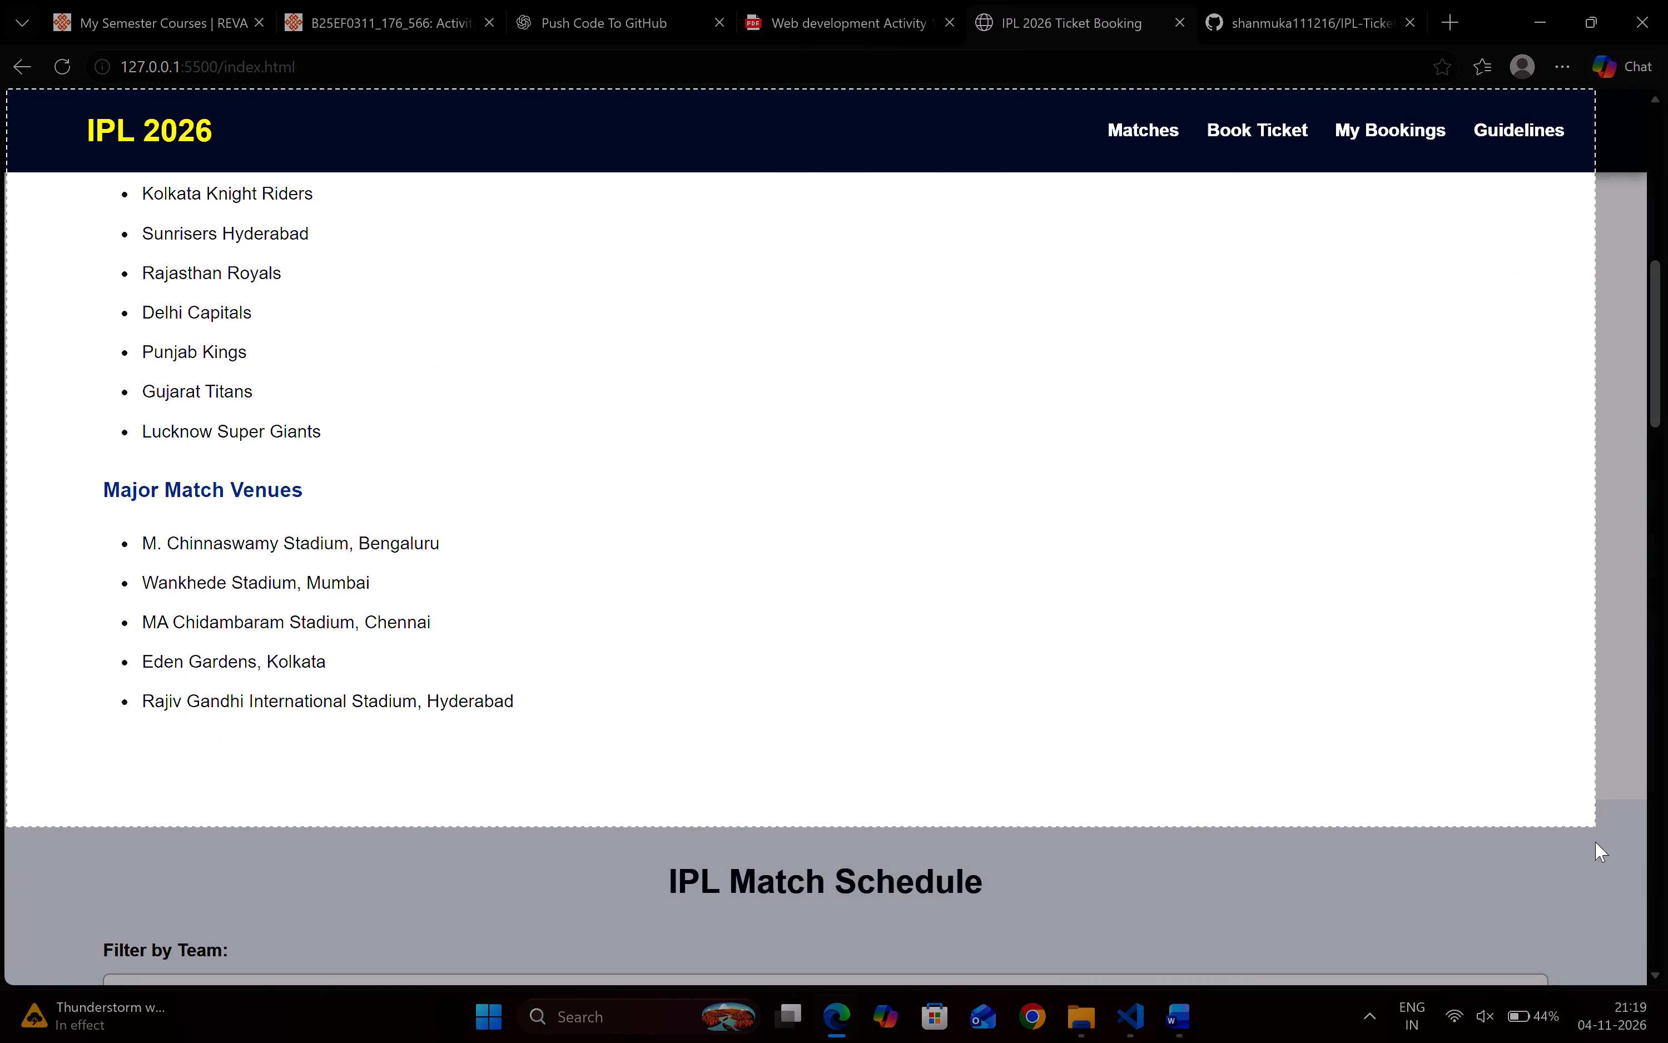
{"action": "left_click_drag", "start_coordinate": [1595, 842], "coordinate": [1603, 842]}
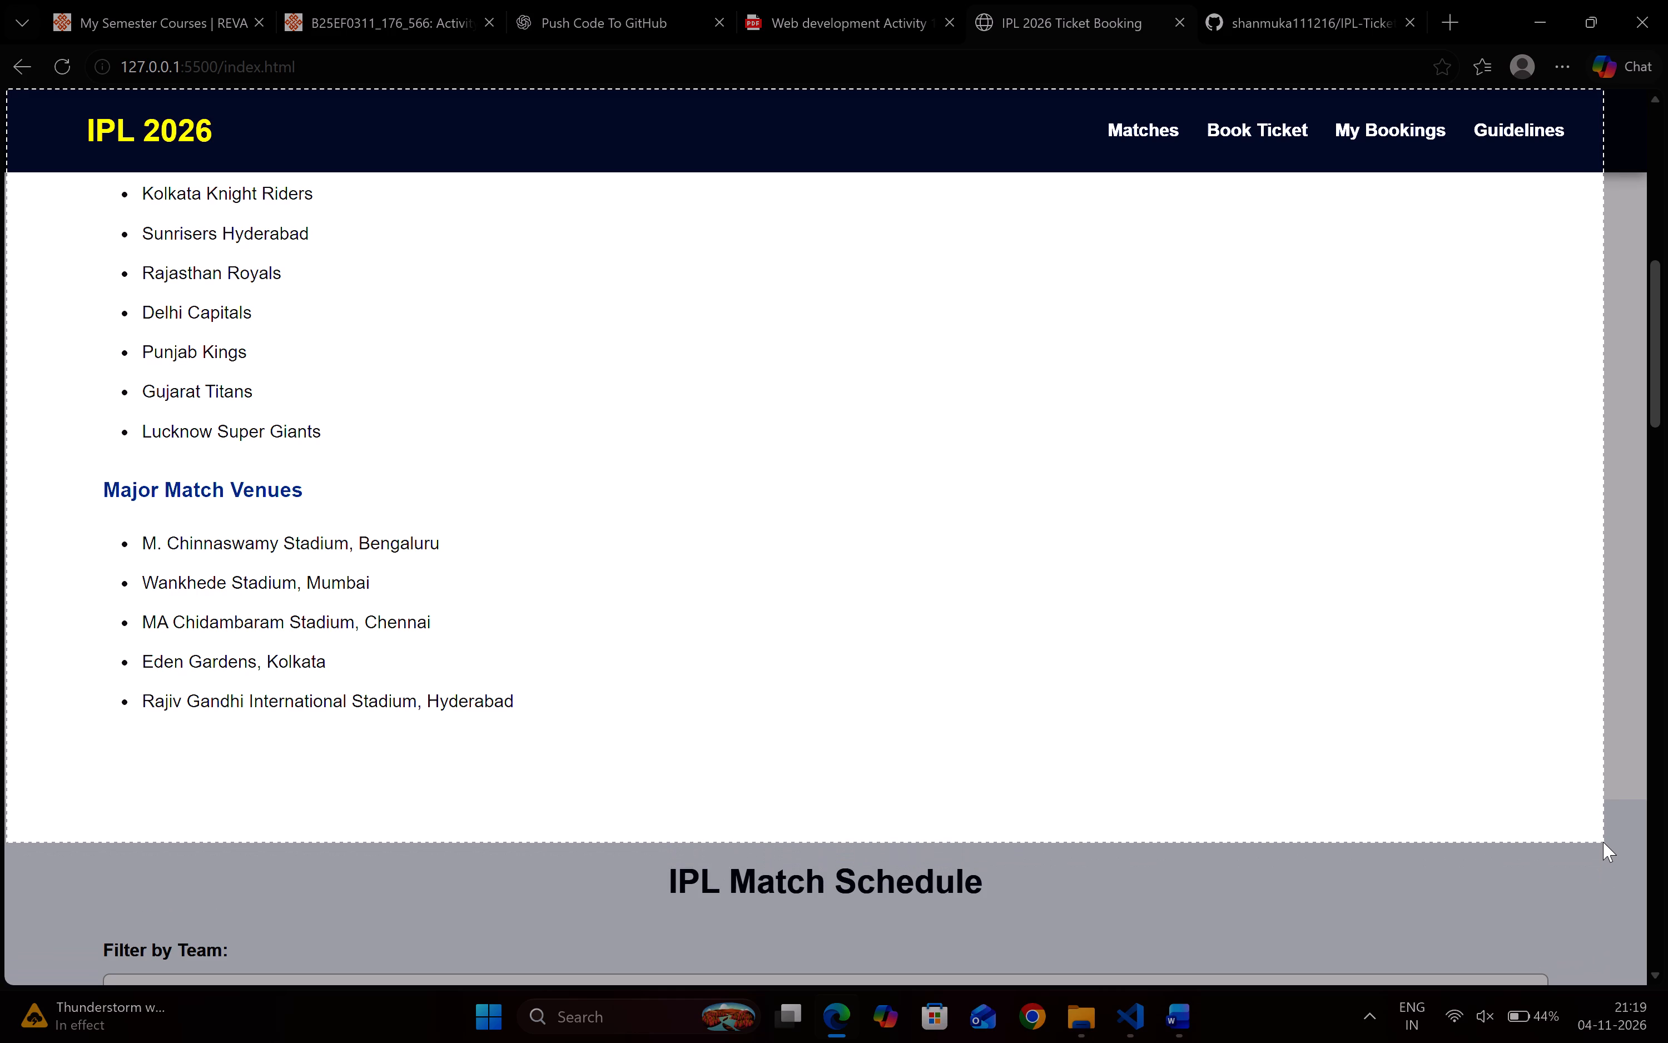
{"action": "left_click_drag", "start_coordinate": [1603, 842], "coordinate": [1607, 836]}
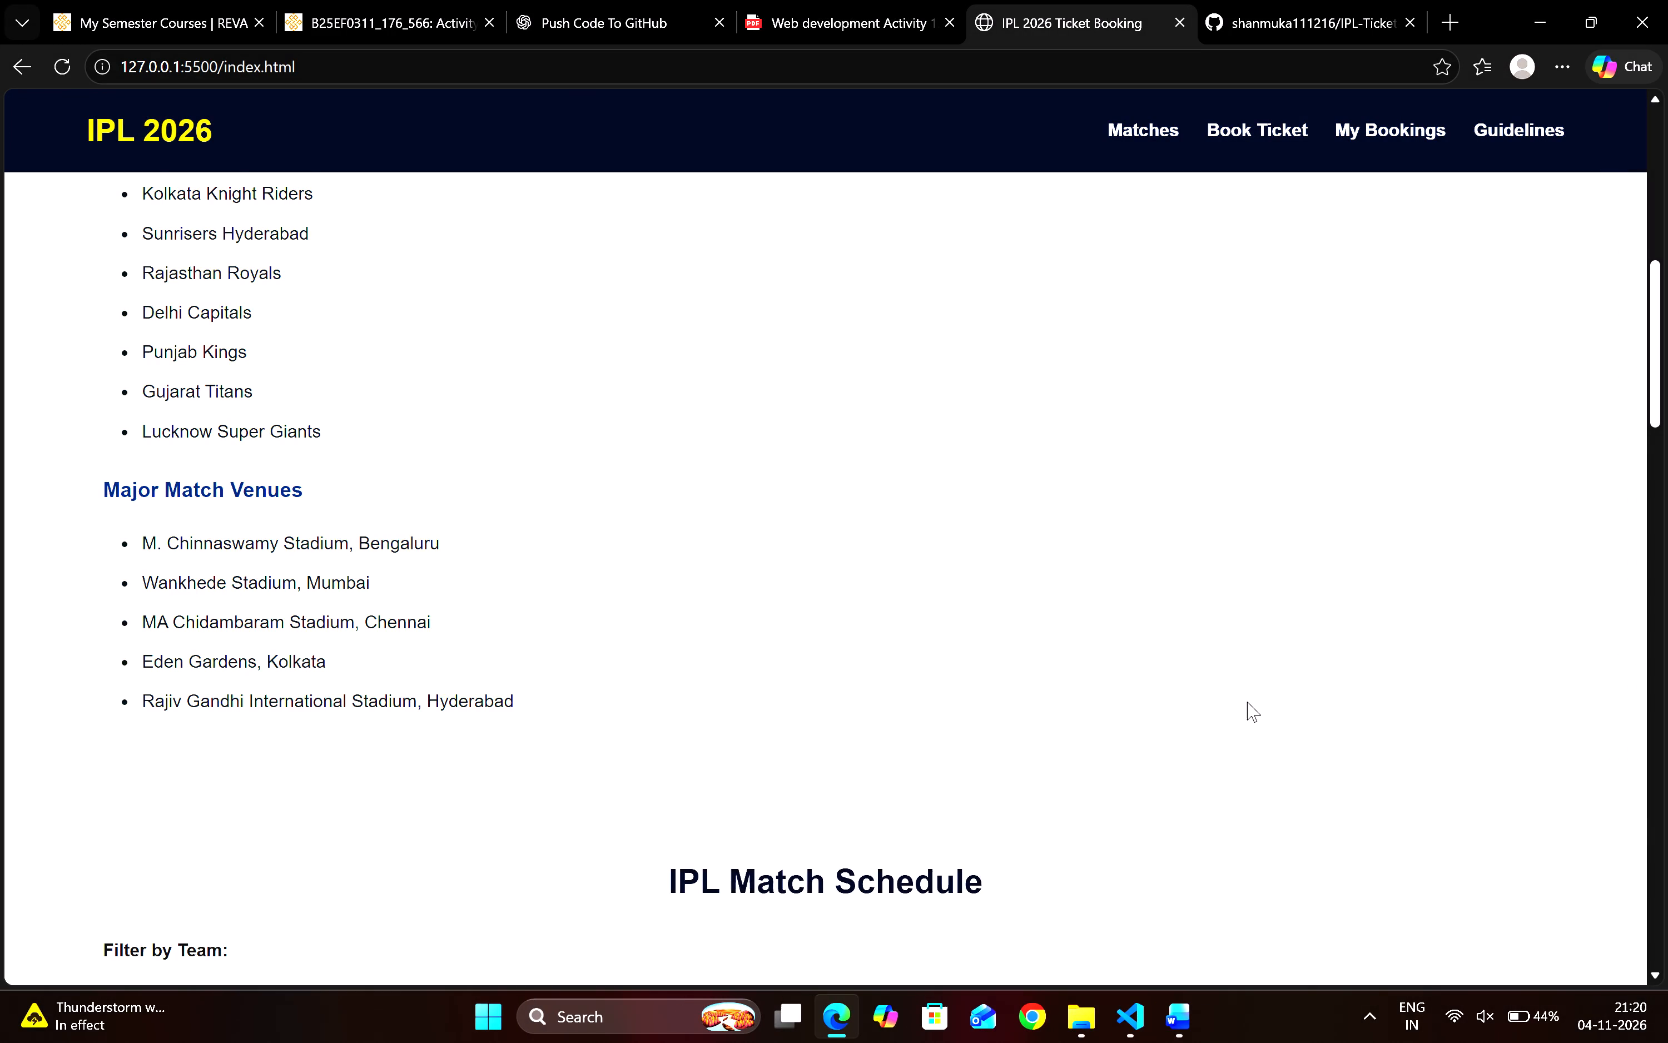
Capture a screenshot from the site header over the IPL Match Schedule table down to the Select Match field.
{"action": "scroll", "coordinate": [1247, 702], "scroll_direction": "down", "scroll_amount": 8}
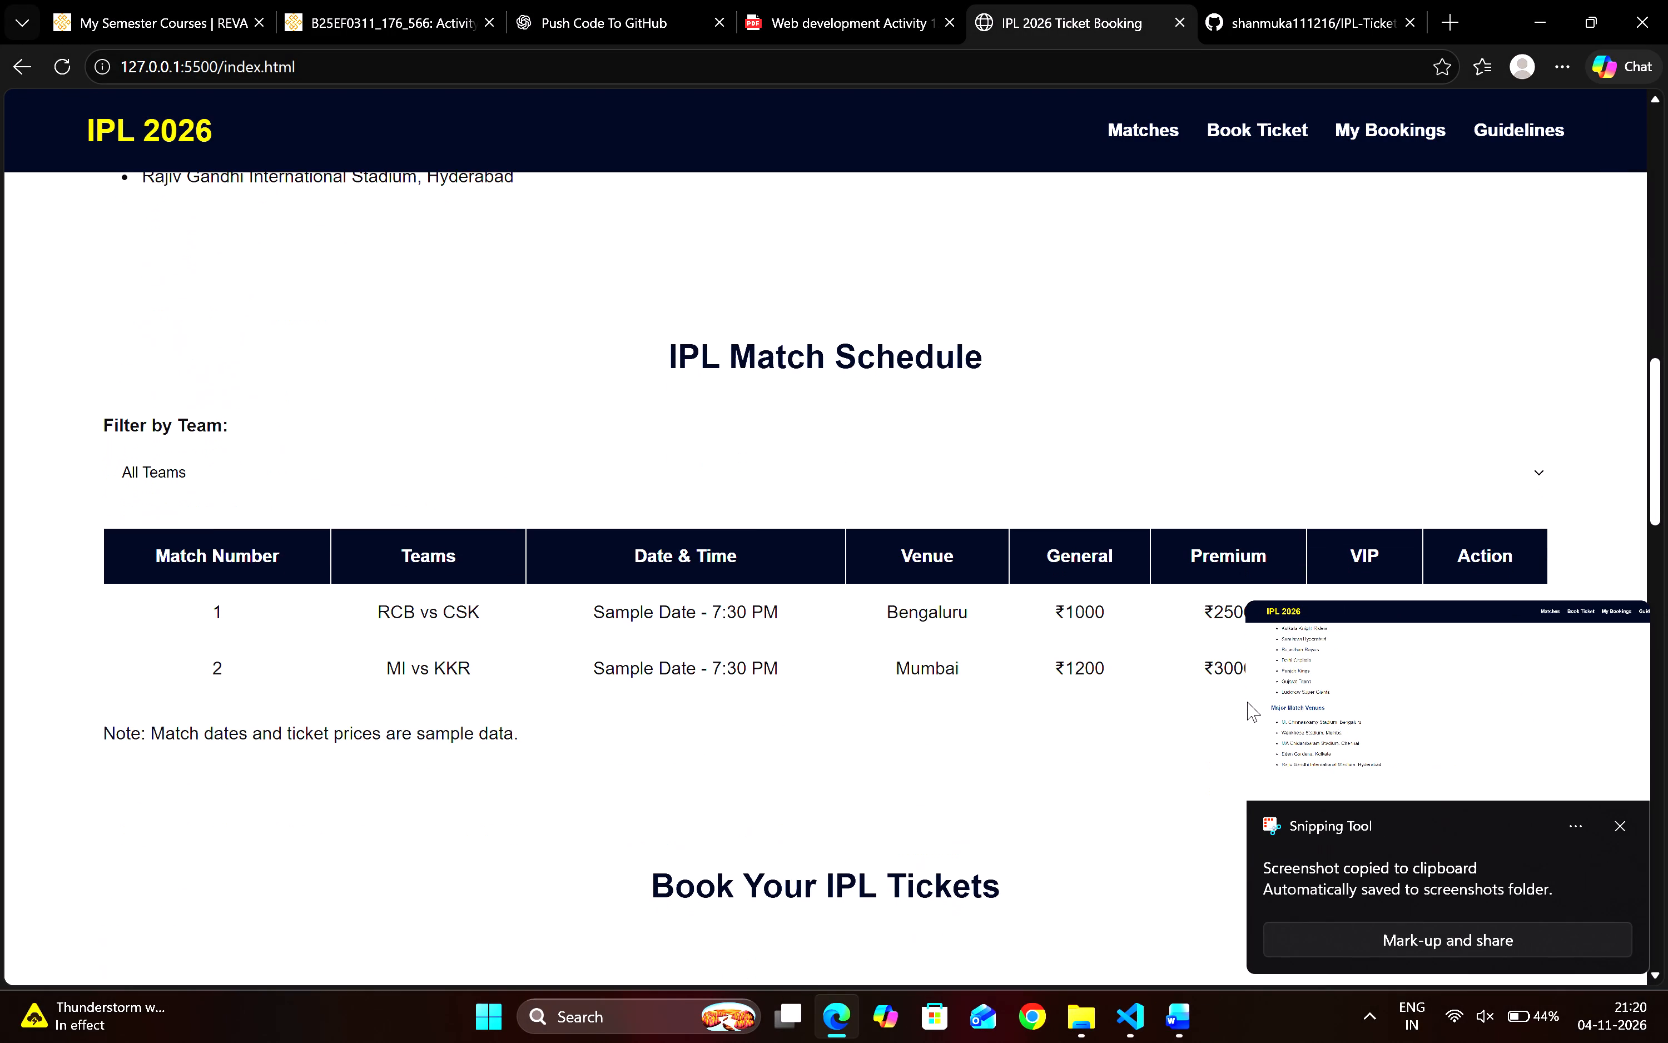
{"action": "scroll", "coordinate": [1247, 702], "scroll_direction": "down", "scroll_amount": 1}
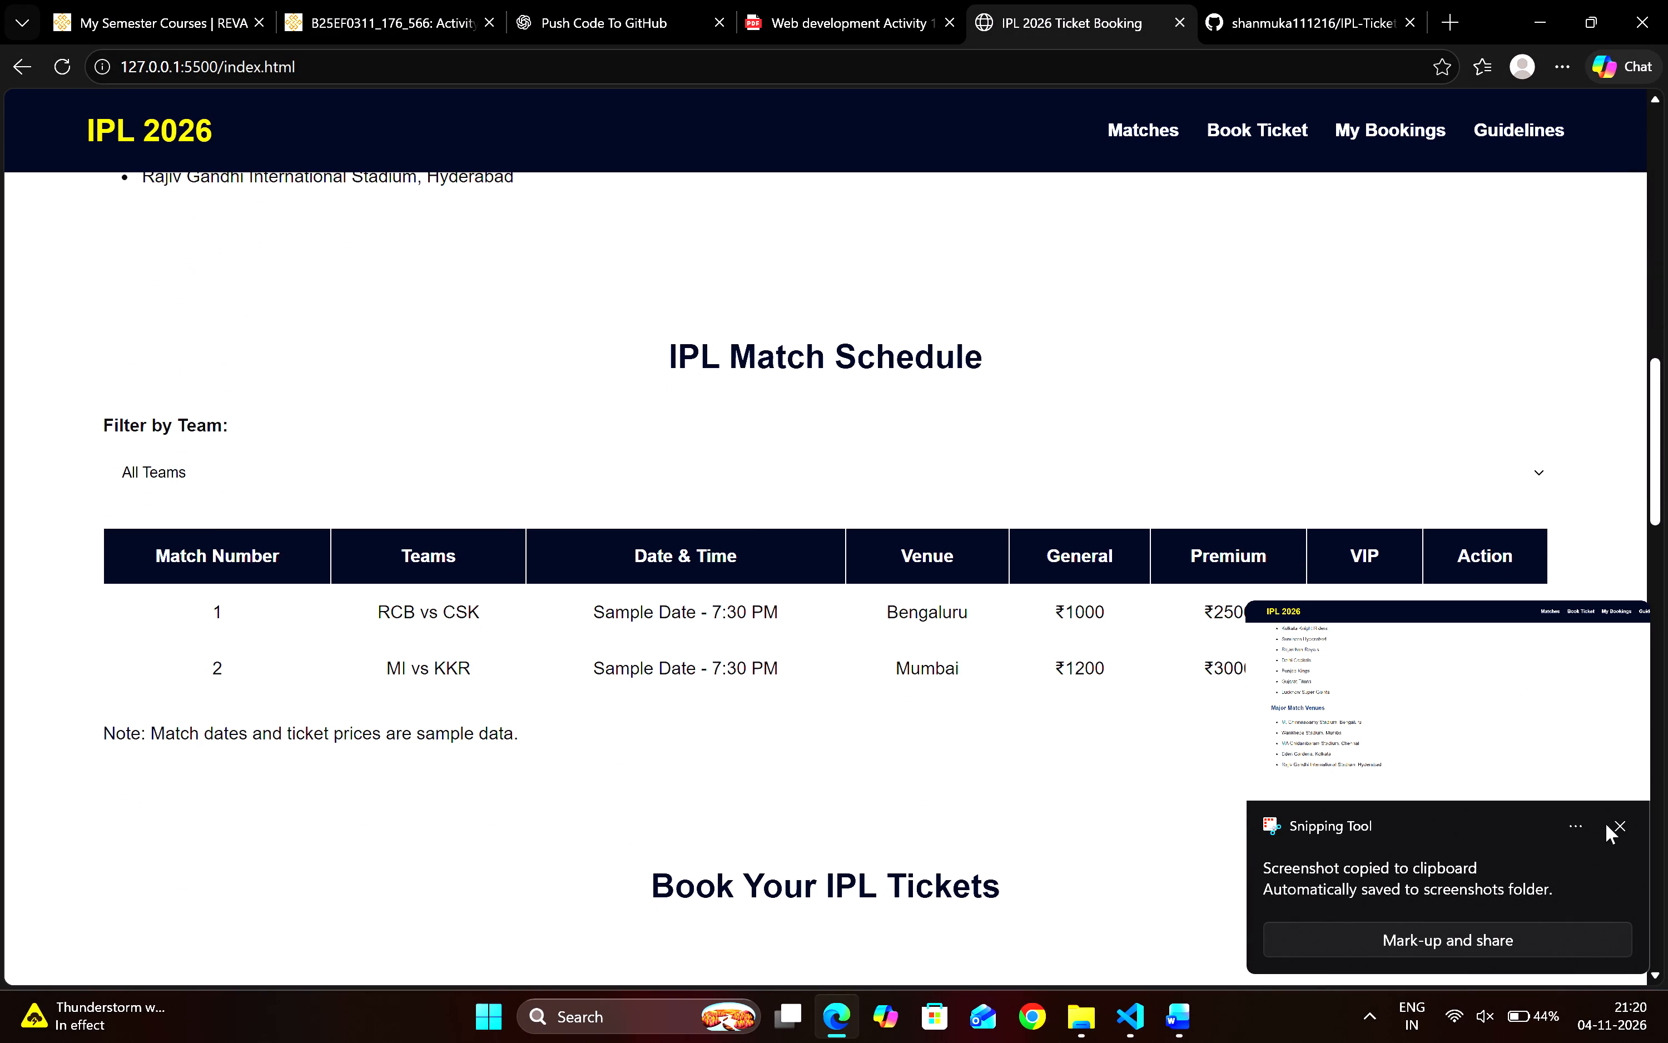
{"action": "left_click", "coordinate": [1619, 822]}
{"action": "scroll", "coordinate": [1369, 813], "scroll_direction": "down", "scroll_amount": 1}
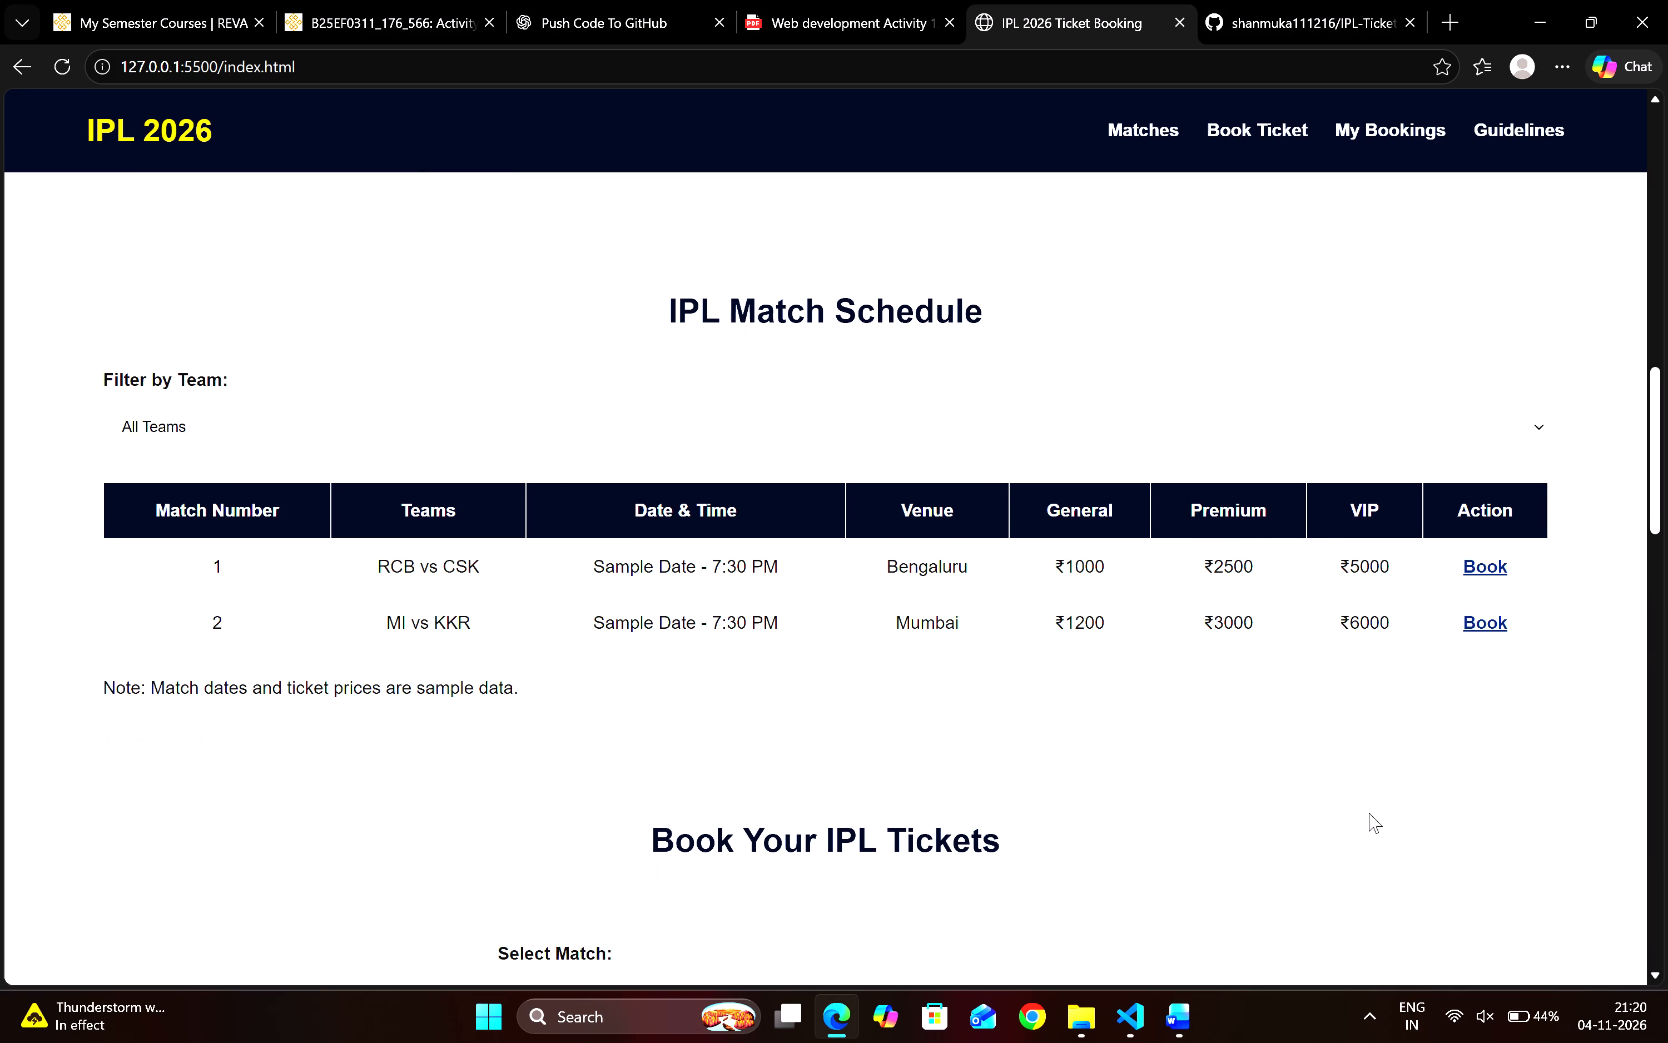
{"action": "scroll", "coordinate": [1369, 813], "scroll_direction": "down", "scroll_amount": 1}
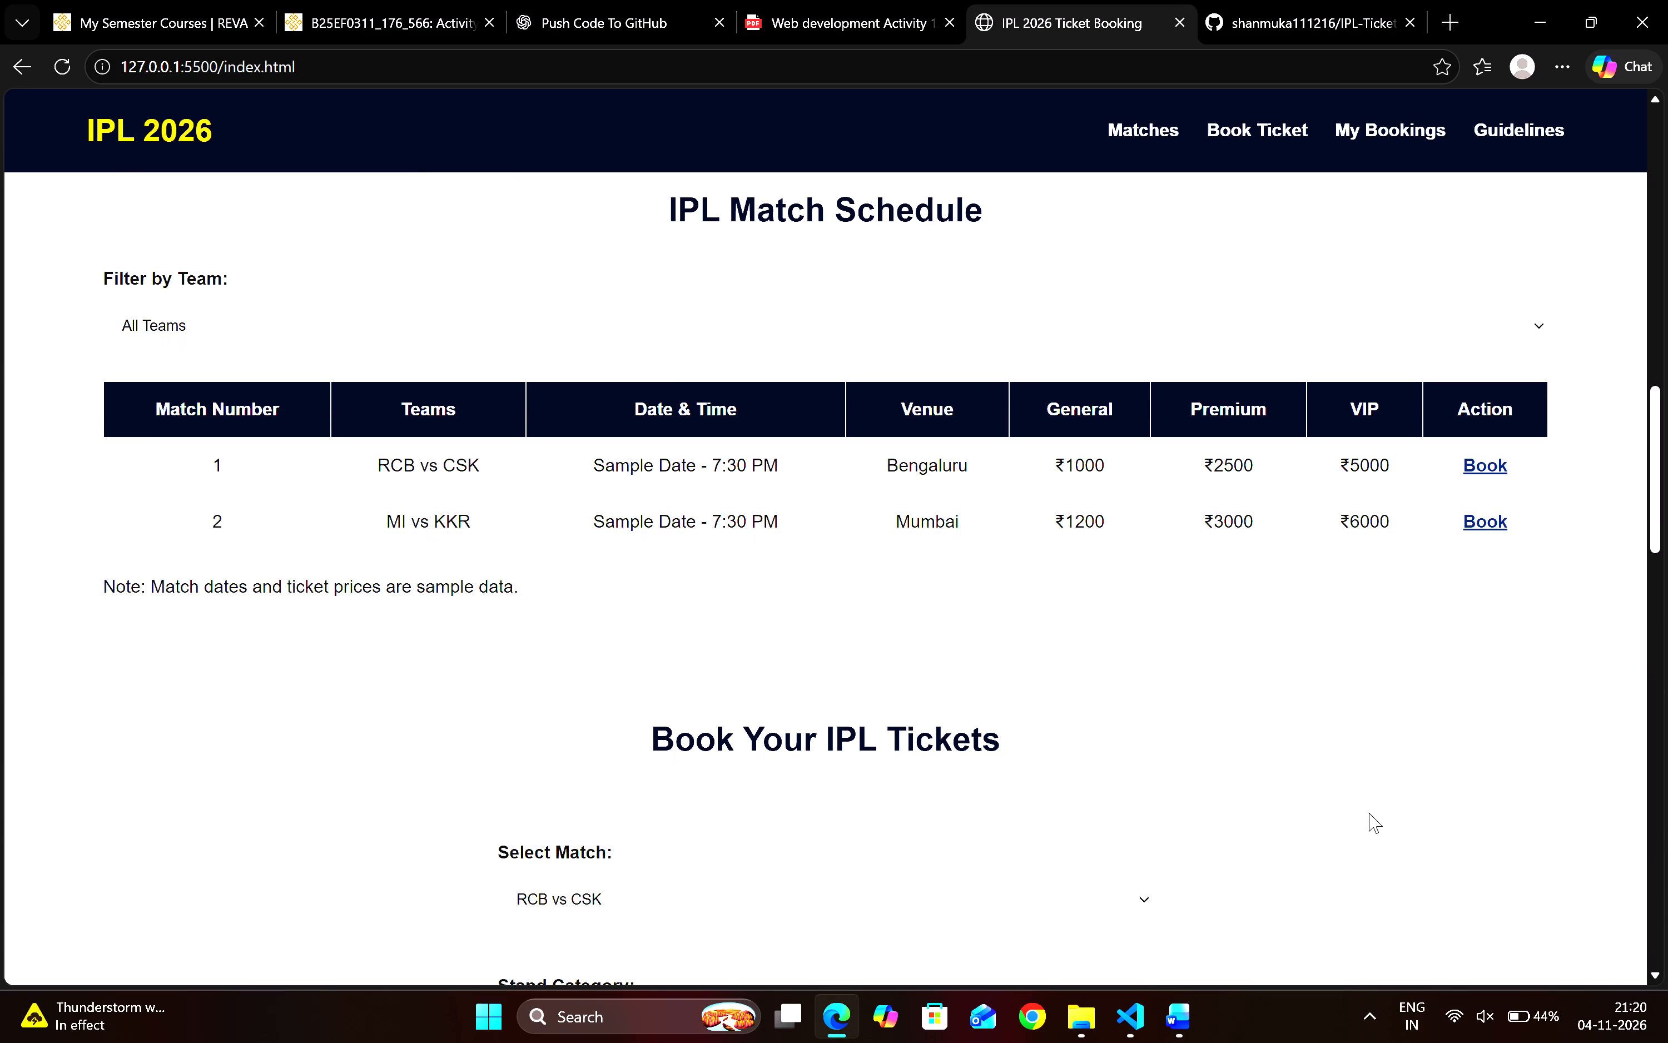
{"action": "scroll", "coordinate": [1369, 813], "scroll_direction": "down", "scroll_amount": 1}
{"action": "key", "text": "shift+super+s"}
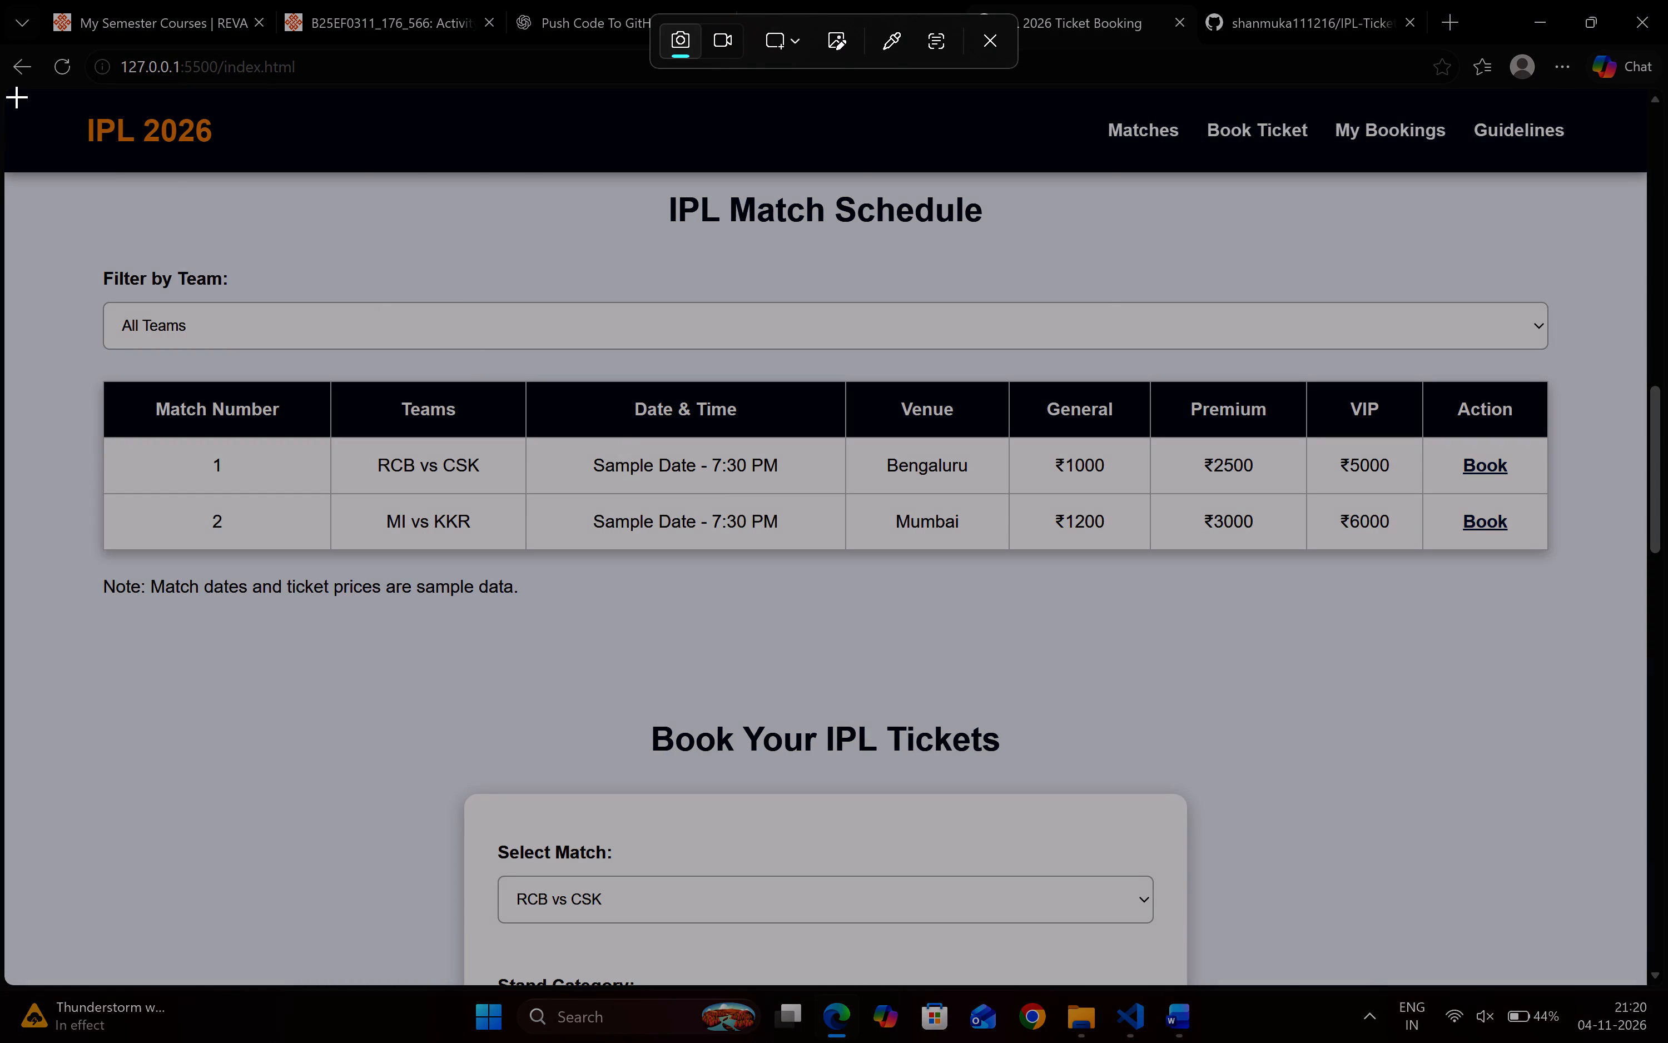
{"action": "left_click_drag", "start_coordinate": [16, 96], "coordinate": [1638, 949]}
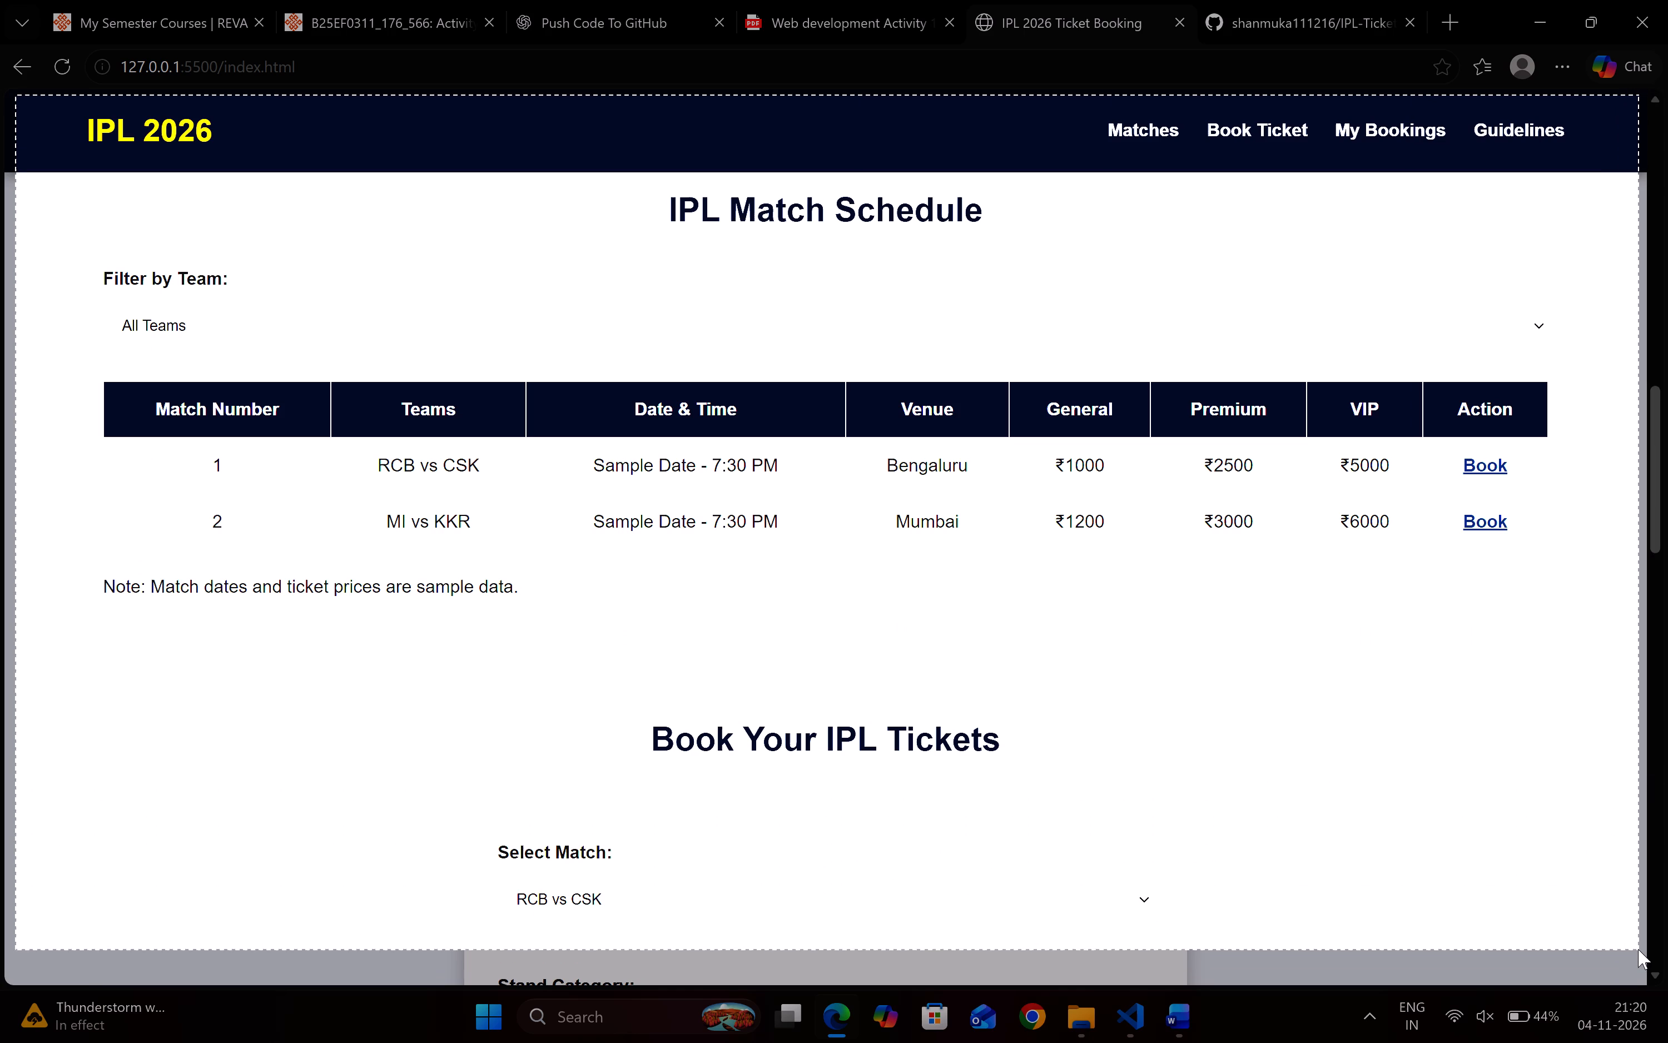
{"action": "left_click_drag", "start_coordinate": [1638, 949], "coordinate": [1639, 961]}
{"action": "scroll", "coordinate": [1307, 805], "scroll_direction": "down", "scroll_amount": 5}
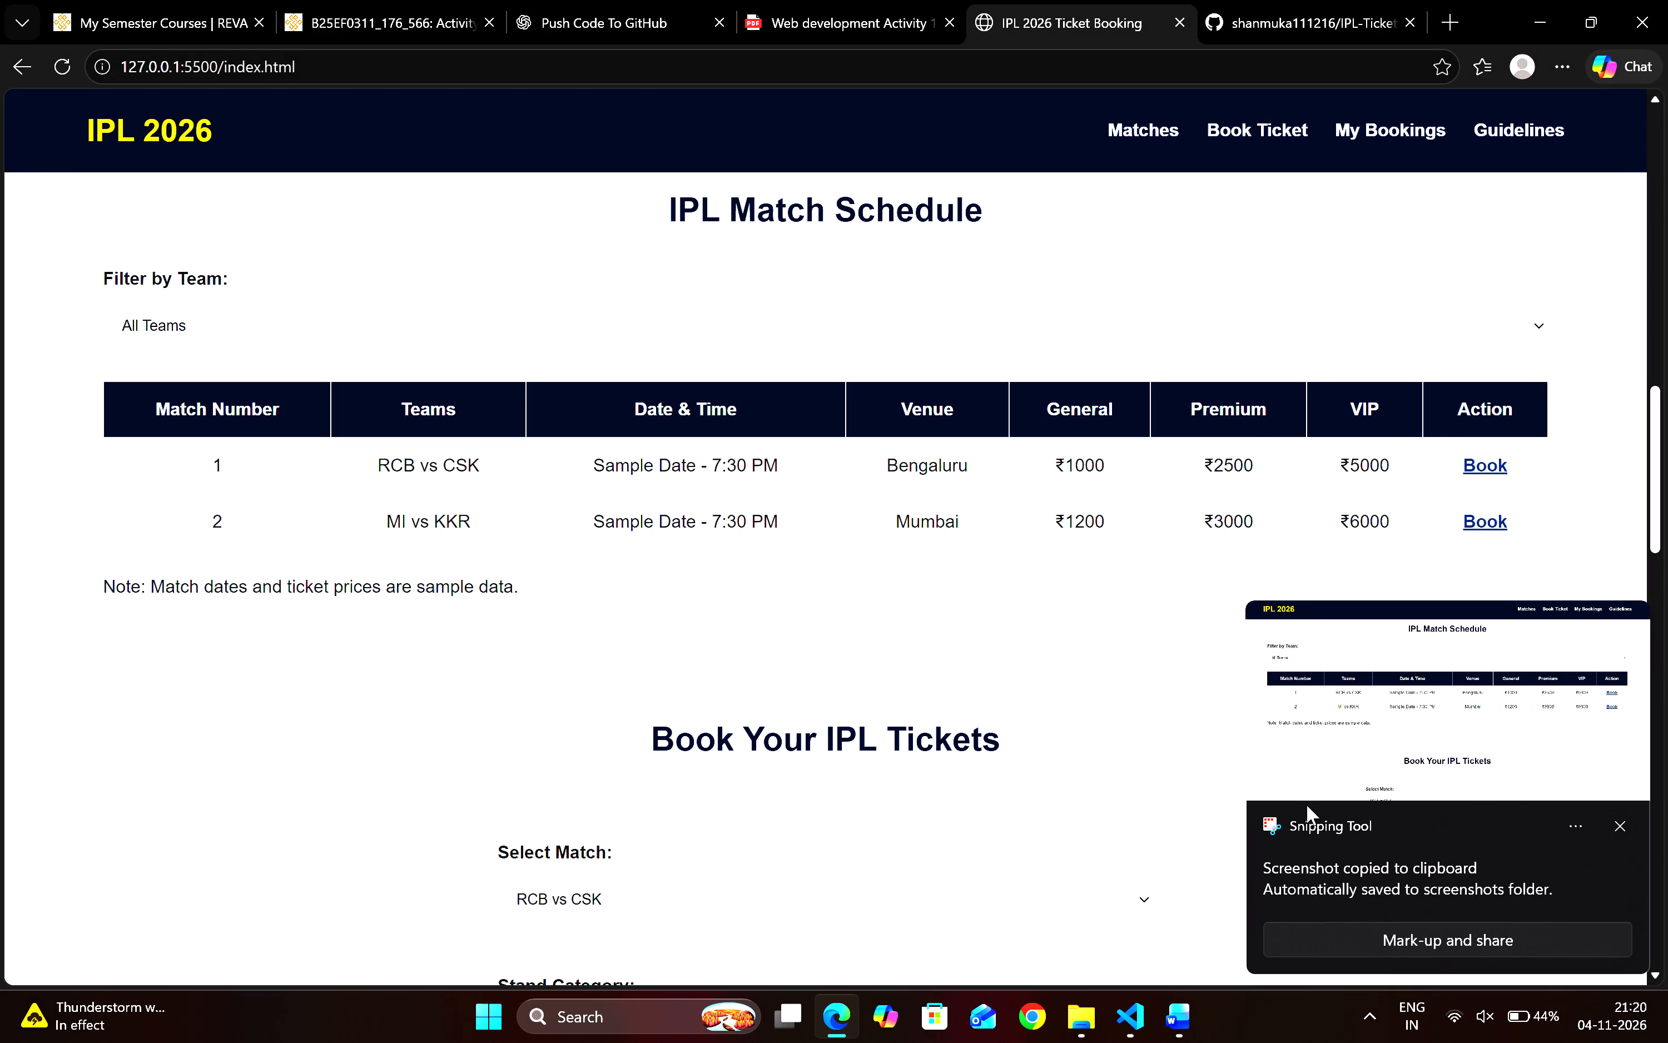
{"action": "left_click", "coordinate": [1630, 828]}
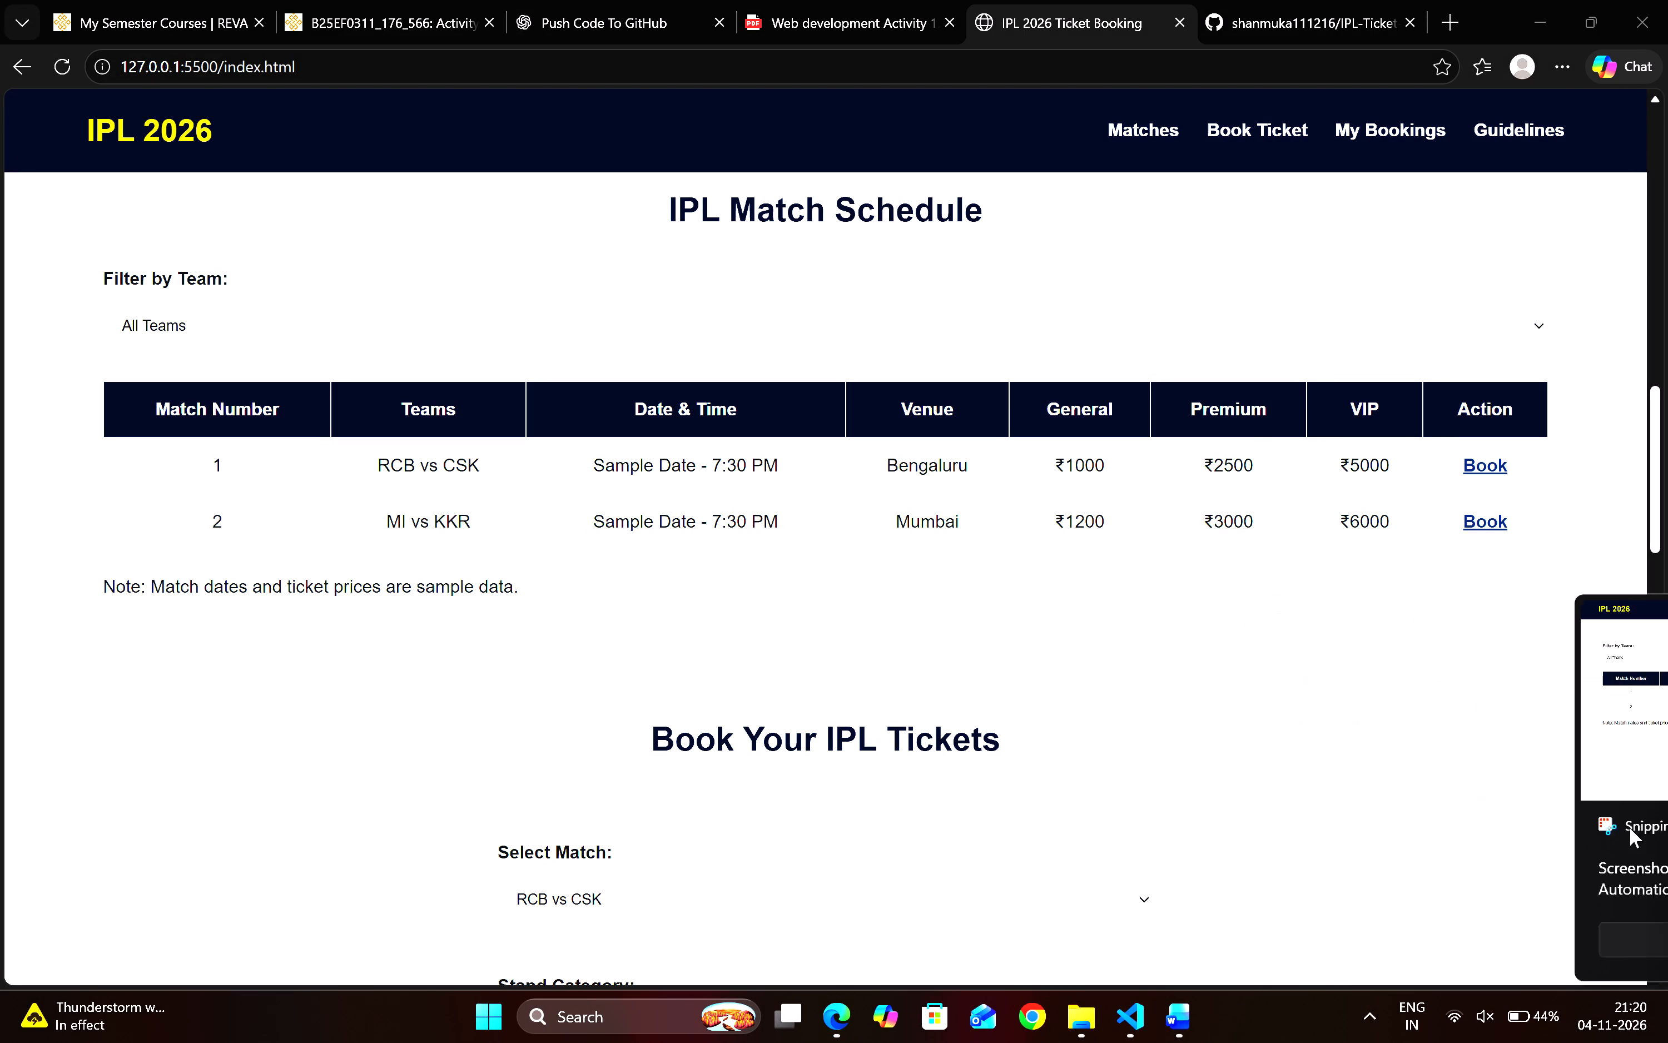
Capture a screenshot of the booking form from the site header and Stand Category down to Confirm Booking.
{"action": "scroll", "coordinate": [1292, 744], "scroll_direction": "down", "scroll_amount": 7}
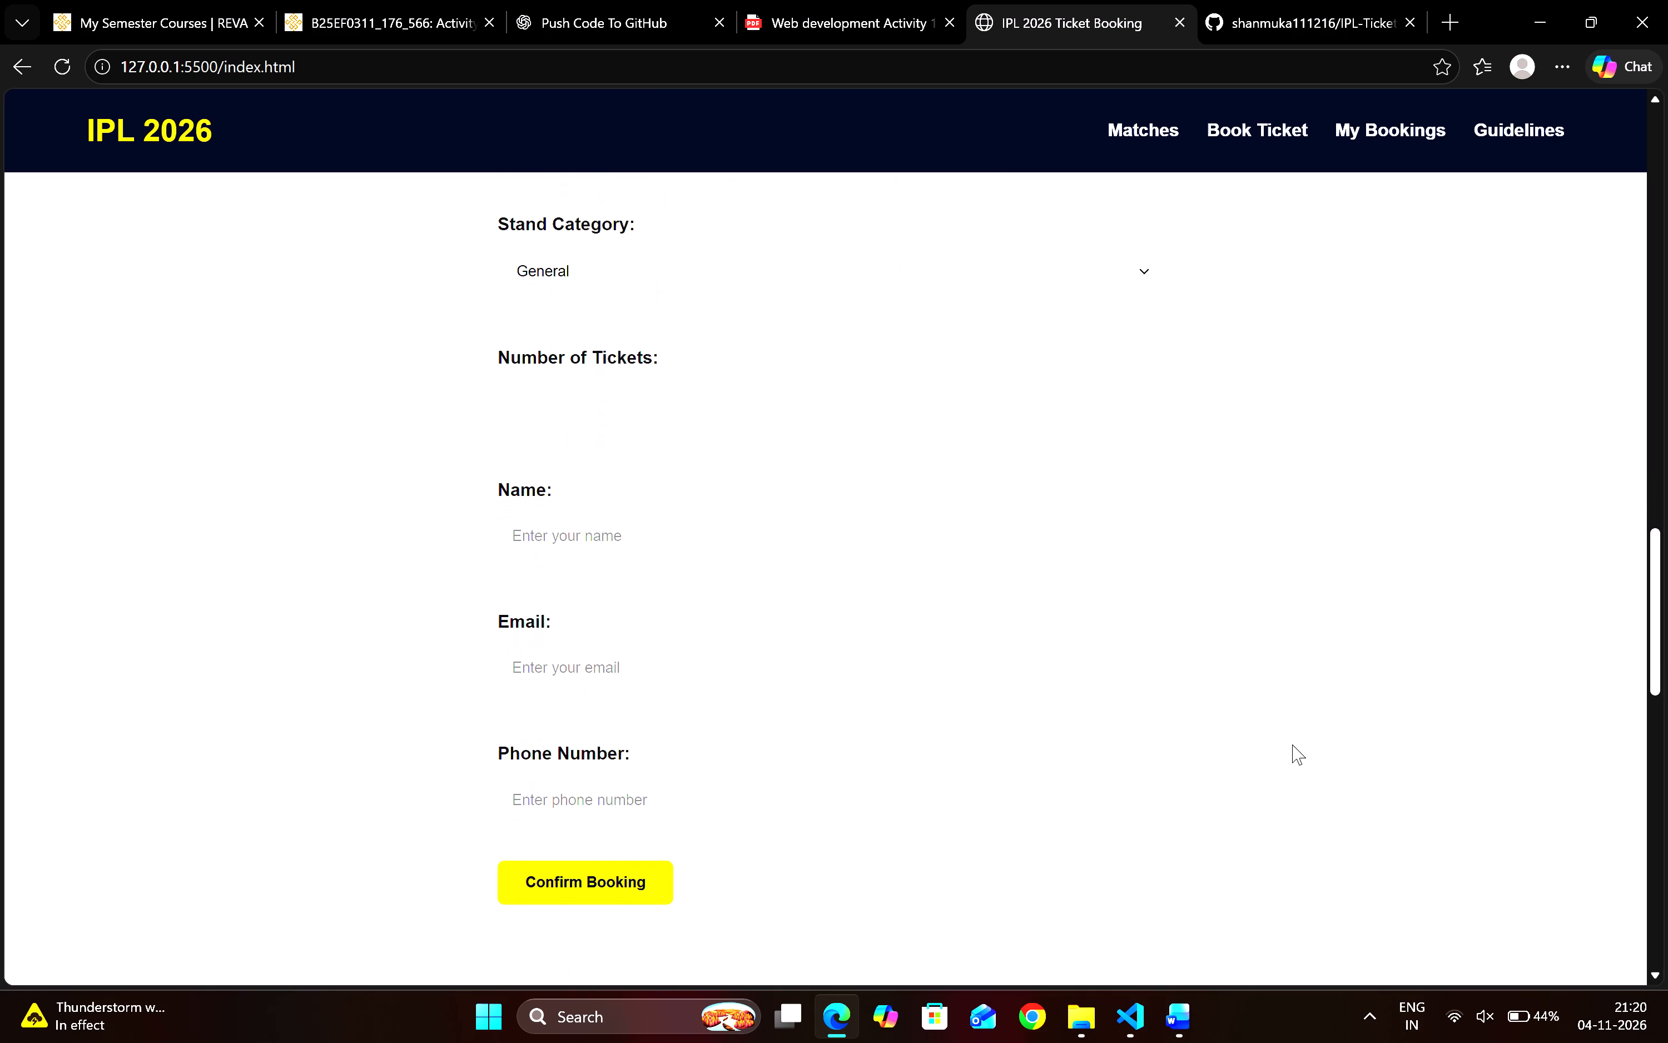
{"action": "scroll", "coordinate": [1292, 744], "scroll_direction": "down", "scroll_amount": 1}
{"action": "key", "text": "shift+super+s"}
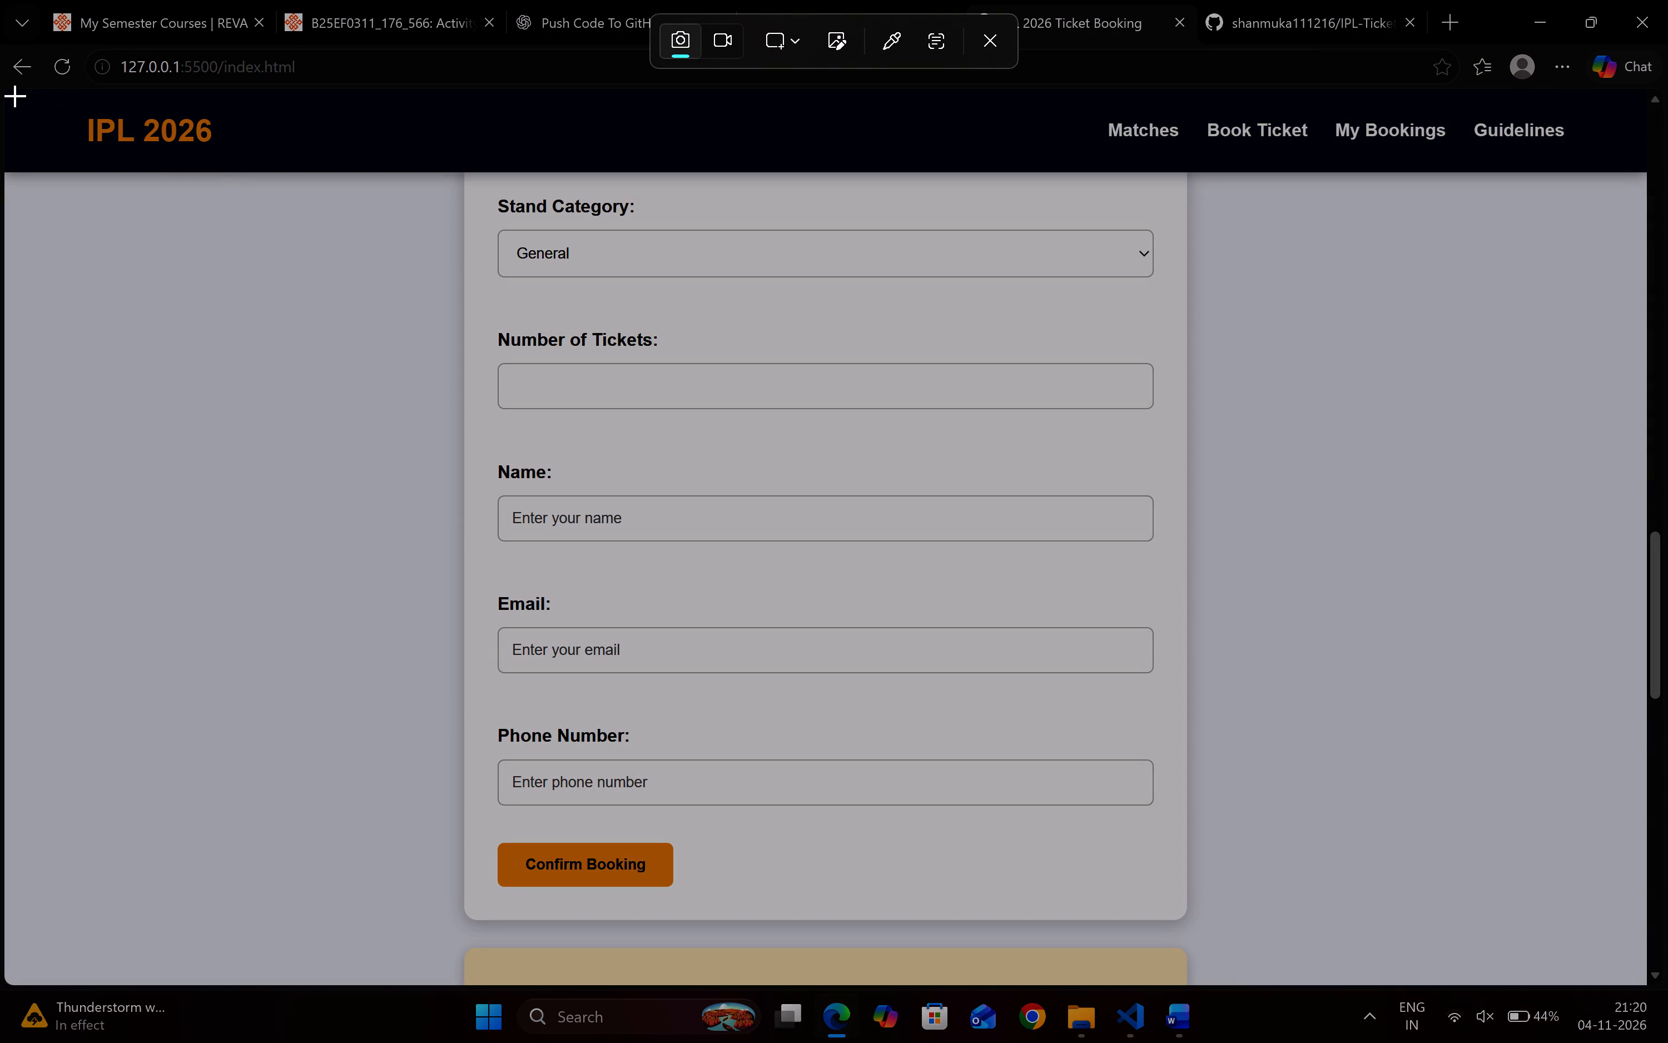
{"action": "left_click_drag", "start_coordinate": [15, 95], "coordinate": [1650, 709]}
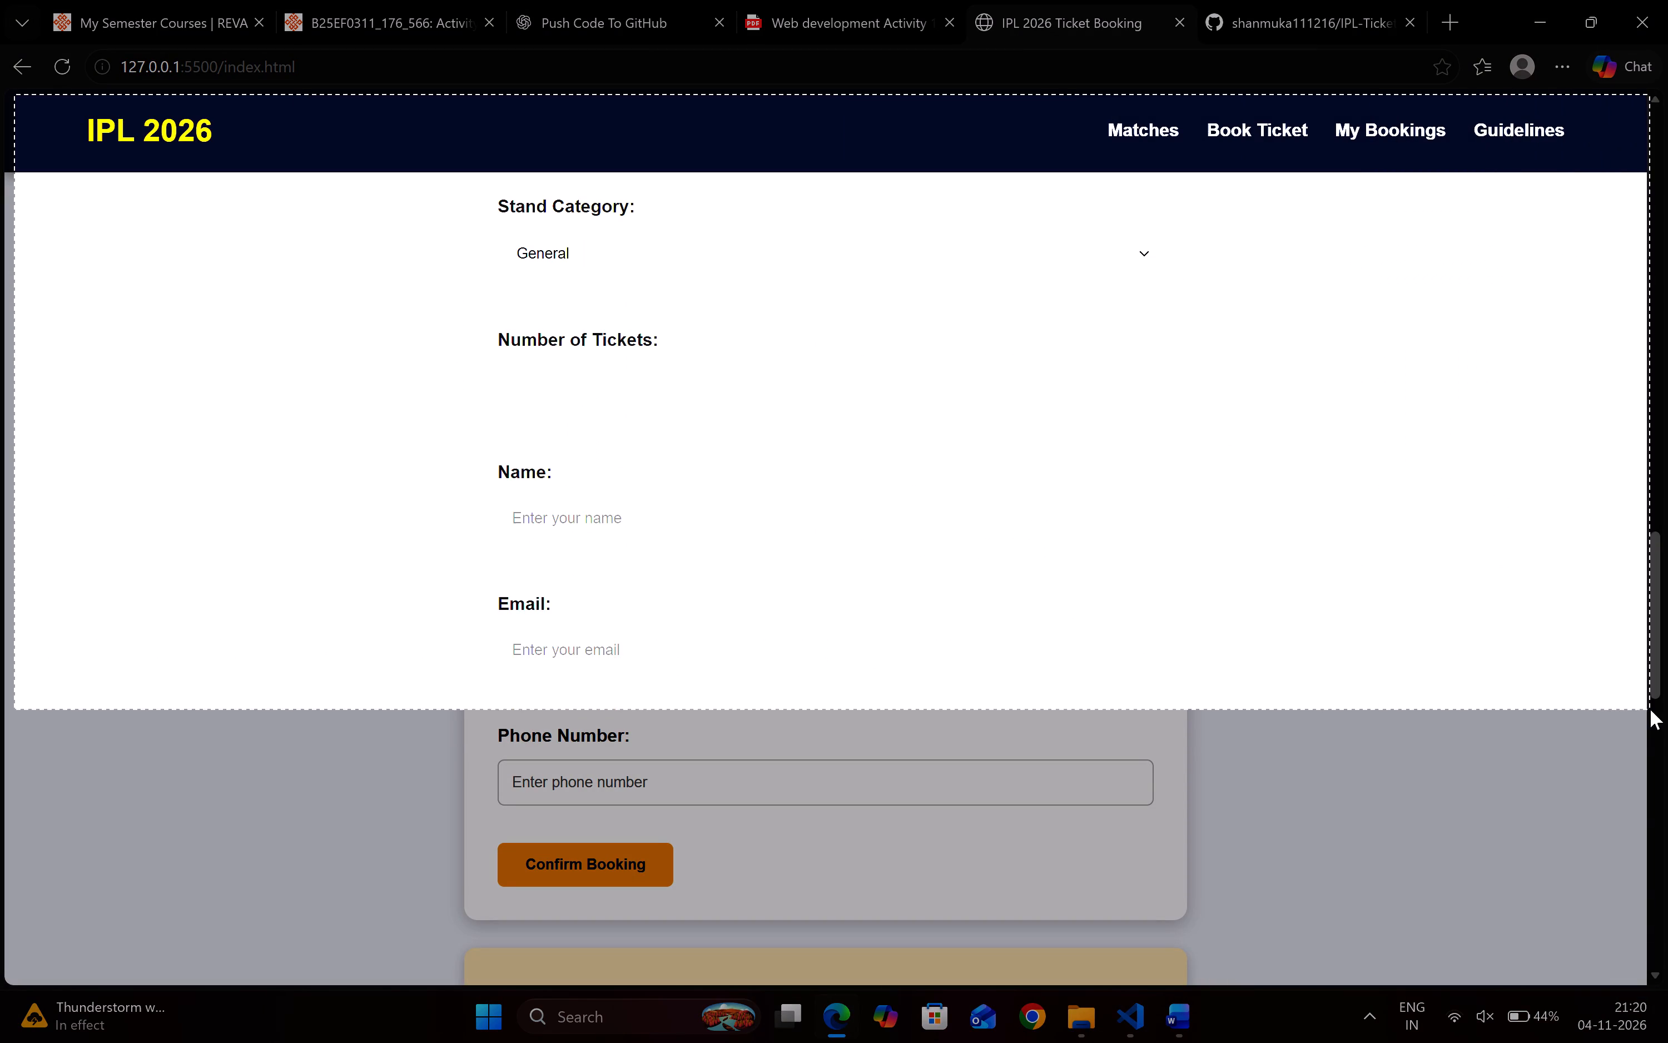
{"action": "left_click_drag", "start_coordinate": [1650, 709], "coordinate": [1639, 961]}
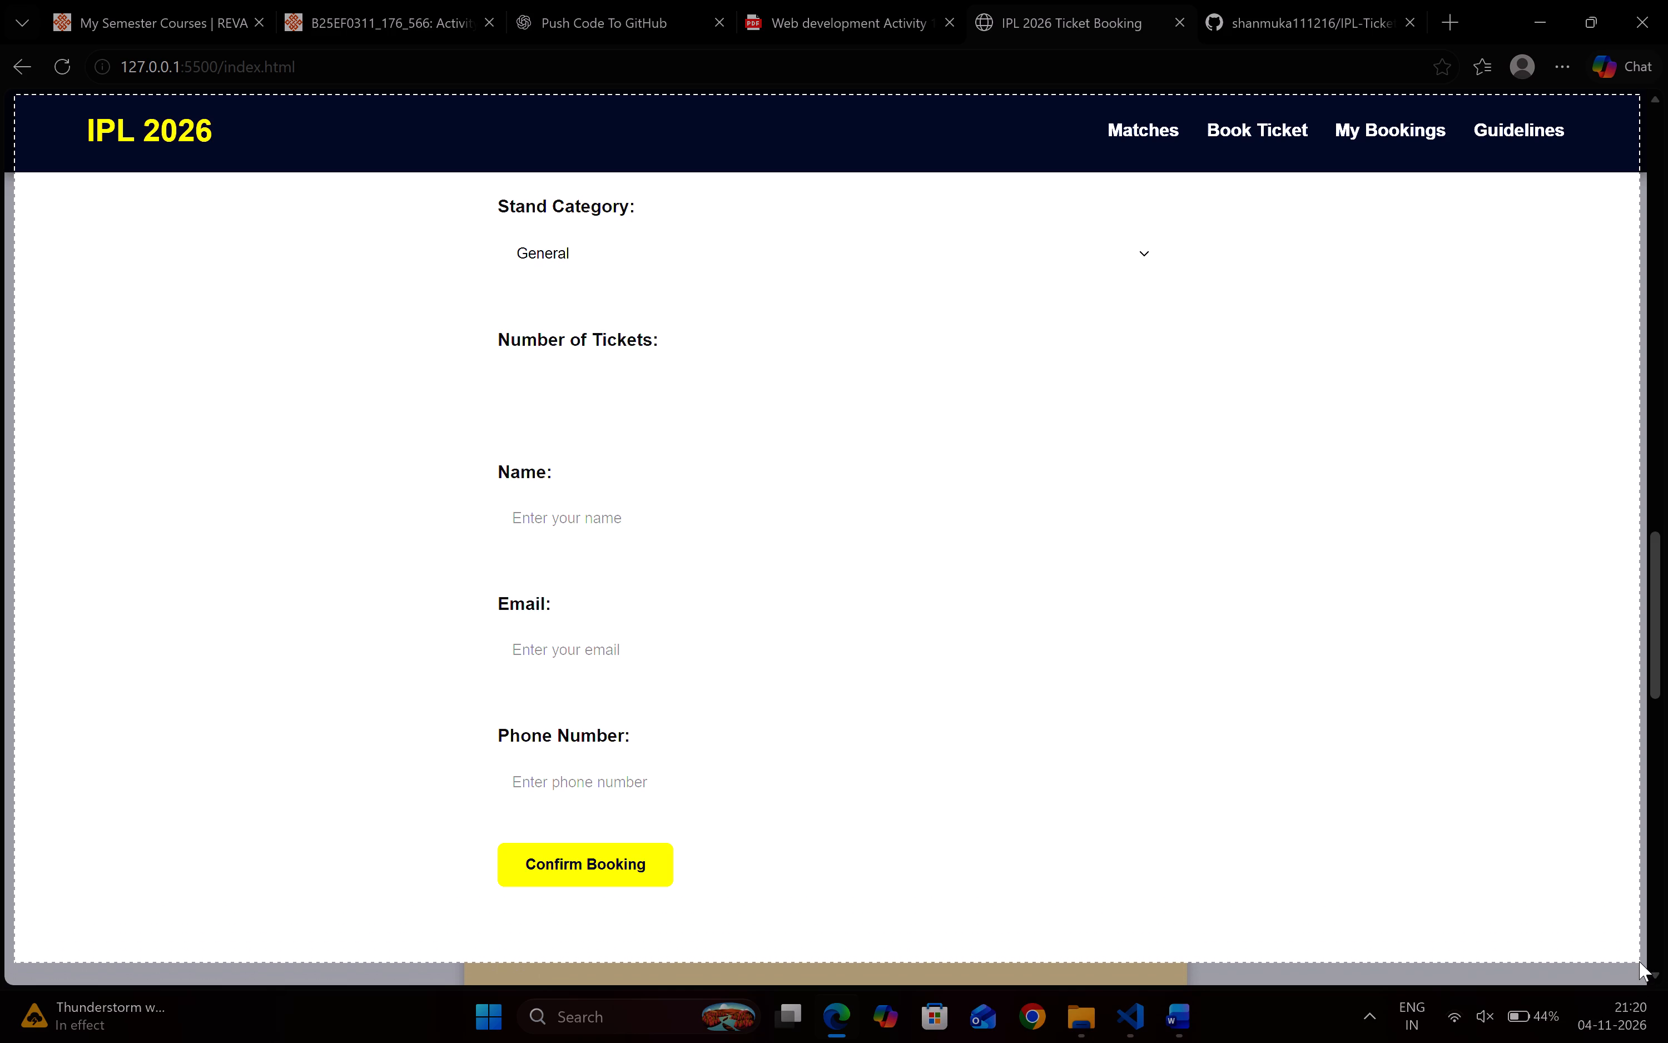
{"action": "left_click_drag", "start_coordinate": [1639, 961], "coordinate": [1635, 957]}
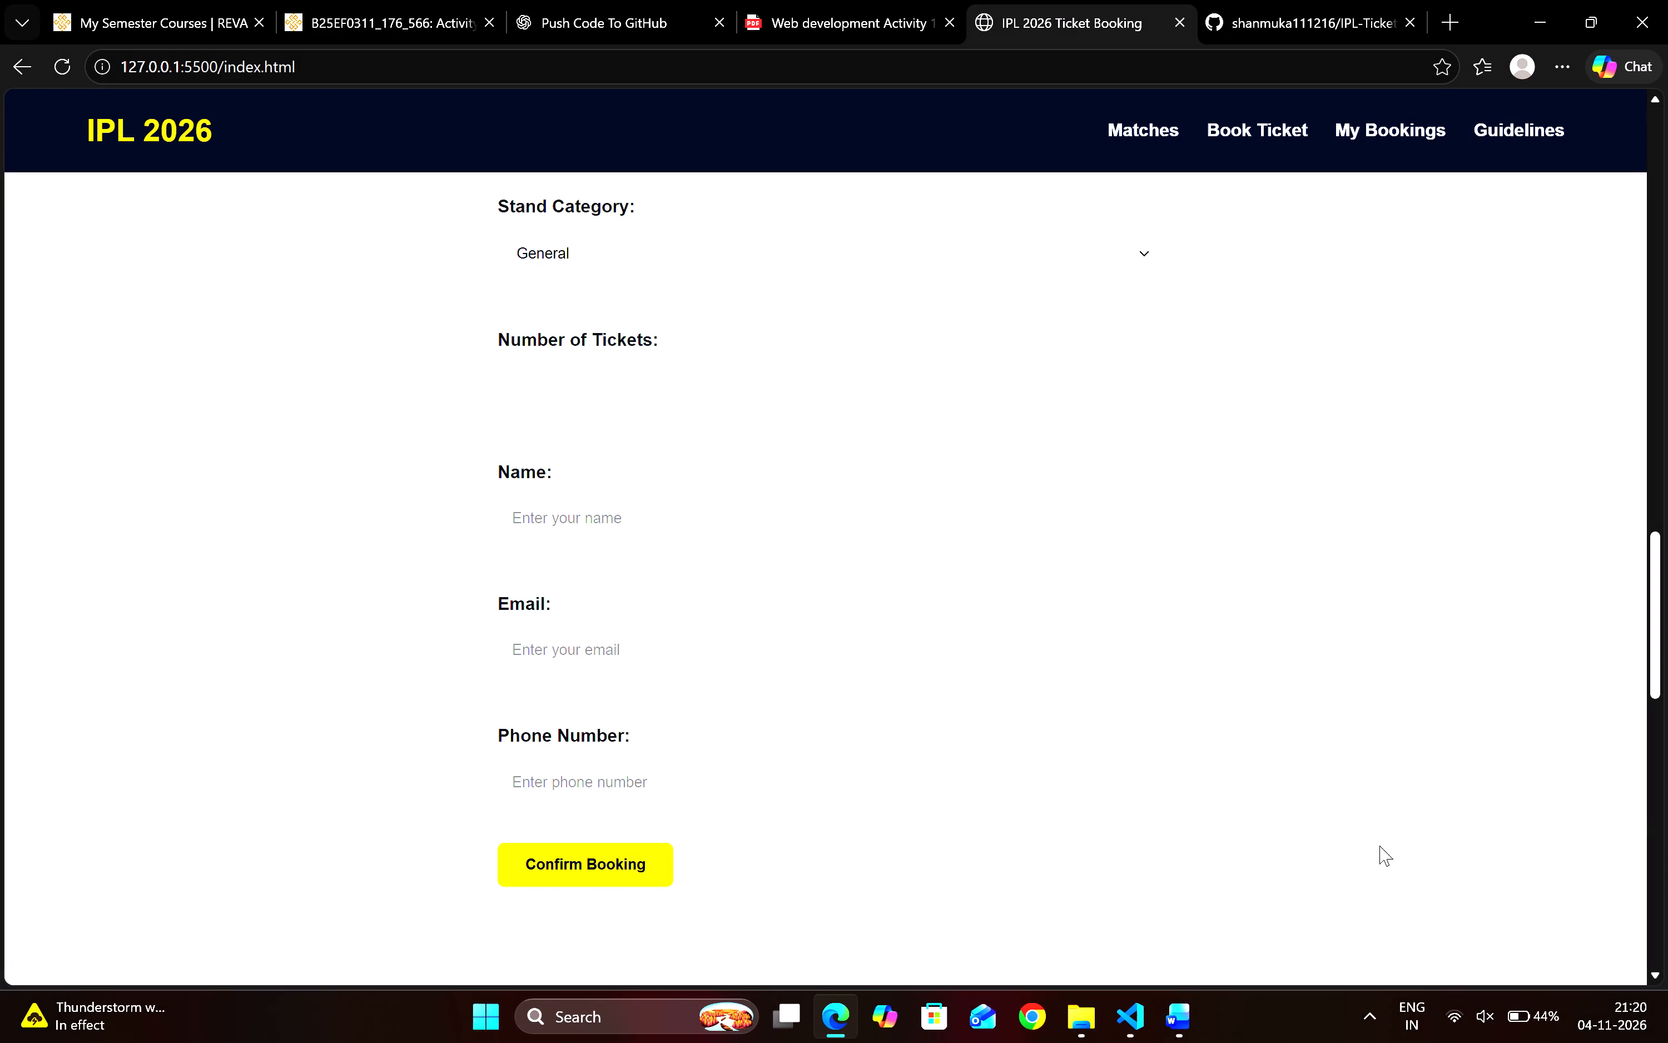
{"action": "scroll", "coordinate": [1297, 782], "scroll_direction": "down", "scroll_amount": 3}
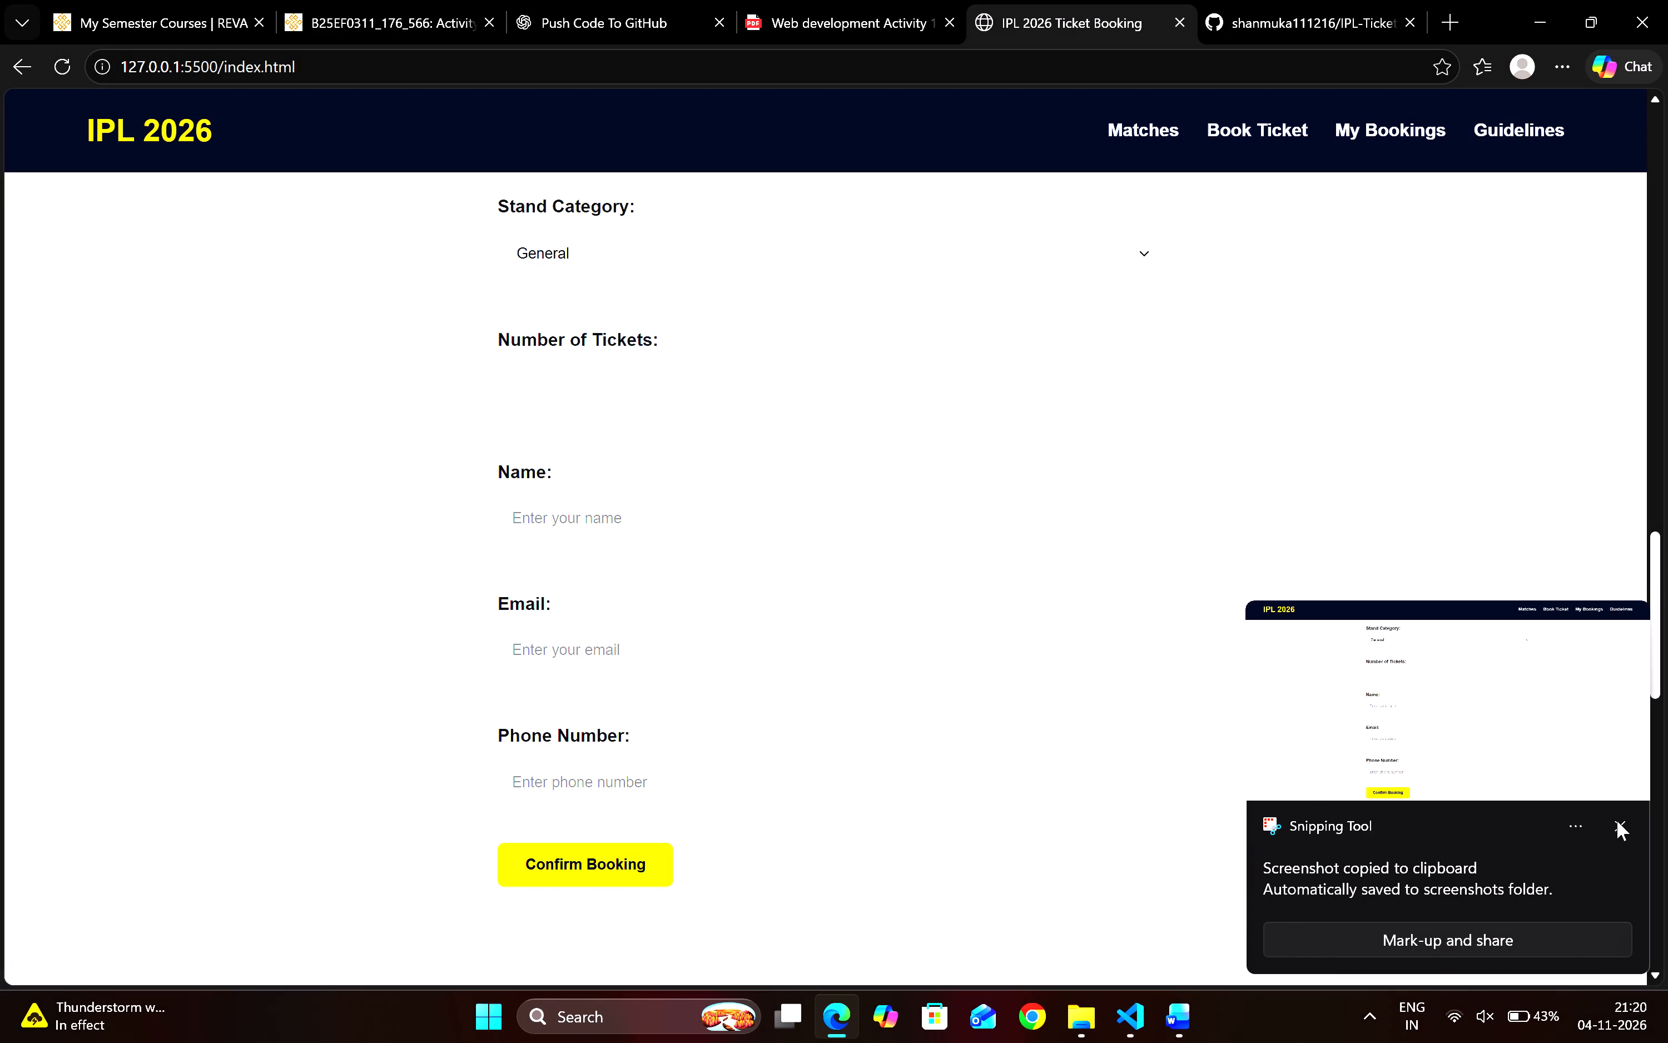
{"action": "left_click", "coordinate": [1619, 821]}
Capture a screenshot from the site header over Booking Summary and My Ticket Bookings down to the Stadium Guidelines heading.
{"action": "scroll", "coordinate": [1215, 683], "scroll_direction": "down", "scroll_amount": 5}
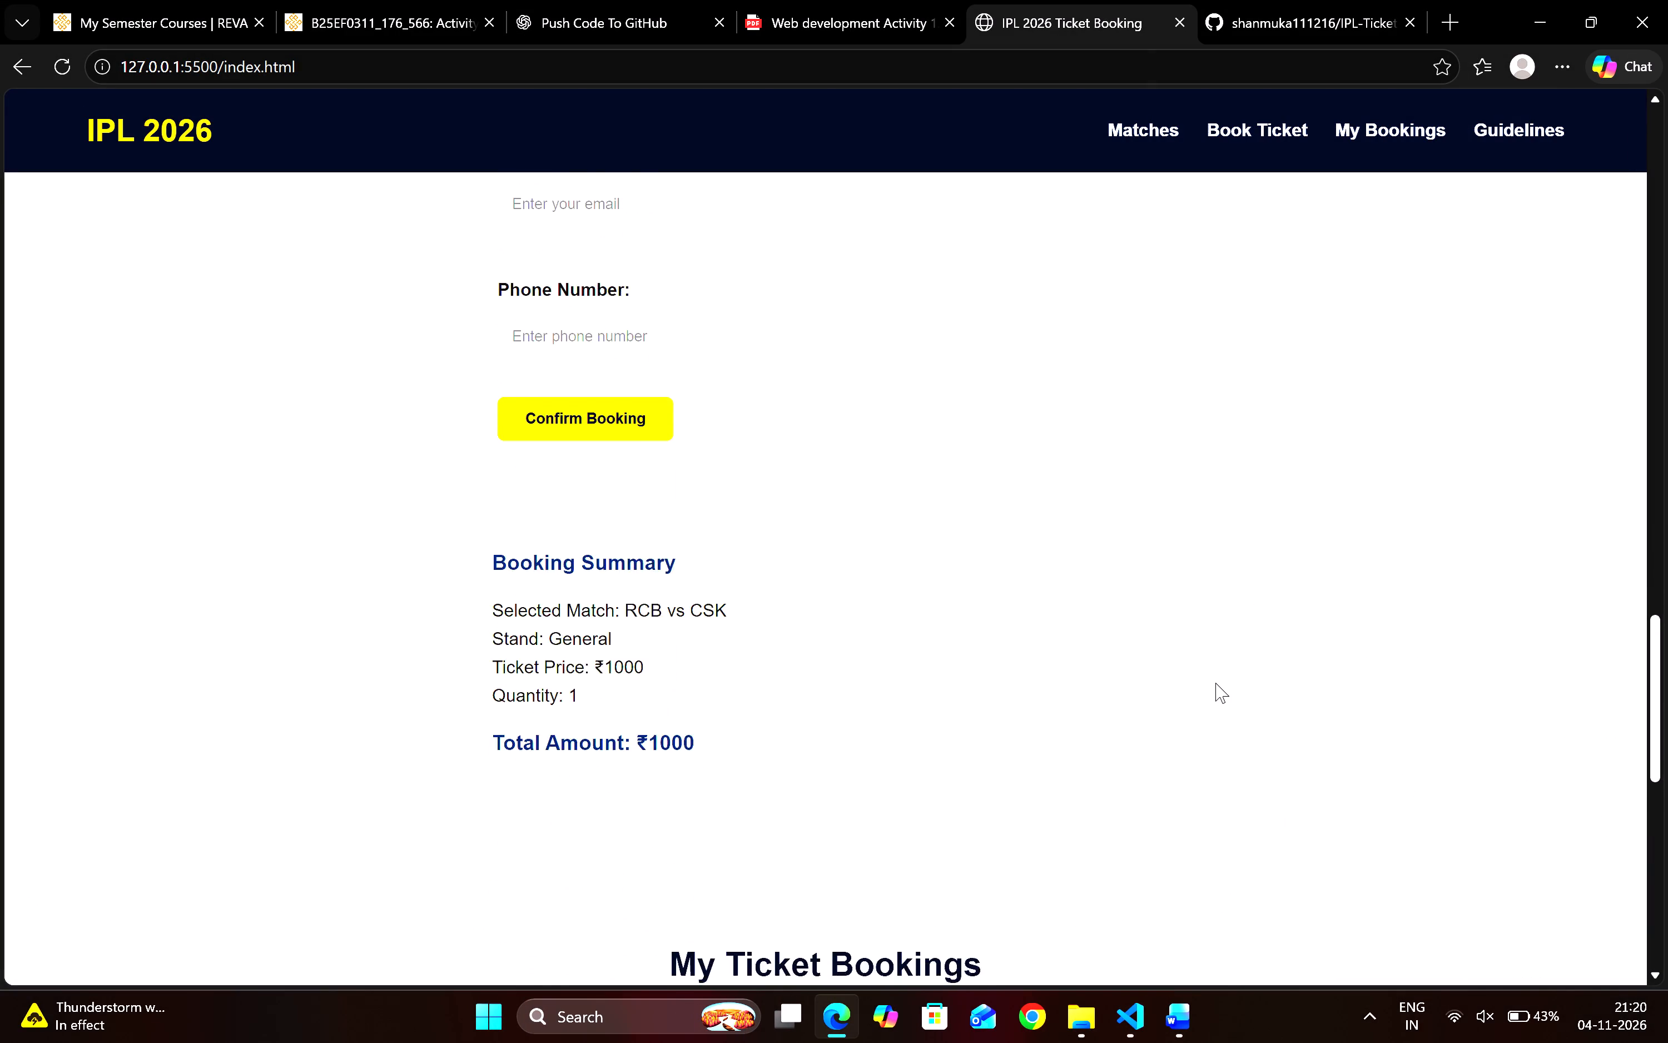
{"action": "scroll", "coordinate": [1215, 683], "scroll_direction": "down", "scroll_amount": 3}
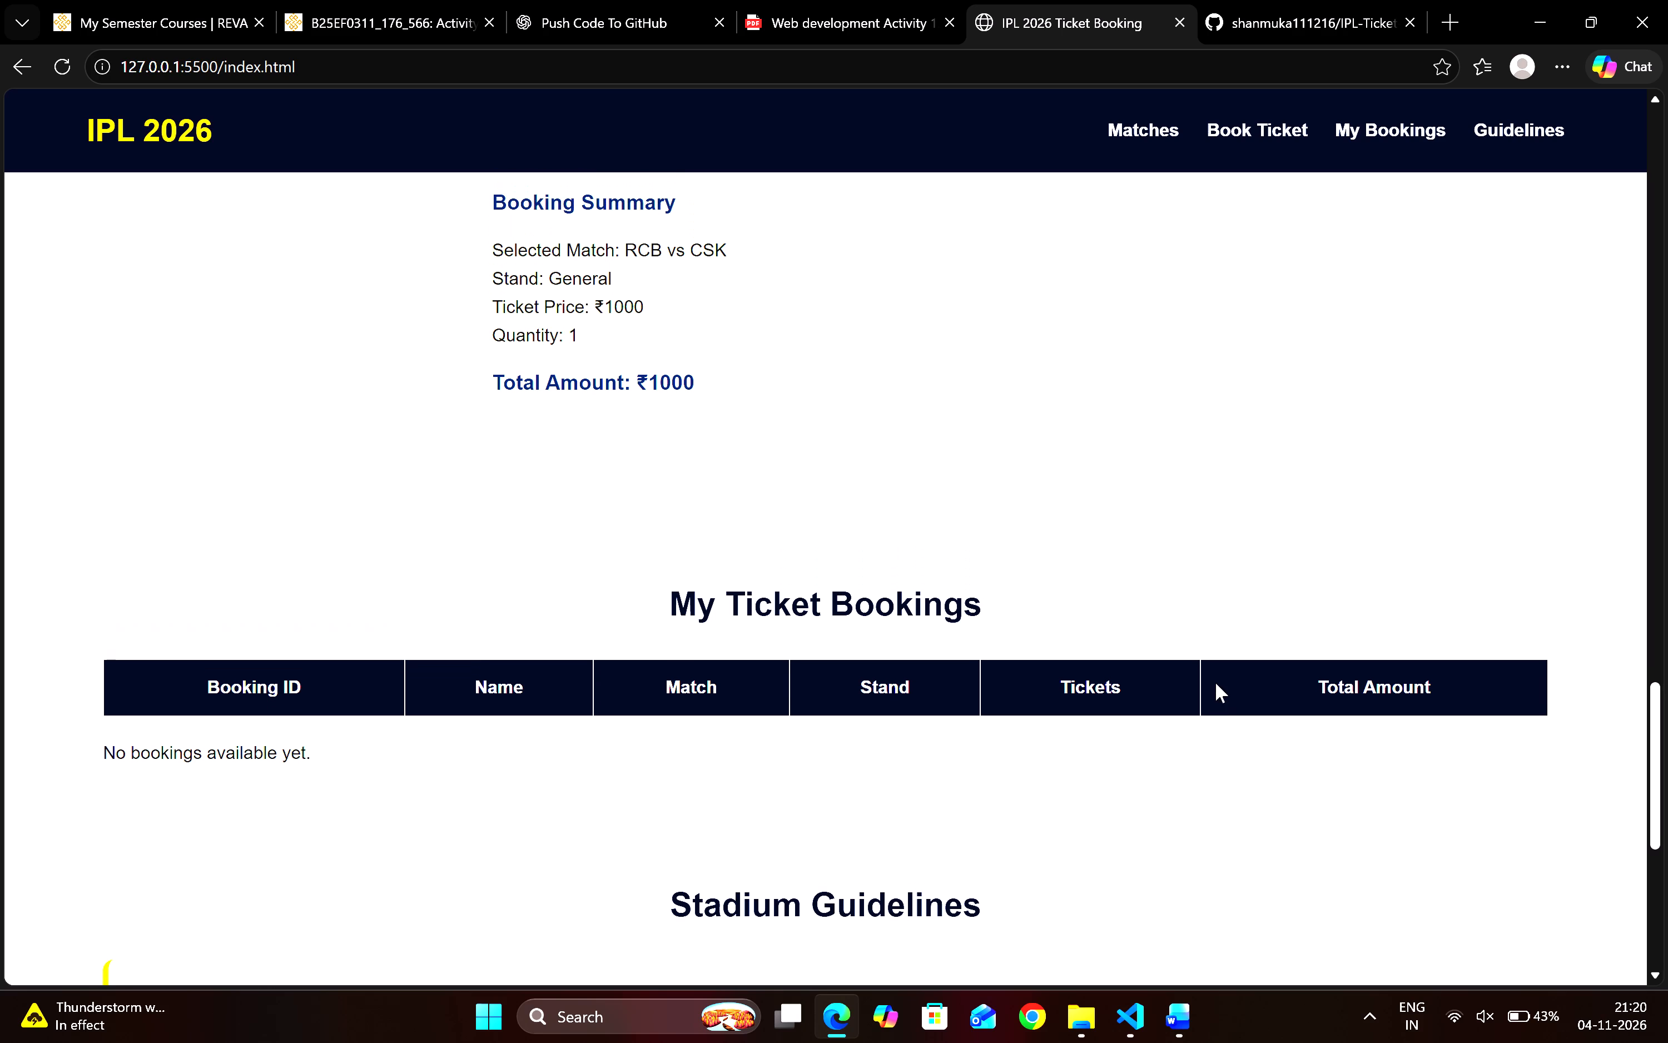
{"action": "key", "text": "shift+super+s"}
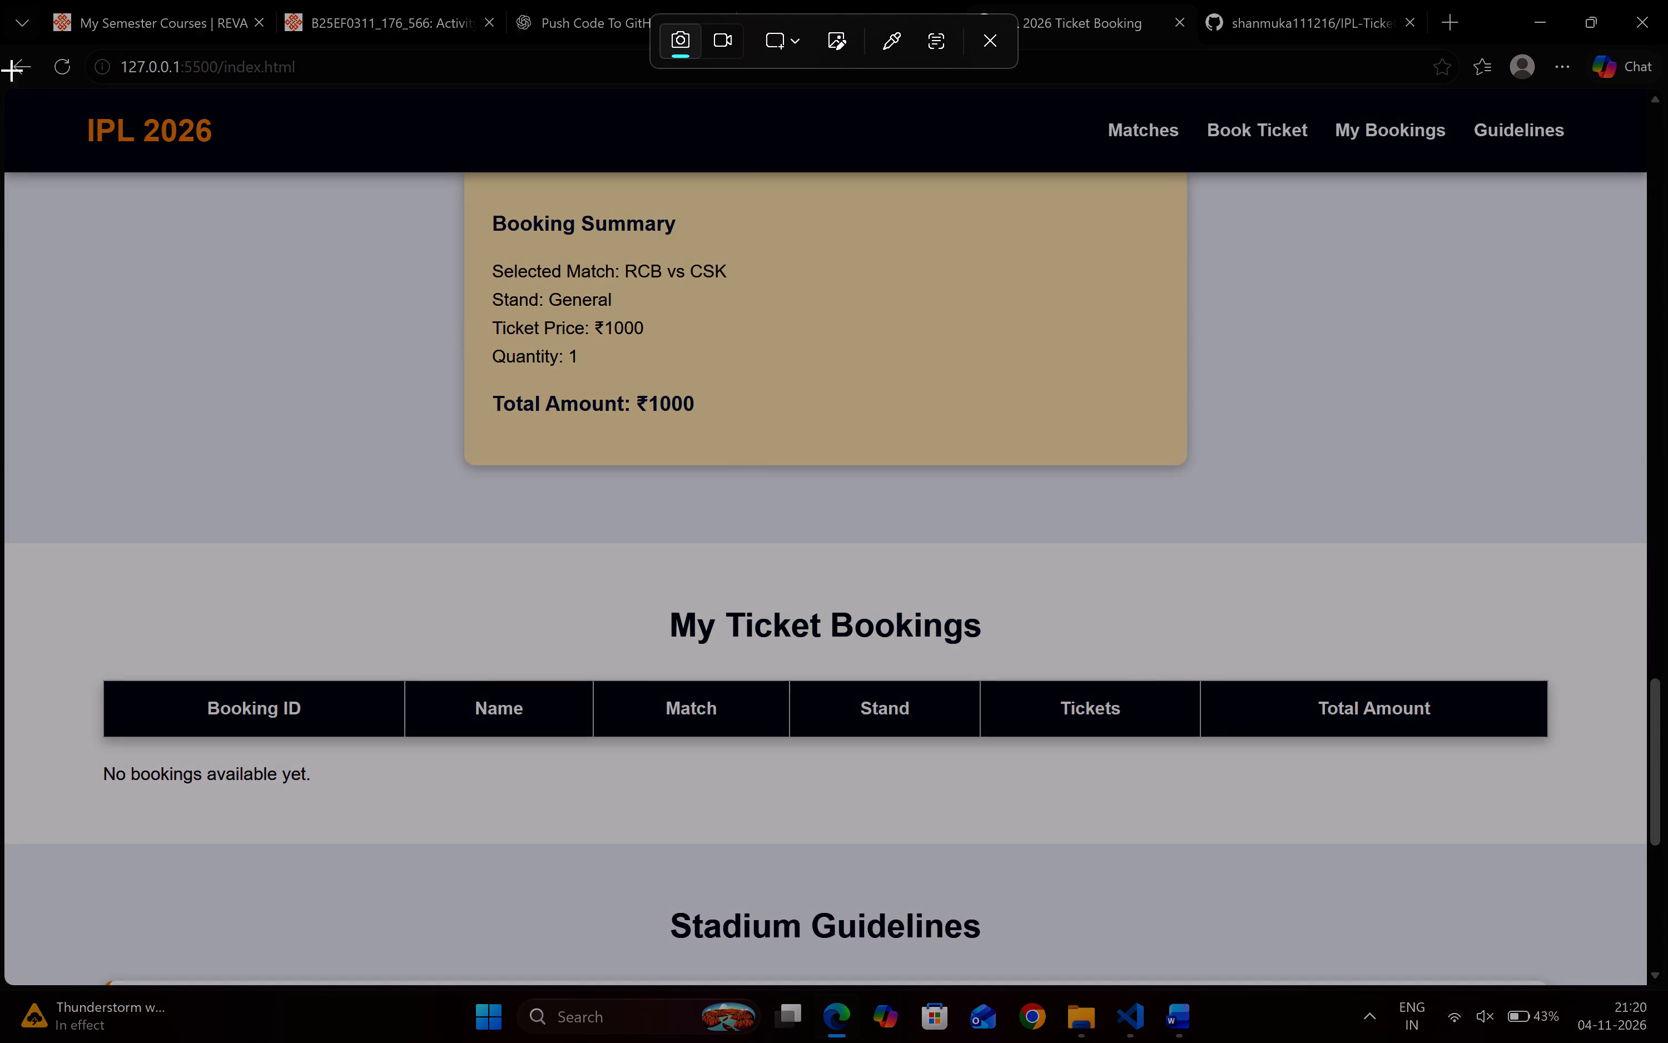
{"action": "left_click_drag", "start_coordinate": [16, 90], "coordinate": [1453, 654]}
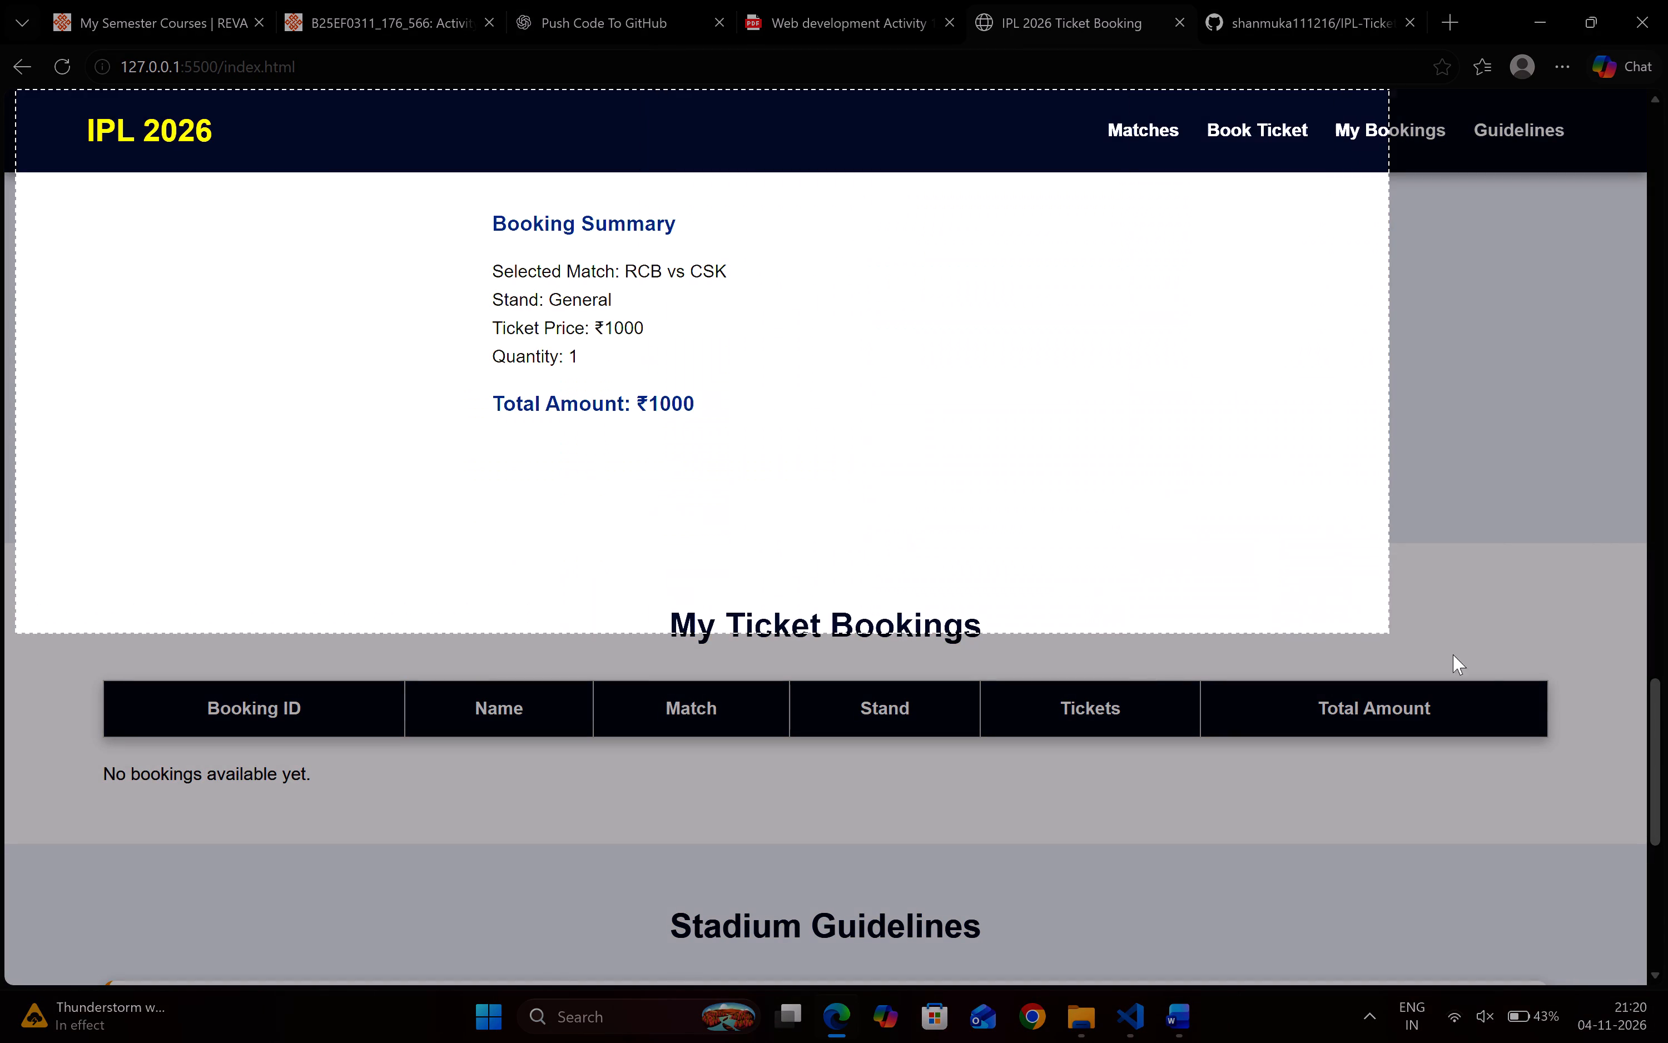
{"action": "left_click_drag", "start_coordinate": [1453, 654], "coordinate": [1629, 980]}
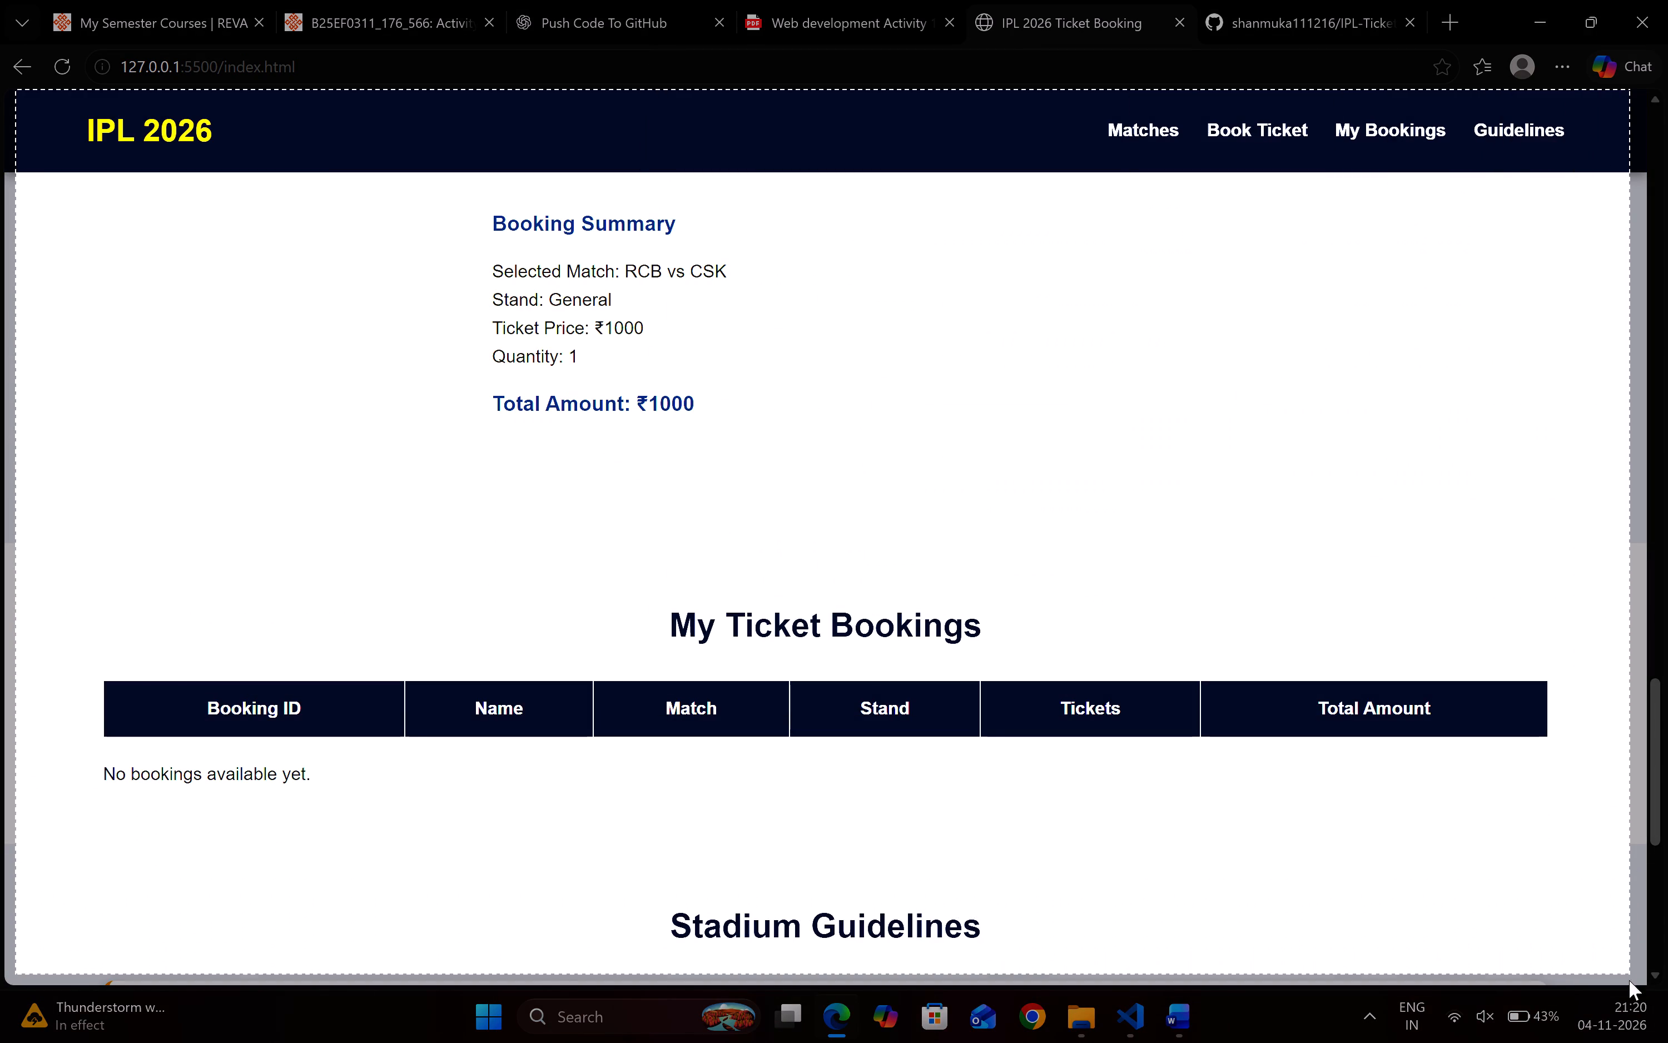
{"action": "left_click_drag", "start_coordinate": [1629, 980], "coordinate": [1632, 975]}
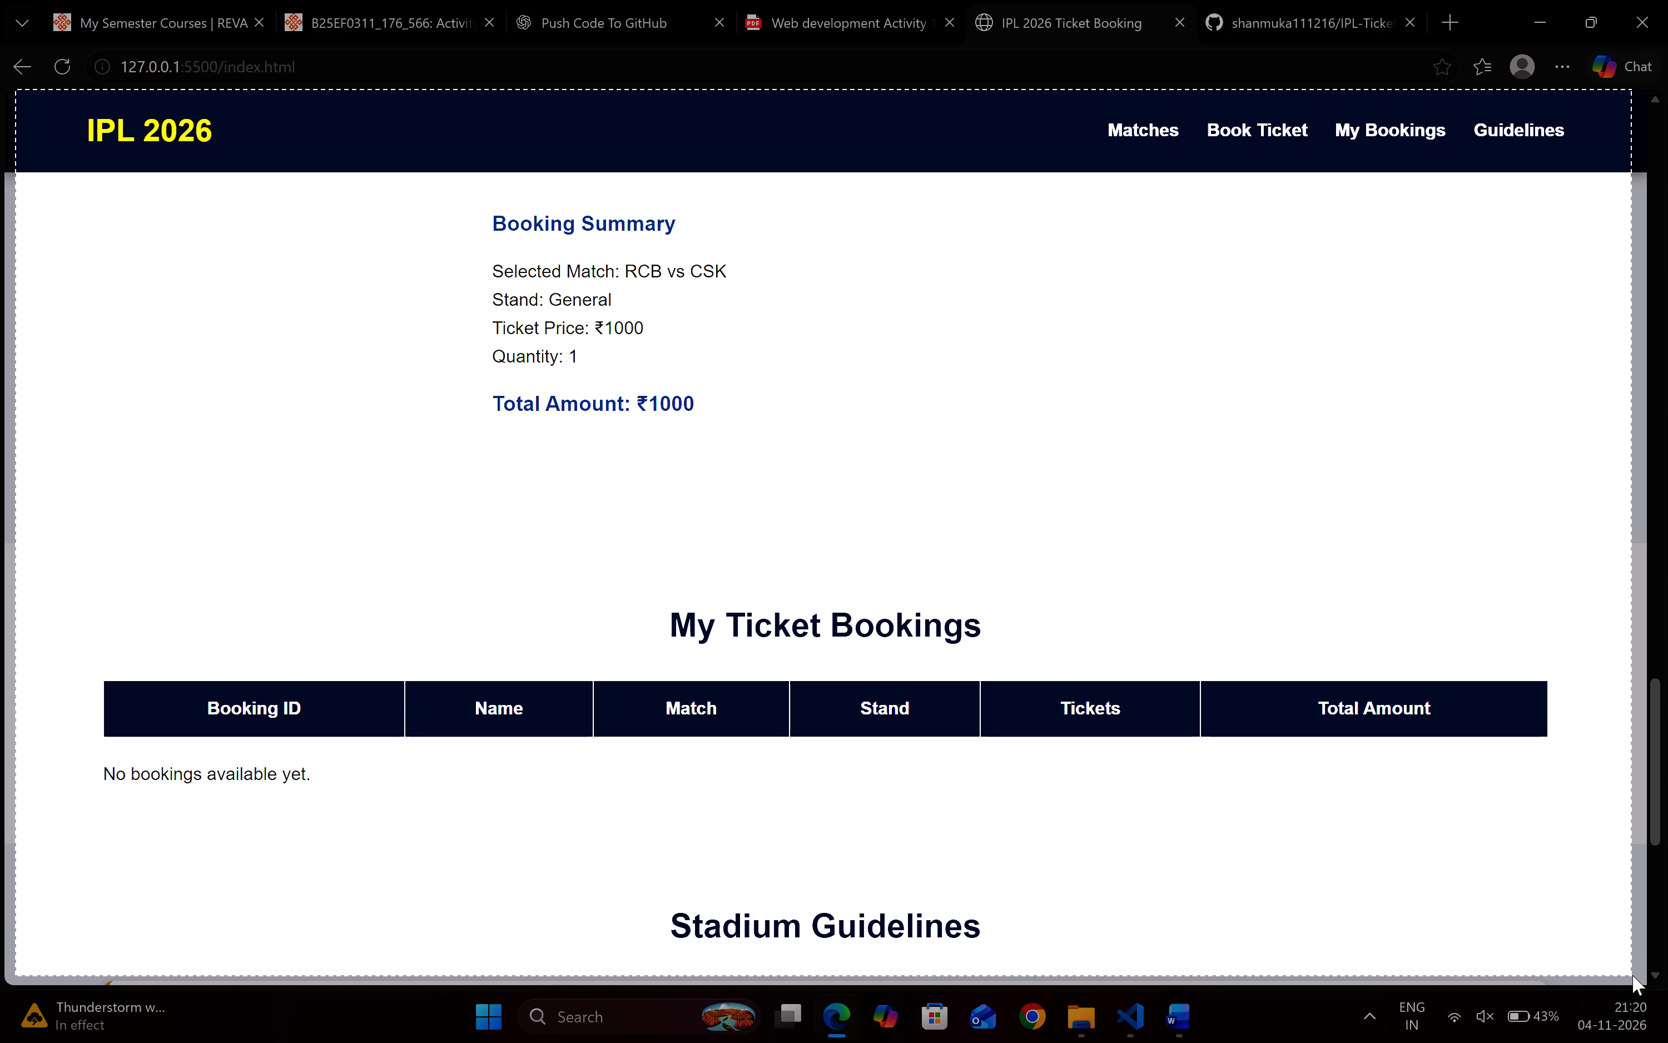
{"action": "left_click_drag", "start_coordinate": [1632, 975], "coordinate": [1636, 962]}
Capture a screenshot from the site header over the Stadium Guidelines cards, ending below Prohibited Items and above the footer.
{"action": "scroll", "coordinate": [1353, 787], "scroll_direction": "down", "scroll_amount": 5}
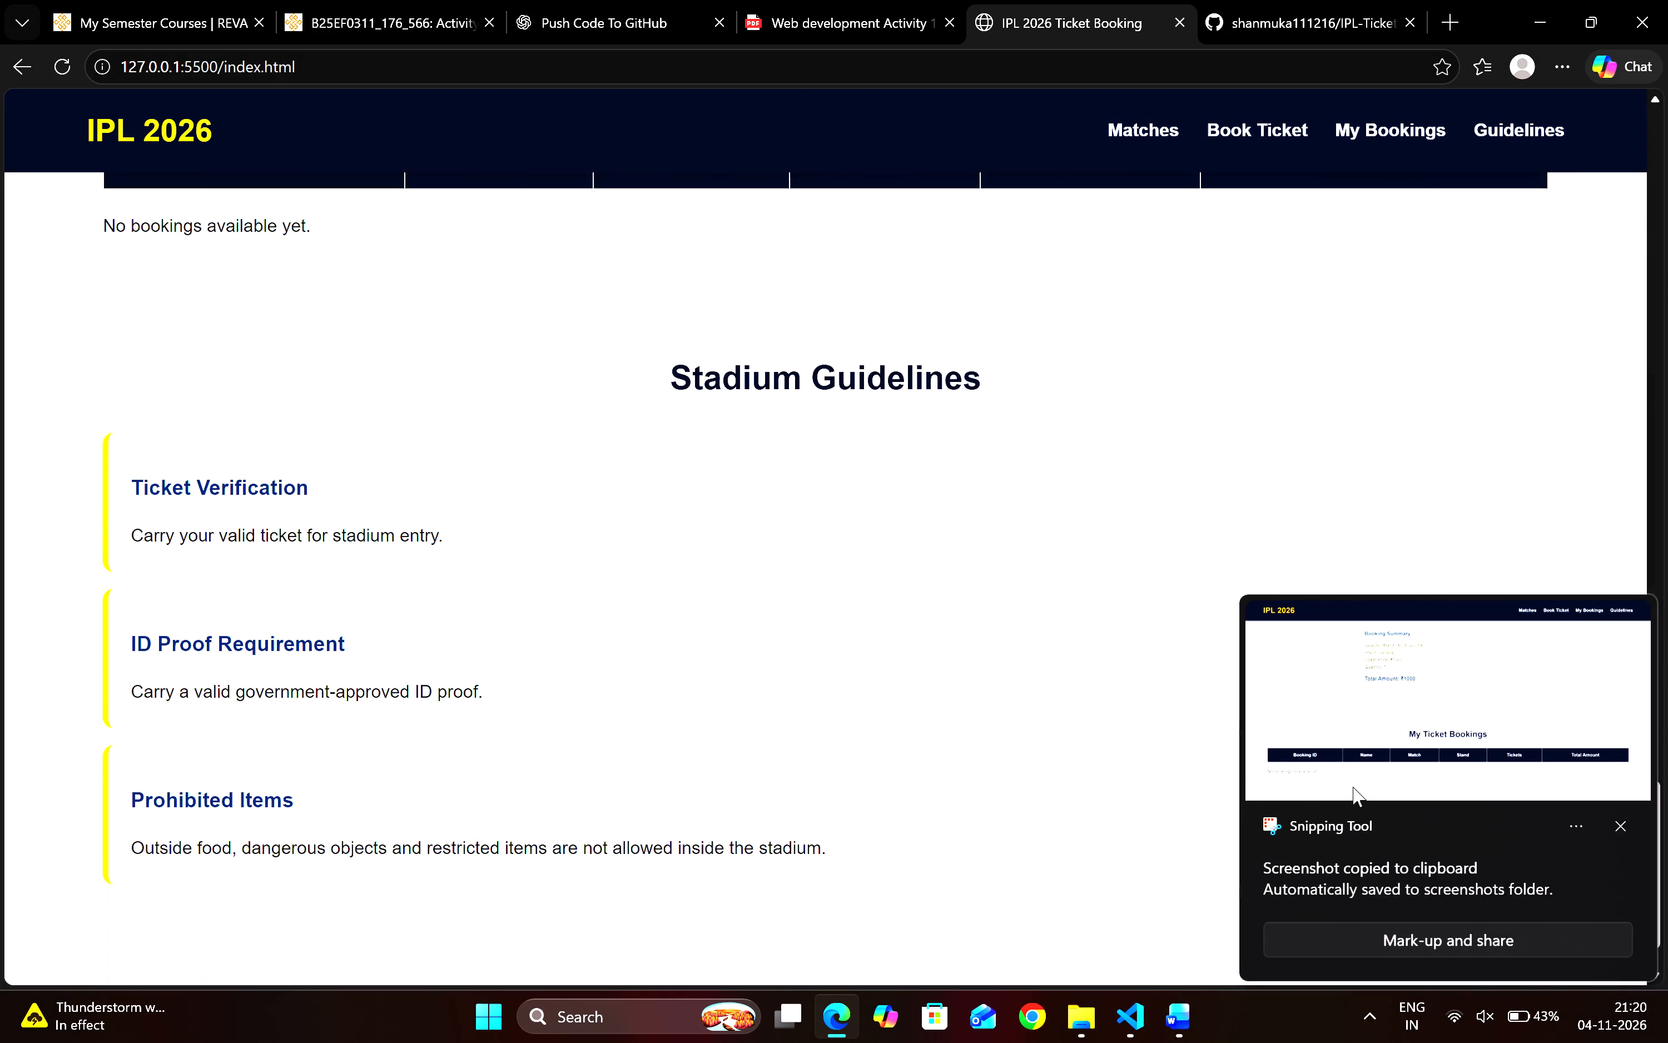
{"action": "scroll", "coordinate": [1353, 787], "scroll_direction": "down", "scroll_amount": 6}
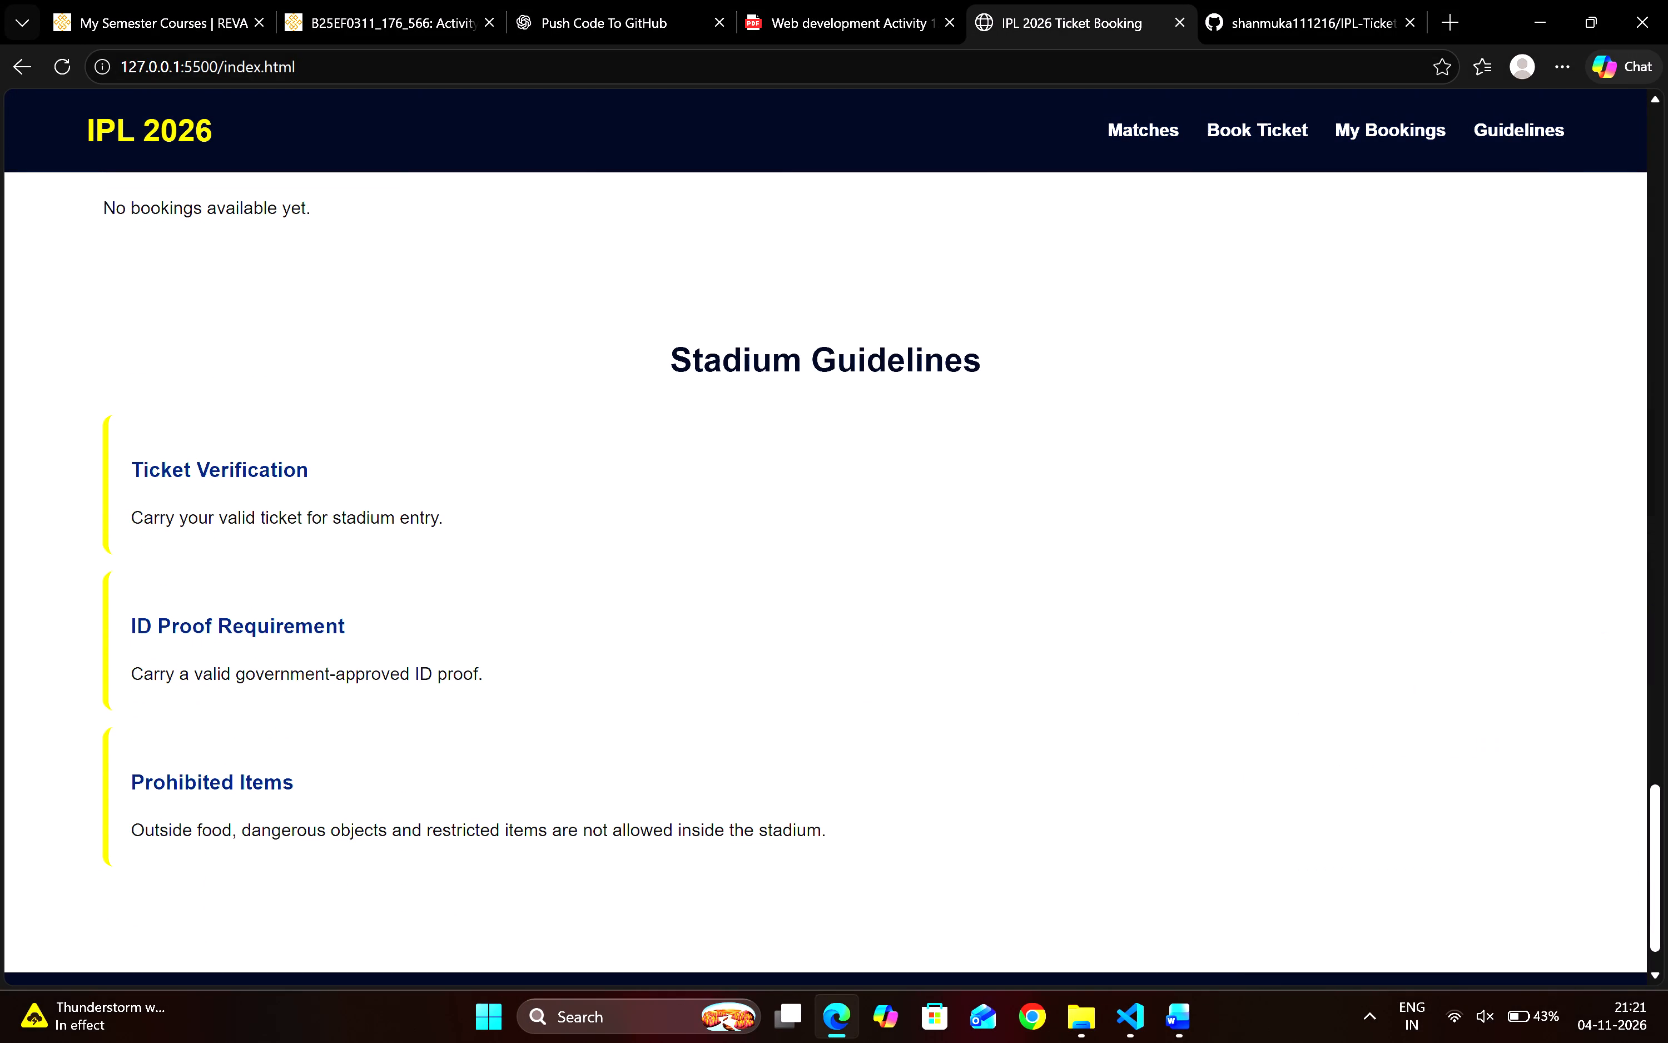
{"action": "key", "text": "shift+super+s"}
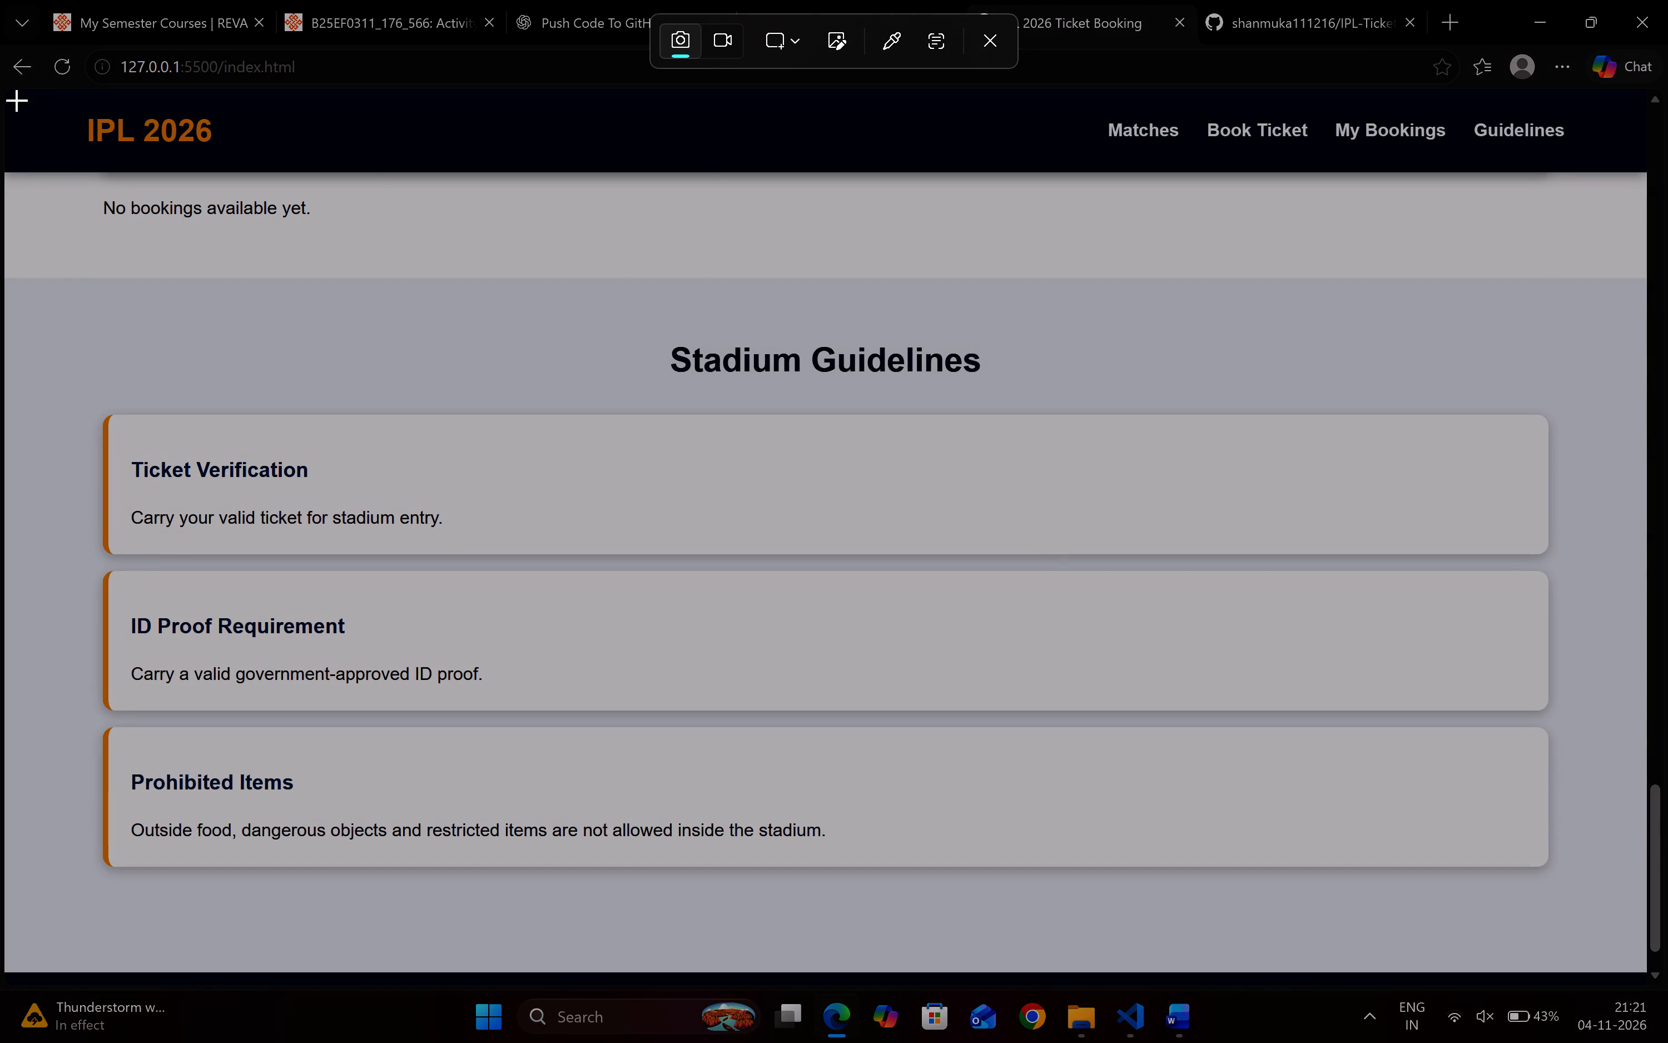
{"action": "left_click_drag", "start_coordinate": [8, 91], "coordinate": [1604, 843]}
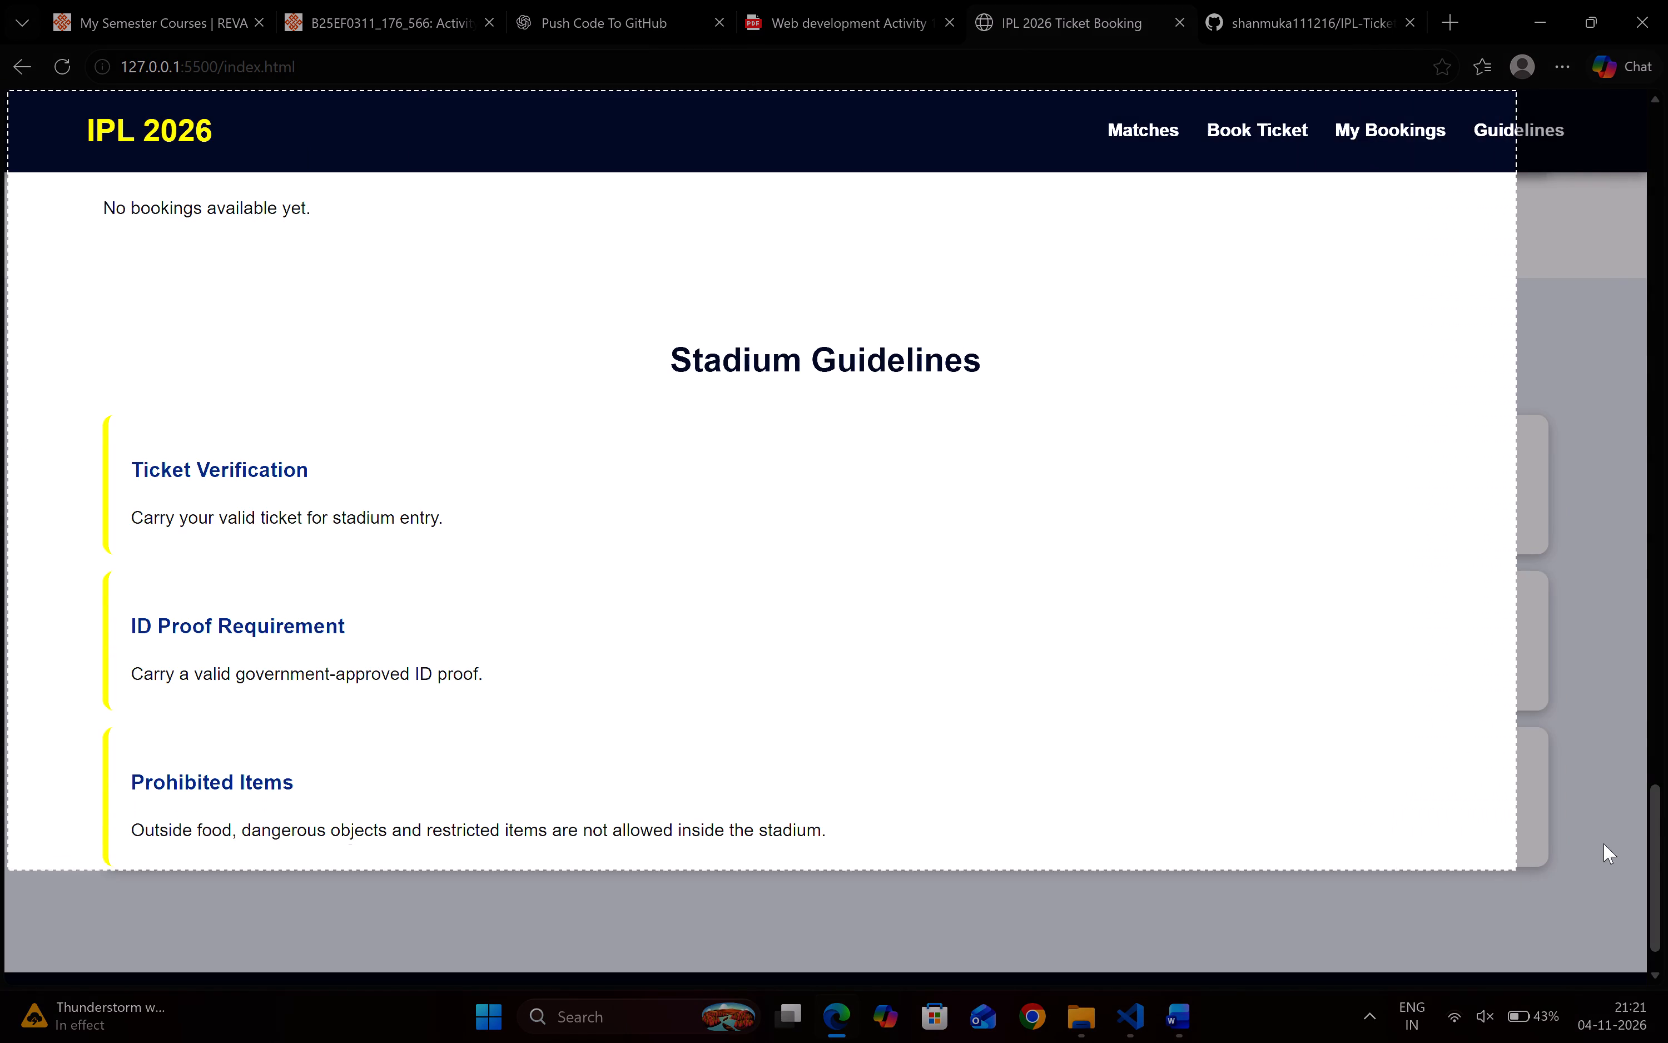
{"action": "left_click_drag", "start_coordinate": [1604, 843], "coordinate": [1636, 957]}
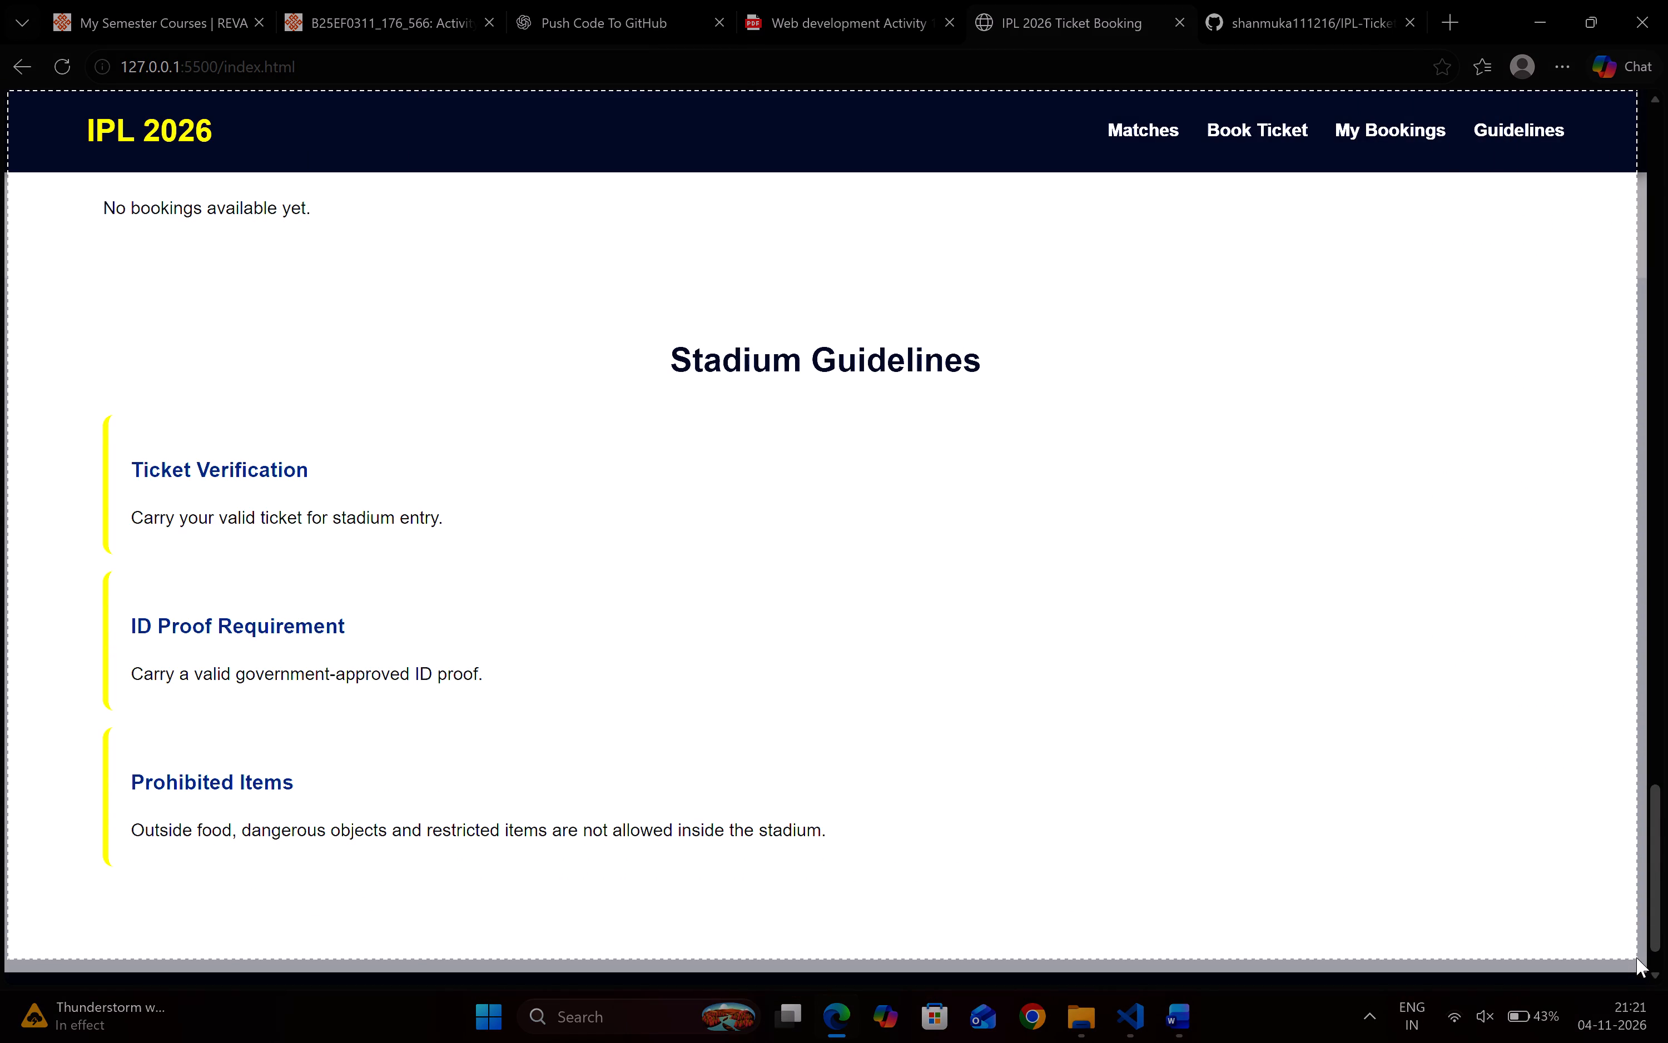
{"action": "left_click_drag", "start_coordinate": [1636, 957], "coordinate": [1649, 958]}
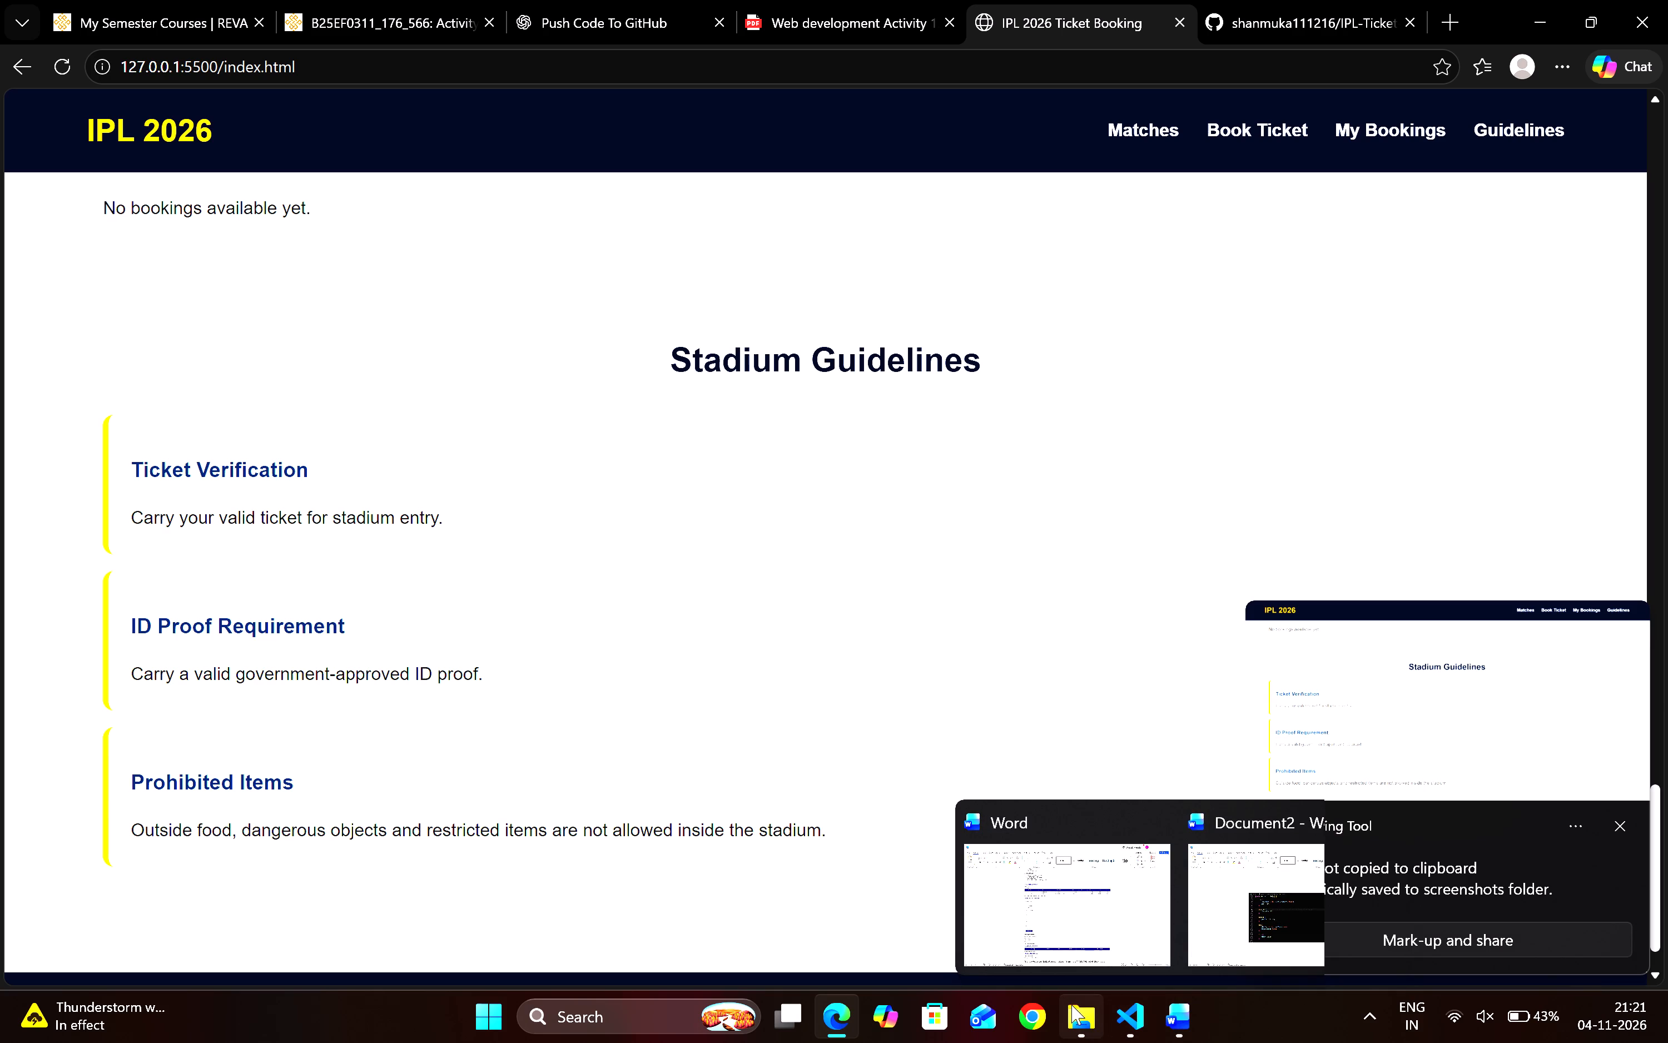
Check the newly saved page captures in the Screenshots folder and dismiss the capture notification.
{"action": "left_click", "coordinate": [1068, 922]}
{"action": "scroll", "coordinate": [945, 742], "scroll_direction": "down", "scroll_amount": 1}
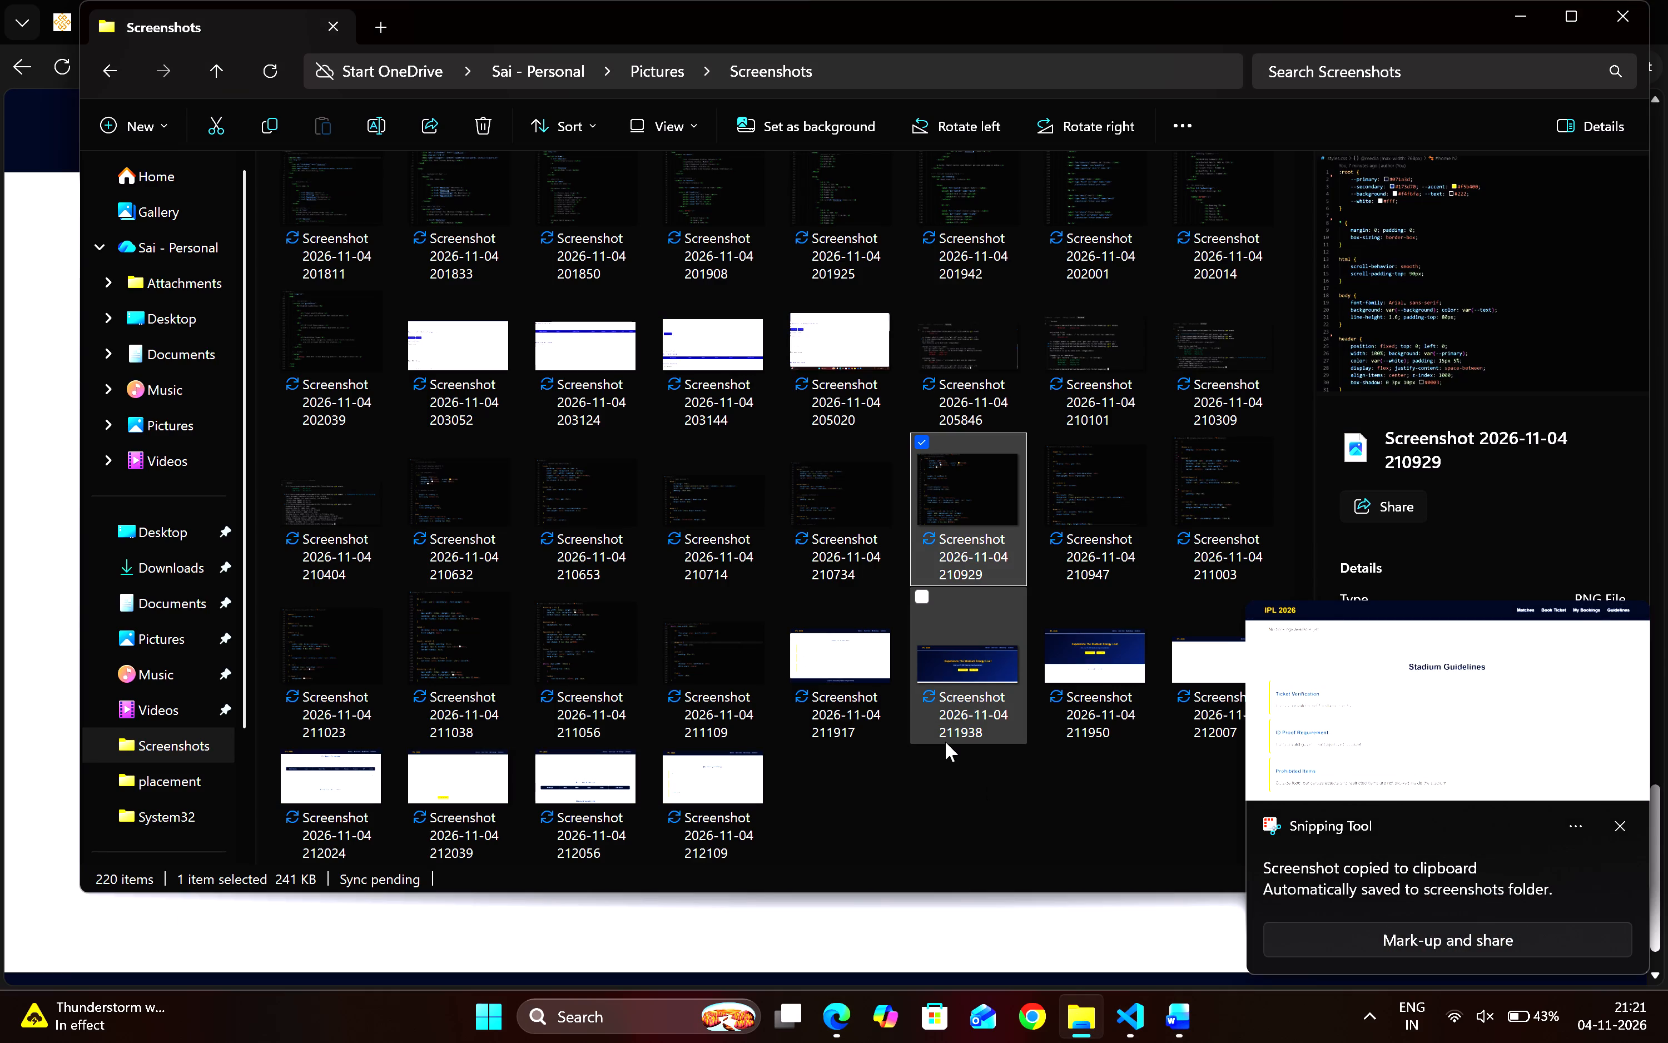
{"action": "scroll", "coordinate": [945, 742], "scroll_direction": "down", "scroll_amount": 1}
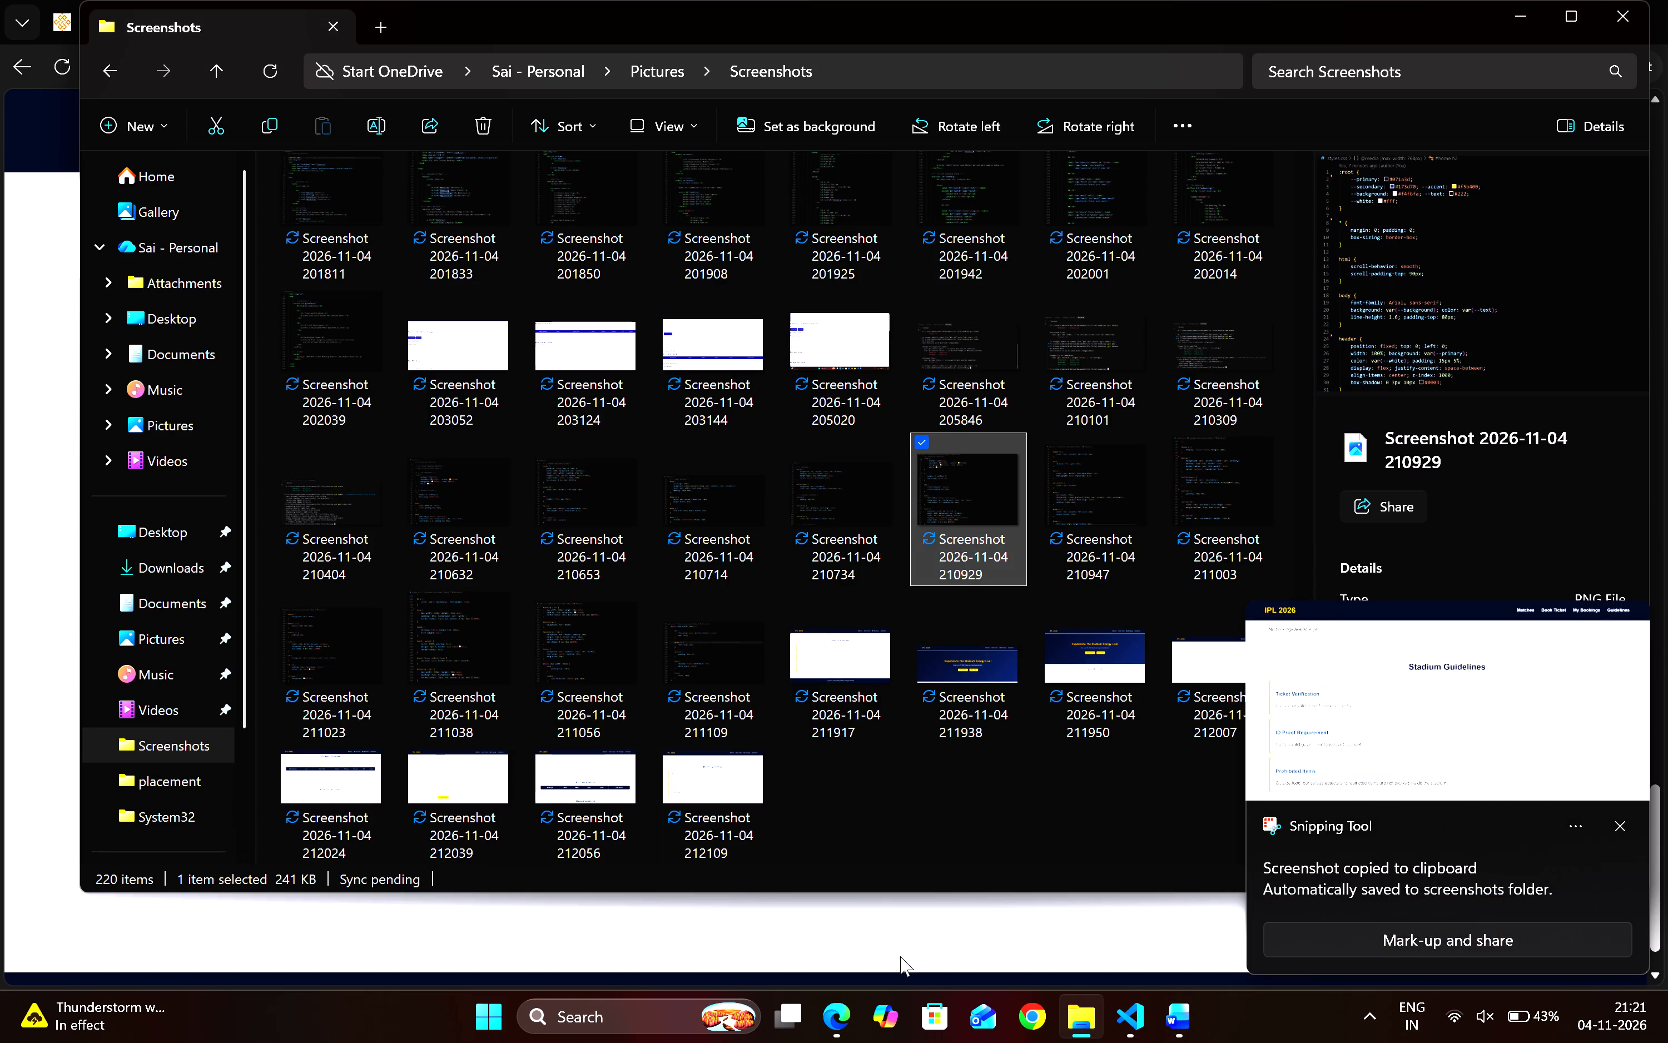
{"action": "left_click", "coordinate": [1617, 837]}
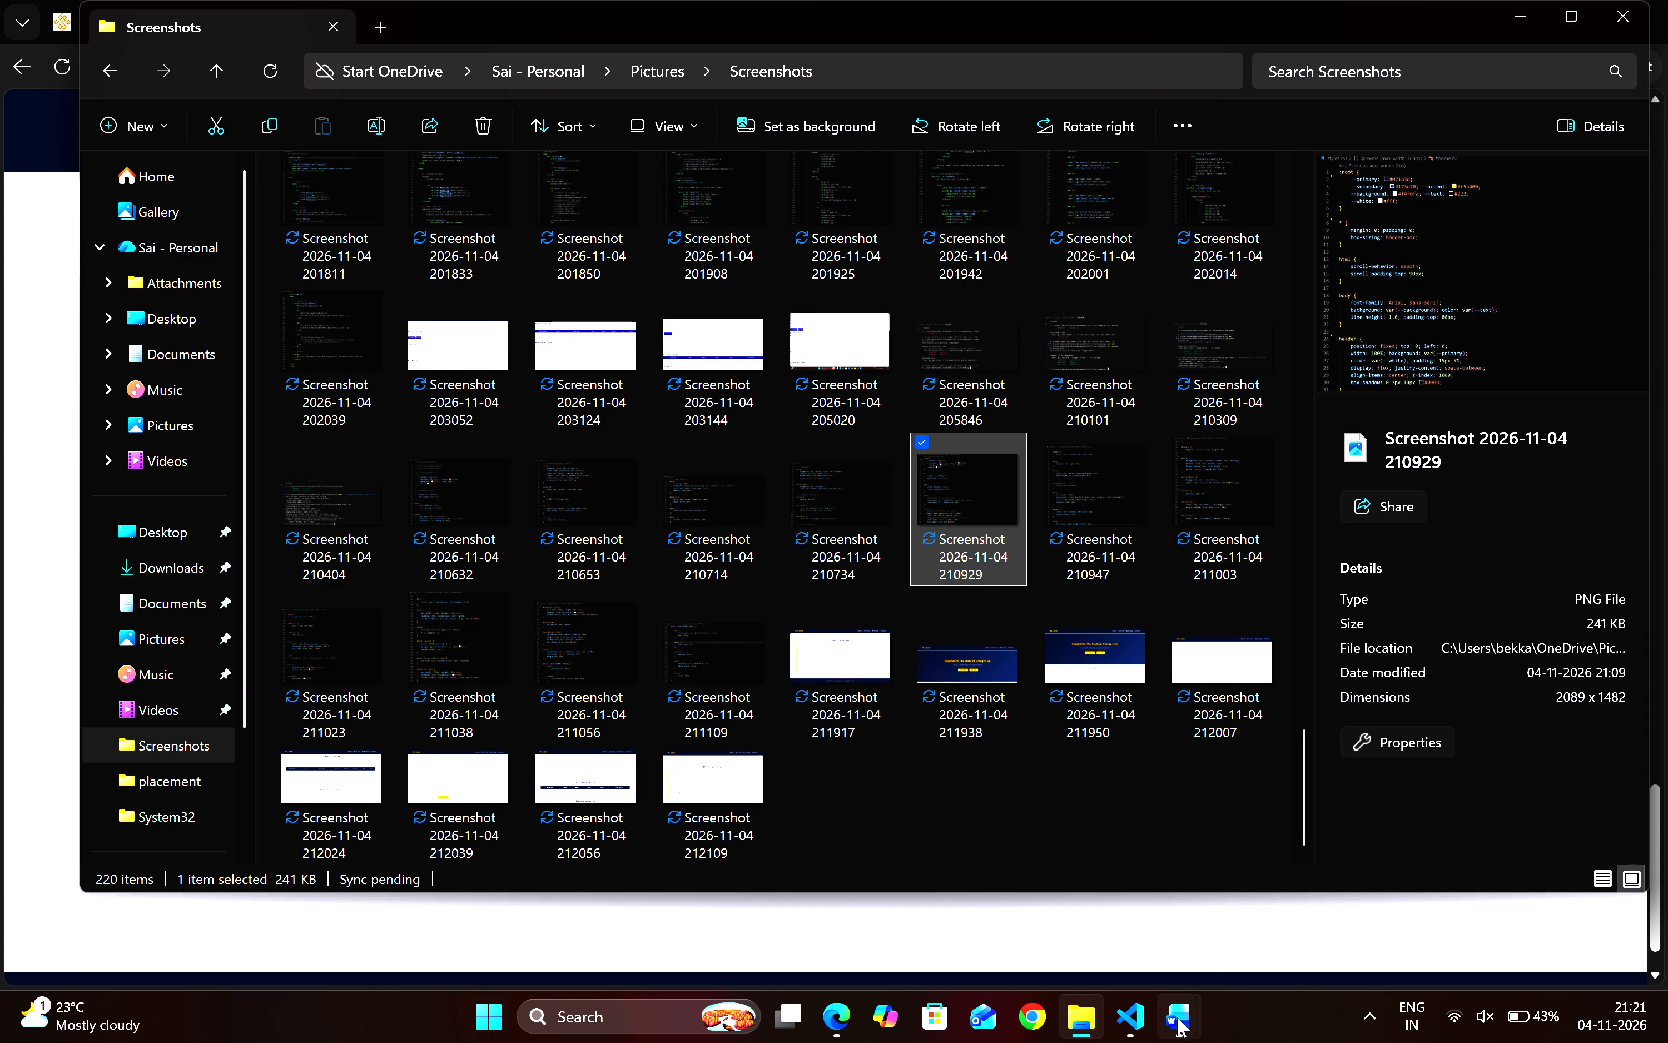
In Word's Document2, insert the page screenshots 211950, 212007, 212024, 212039, 212056 and 212109 below the last styles.css image.
{"action": "left_click", "coordinate": [1177, 1017]}
{"action": "left_click", "coordinate": [1272, 895]}
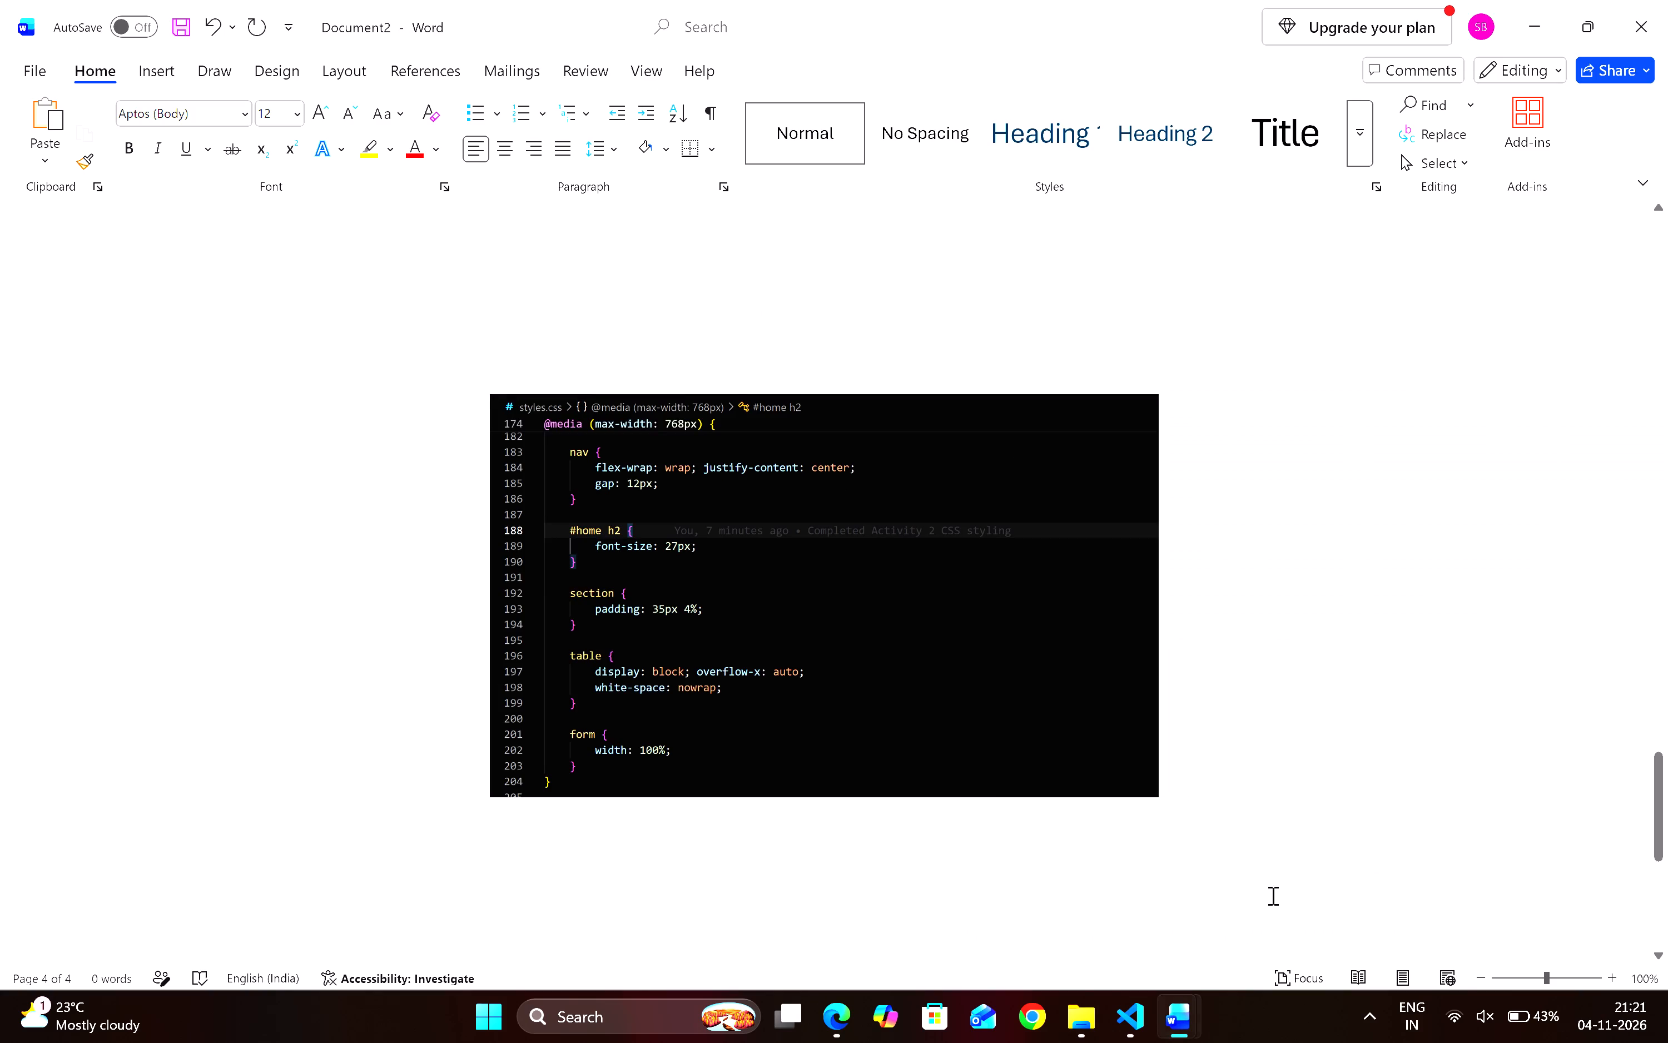
{"action": "scroll", "coordinate": [921, 759], "scroll_direction": "down", "scroll_amount": 11}
{"action": "scroll", "coordinate": [921, 759], "scroll_direction": "up", "scroll_amount": 5}
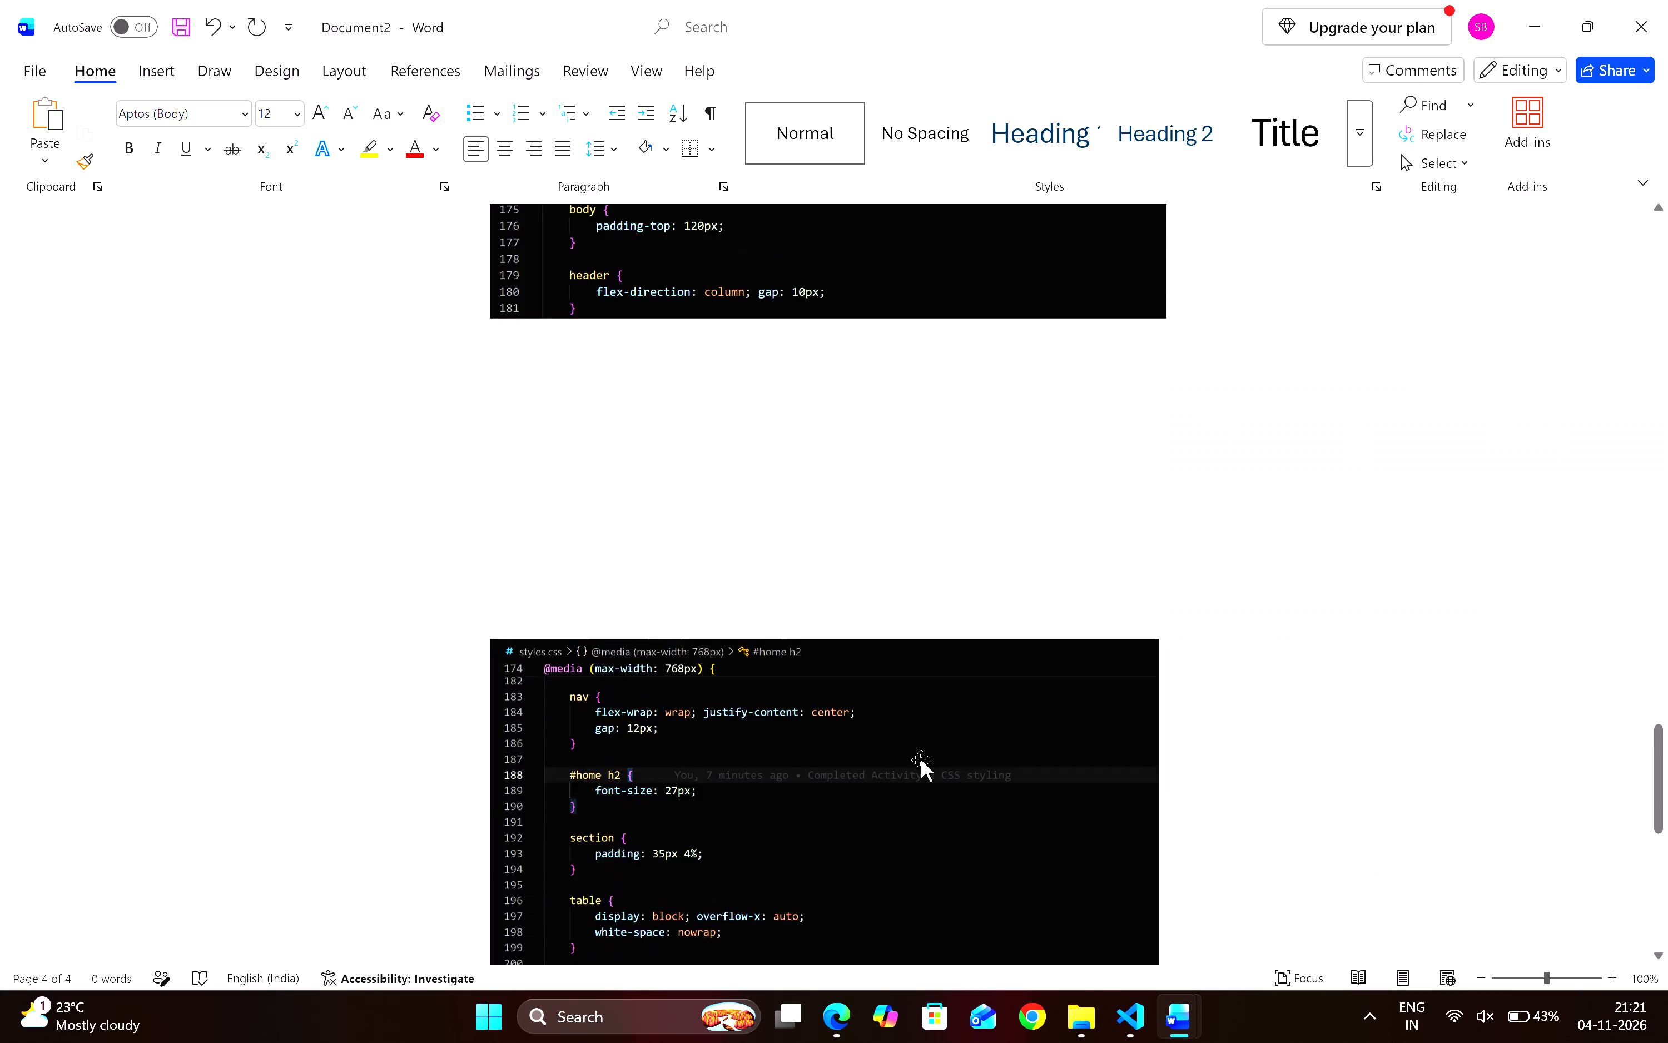
{"action": "scroll", "coordinate": [921, 759], "scroll_direction": "down", "scroll_amount": 1}
{"action": "scroll", "coordinate": [776, 617], "scroll_direction": "up", "scroll_amount": 2}
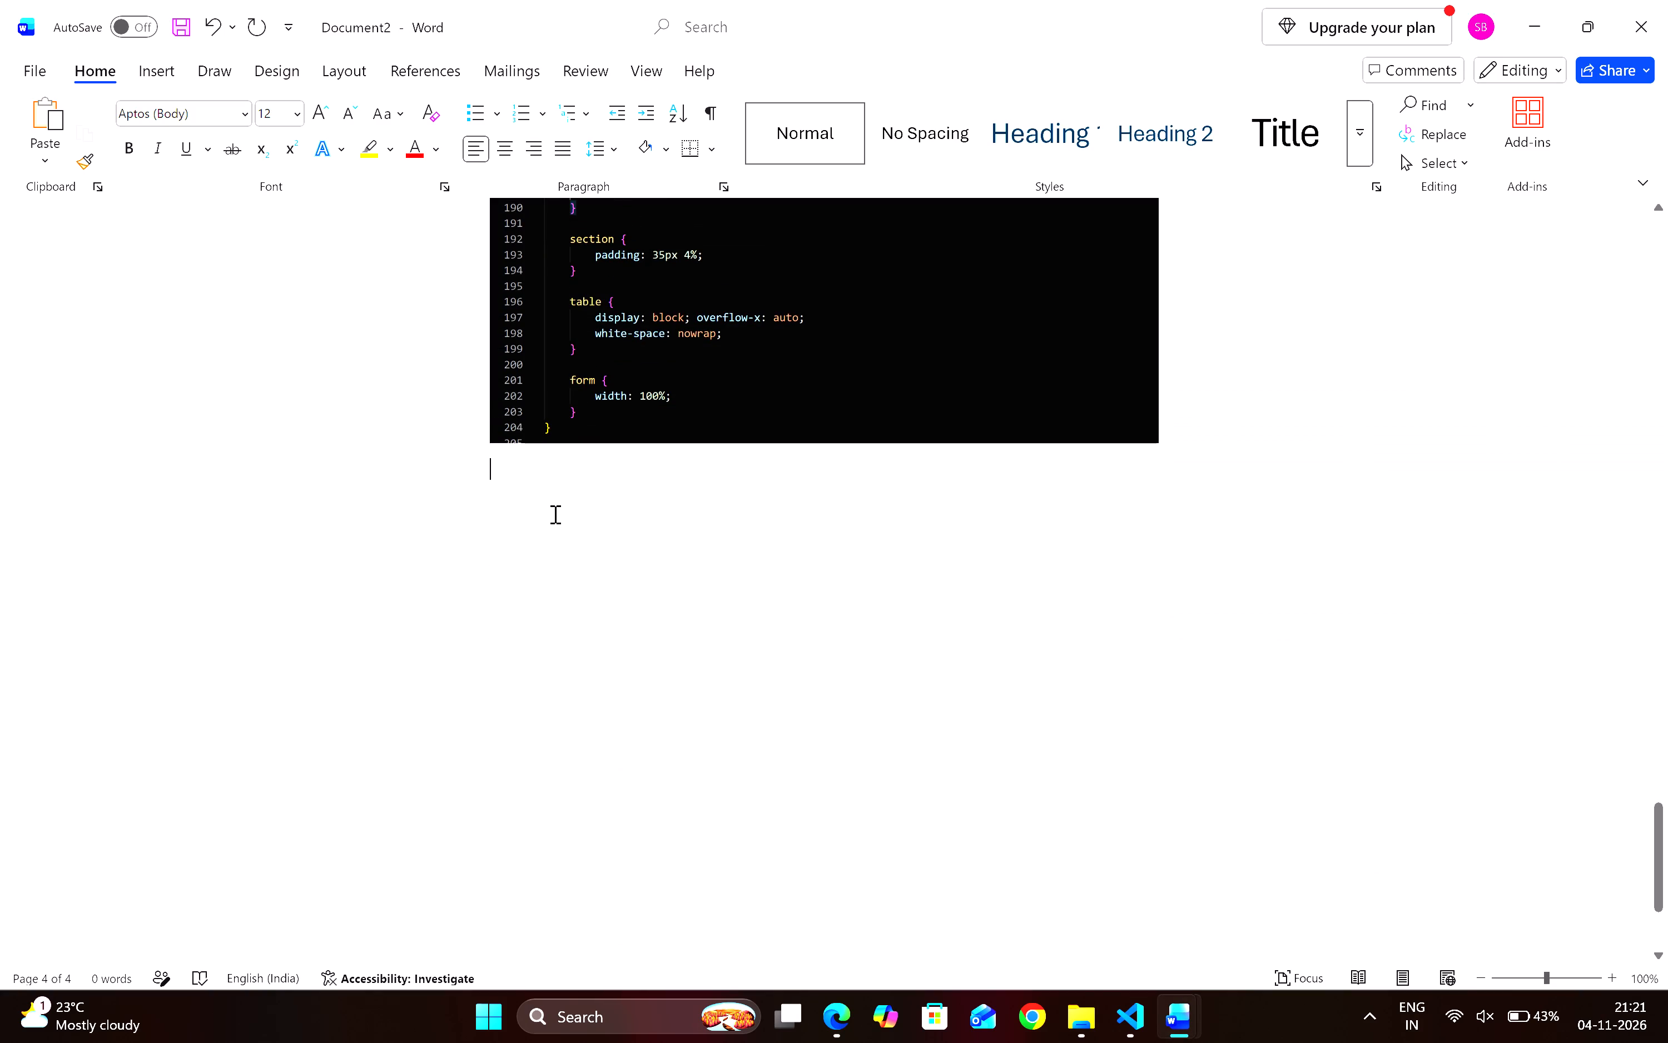
{"action": "left_click", "coordinate": [143, 78]}
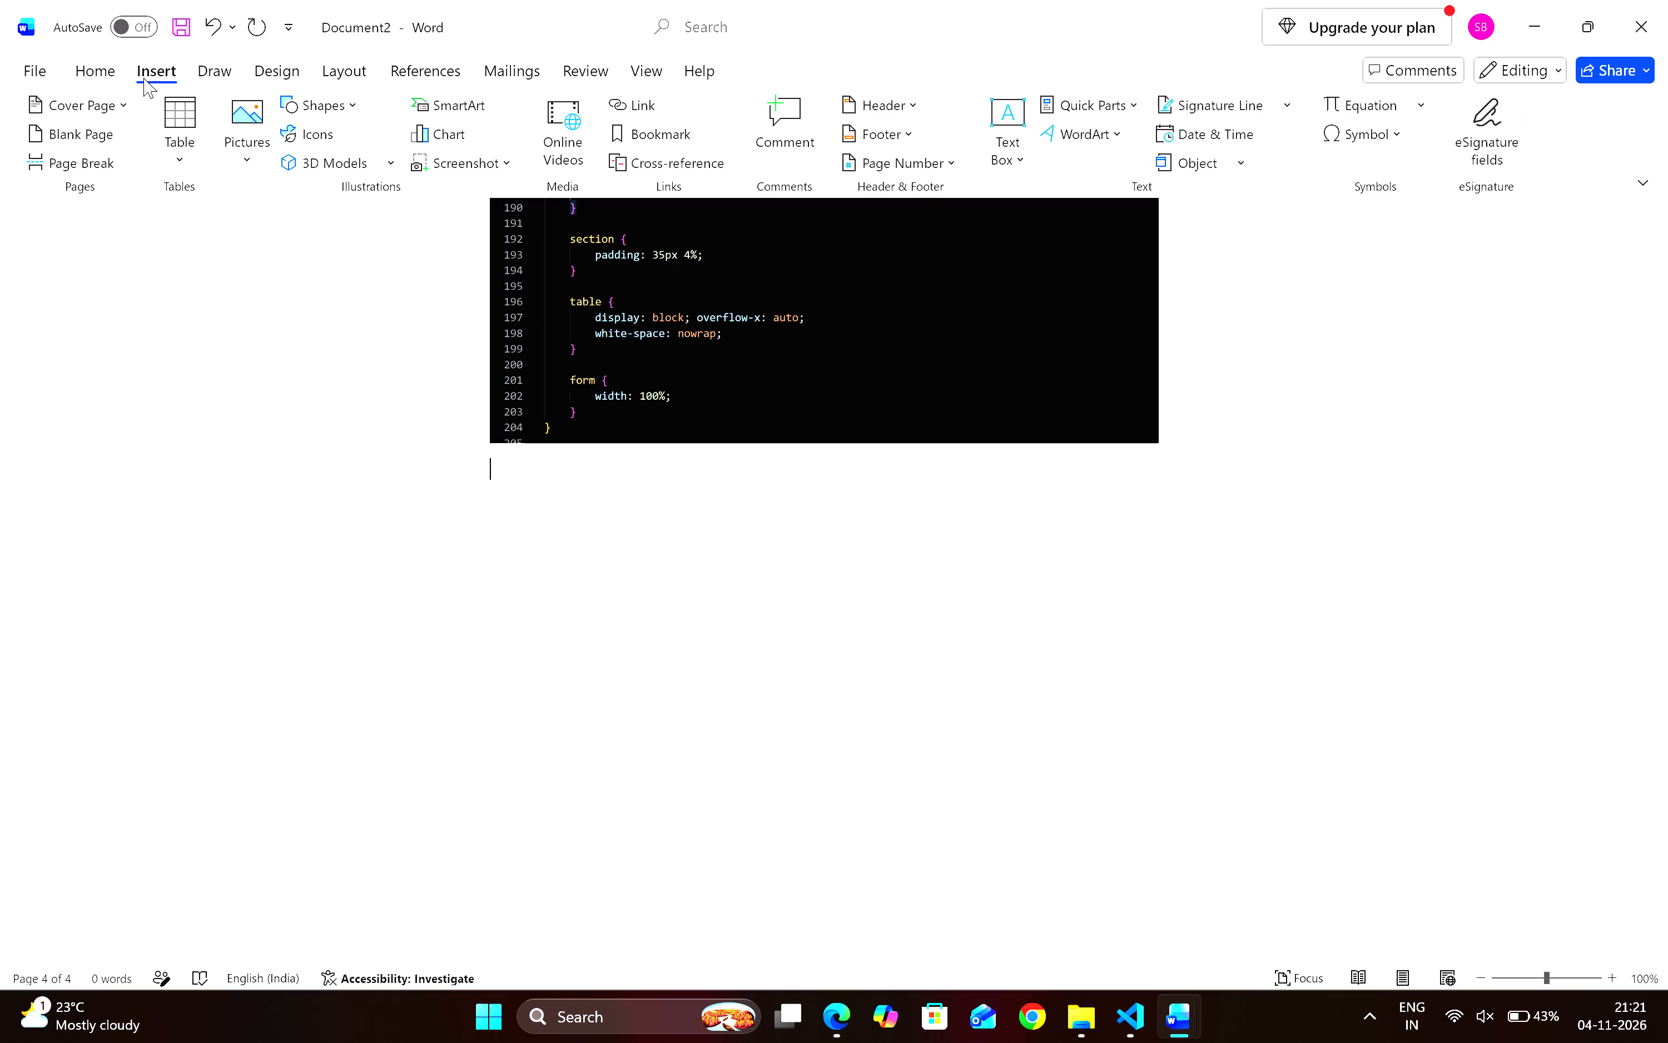
{"action": "left_click", "coordinate": [236, 138]}
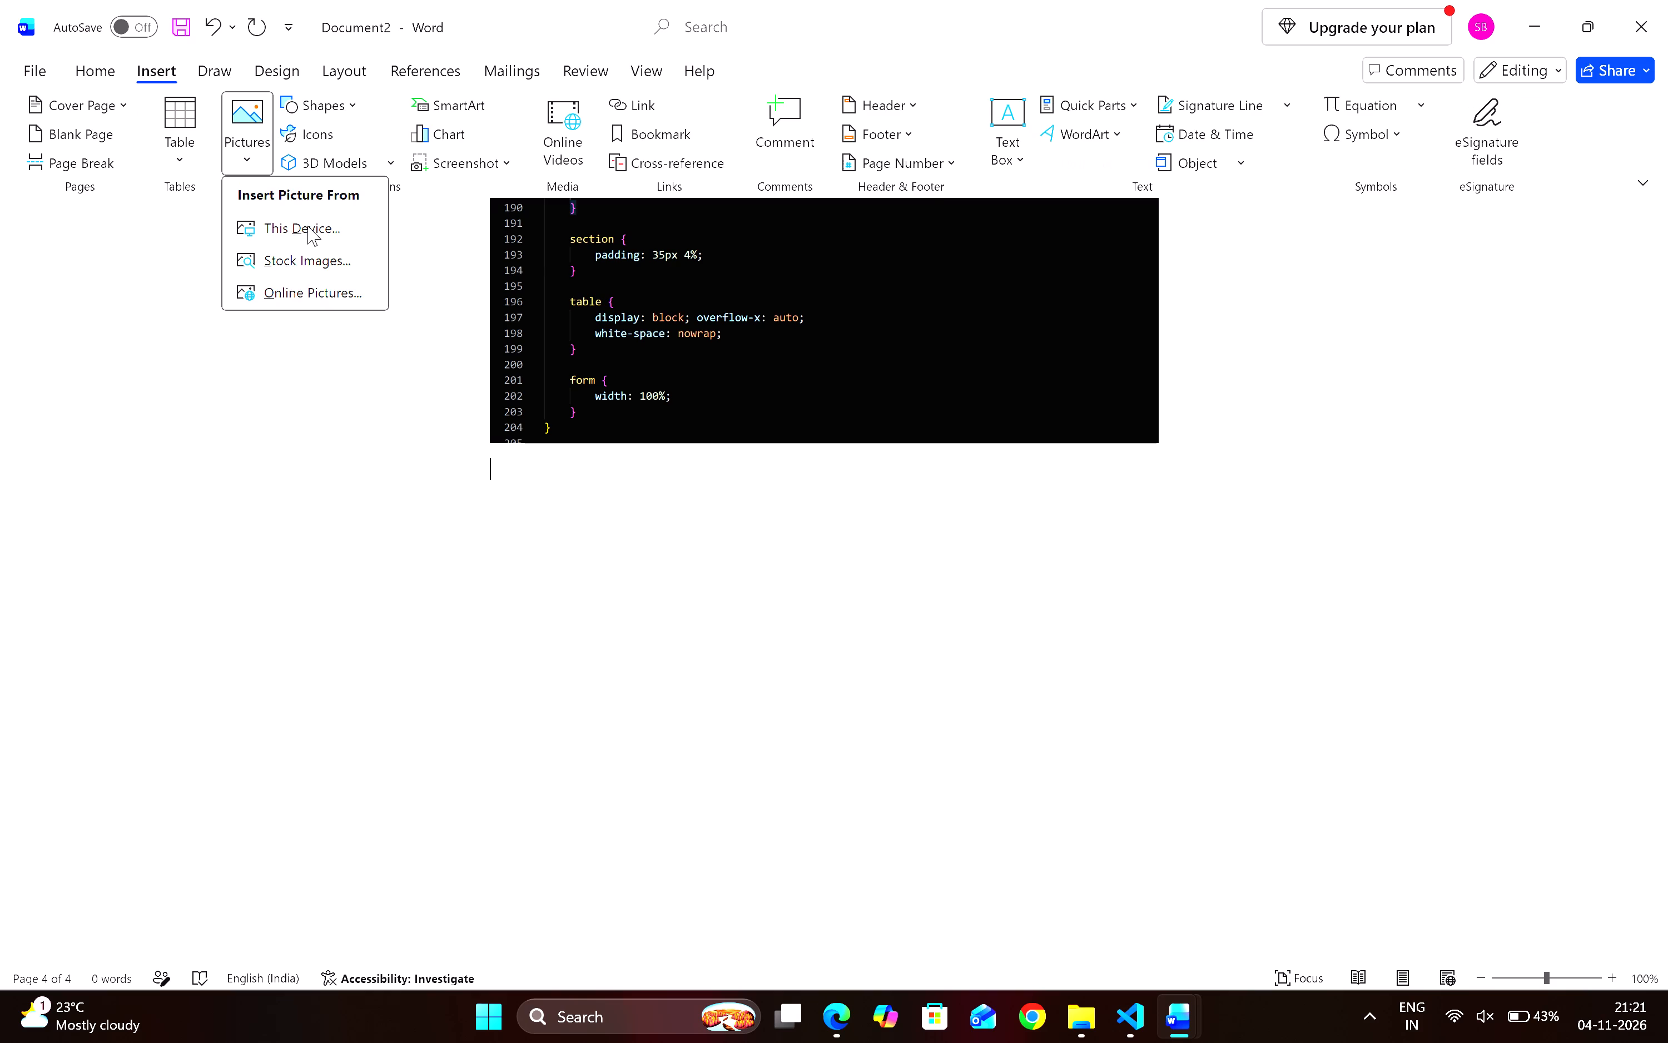
{"action": "left_click", "coordinate": [307, 226]}
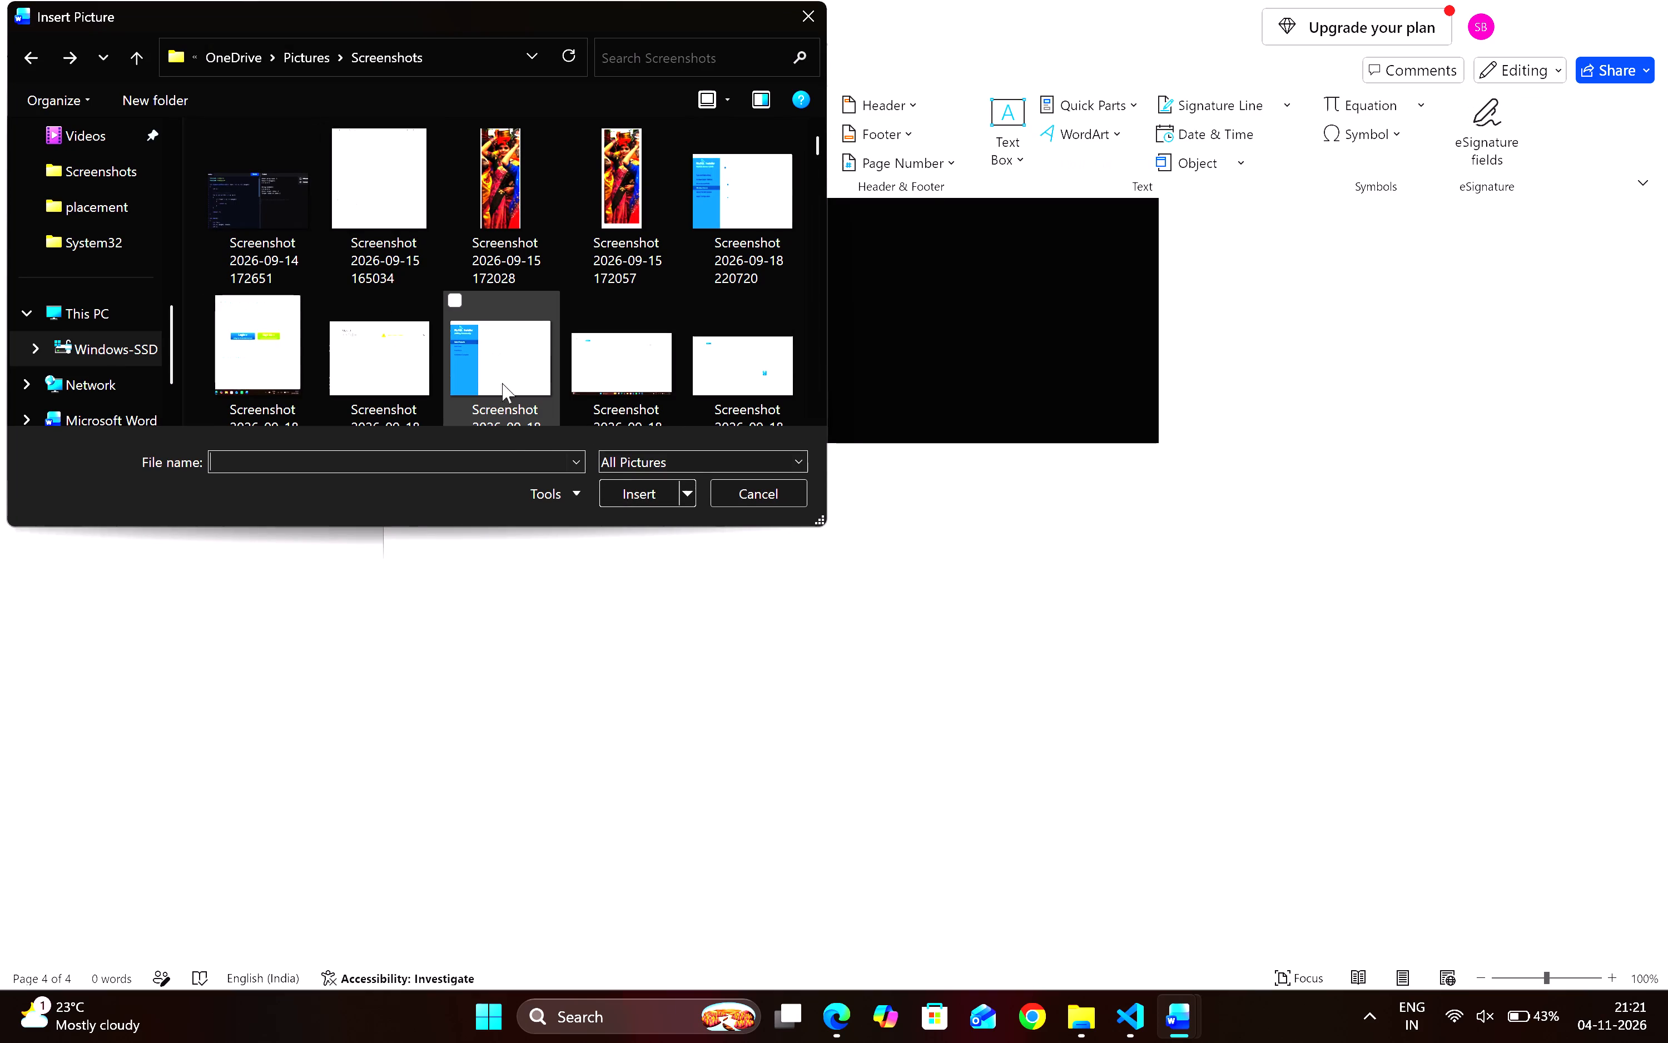
{"action": "scroll", "coordinate": [537, 364], "scroll_direction": "down", "scroll_amount": 14}
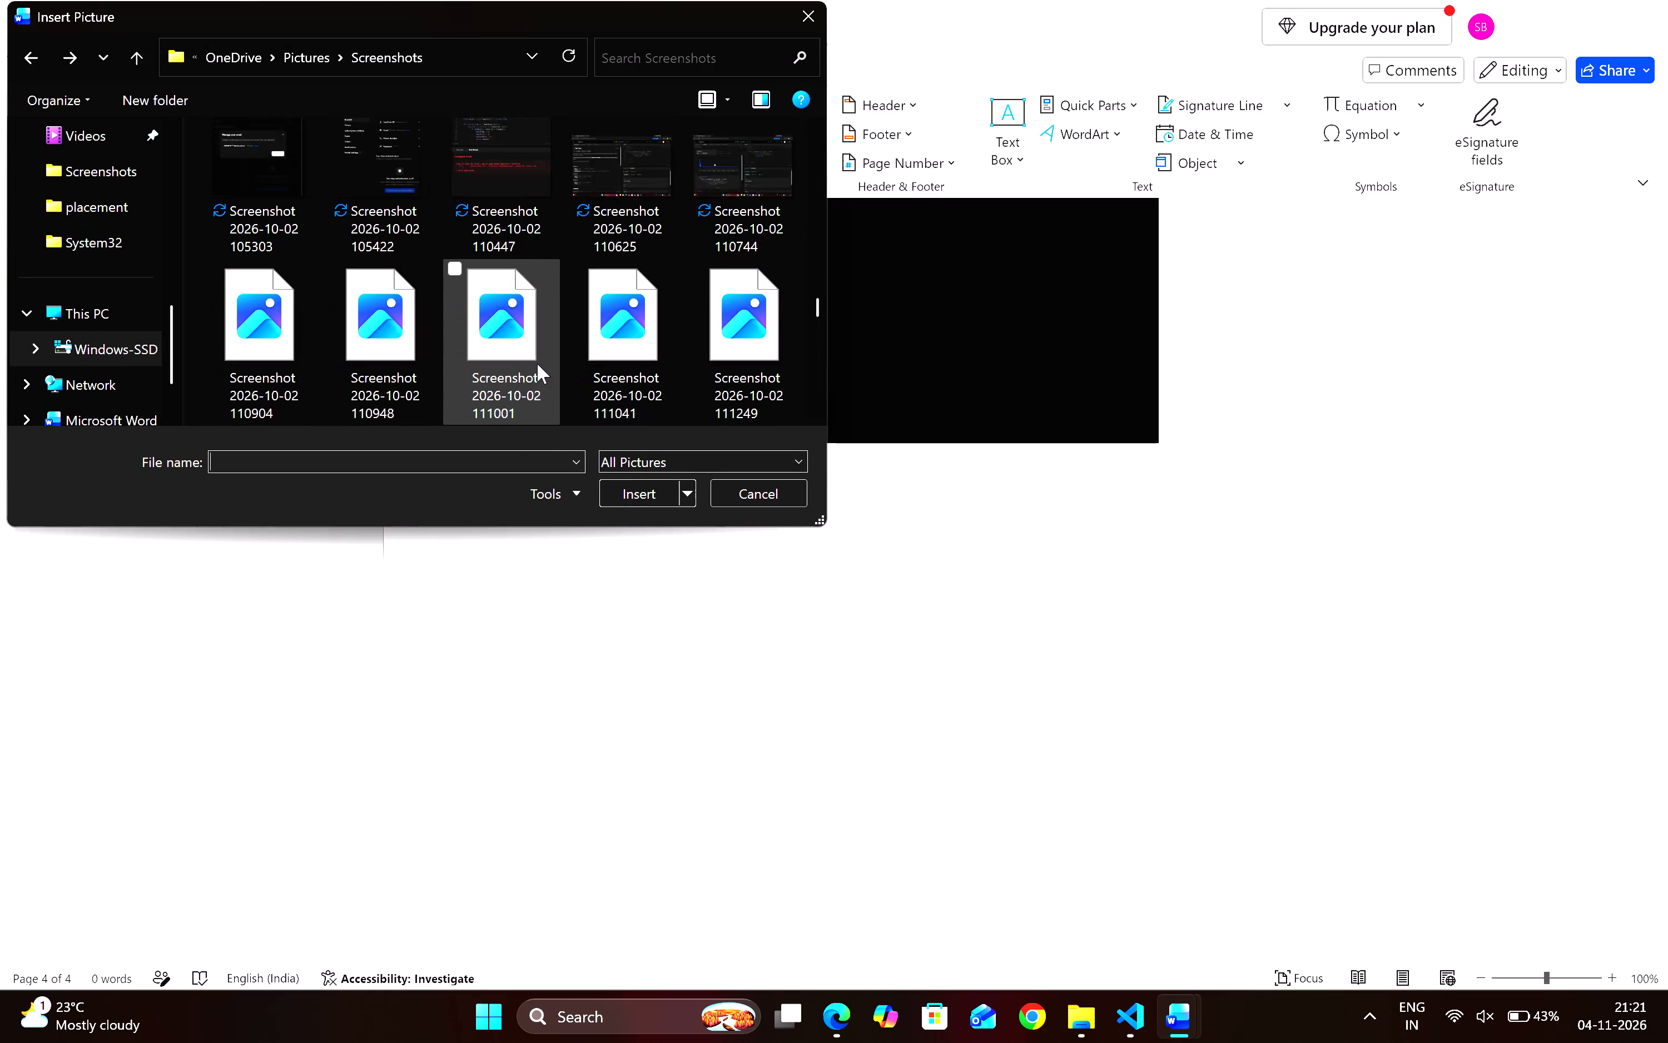
{"action": "scroll", "coordinate": [537, 364], "scroll_direction": "down", "scroll_amount": 7}
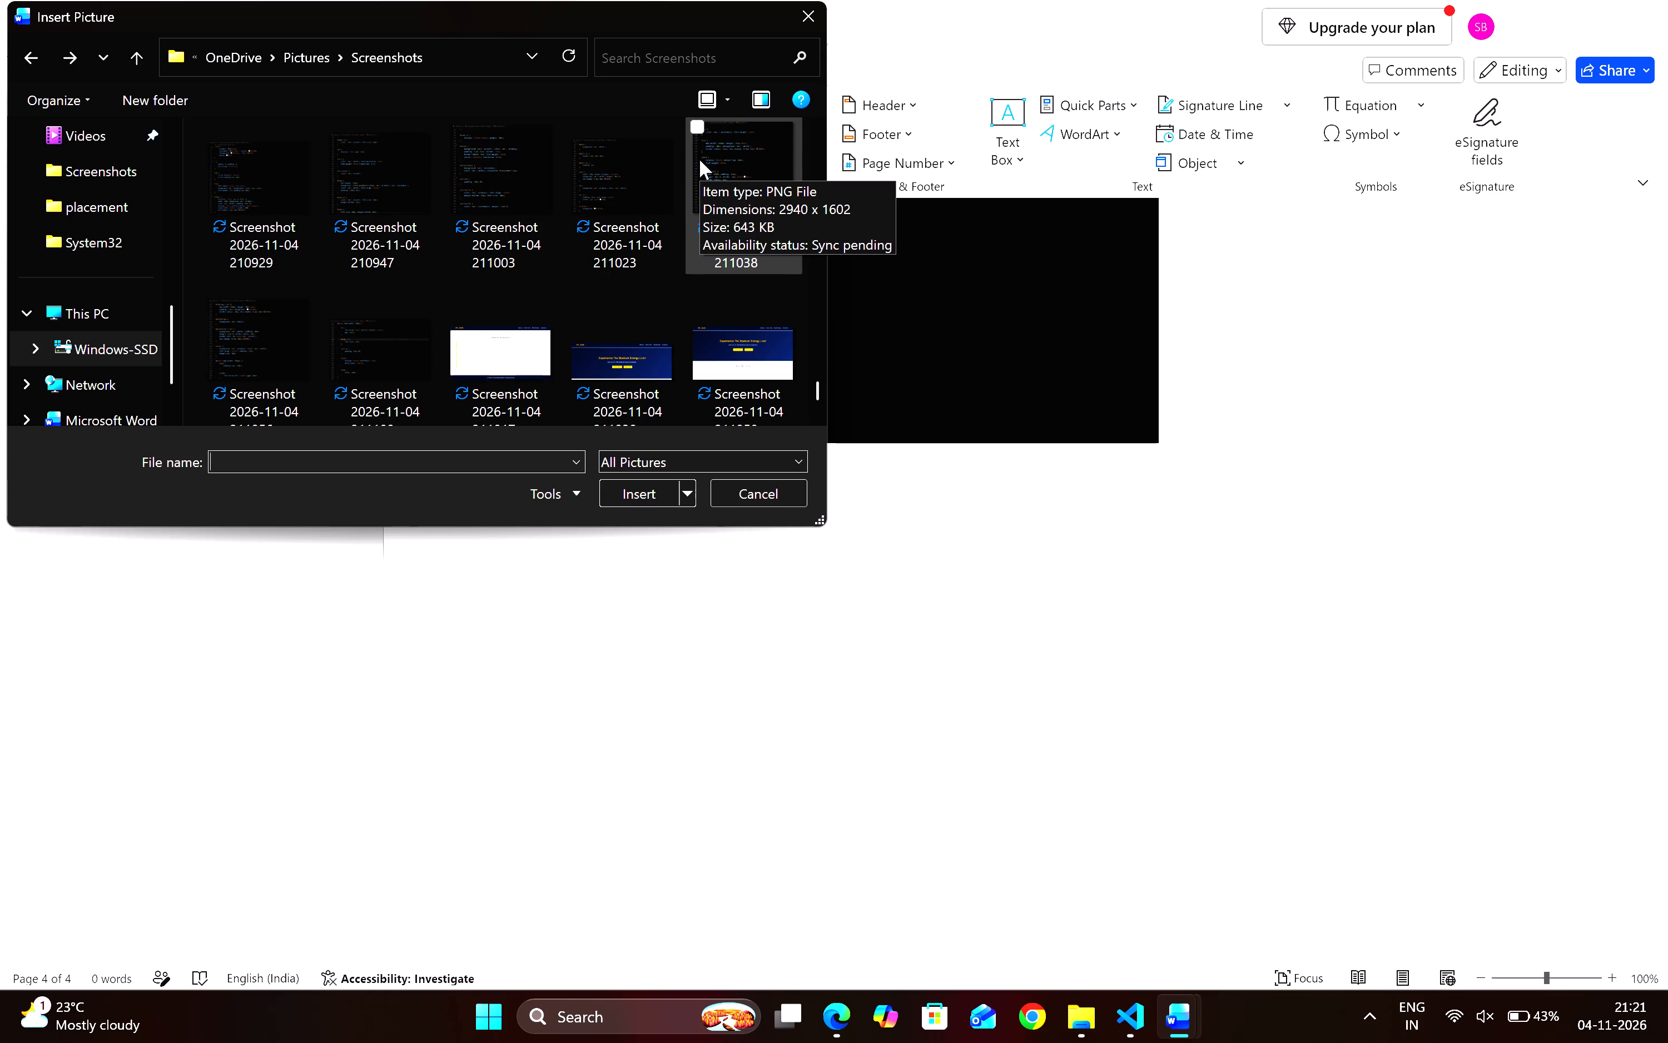
{"action": "left_click", "coordinate": [697, 281]}
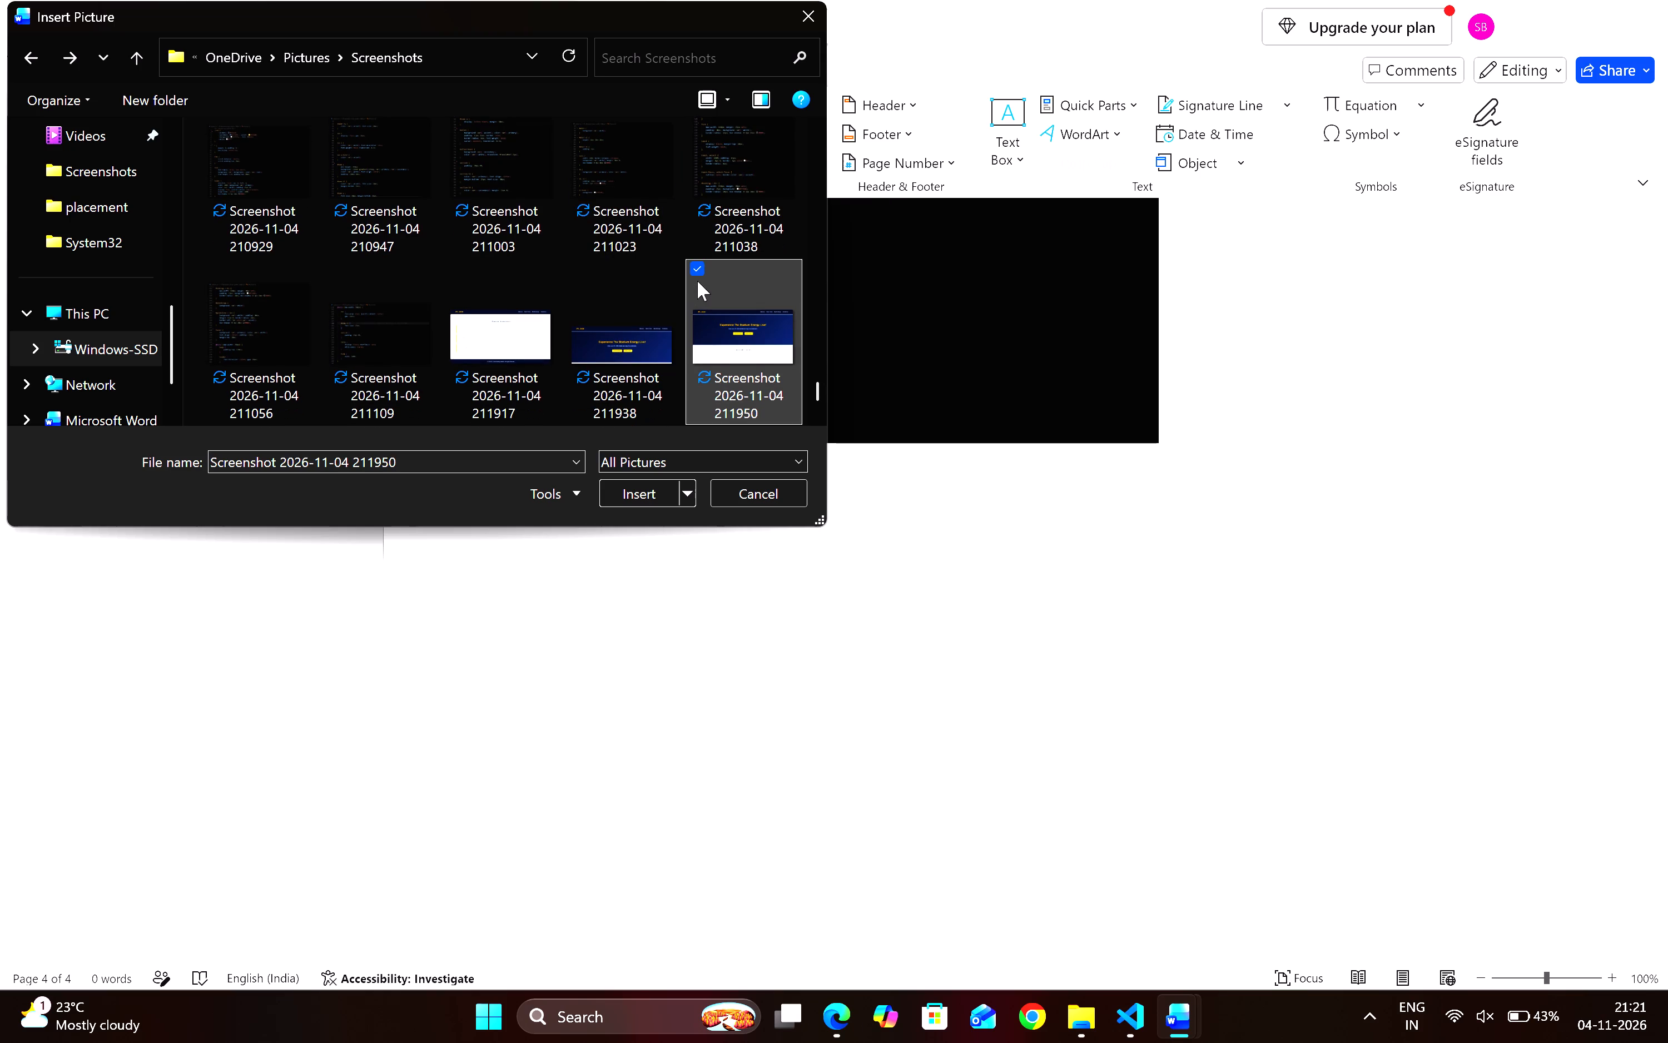
{"action": "scroll", "coordinate": [697, 281], "scroll_direction": "down", "scroll_amount": 1}
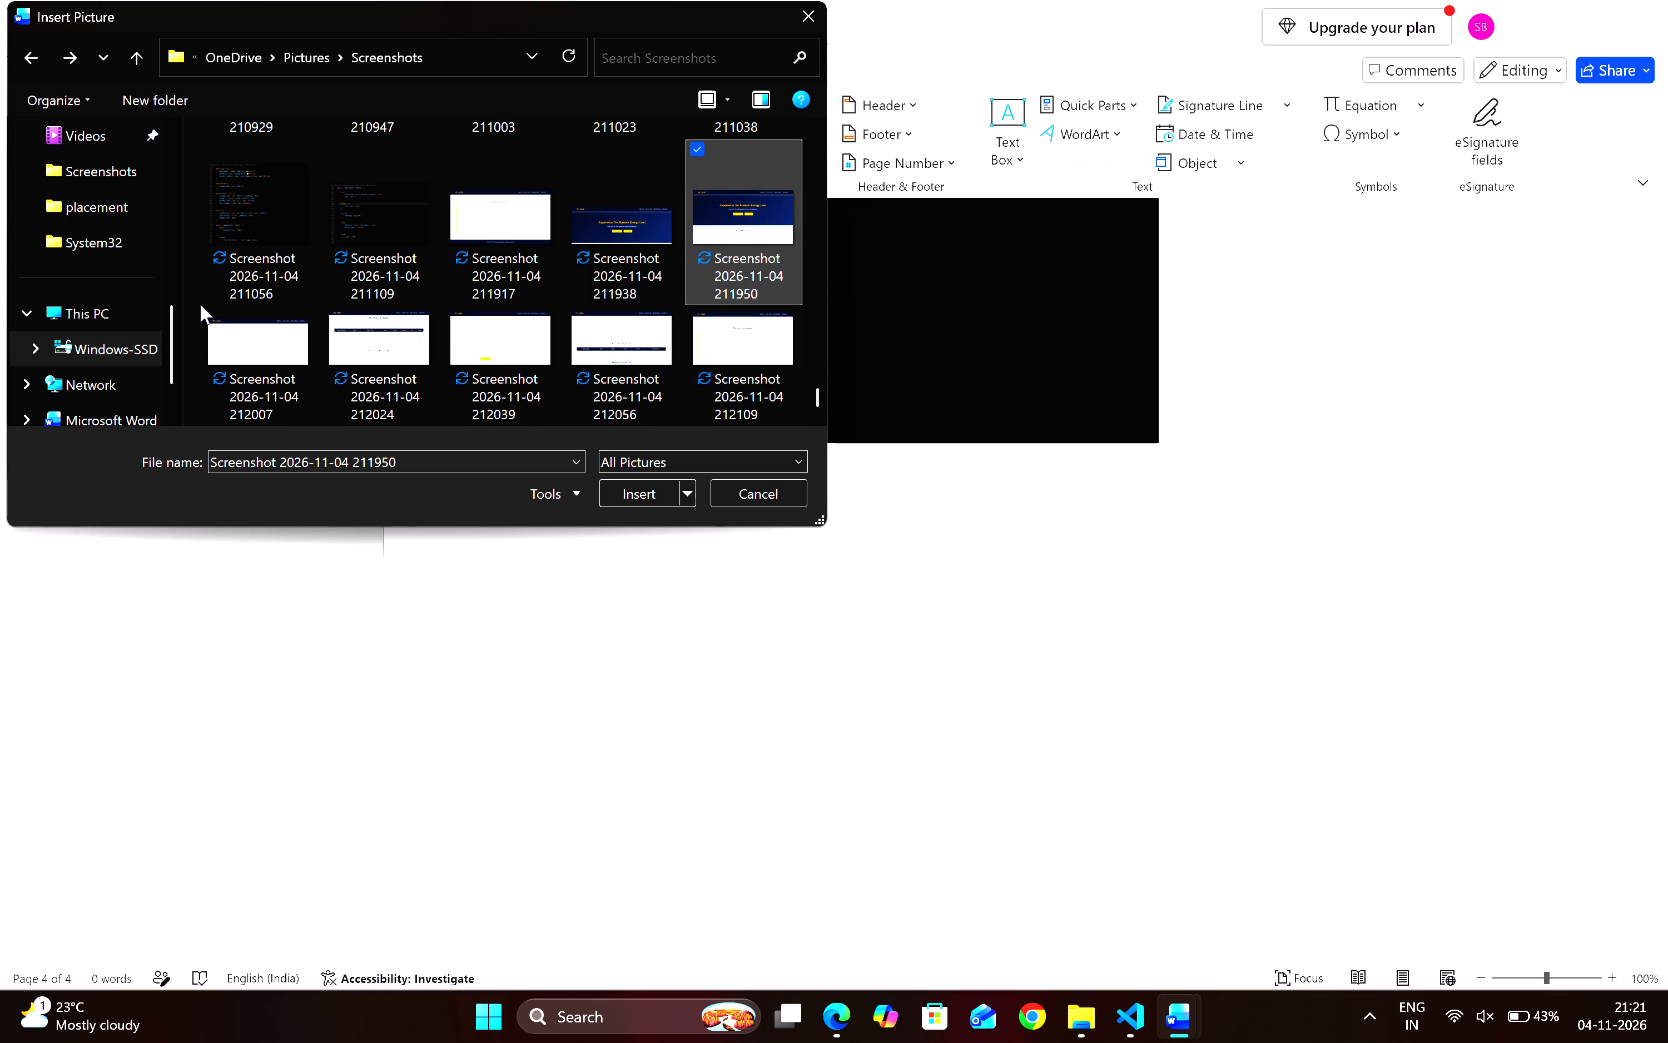
{"action": "left_click", "coordinate": [211, 312]}
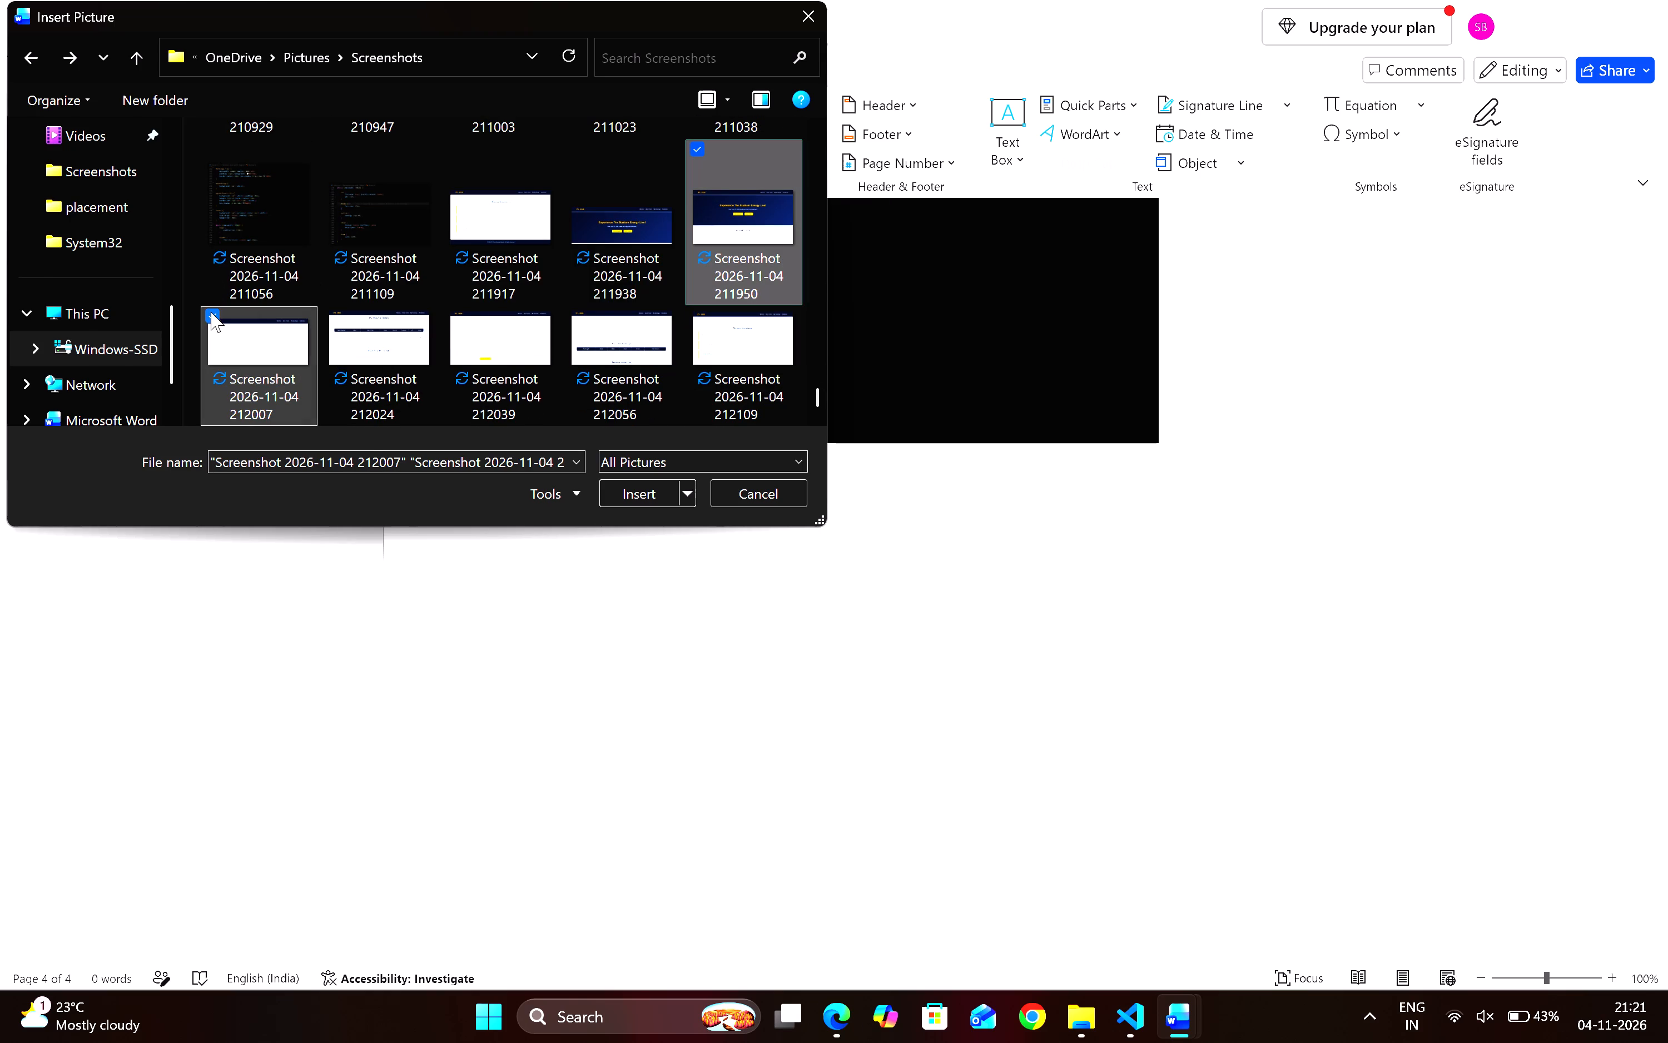
{"action": "left_click", "coordinate": [330, 316]}
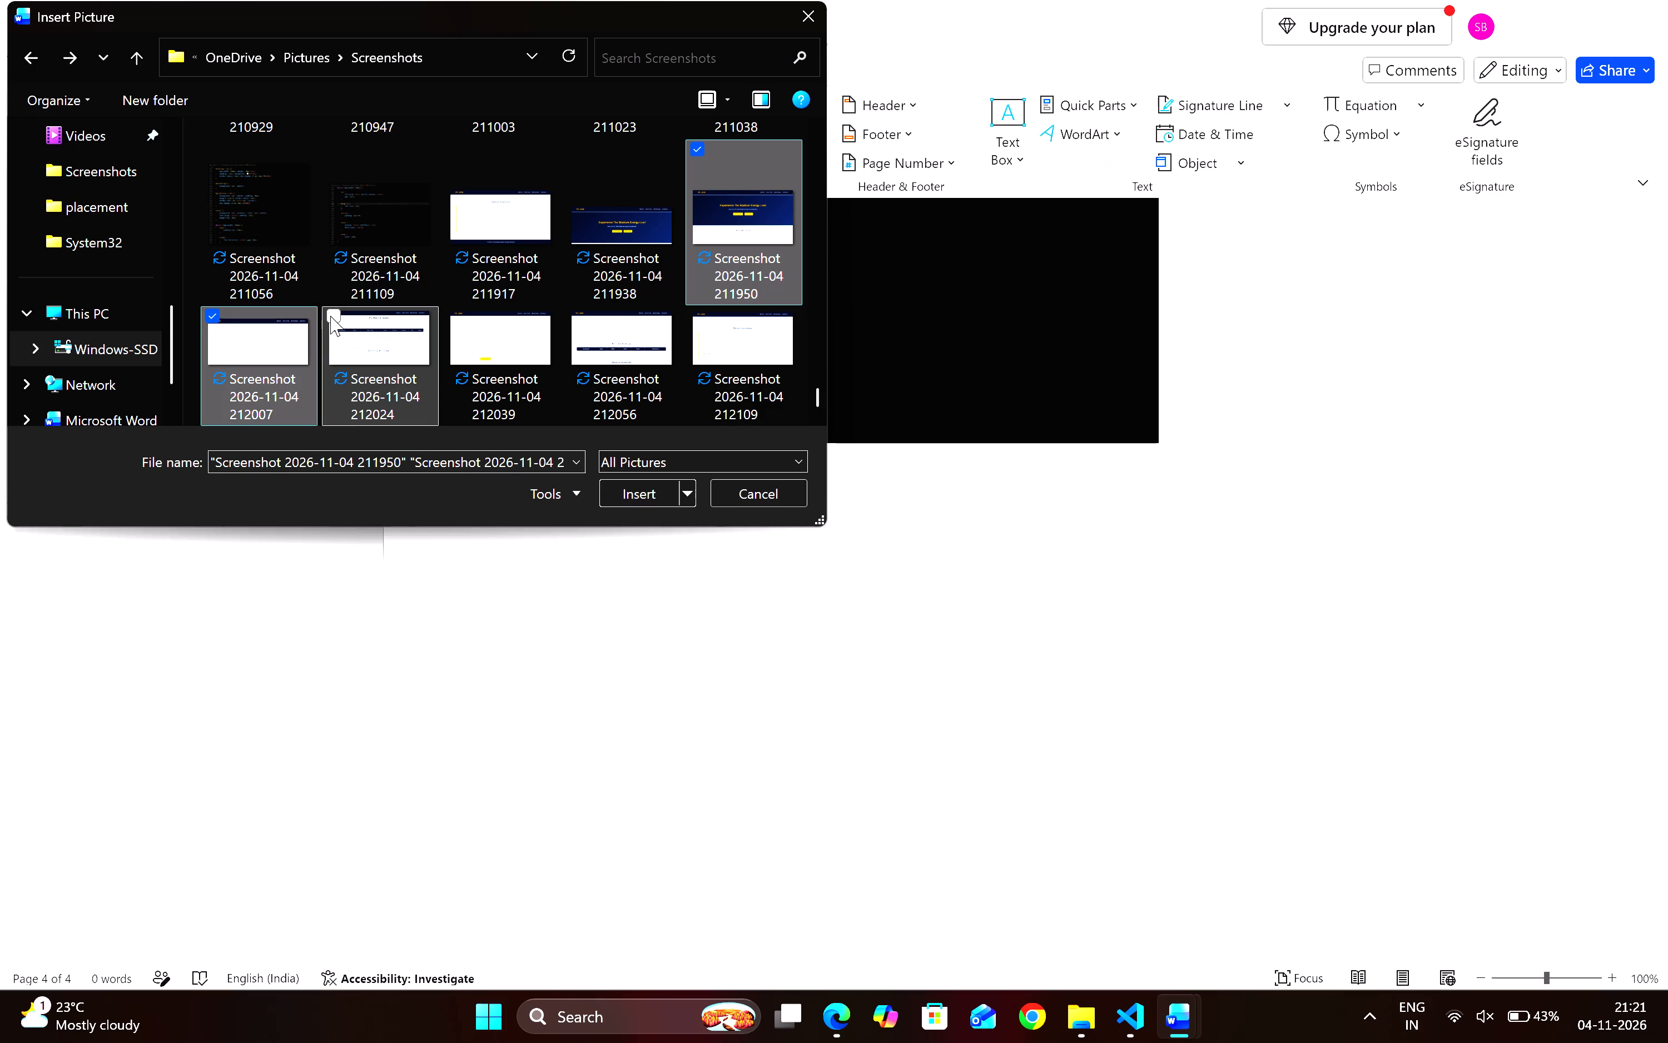
{"action": "left_click", "coordinate": [451, 310]}
{"action": "left_click", "coordinate": [573, 313]}
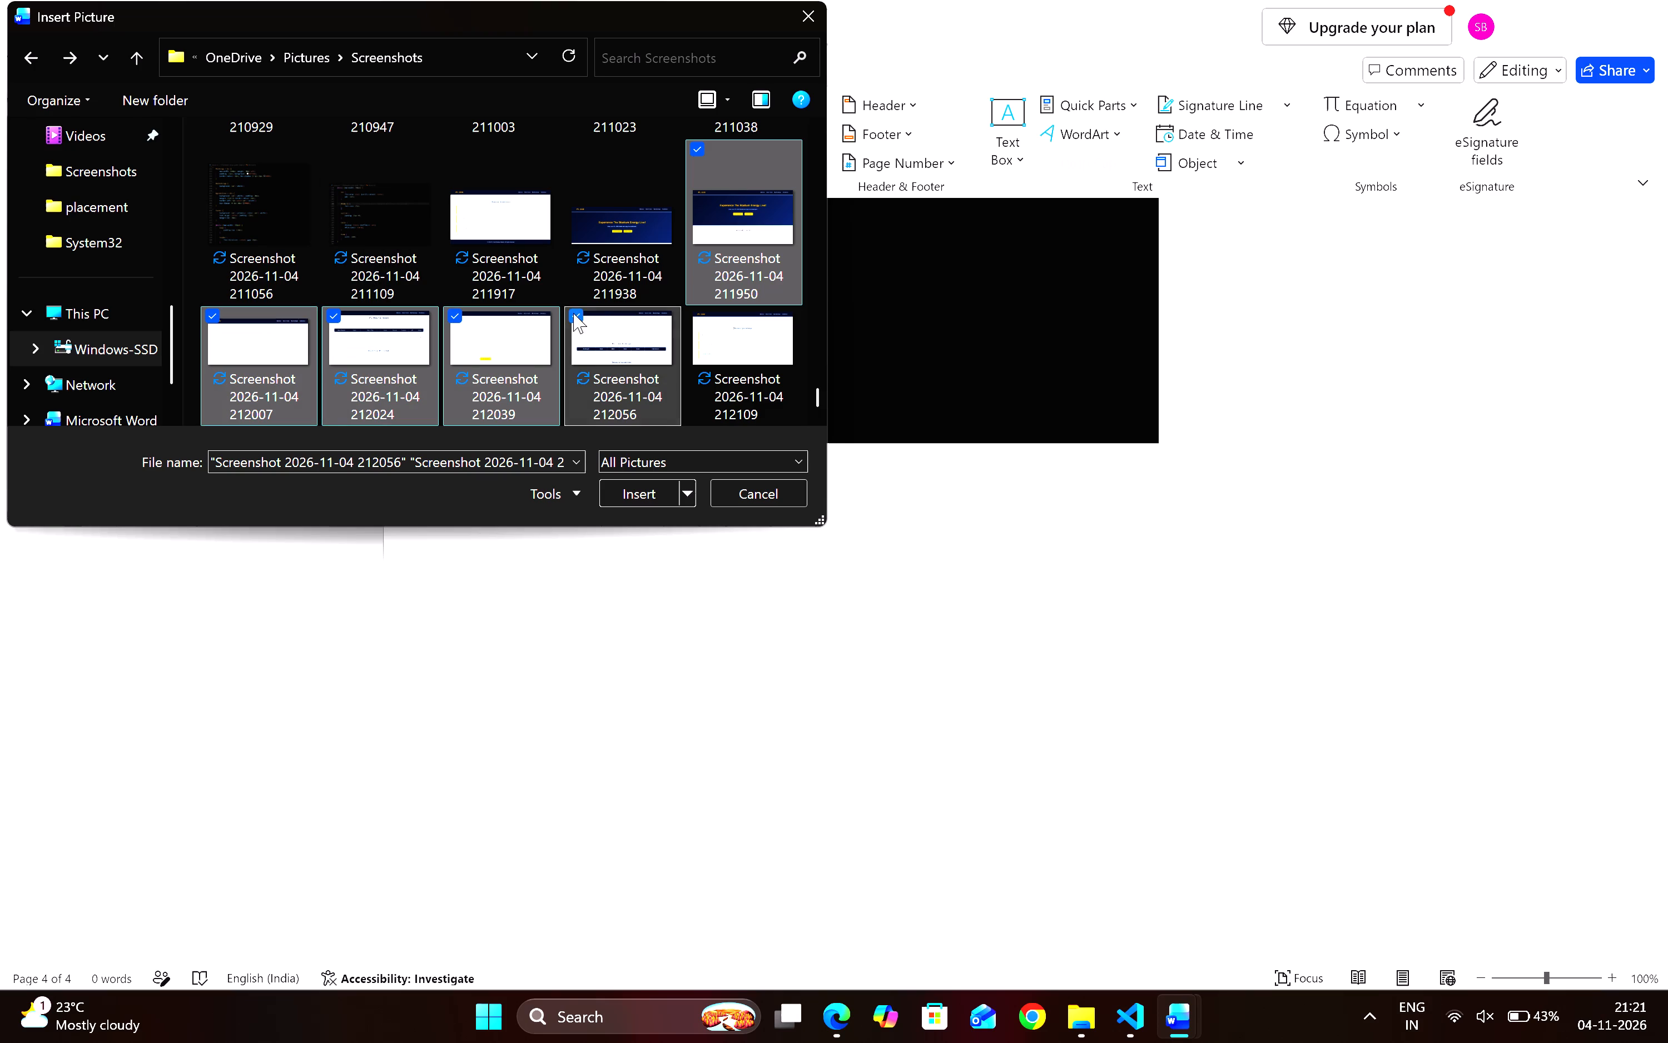
{"action": "left_click", "coordinate": [691, 316]}
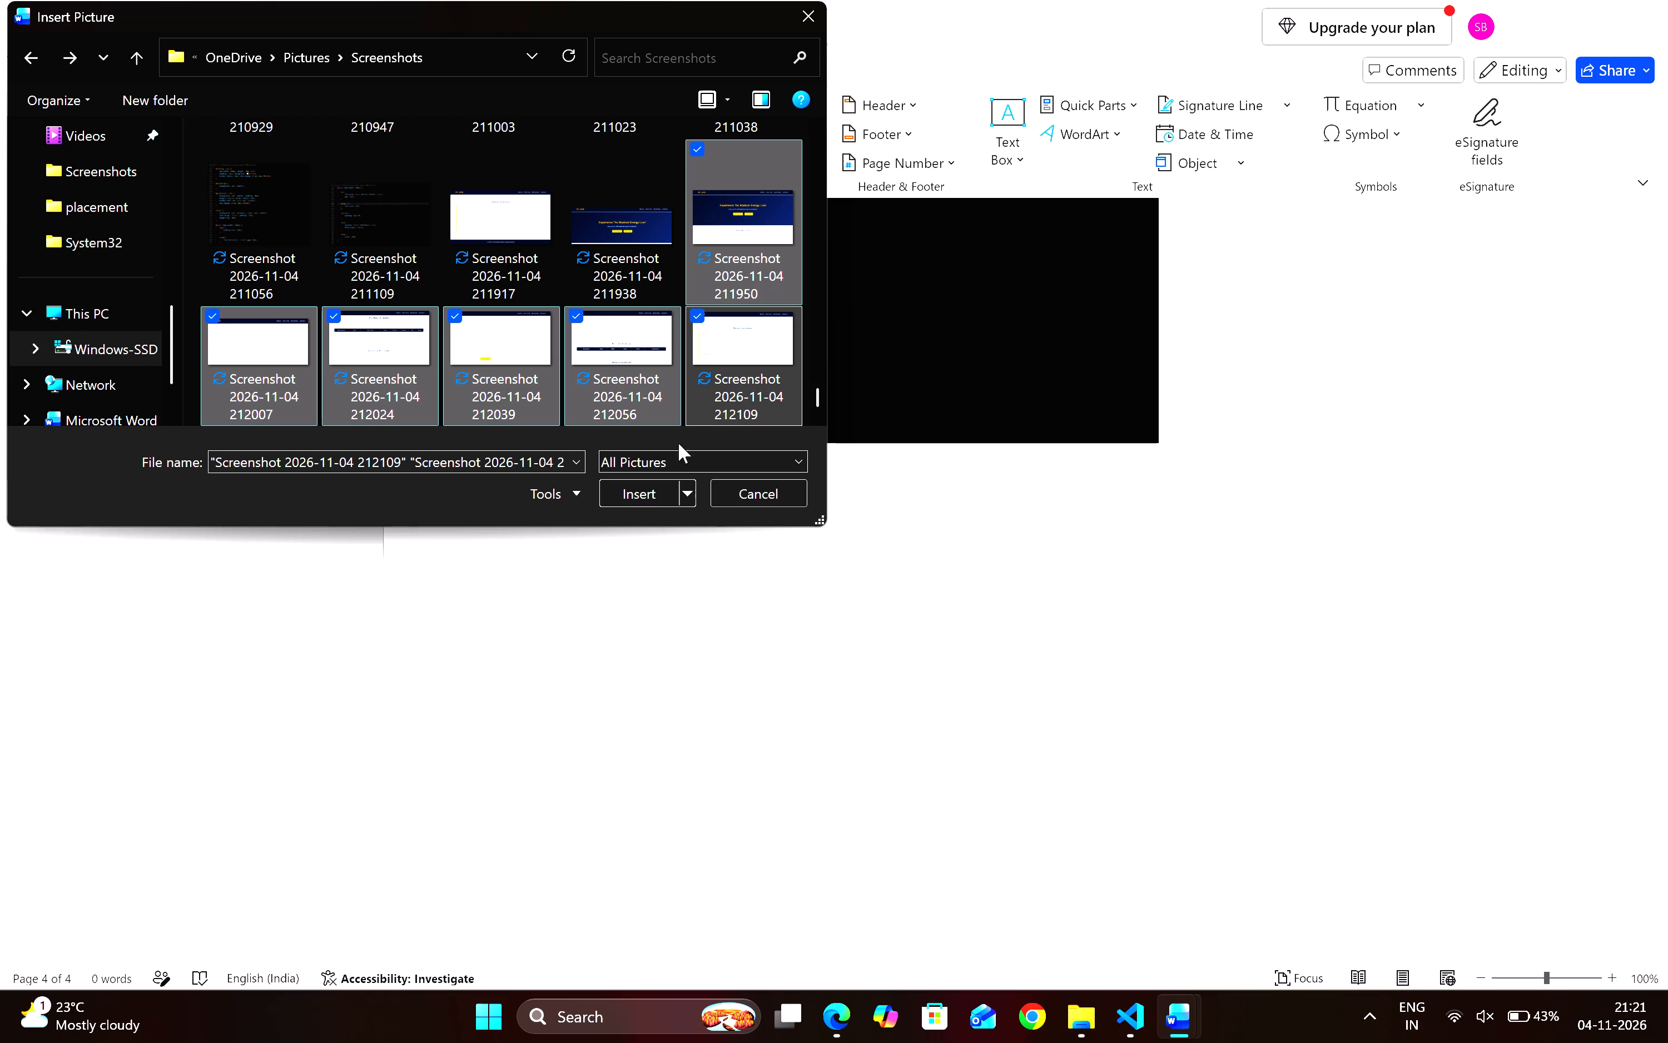
{"action": "left_click", "coordinate": [652, 496]}
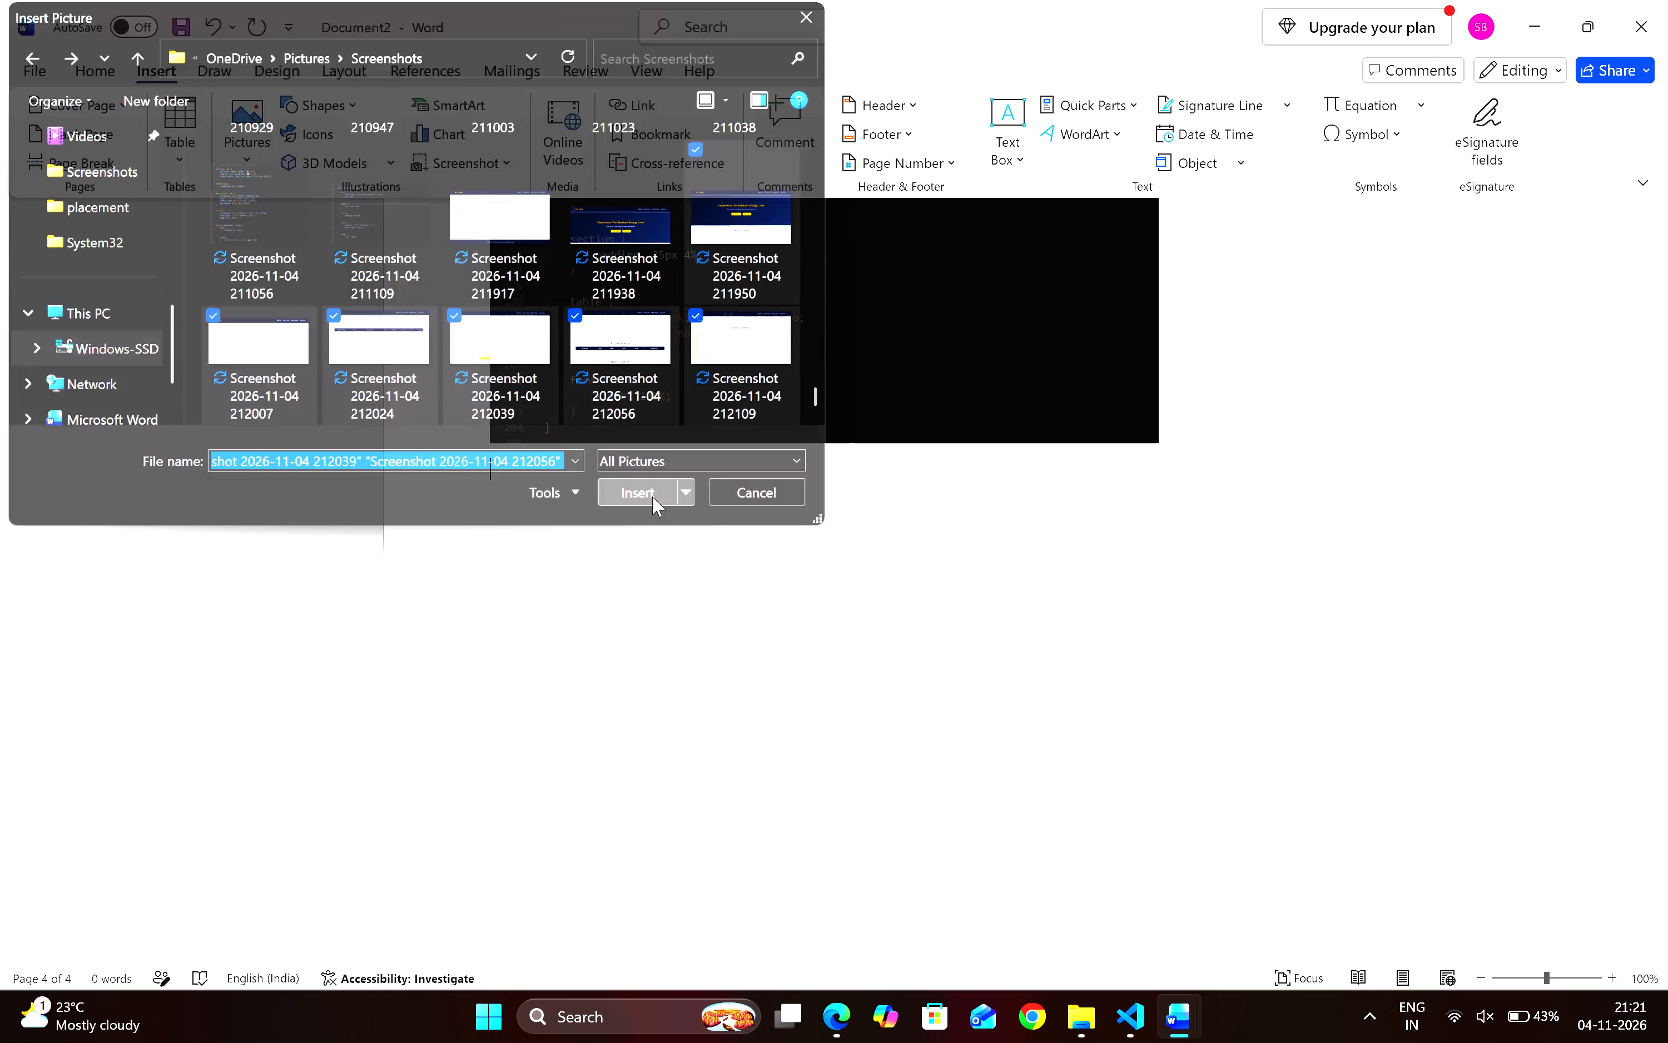
Review the order and layout of the inserted page screenshots following the styles.css images in the document.
{"action": "scroll", "coordinate": [652, 496], "scroll_direction": "up", "scroll_amount": 3}
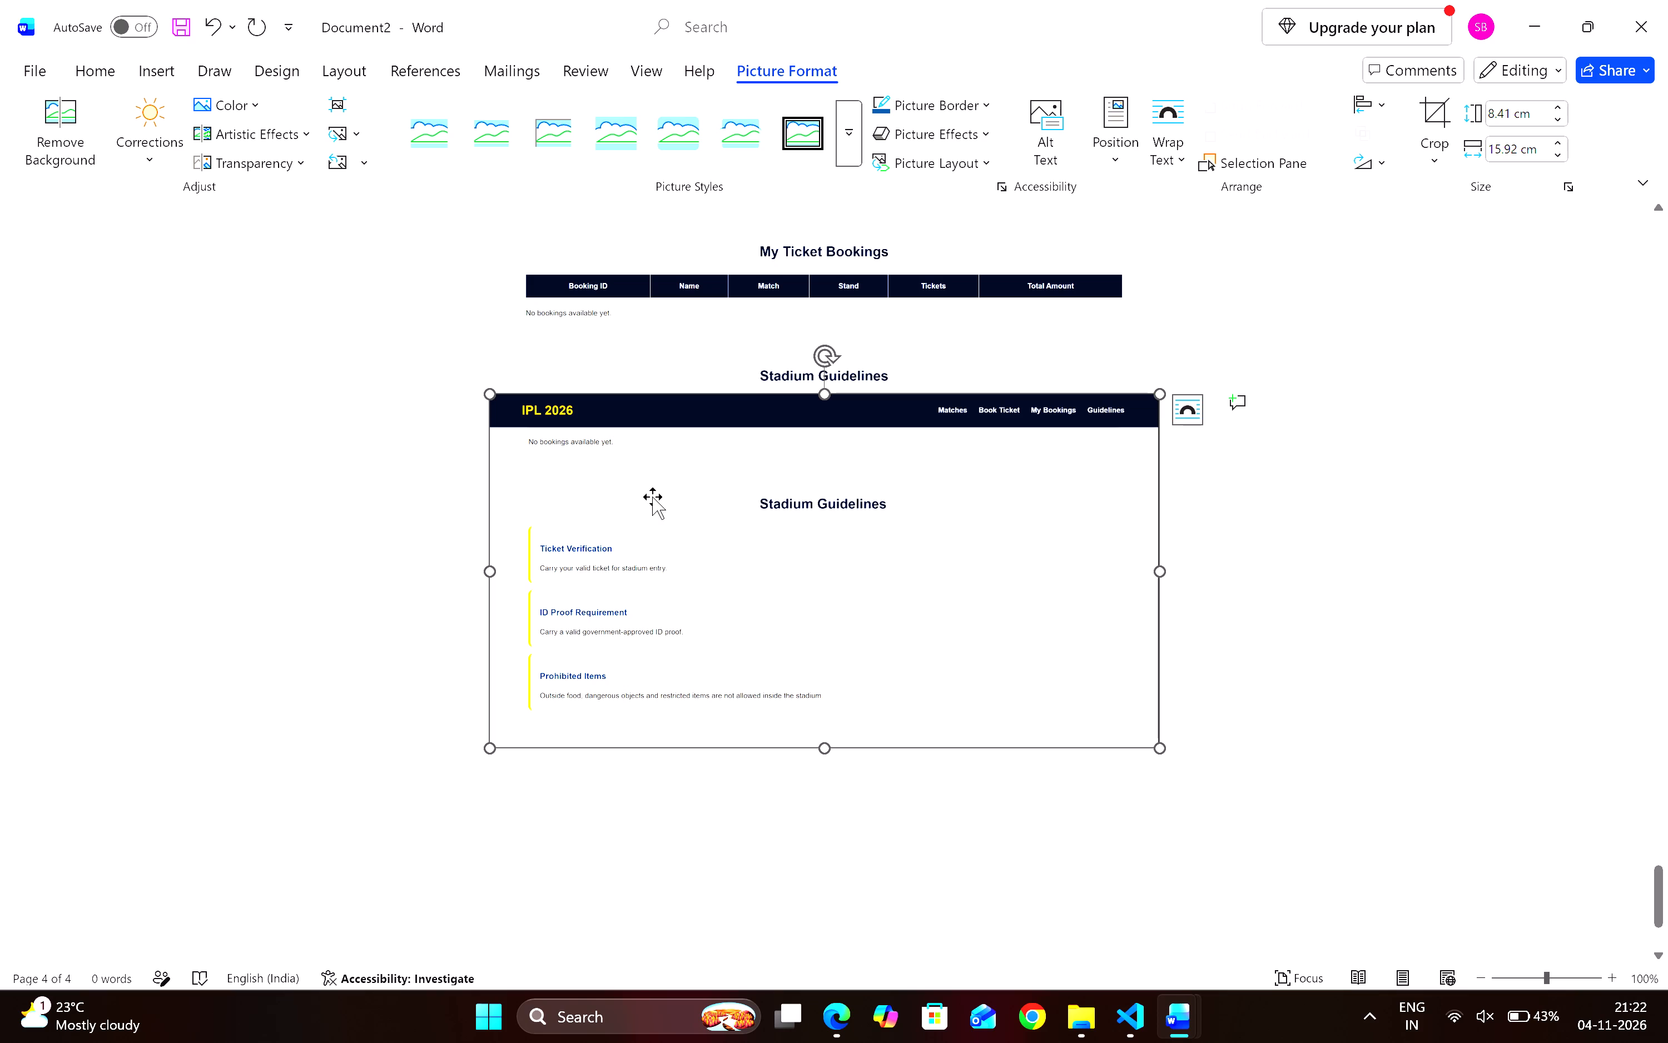
{"action": "scroll", "coordinate": [652, 496], "scroll_direction": "up", "scroll_amount": 2}
{"action": "left_click", "coordinate": [1237, 696]}
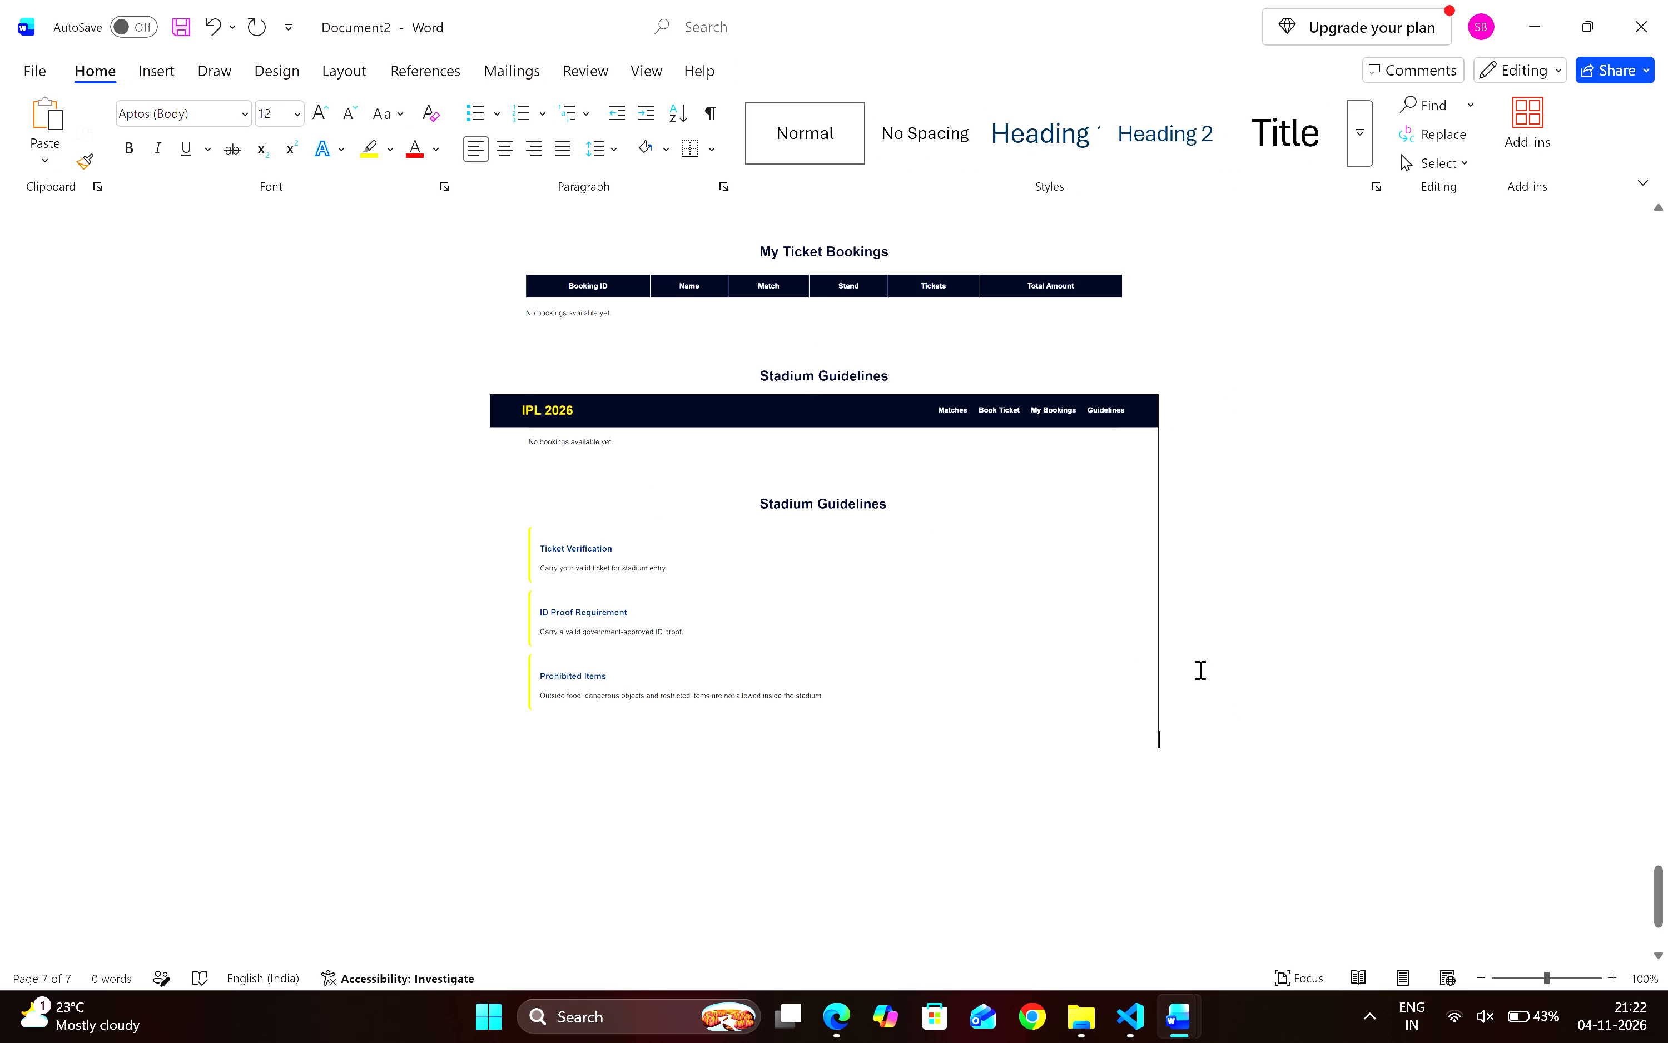
{"action": "scroll", "coordinate": [1199, 669], "scroll_direction": "up", "scroll_amount": 8}
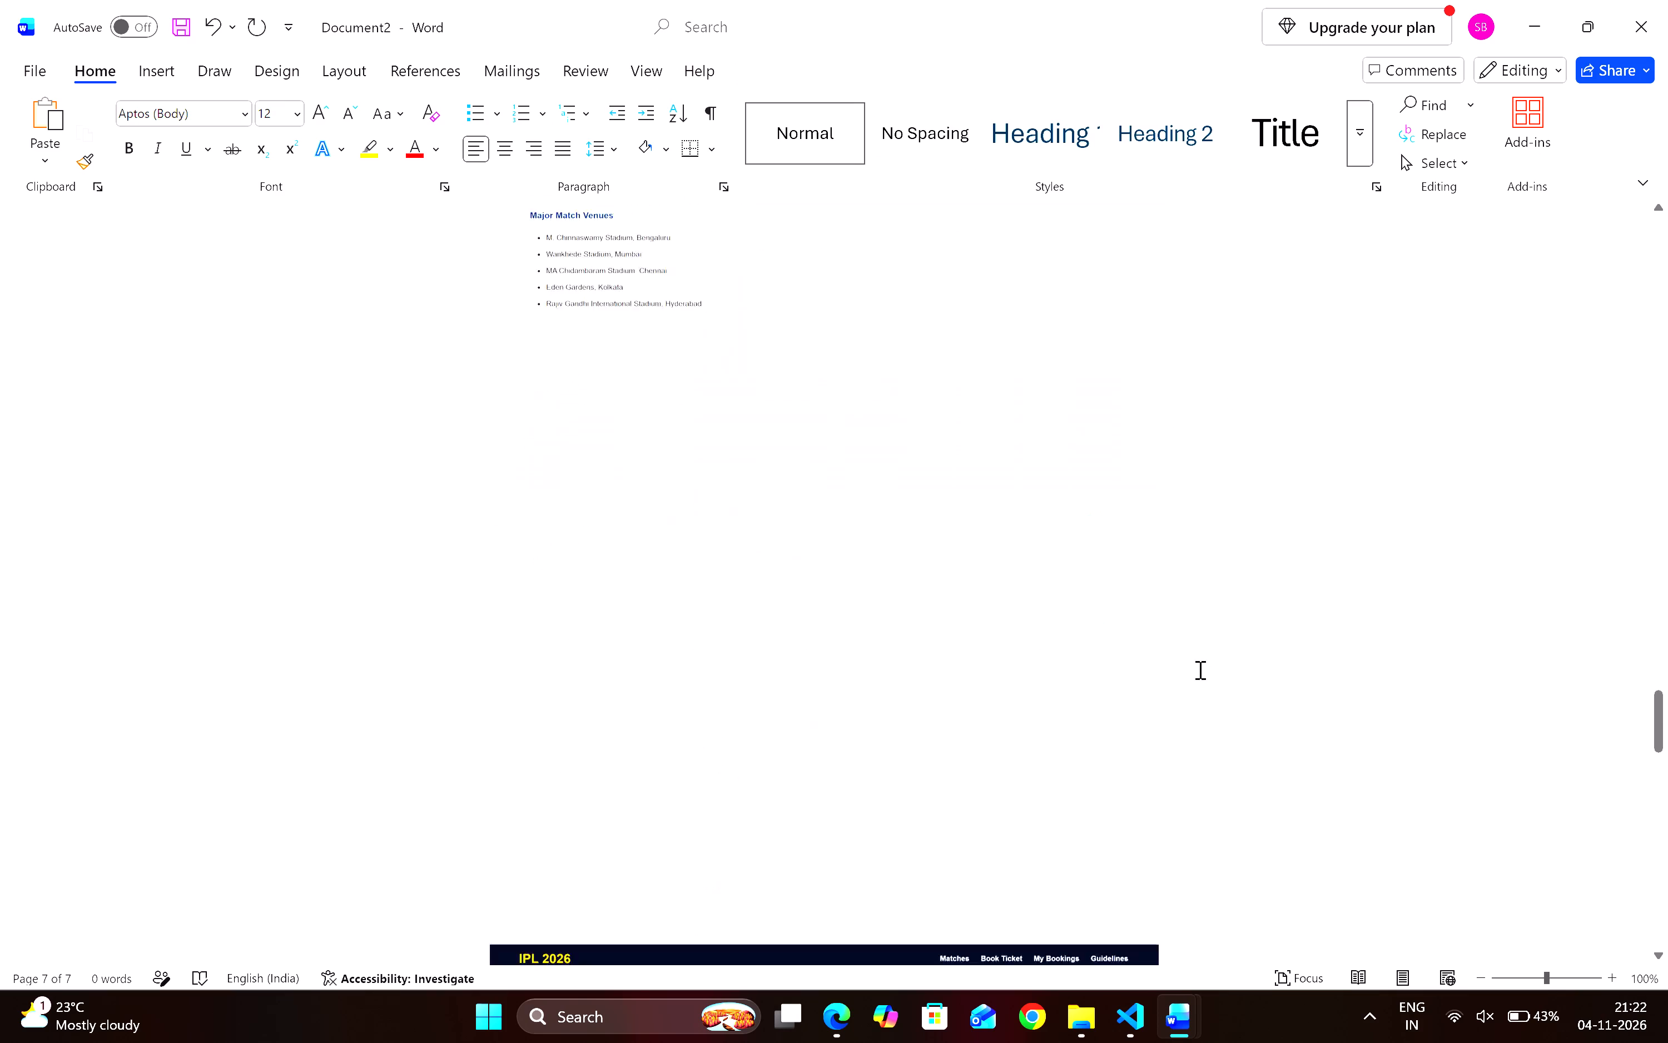
{"action": "scroll", "coordinate": [1199, 669], "scroll_direction": "up", "scroll_amount": 5}
{"action": "scroll", "coordinate": [1199, 669], "scroll_direction": "down", "scroll_amount": 5}
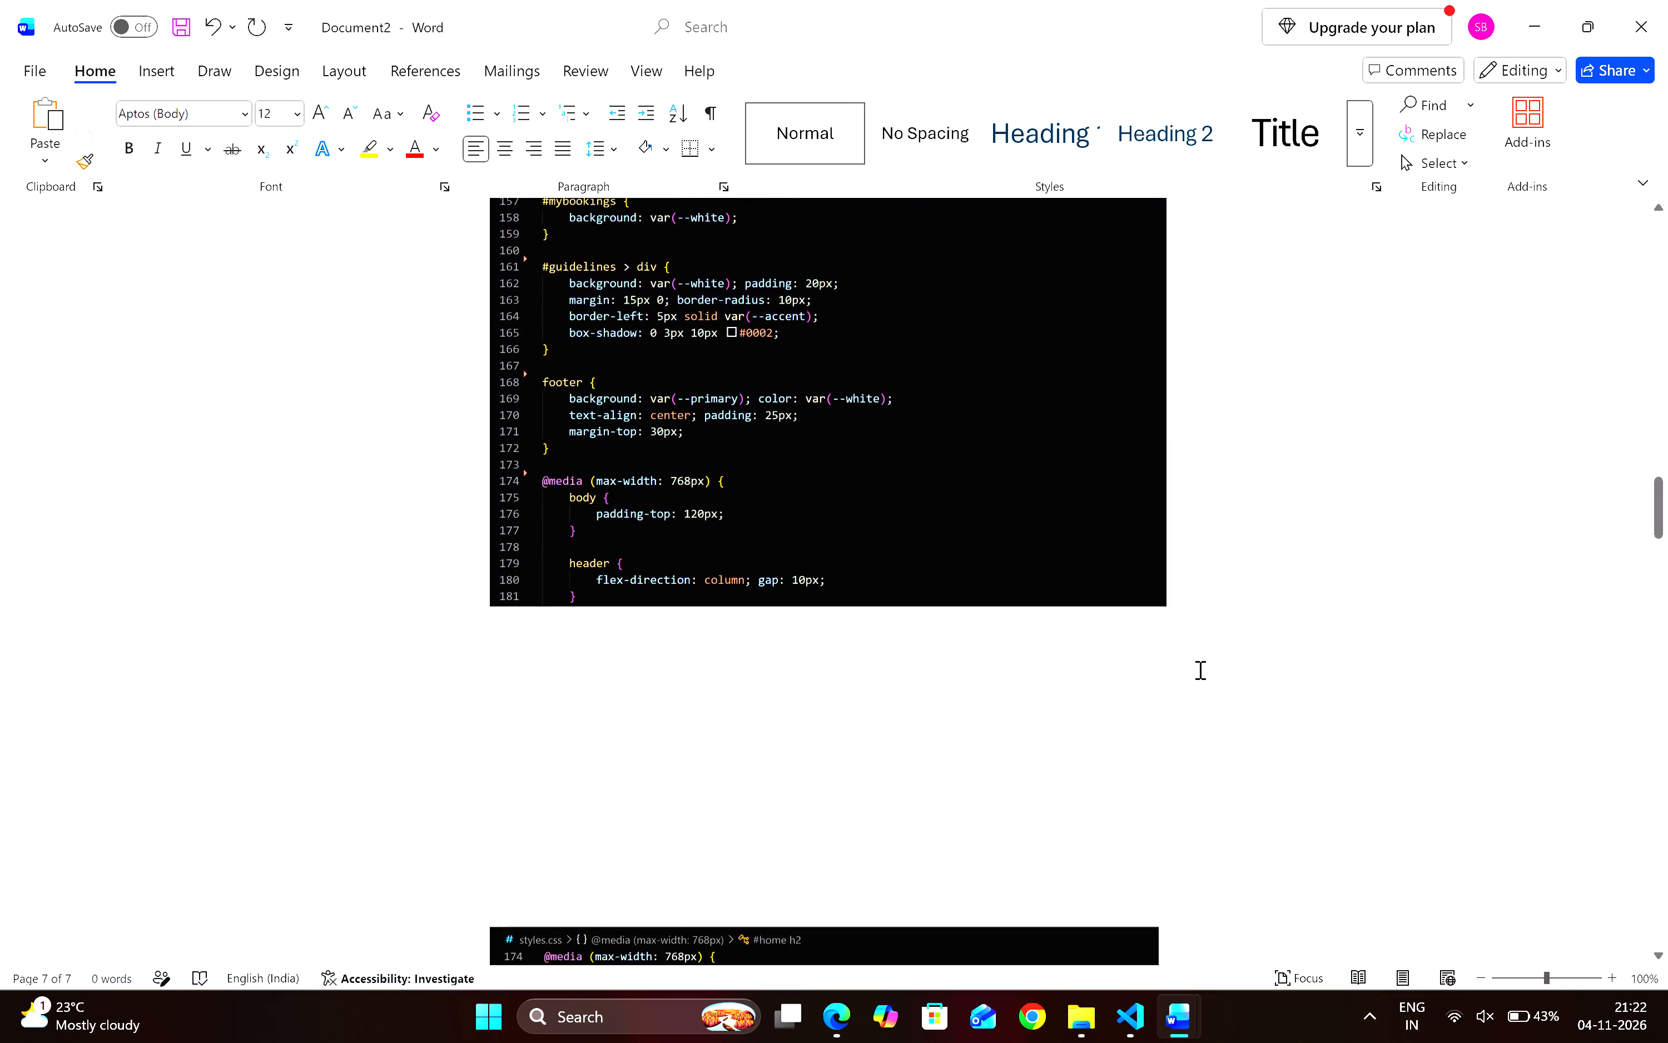
{"action": "scroll", "coordinate": [1199, 669], "scroll_direction": "down", "scroll_amount": 7}
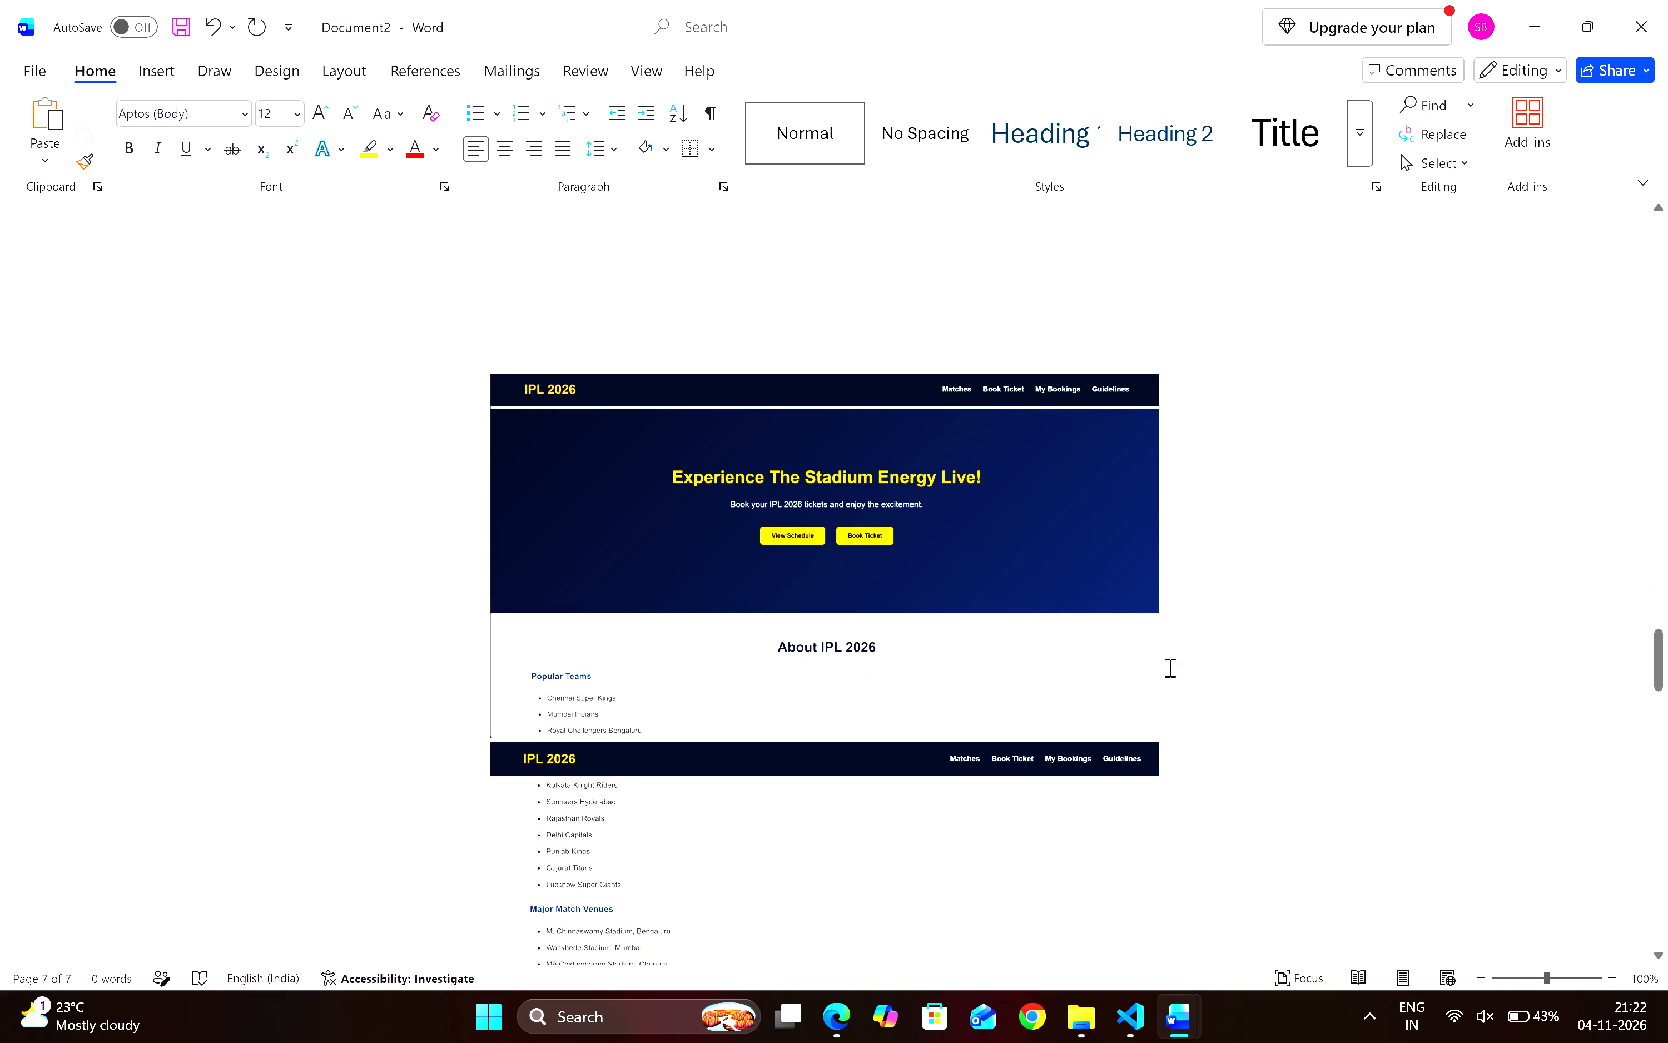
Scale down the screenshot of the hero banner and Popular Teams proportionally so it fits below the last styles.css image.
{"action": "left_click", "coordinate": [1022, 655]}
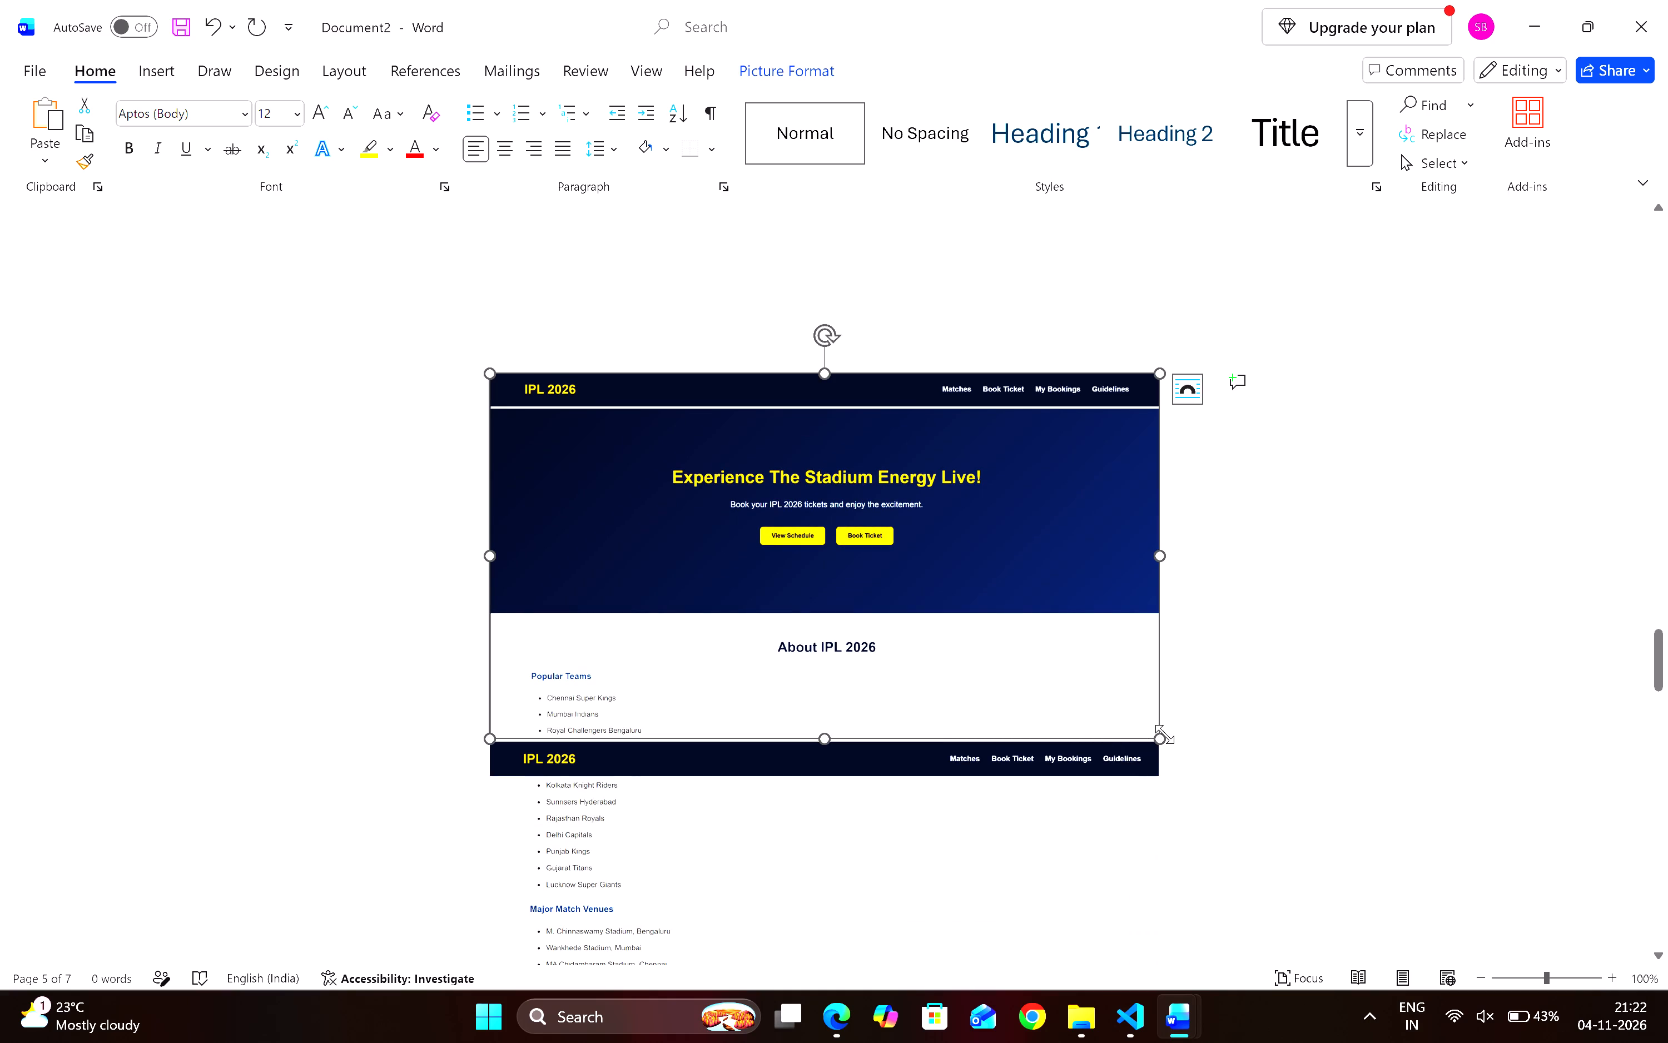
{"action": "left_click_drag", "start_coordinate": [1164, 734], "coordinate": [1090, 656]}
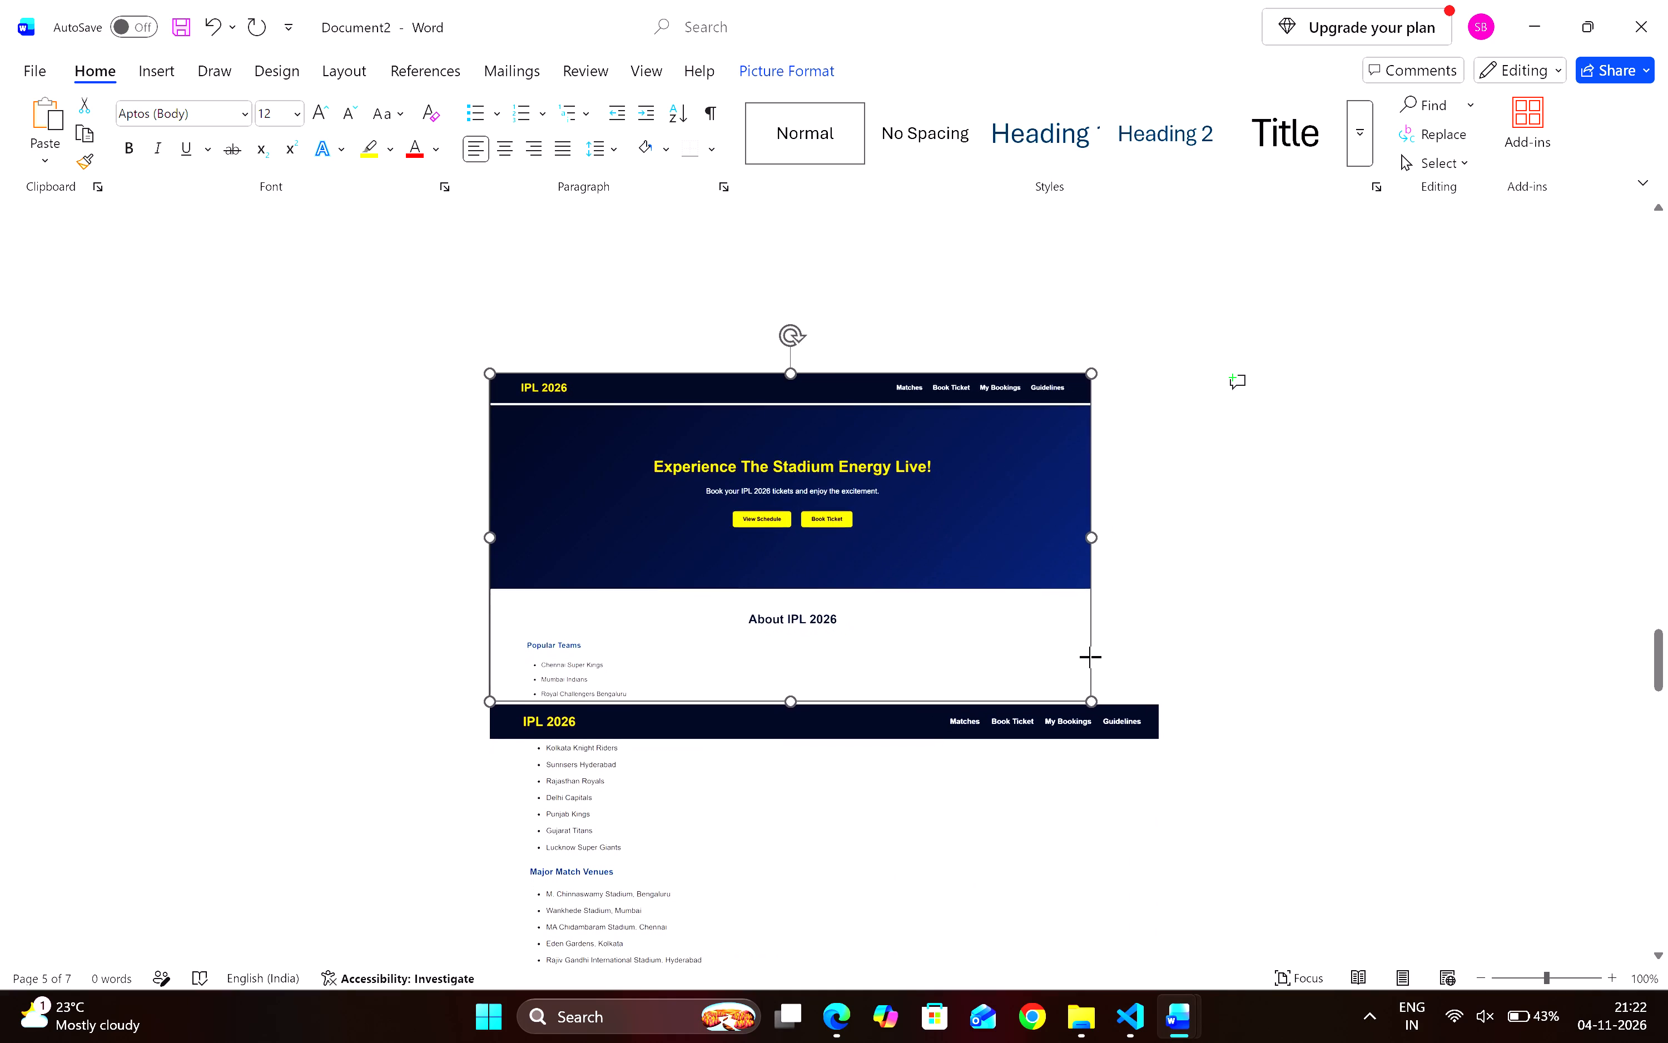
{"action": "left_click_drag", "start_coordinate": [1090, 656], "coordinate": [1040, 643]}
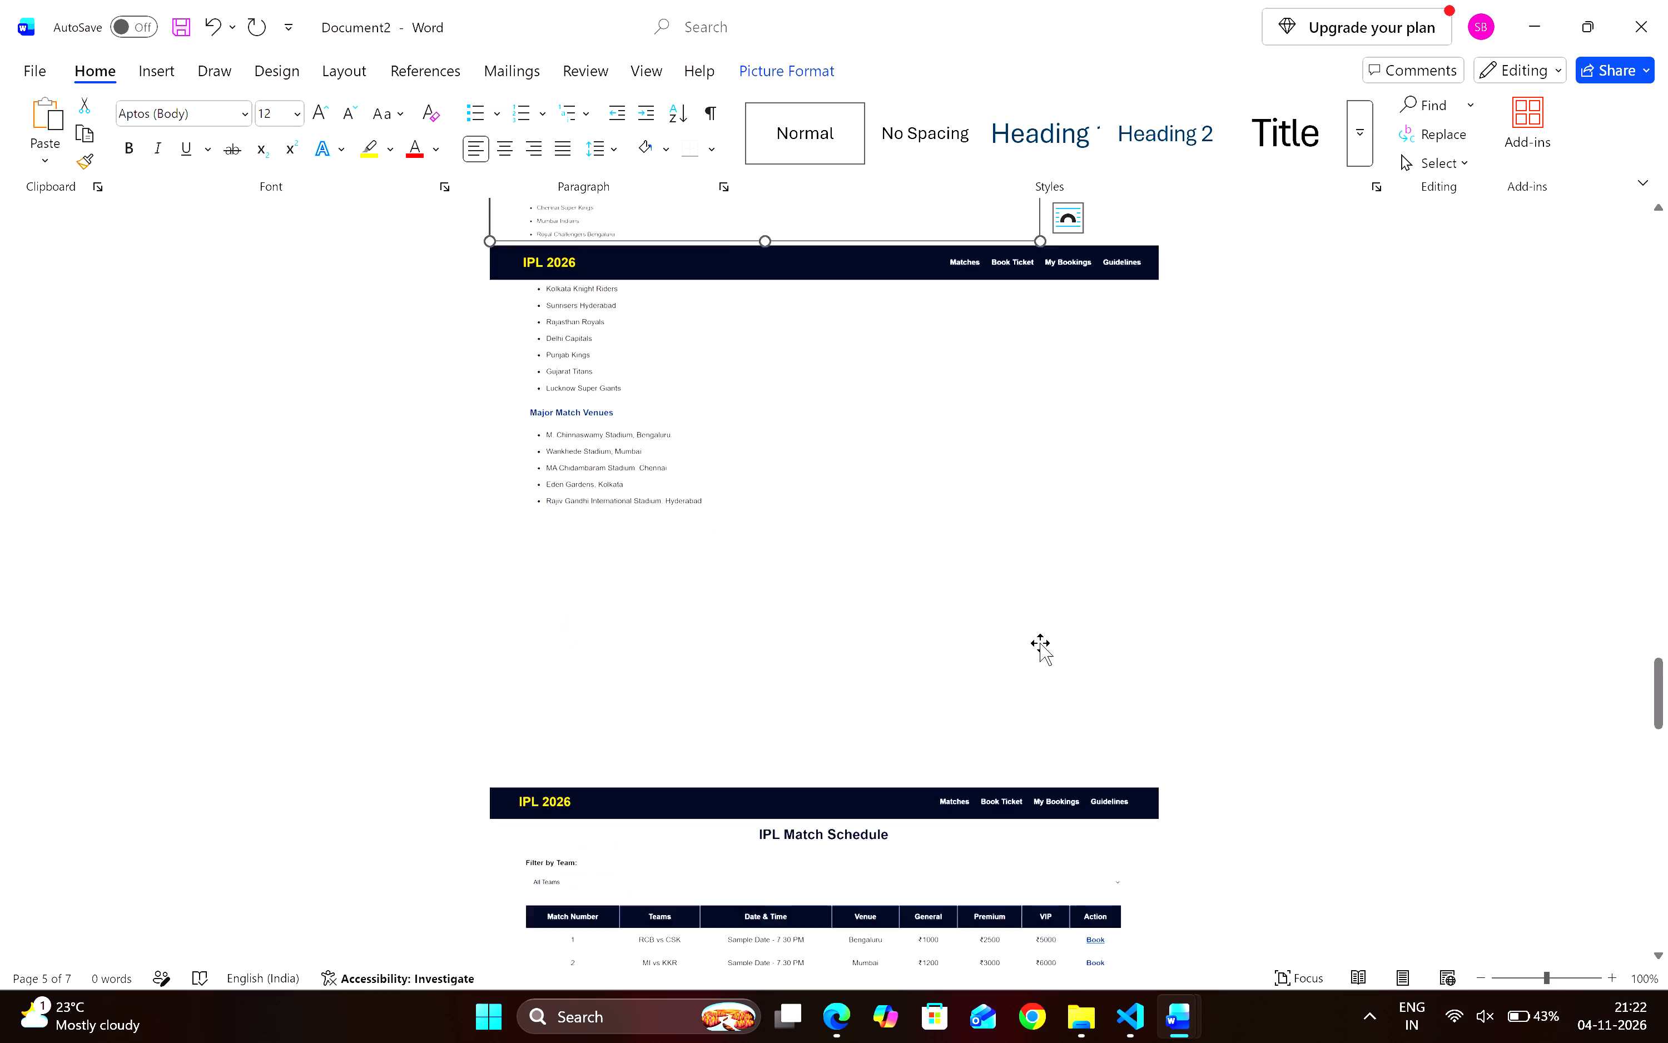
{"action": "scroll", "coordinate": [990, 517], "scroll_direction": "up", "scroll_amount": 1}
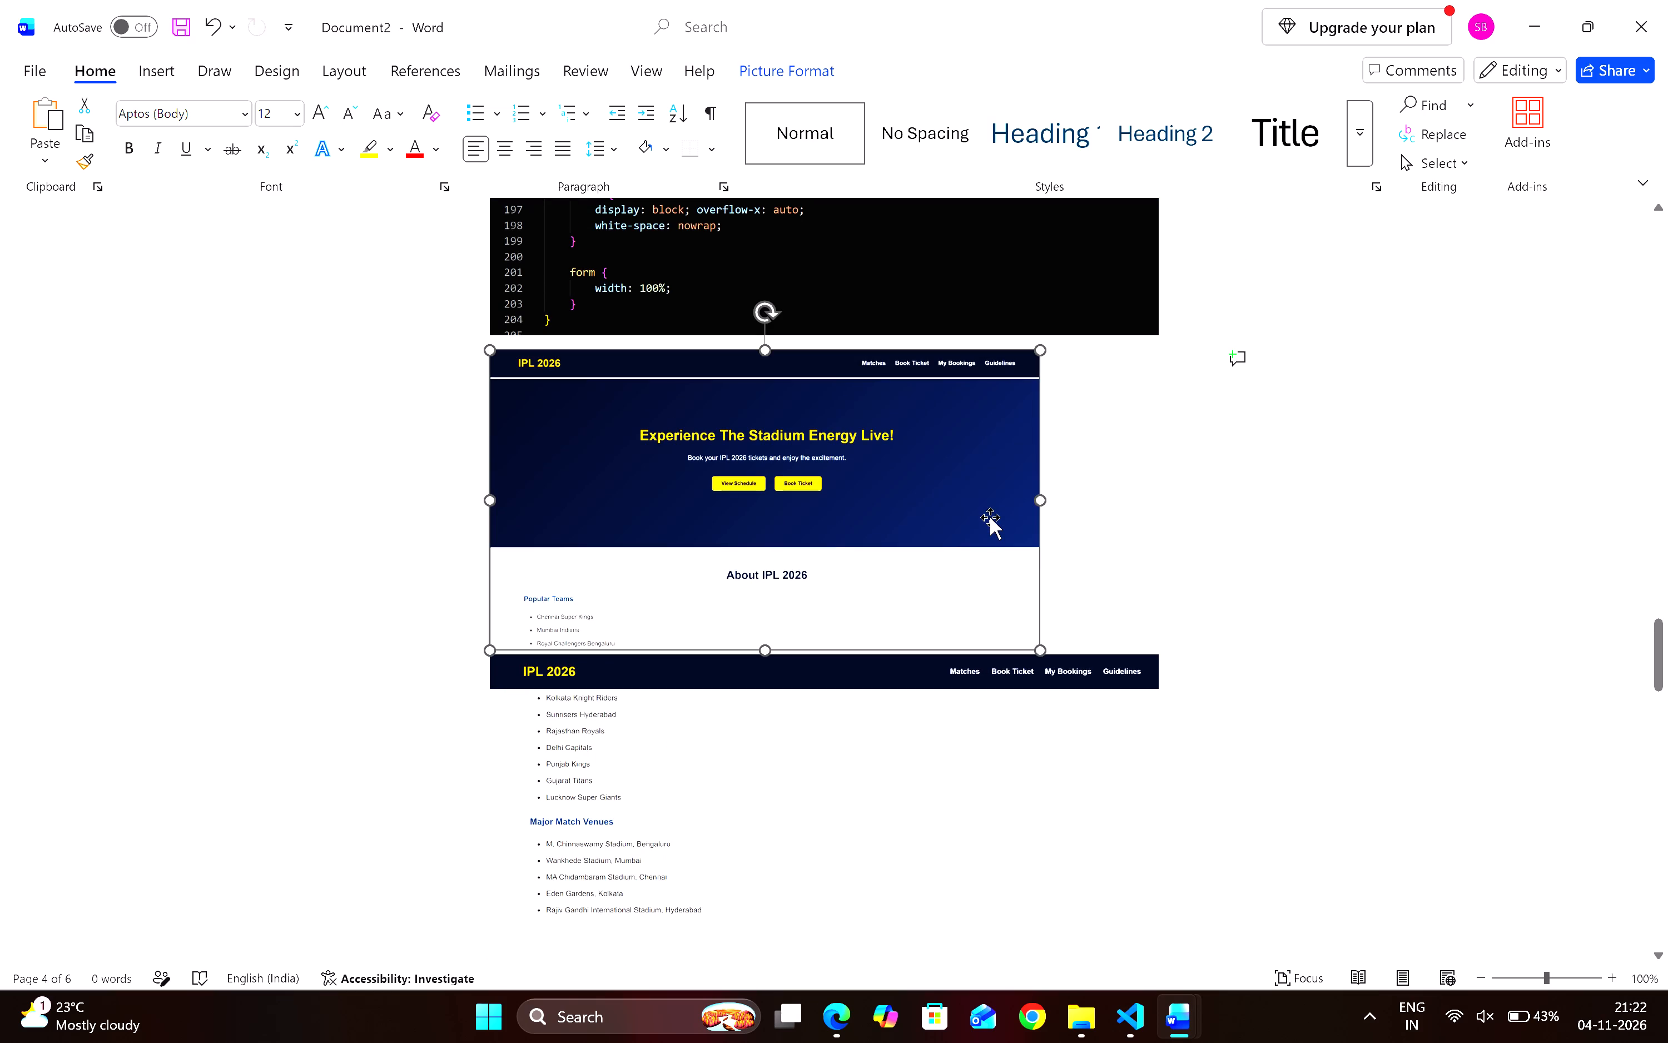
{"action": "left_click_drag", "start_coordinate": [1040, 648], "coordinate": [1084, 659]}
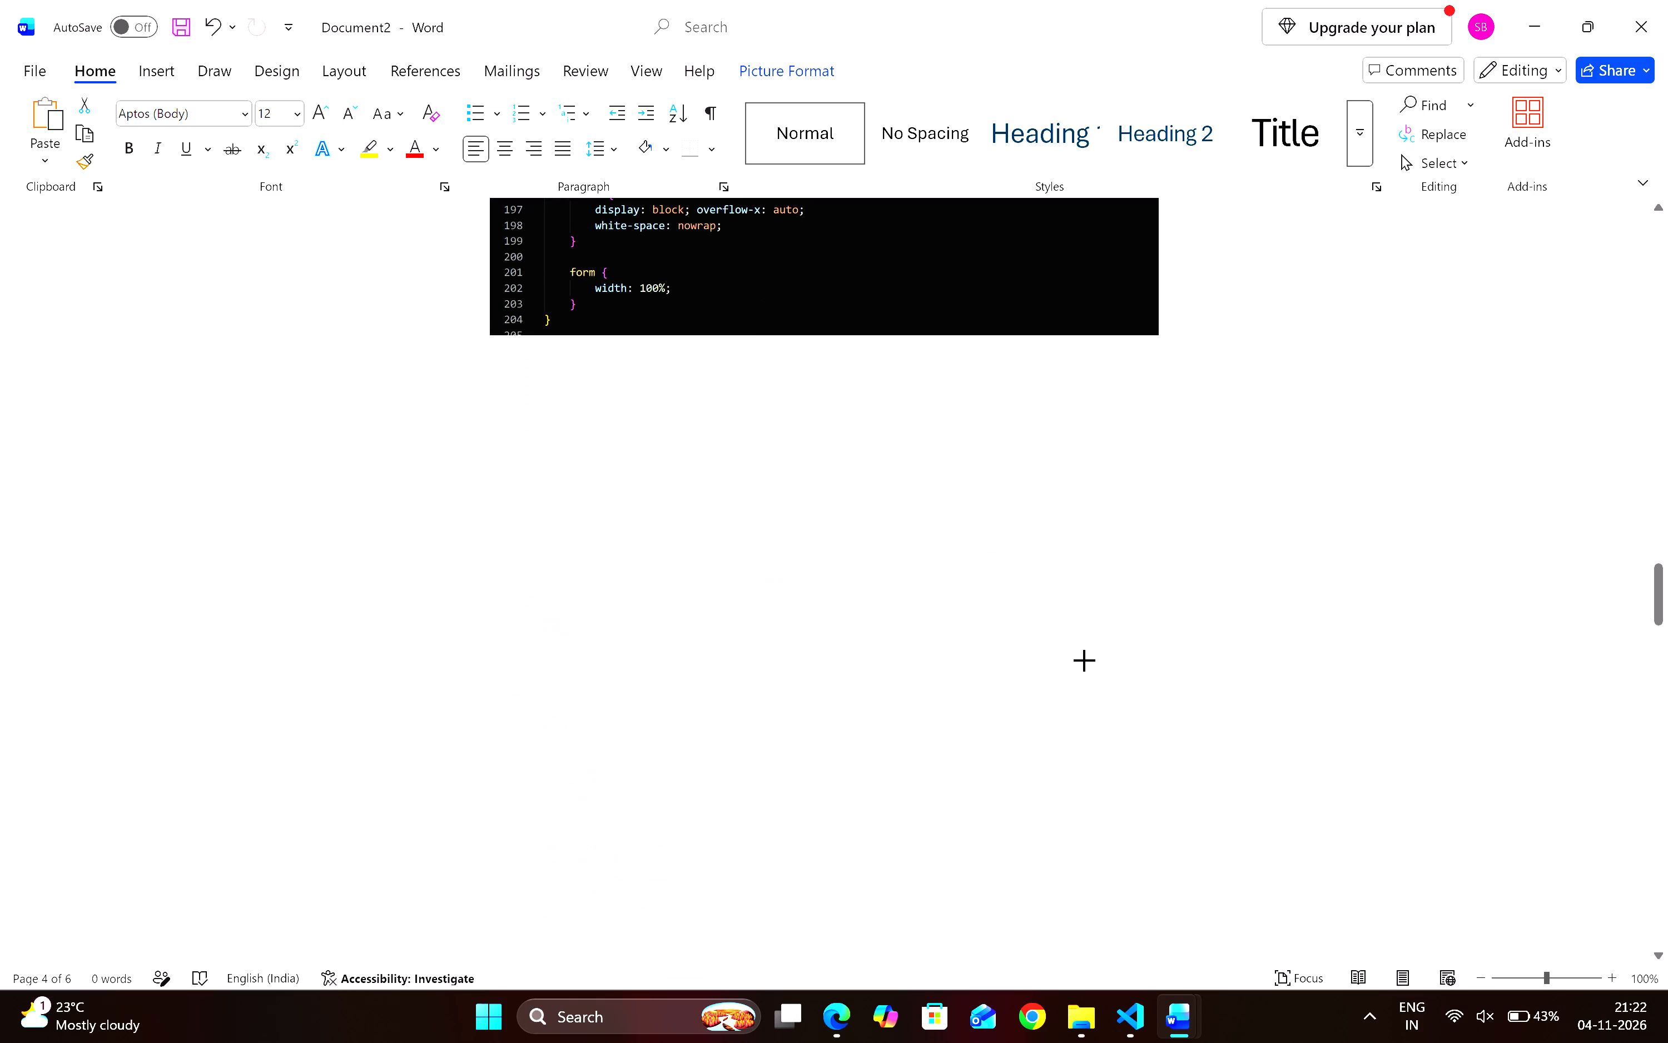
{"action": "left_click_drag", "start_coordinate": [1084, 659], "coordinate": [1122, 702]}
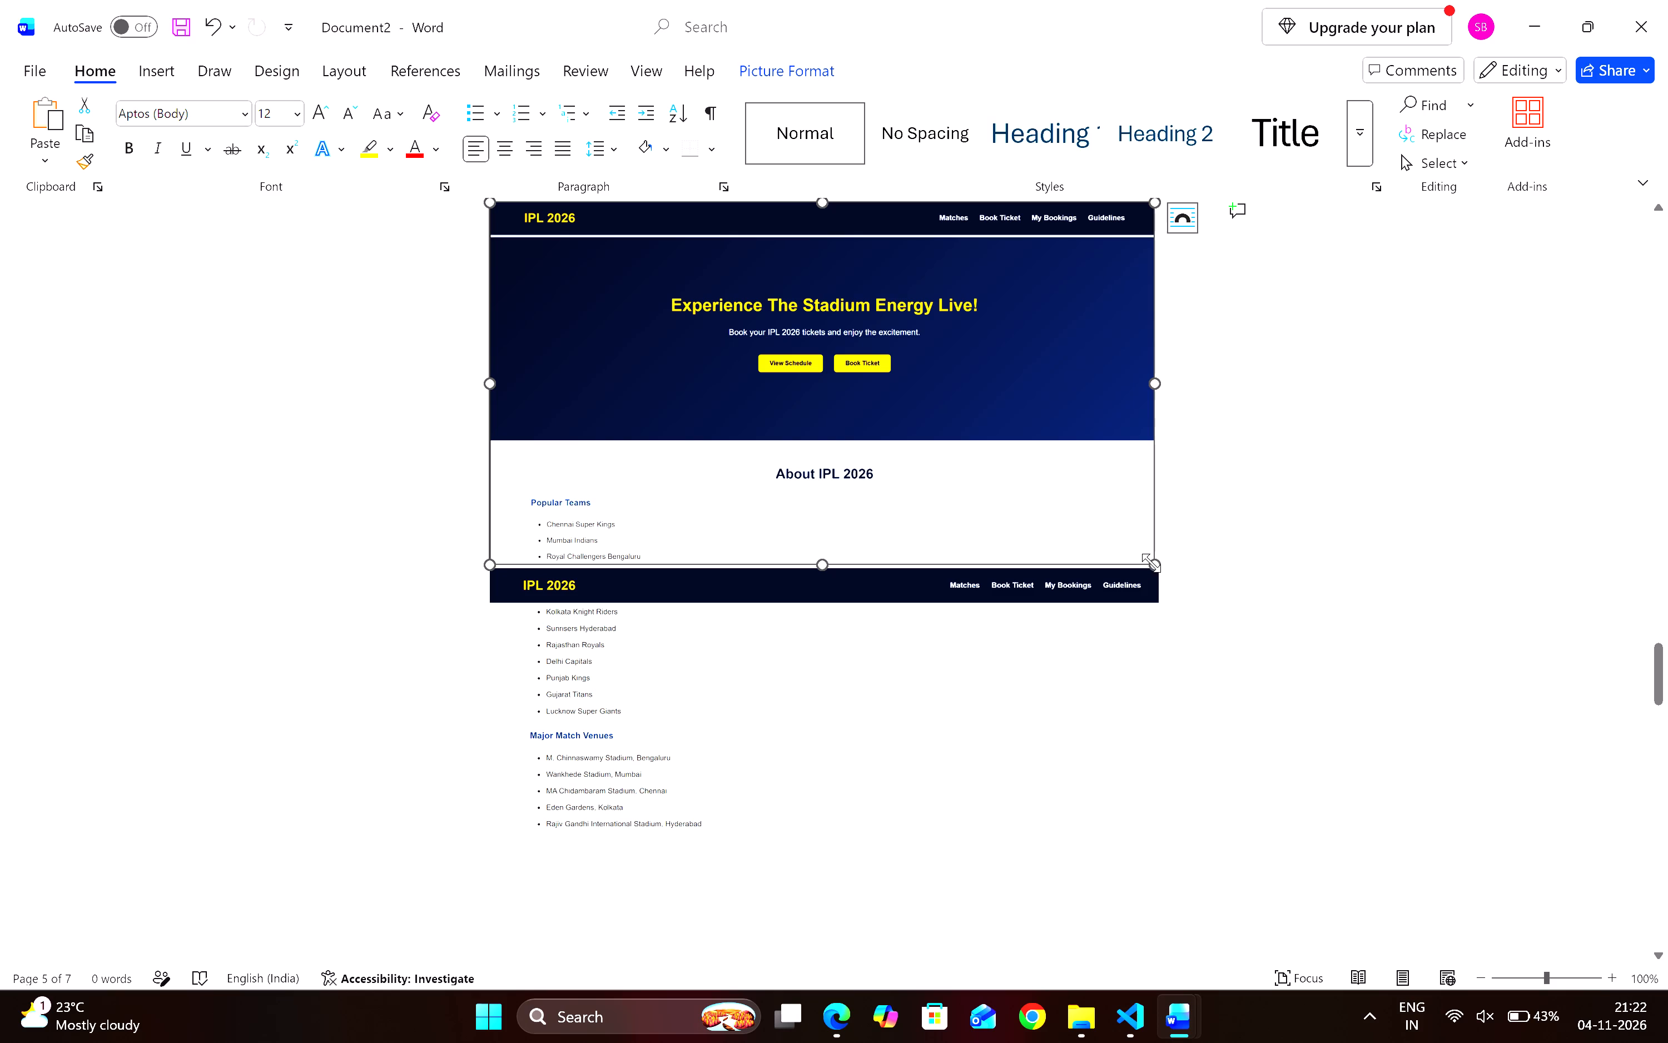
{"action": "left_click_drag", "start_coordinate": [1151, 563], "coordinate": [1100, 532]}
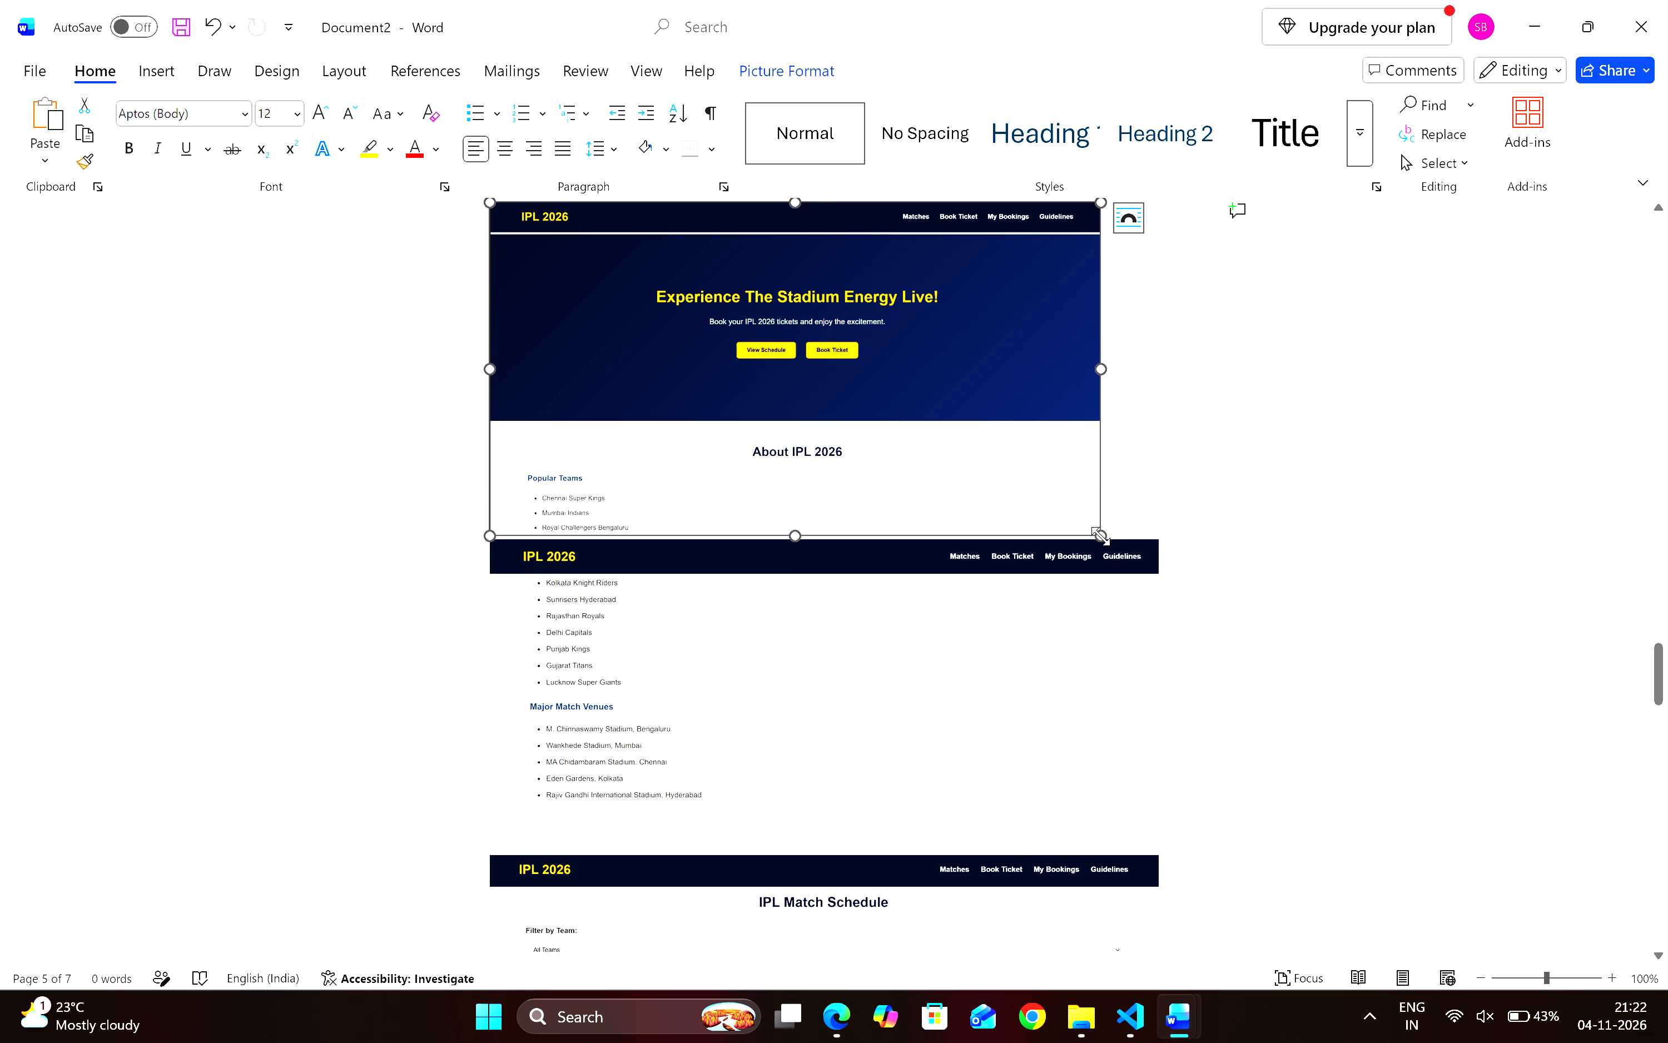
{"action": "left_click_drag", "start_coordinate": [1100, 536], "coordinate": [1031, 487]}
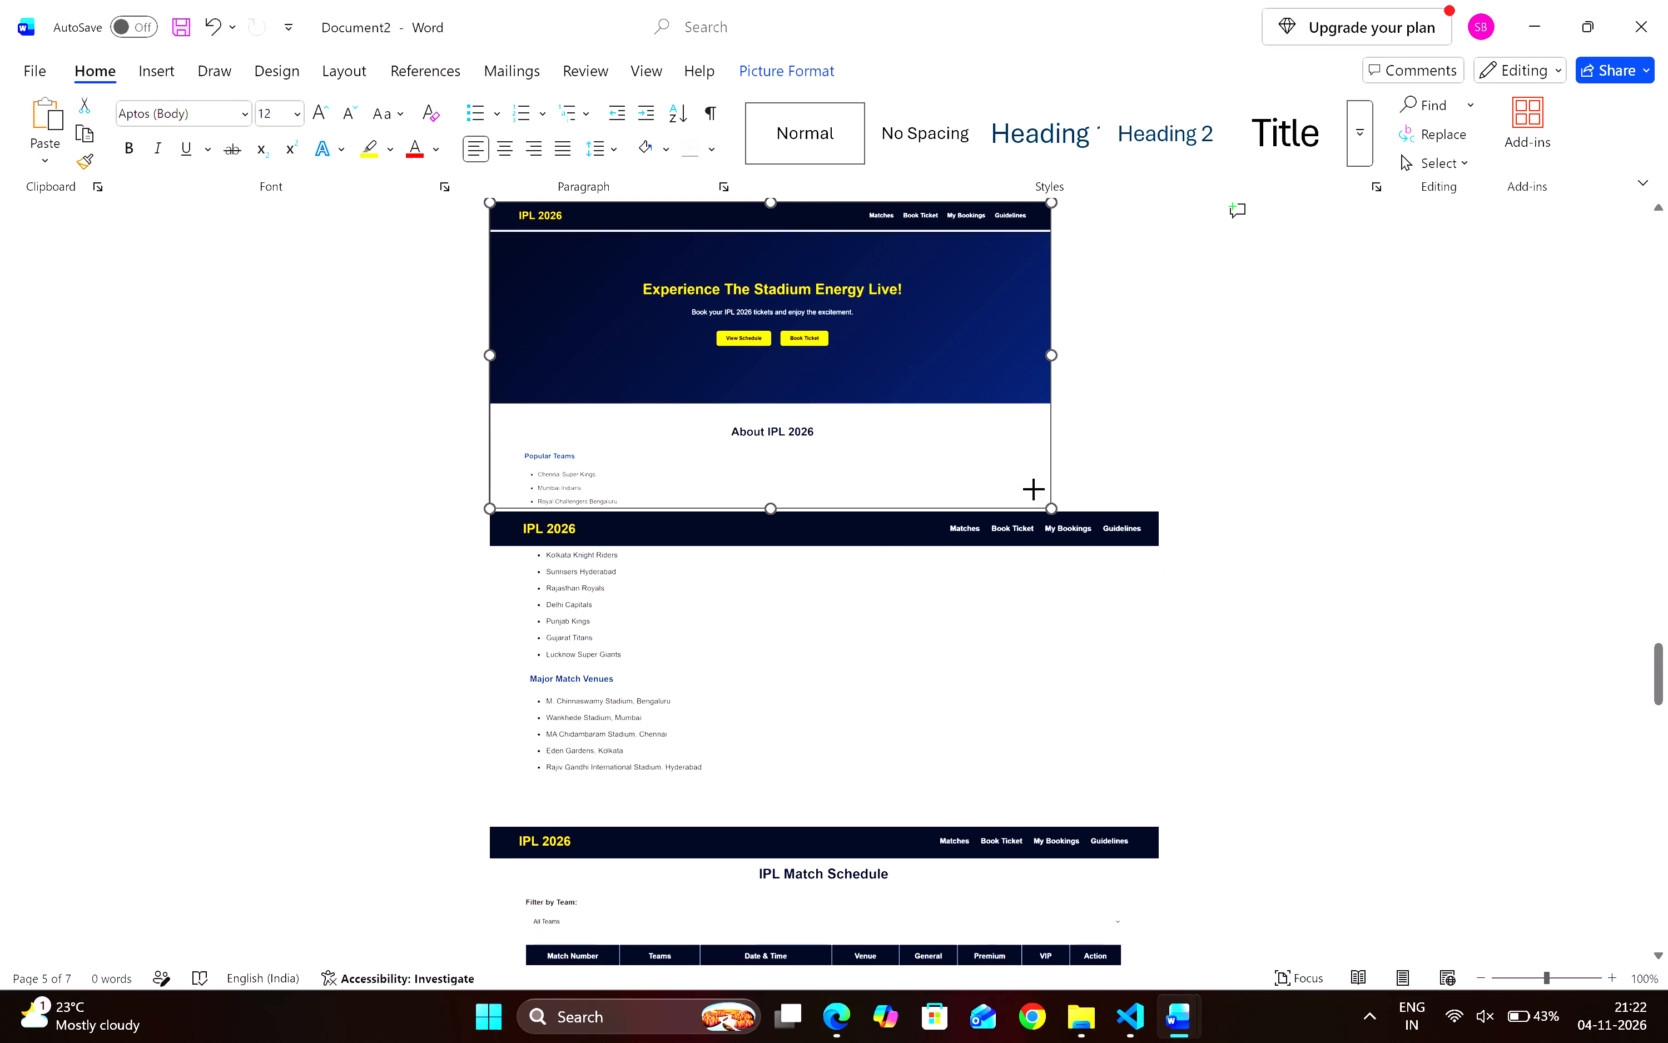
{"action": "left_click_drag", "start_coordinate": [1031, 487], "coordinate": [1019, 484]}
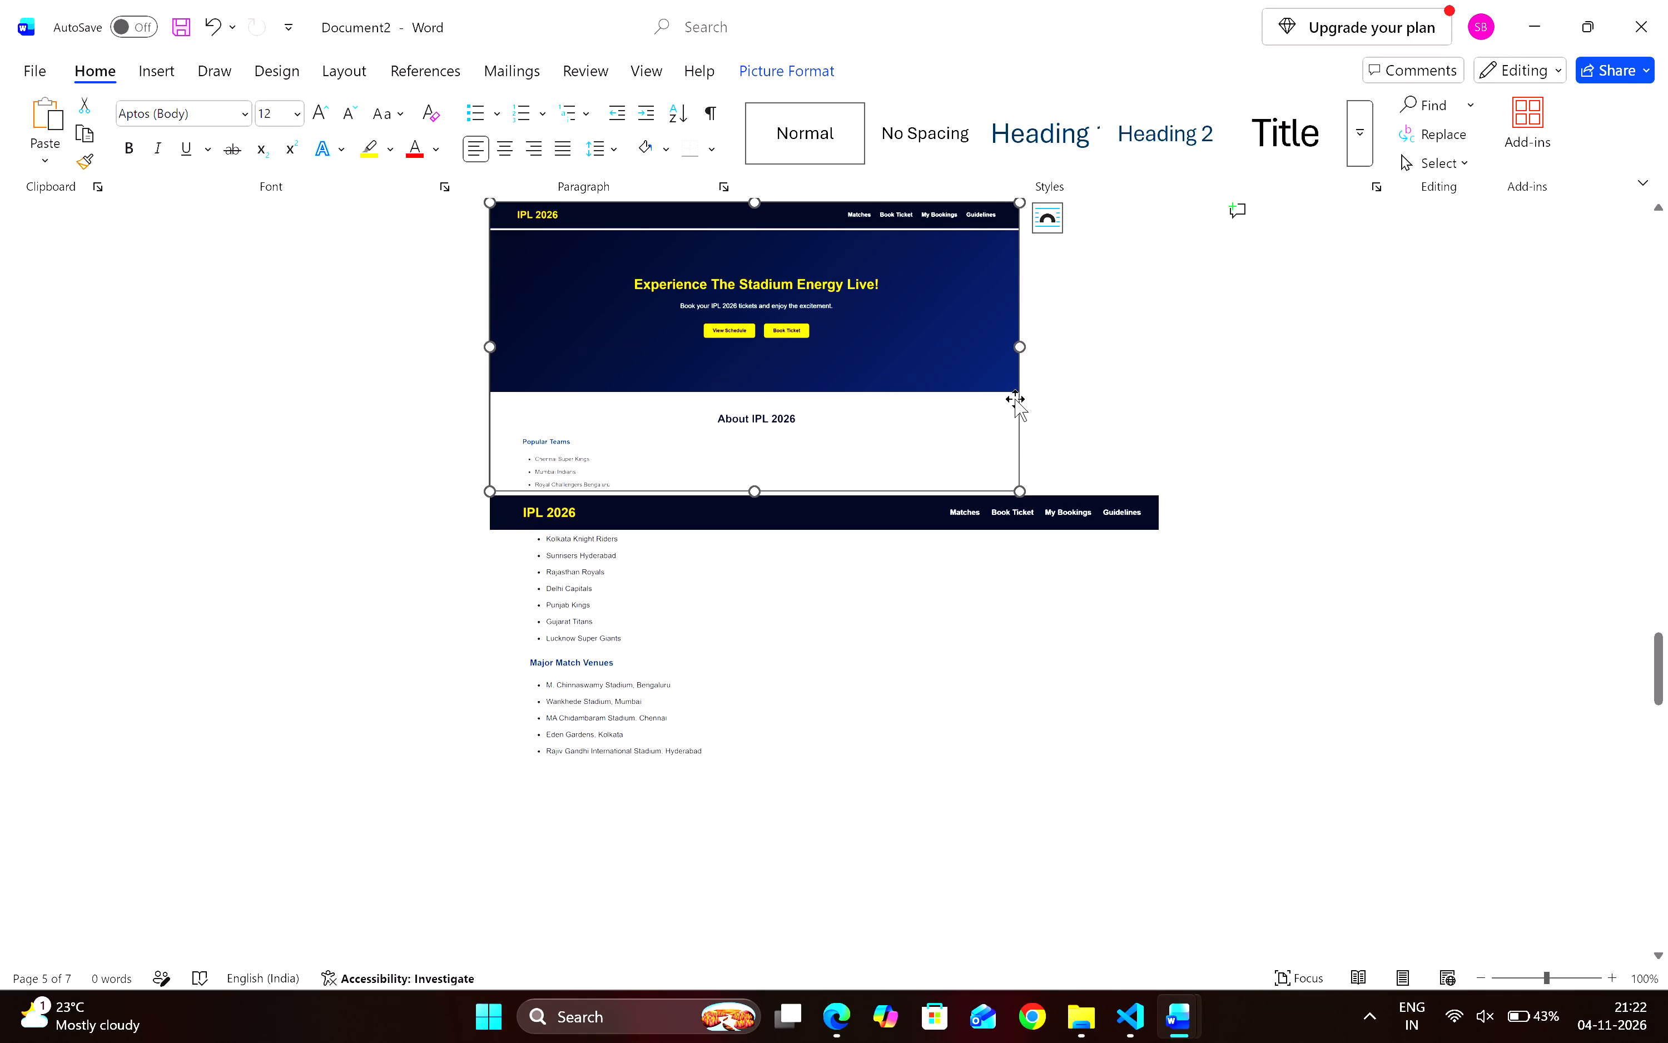
Widen the hero banner screenshot to nearly the width of the styles.css image above it, keeping its height.
{"action": "left_click_drag", "start_coordinate": [1021, 349], "coordinate": [1071, 360]}
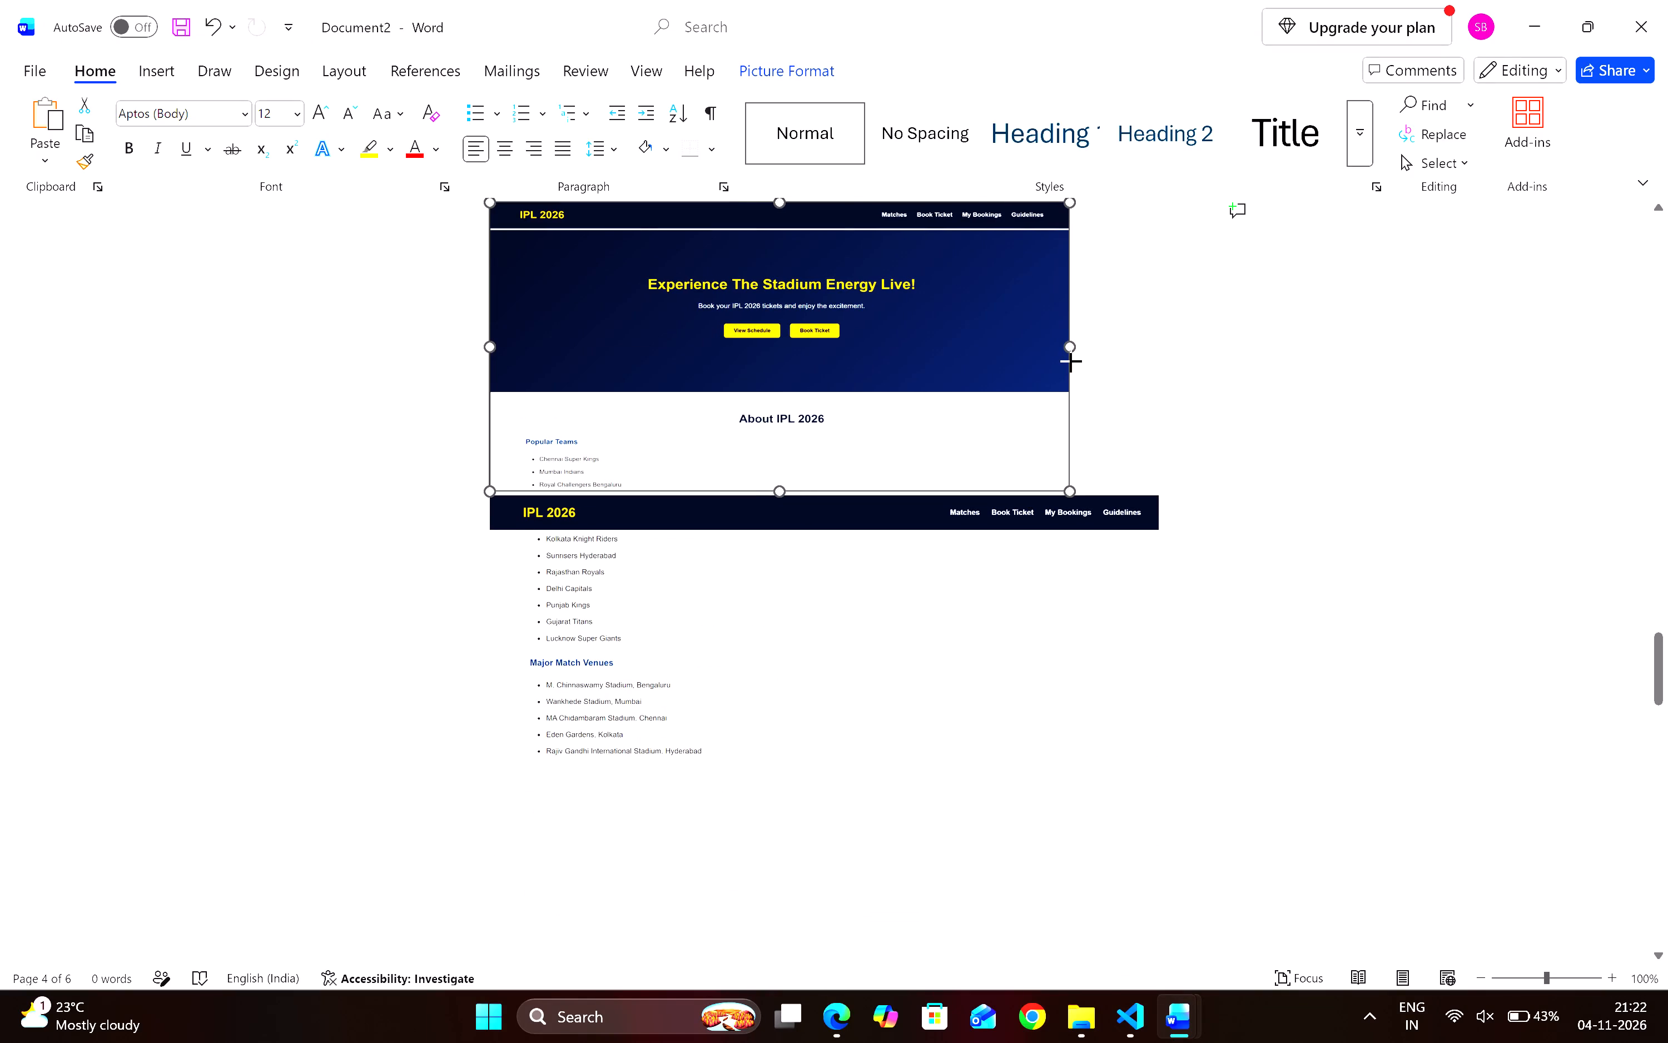
{"action": "left_click_drag", "start_coordinate": [1071, 360], "coordinate": [1089, 368]}
{"action": "scroll", "coordinate": [1162, 390], "scroll_direction": "up", "scroll_amount": 1}
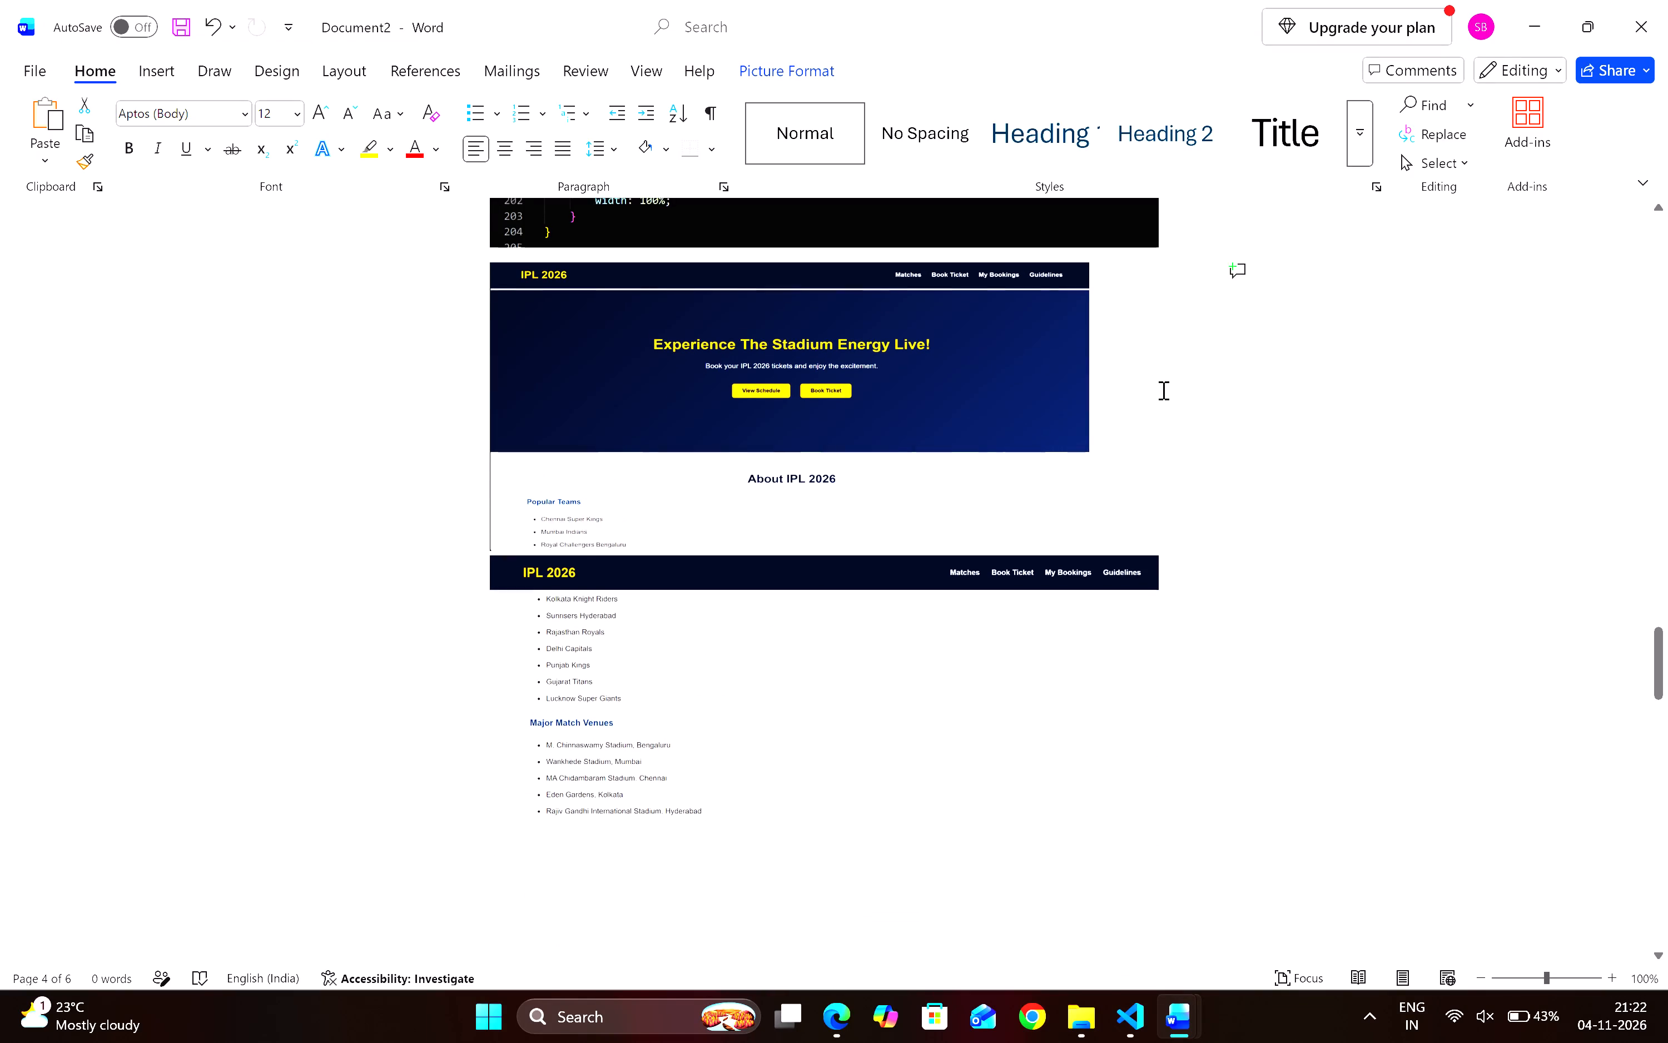
{"action": "scroll", "coordinate": [1162, 390], "scroll_direction": "up", "scroll_amount": 1}
{"action": "left_click_drag", "start_coordinate": [1026, 423], "coordinate": [1090, 470]}
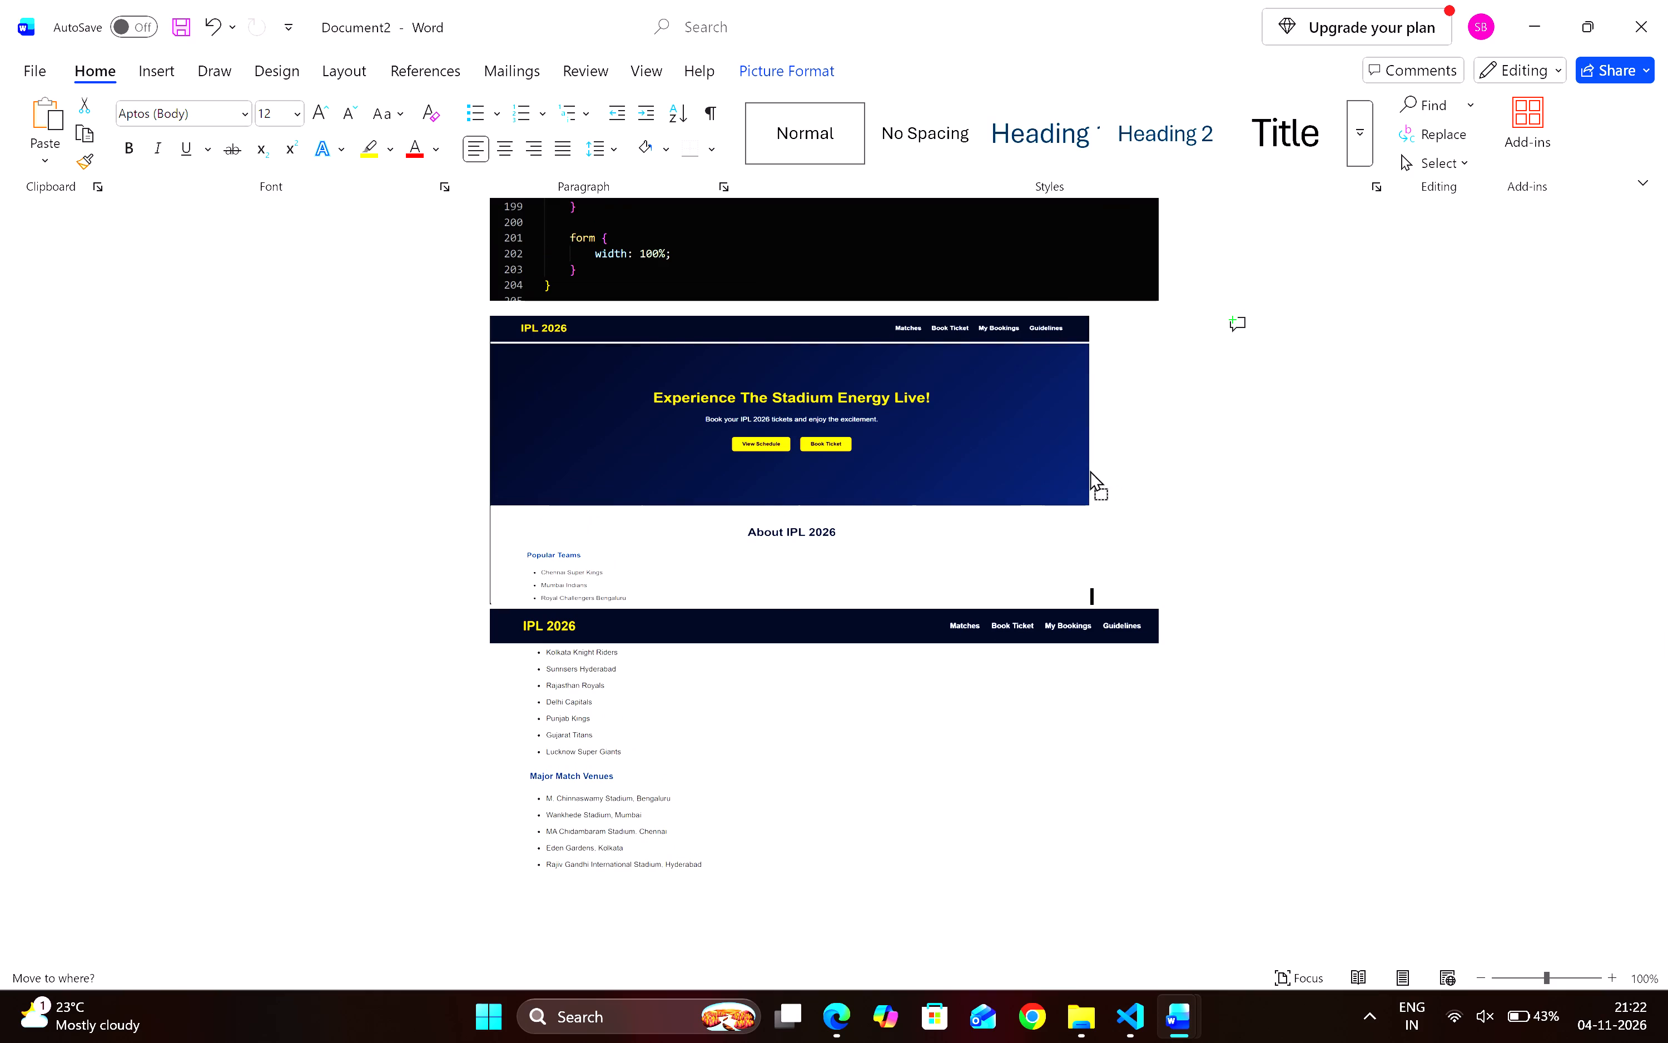
{"action": "left_click_drag", "start_coordinate": [1090, 470], "coordinate": [1016, 440]}
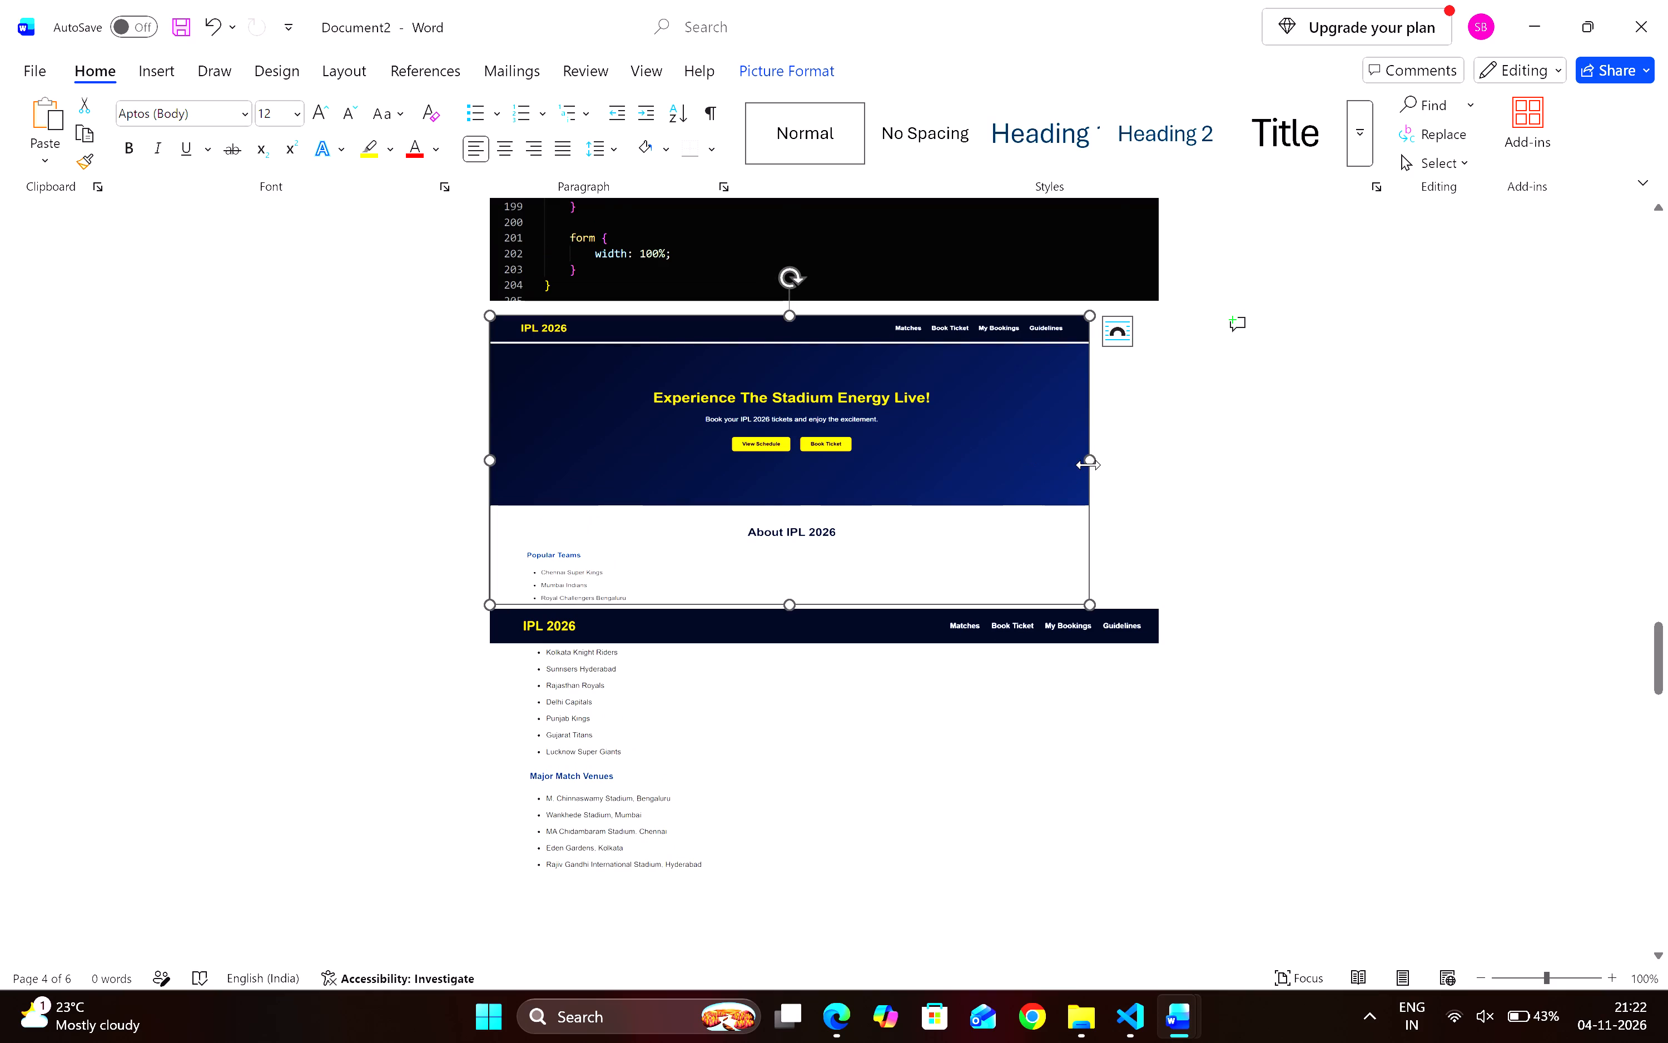
{"action": "left_click_drag", "start_coordinate": [1089, 461], "coordinate": [1144, 464]}
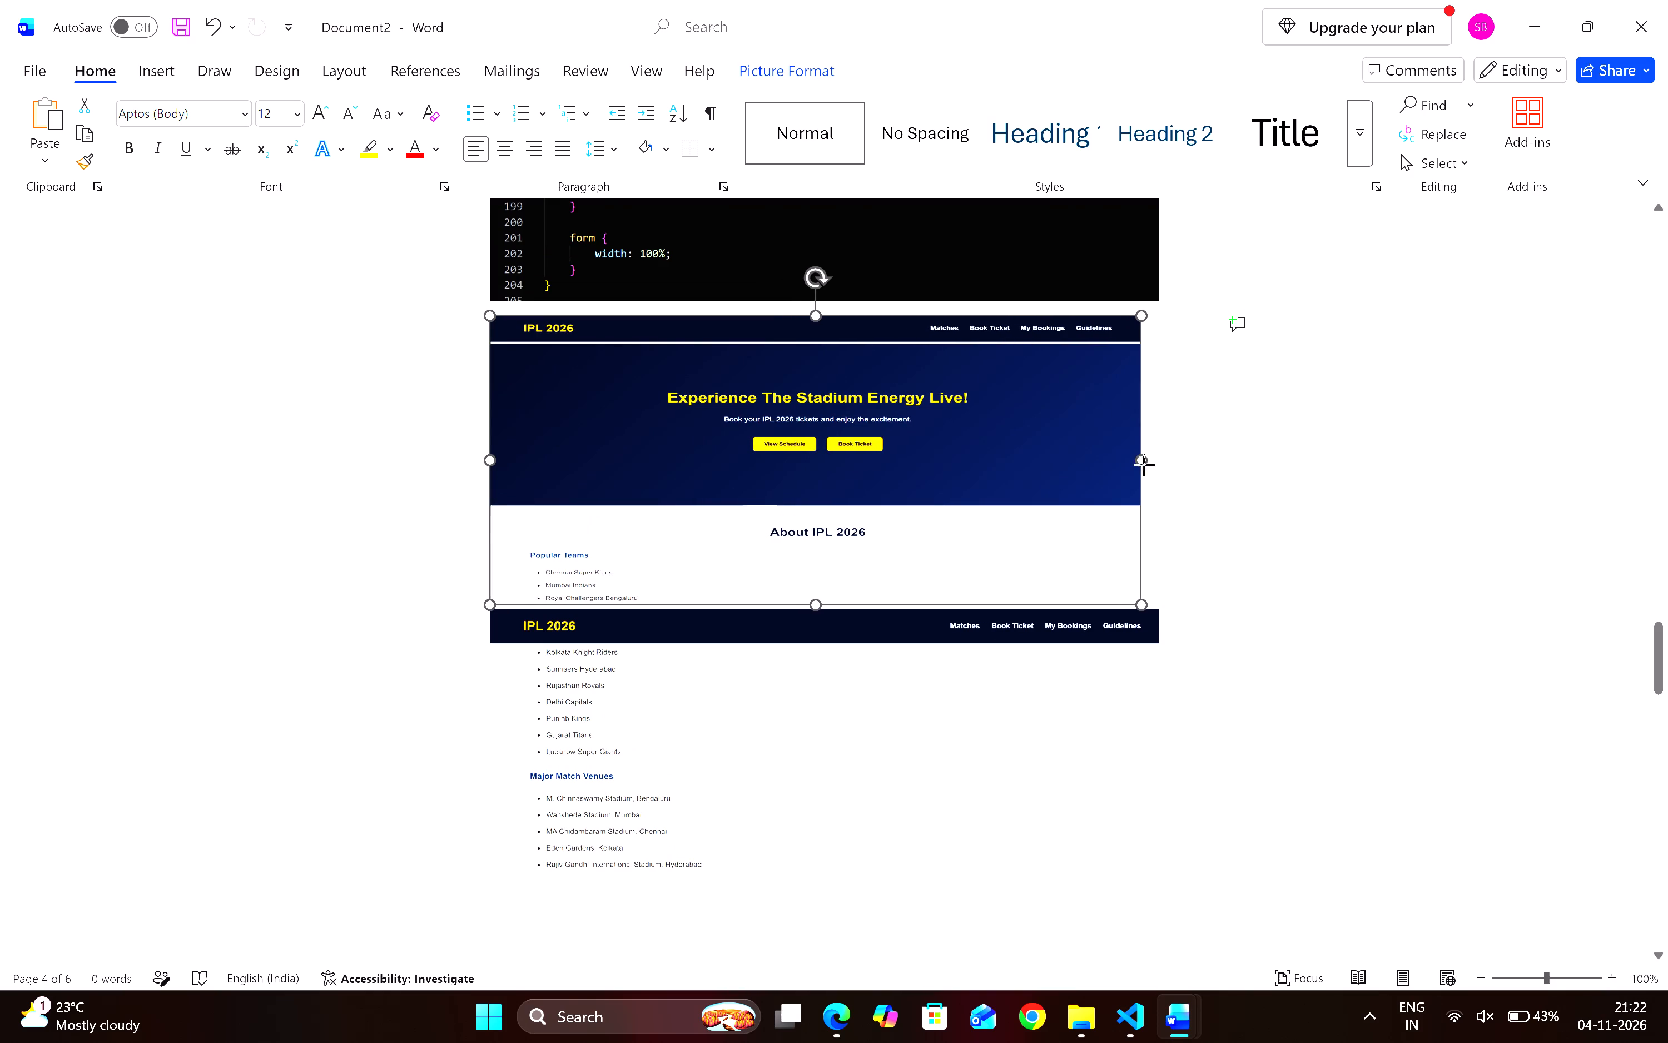
{"action": "left_click_drag", "start_coordinate": [1144, 464], "coordinate": [1150, 466]}
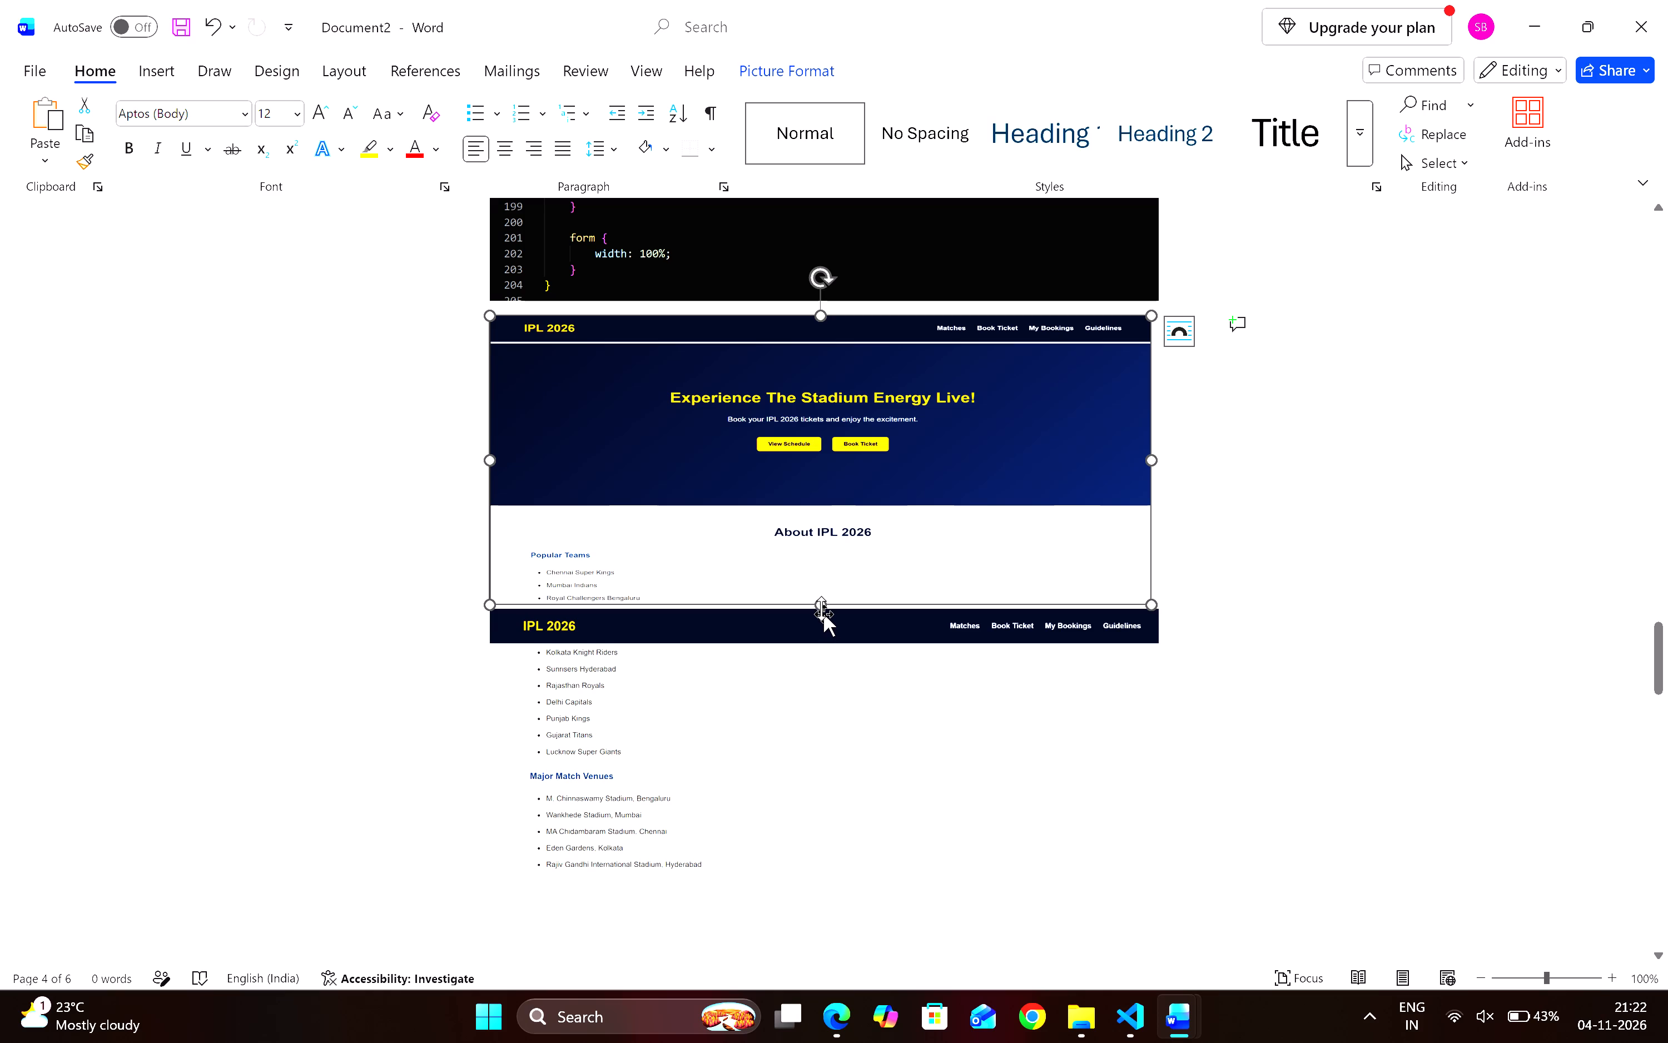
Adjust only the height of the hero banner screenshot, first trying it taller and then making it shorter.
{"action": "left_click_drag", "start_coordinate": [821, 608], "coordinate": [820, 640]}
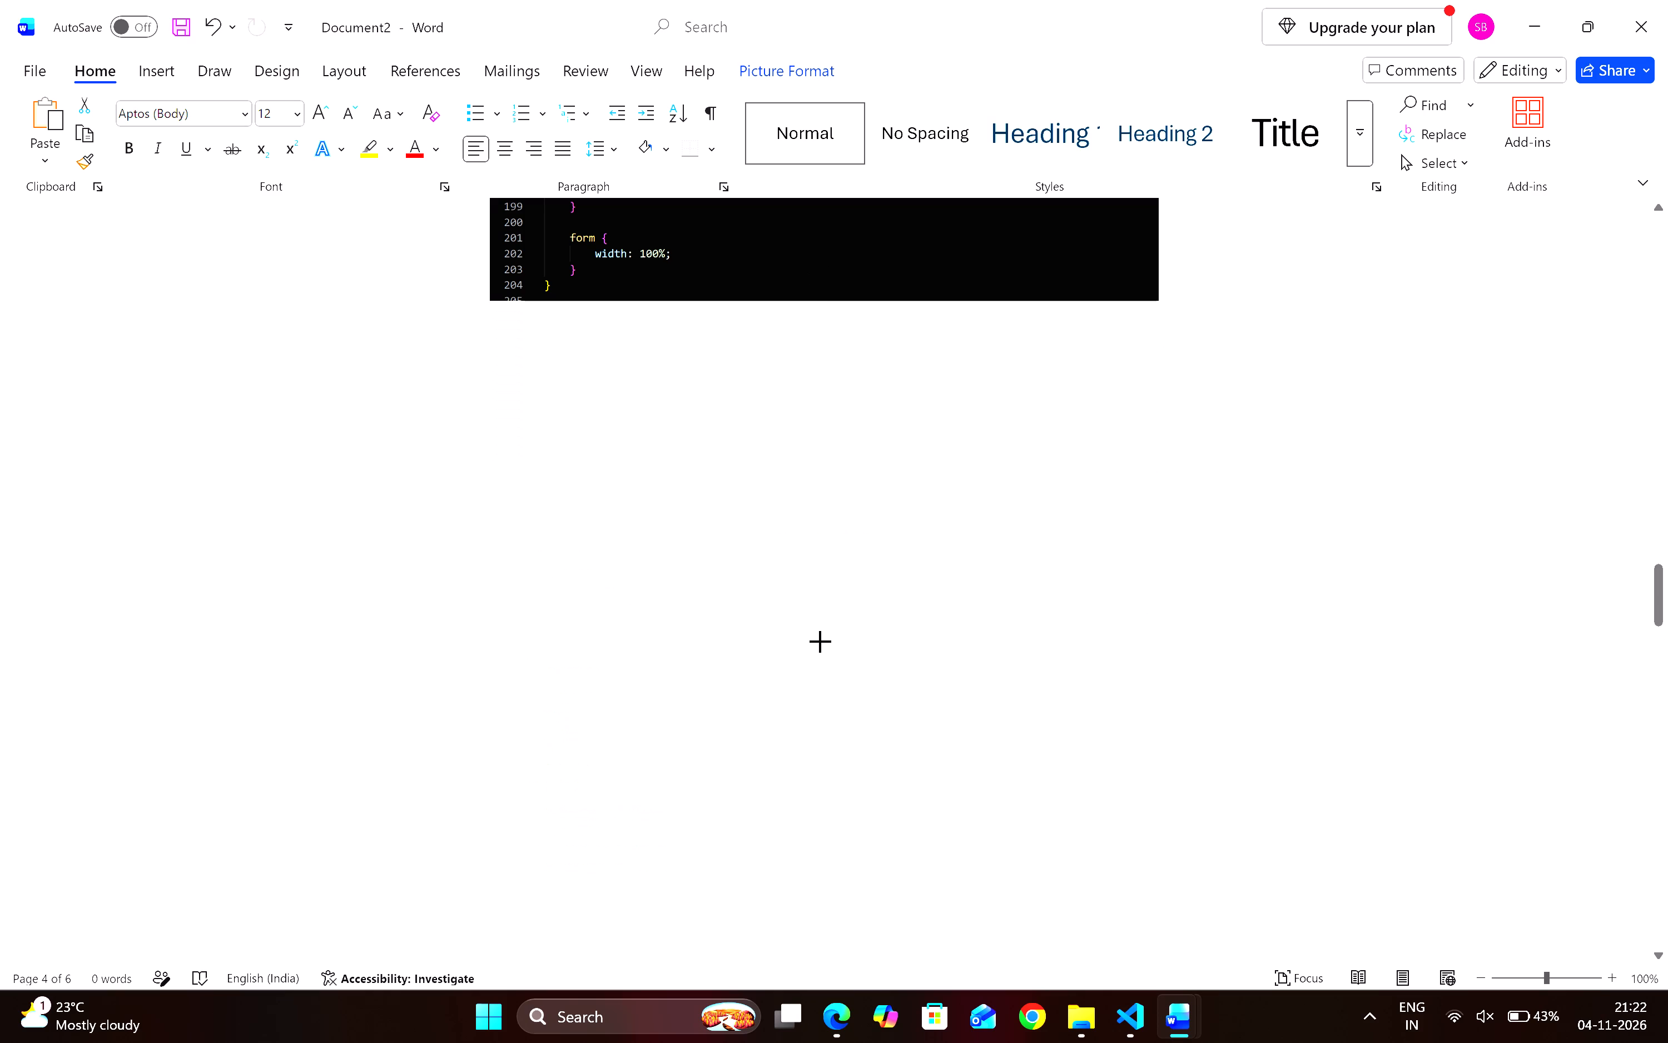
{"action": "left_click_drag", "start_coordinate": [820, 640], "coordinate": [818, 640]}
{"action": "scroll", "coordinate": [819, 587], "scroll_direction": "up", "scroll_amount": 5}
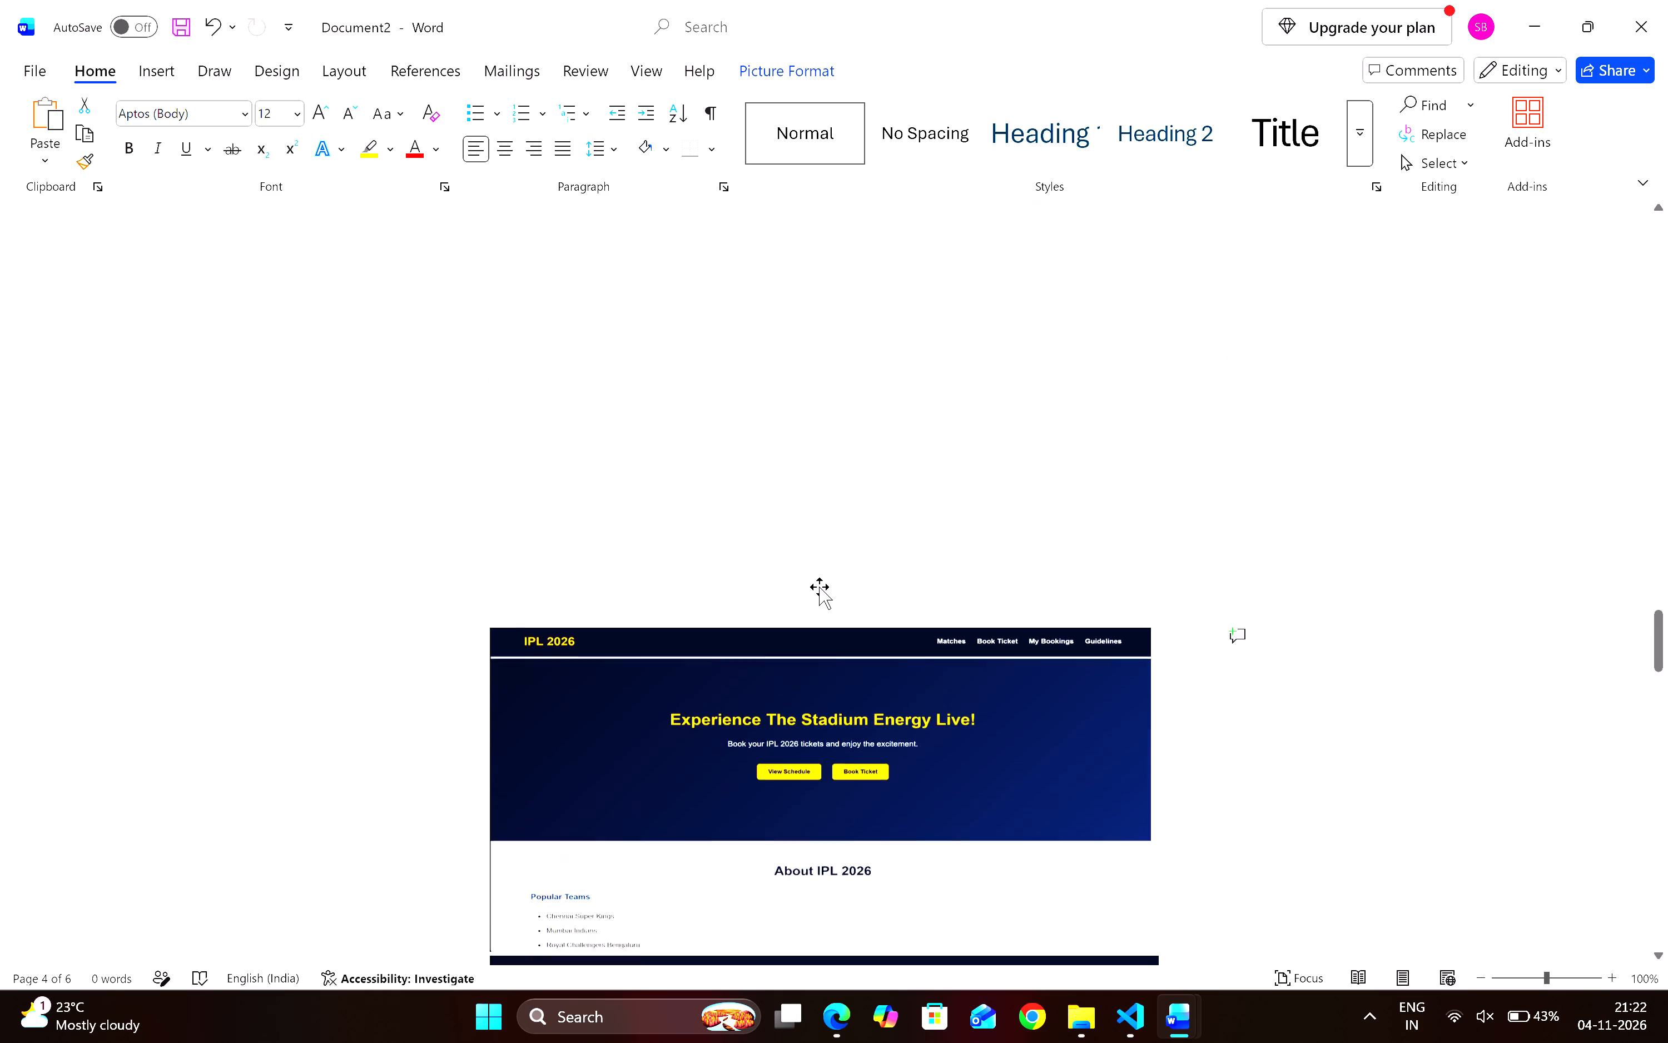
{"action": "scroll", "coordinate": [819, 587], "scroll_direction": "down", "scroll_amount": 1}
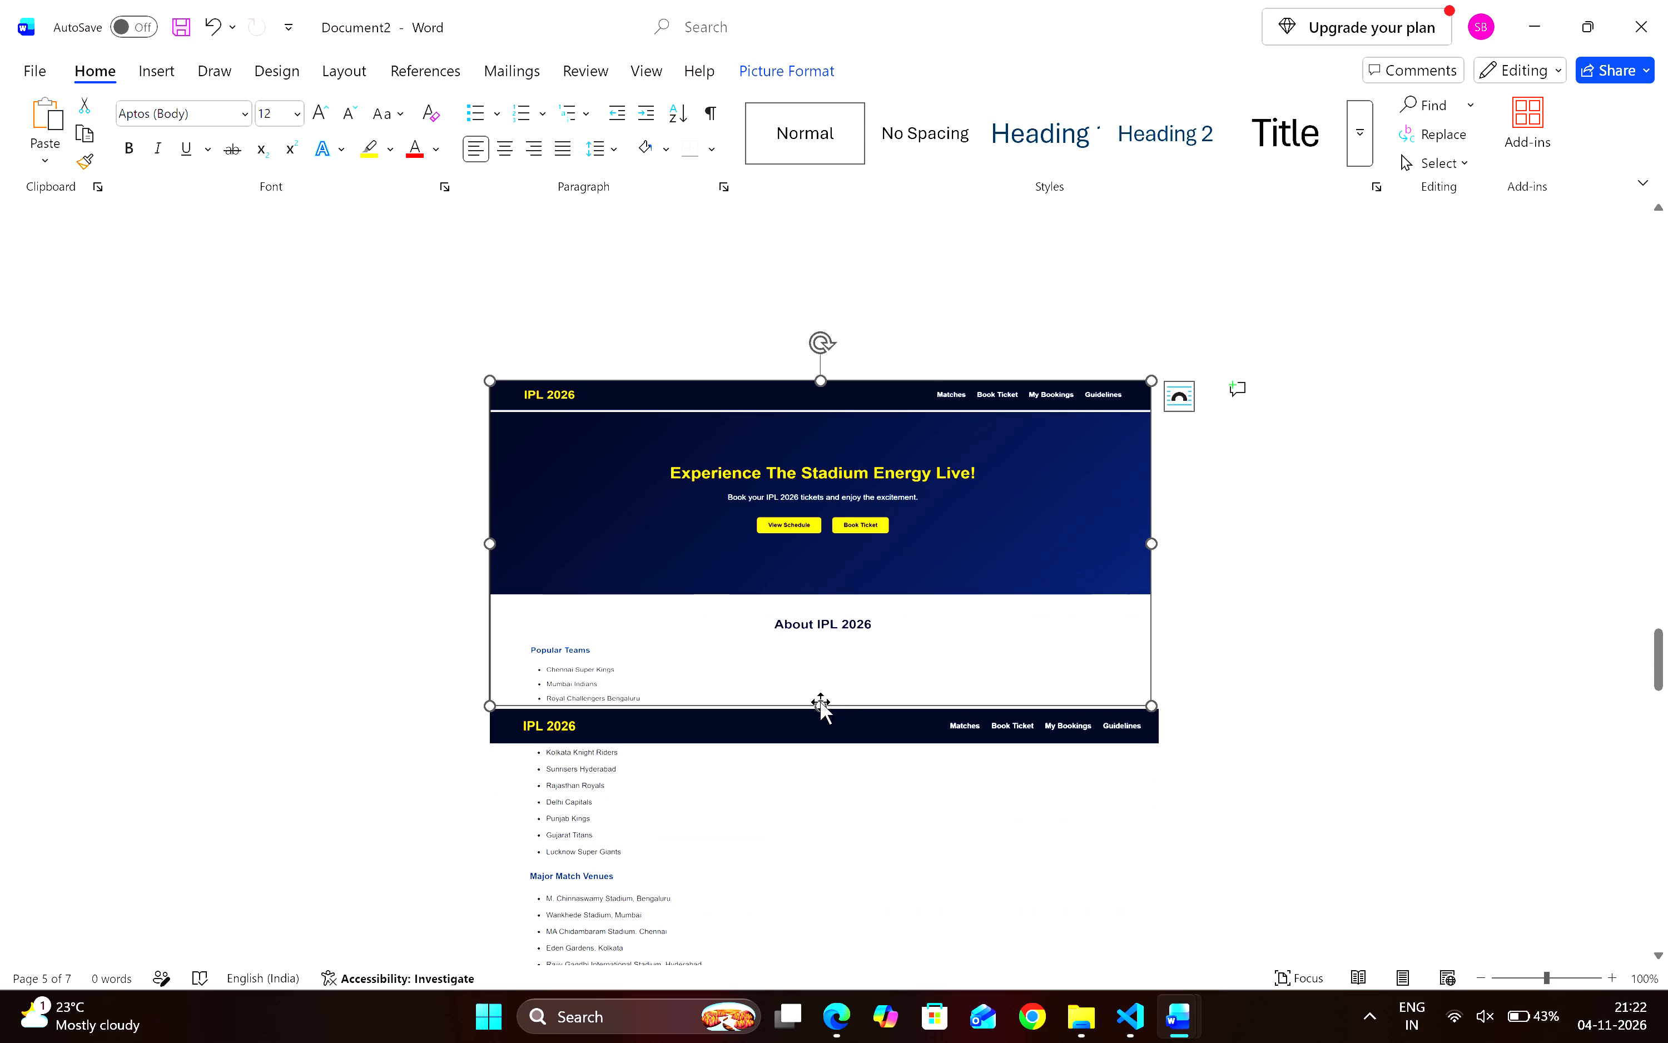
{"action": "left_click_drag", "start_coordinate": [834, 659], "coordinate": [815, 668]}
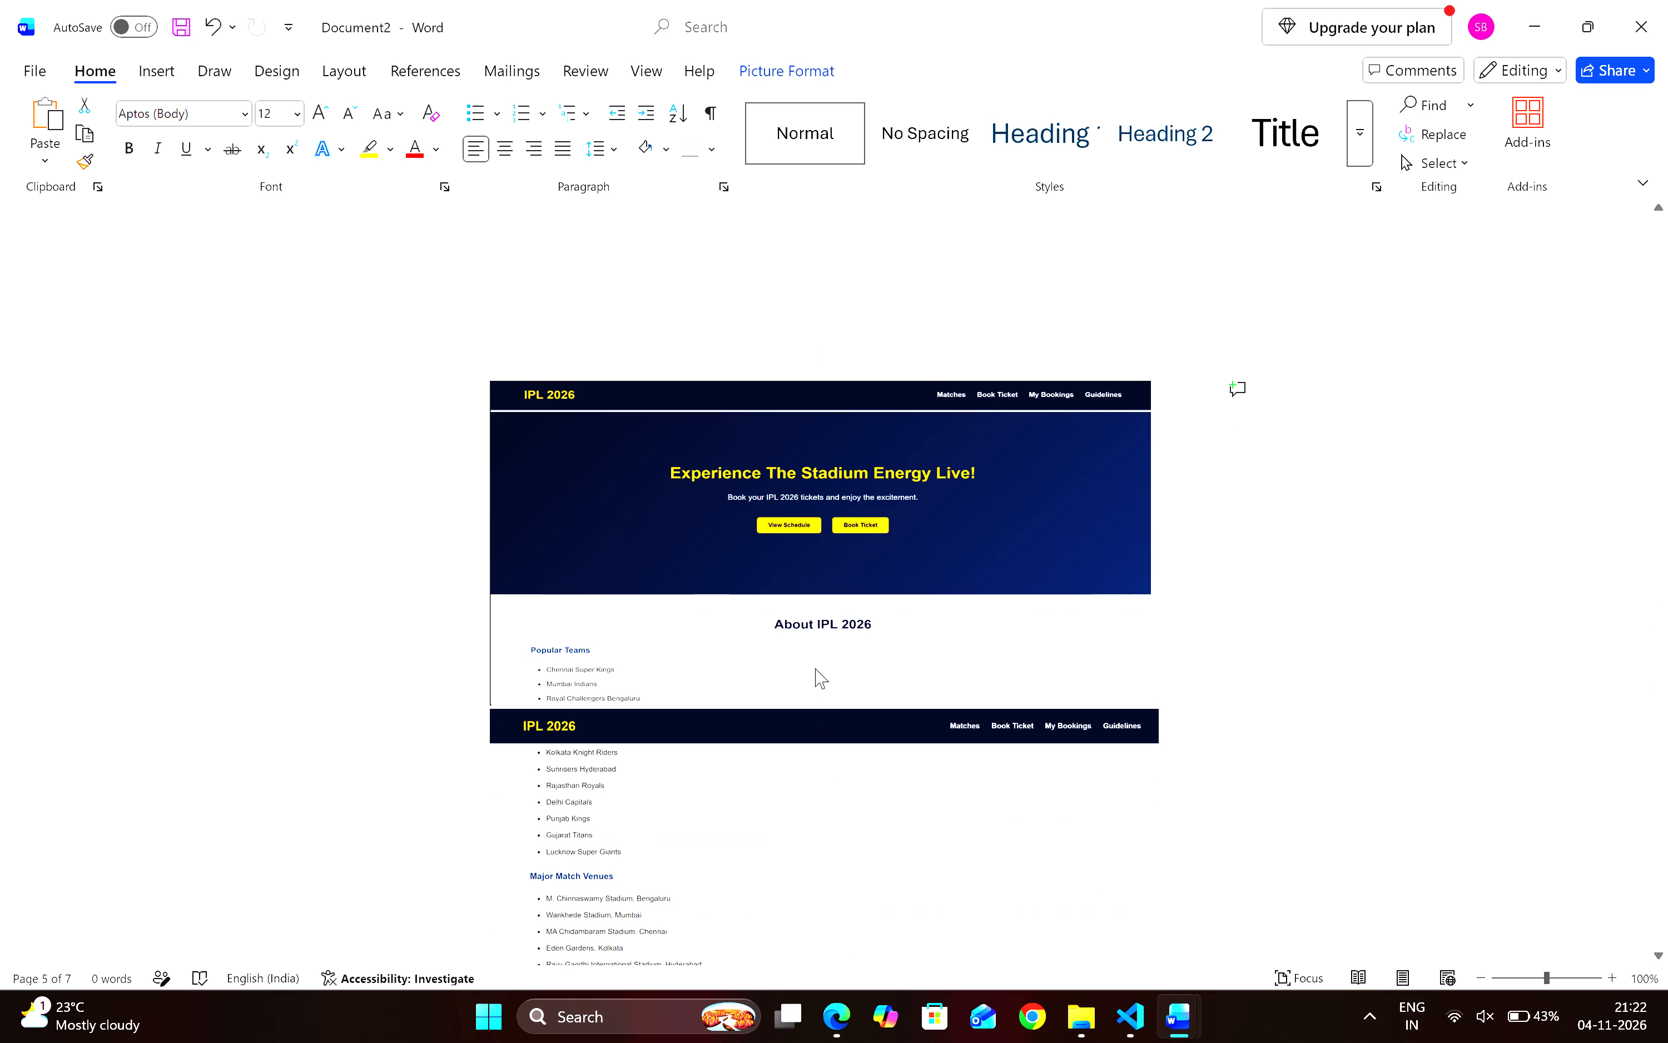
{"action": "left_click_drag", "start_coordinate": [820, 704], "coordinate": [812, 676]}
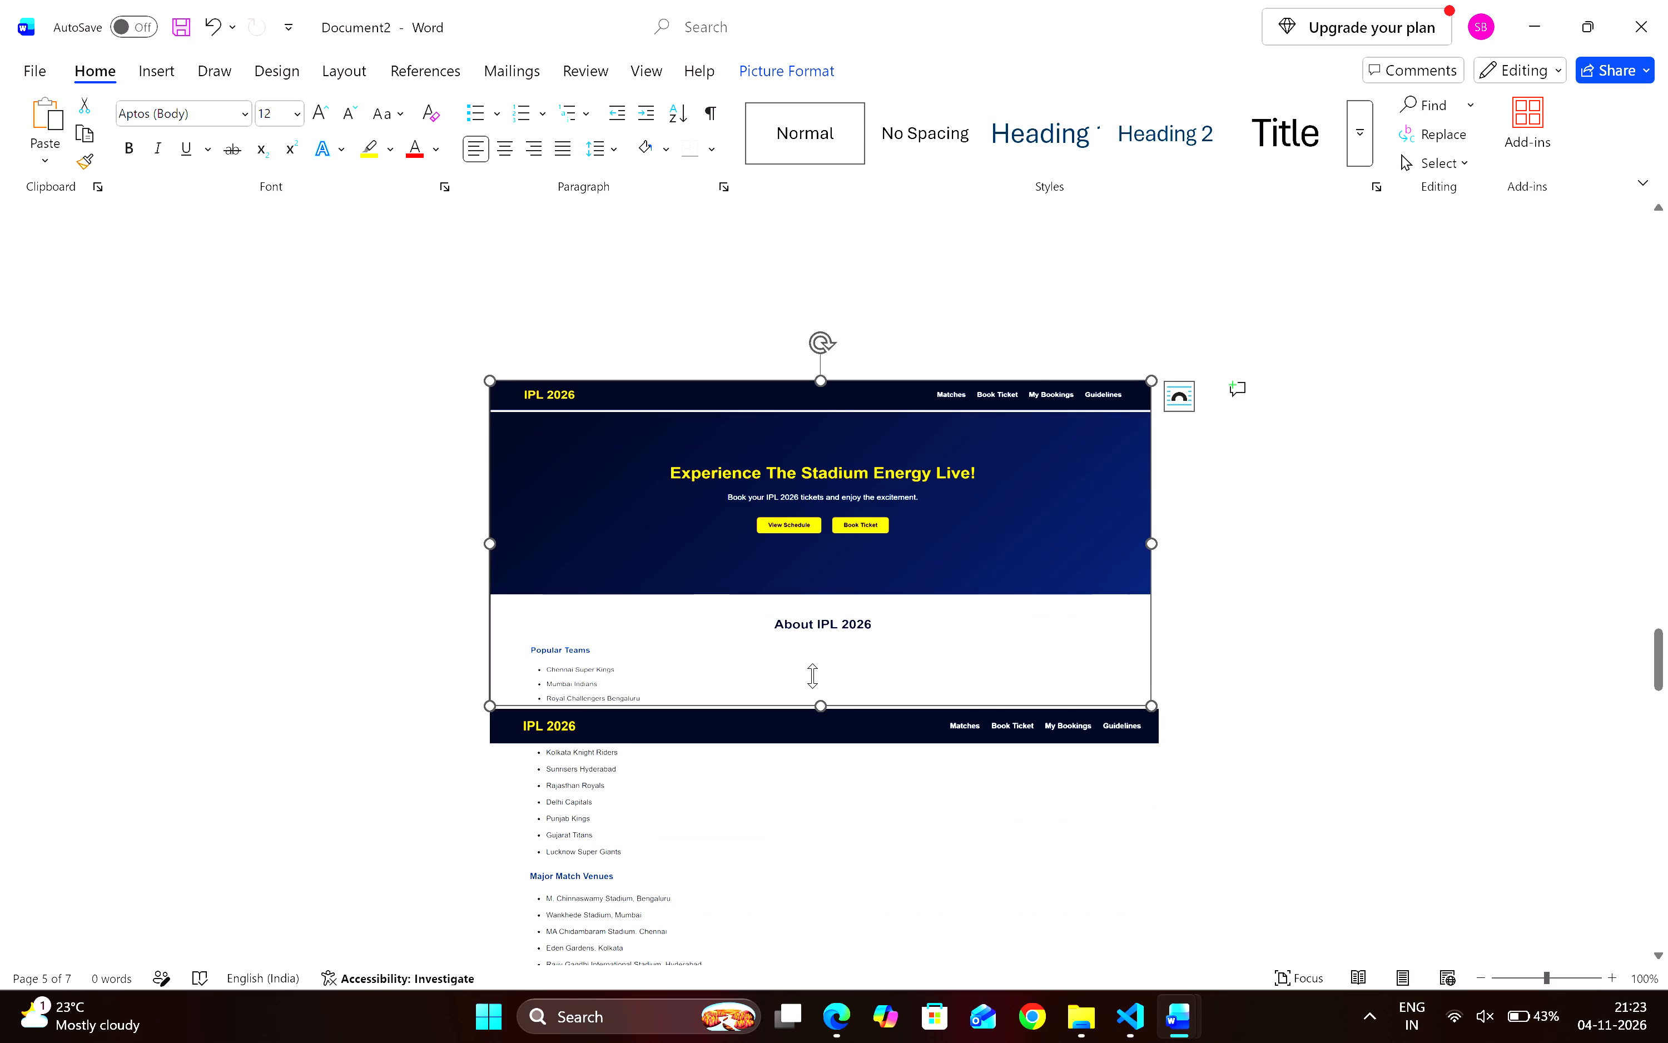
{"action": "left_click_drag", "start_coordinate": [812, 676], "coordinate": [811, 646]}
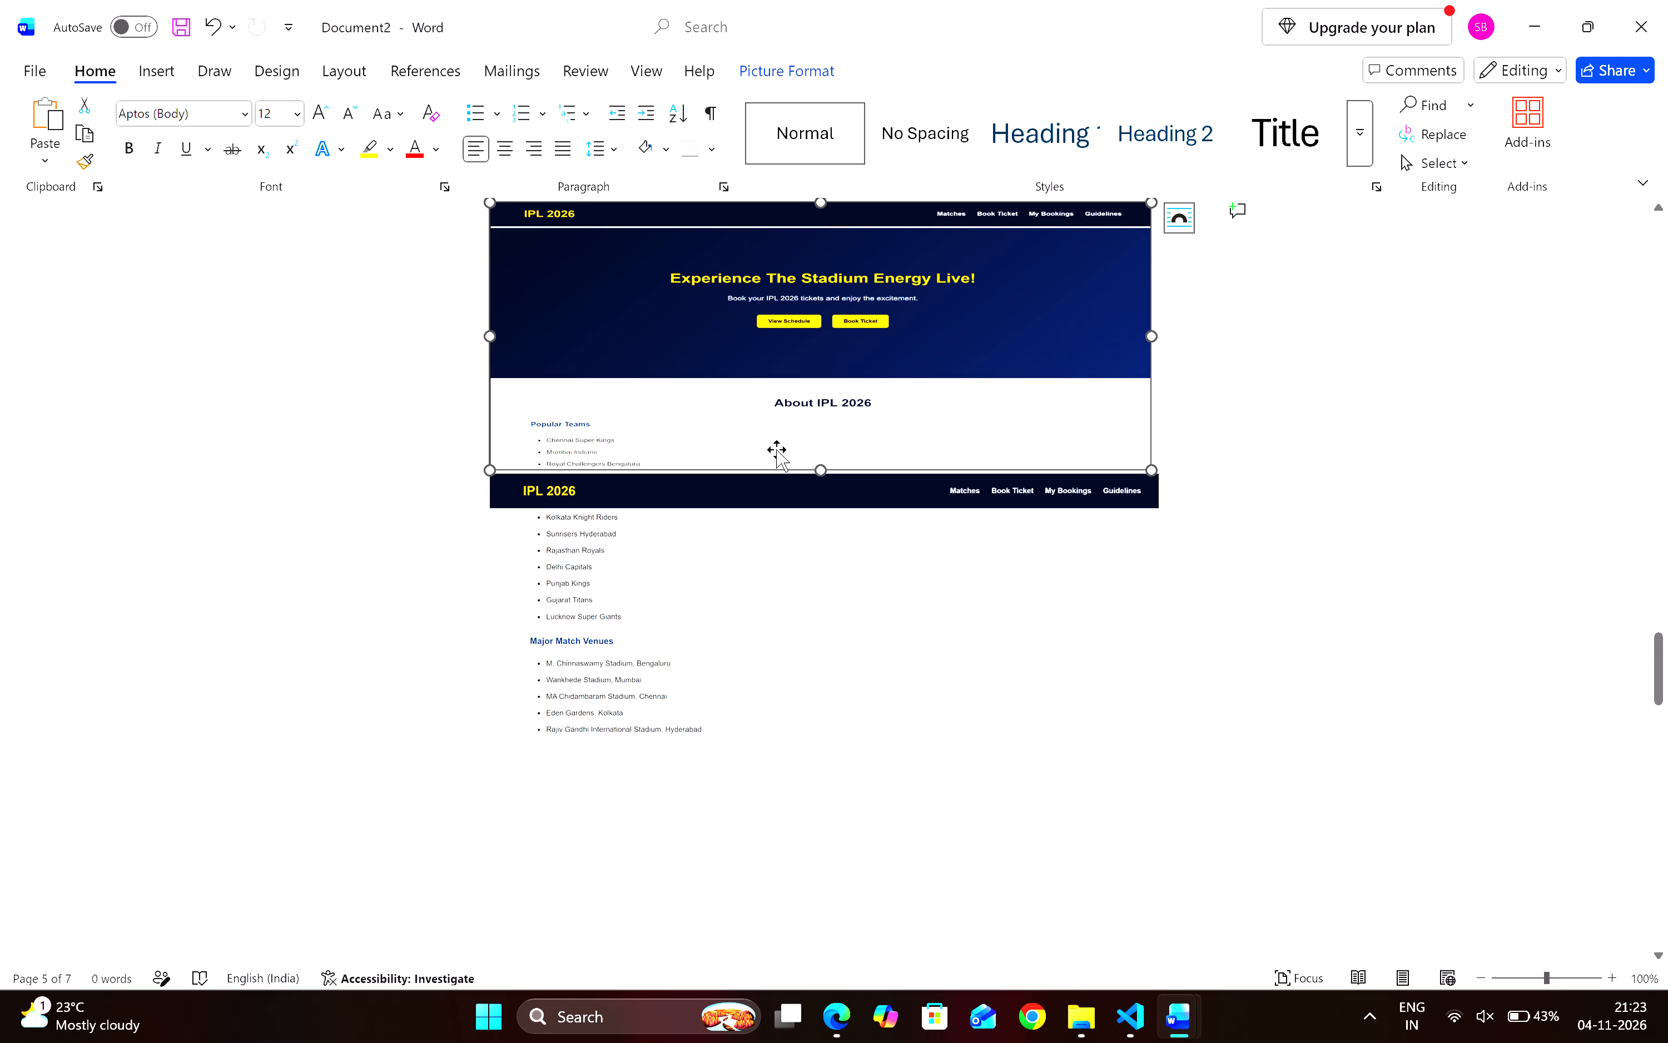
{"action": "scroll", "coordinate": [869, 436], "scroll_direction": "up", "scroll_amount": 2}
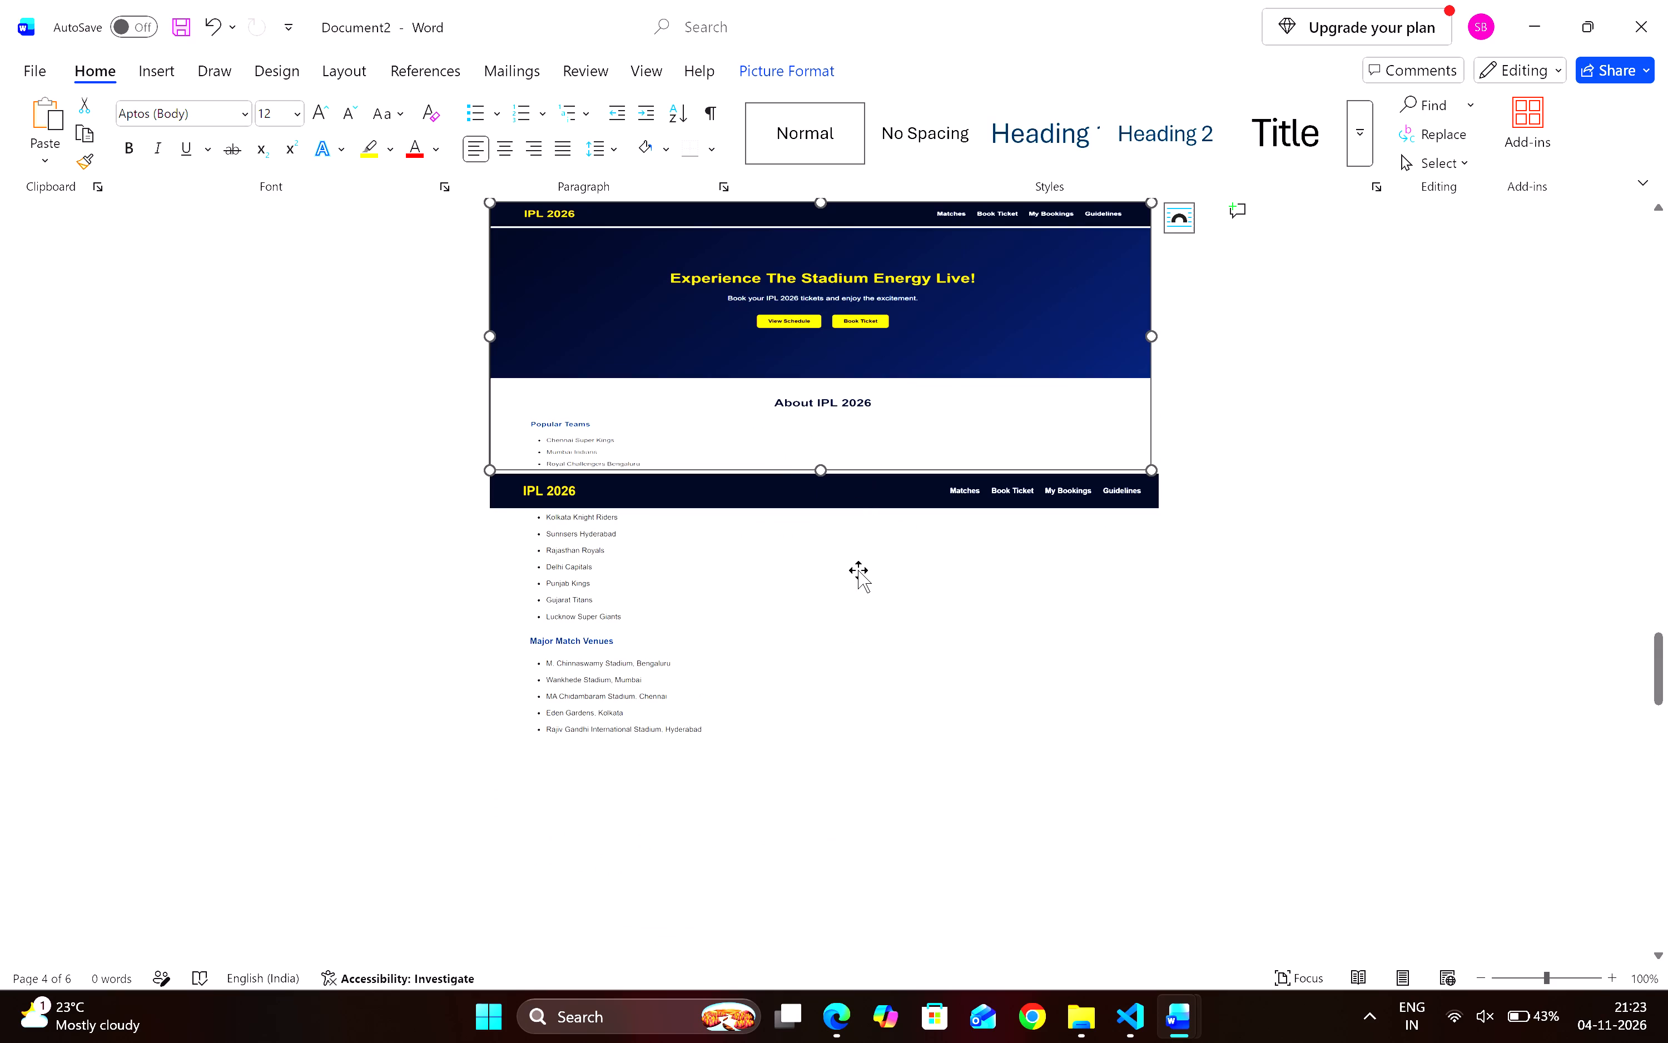
Insert a paragraph break between the hero banner screenshot and the Major Match Venues screenshot.
{"action": "left_click", "coordinate": [858, 572]}
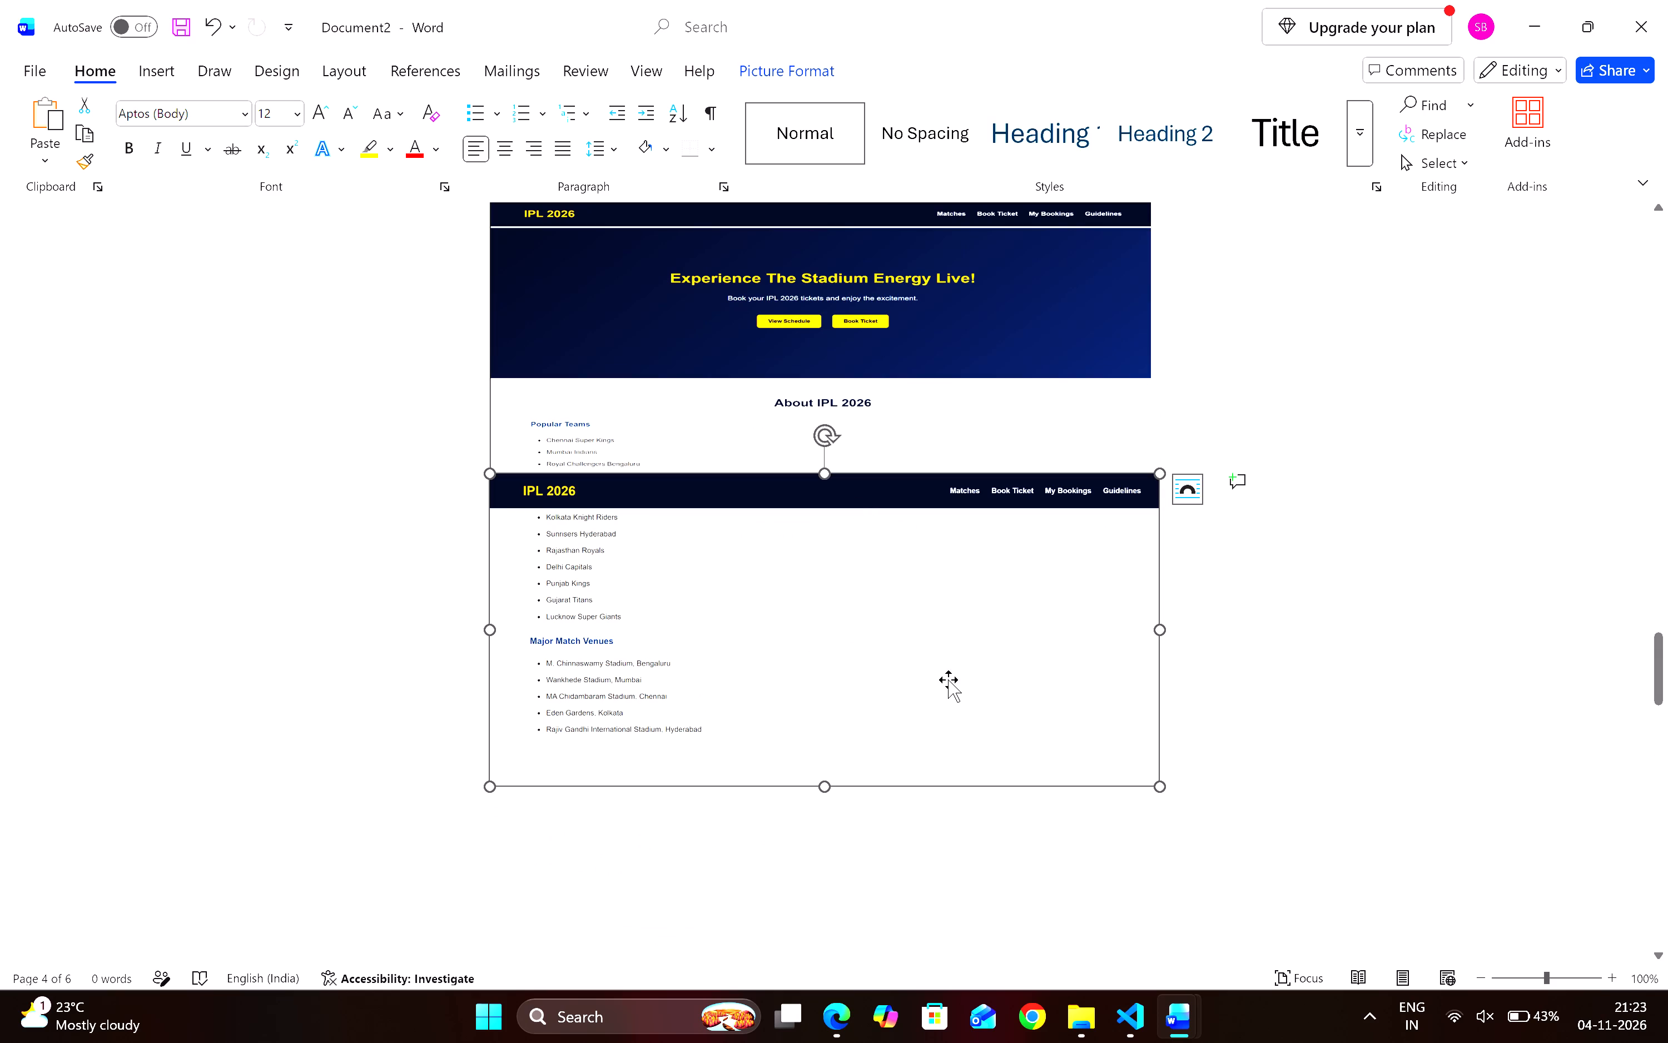
{"action": "left_click", "coordinate": [1155, 365]}
{"action": "left_click", "coordinate": [1155, 365]}
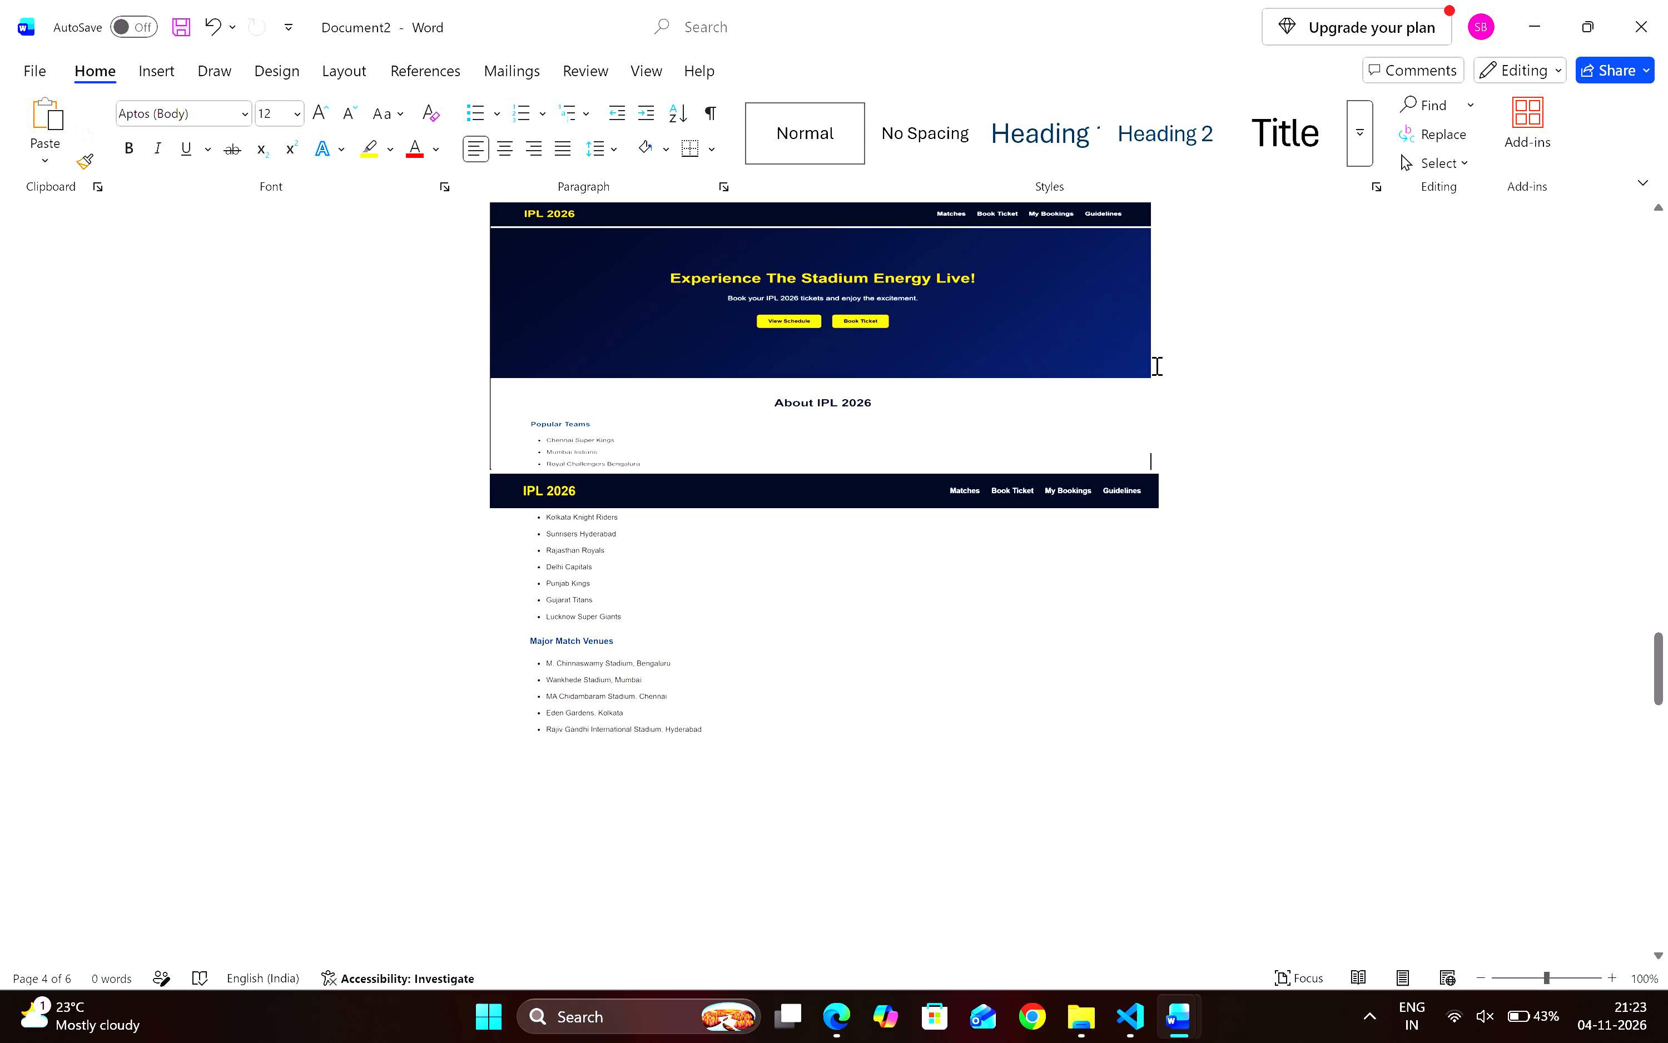
{"action": "key", "text": "Return"}
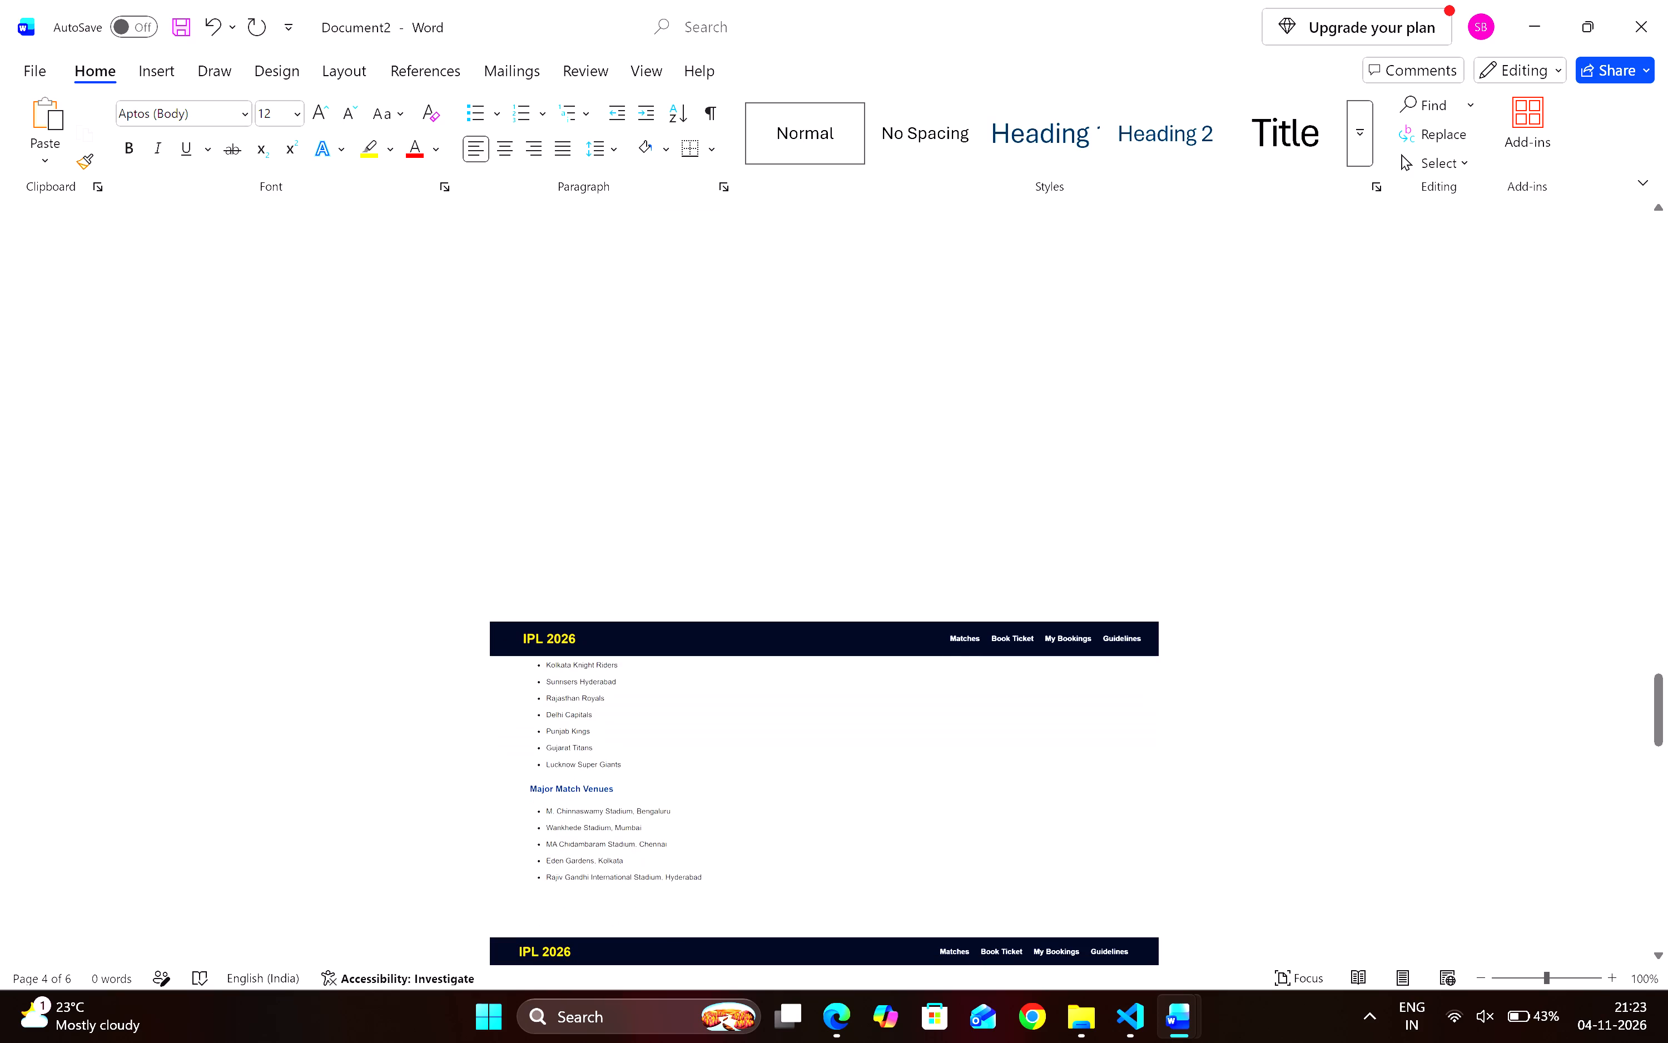
{"action": "scroll", "coordinate": [1200, 464], "scroll_direction": "up", "scroll_amount": 4}
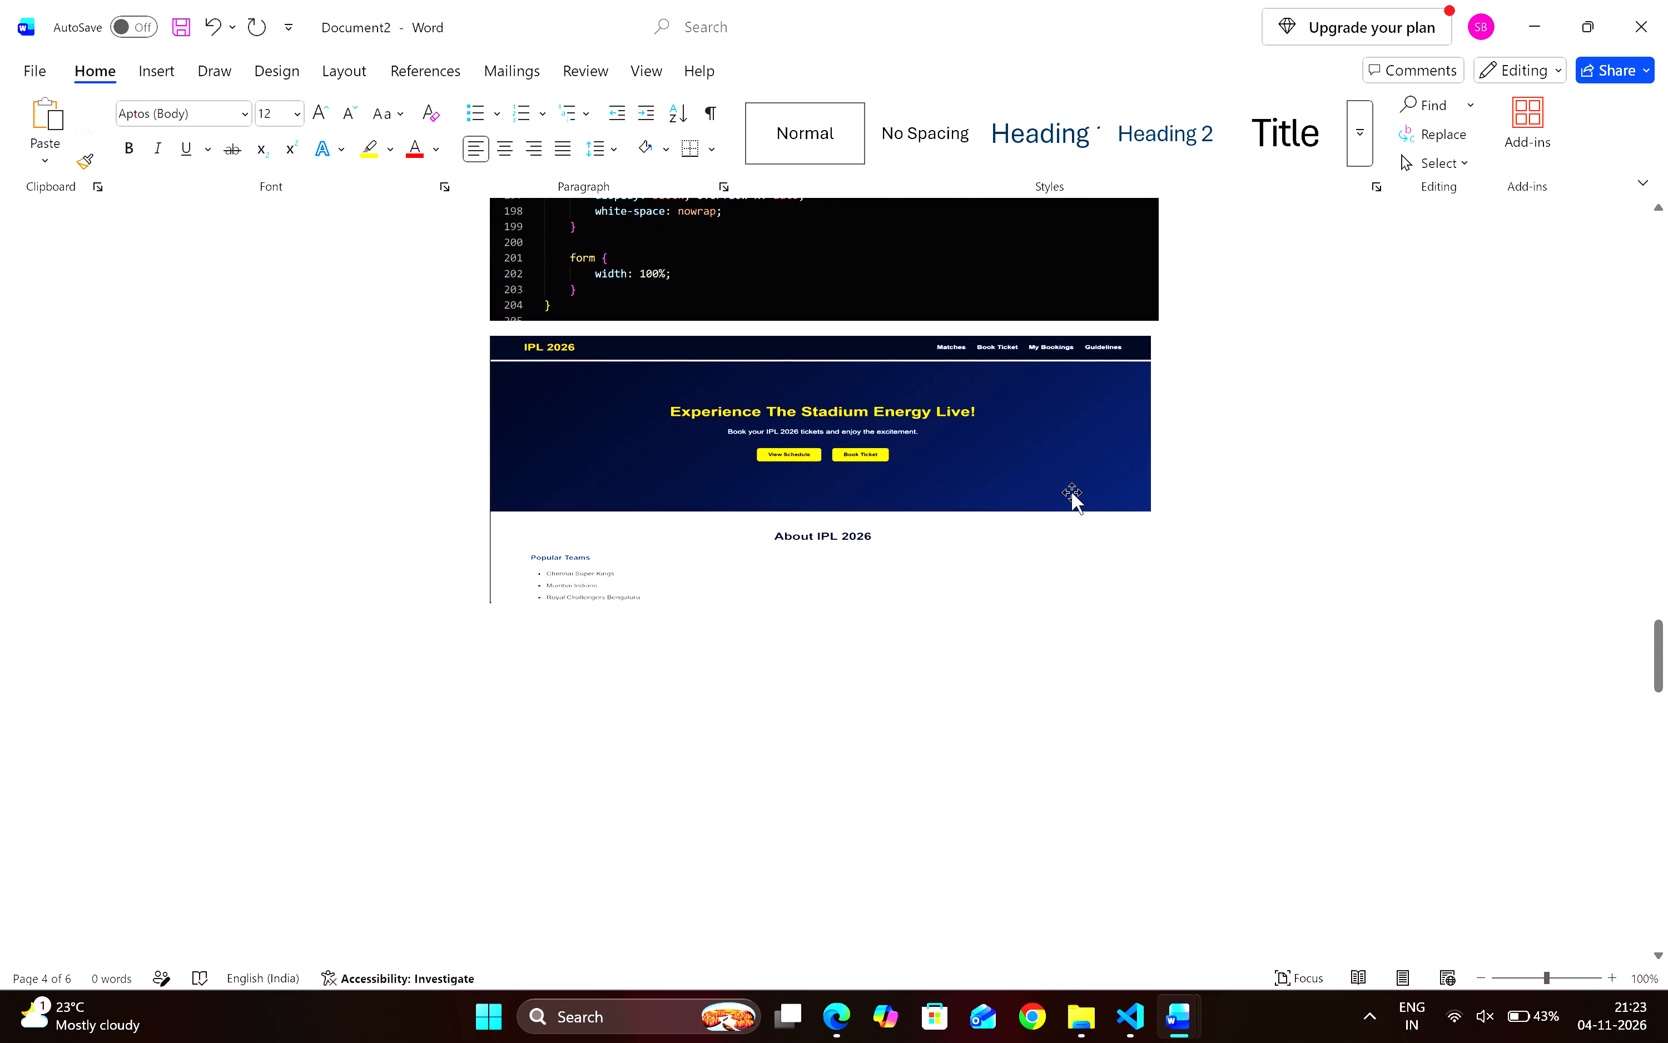
Enlarge the hero banner screenshot's height to fill the space below the code, and widen it to match the styles.css image.
{"action": "left_click", "coordinate": [1071, 492]}
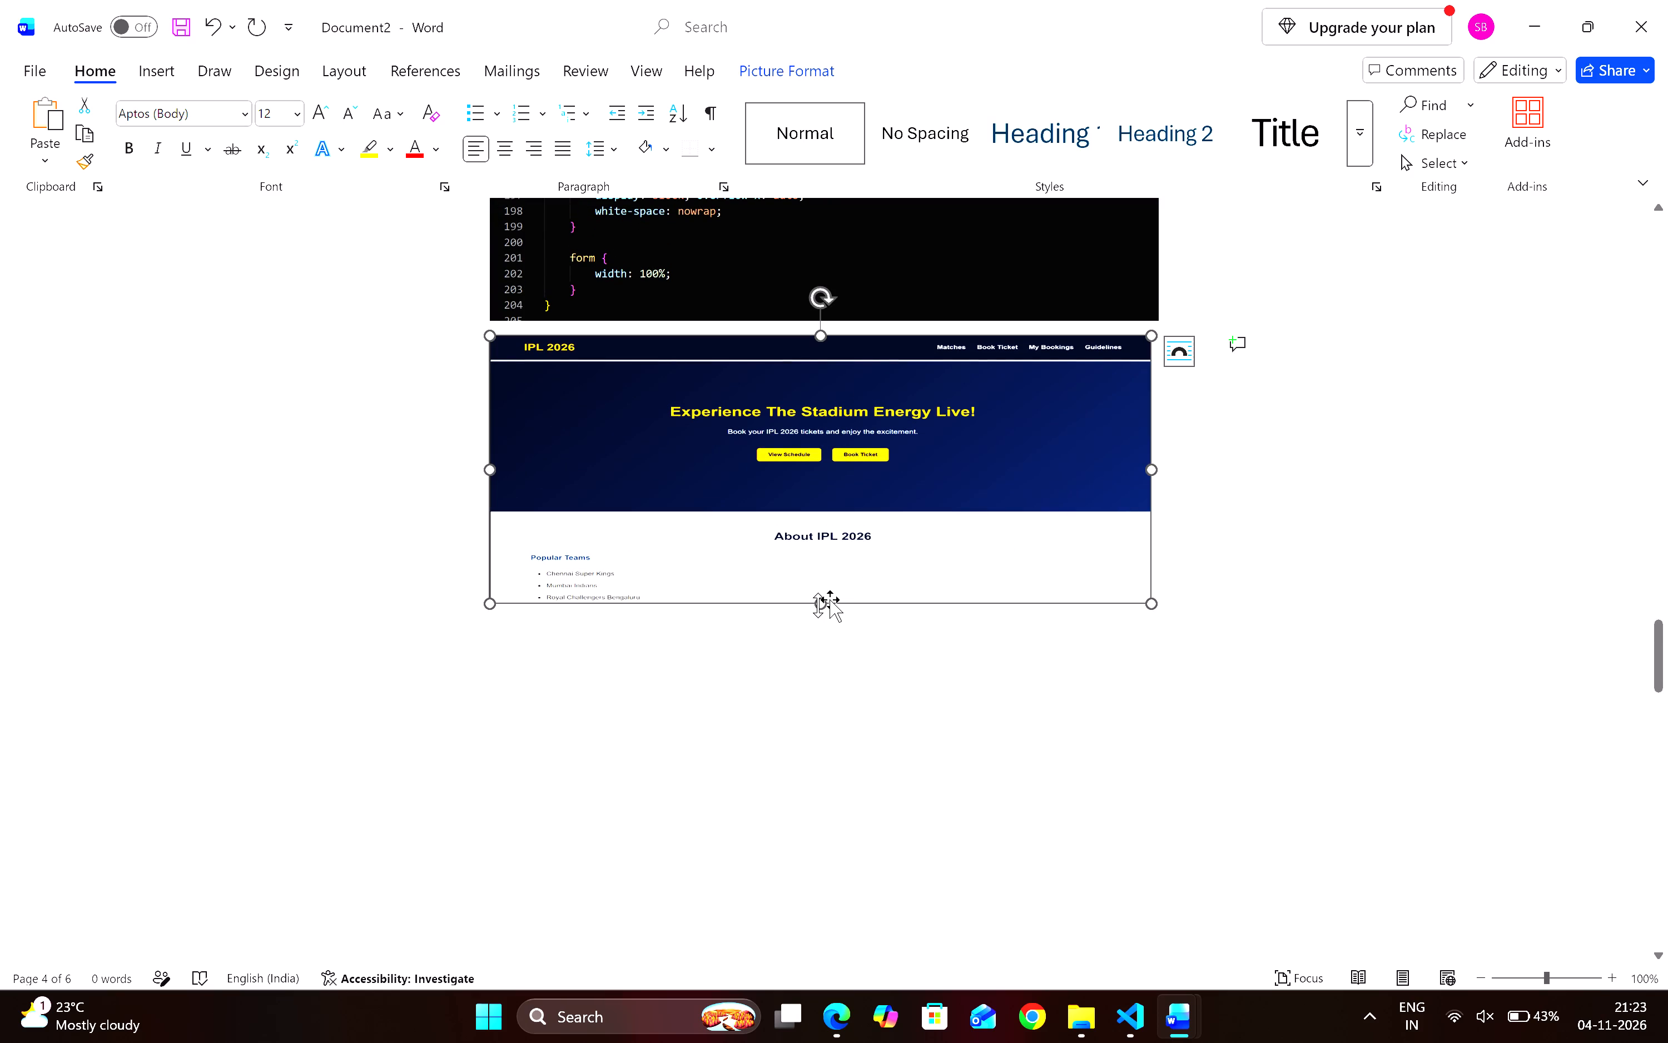
{"action": "left_click_drag", "start_coordinate": [818, 605], "coordinate": [865, 704]}
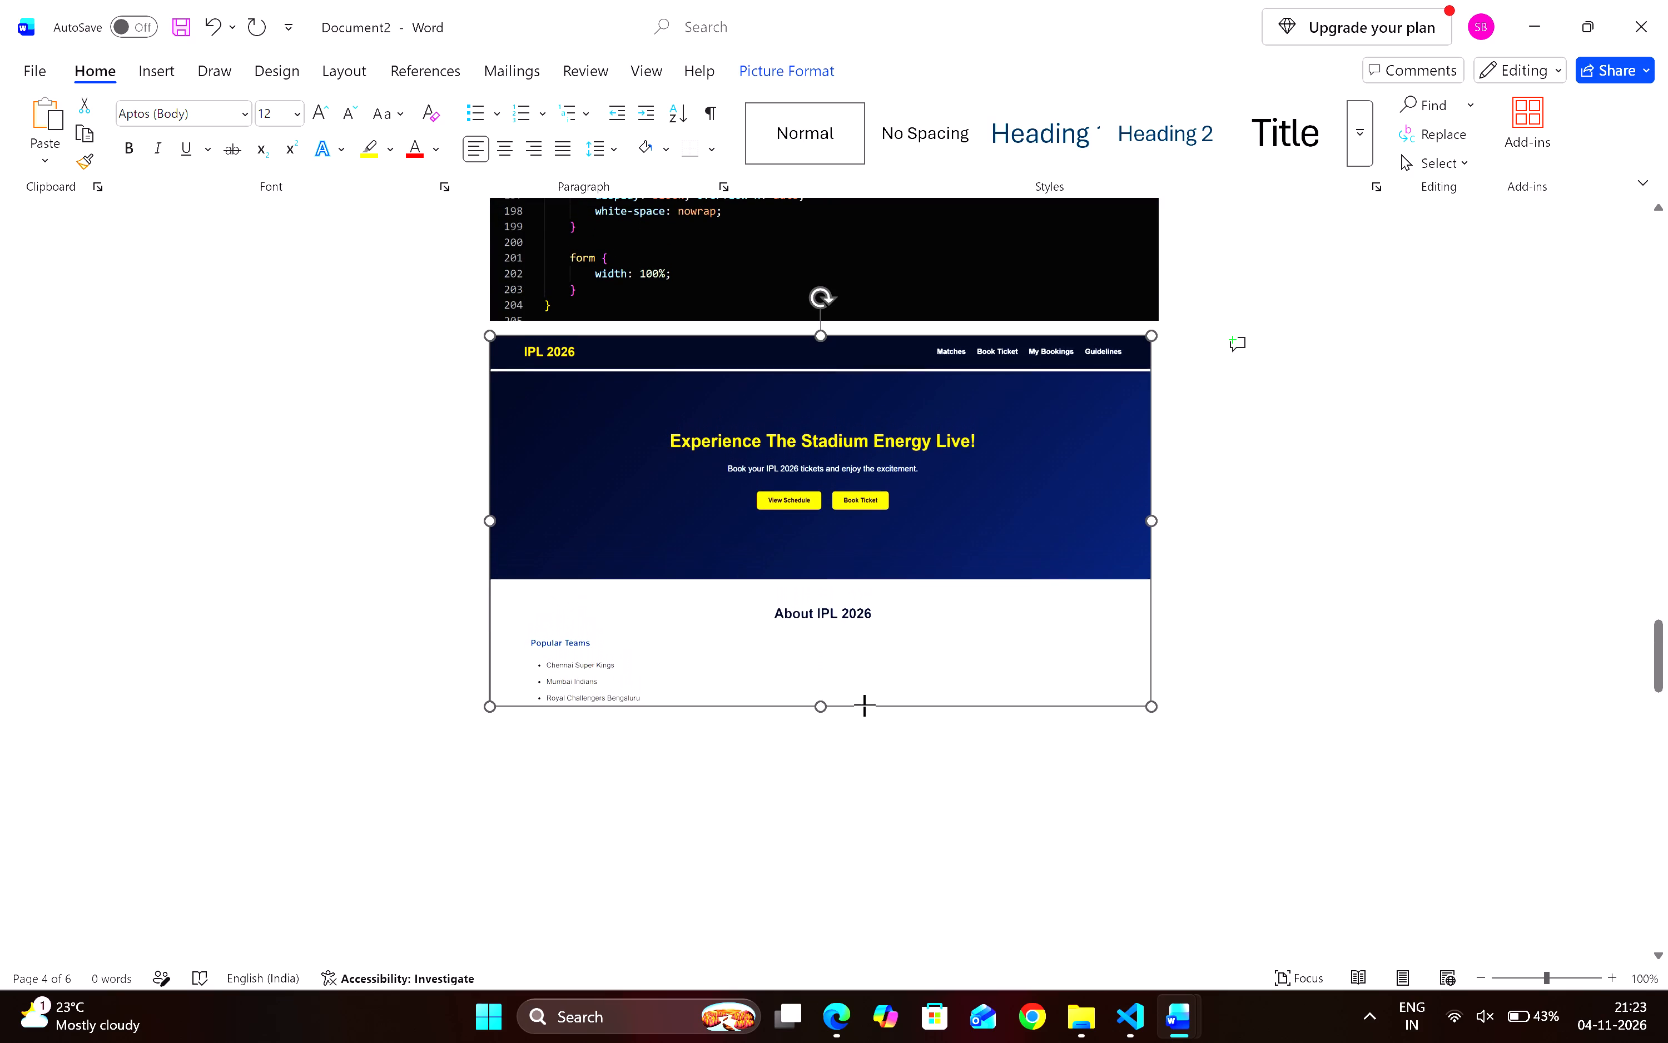
{"action": "left_click_drag", "start_coordinate": [865, 704], "coordinate": [863, 703]}
{"action": "scroll", "coordinate": [863, 703], "scroll_direction": "down", "scroll_amount": 1}
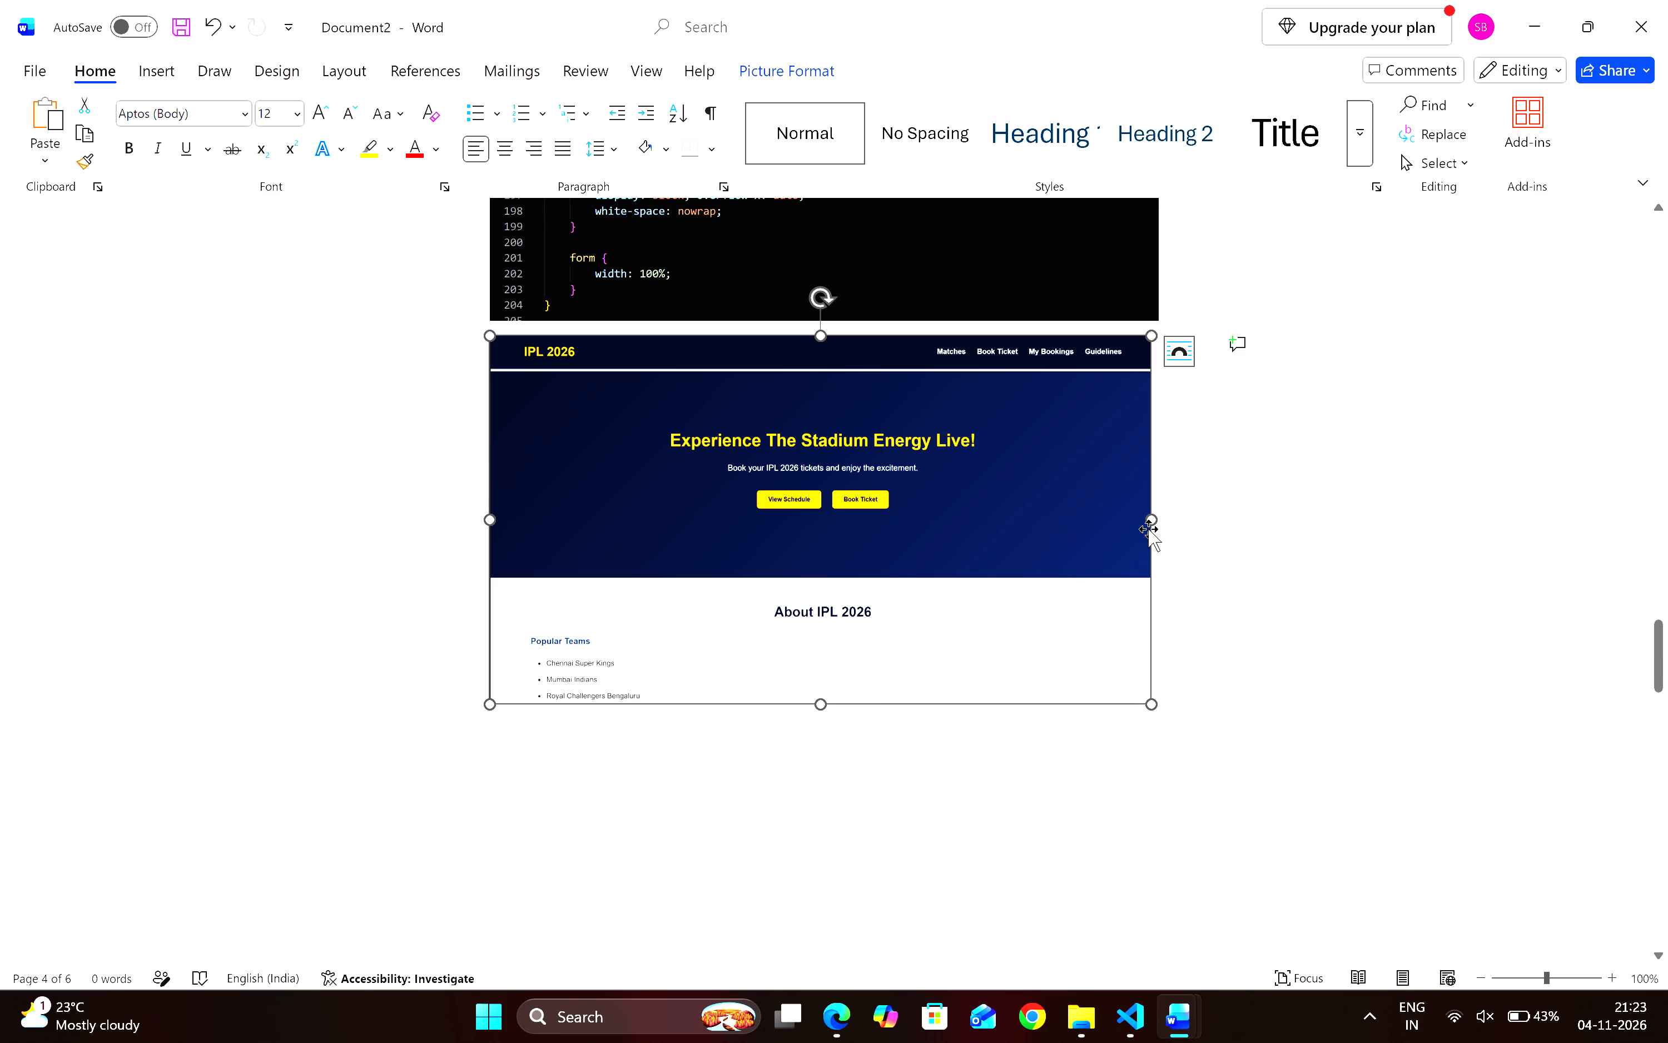
{"action": "left_click", "coordinate": [1124, 515]}
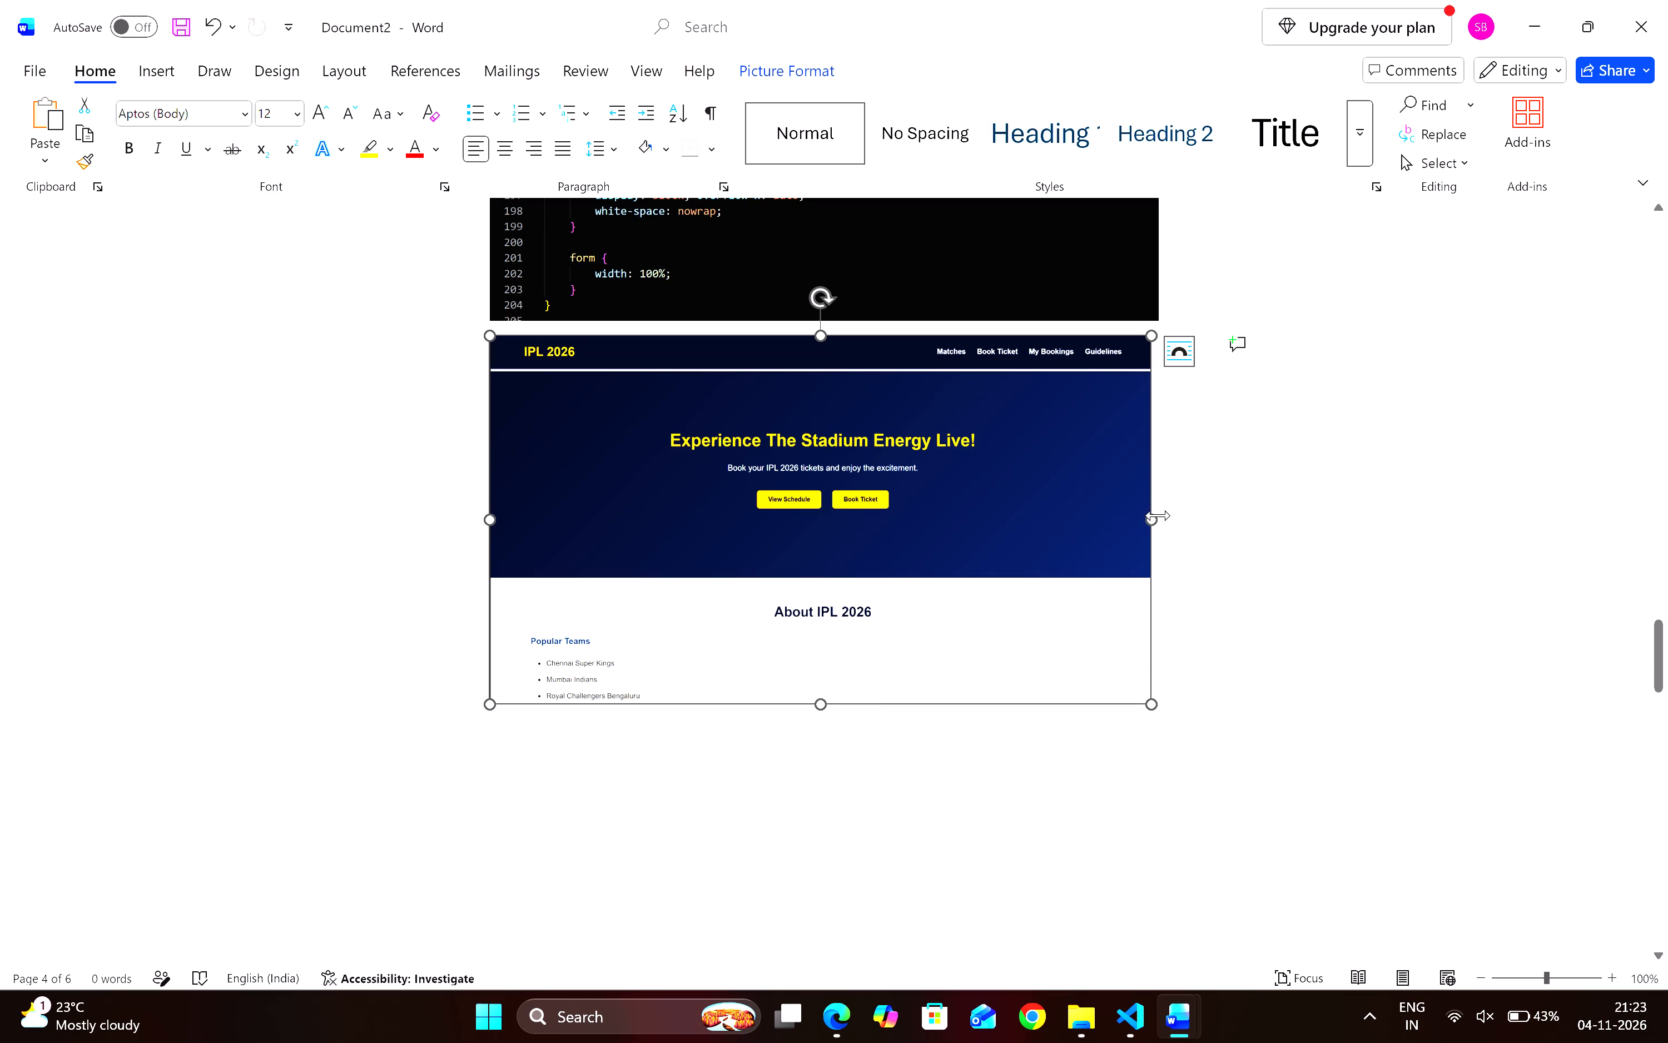
{"action": "left_click", "coordinate": [1155, 519]}
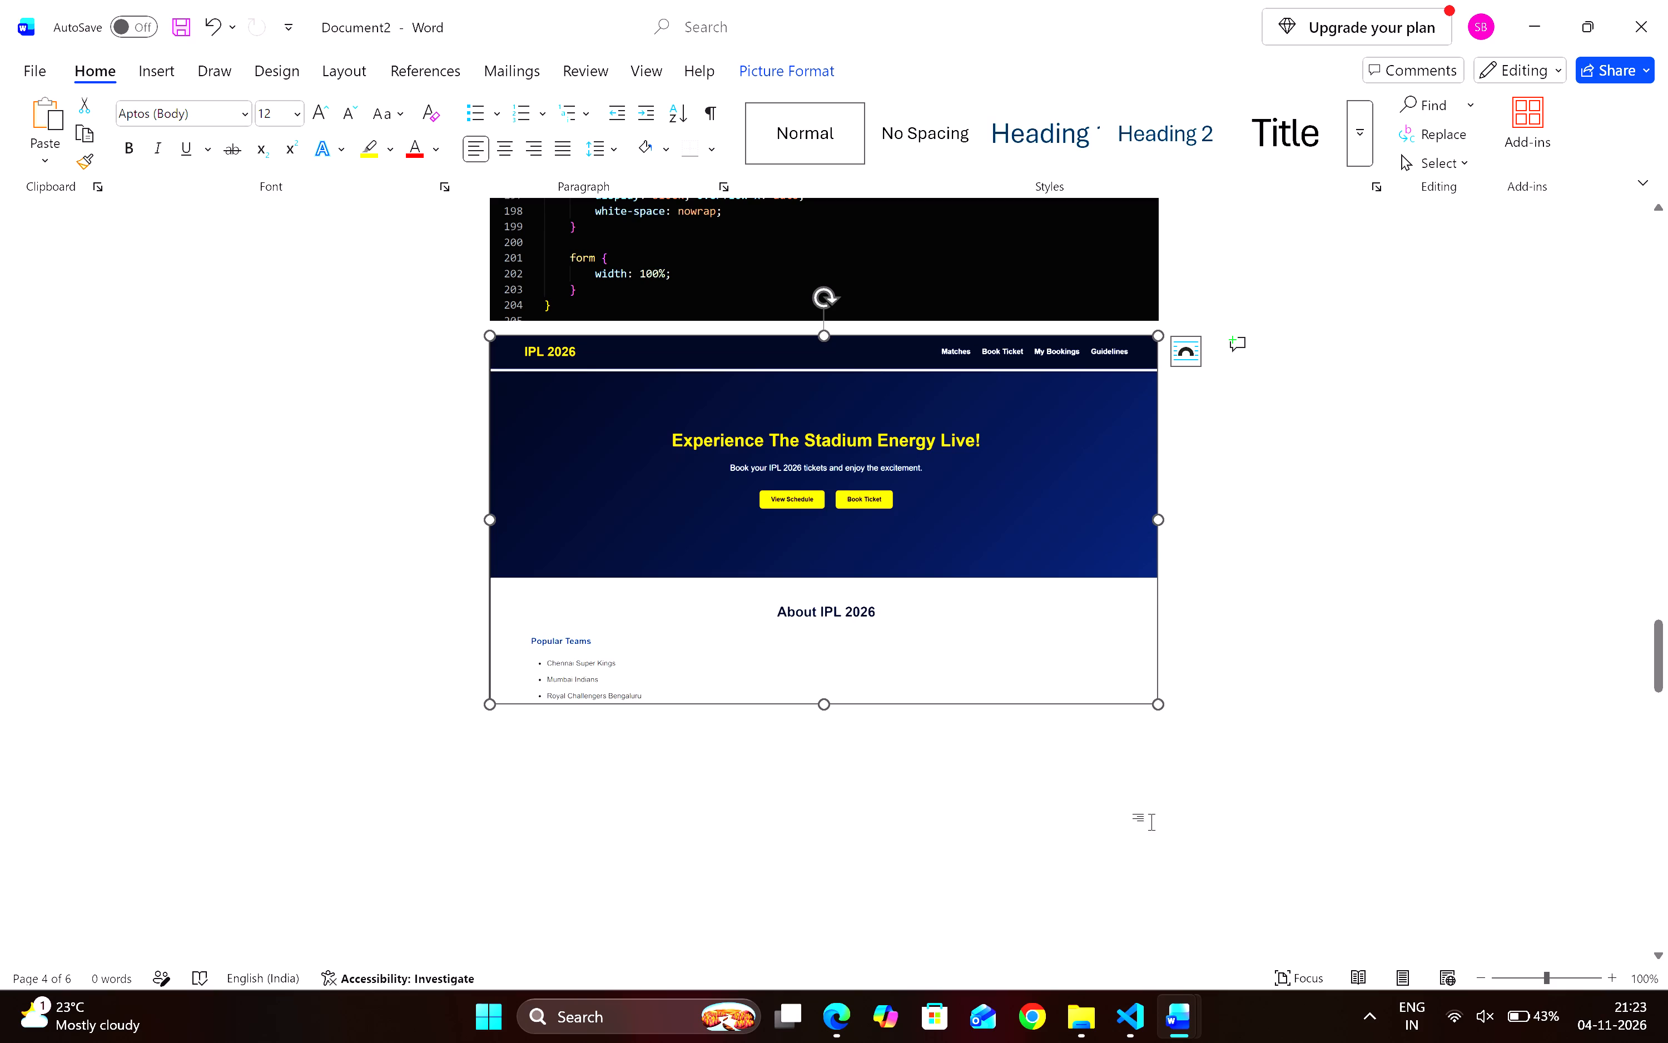
Review the page screenshots down to Stadium Guidelines and back up to the styles.css images, checking their layout and page breaks.
{"action": "scroll", "coordinate": [1139, 845], "scroll_direction": "down", "scroll_amount": 7}
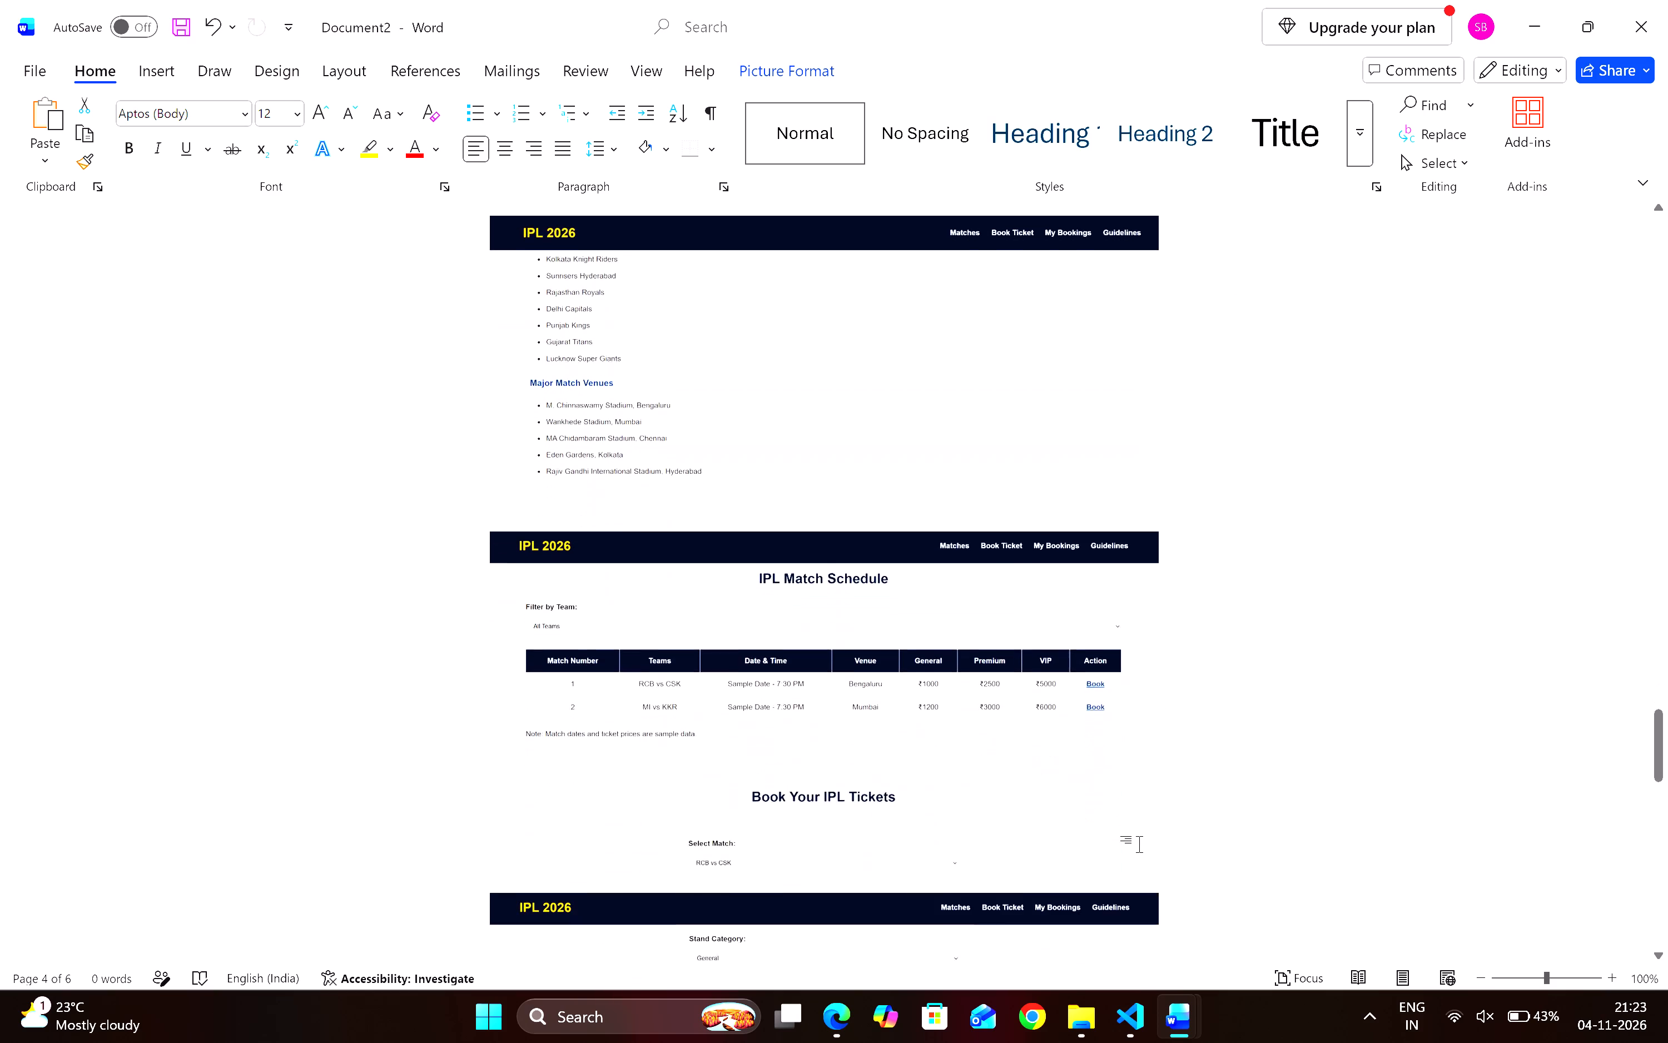
{"action": "scroll", "coordinate": [1139, 845], "scroll_direction": "down", "scroll_amount": 8}
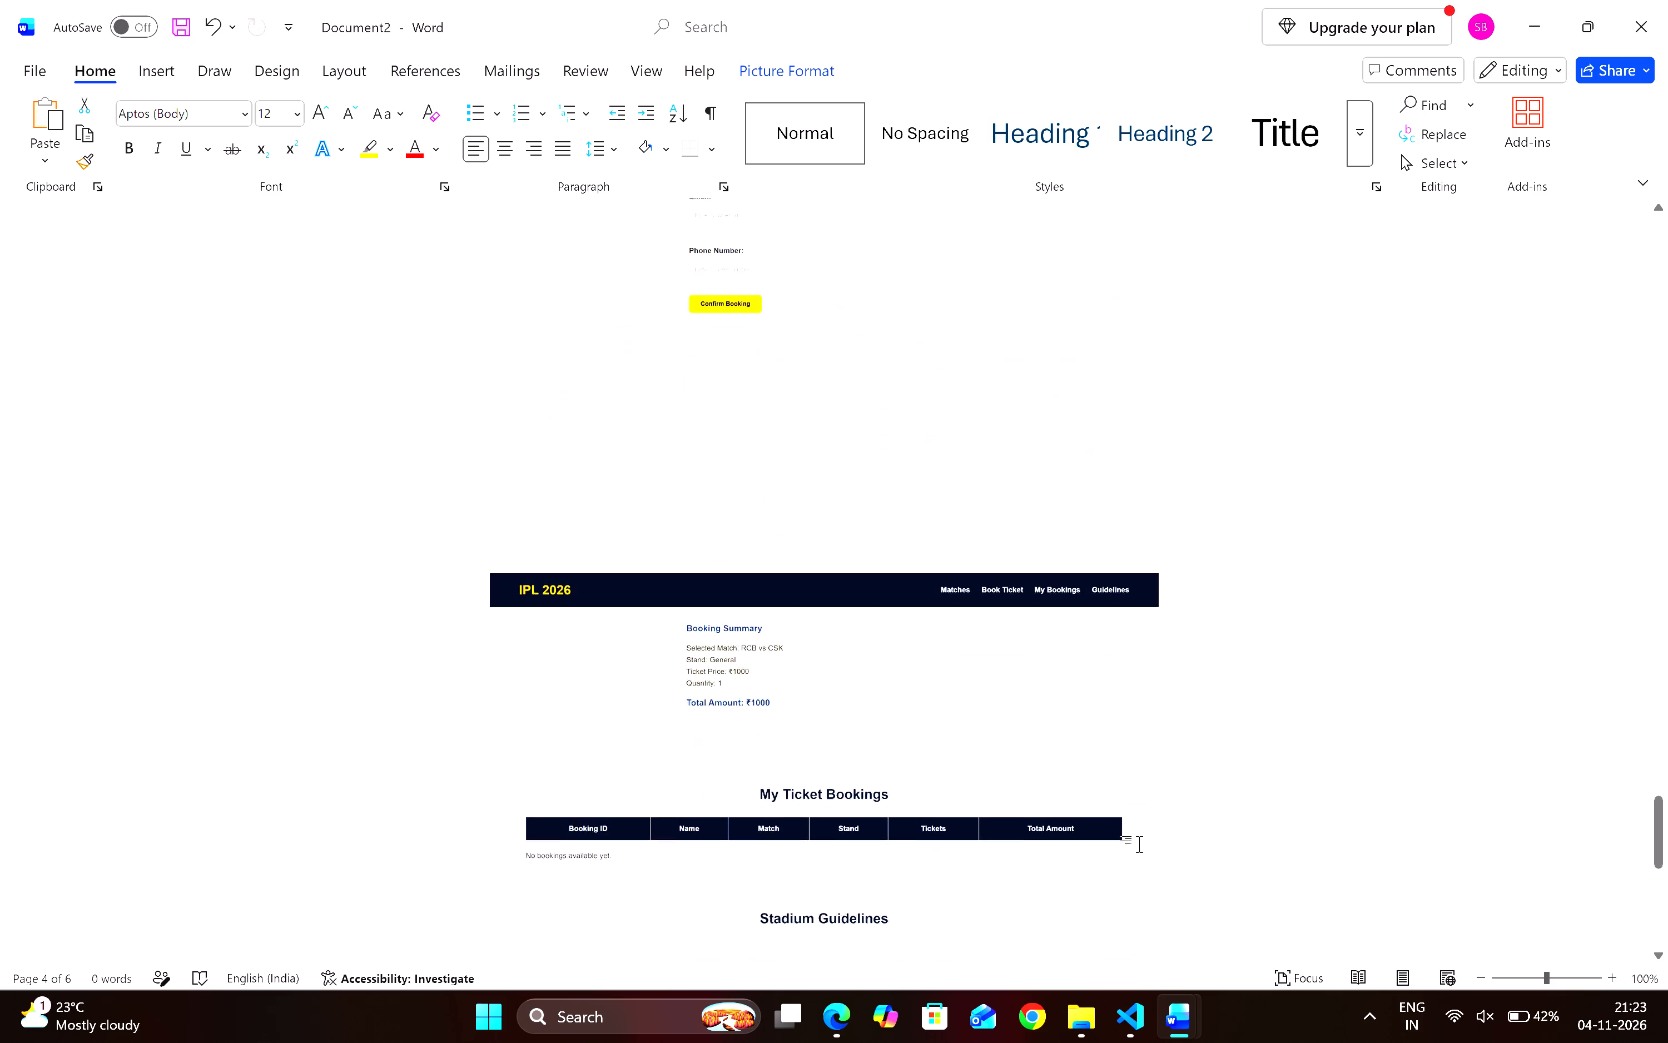
{"action": "scroll", "coordinate": [1139, 845], "scroll_direction": "down", "scroll_amount": 3}
{"action": "scroll", "coordinate": [1139, 845], "scroll_direction": "up", "scroll_amount": 2}
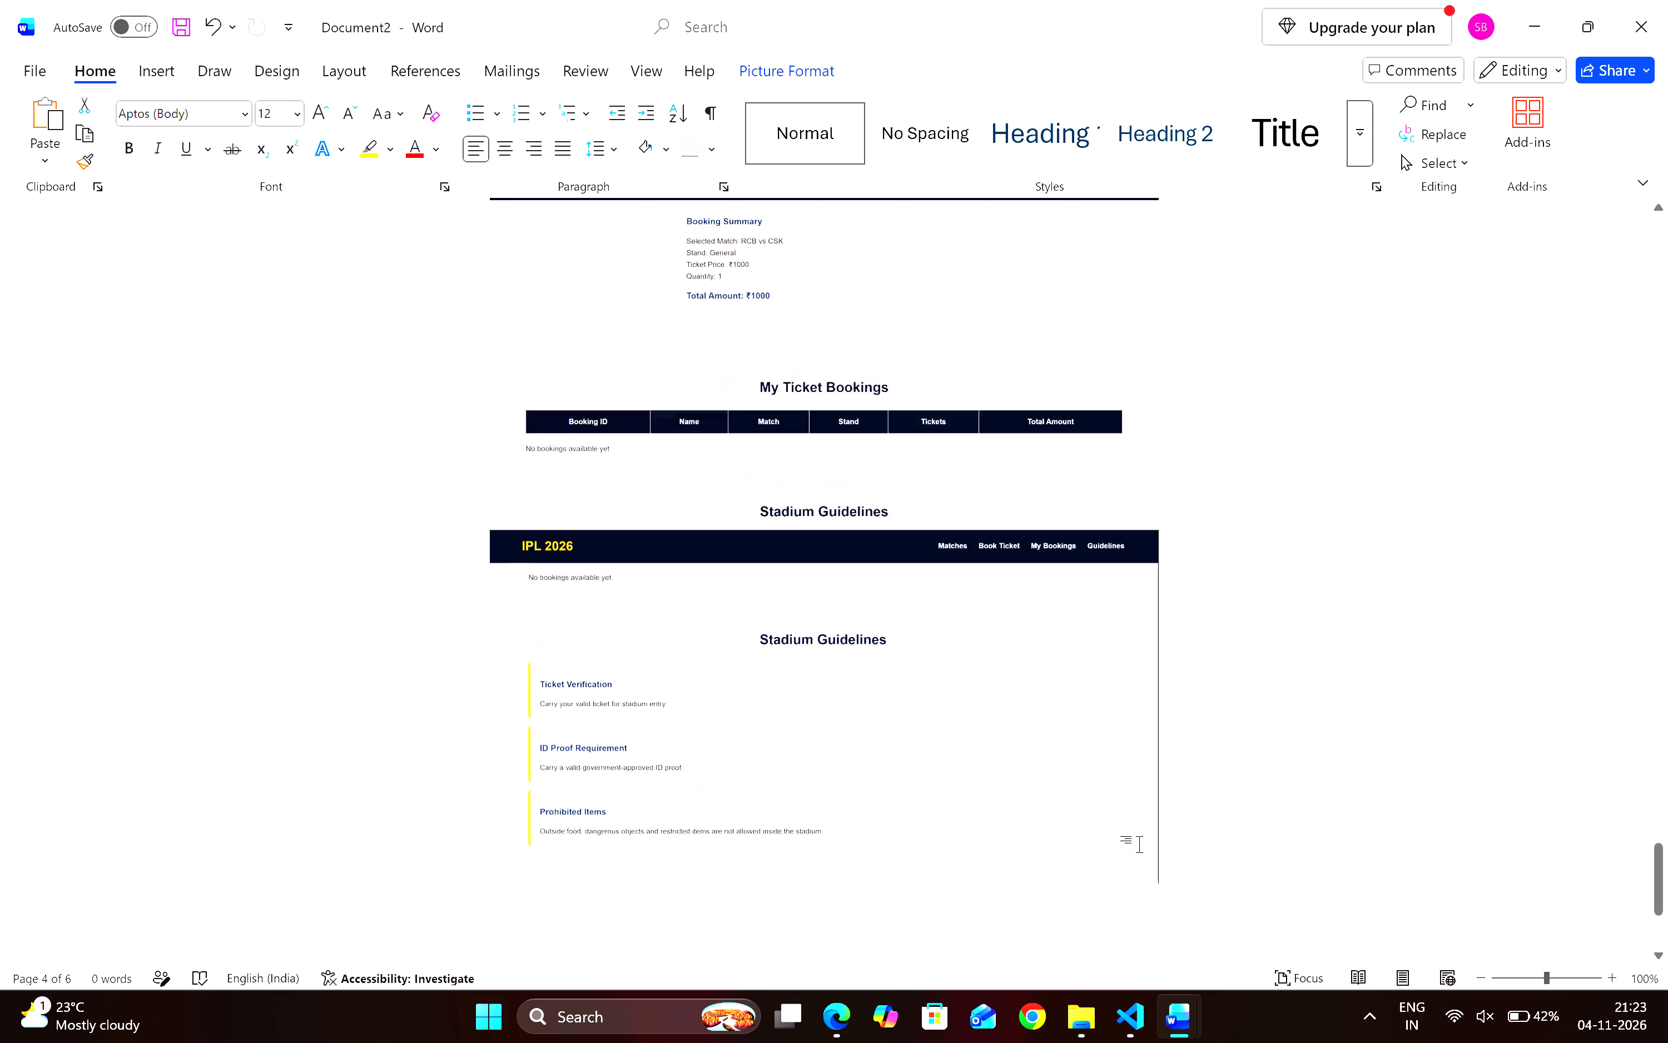
{"action": "scroll", "coordinate": [1139, 845], "scroll_direction": "up", "scroll_amount": 5}
{"action": "scroll", "coordinate": [1139, 845], "scroll_direction": "down", "scroll_amount": 2}
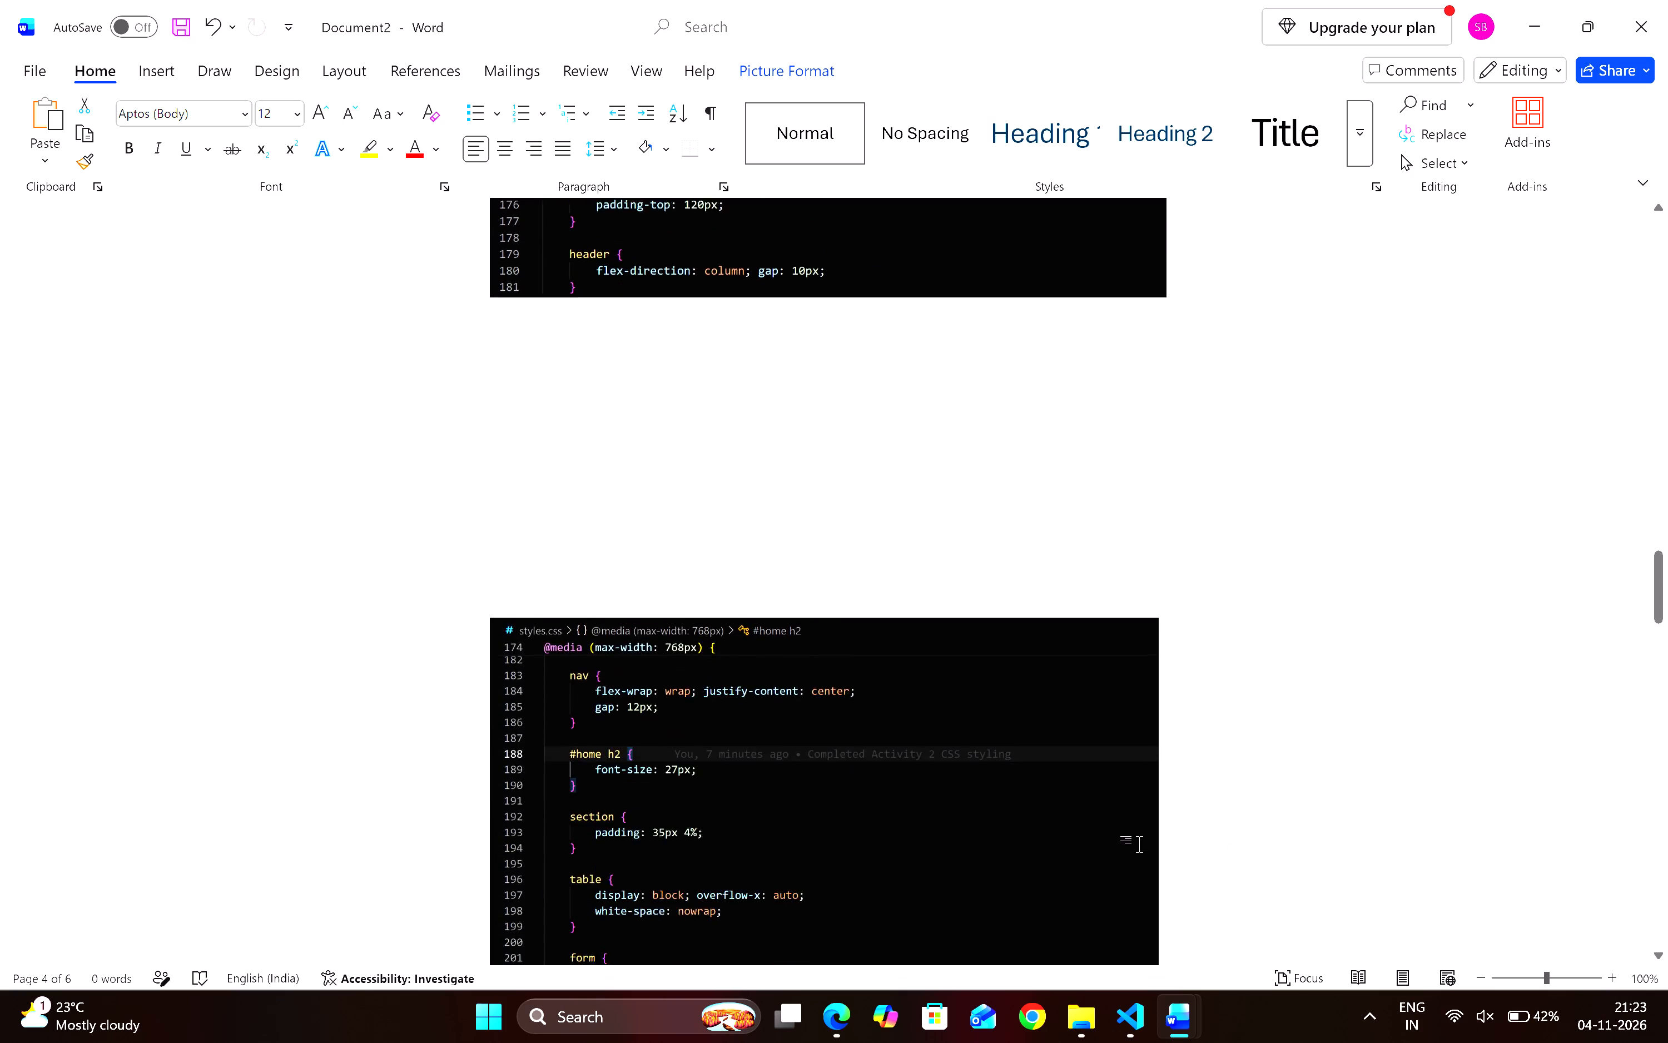
Review the page screenshots from the last styles.css image down to Stadium Guidelines, checking their layout.
{"action": "scroll", "coordinate": [1139, 845], "scroll_direction": "down", "scroll_amount": 6}
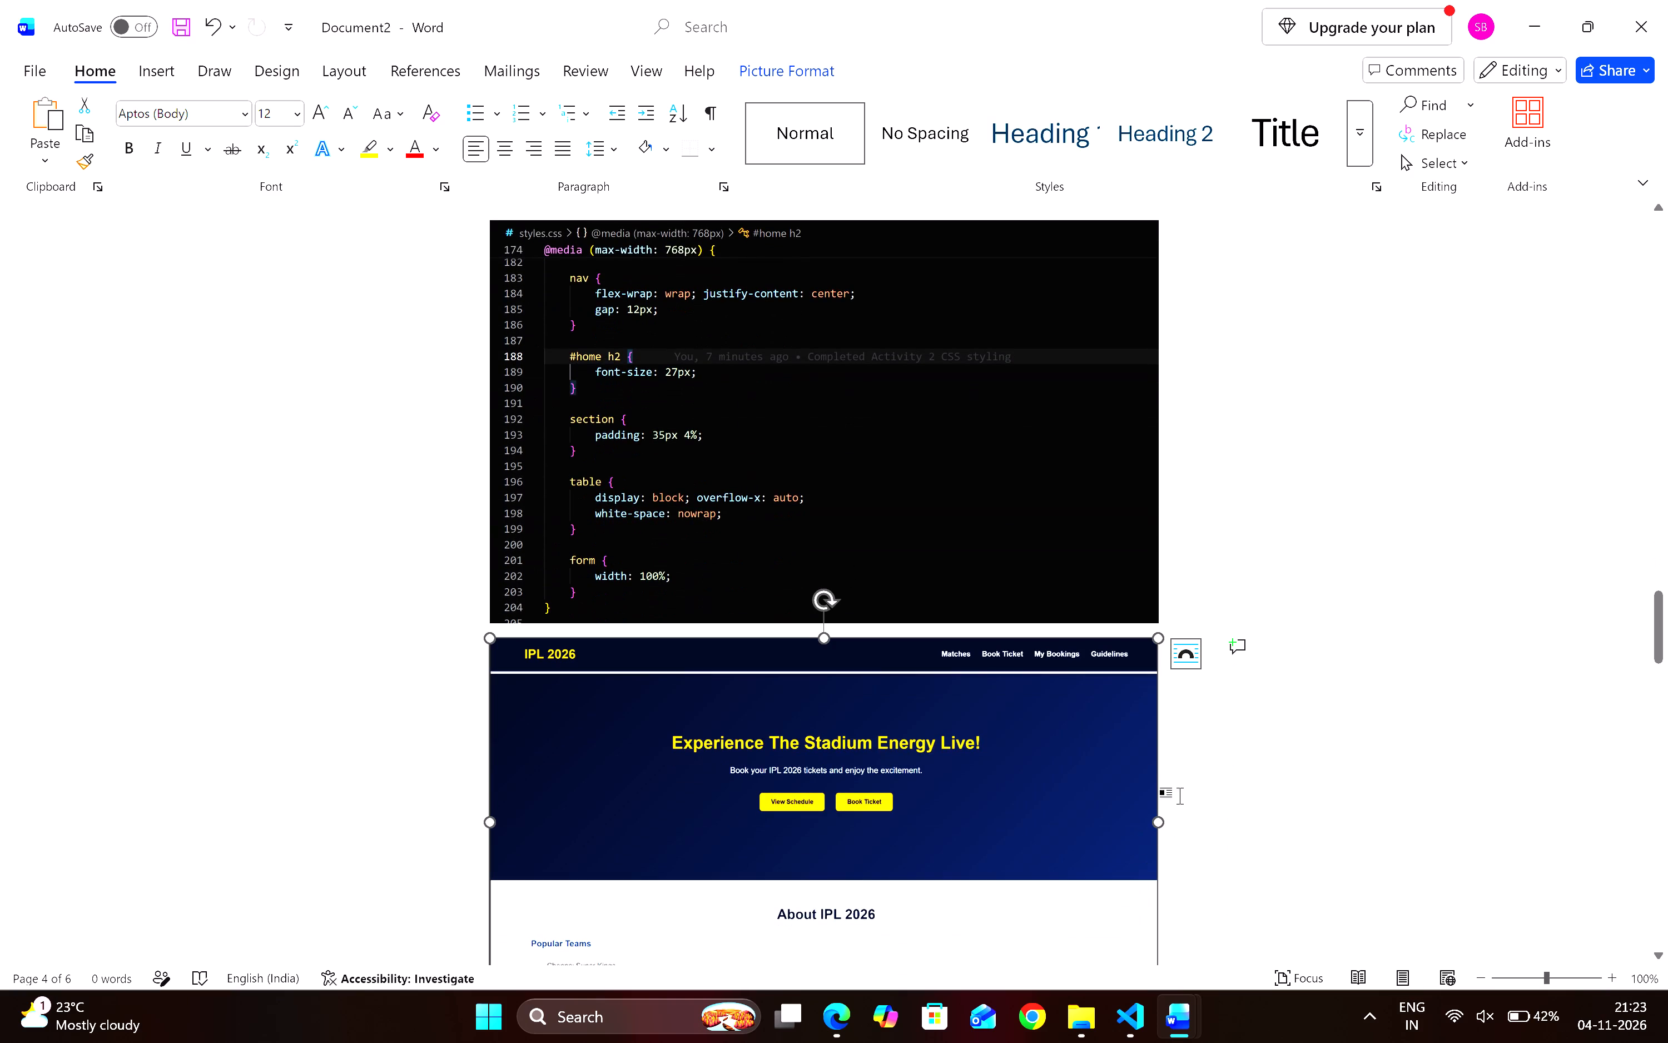
{"action": "left_click", "coordinate": [1234, 469]}
{"action": "scroll", "coordinate": [1214, 686], "scroll_direction": "down", "scroll_amount": 7}
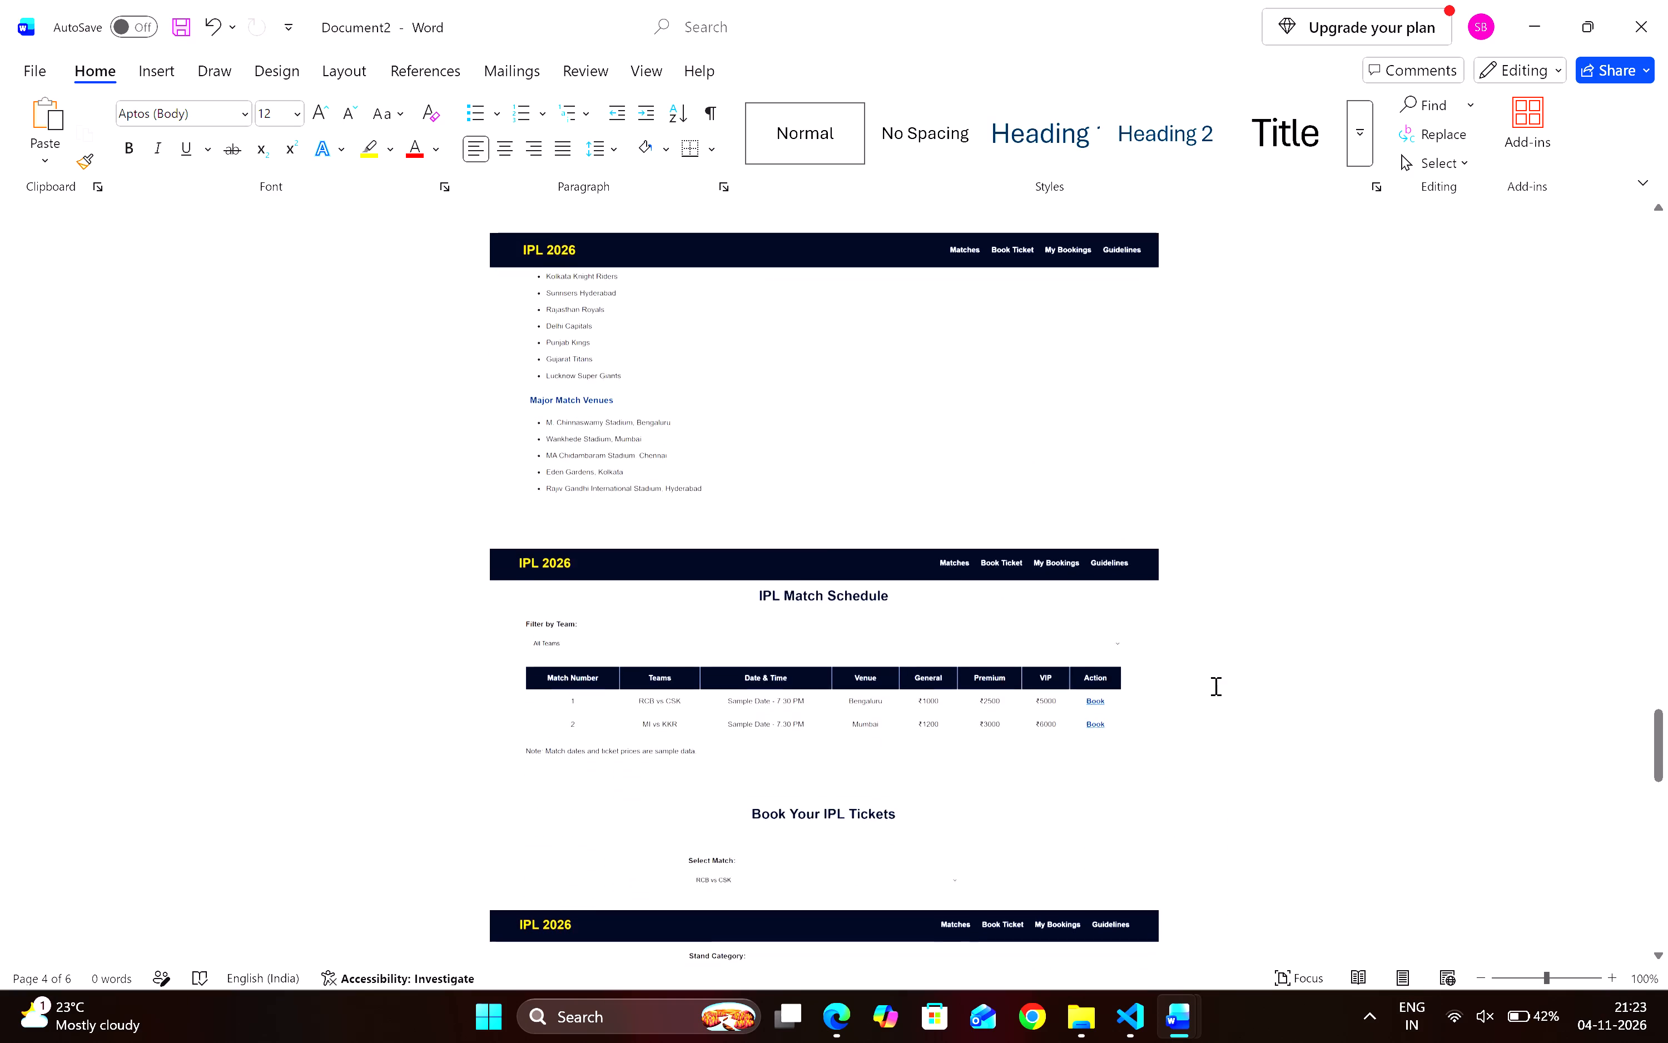
{"action": "scroll", "coordinate": [1214, 686], "scroll_direction": "down", "scroll_amount": 1}
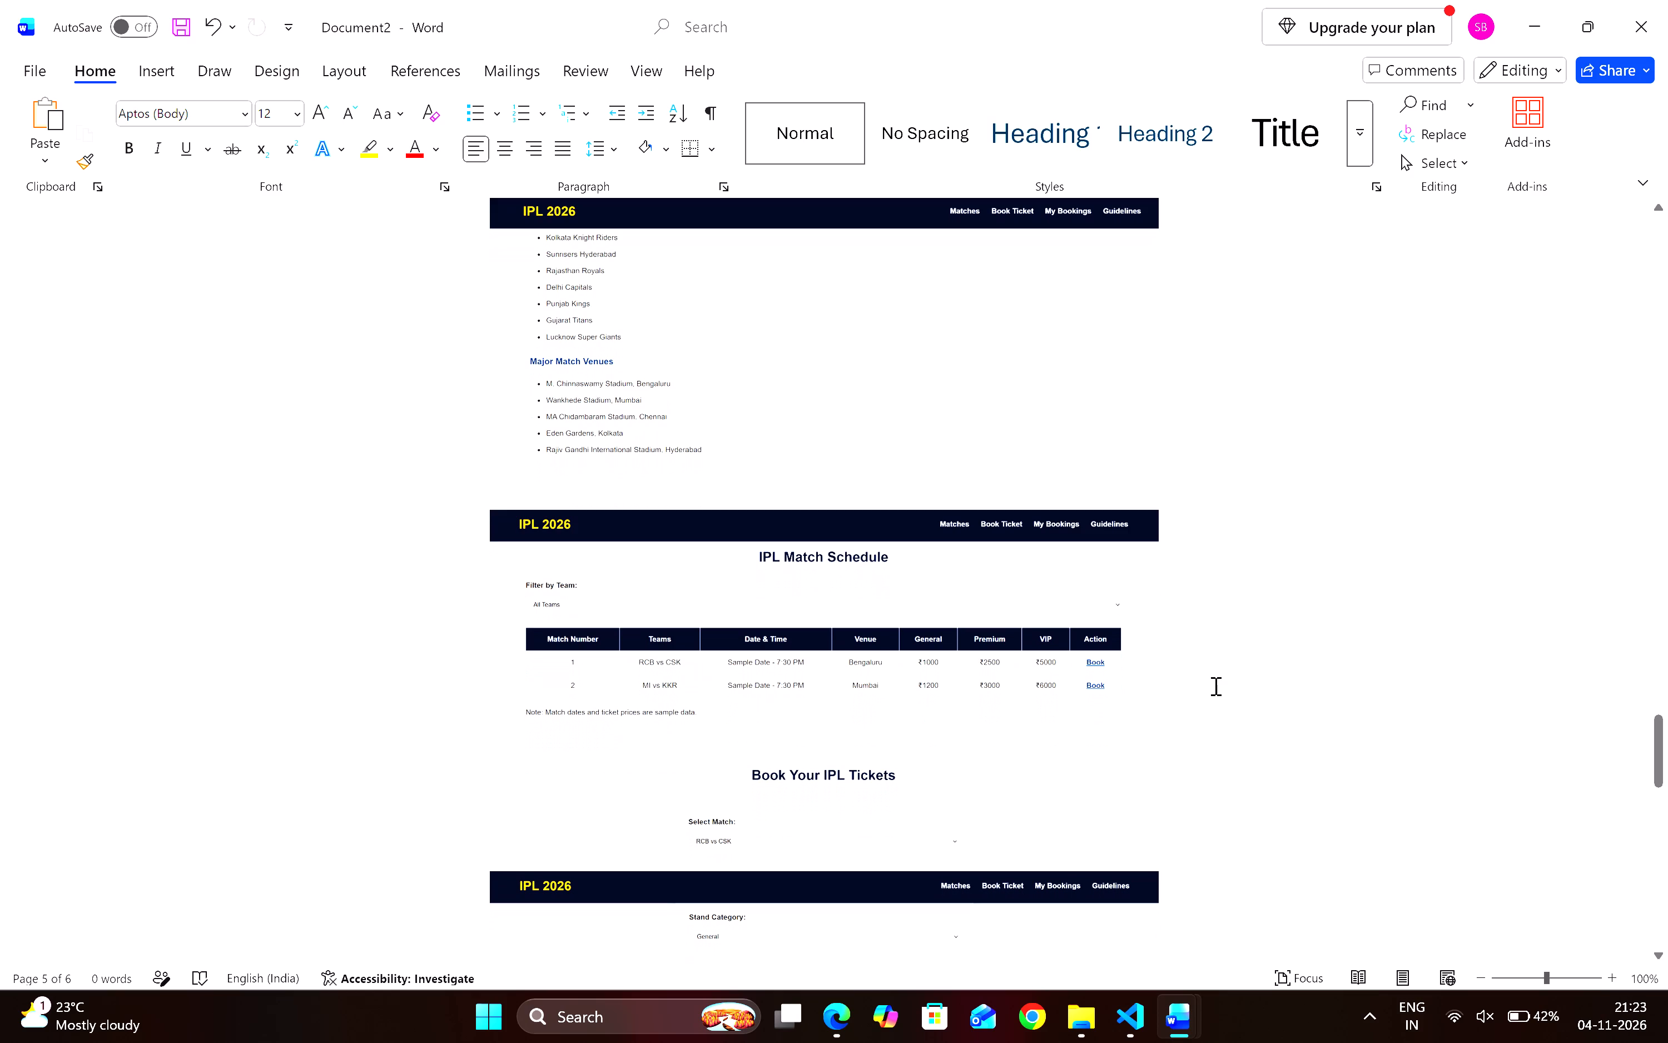
{"action": "scroll", "coordinate": [1214, 686], "scroll_direction": "down", "scroll_amount": 8}
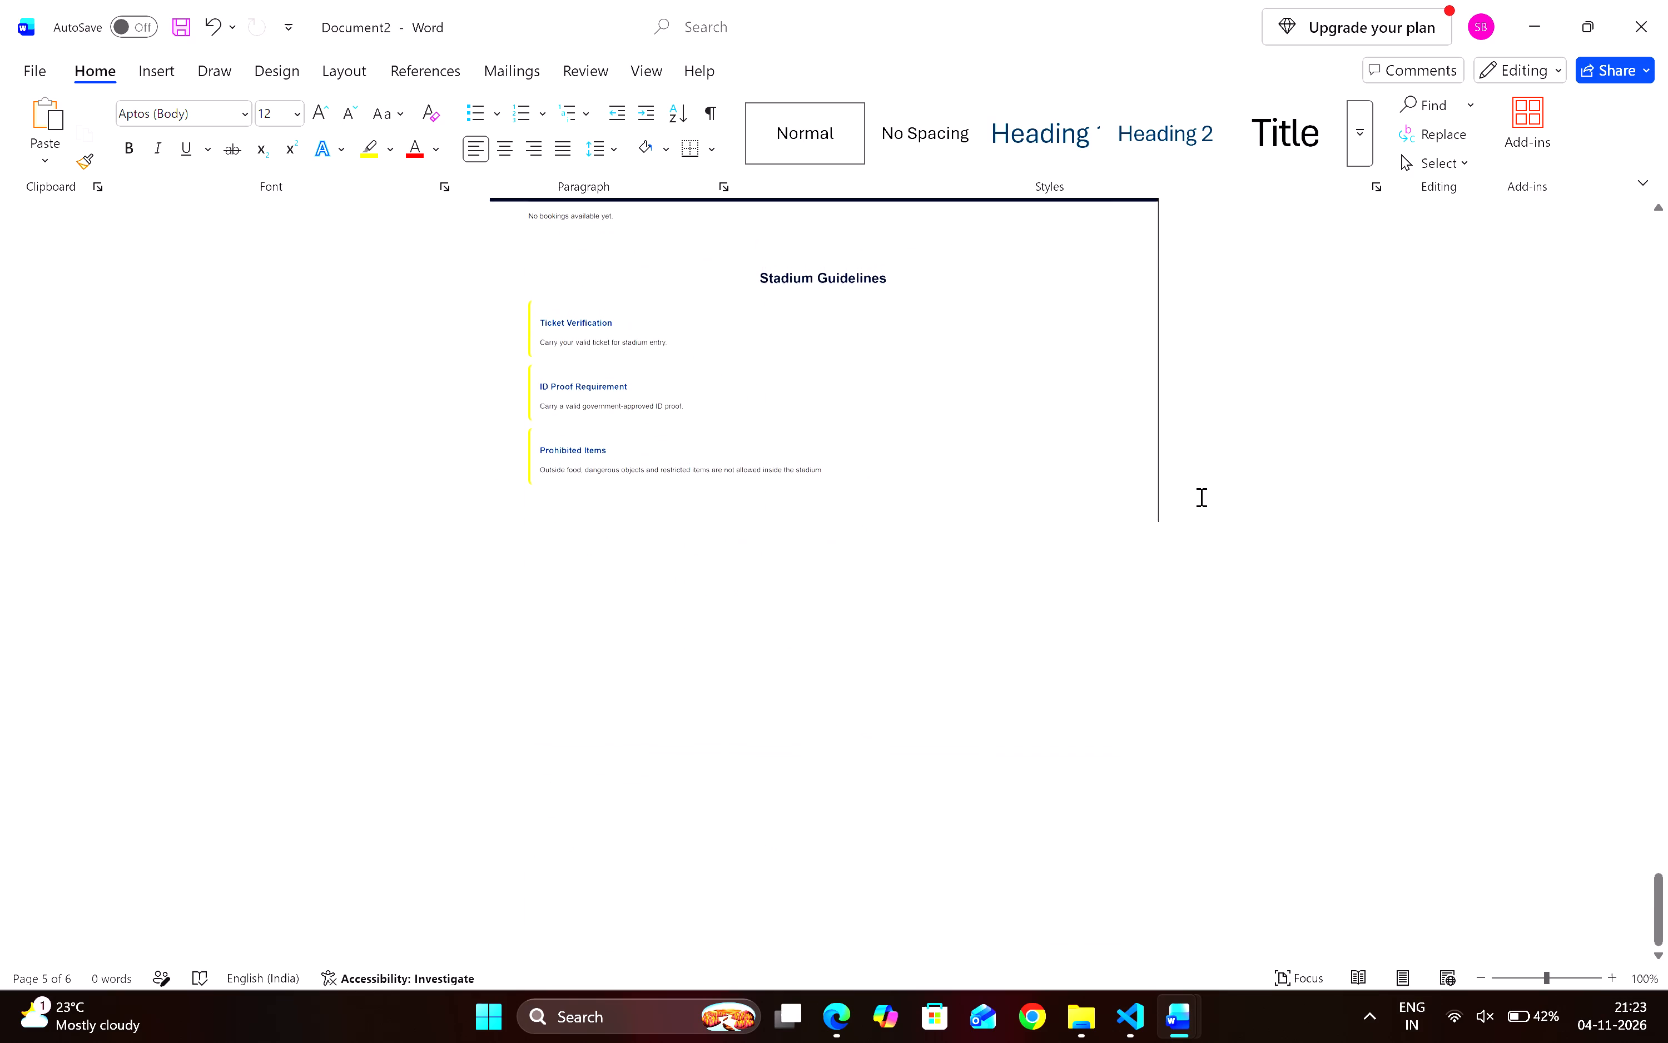
Add the label "Git Hub Repository Link :" below the Stadium Guidelines screenshot, with an empty line beneath it for the link.
{"action": "left_click", "coordinate": [1197, 496]}
{"action": "key", "text": "Return"}
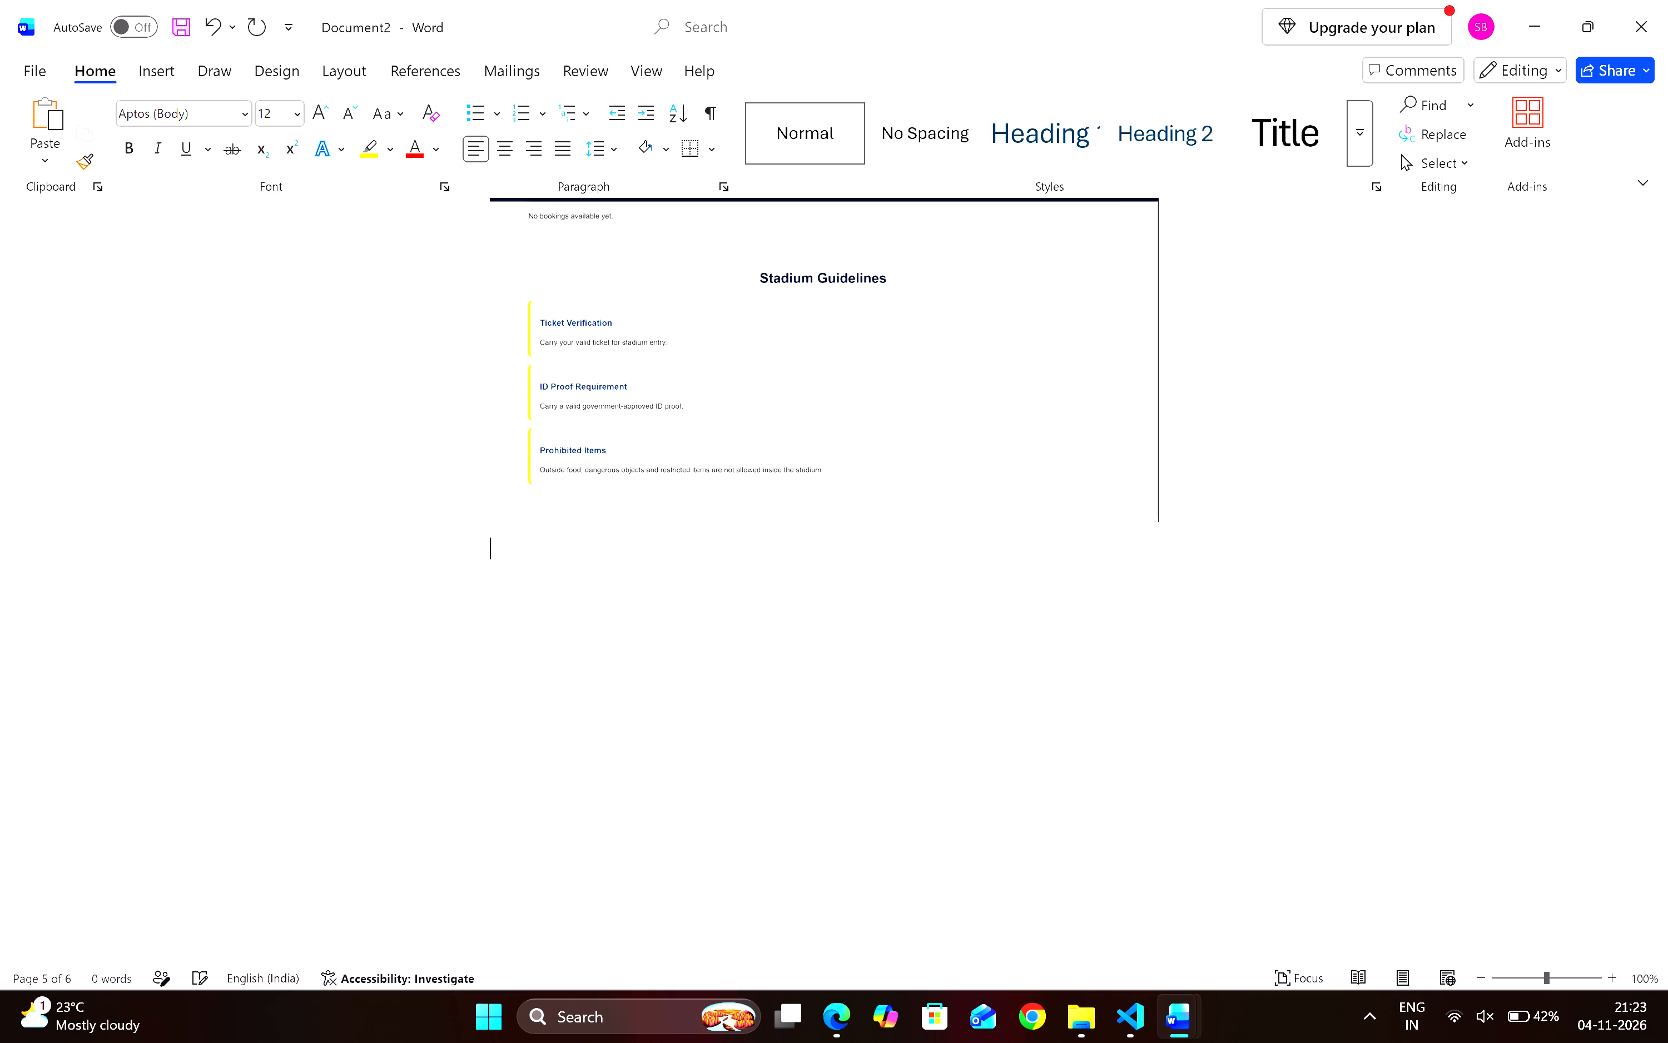
{"action": "key", "text": "Return"}
{"action": "type", "text": "Git Hub"}
{"action": "key", "text": "space"}
{"action": "type", "text": "Reo"}
{"action": "key", "text": "BackSpace"}
{"action": "type", "text": "pository"}
{"action": "key", "text": "space"}
{"action": "type", "text": "Link"}
{"action": "key", "text": "space"}
{"action": "type", "text": ":"}
{"action": "key", "text": "Return"}
{"action": "key", "text": "Return"}
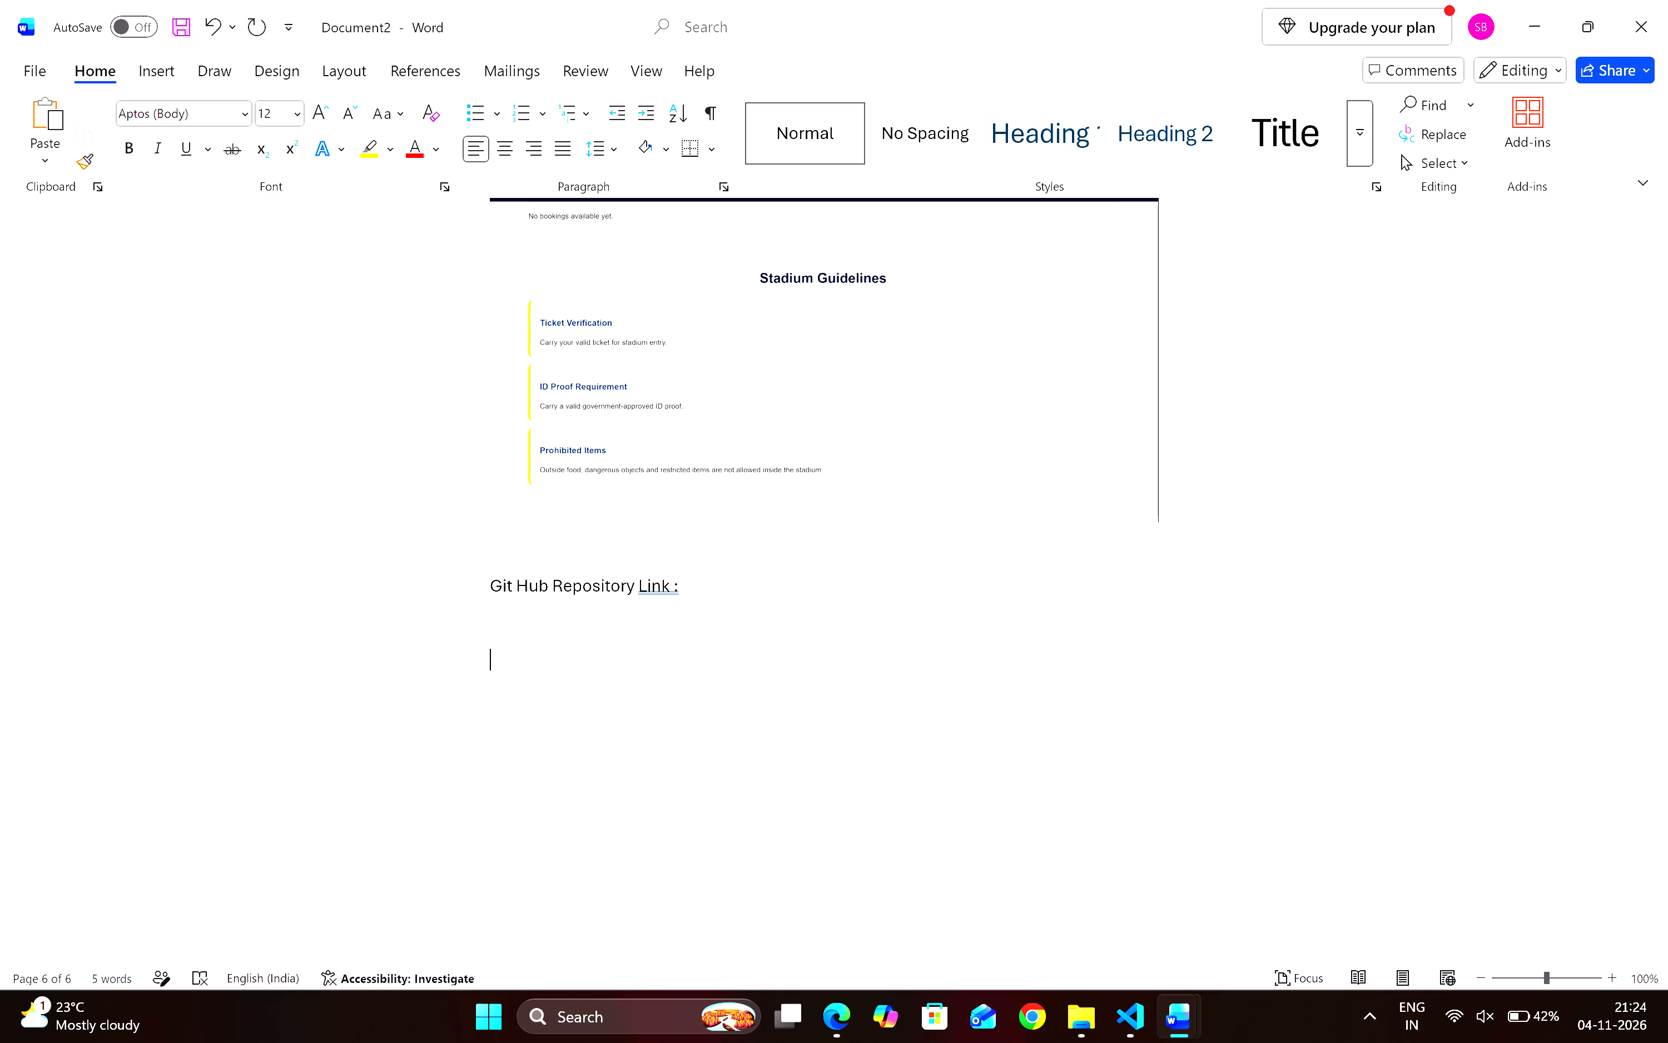
{"action": "key", "text": "Up"}
Check the section screenshots from Stadium Guidelines up to the hero banner and back down to the repository label.
{"action": "scroll", "coordinate": [998, 776], "scroll_direction": "up", "scroll_amount": 2}
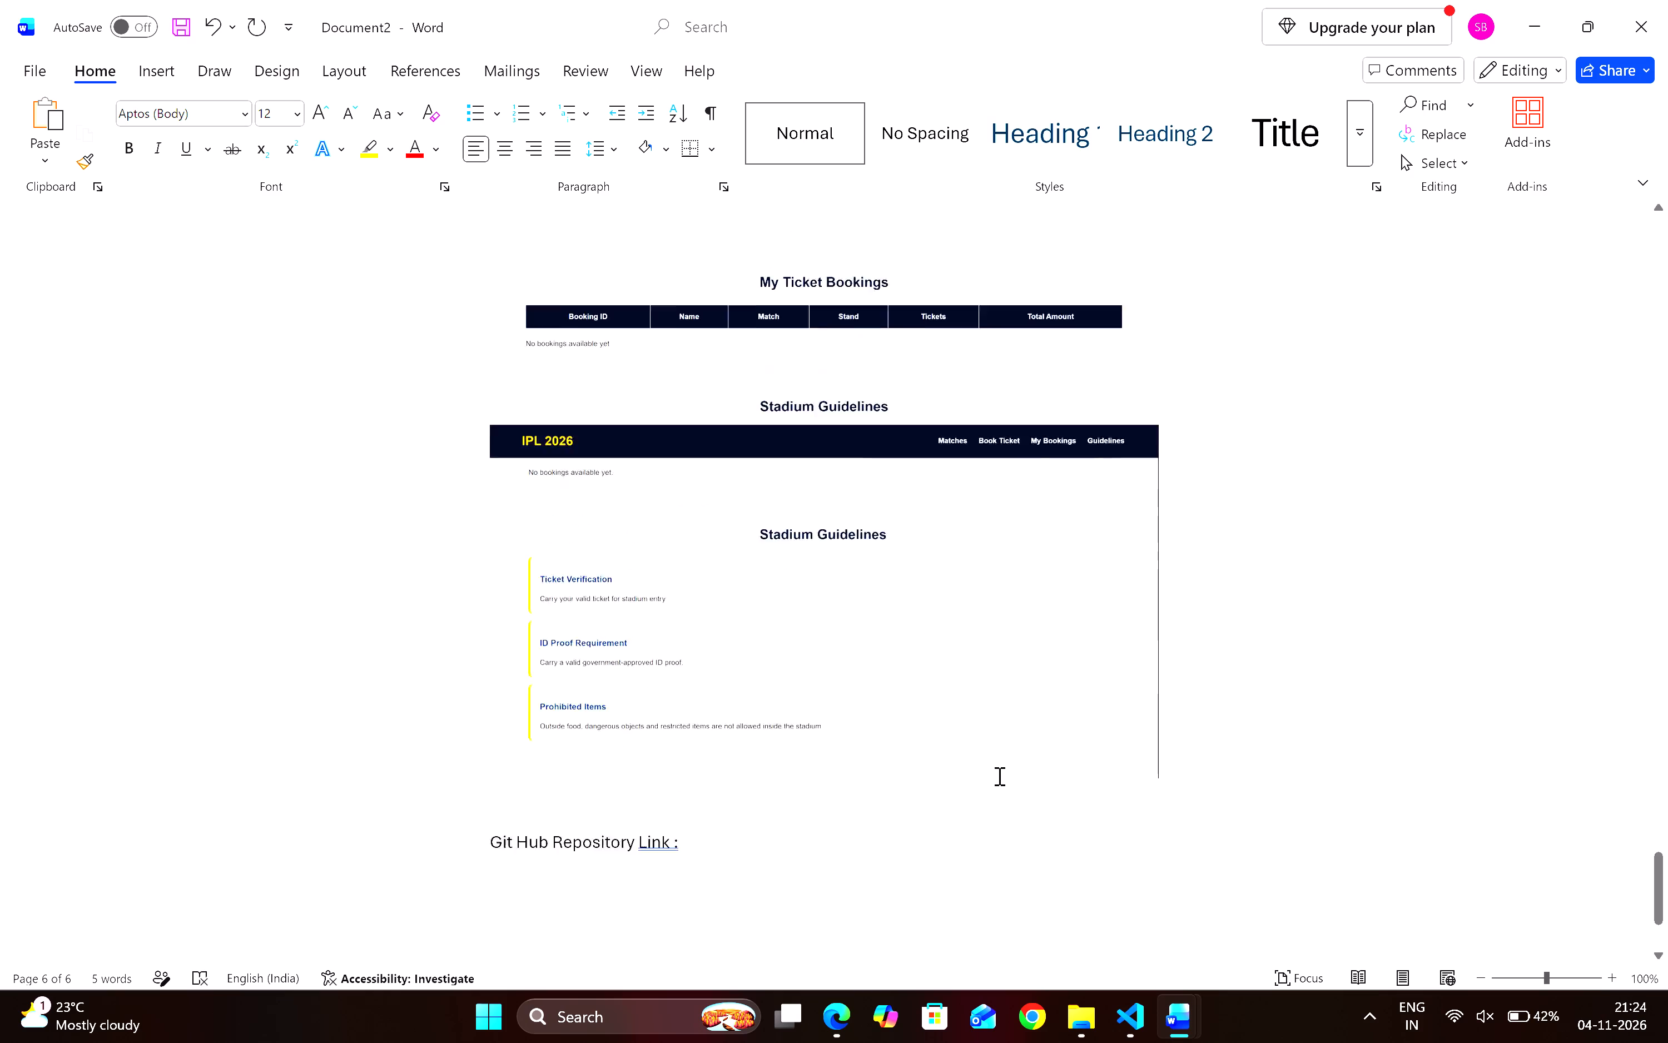
{"action": "scroll", "coordinate": [998, 776], "scroll_direction": "up", "scroll_amount": 7}
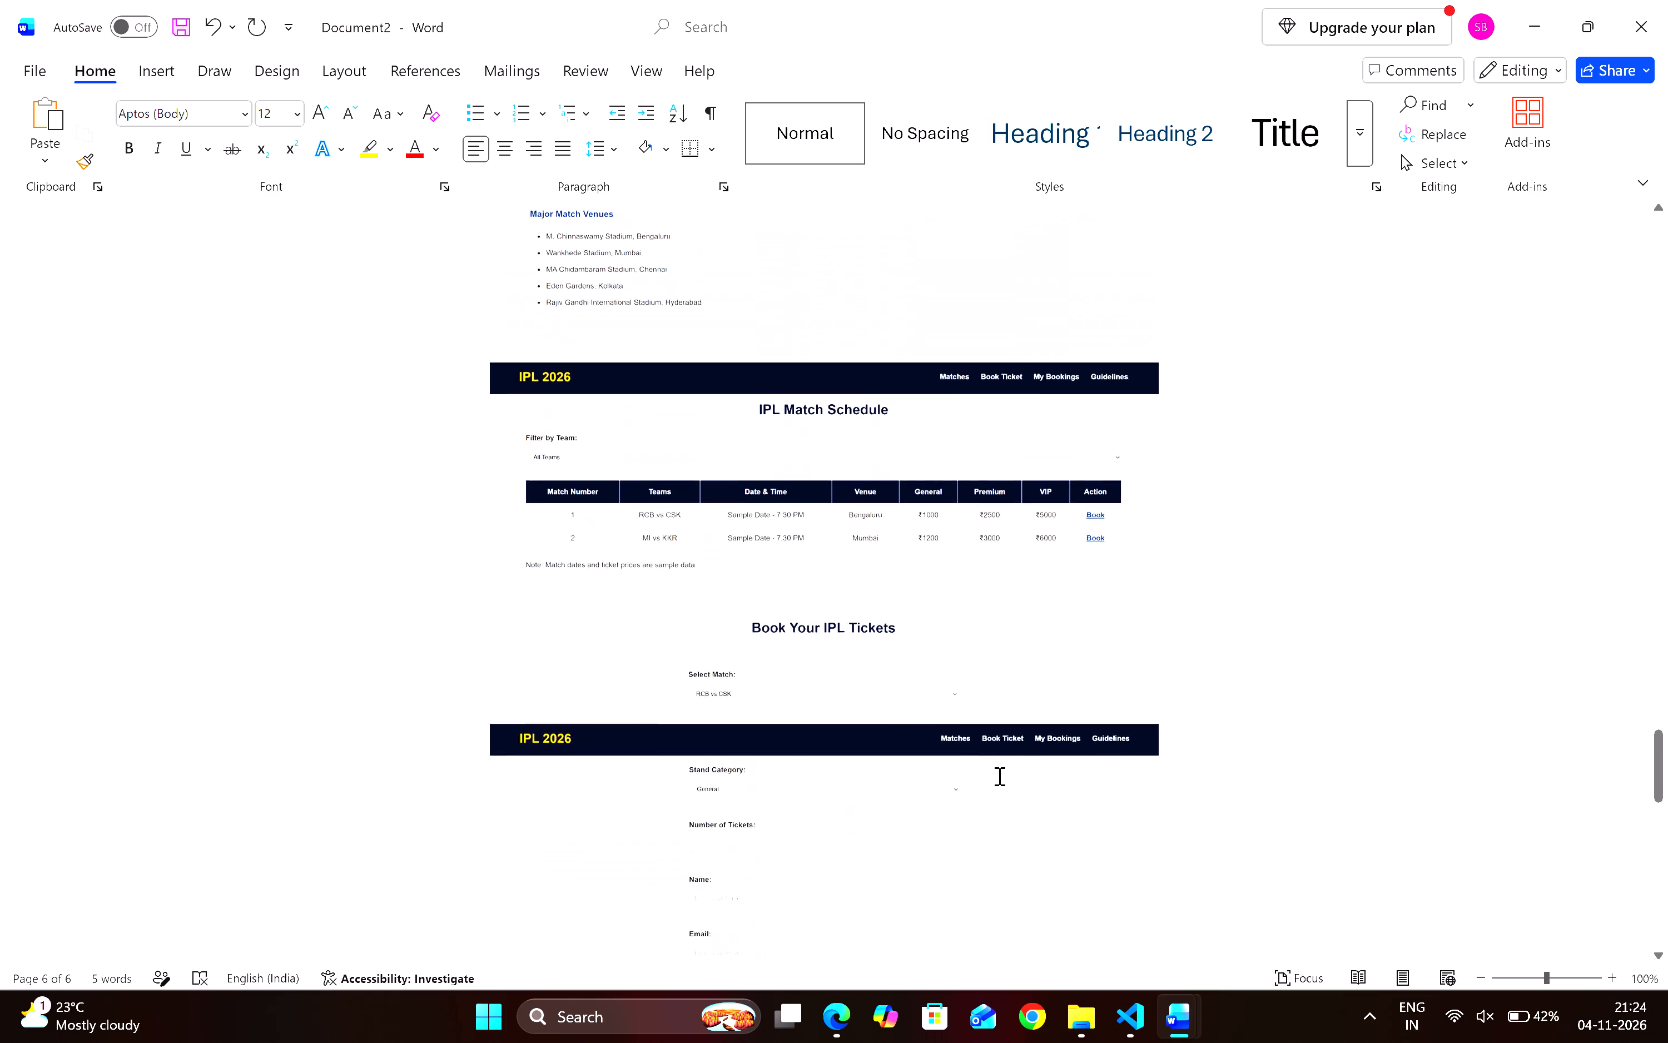
{"action": "scroll", "coordinate": [998, 776], "scroll_direction": "up", "scroll_amount": 2}
{"action": "scroll", "coordinate": [998, 776], "scroll_direction": "down", "scroll_amount": 2}
{"action": "scroll", "coordinate": [998, 776], "scroll_direction": "up", "scroll_amount": 1}
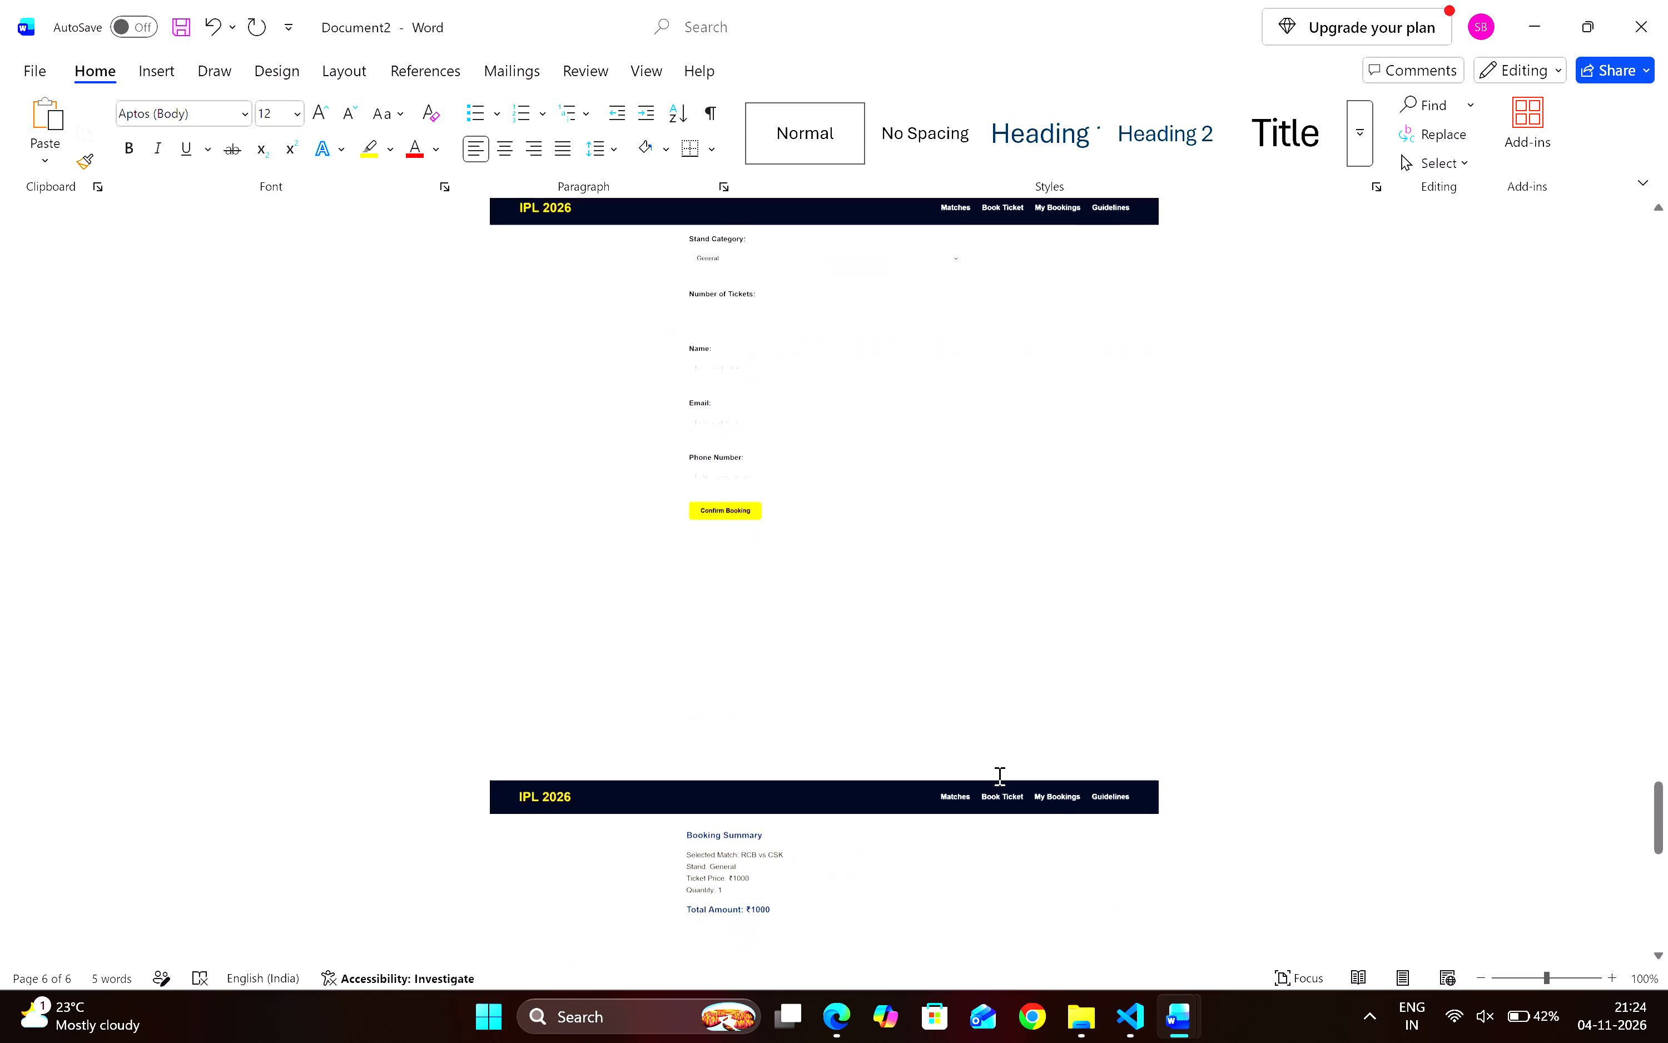
{"action": "scroll", "coordinate": [998, 776], "scroll_direction": "up", "scroll_amount": 5}
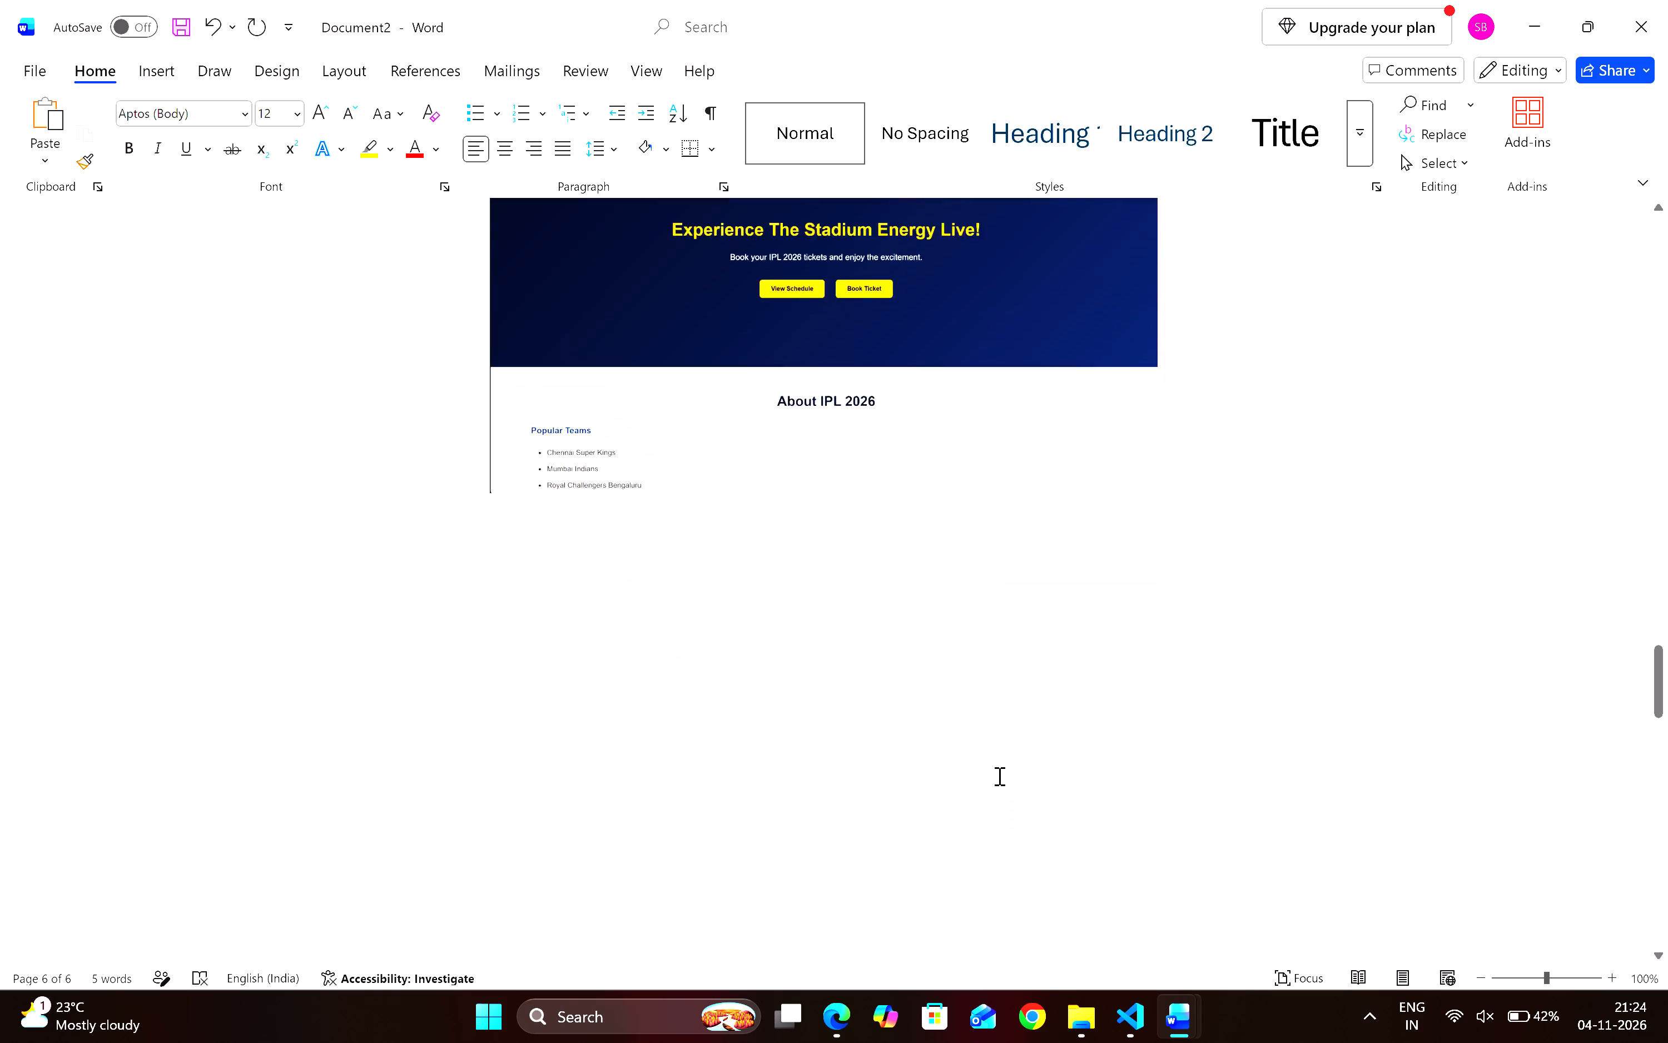
{"action": "scroll", "coordinate": [998, 776], "scroll_direction": "down", "scroll_amount": 4}
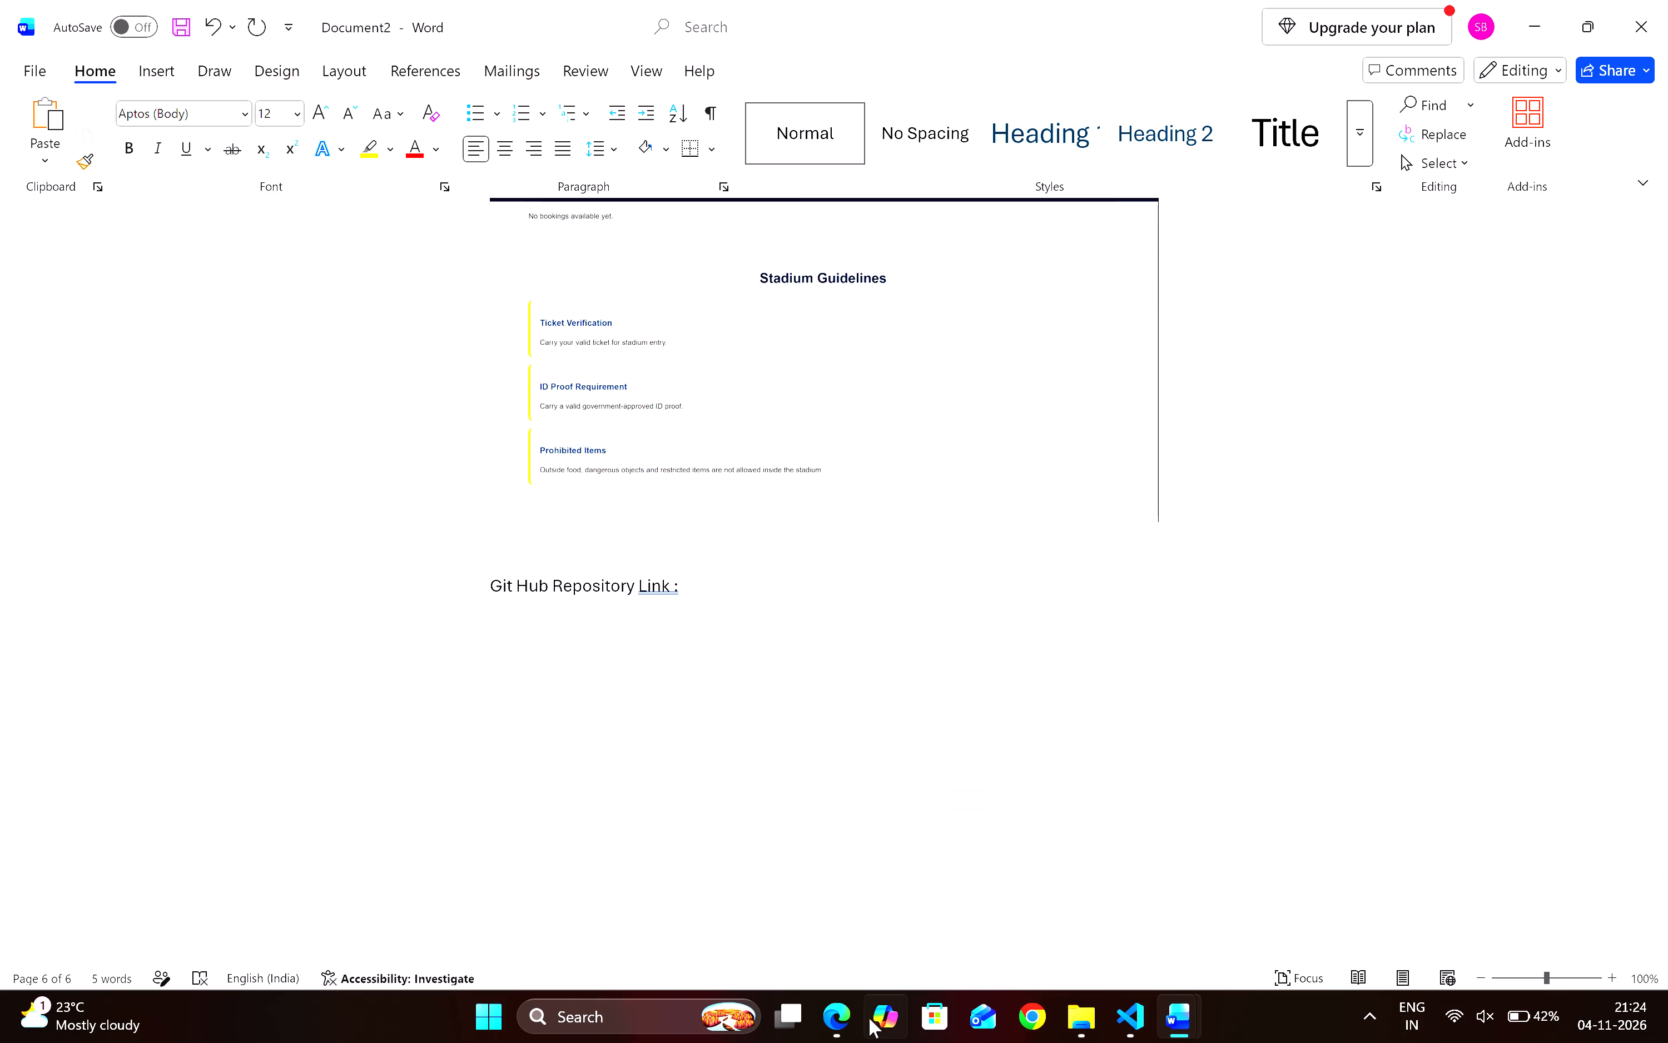
Copy the IPL-Ticket-Booking repository's HTTPS clone URL from GitHub in Edge and paste it under the repository link label in Word.
{"action": "left_click", "coordinate": [845, 962]}
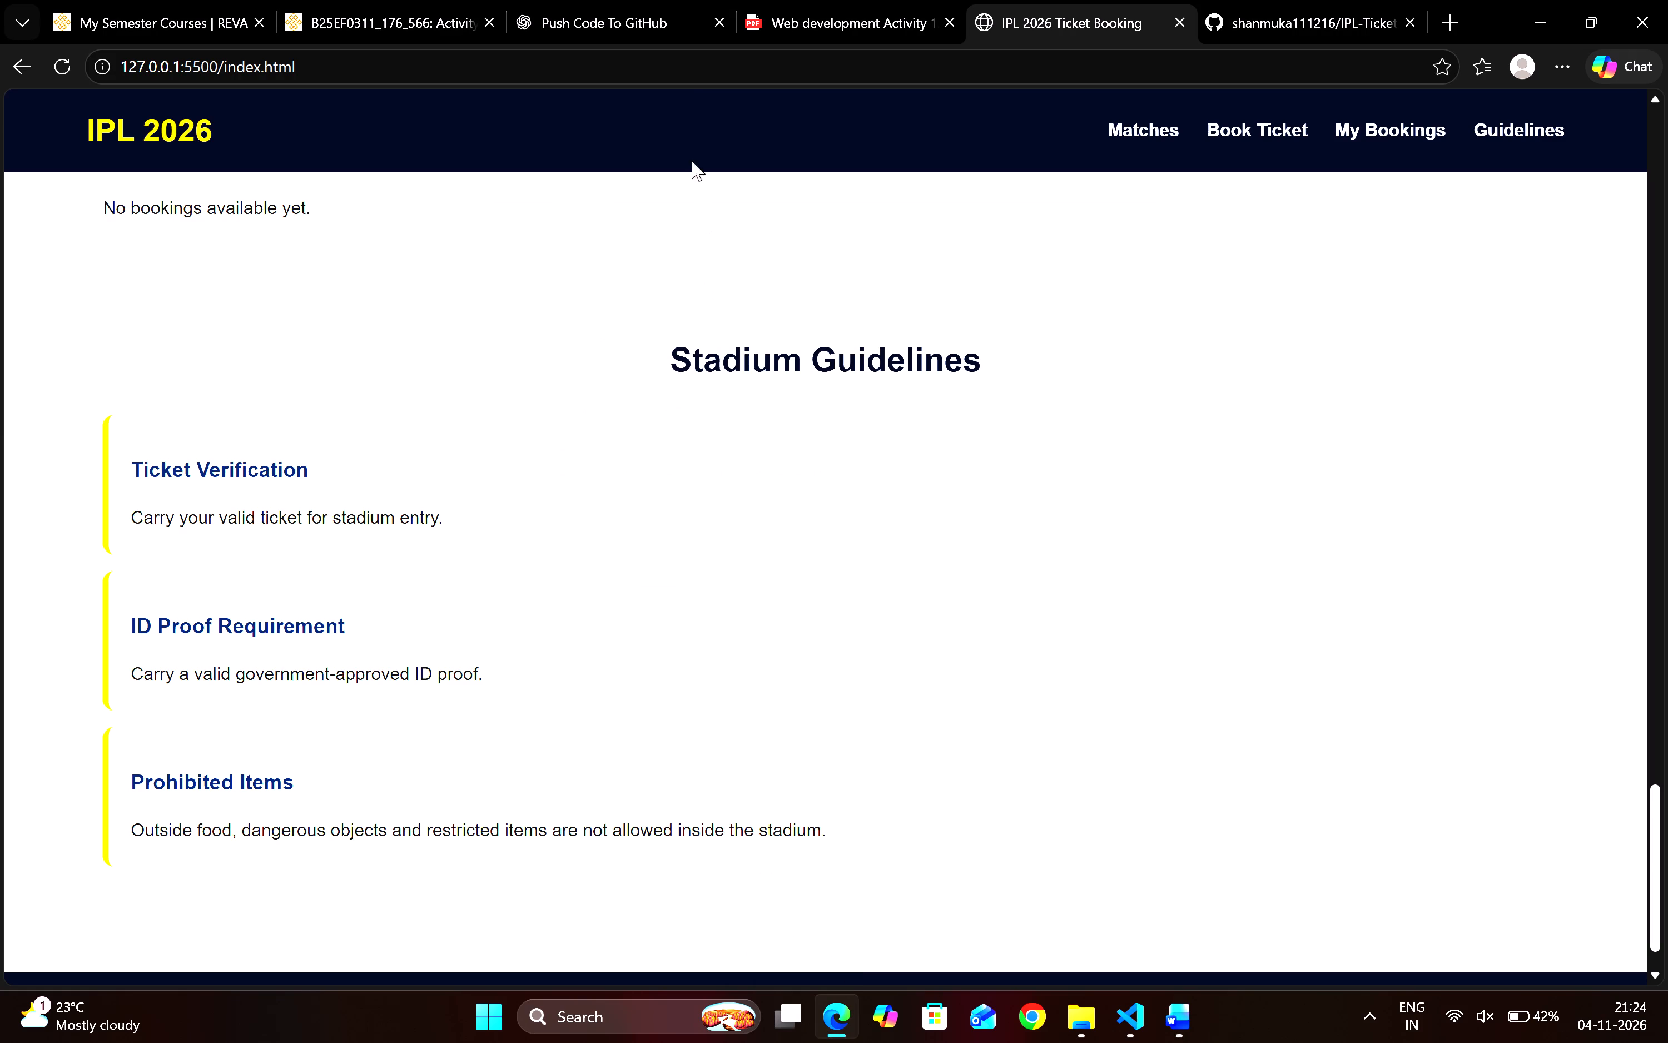
{"action": "left_click", "coordinate": [1290, 17]}
{"action": "left_click", "coordinate": [1105, 215]}
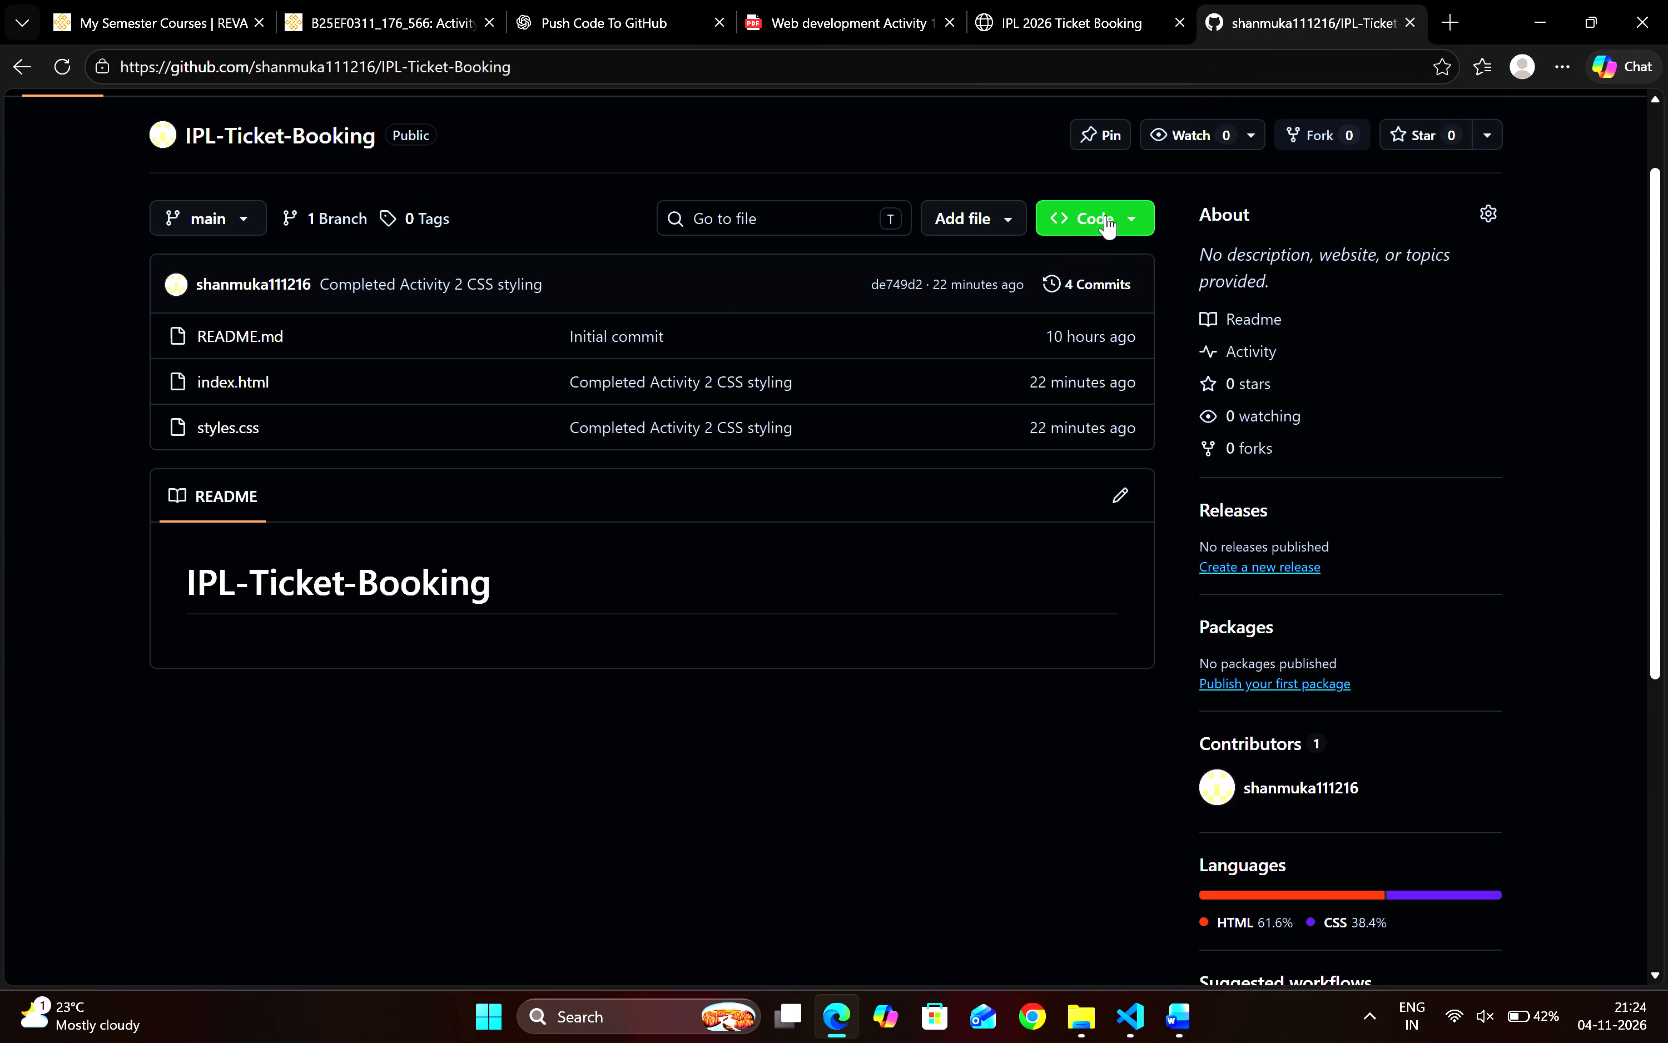
{"action": "left_click", "coordinate": [1126, 404]}
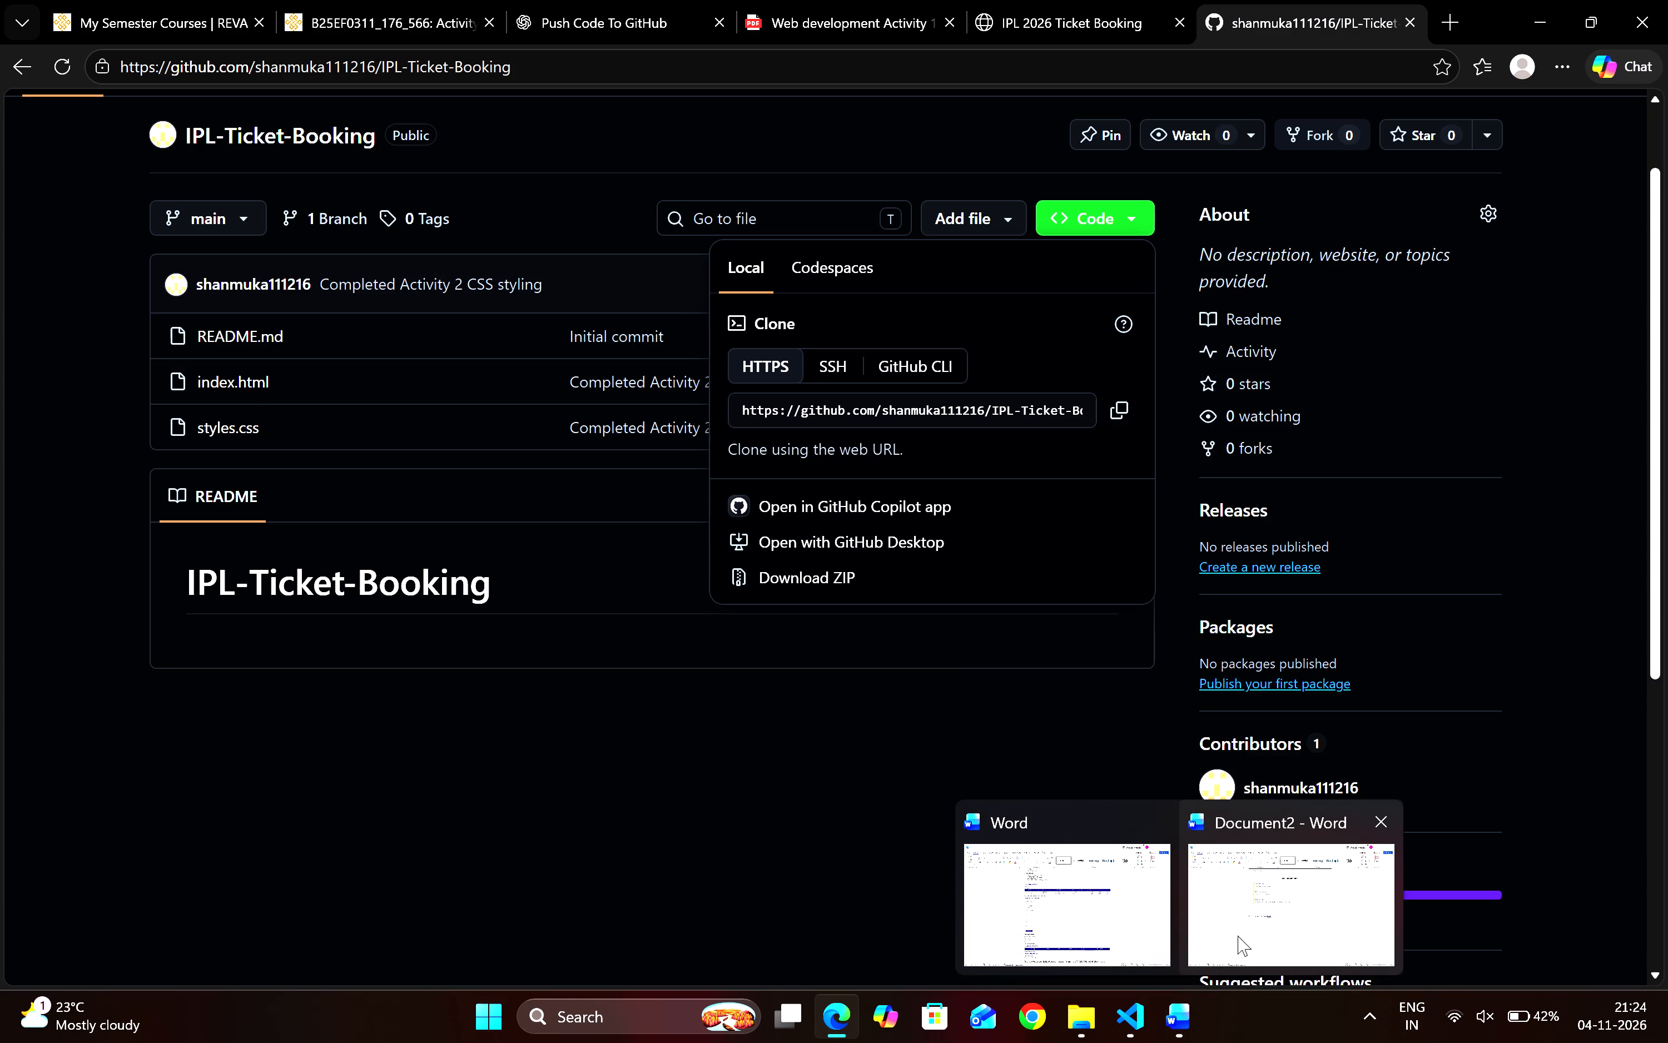
{"action": "left_click", "coordinate": [1238, 936]}
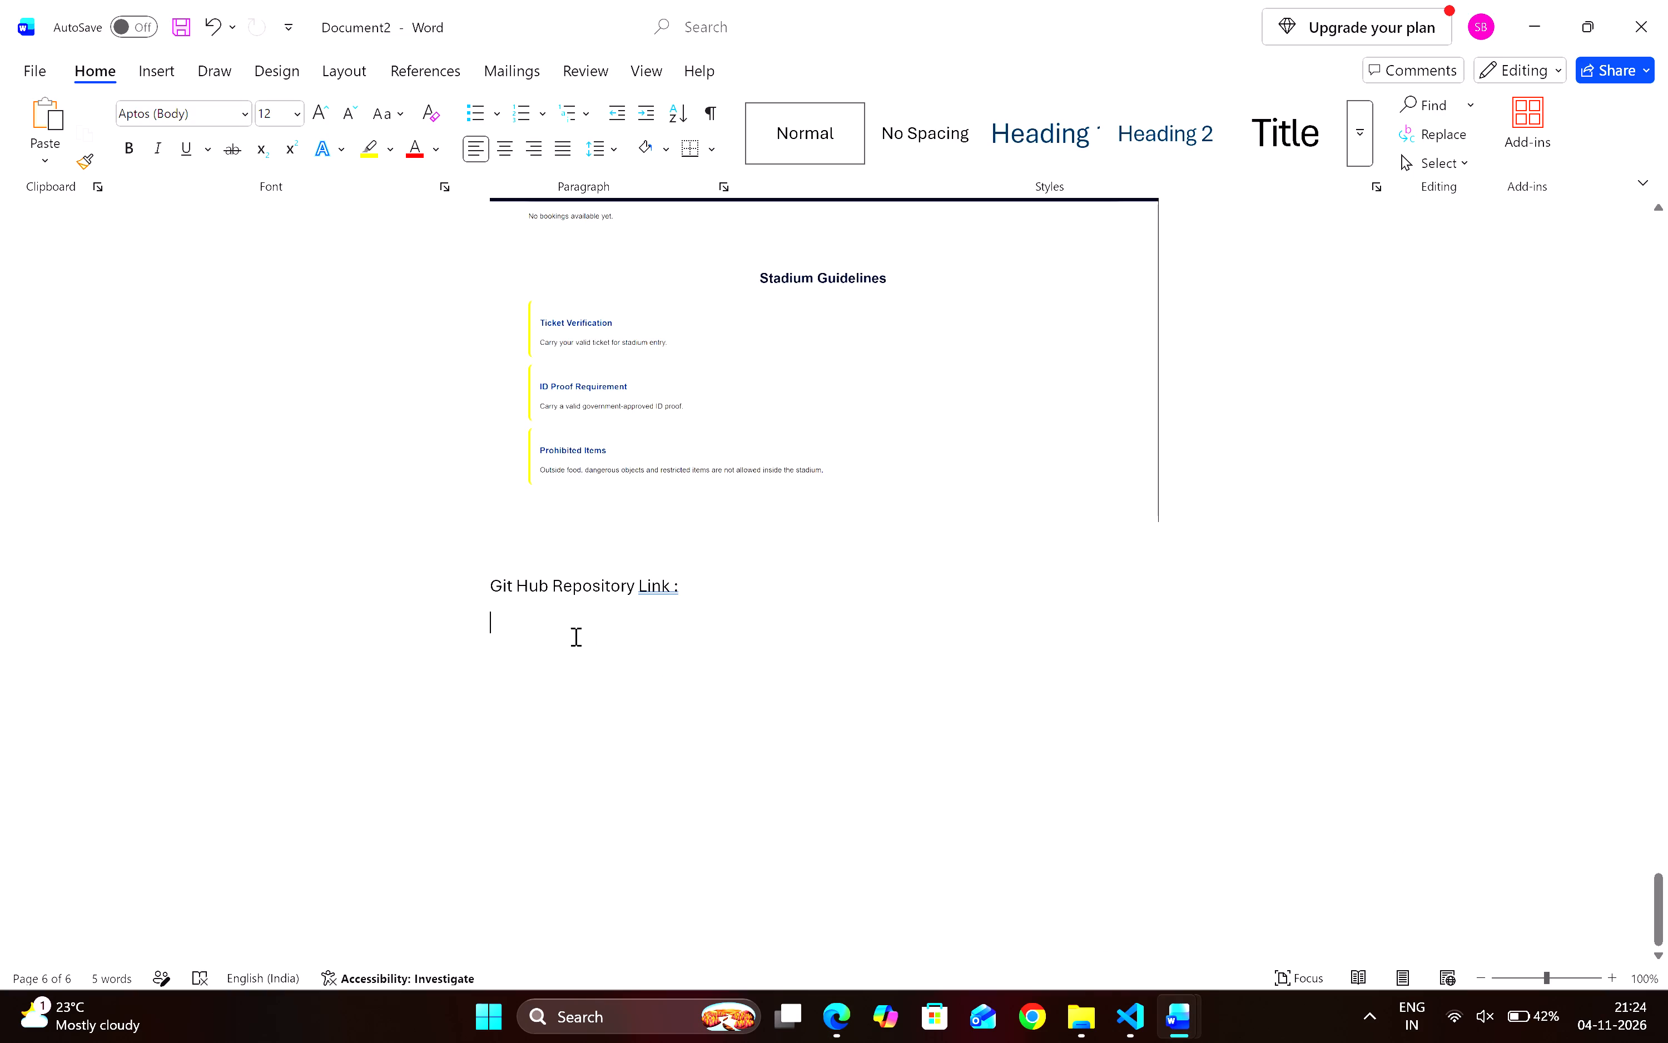
{"action": "key", "text": "ctrl+v"}
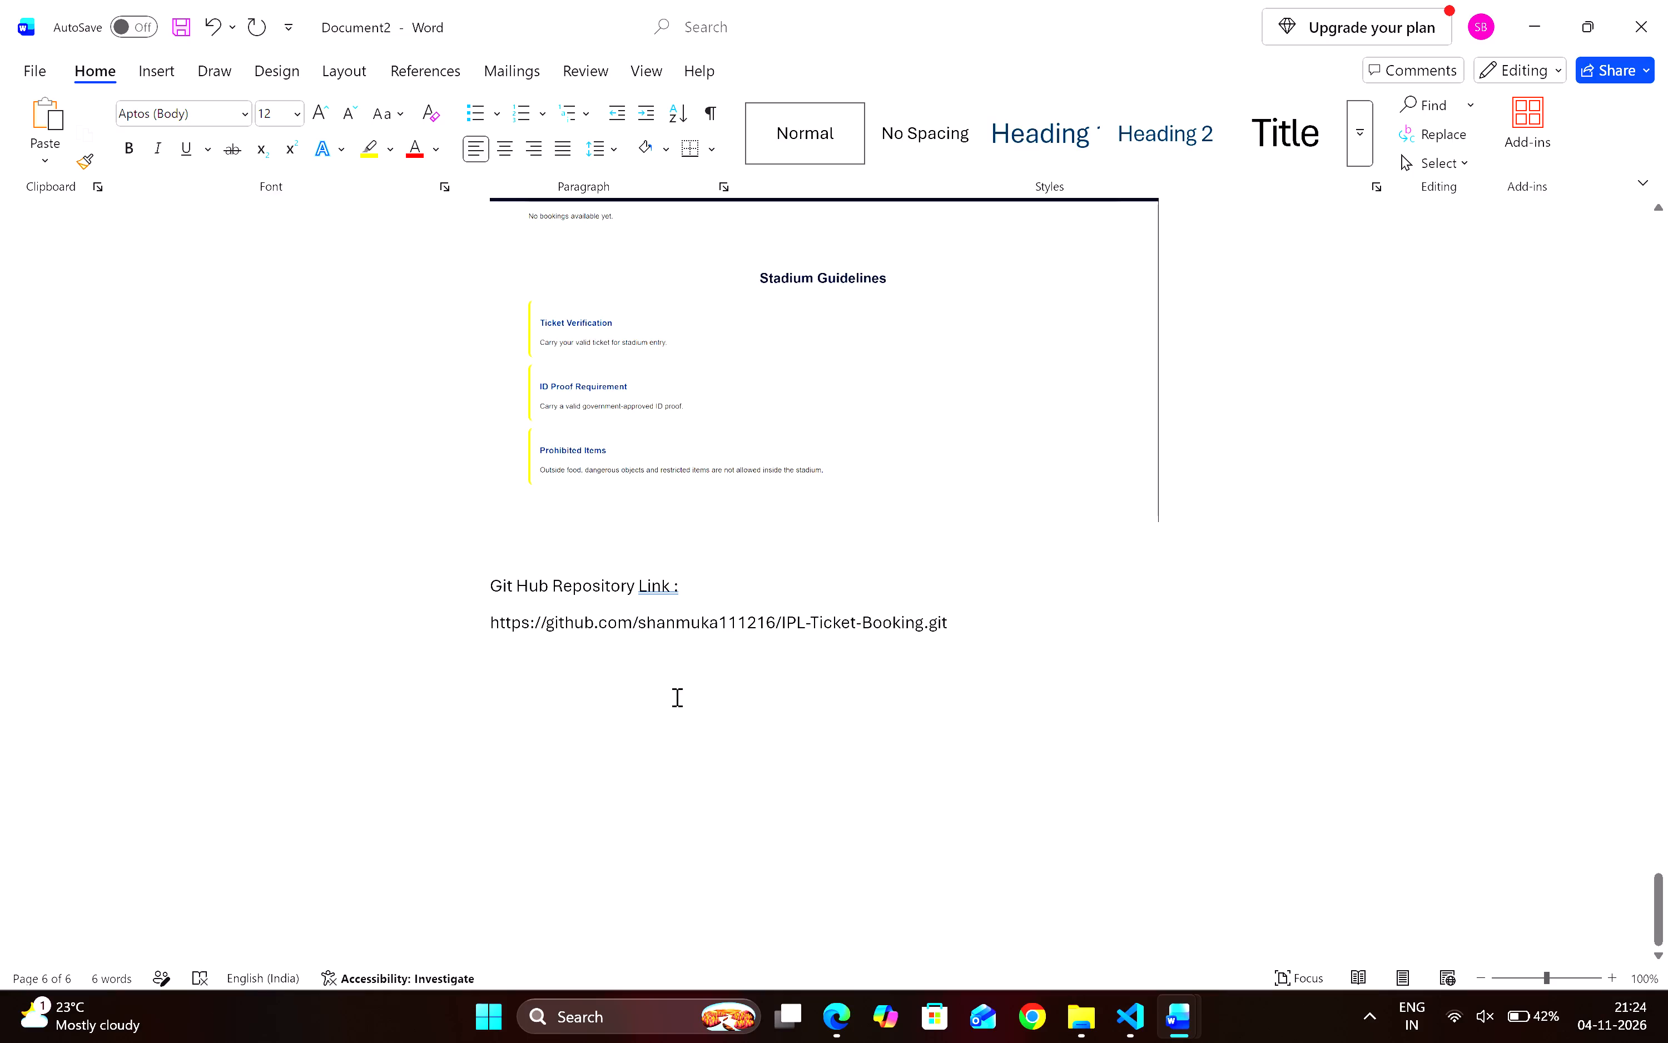
Start saving the document to a browsed location and choose the Documents folder.
{"action": "left_click", "coordinate": [26, 74]}
{"action": "left_click", "coordinate": [80, 404]}
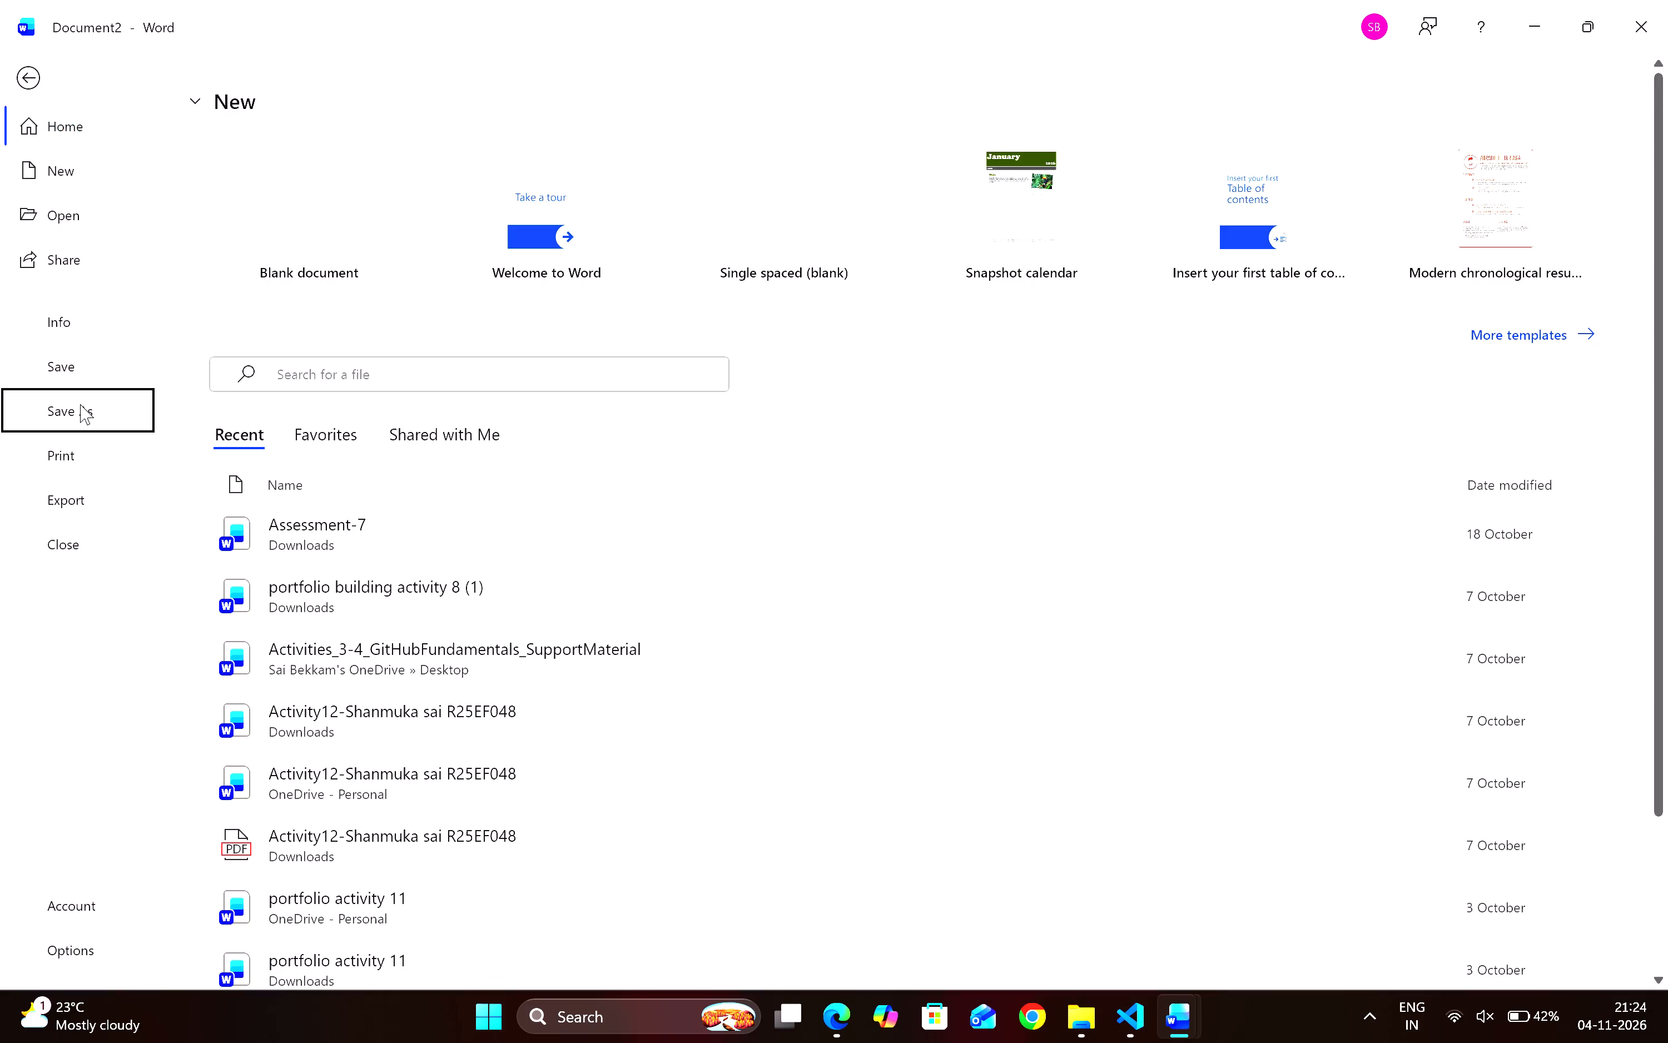
{"action": "left_click", "coordinate": [86, 368]}
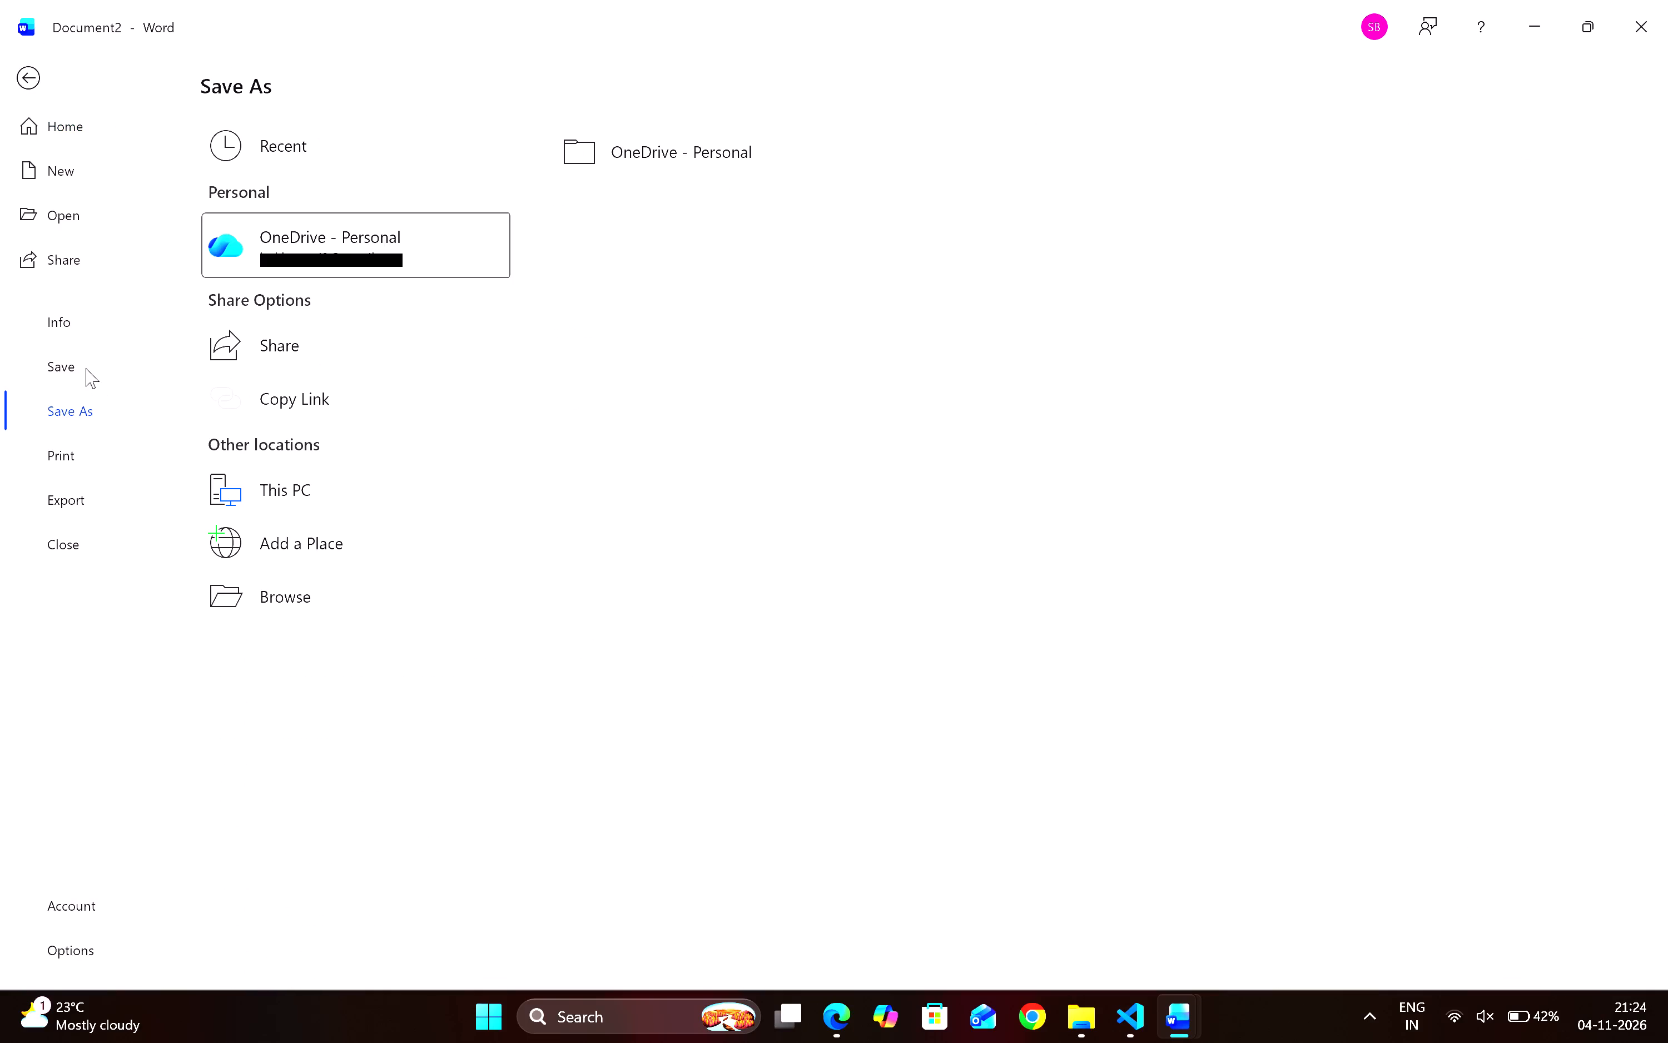
{"action": "left_click", "coordinate": [314, 583]}
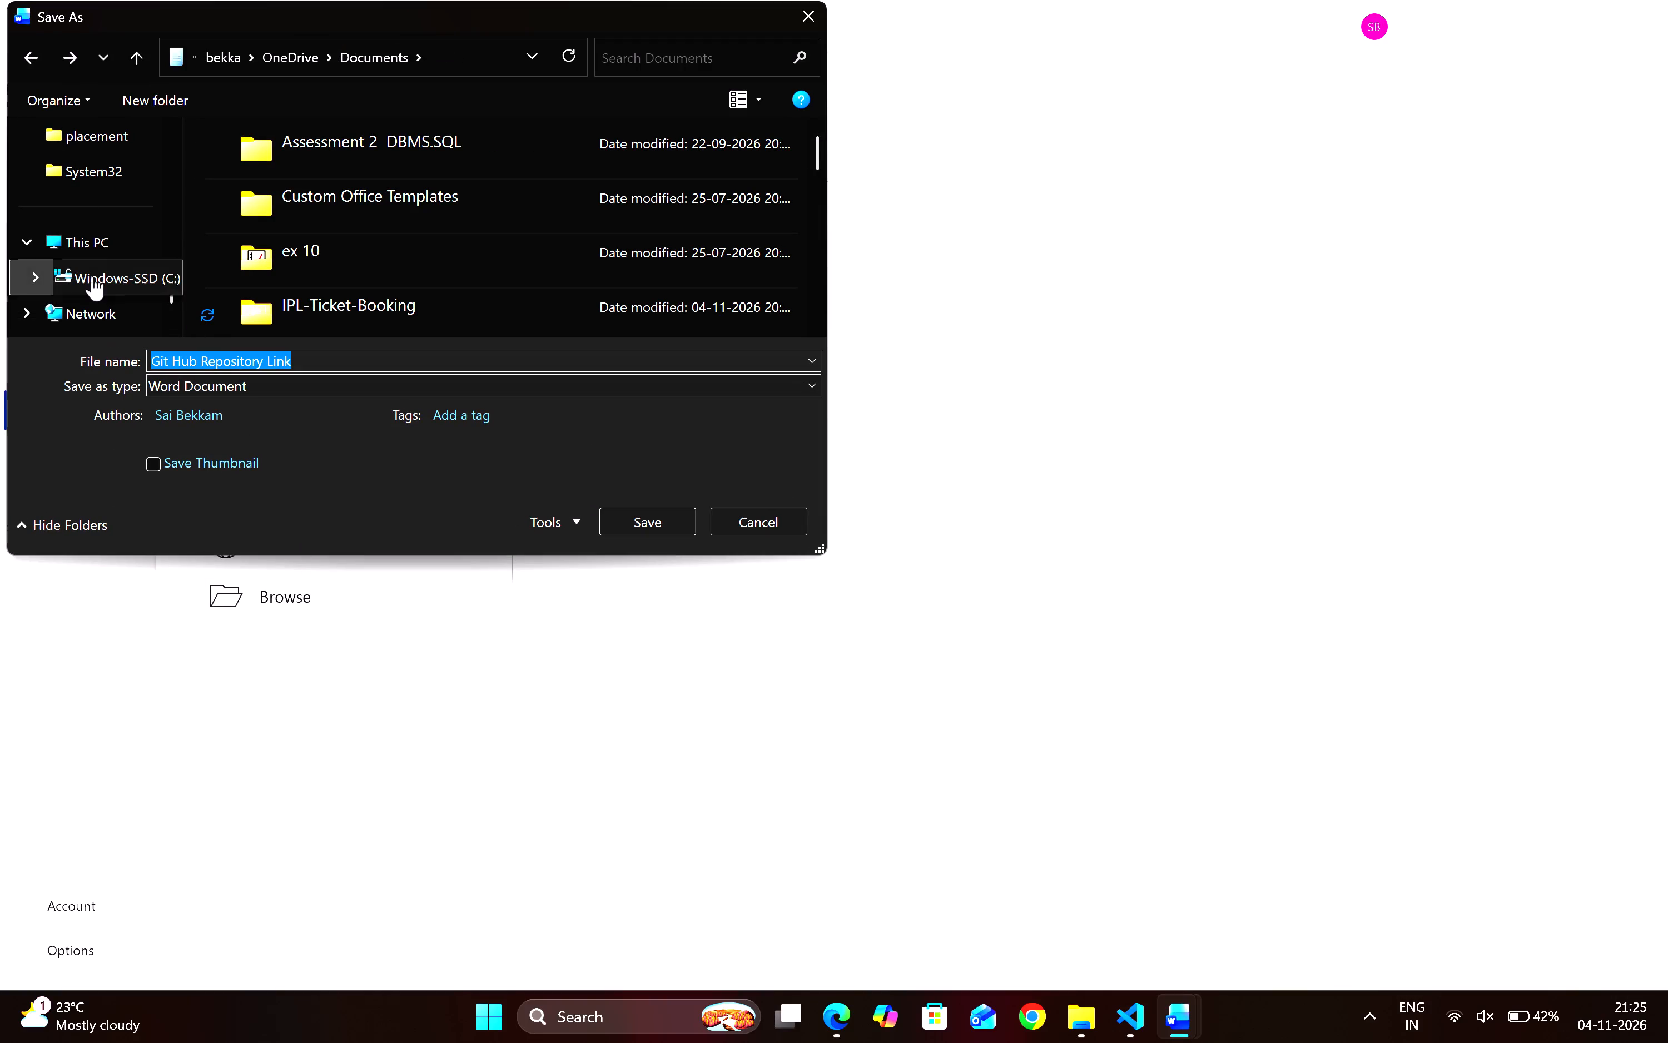
{"action": "scroll", "coordinate": [101, 290], "scroll_direction": "down", "scroll_amount": 1}
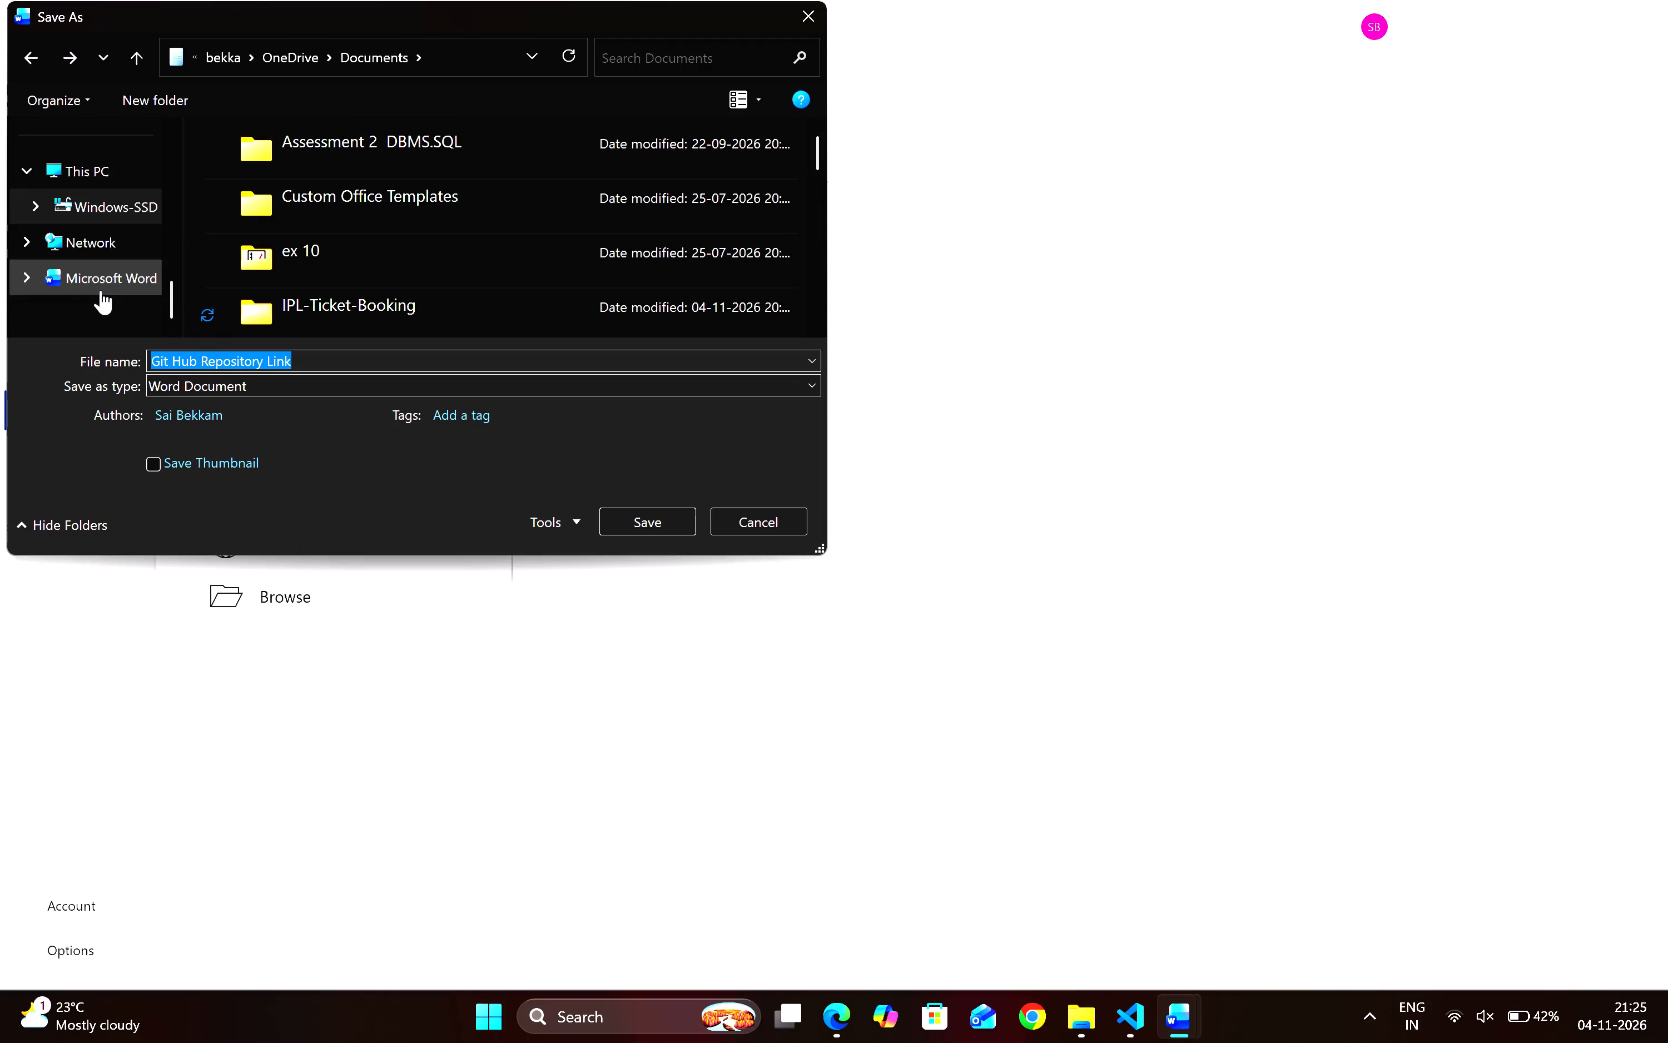
{"action": "scroll", "coordinate": [101, 290], "scroll_direction": "down", "scroll_amount": 1}
{"action": "scroll", "coordinate": [85, 180], "scroll_direction": "up", "scroll_amount": 2}
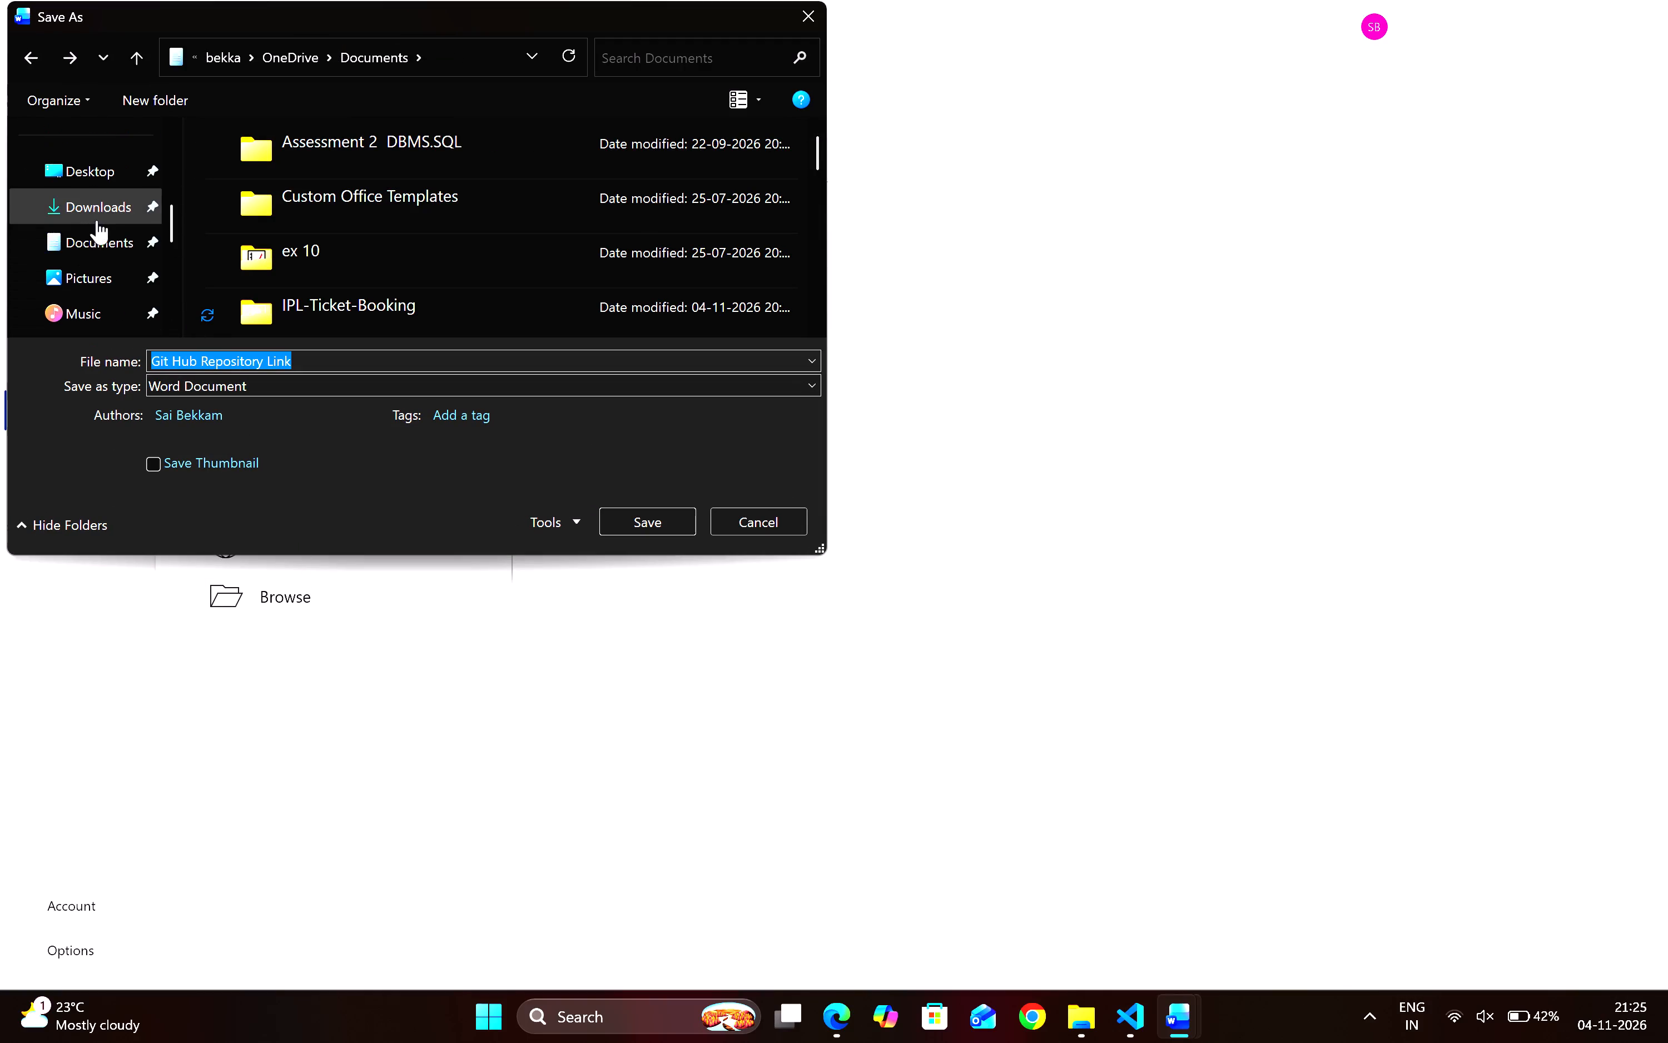
{"action": "left_click", "coordinate": [98, 236]}
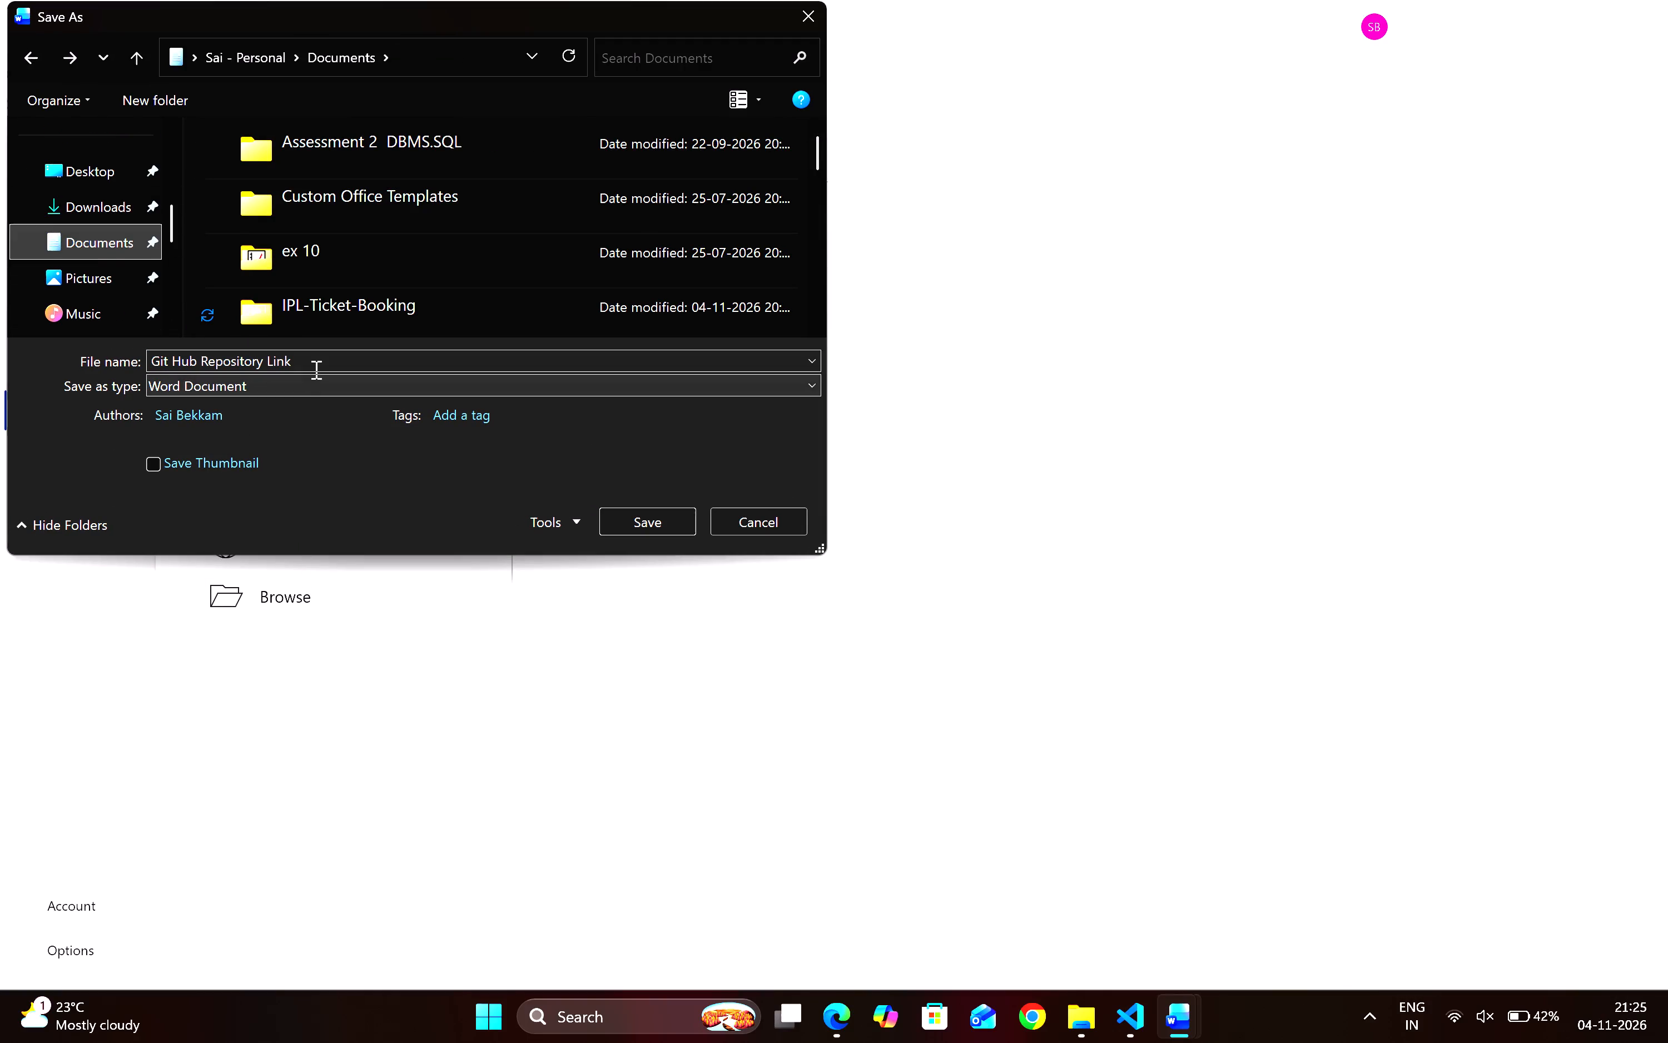
Name the file "Web development Activity 2.pdf", adapting the suggested Activity 1 name, and save it as a Word Document.
{"action": "left_click", "coordinate": [321, 364]}
{"action": "key", "text": "BackSpace"}
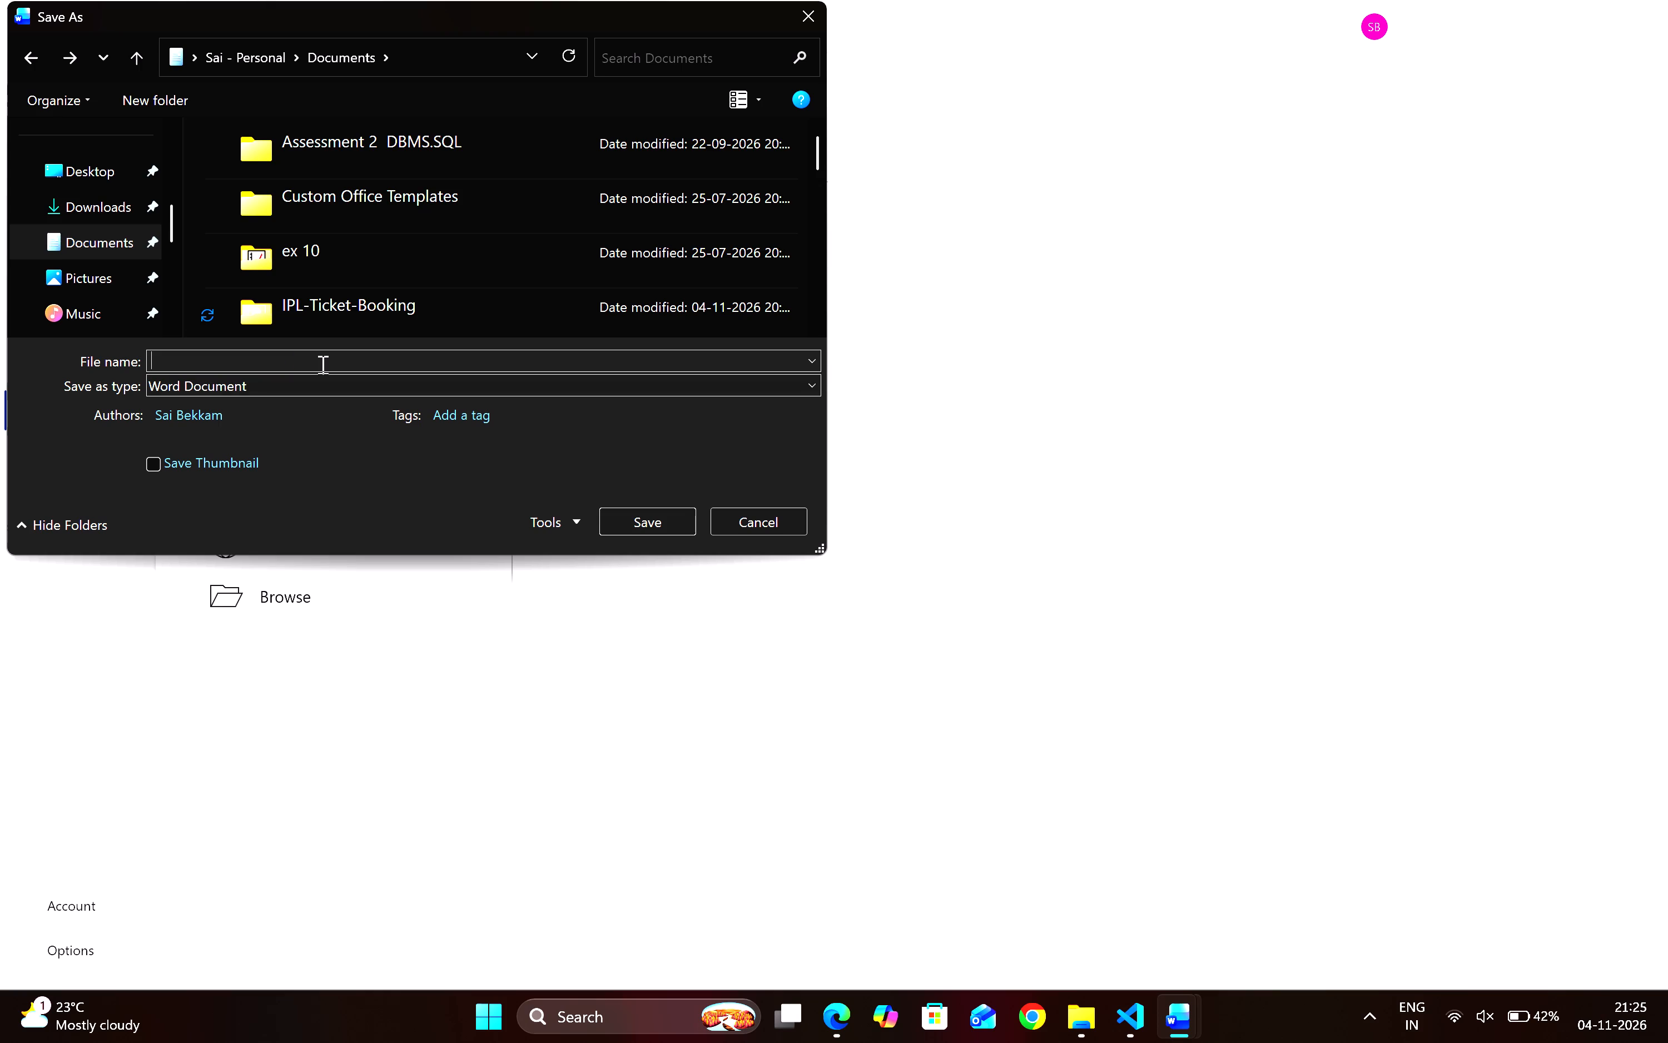
{"action": "key", "text": "shift+w"}
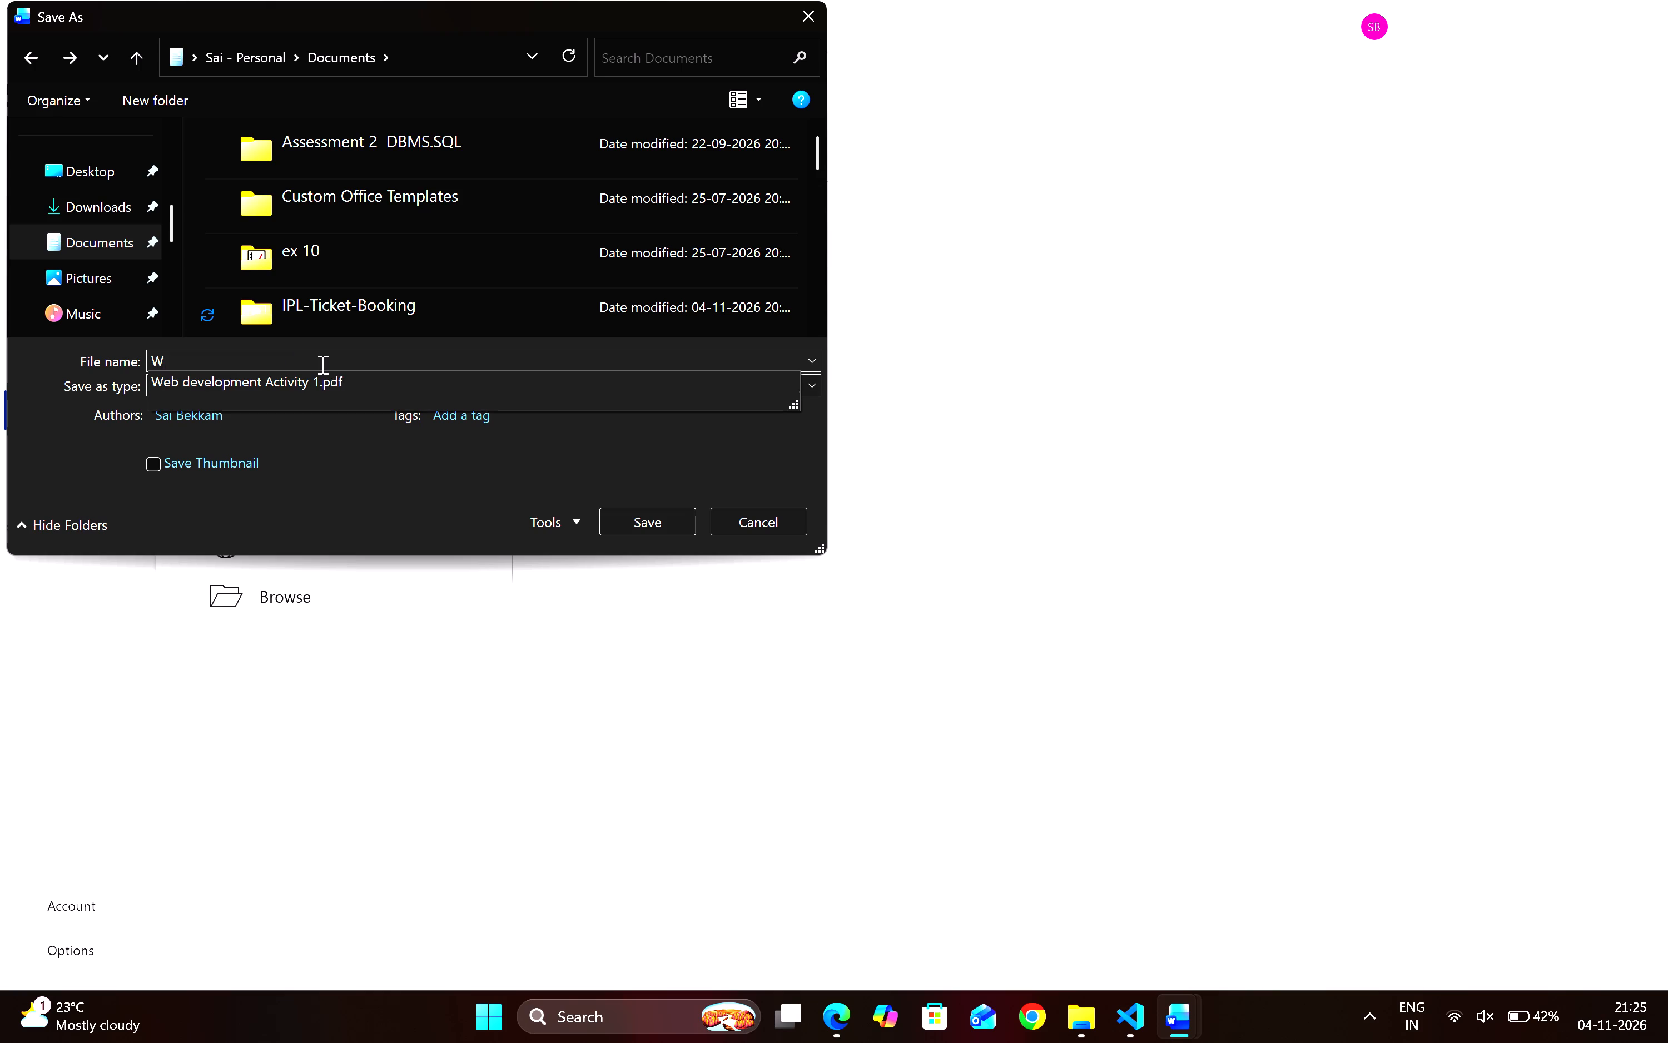
{"action": "left_click", "coordinate": [334, 378]}
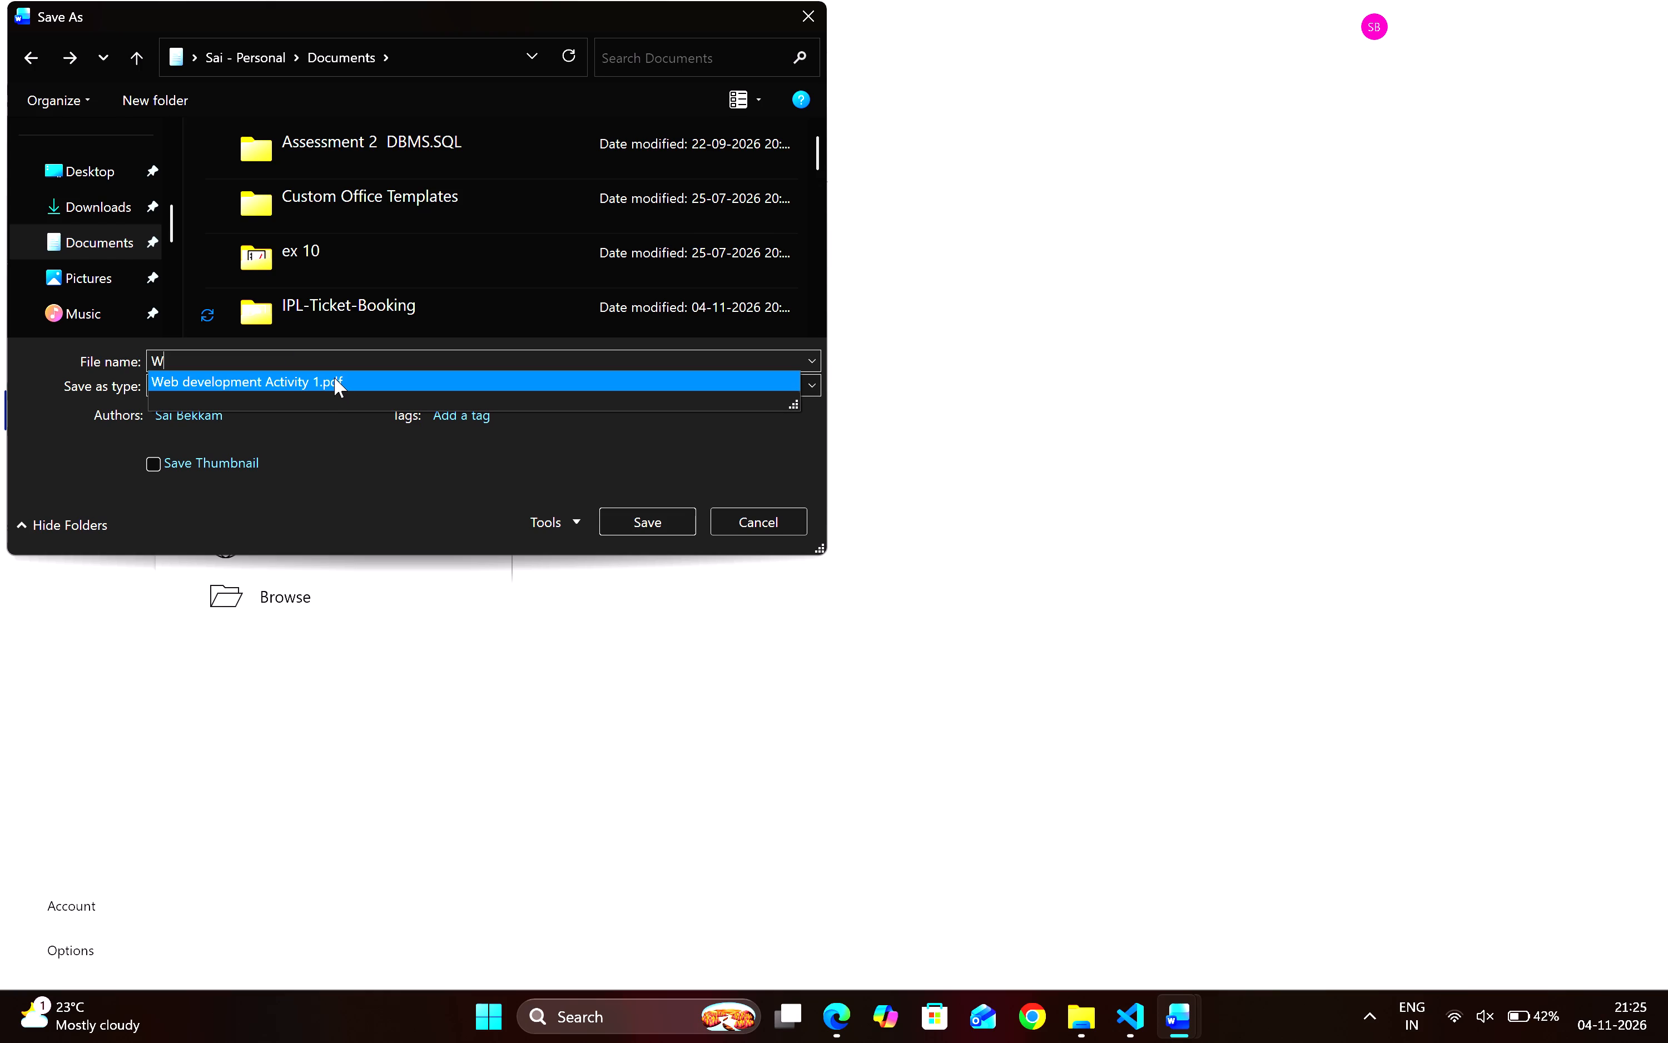
{"action": "left_click", "coordinate": [334, 378]}
{"action": "left_click", "coordinate": [319, 359]}
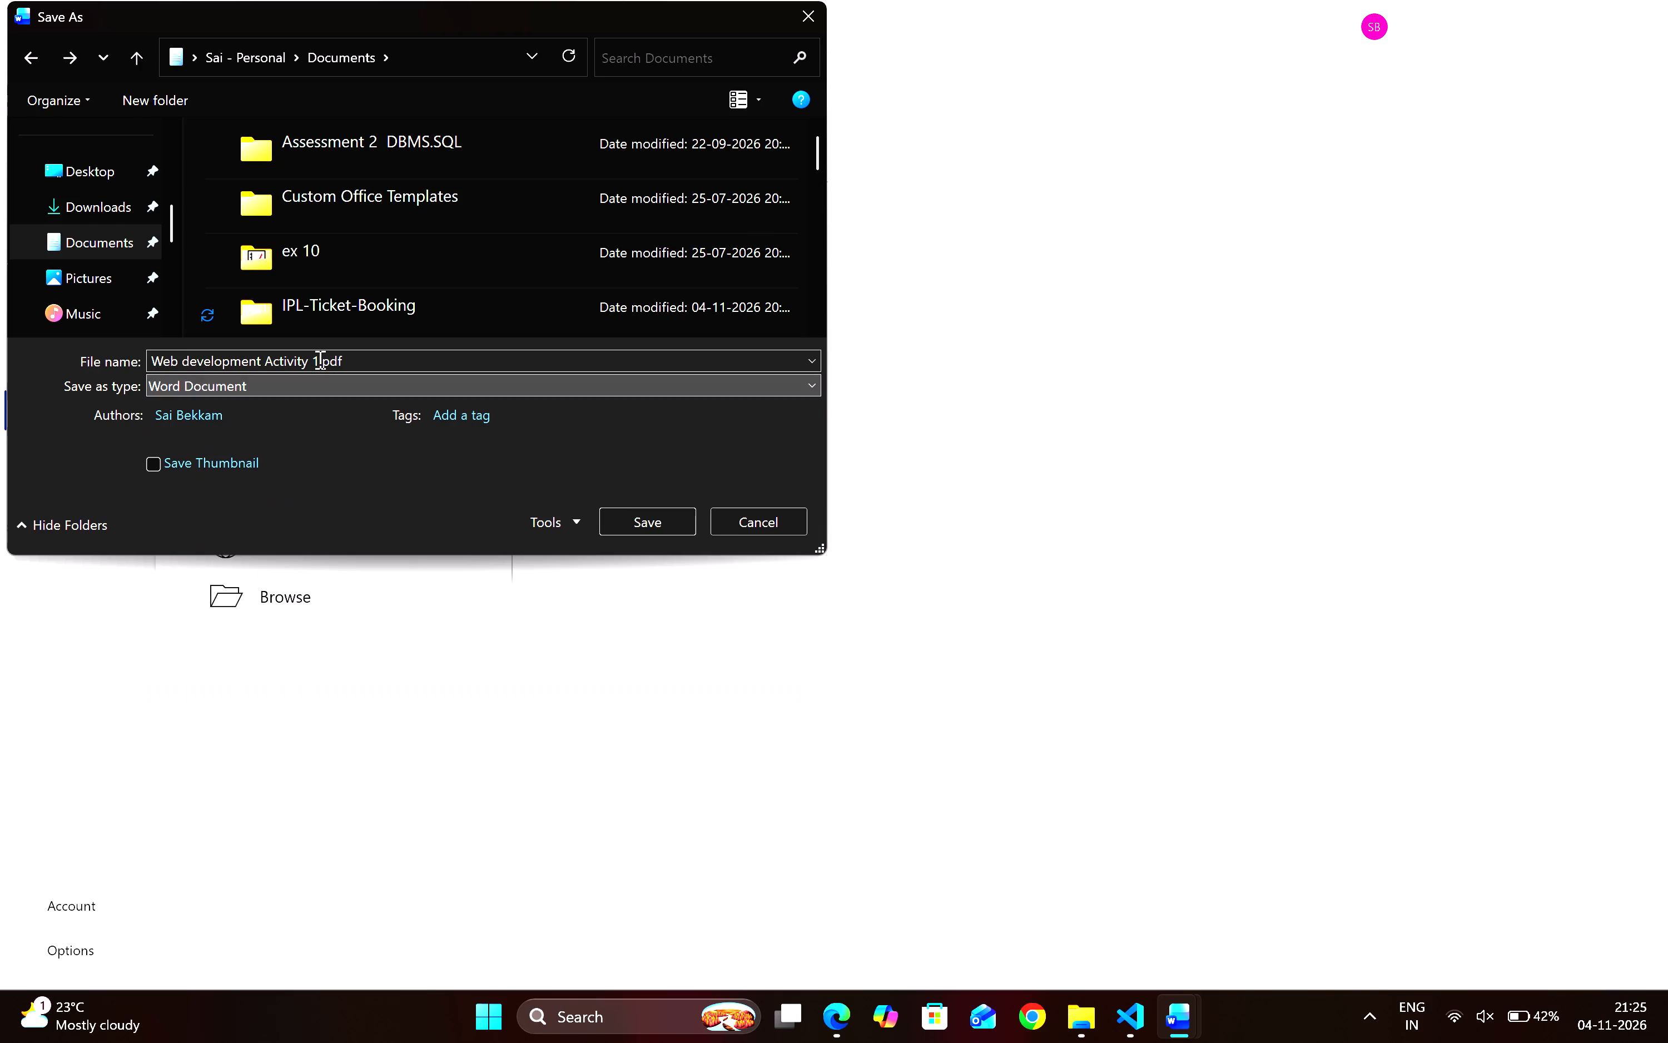
{"action": "left_click", "coordinate": [319, 359]}
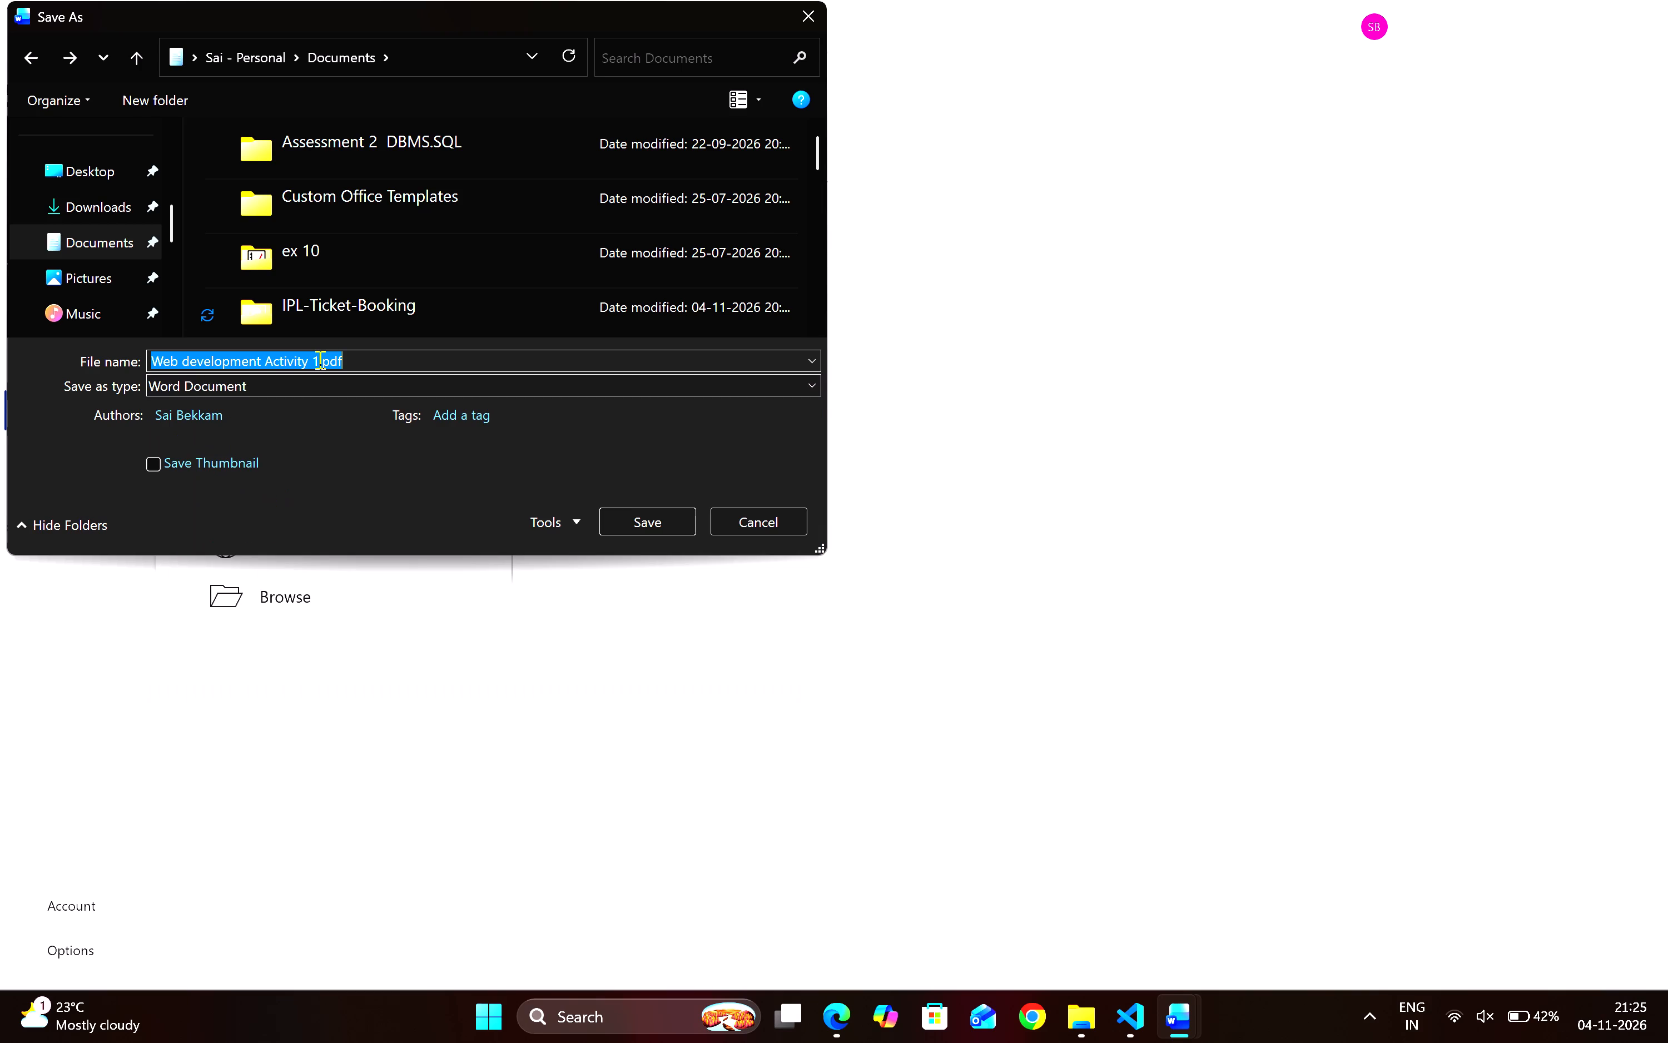
{"action": "left_click", "coordinate": [319, 359]}
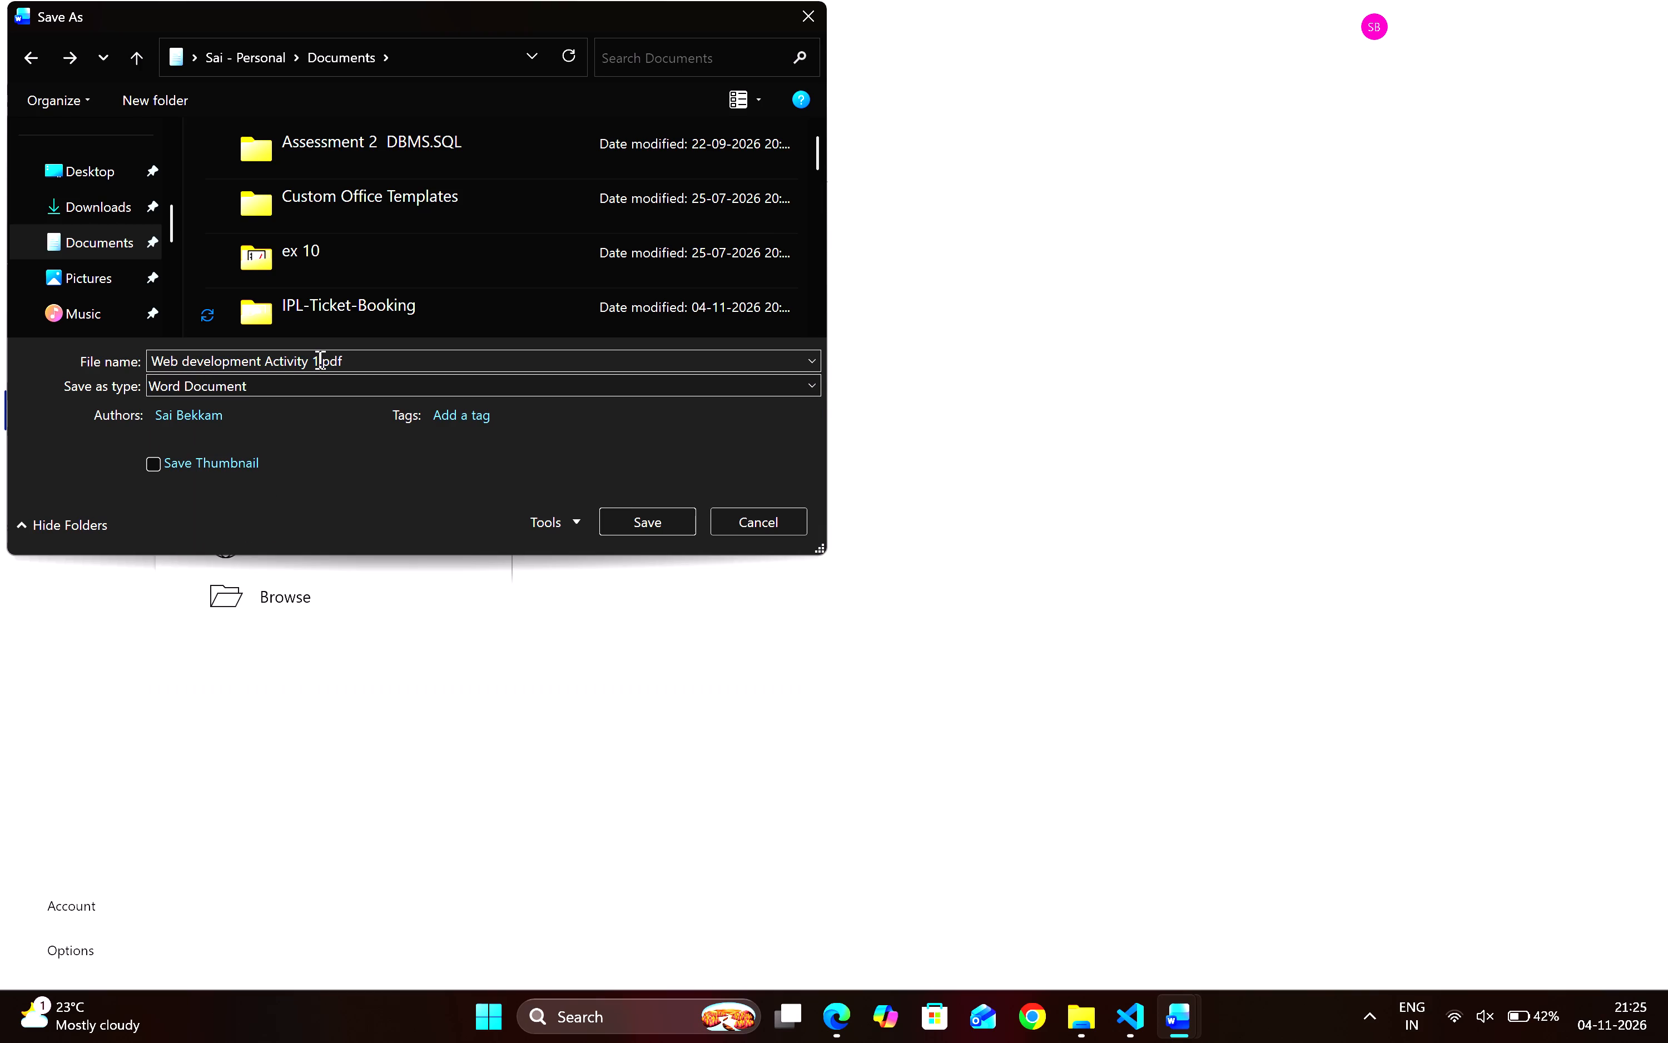
{"action": "key", "text": "BackSpace"}
{"action": "key", "text": "2"}
{"action": "left_click", "coordinate": [647, 524]}
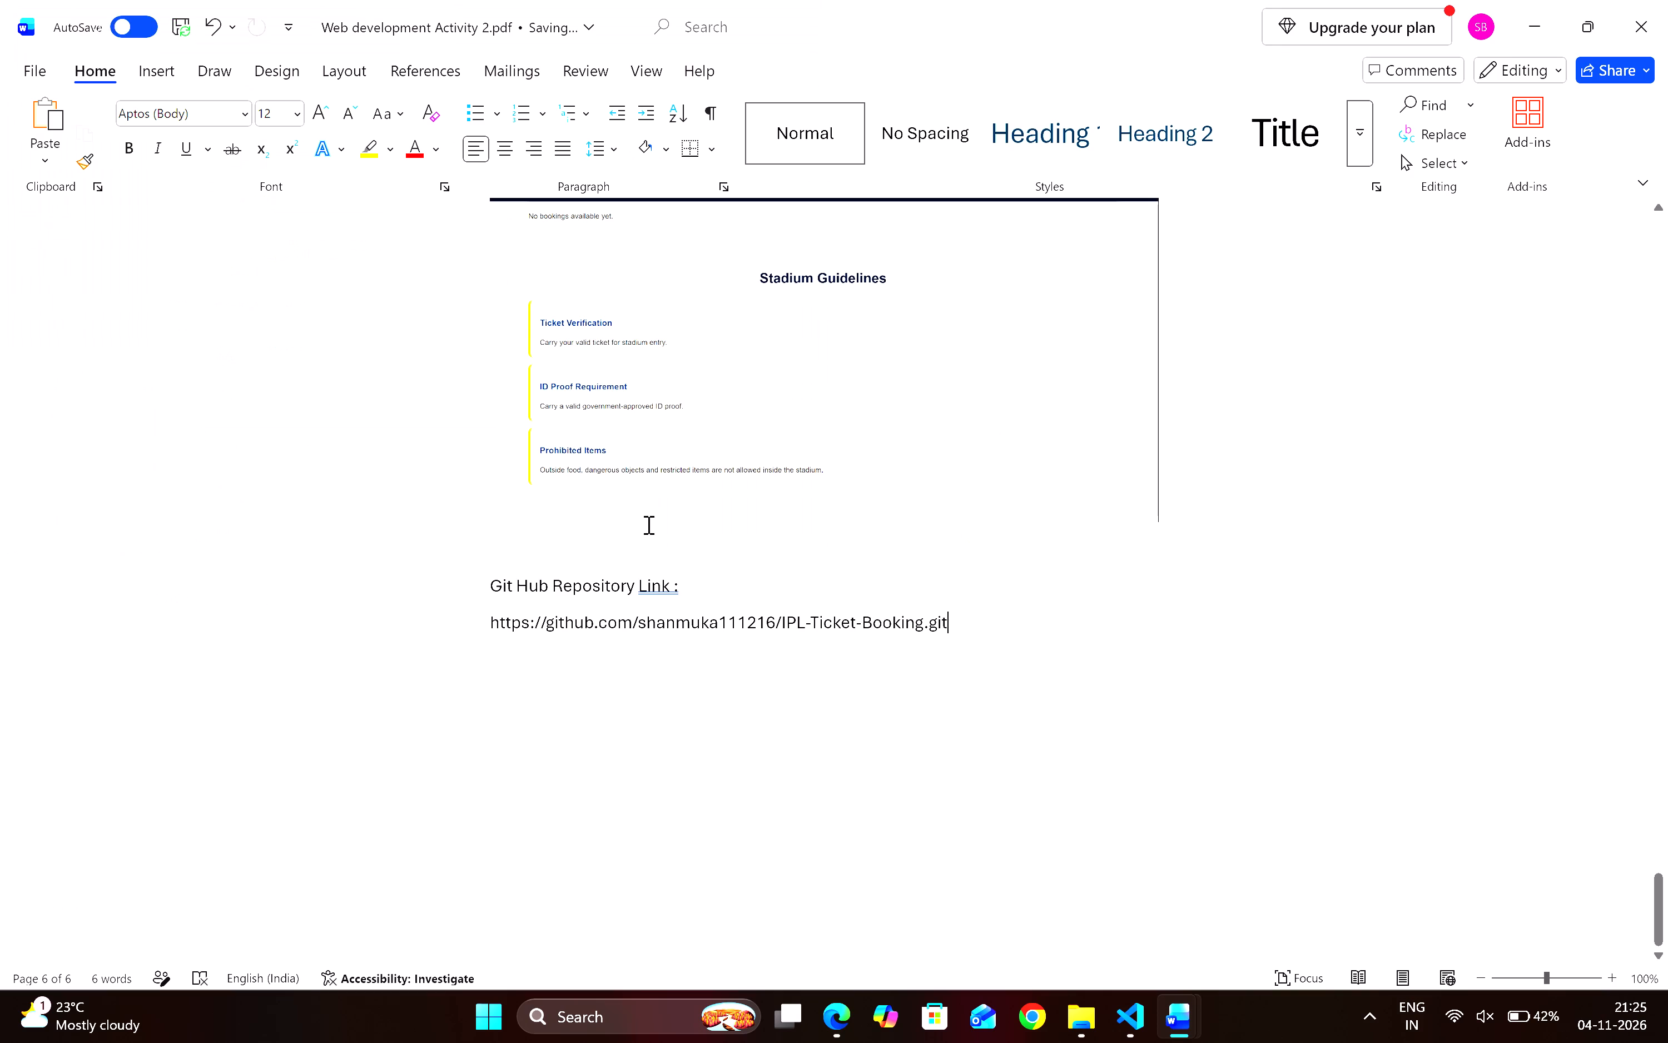
Review the Activity 2 document from the repository link back up to the first styles.css screenshot, and check its file name and location details.
{"action": "scroll", "coordinate": [797, 687], "scroll_direction": "up", "scroll_amount": 10}
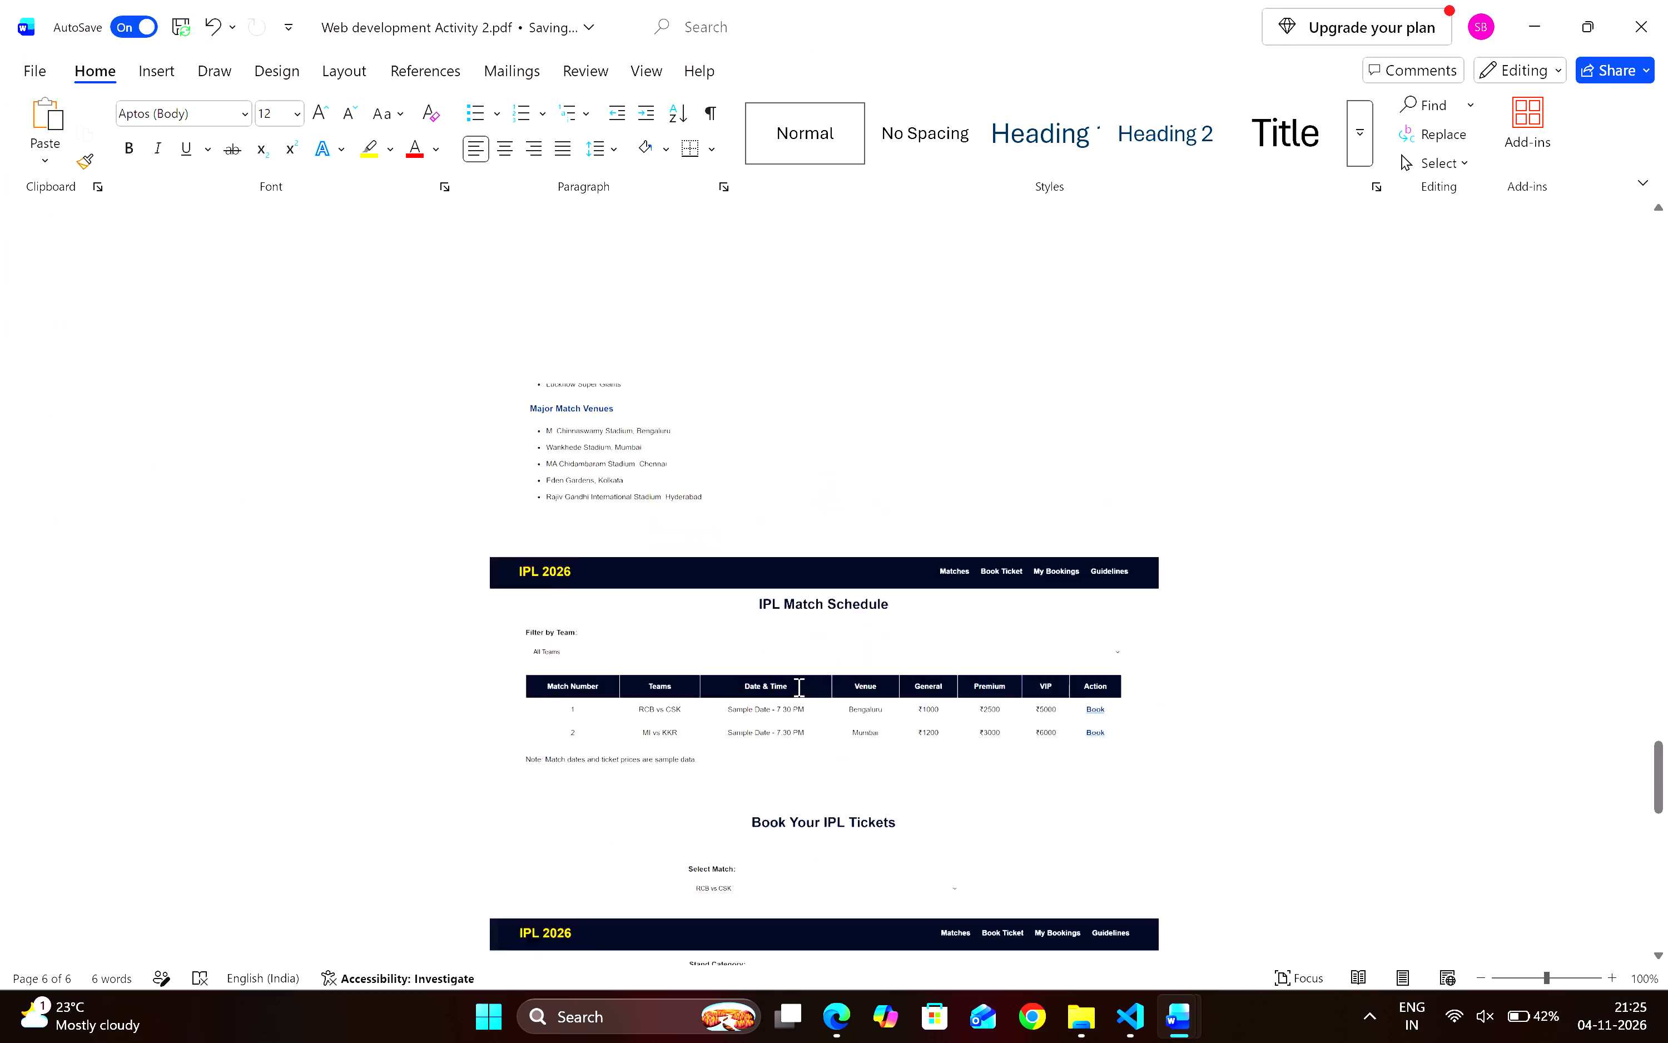
{"action": "scroll", "coordinate": [797, 687], "scroll_direction": "up", "scroll_amount": 11}
{"action": "scroll", "coordinate": [797, 687], "scroll_direction": "down", "scroll_amount": 3}
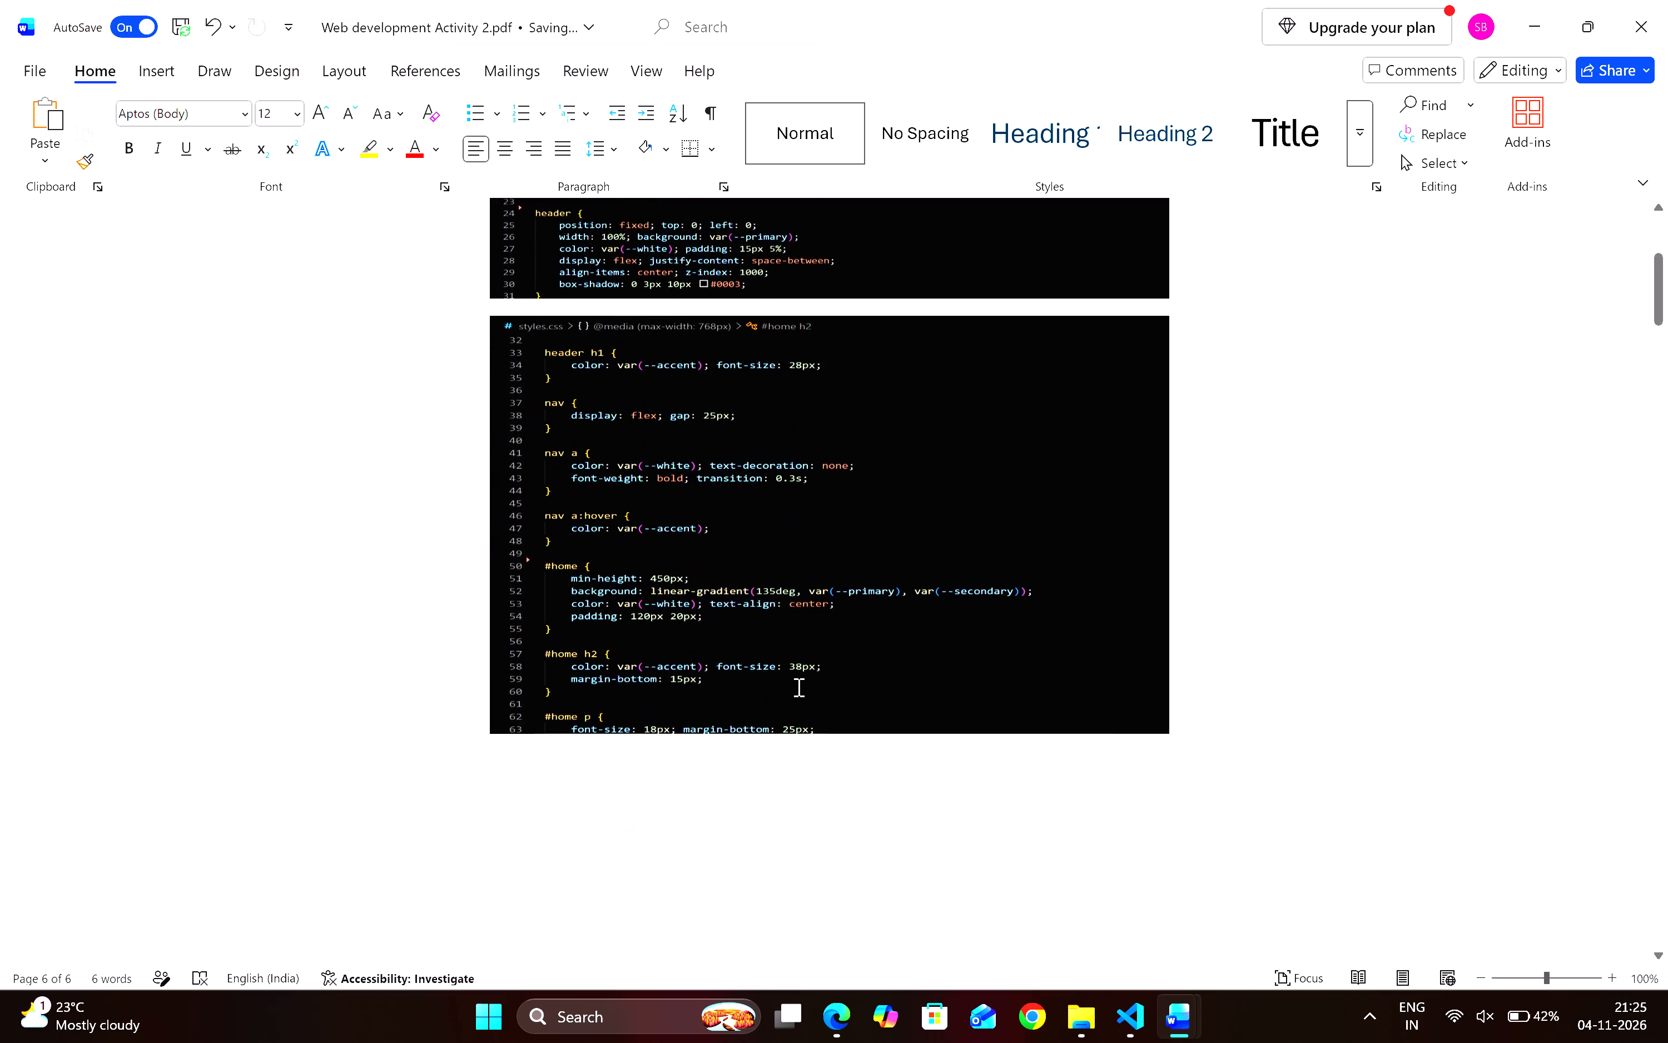
{"action": "scroll", "coordinate": [797, 687], "scroll_direction": "down", "scroll_amount": 9}
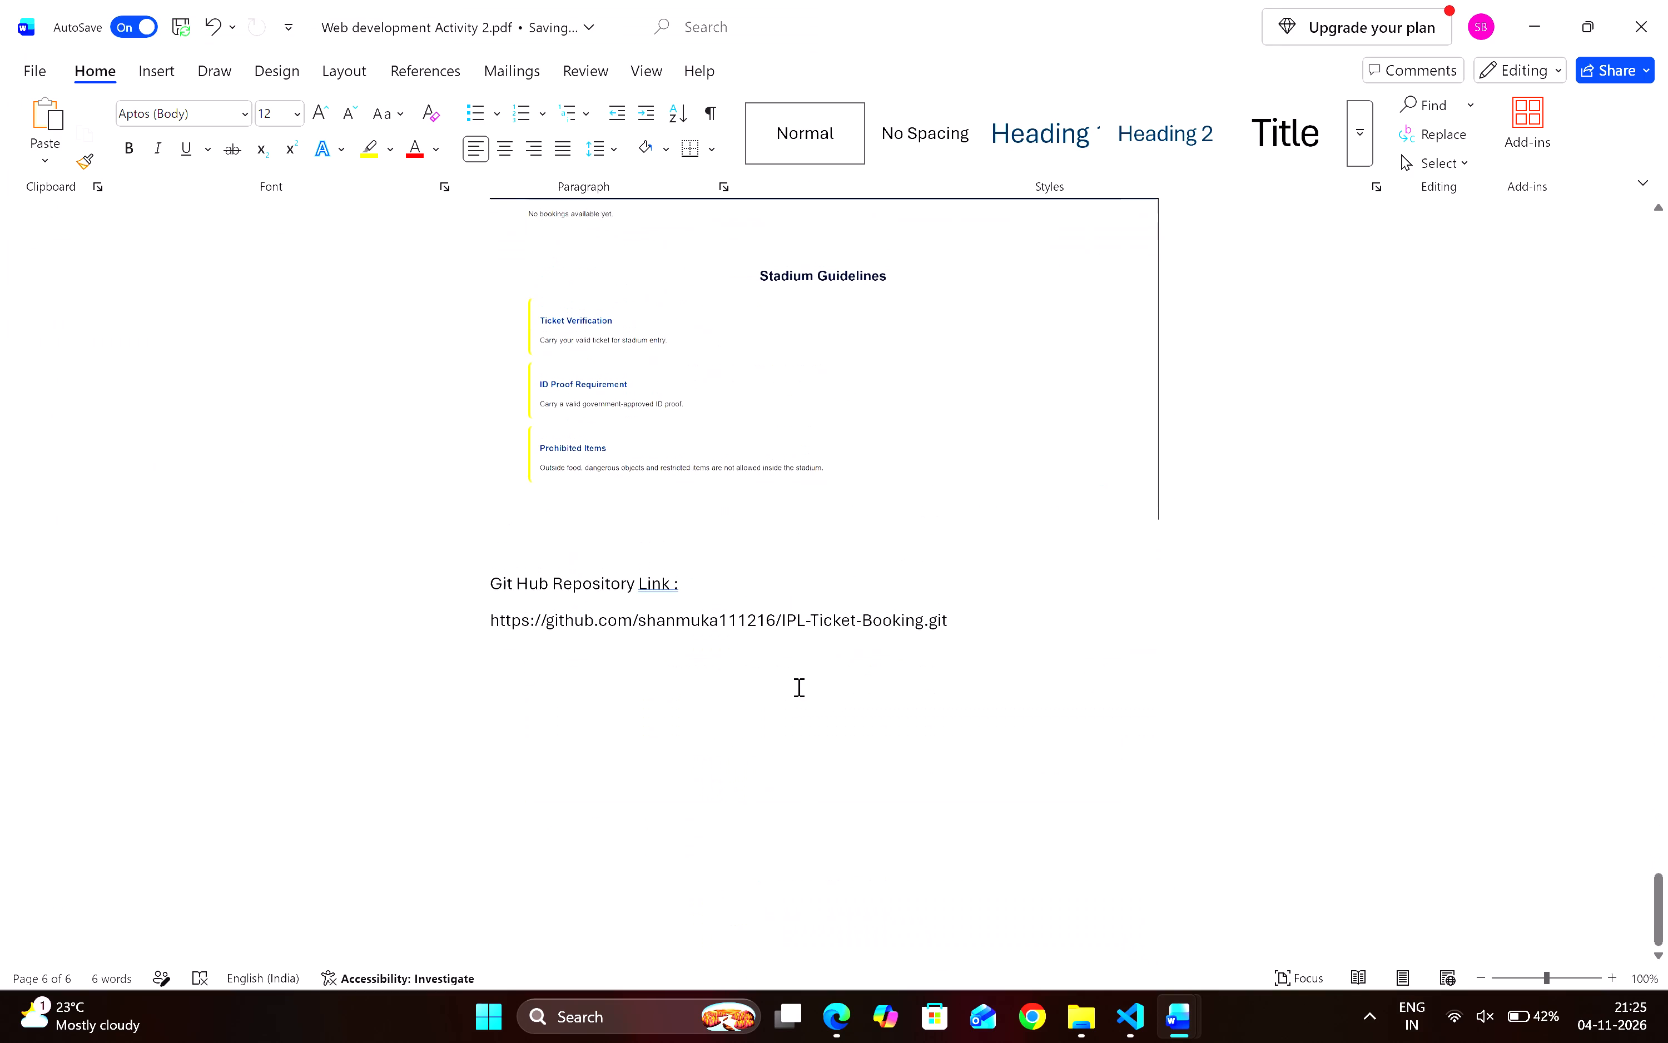
{"action": "scroll", "coordinate": [797, 687], "scroll_direction": "up", "scroll_amount": 9}
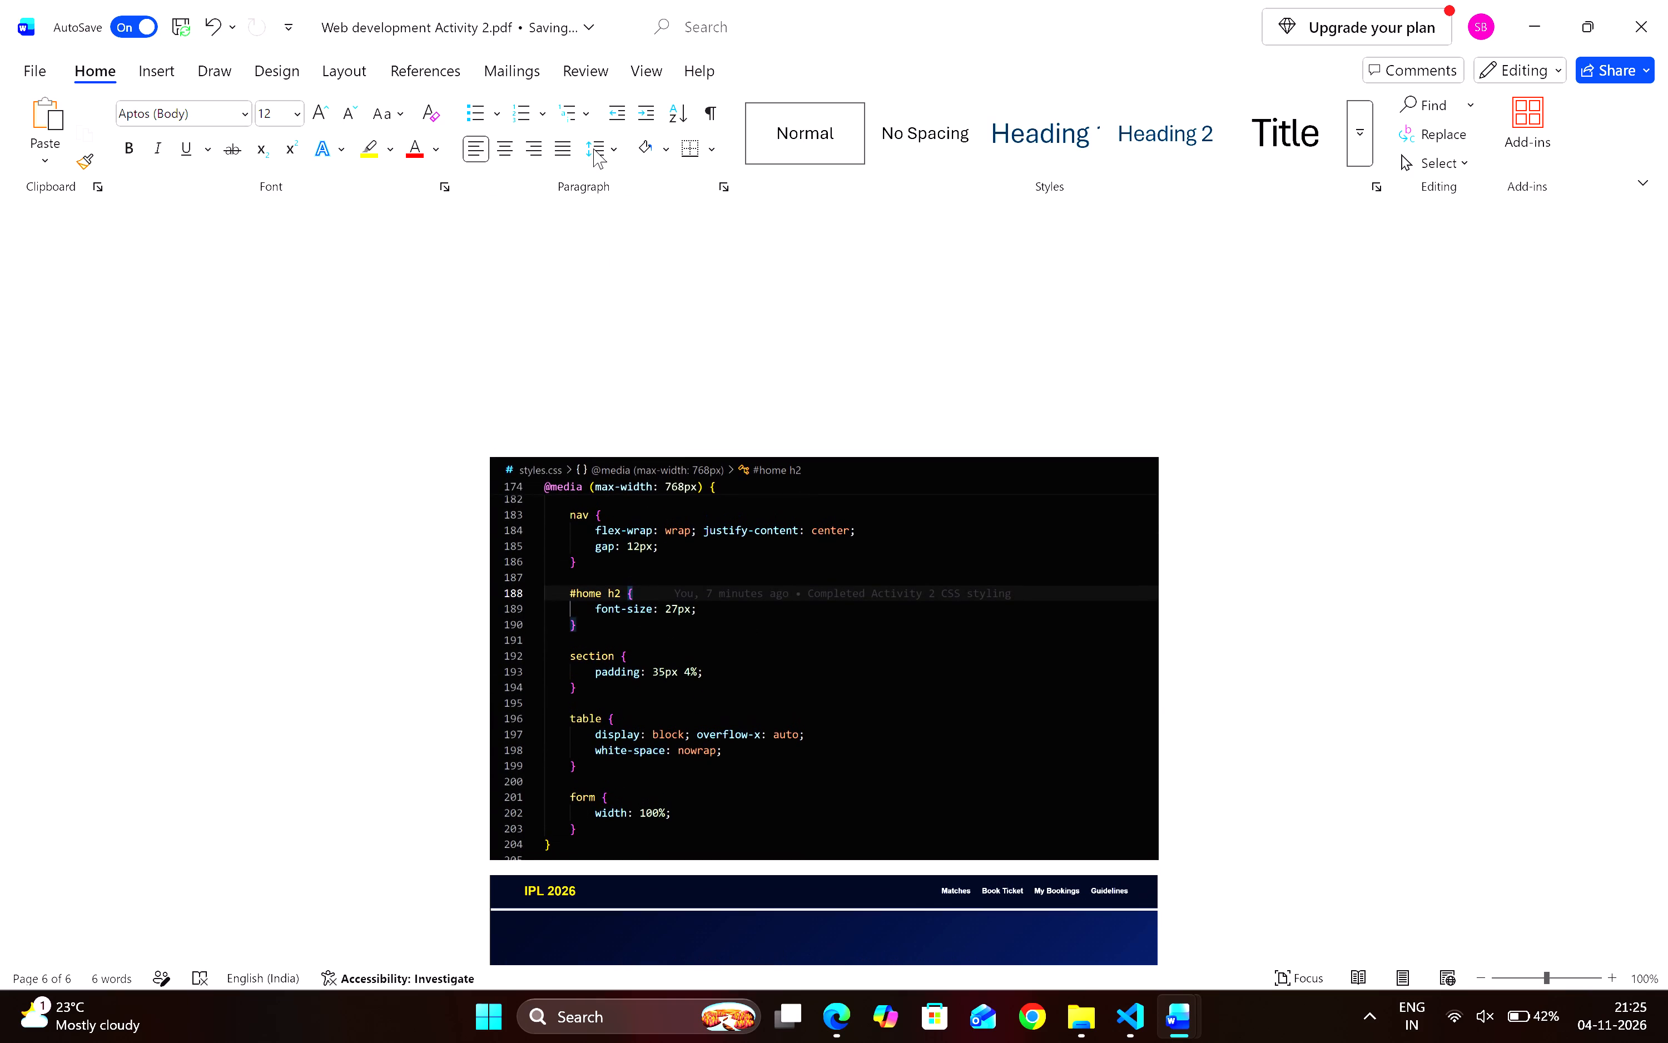
{"action": "left_click", "coordinate": [589, 33]}
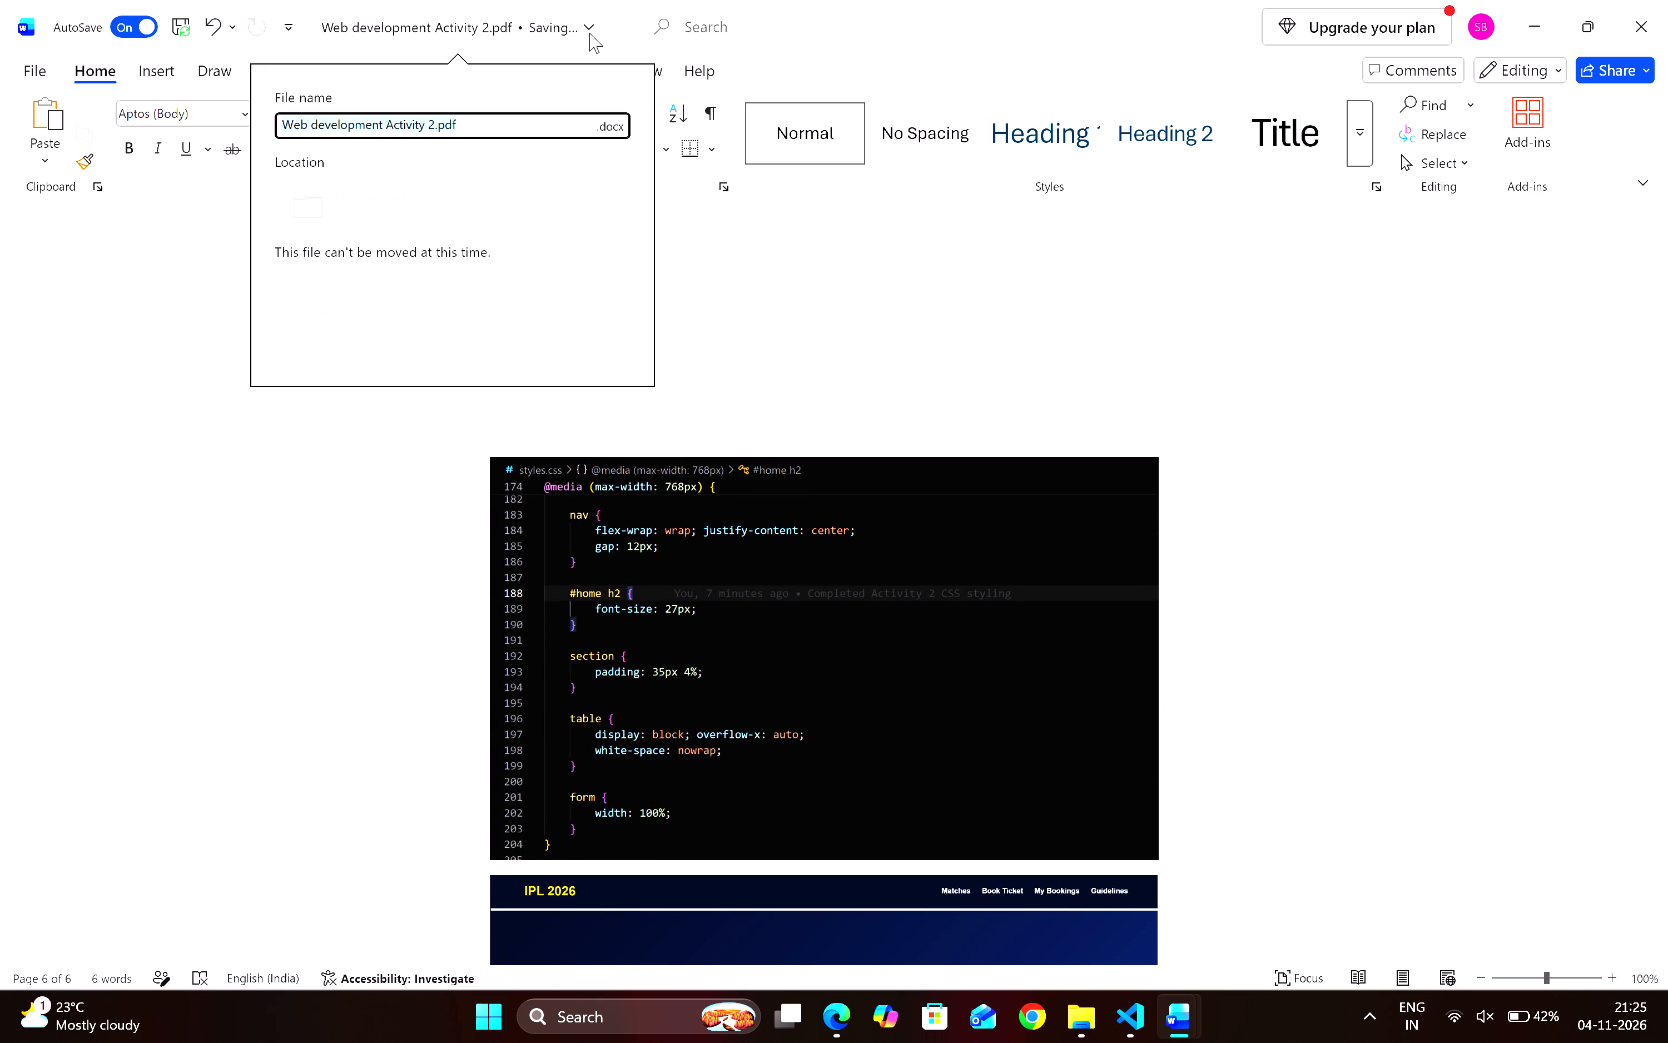
{"action": "left_click", "coordinate": [256, 493]}
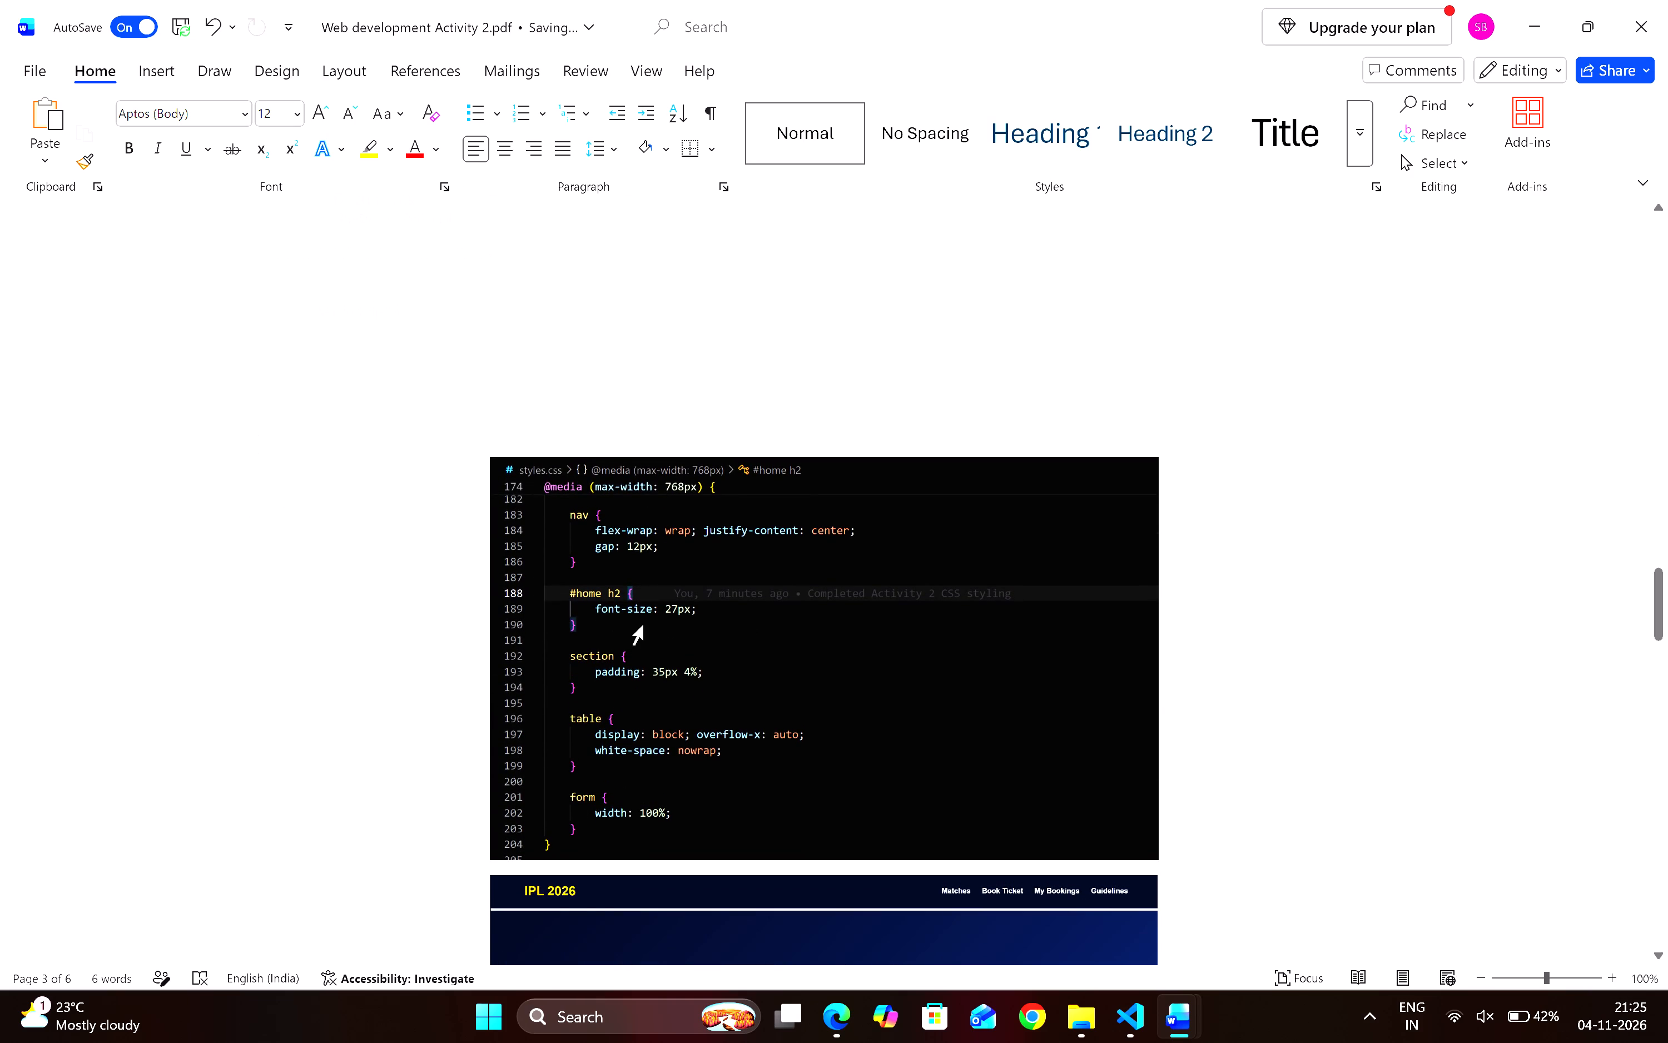
{"action": "scroll", "coordinate": [646, 624], "scroll_direction": "up", "scroll_amount": 8}
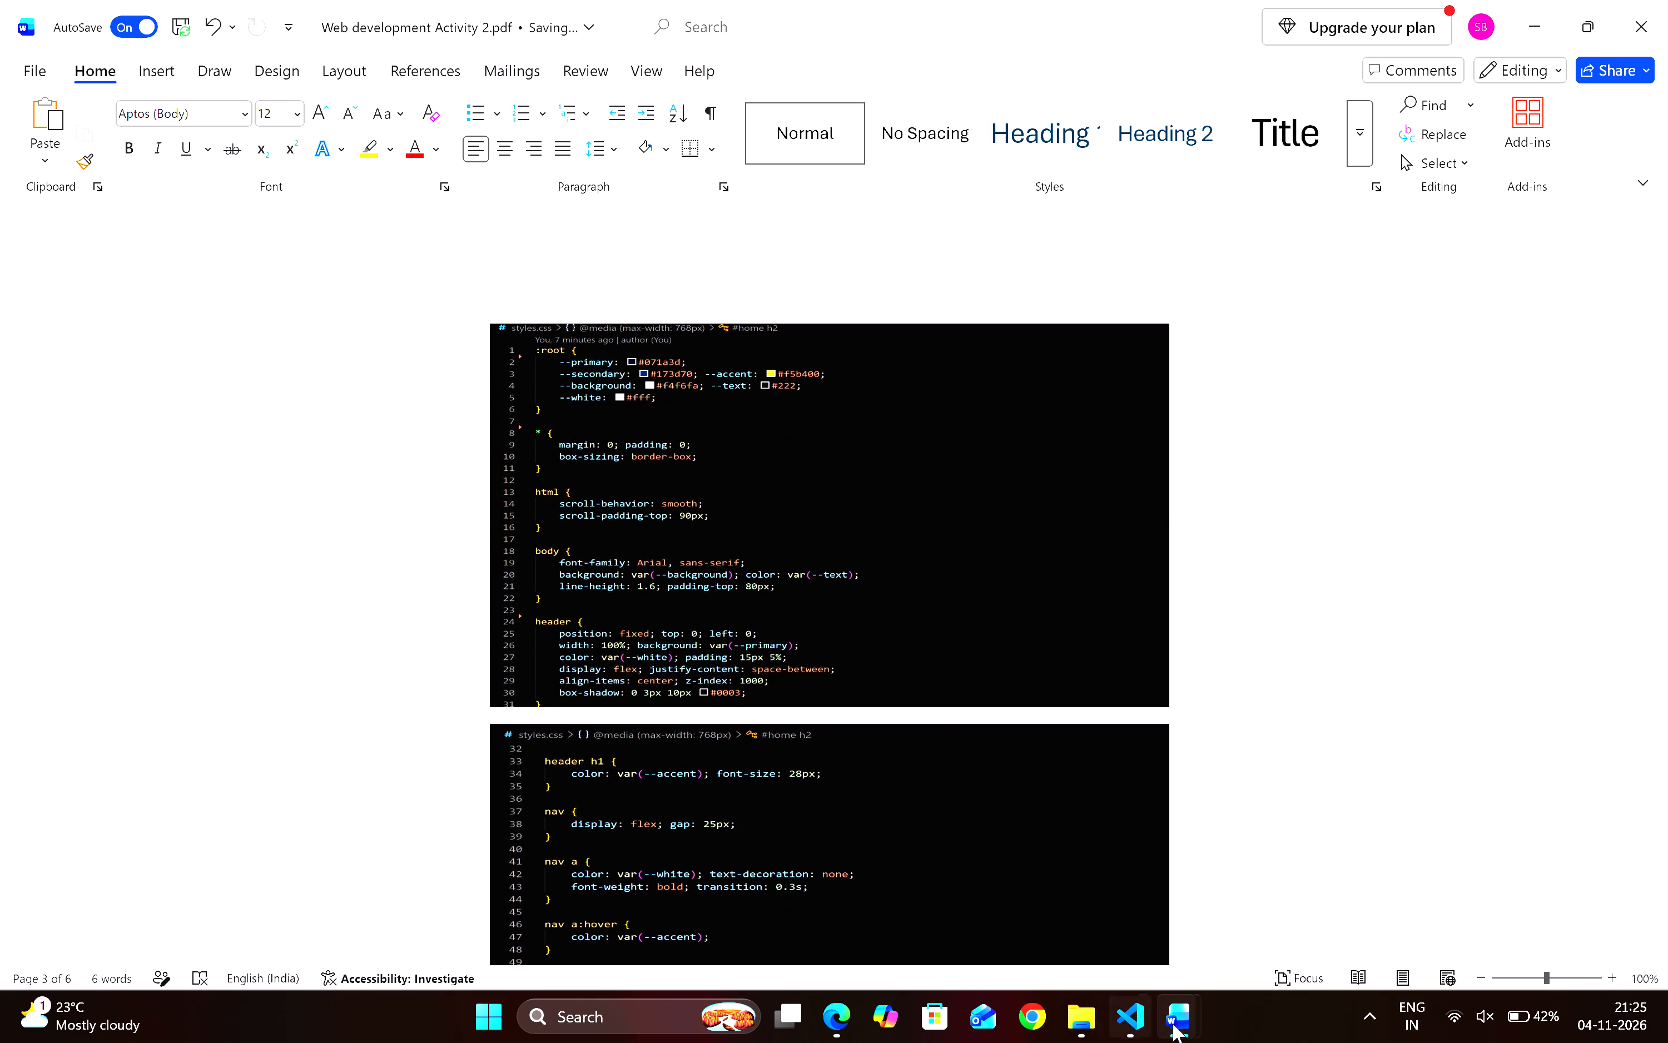
In File Explorer, search the Documents folder for "web" and open the Web development Activity 2.pdf Word document.
{"action": "left_click", "coordinate": [1088, 1016]}
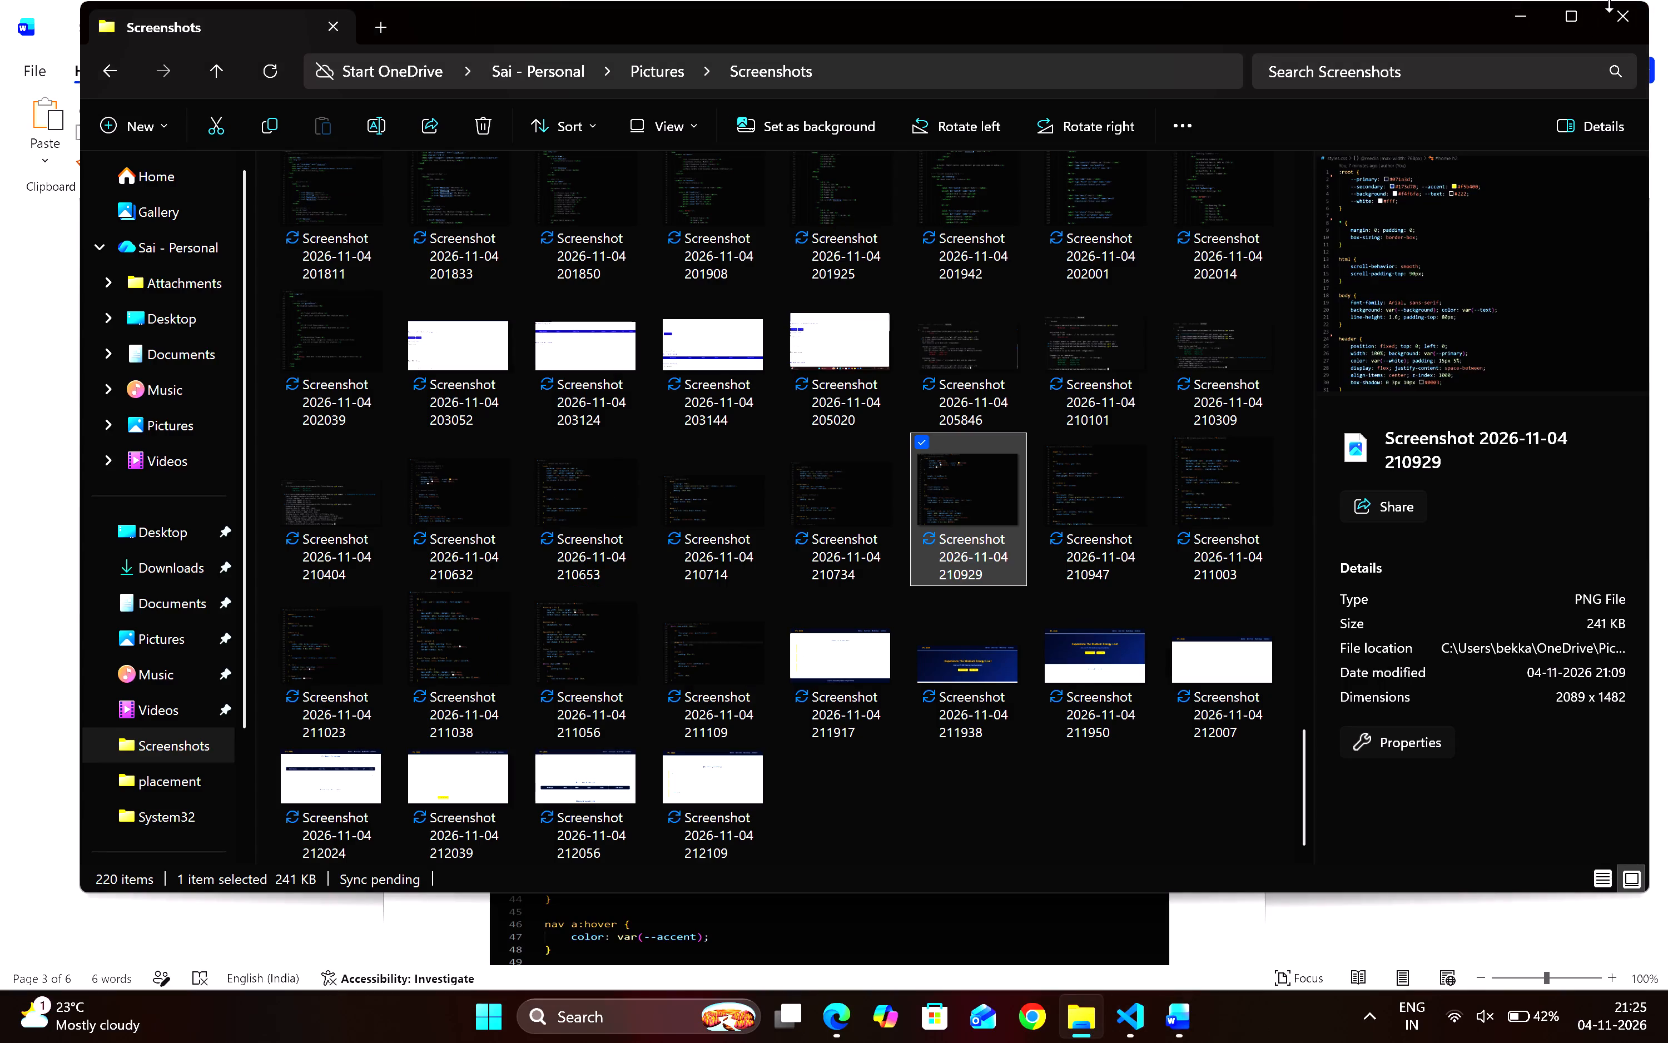
{"action": "left_click", "coordinate": [1620, 15]}
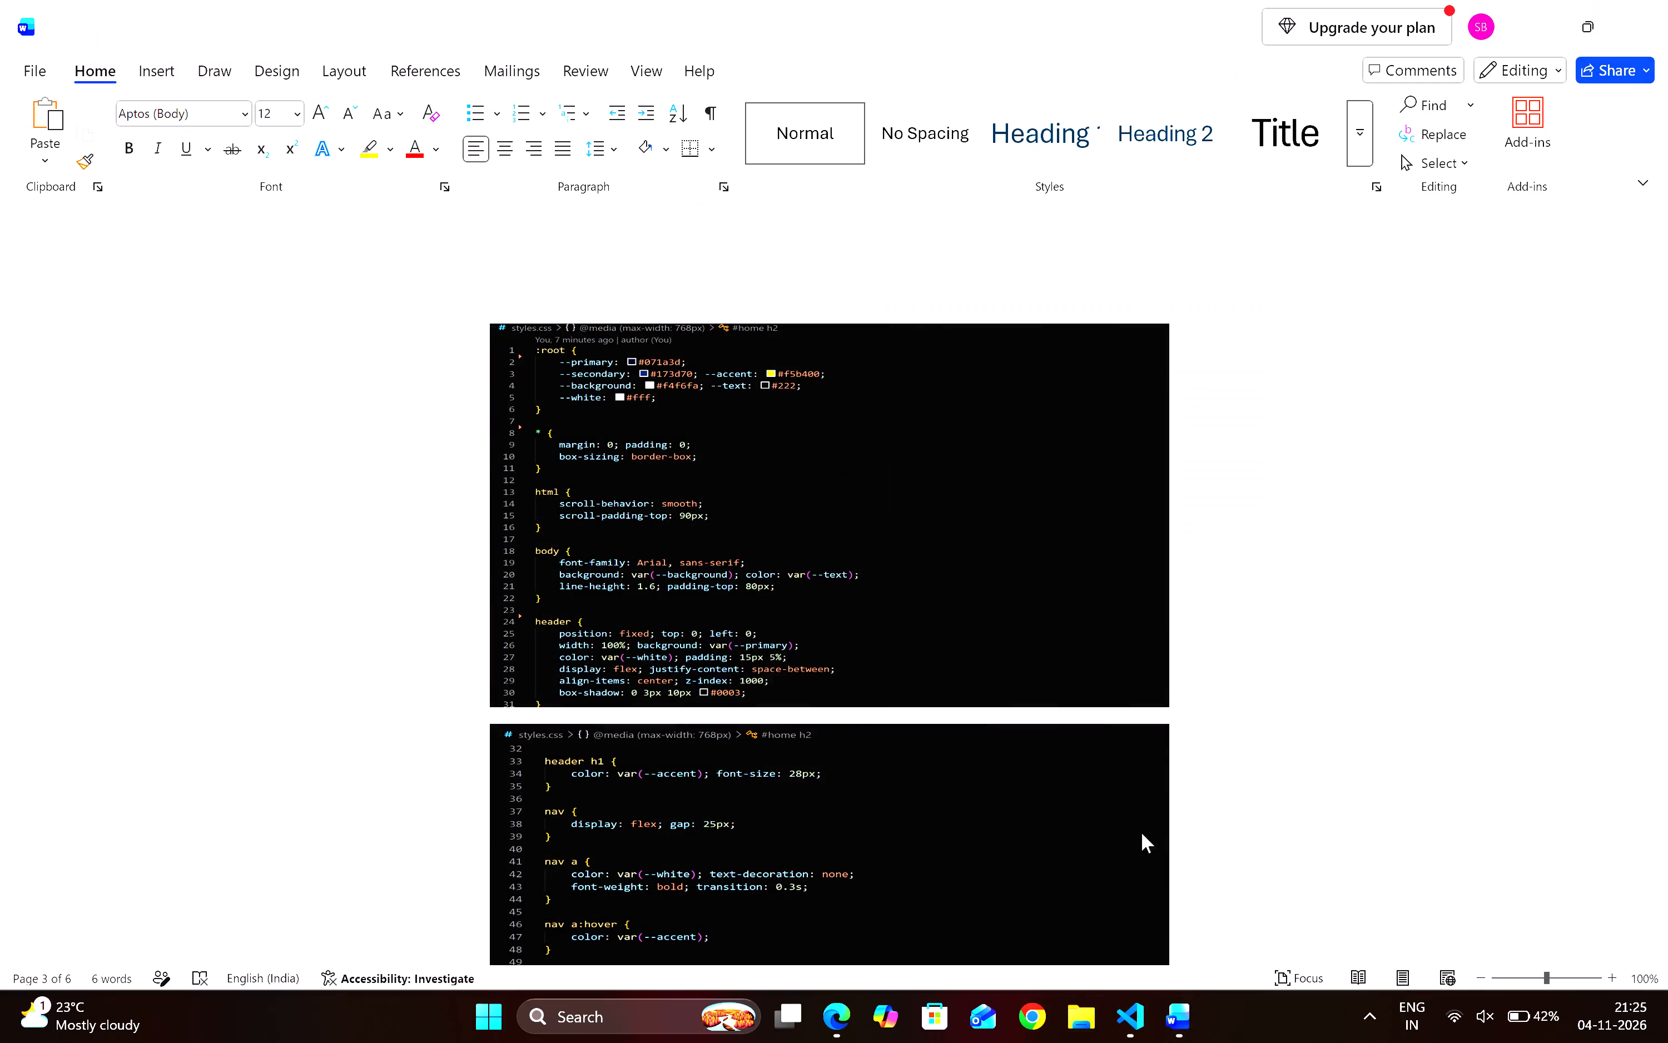
{"action": "left_click", "coordinate": [1089, 1014]}
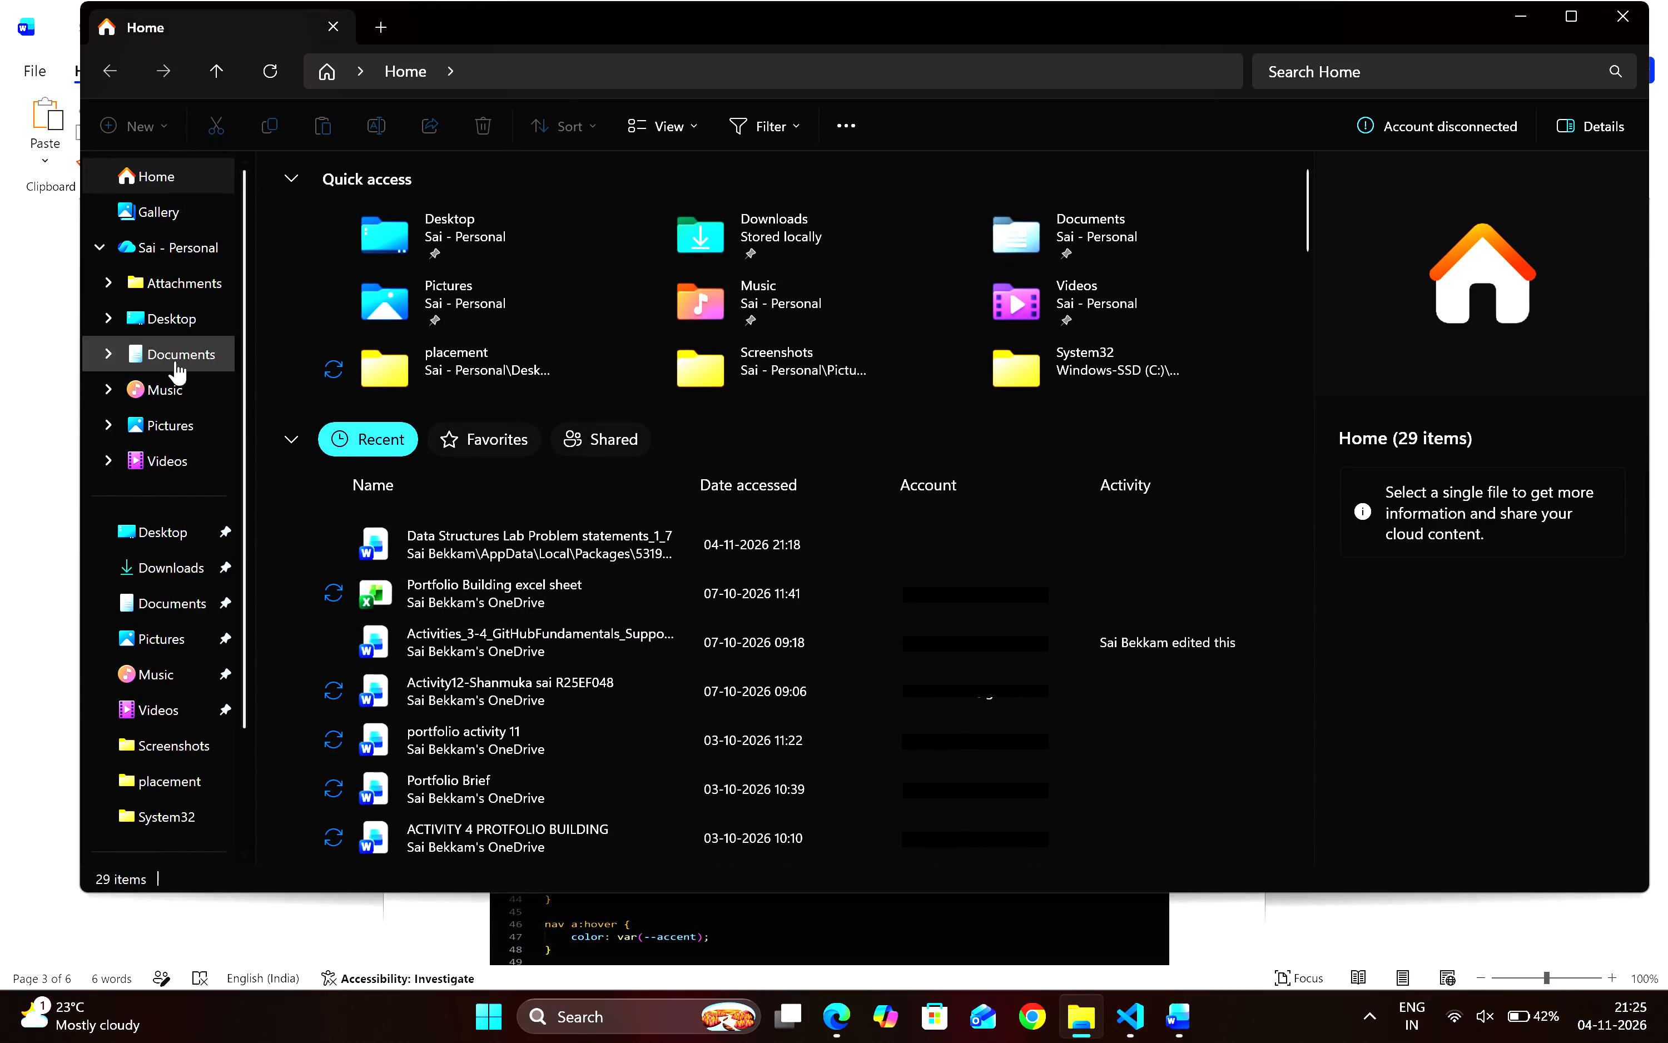
{"action": "left_click", "coordinate": [188, 353]}
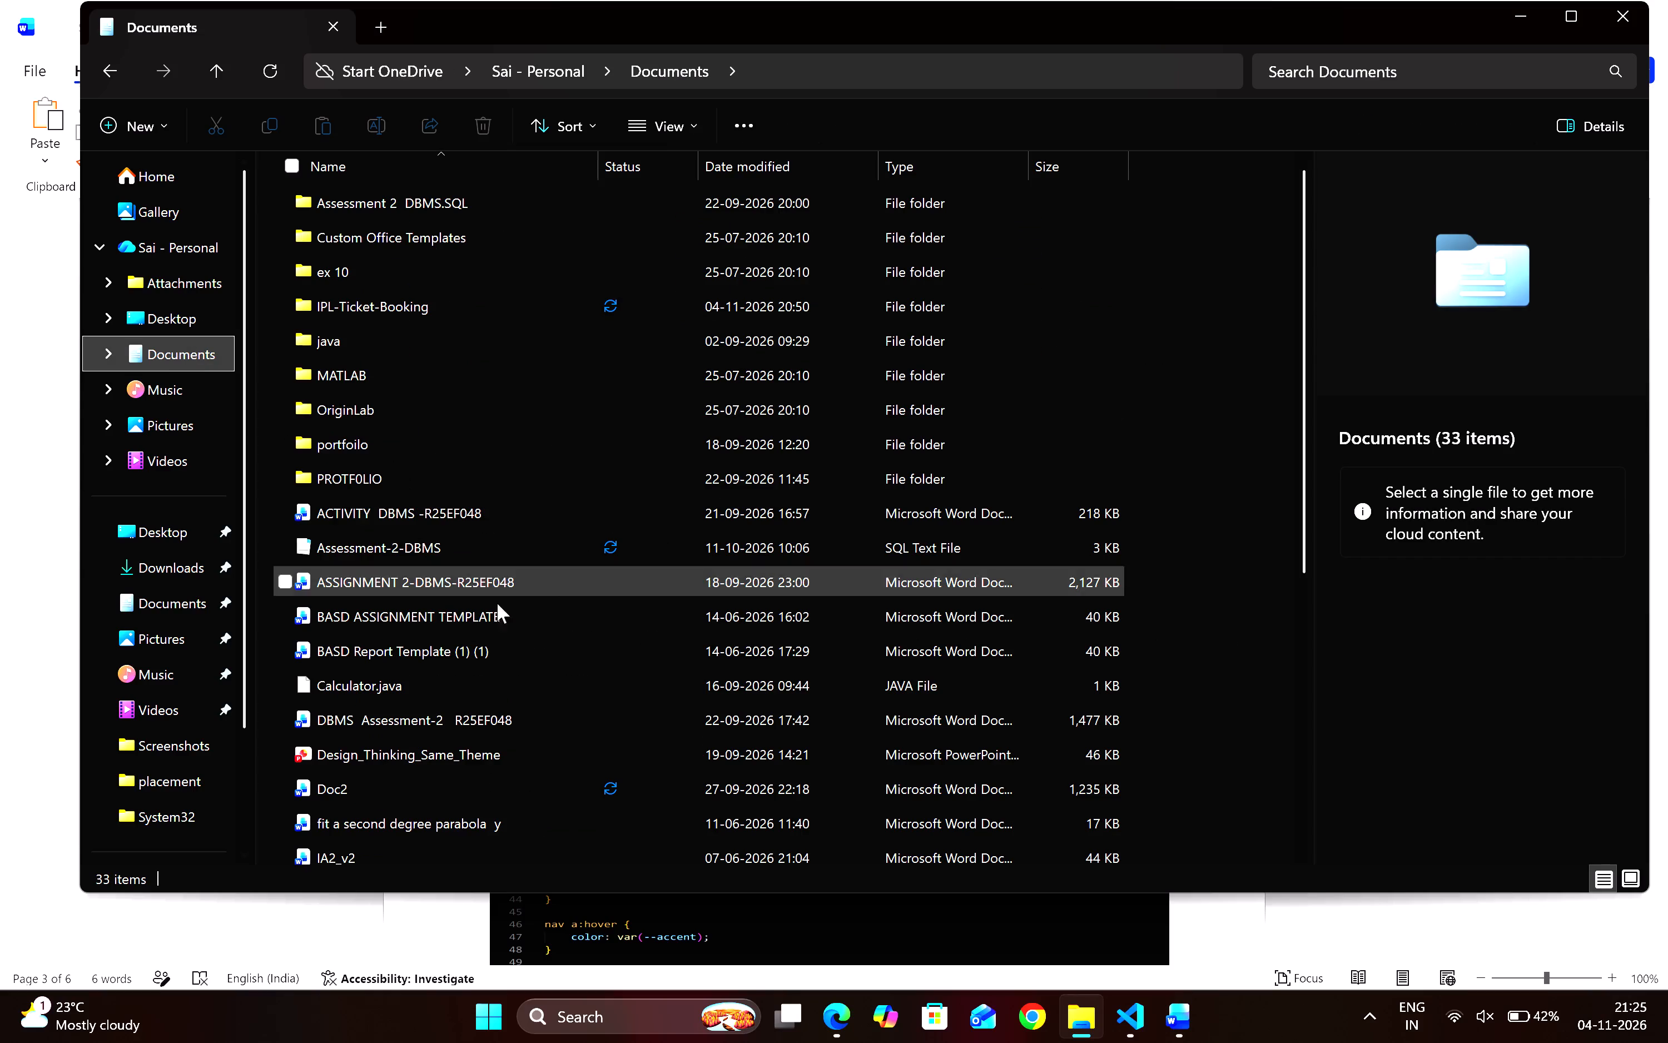
{"action": "left_click", "coordinate": [1373, 75]}
{"action": "type", "text": "we"}
{"action": "key", "text": "b"}
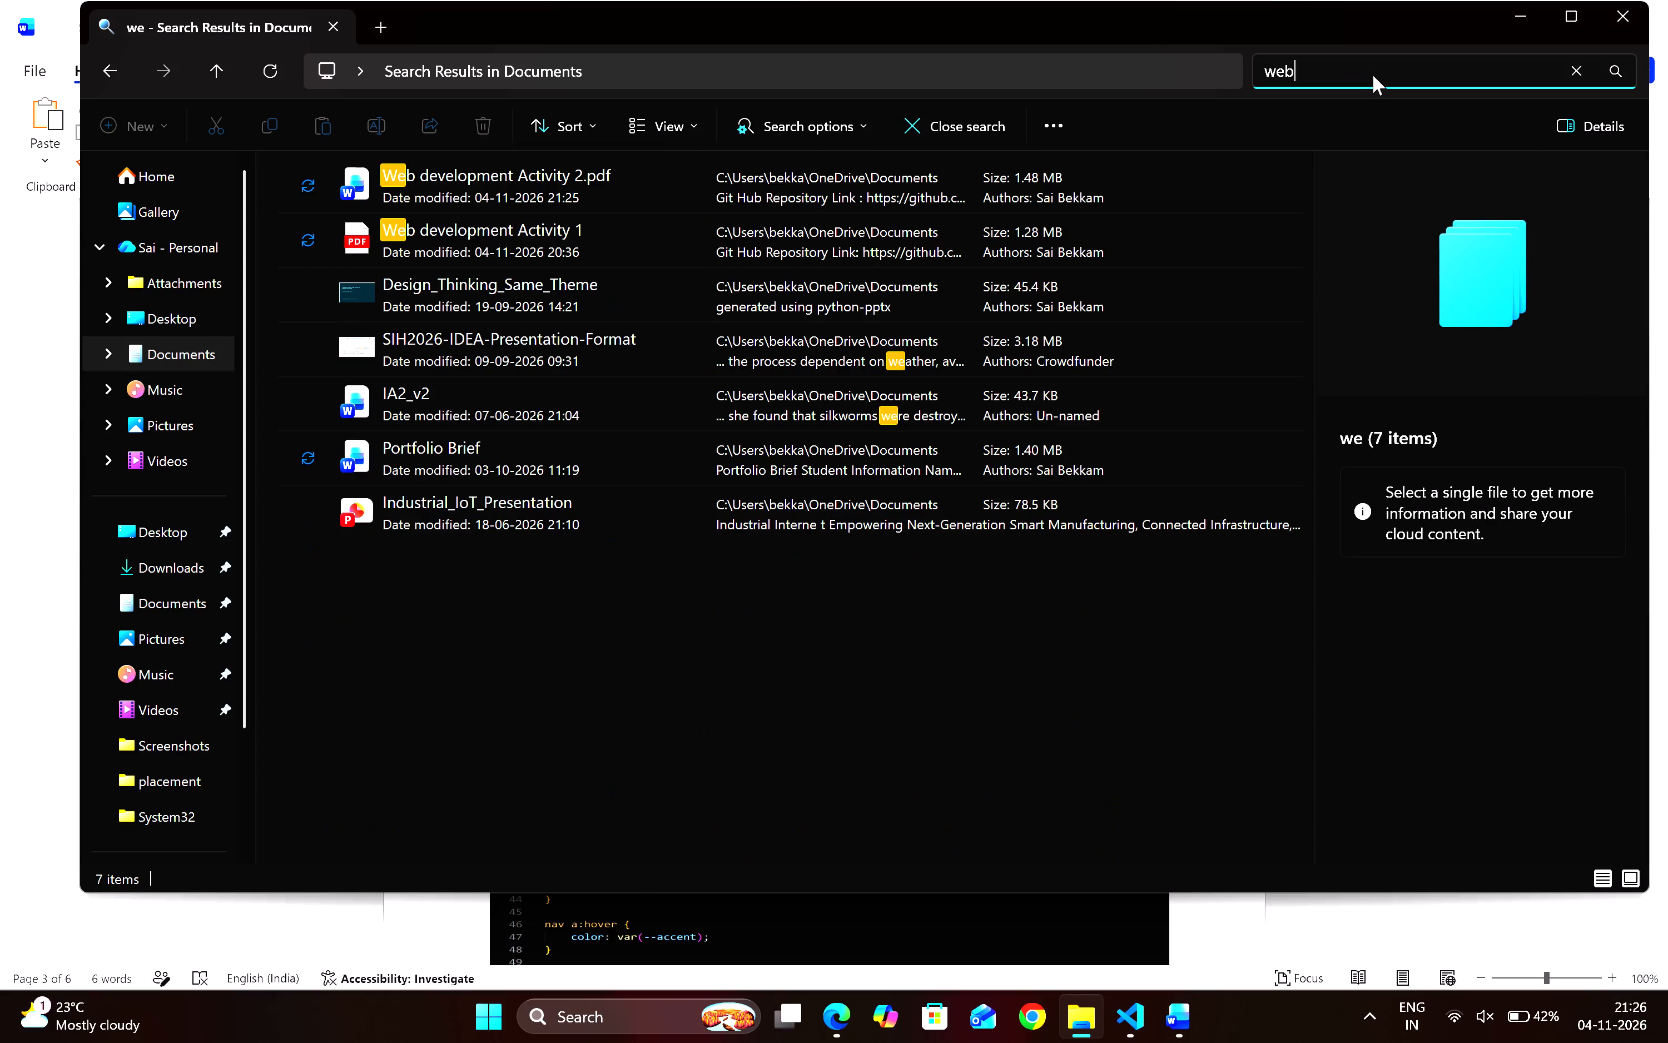
{"action": "left_click", "coordinate": [582, 168]}
{"action": "double_click", "coordinate": [582, 168]}
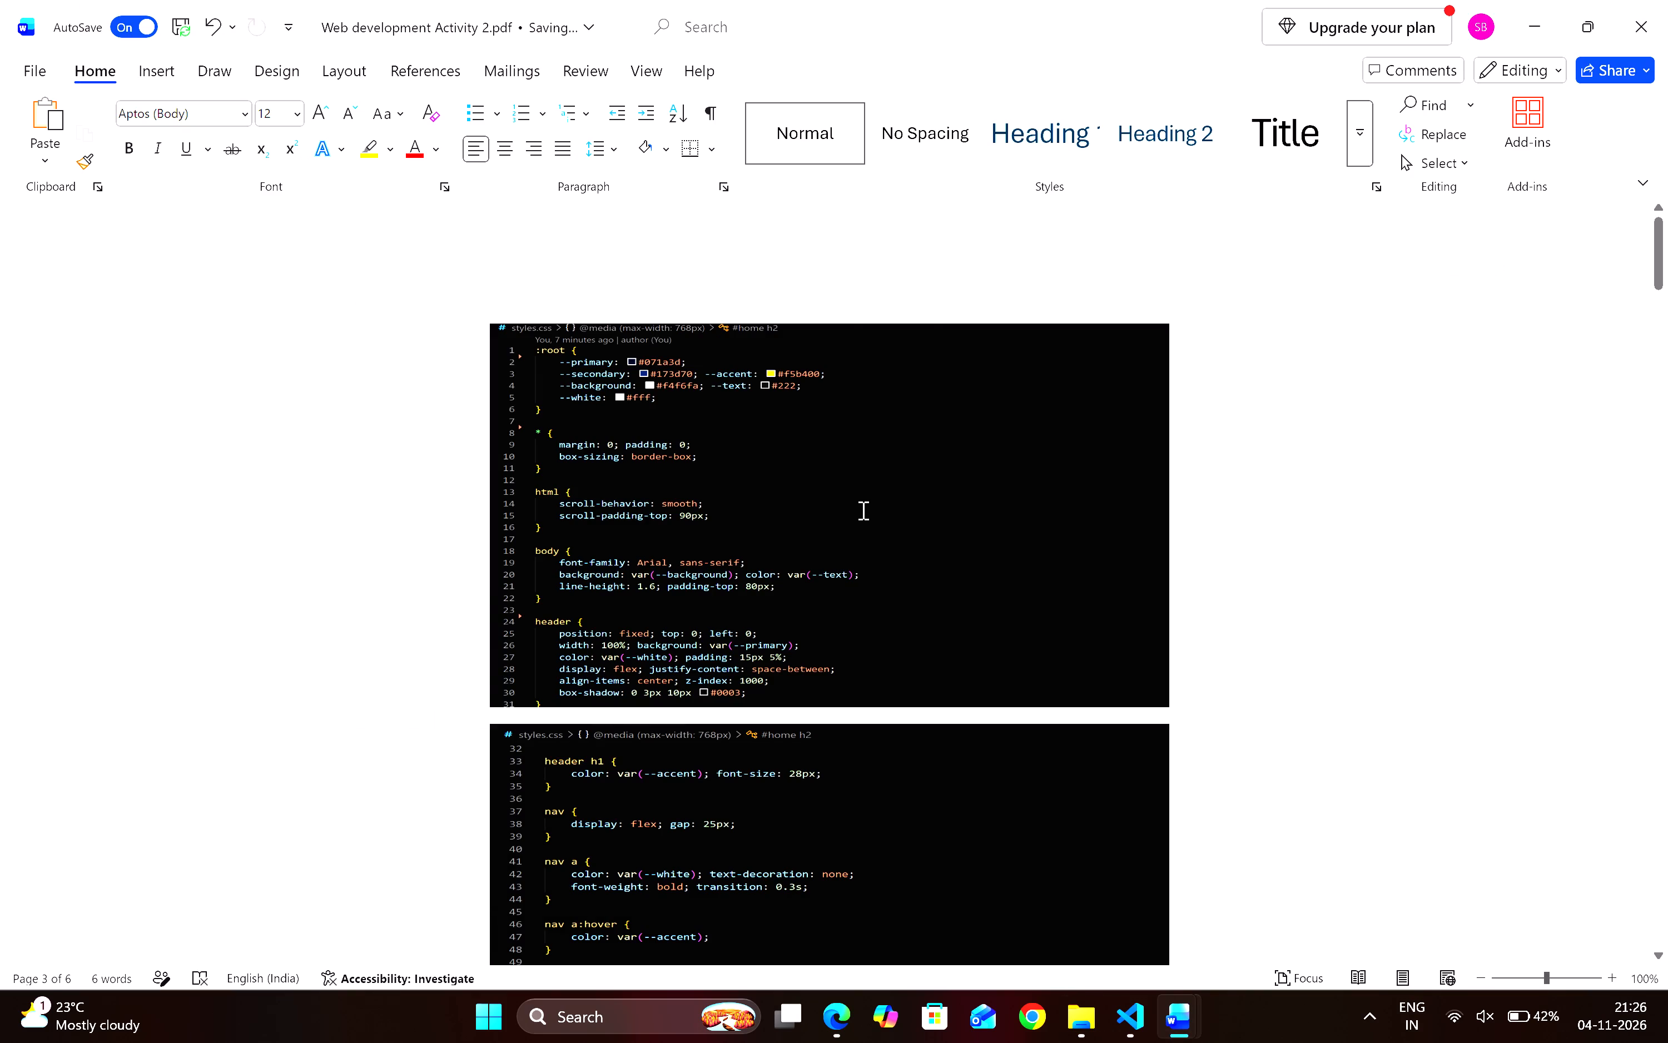
Examine the opened Activity 2 document's code and page screenshots down to the repository link and back to the start.
{"action": "scroll", "coordinate": [885, 537], "scroll_direction": "down", "scroll_amount": 19}
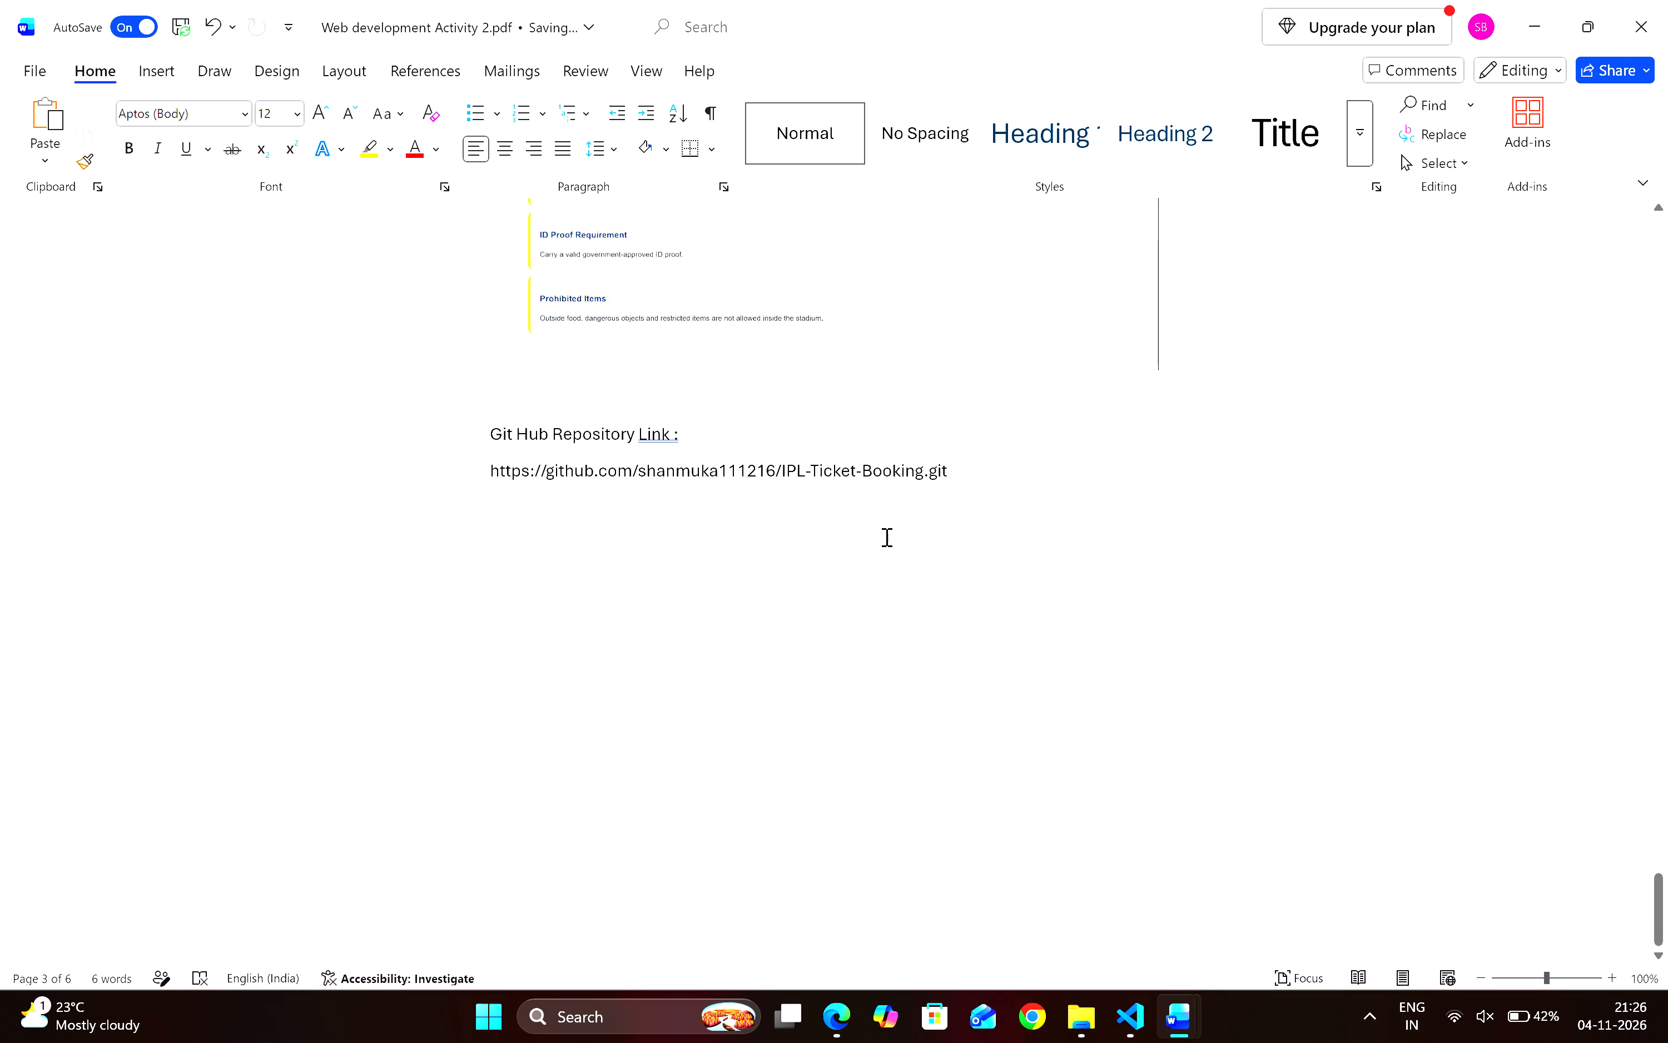
{"action": "scroll", "coordinate": [885, 537], "scroll_direction": "down", "scroll_amount": 1}
{"action": "scroll", "coordinate": [885, 537], "scroll_direction": "up", "scroll_amount": 8}
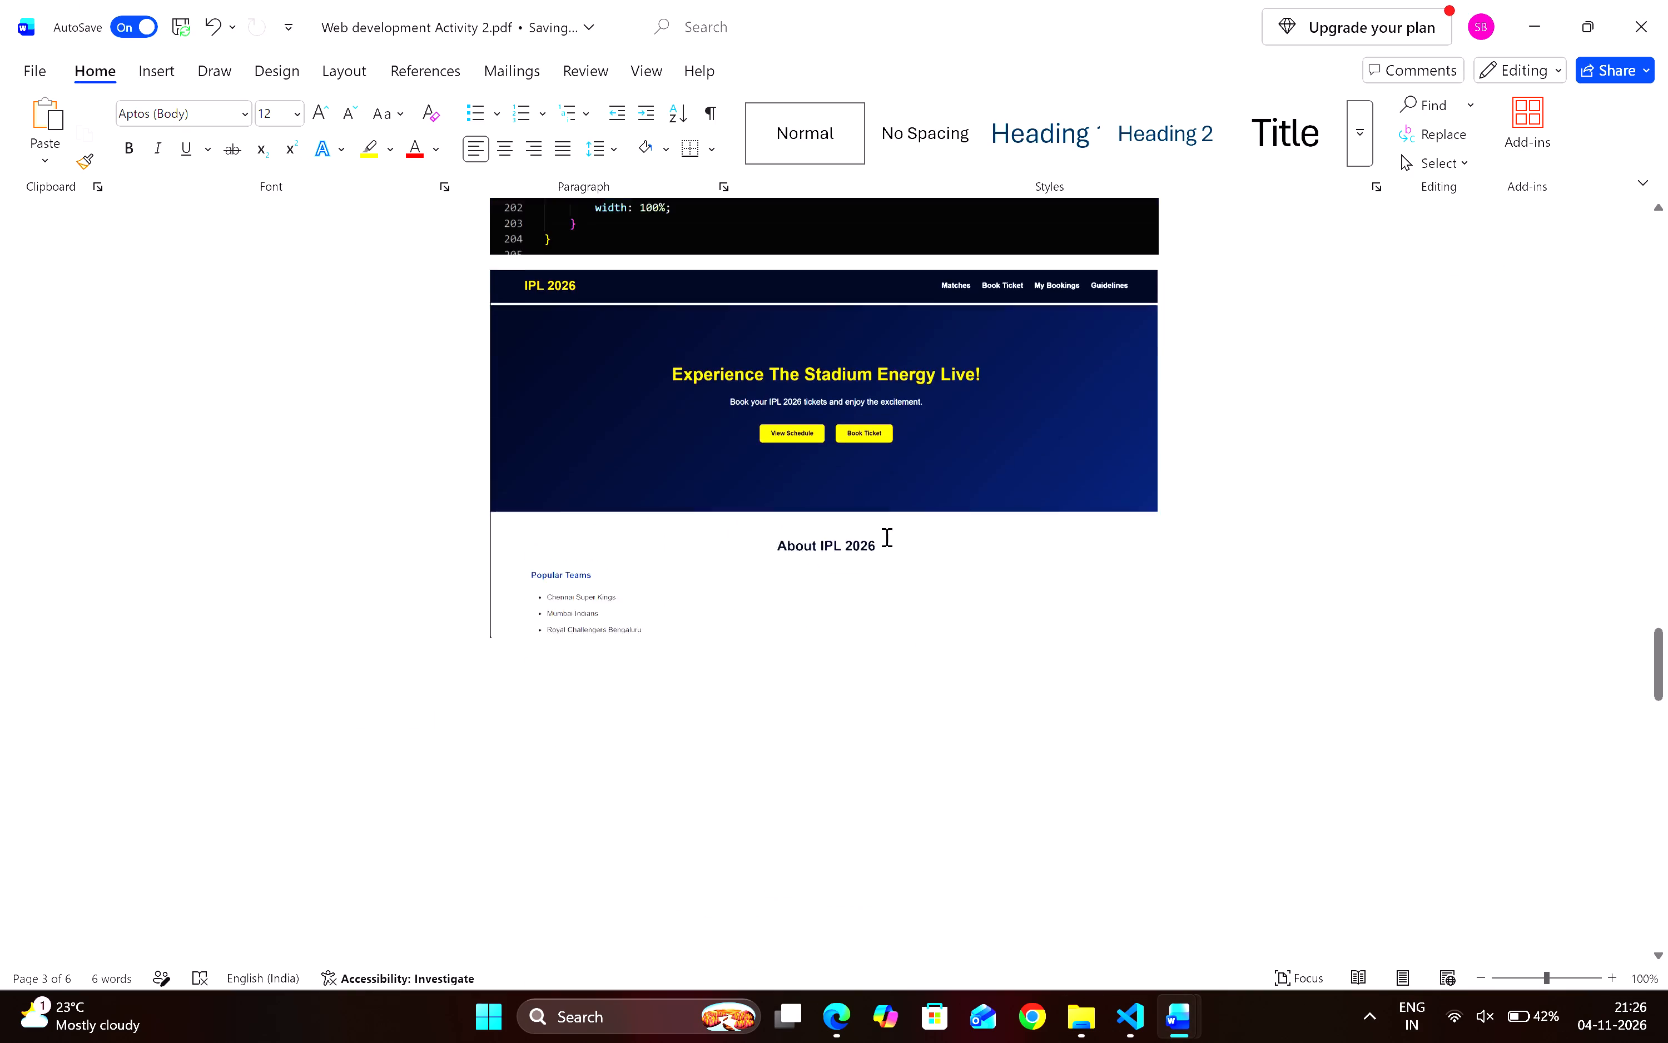
{"action": "scroll", "coordinate": [885, 537], "scroll_direction": "up", "scroll_amount": 8}
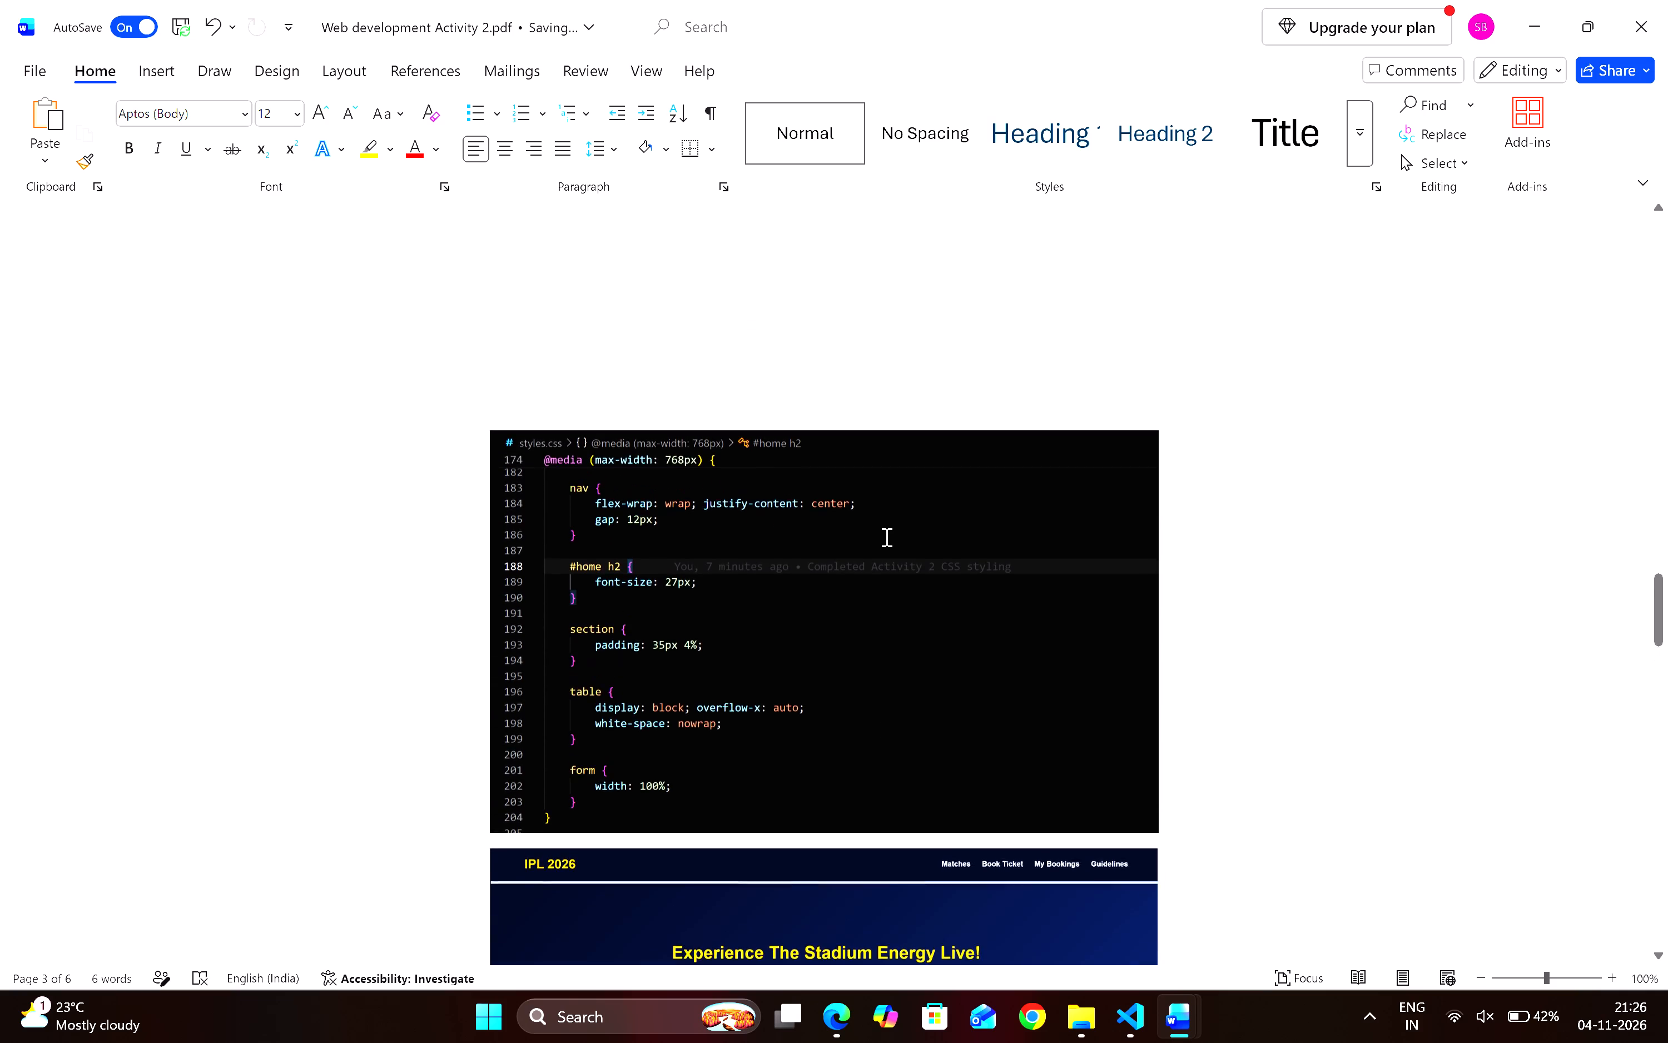
{"action": "scroll", "coordinate": [885, 537], "scroll_direction": "up", "scroll_amount": 1}
{"action": "scroll", "coordinate": [885, 537], "scroll_direction": "down", "scroll_amount": 6}
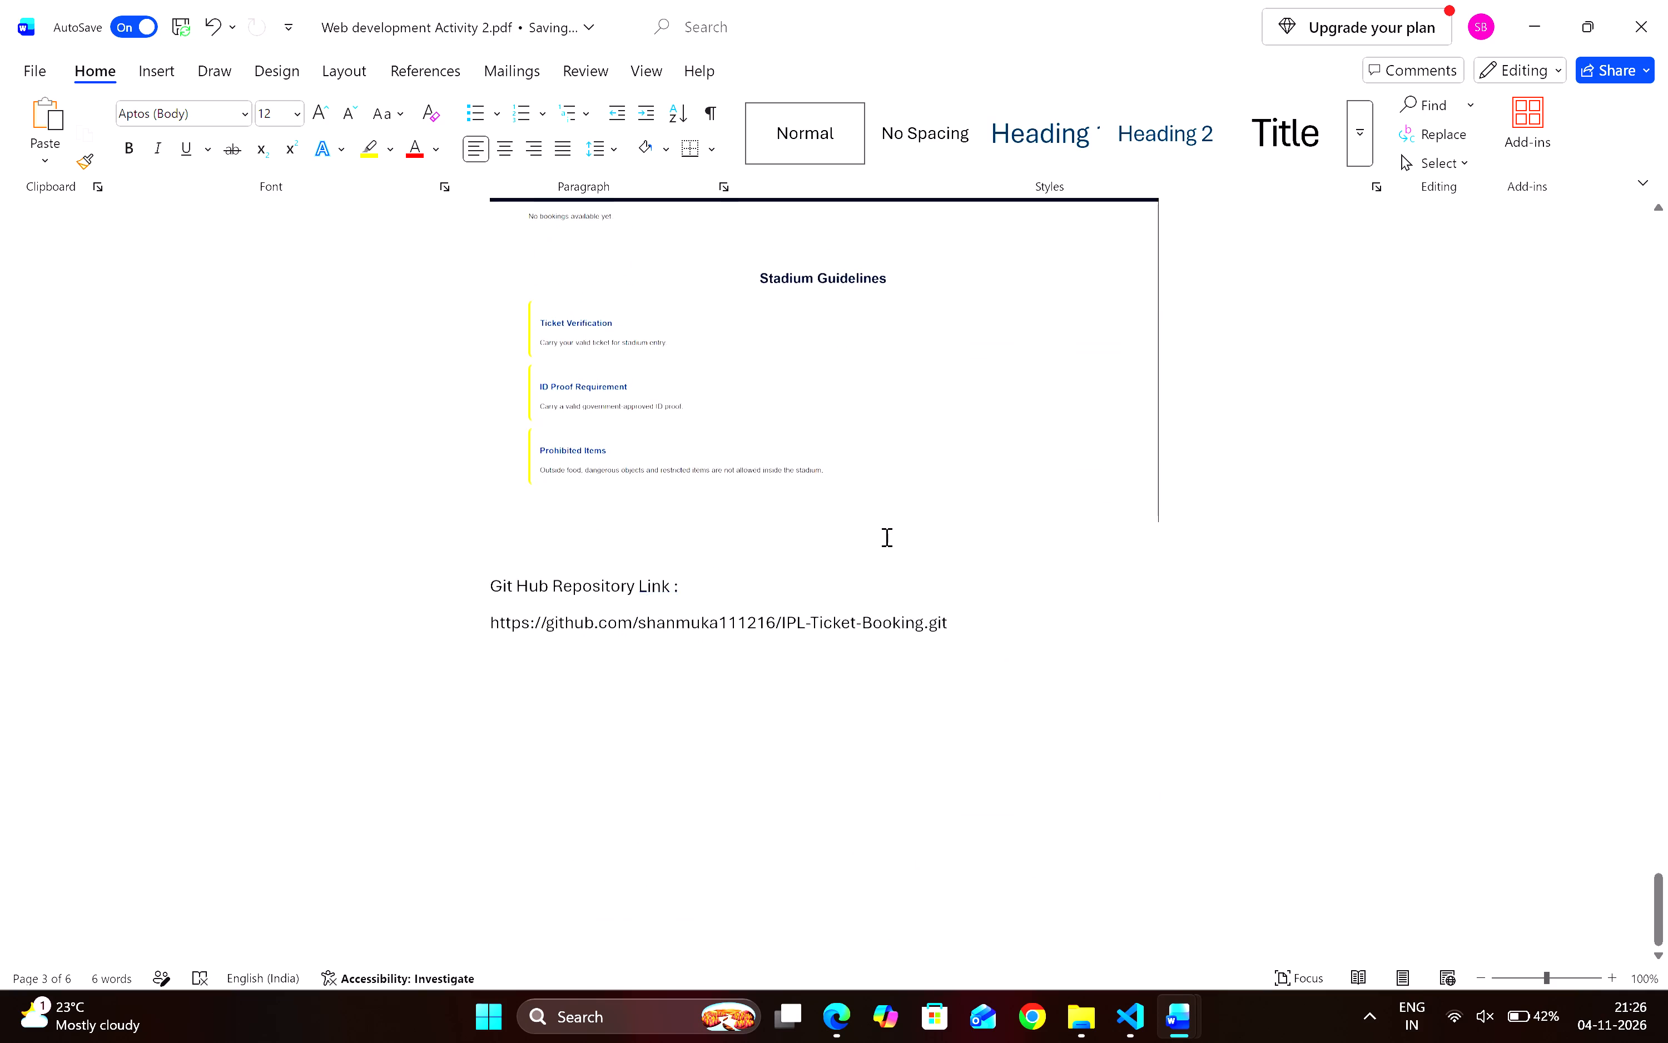
{"action": "scroll", "coordinate": [882, 545], "scroll_direction": "up", "scroll_amount": 16}
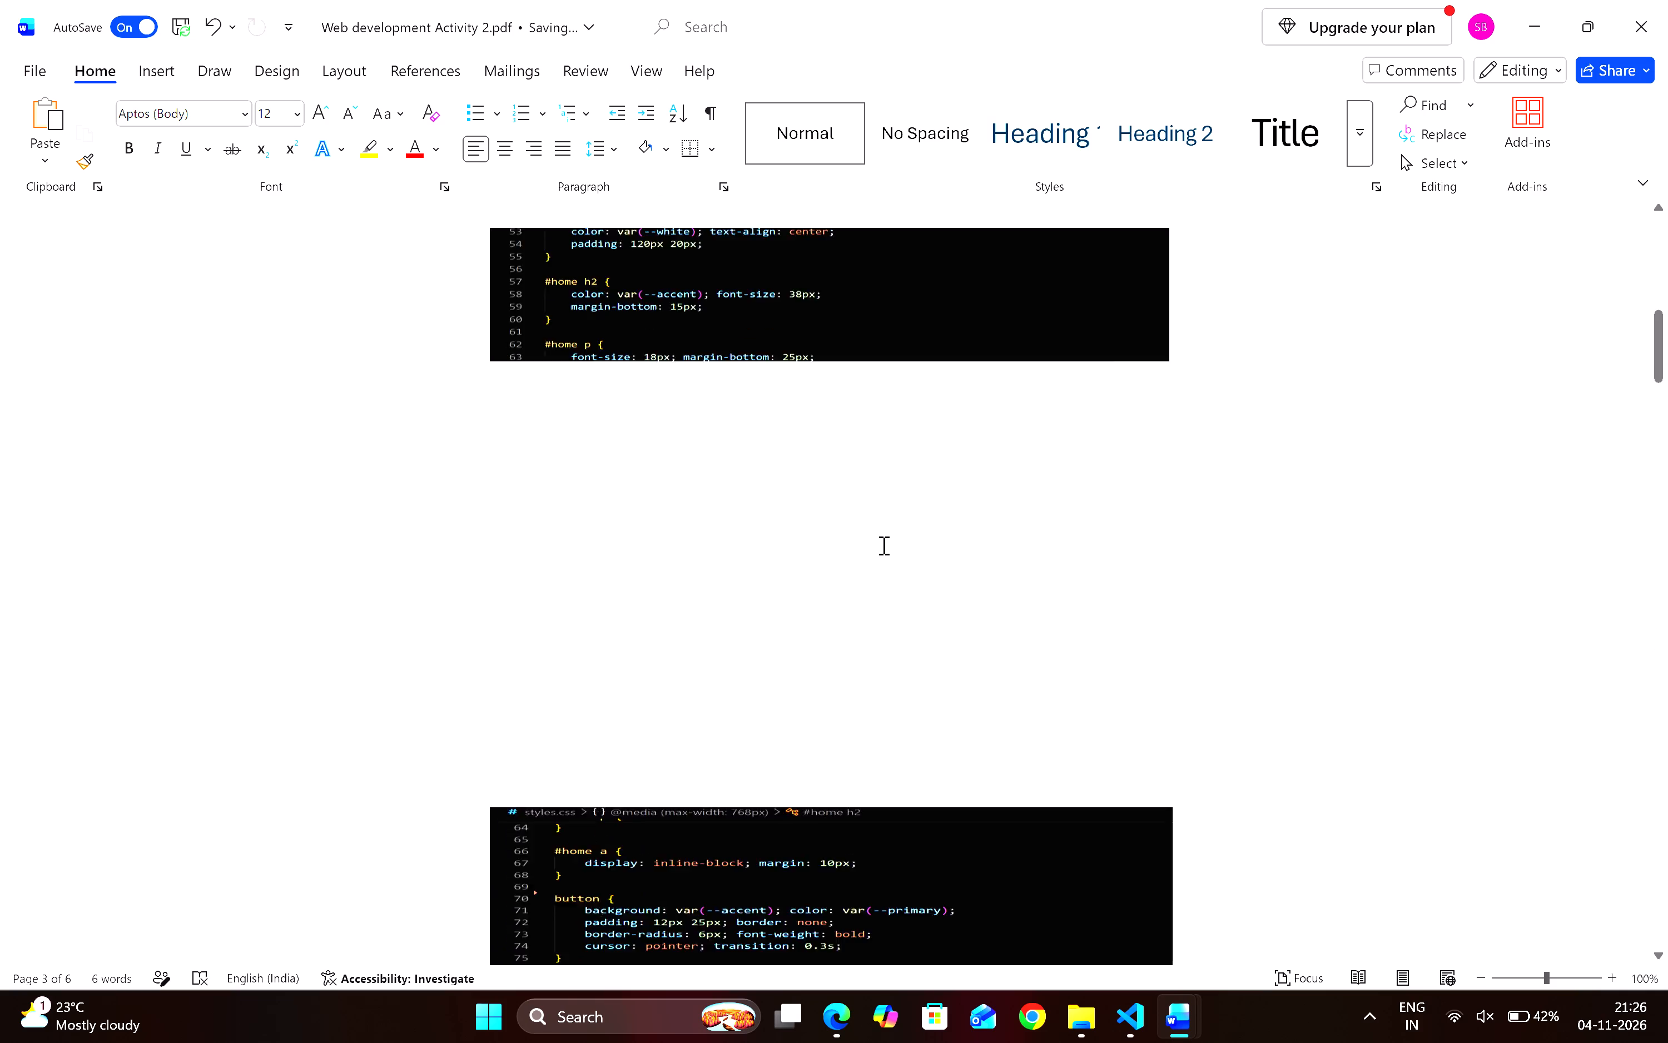
{"action": "scroll", "coordinate": [882, 545], "scroll_direction": "up", "scroll_amount": 1}
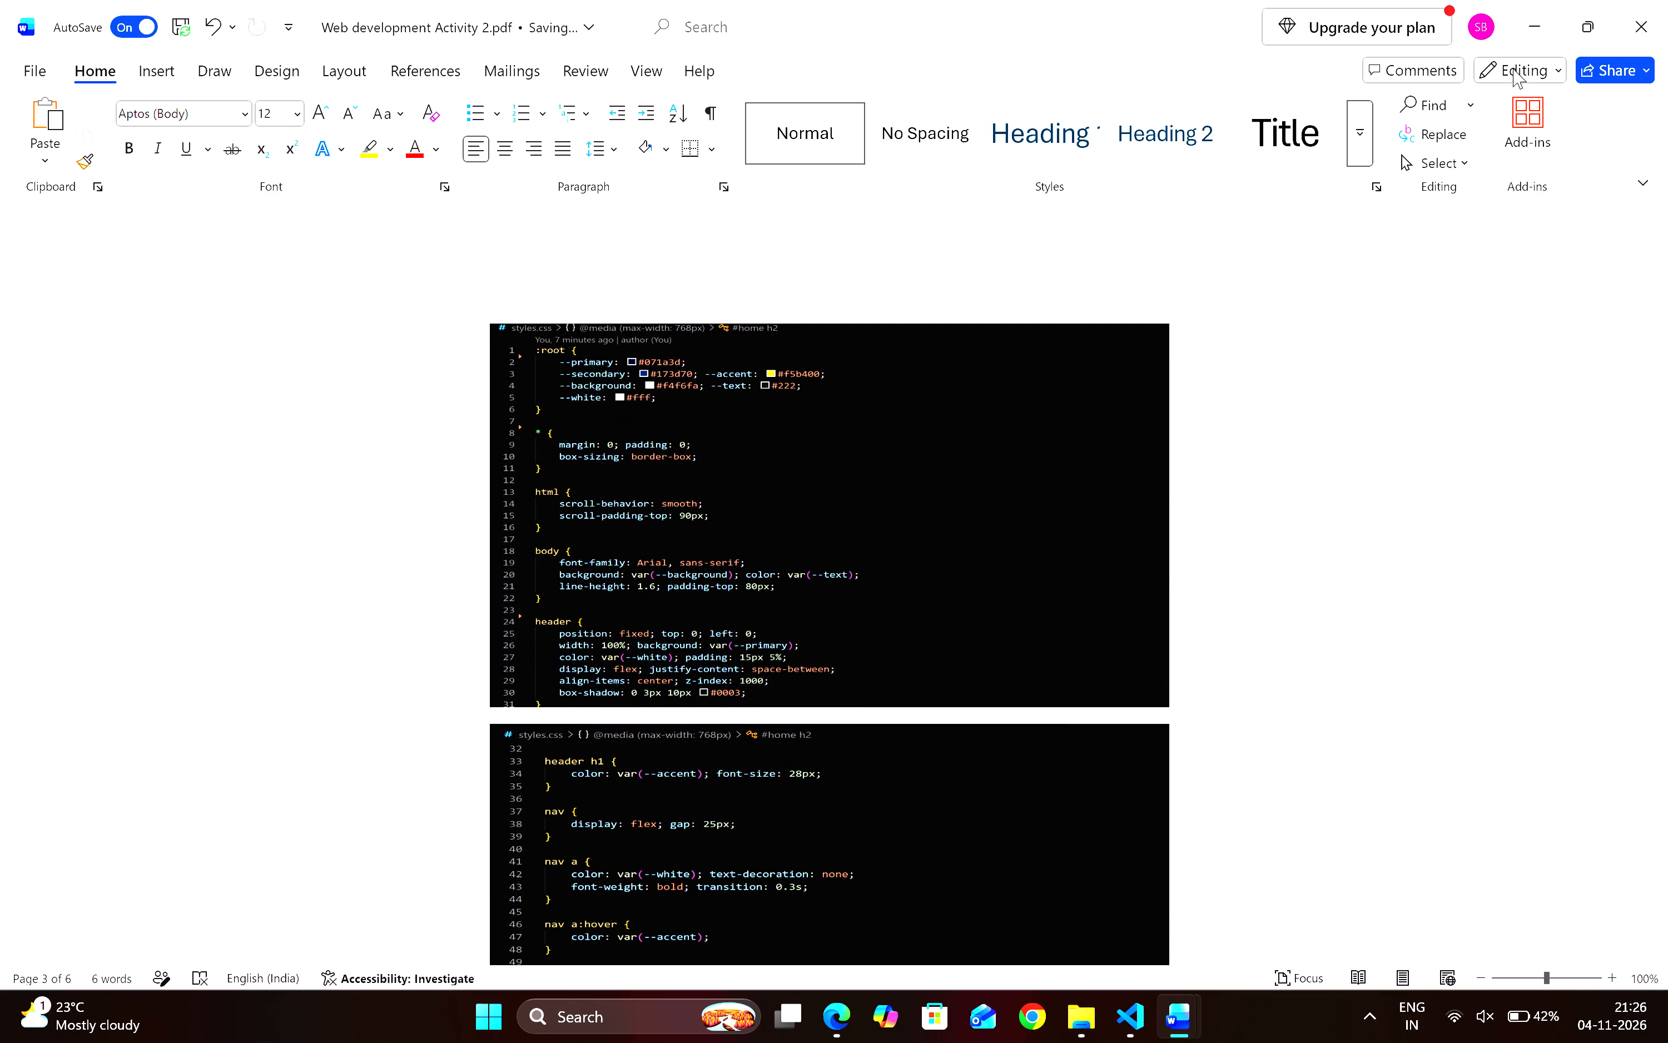
Close the Activity 2 document, the Documents search window and the Edge window with the GitHub repository.
{"action": "left_click", "coordinate": [1664, 3]}
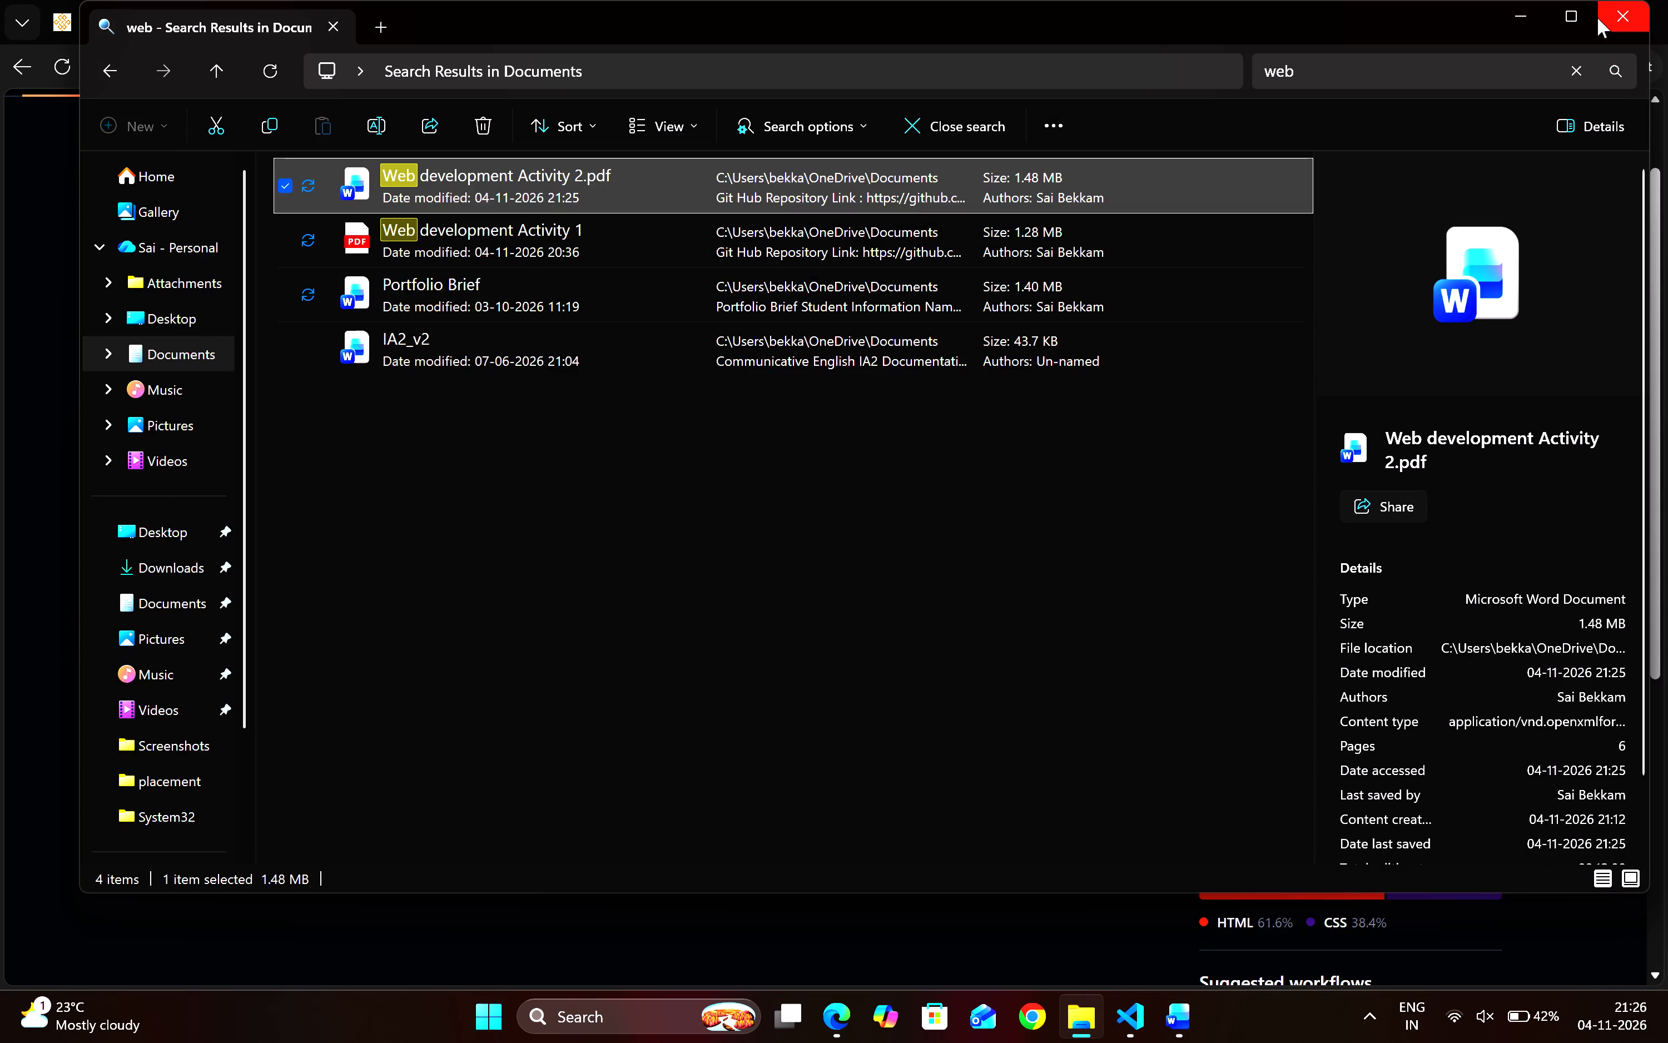
{"action": "left_click", "coordinate": [1621, 11]}
{"action": "left_click", "coordinate": [1626, 13]}
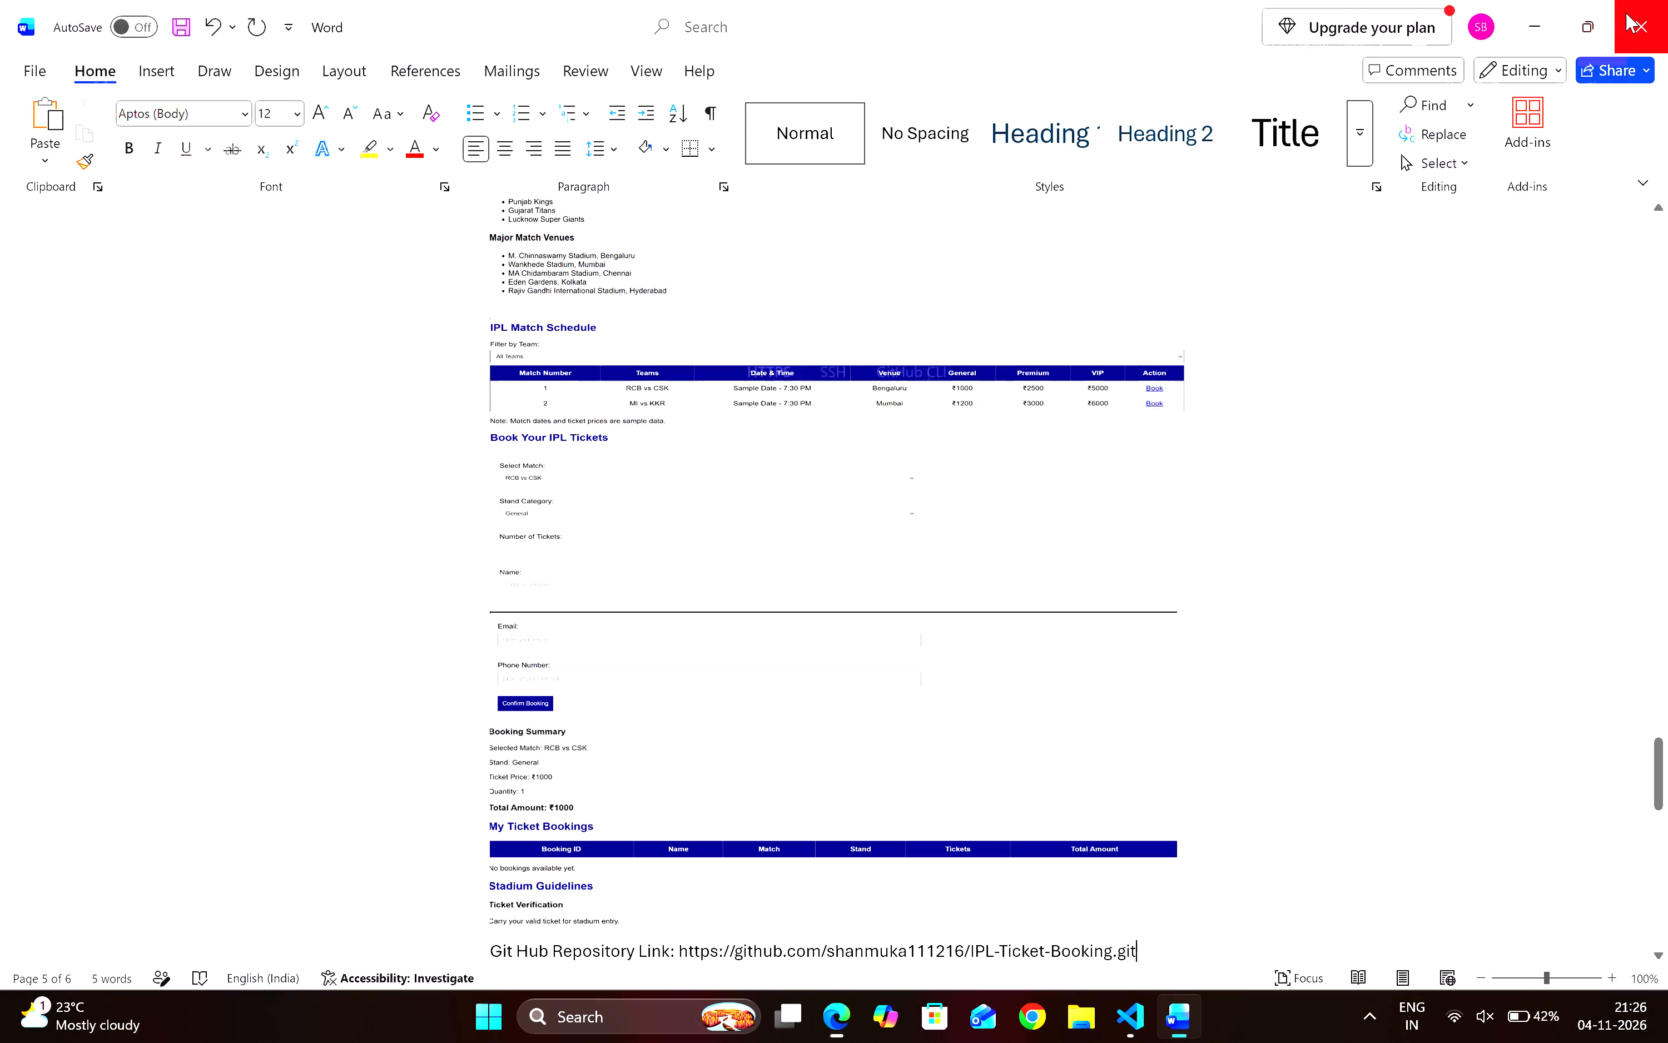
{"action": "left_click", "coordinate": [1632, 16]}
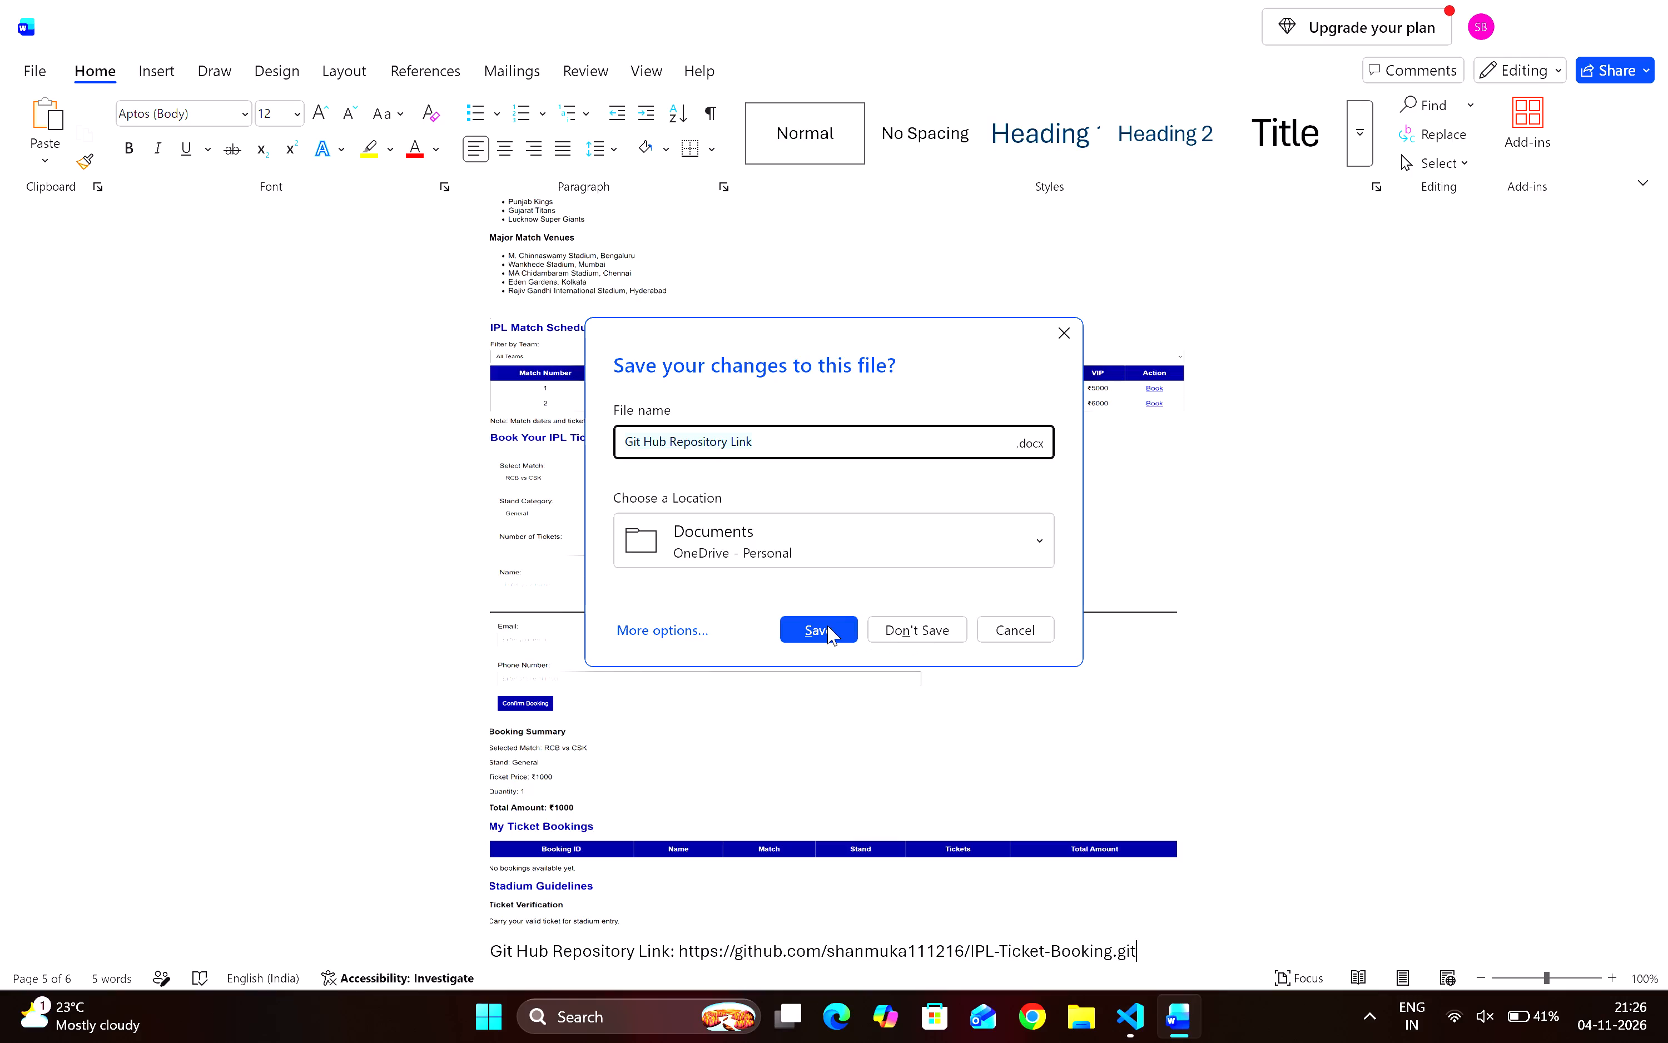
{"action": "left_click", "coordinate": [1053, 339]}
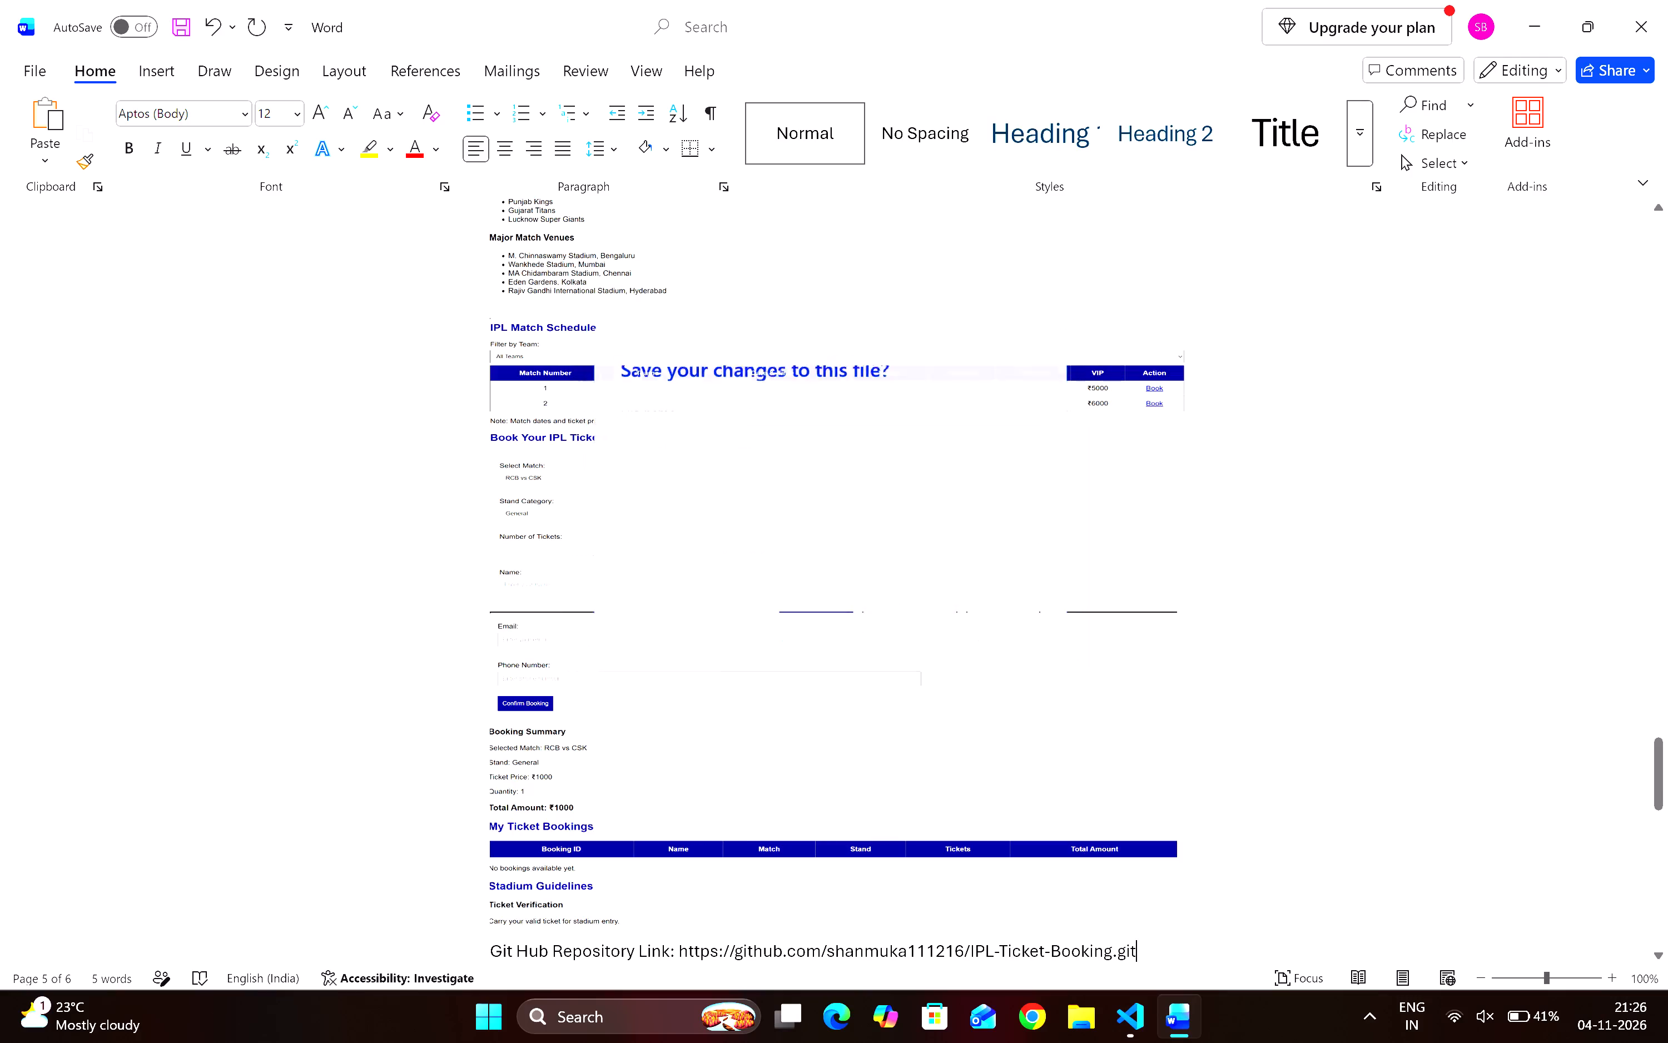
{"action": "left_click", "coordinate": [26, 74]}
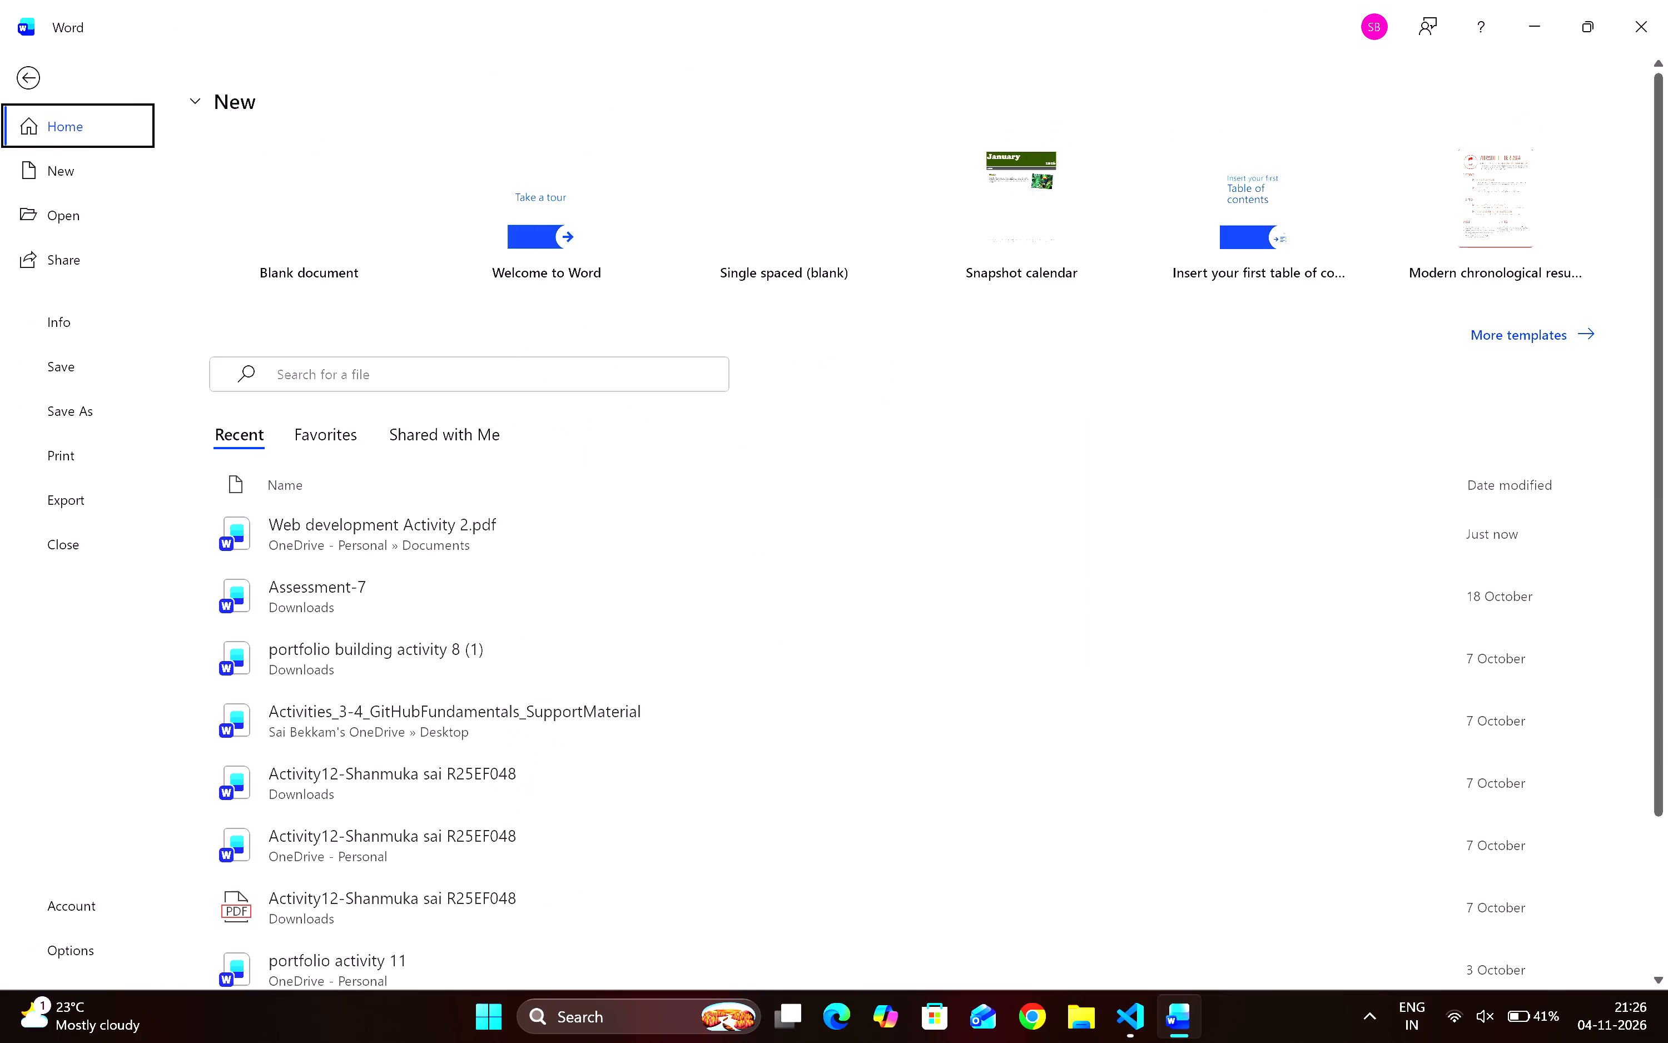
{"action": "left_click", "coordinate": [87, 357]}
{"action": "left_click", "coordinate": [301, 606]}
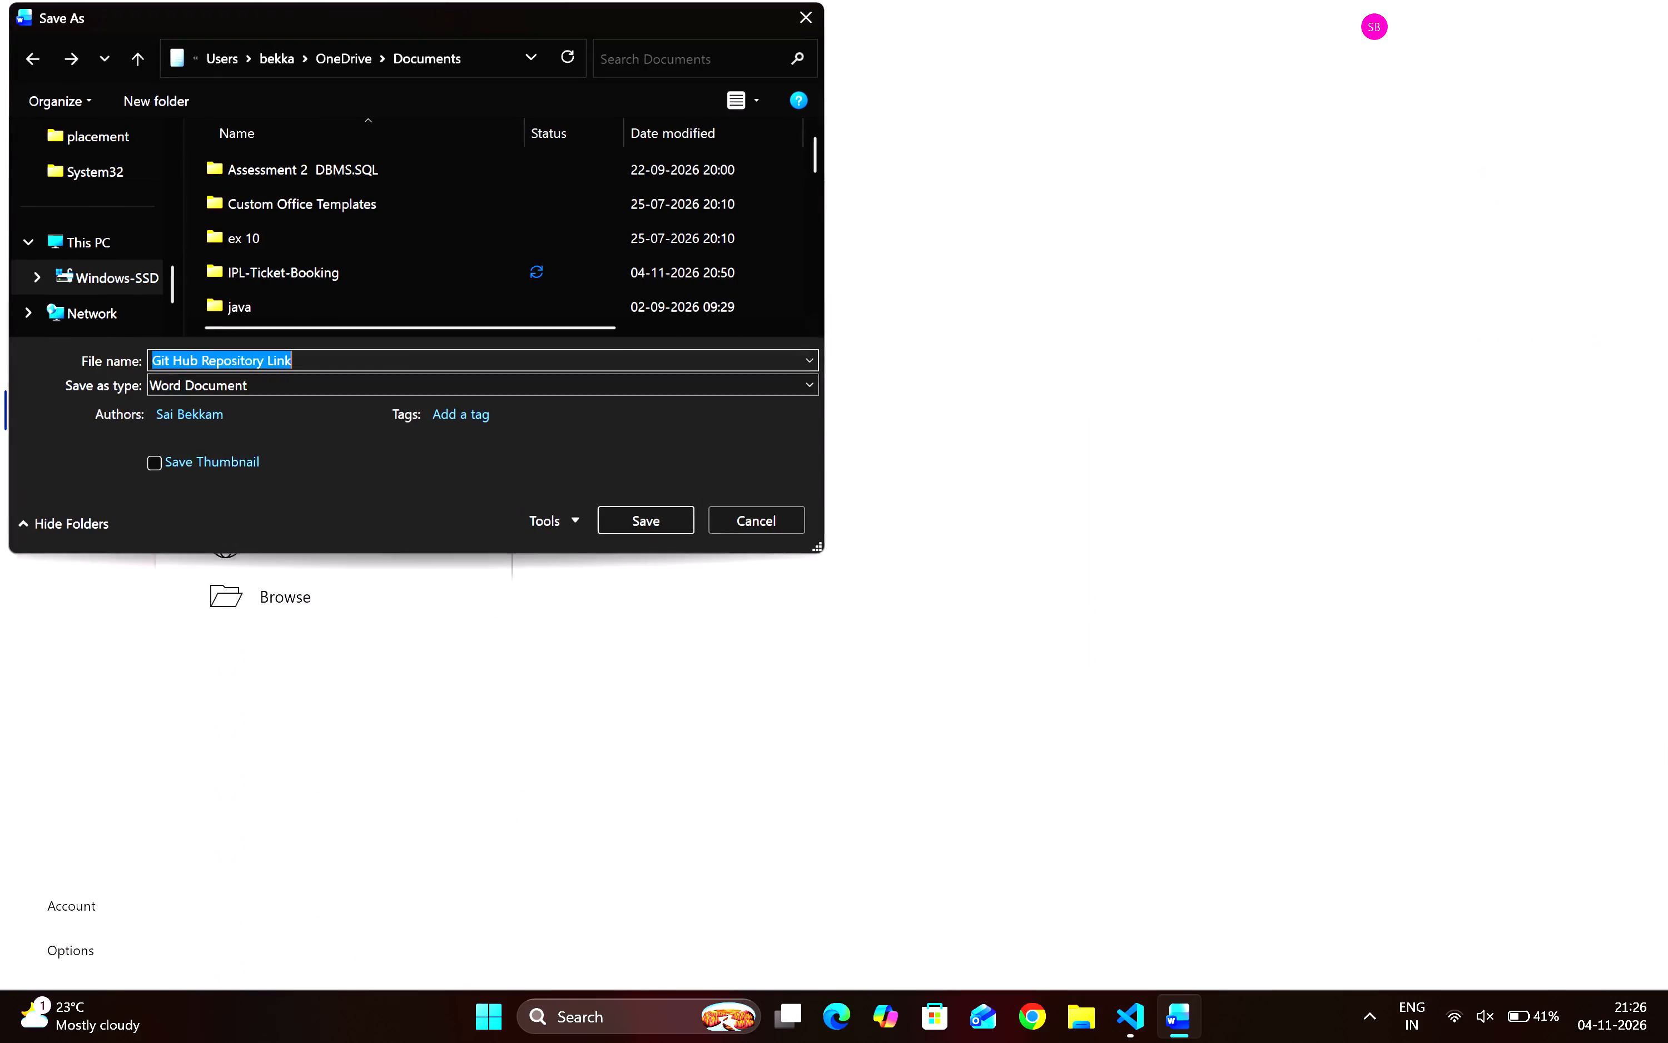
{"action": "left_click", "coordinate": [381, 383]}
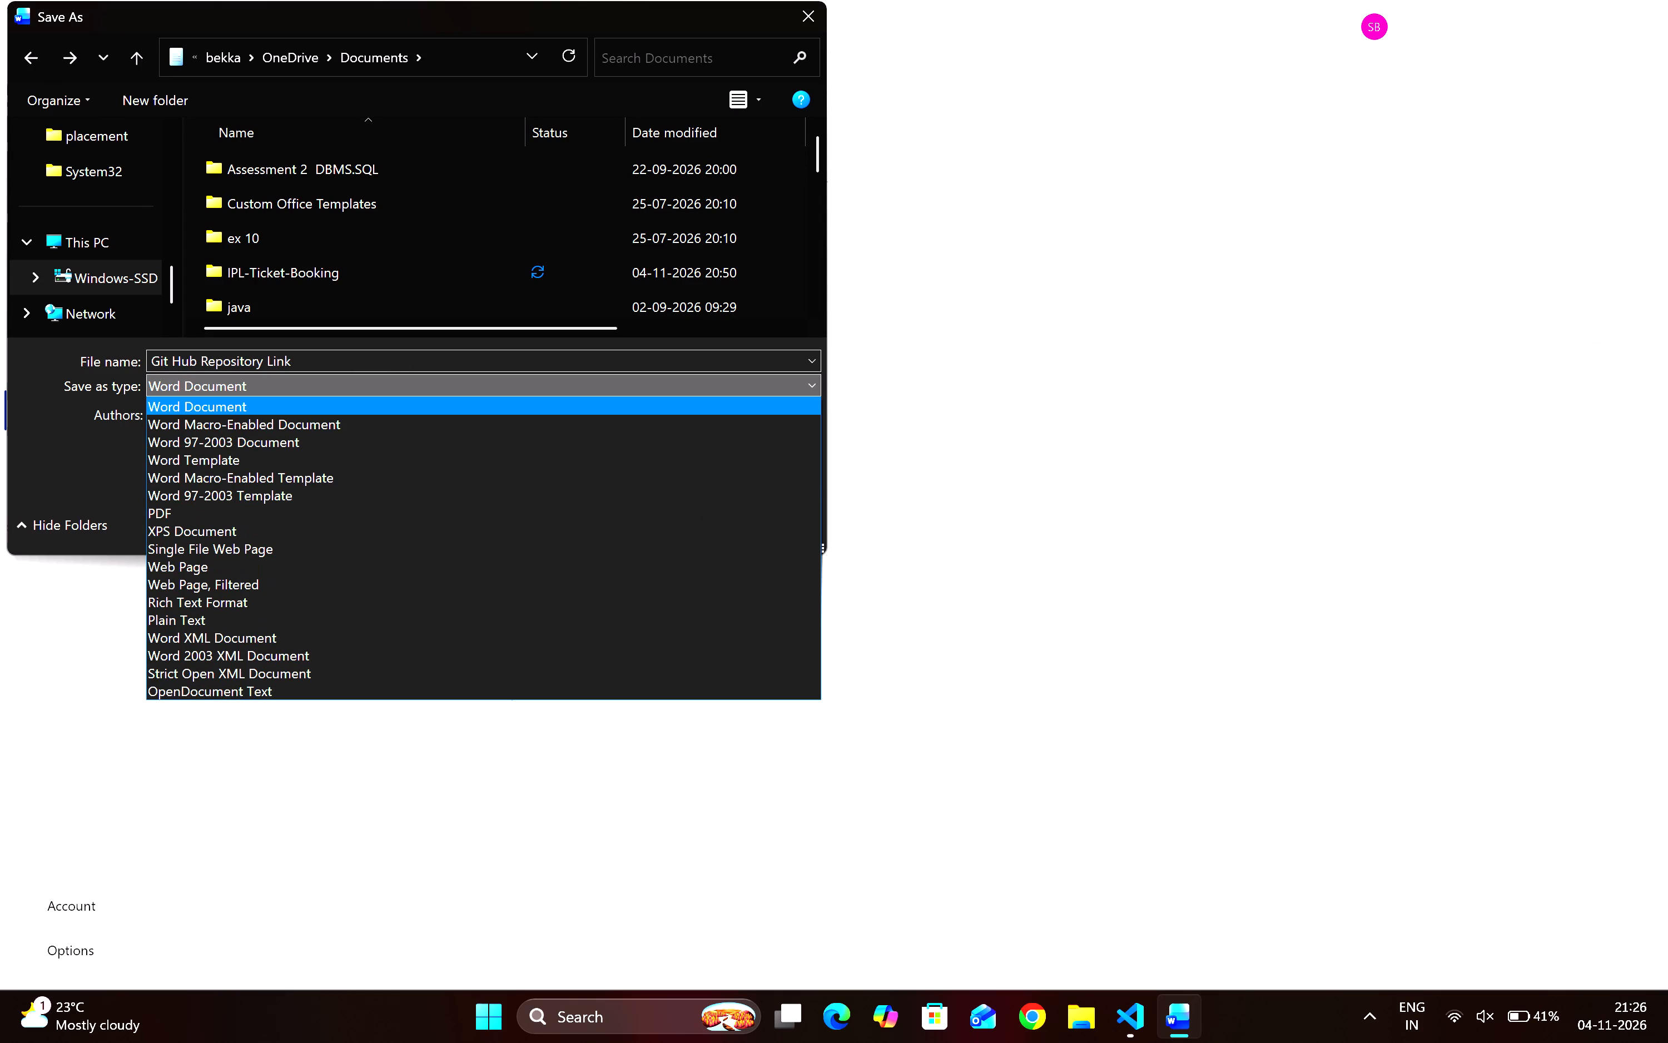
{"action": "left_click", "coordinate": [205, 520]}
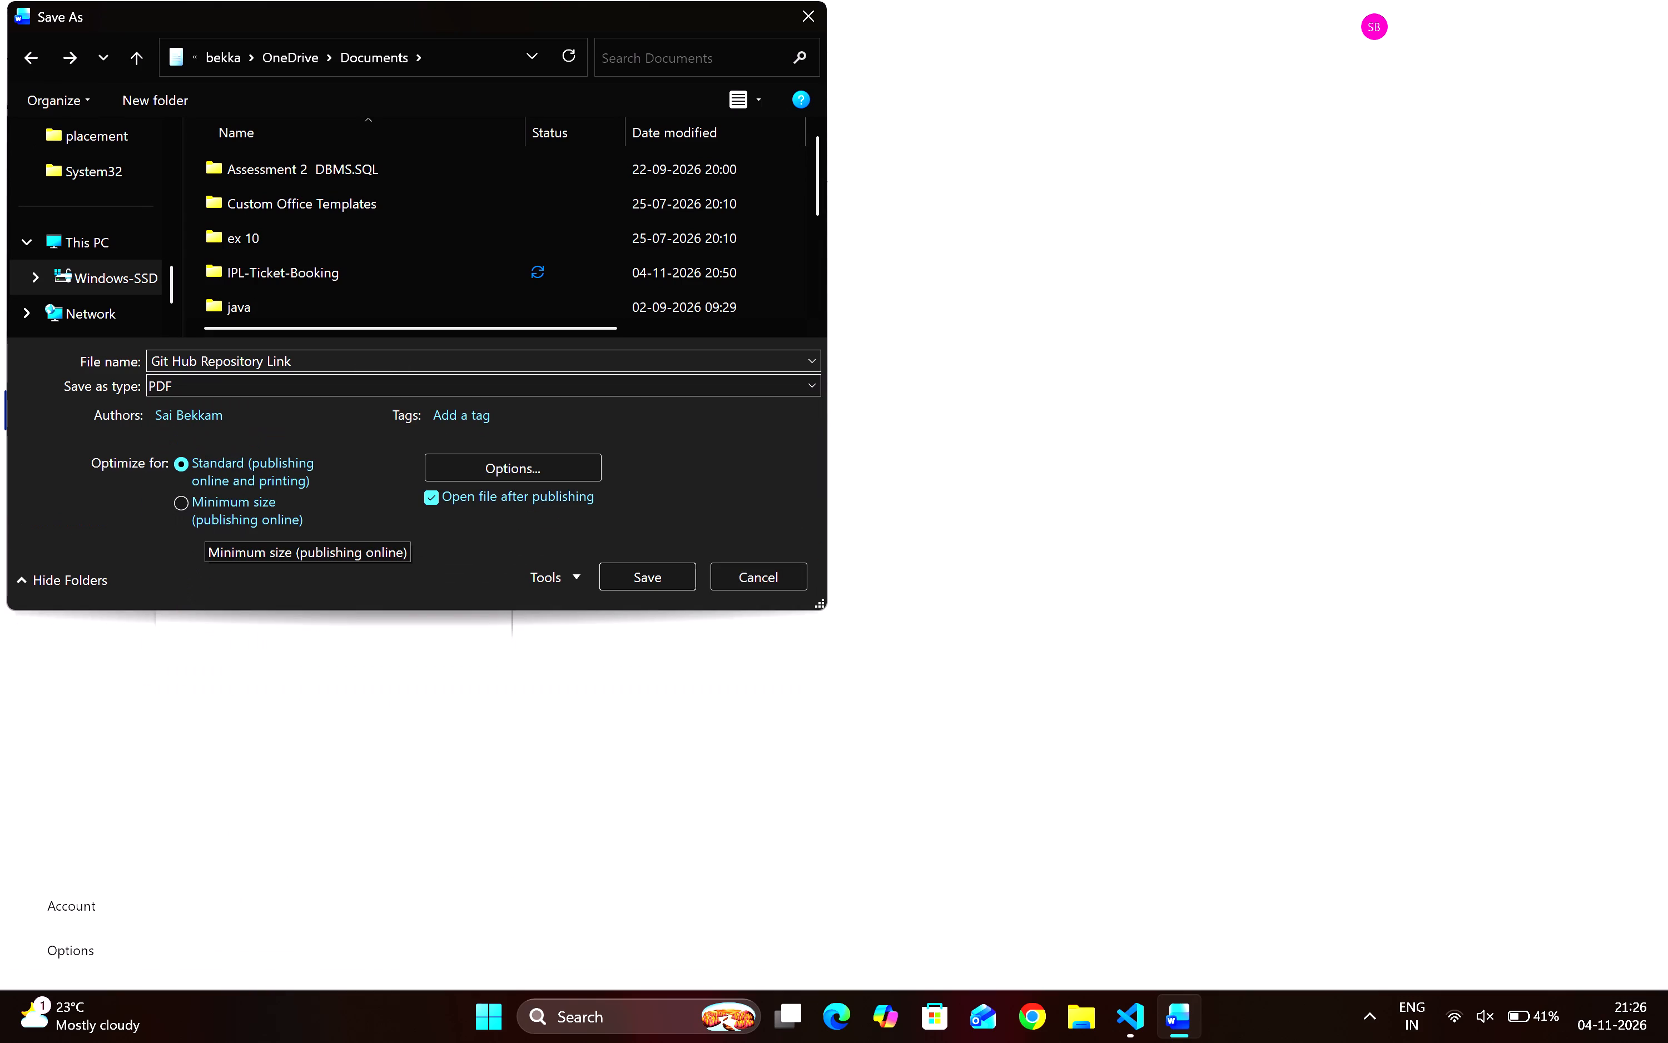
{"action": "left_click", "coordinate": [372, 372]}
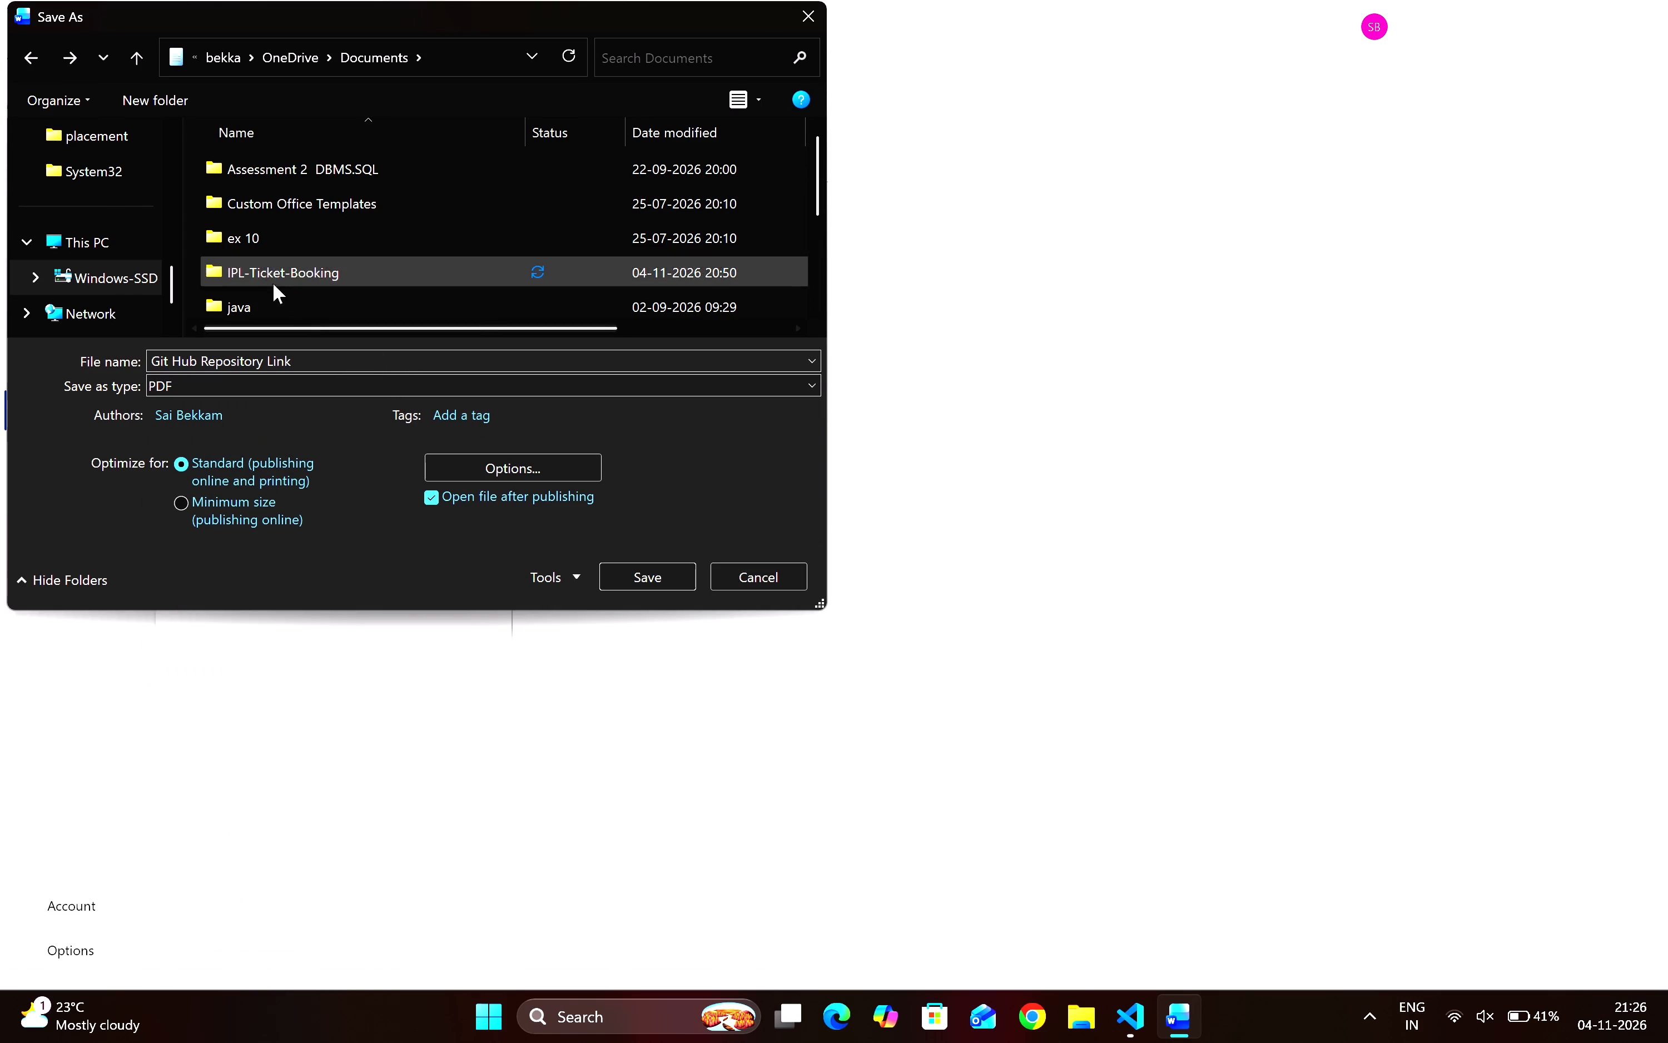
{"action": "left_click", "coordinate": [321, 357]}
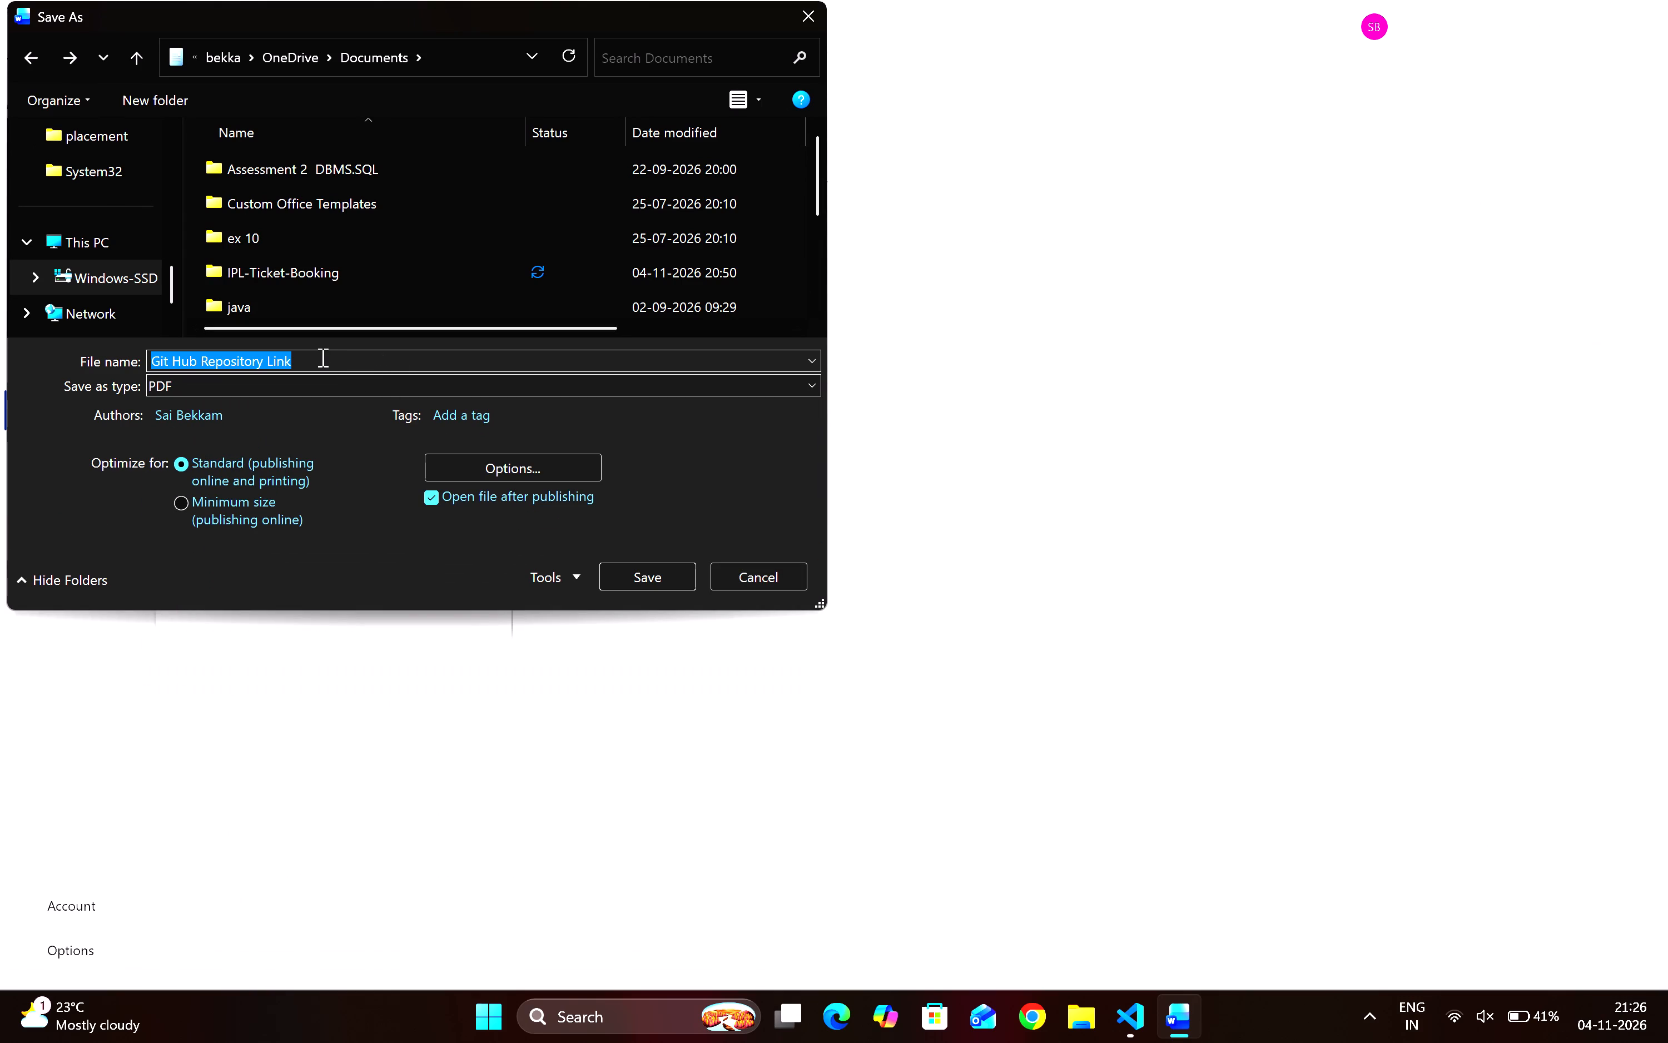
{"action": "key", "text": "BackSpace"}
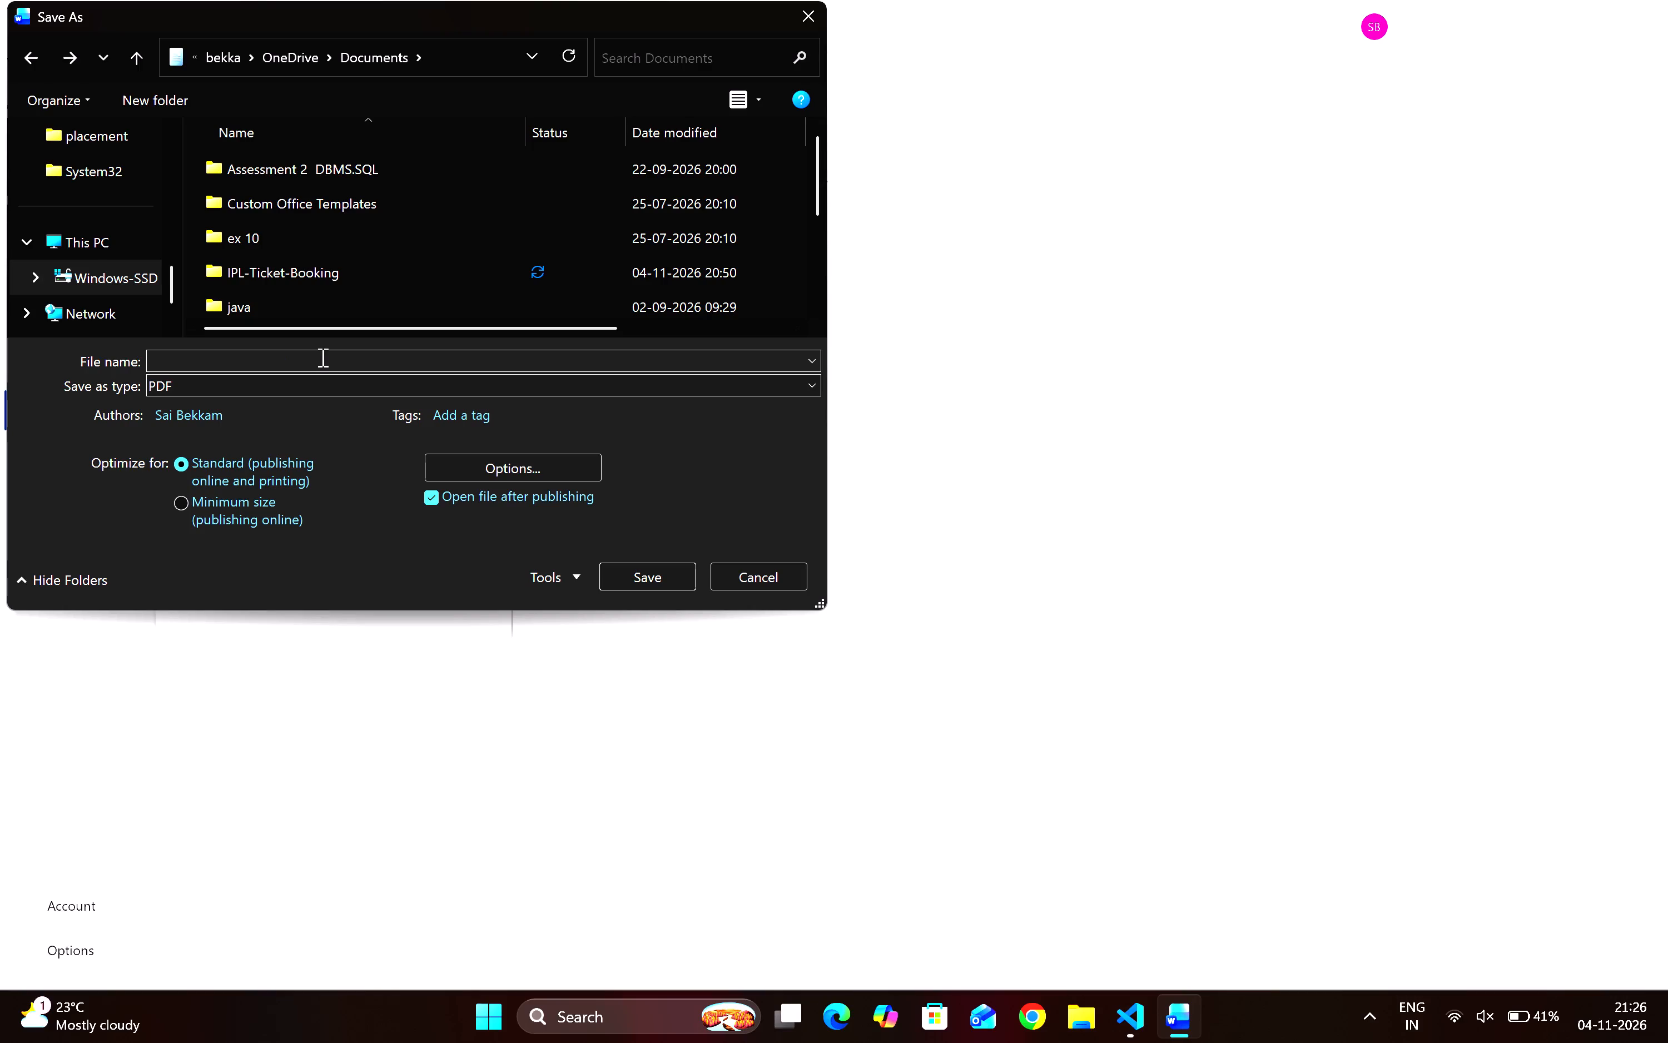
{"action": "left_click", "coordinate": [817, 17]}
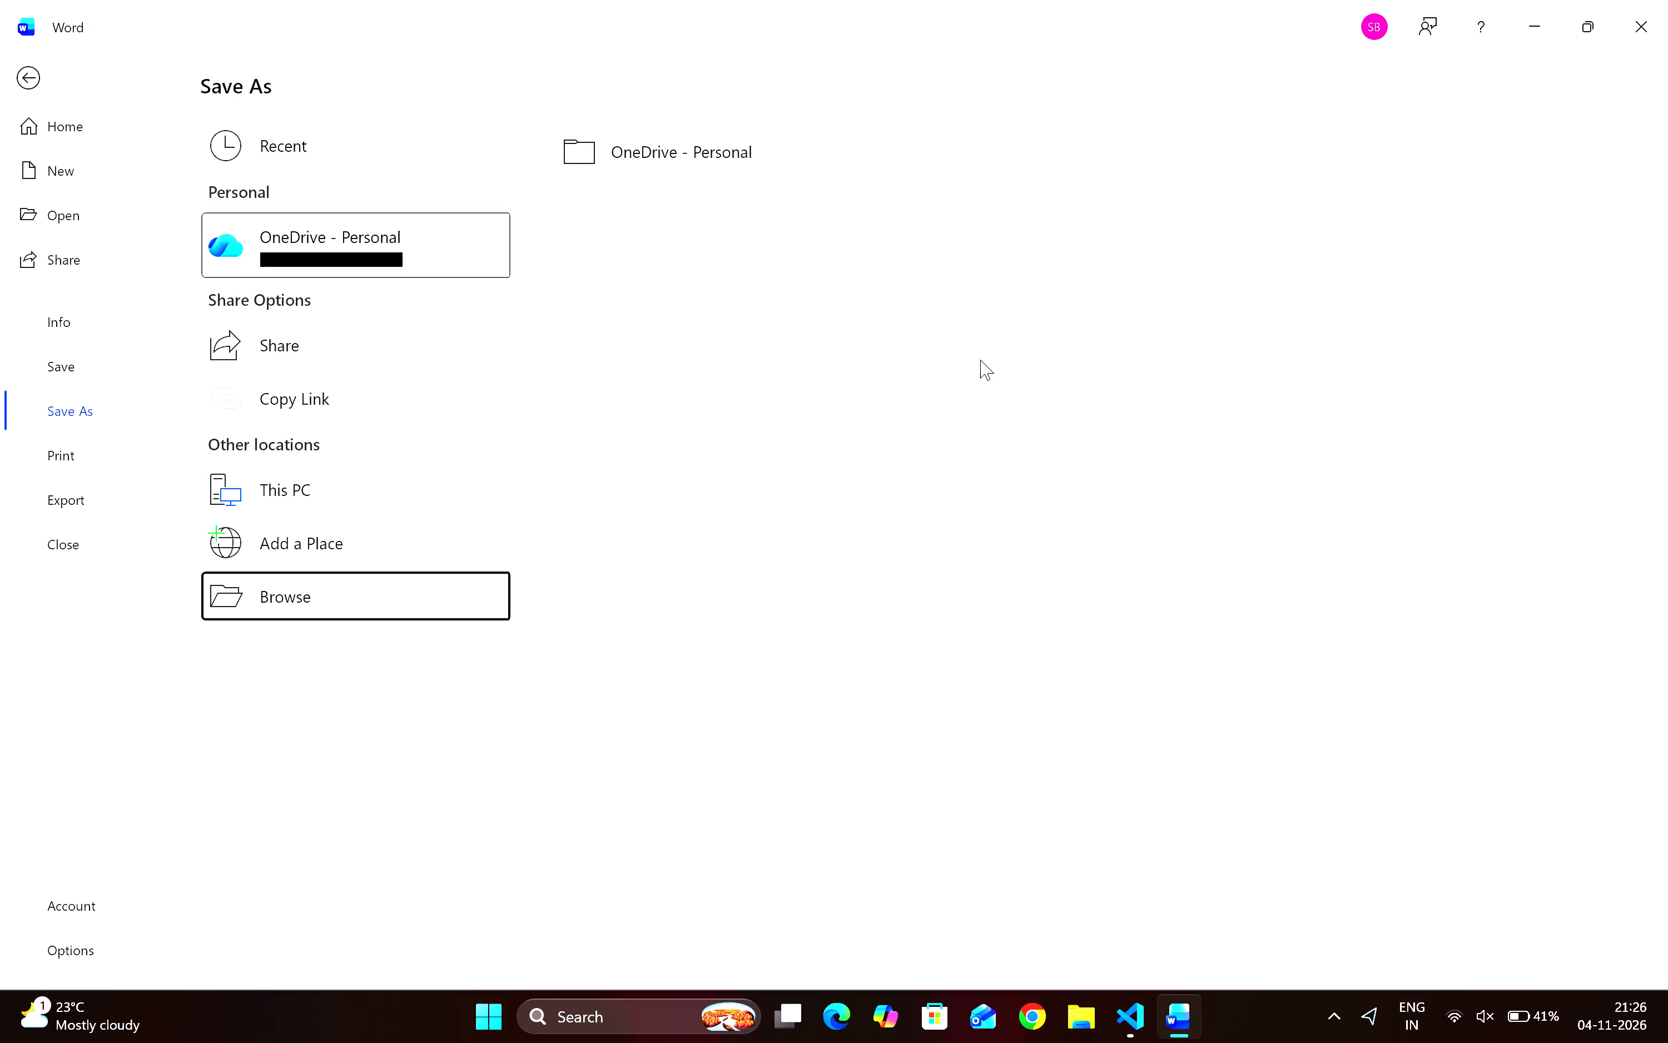
Close the remaining unsaved Word document with the unstyled IPL page screenshots, saving it as "wd act 1" in the OneDrive Documents folder.
{"action": "left_click", "coordinate": [1640, 16]}
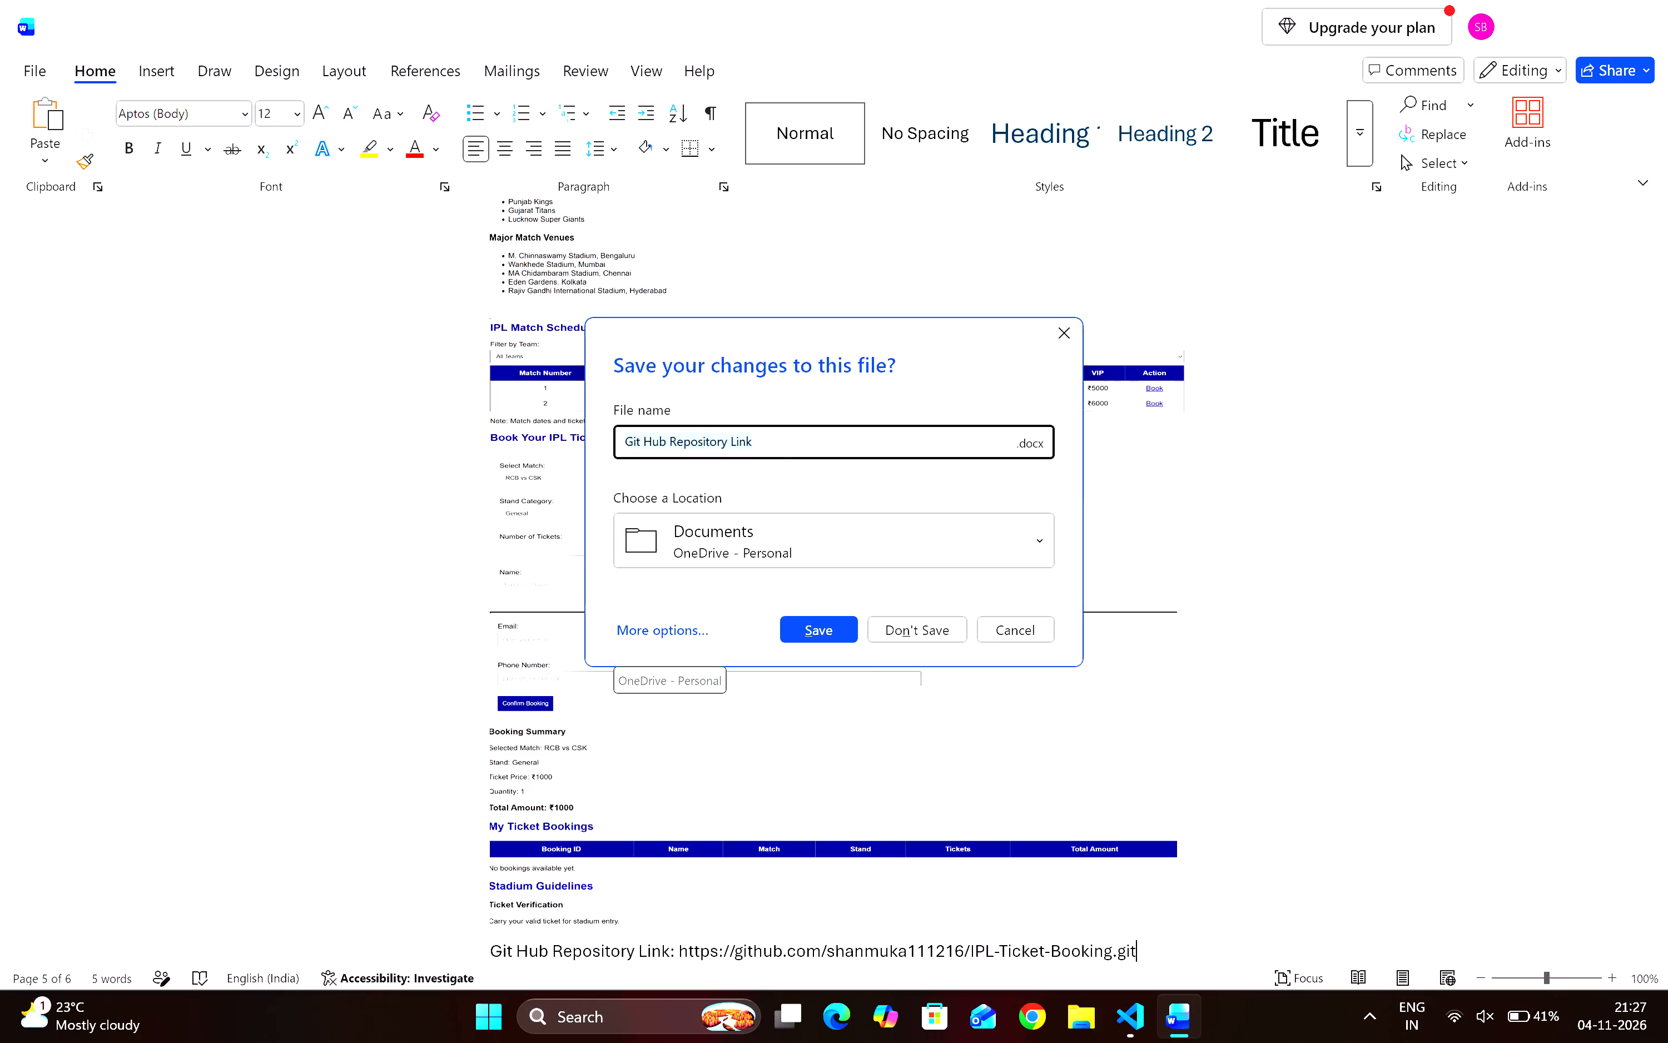
{"action": "left_click", "coordinate": [785, 454]}
{"action": "left_click", "coordinate": [830, 454]}
{"action": "left_click", "coordinate": [810, 444]}
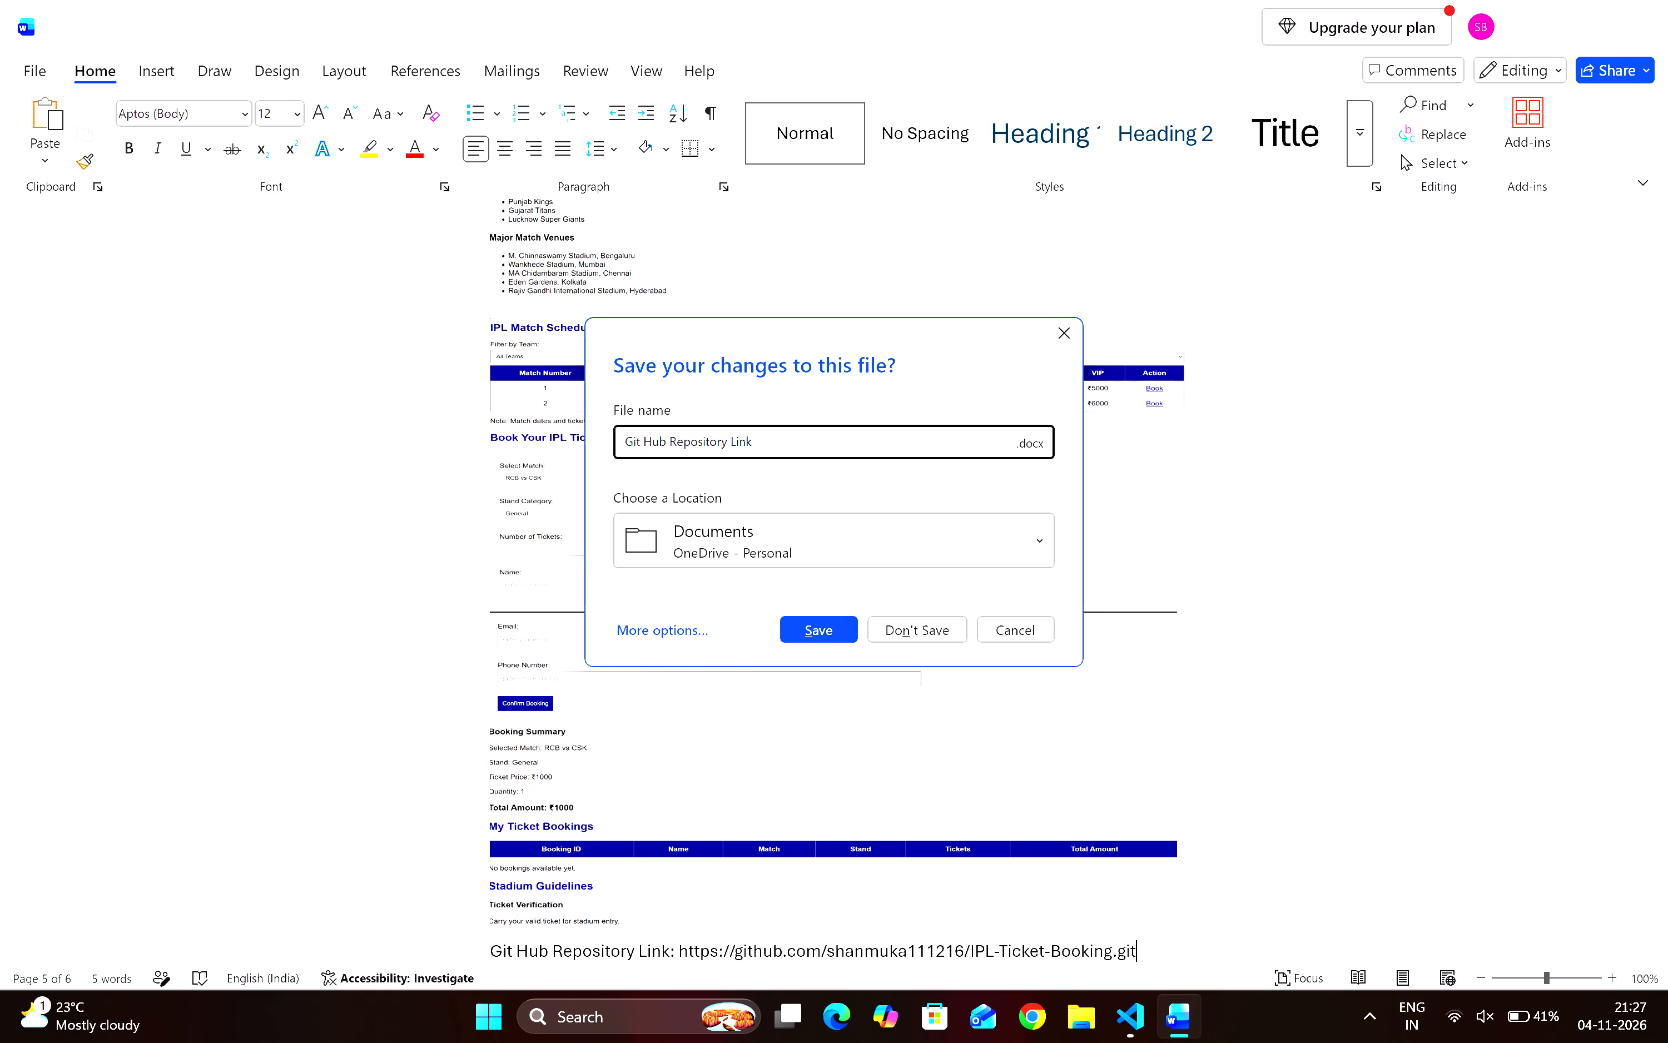
{"action": "key", "text": "BackSpace"}
{"action": "key", "text": "BackSpace"}
{"action": "key", "text": "BackSpace"}
{"action": "key", "text": "BackSpace"}
{"action": "key", "text": "BackSpace"}
{"action": "key", "text": "BackSpace"}
{"action": "key", "text": "BackSpace"}
{"action": "key", "text": "BackSpace"}
{"action": "key", "text": "BackSpace"}
{"action": "key", "text": "BackSpace"}
{"action": "key", "text": "BackSpace"}
{"action": "key", "text": "BackSpace"}
{"action": "key", "text": "BackSpace"}
{"action": "key", "text": "BackSpace"}
{"action": "key", "text": "BackSpace"}
{"action": "key", "text": "BackSpace"}
{"action": "key", "text": "BackSpace"}
{"action": "key", "text": "BackSpace"}
{"action": "key", "text": "BackSpace"}
{"action": "key", "text": "BackSpace"}
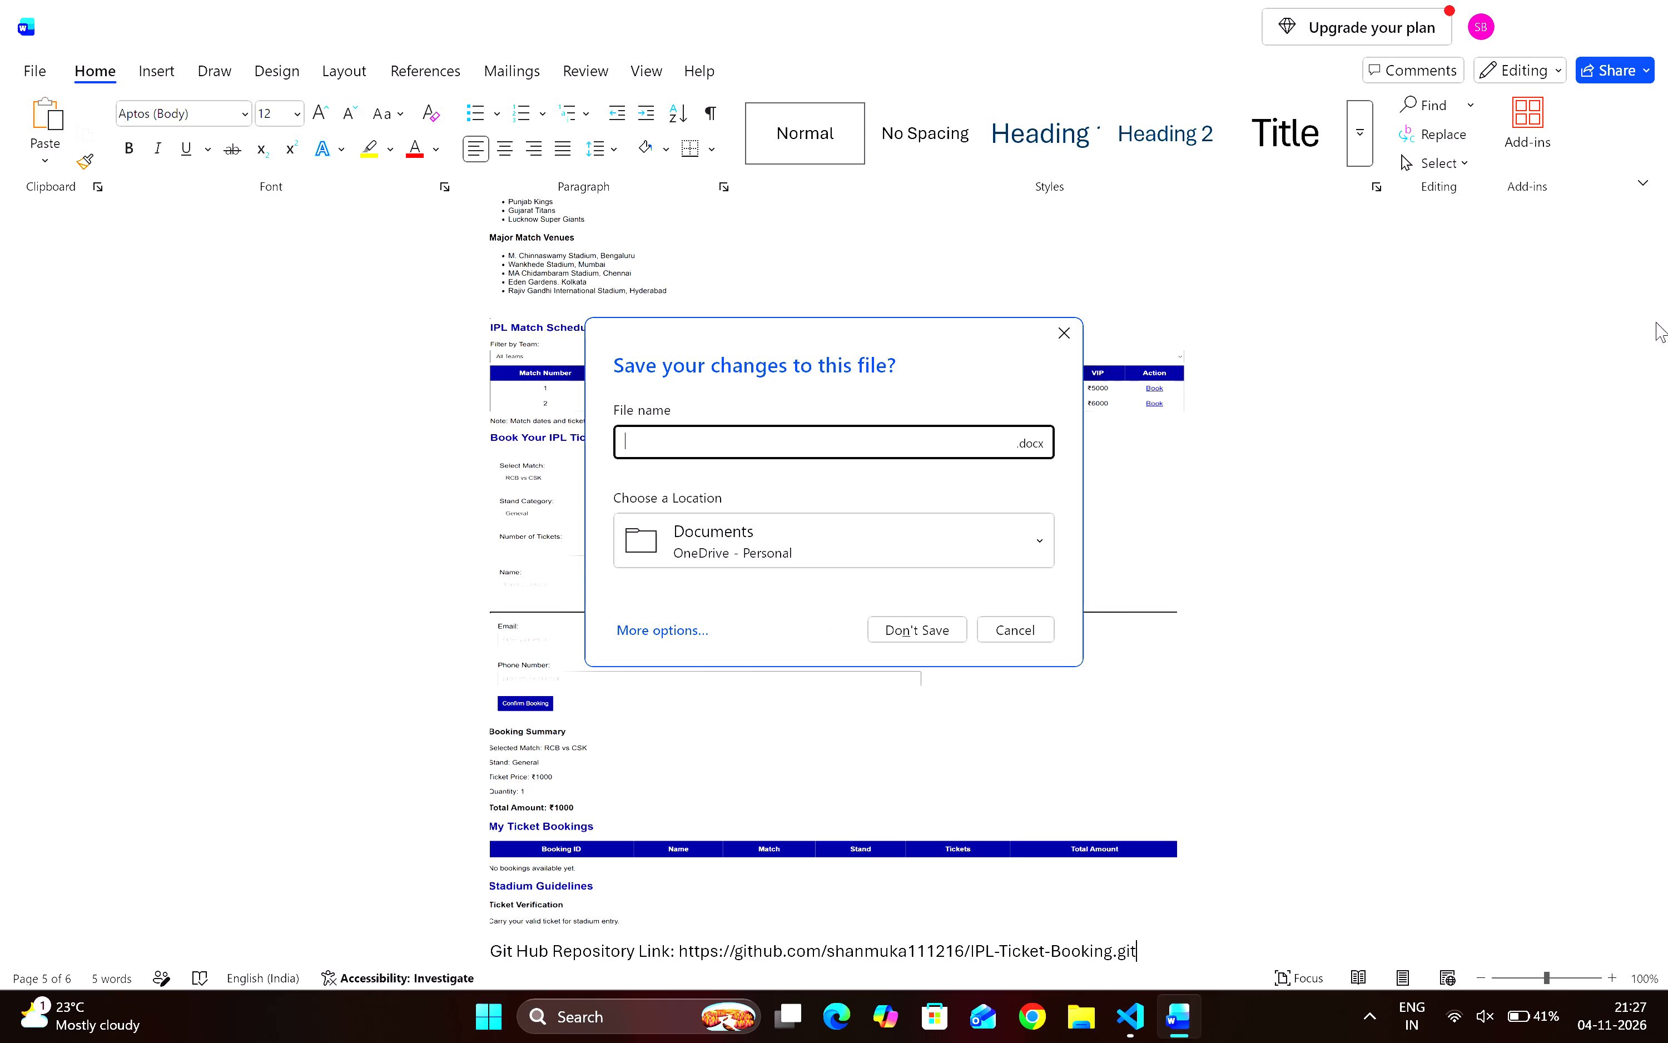
{"action": "type", "text": "wd act 1"}
{"action": "key", "text": "Return"}
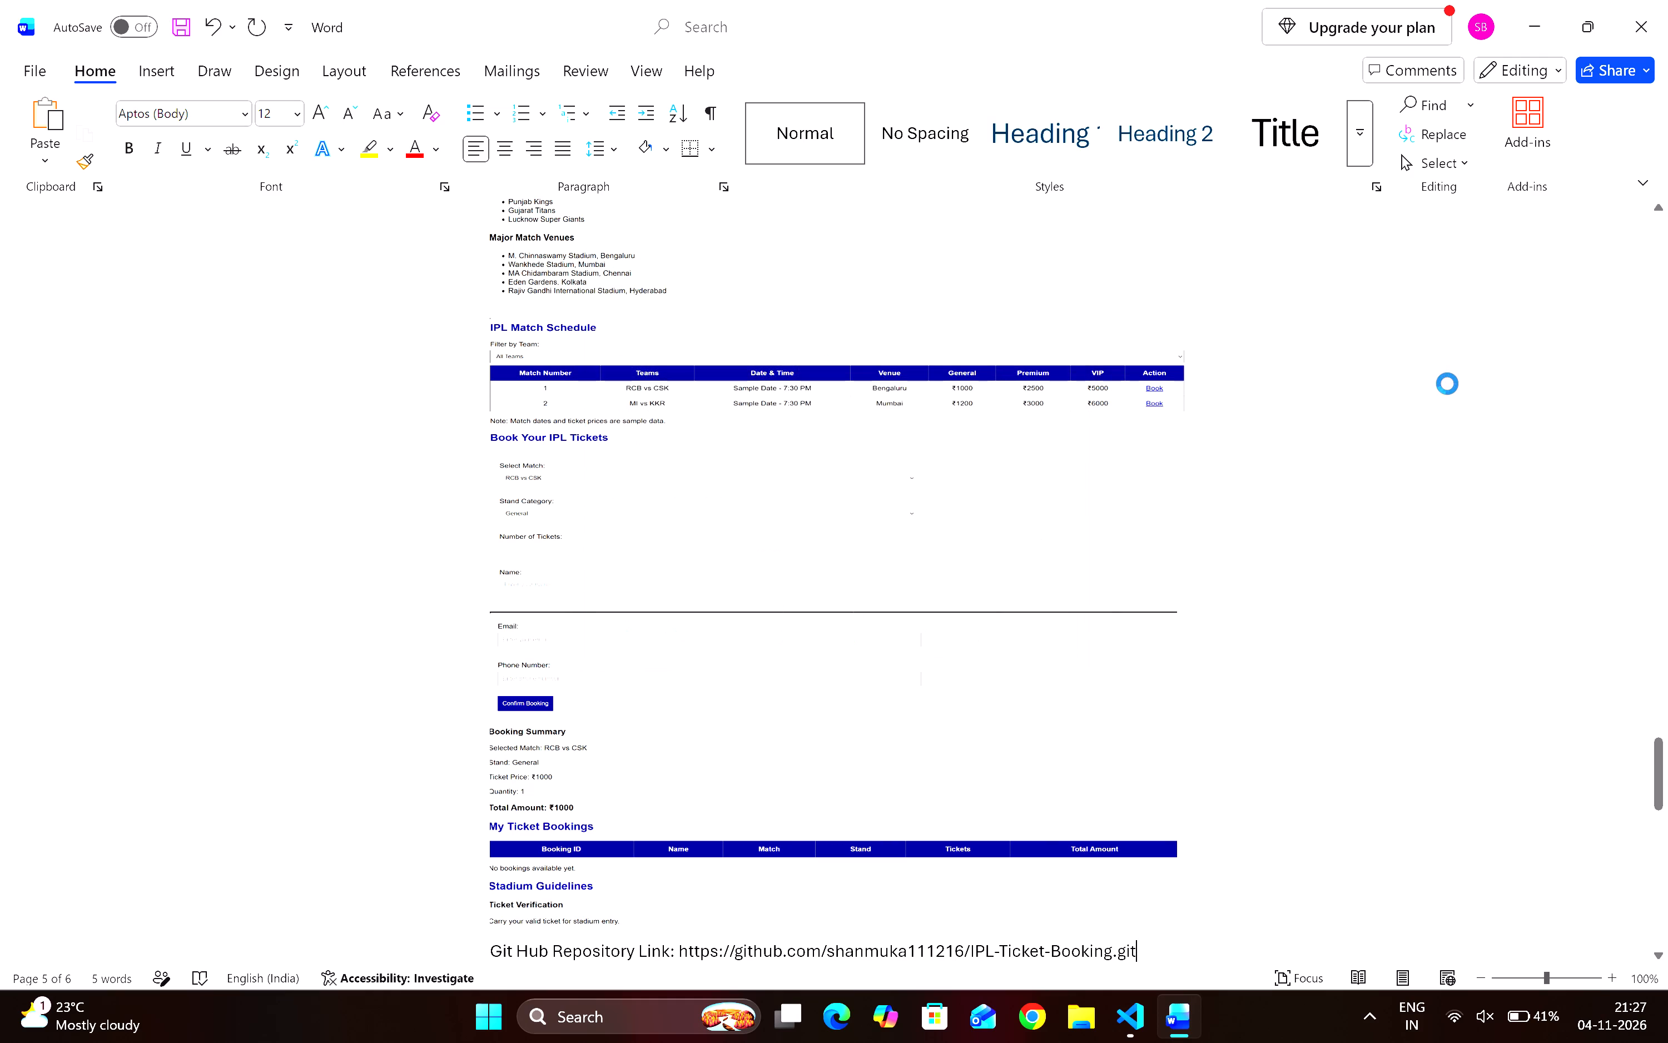
Close the Visual Studio Code window with the IPL-Ticket-Booking project.
{"action": "scroll", "coordinate": [1026, 435], "scroll_direction": "up", "scroll_amount": 2}
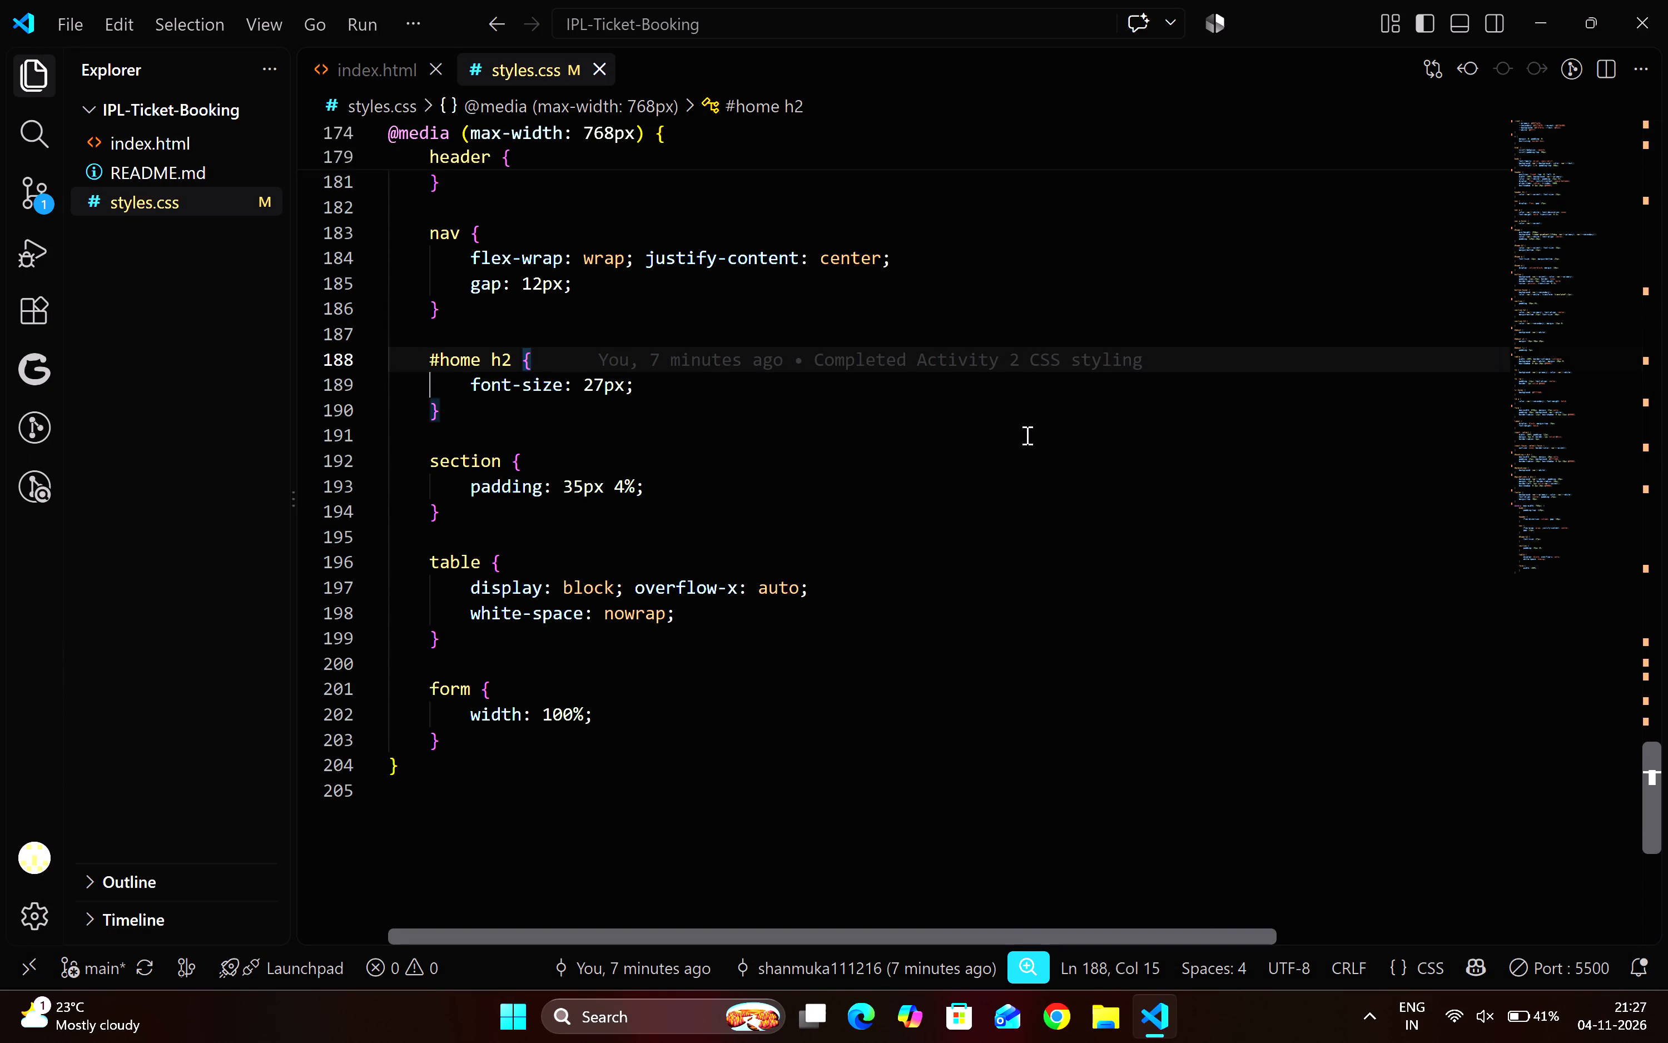
{"action": "scroll", "coordinate": [1026, 435], "scroll_direction": "down", "scroll_amount": 1}
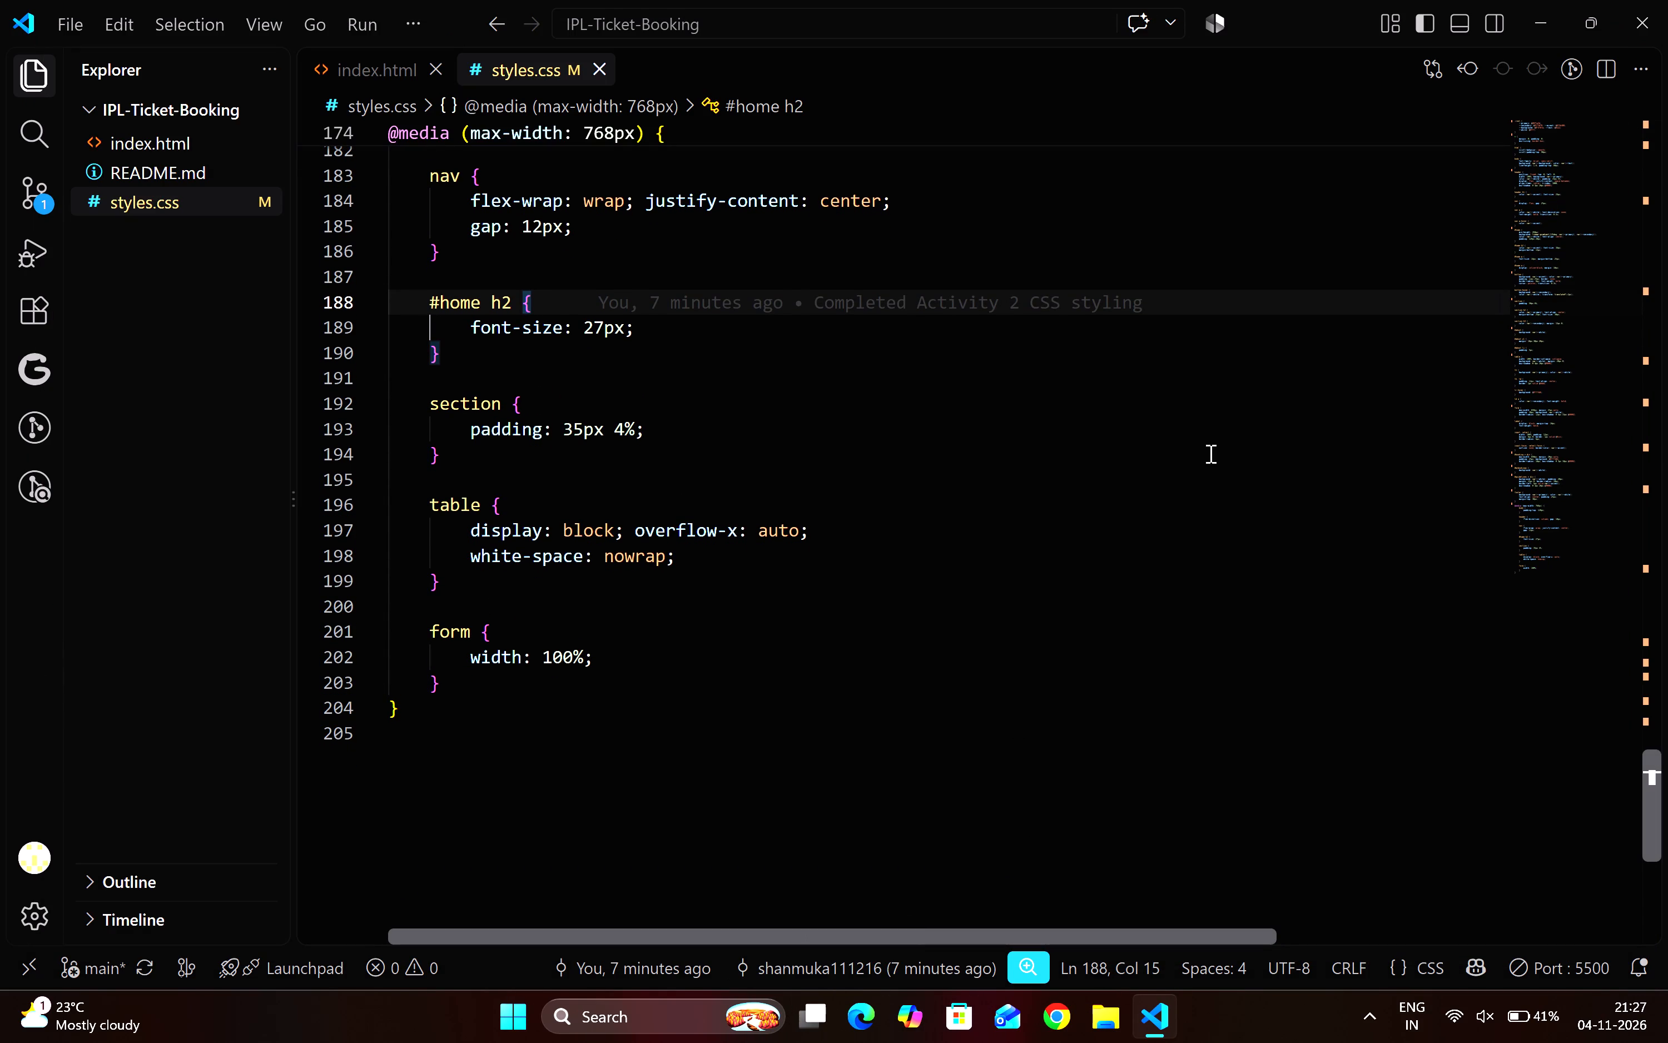
{"action": "left_click", "coordinate": [1641, 4]}
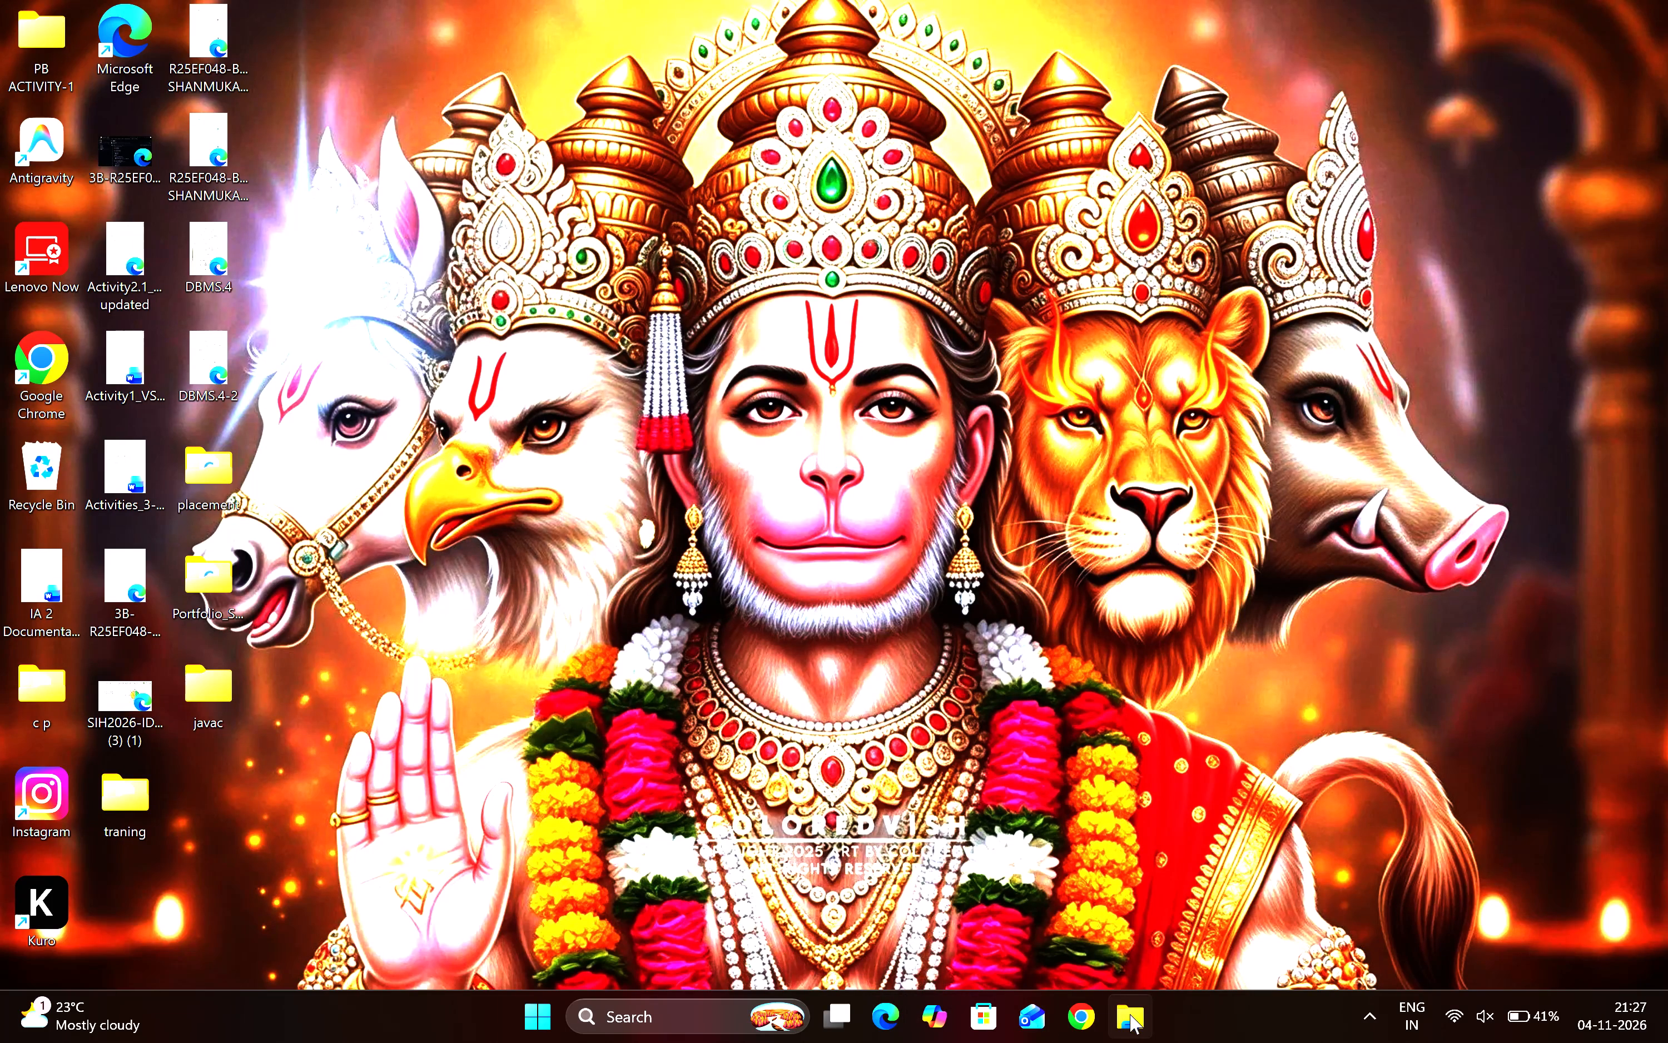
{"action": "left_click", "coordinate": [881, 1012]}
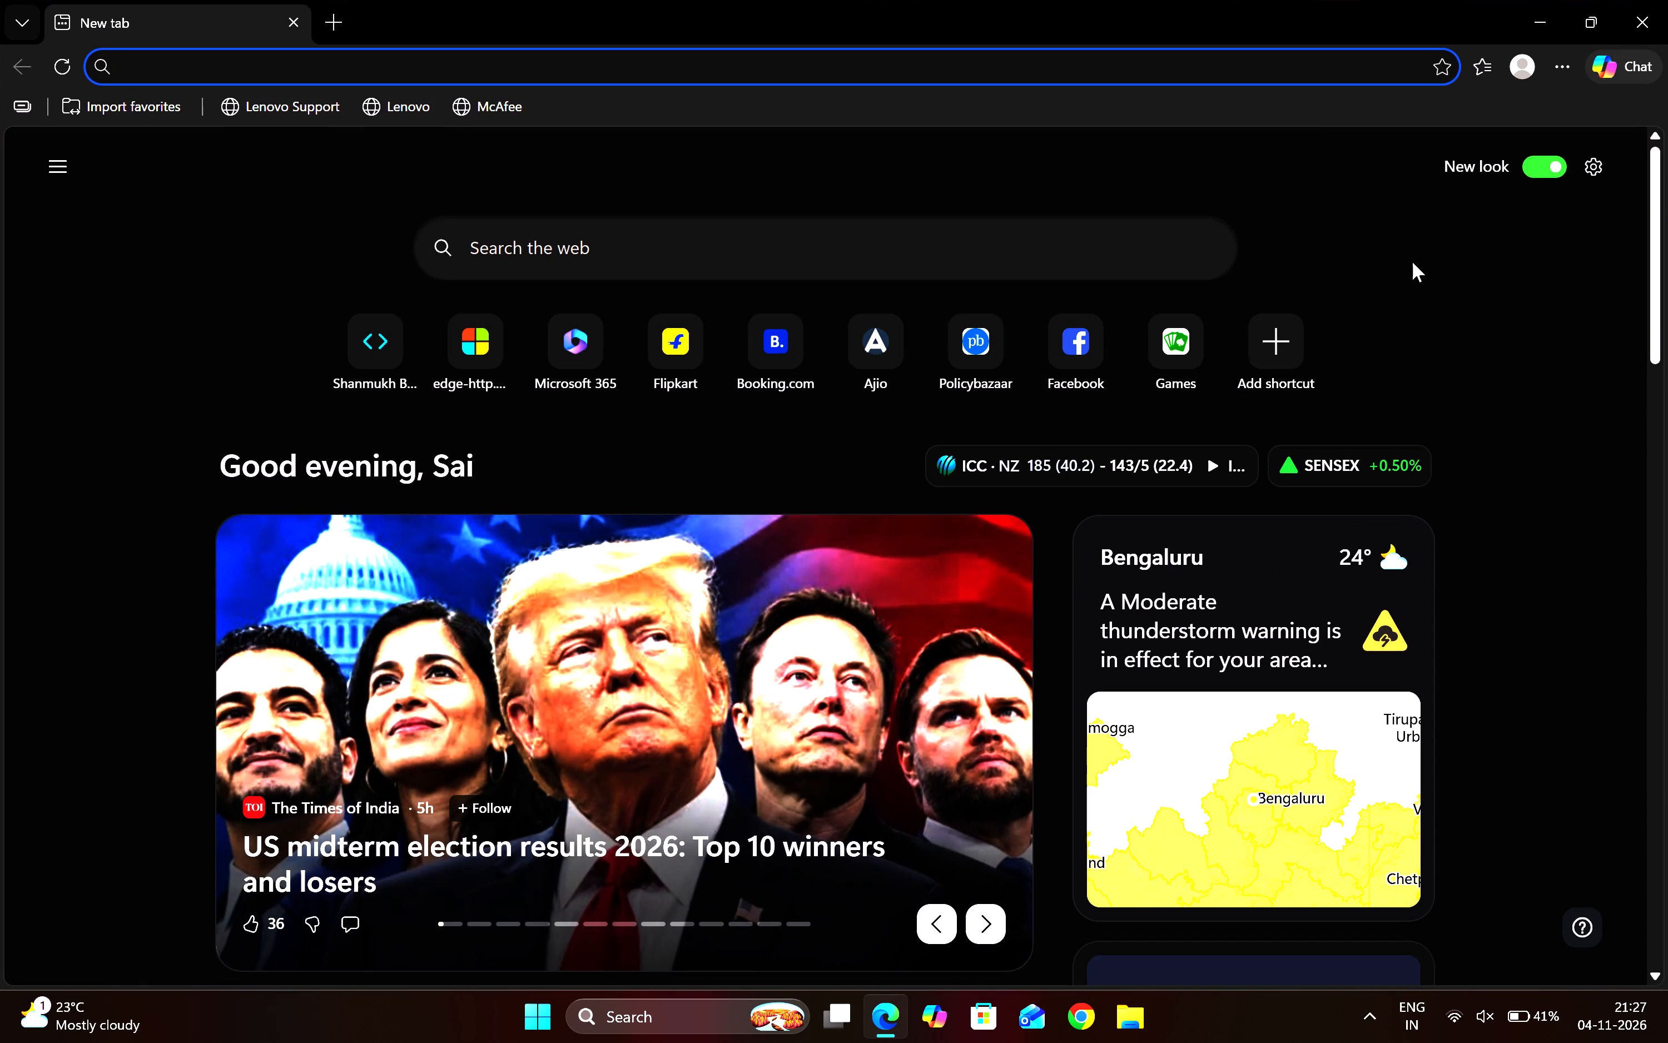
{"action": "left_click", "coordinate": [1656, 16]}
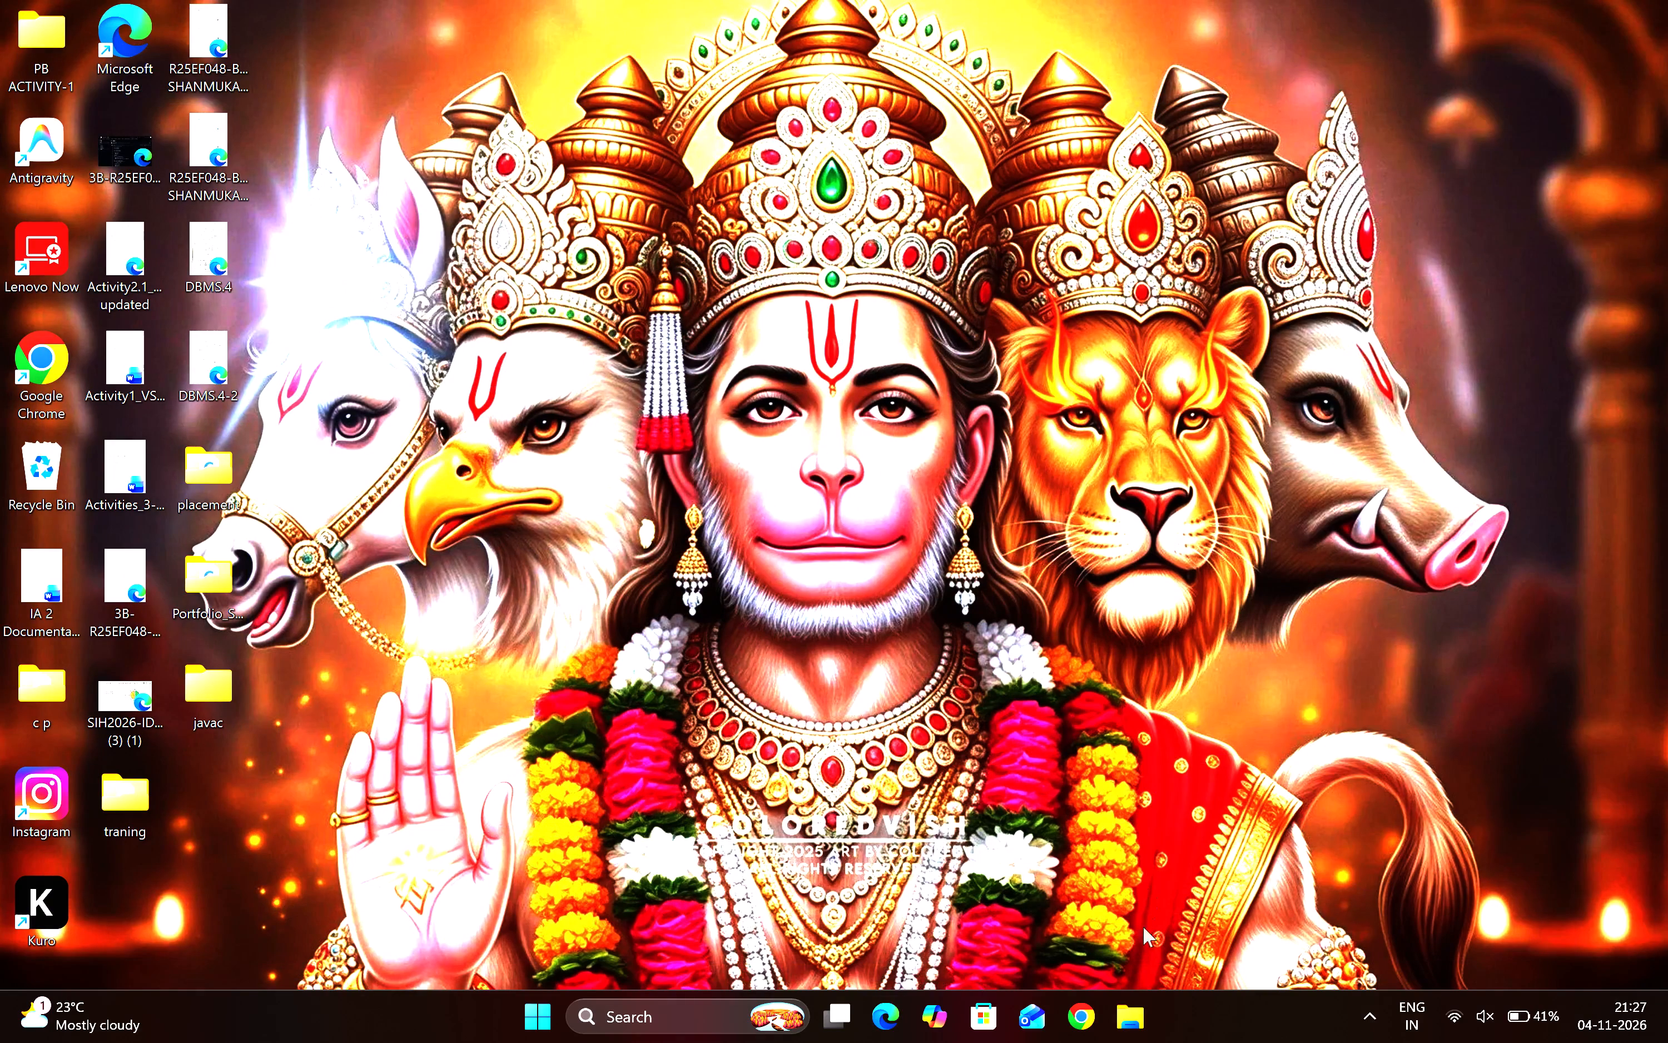
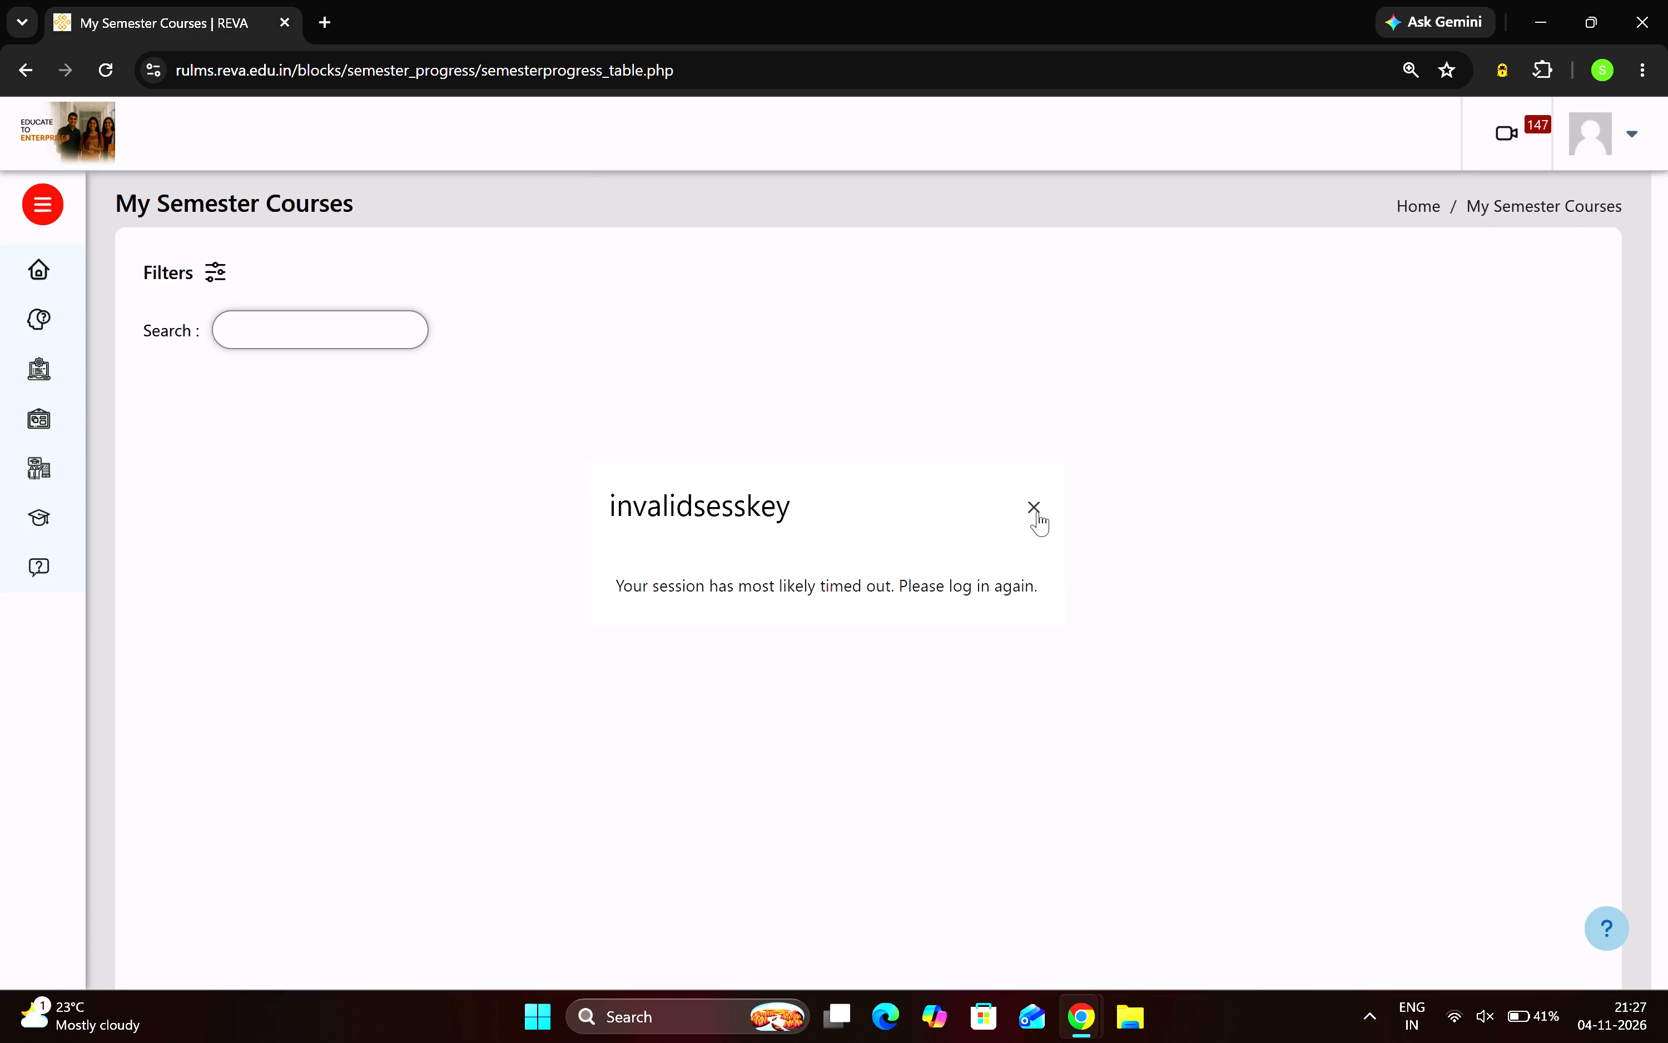
Dismiss the session timeout notice, close the stale tab, and open the Web Application Development course from the full semester course list.
{"action": "left_click", "coordinate": [1037, 511]}
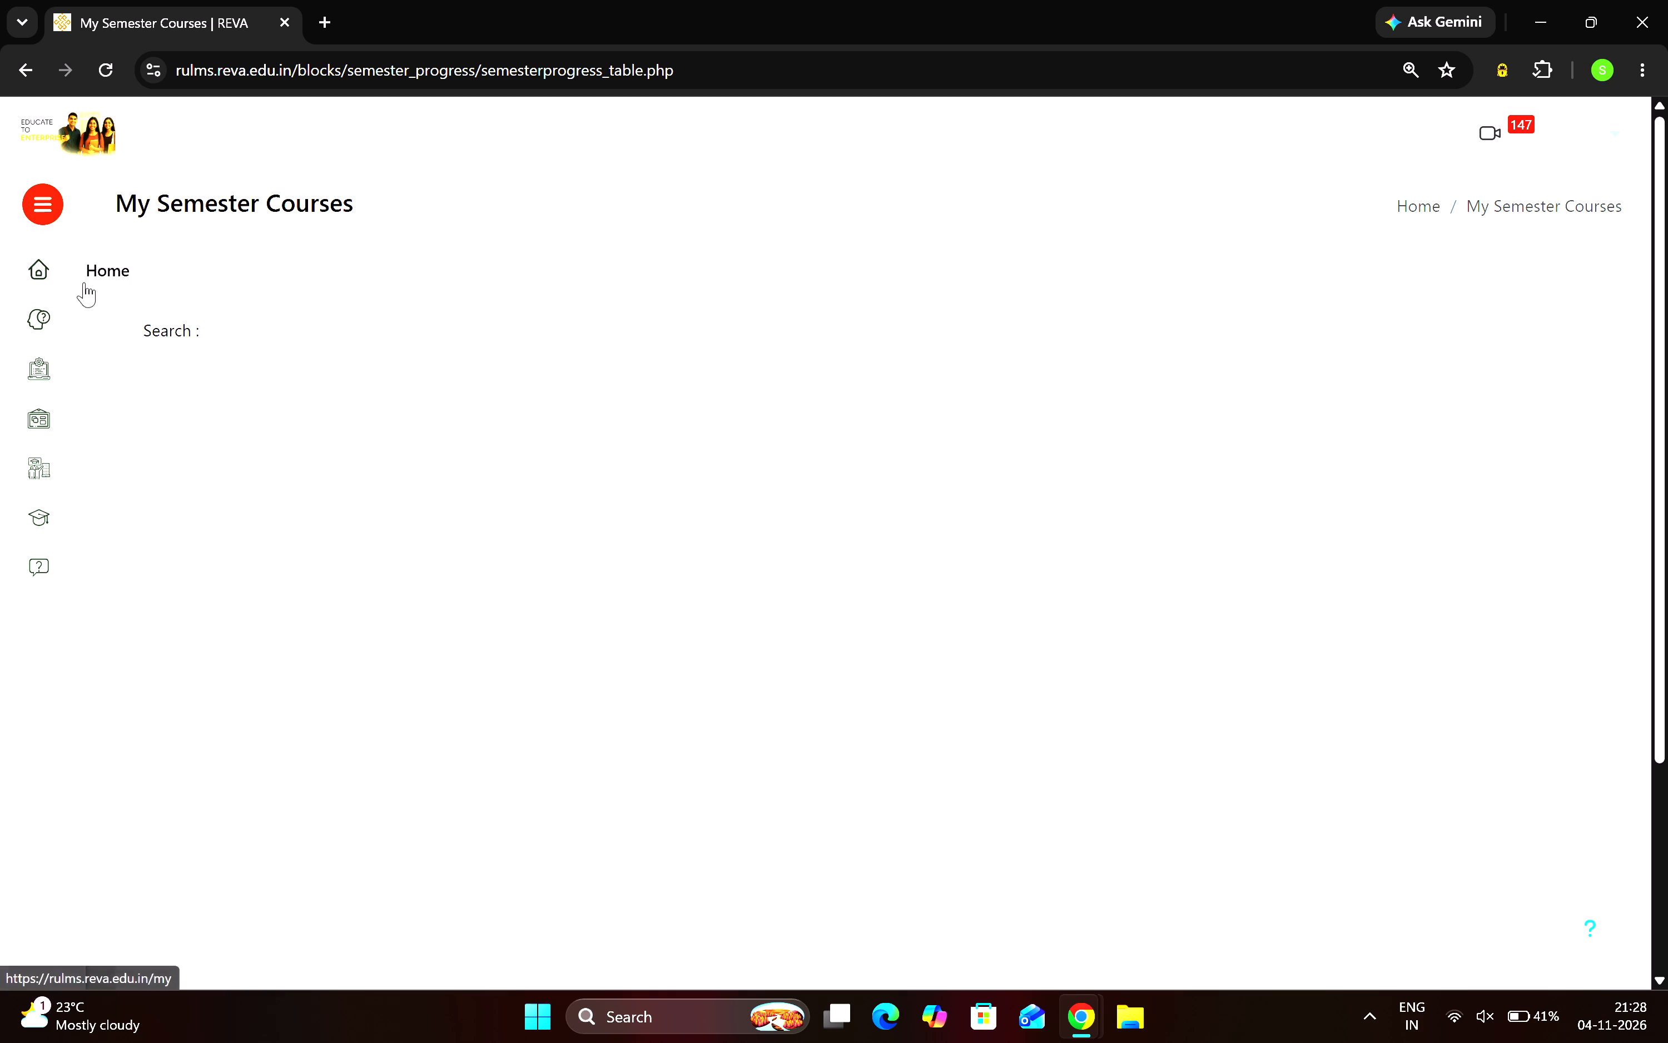
{"action": "left_click", "coordinate": [291, 25]}
{"action": "scroll", "coordinate": [254, 821], "scroll_direction": "down", "scroll_amount": 1}
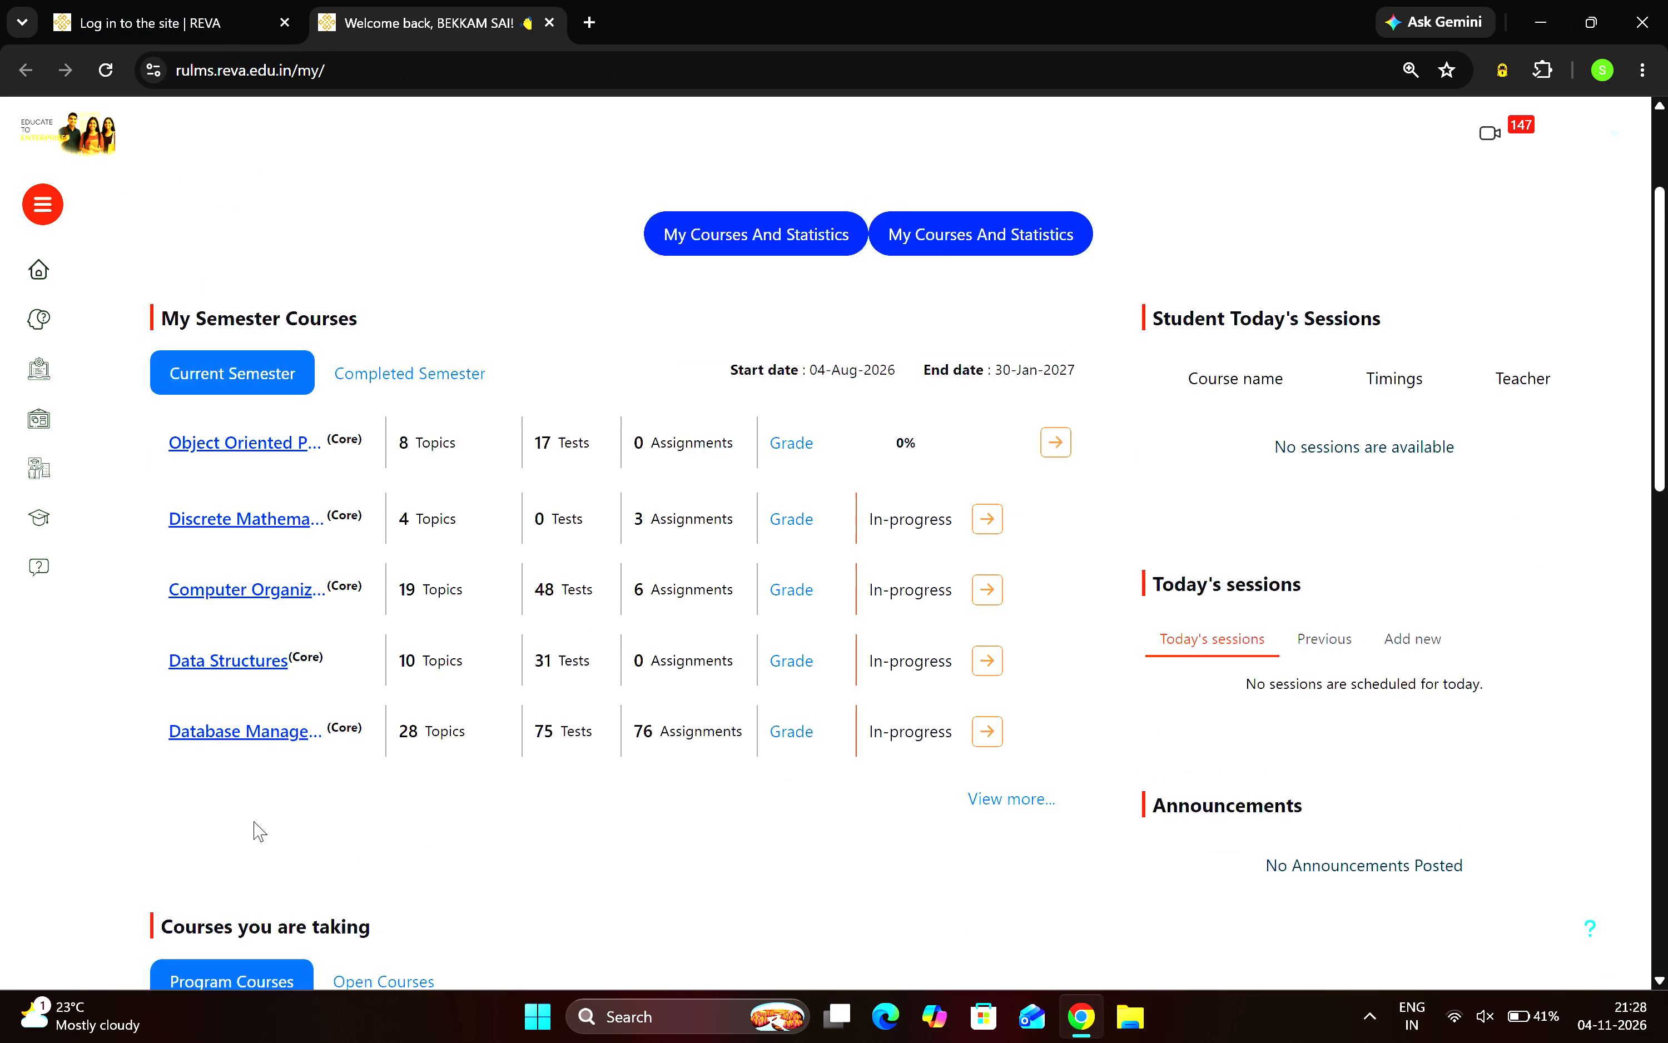
{"action": "scroll", "coordinate": [254, 821], "scroll_direction": "down", "scroll_amount": 1}
{"action": "left_click", "coordinate": [1025, 729]}
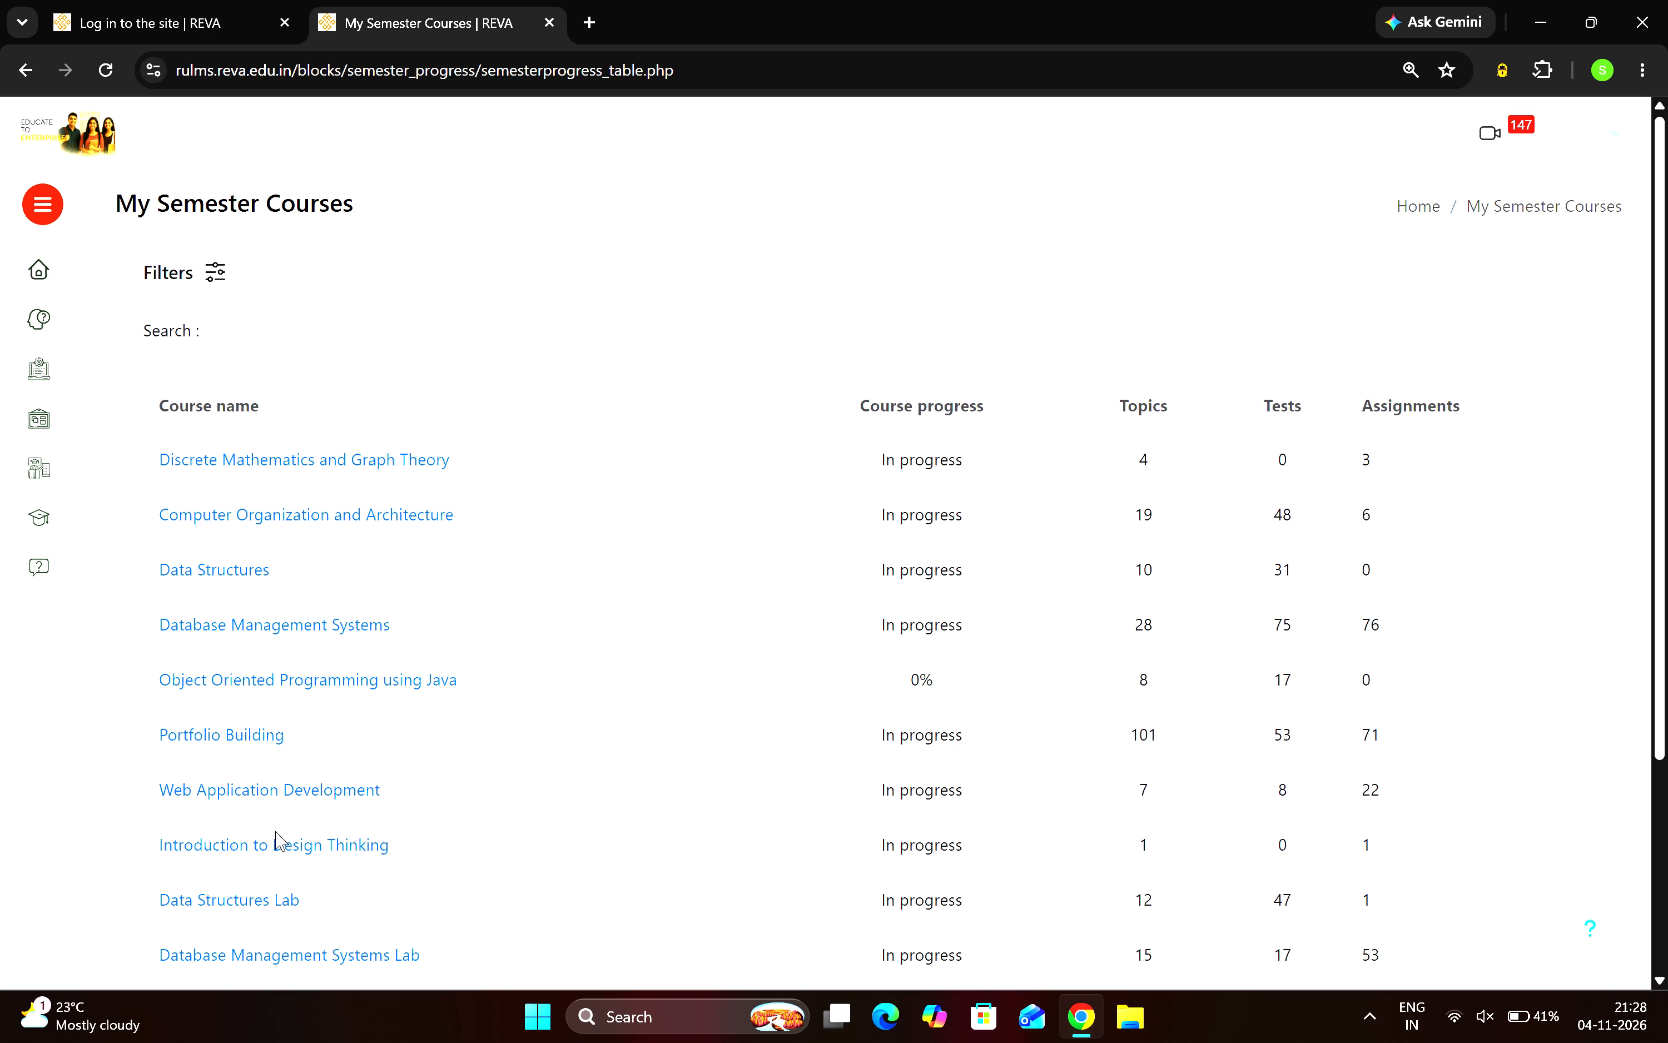
{"action": "left_click", "coordinate": [269, 792]}
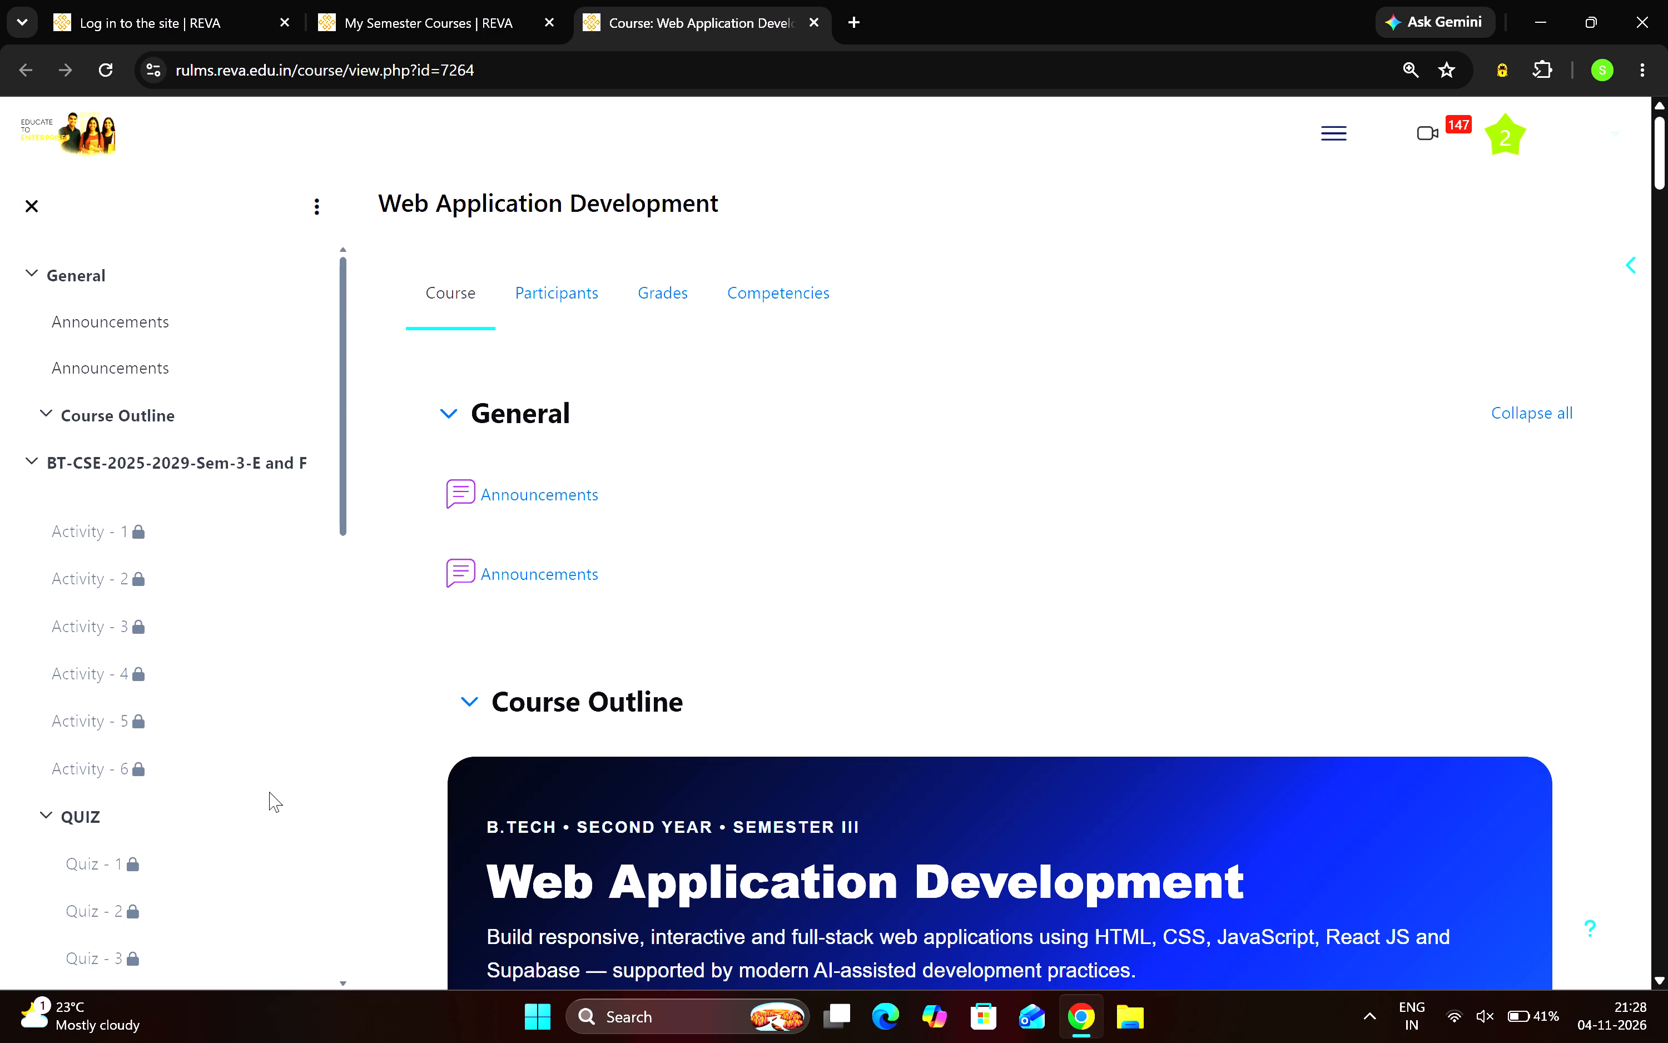
Open Activity 2 in the BT-CSE-2025-2029-Sem-3-B section of the course.
{"action": "scroll", "coordinate": [188, 791], "scroll_direction": "down", "scroll_amount": 4}
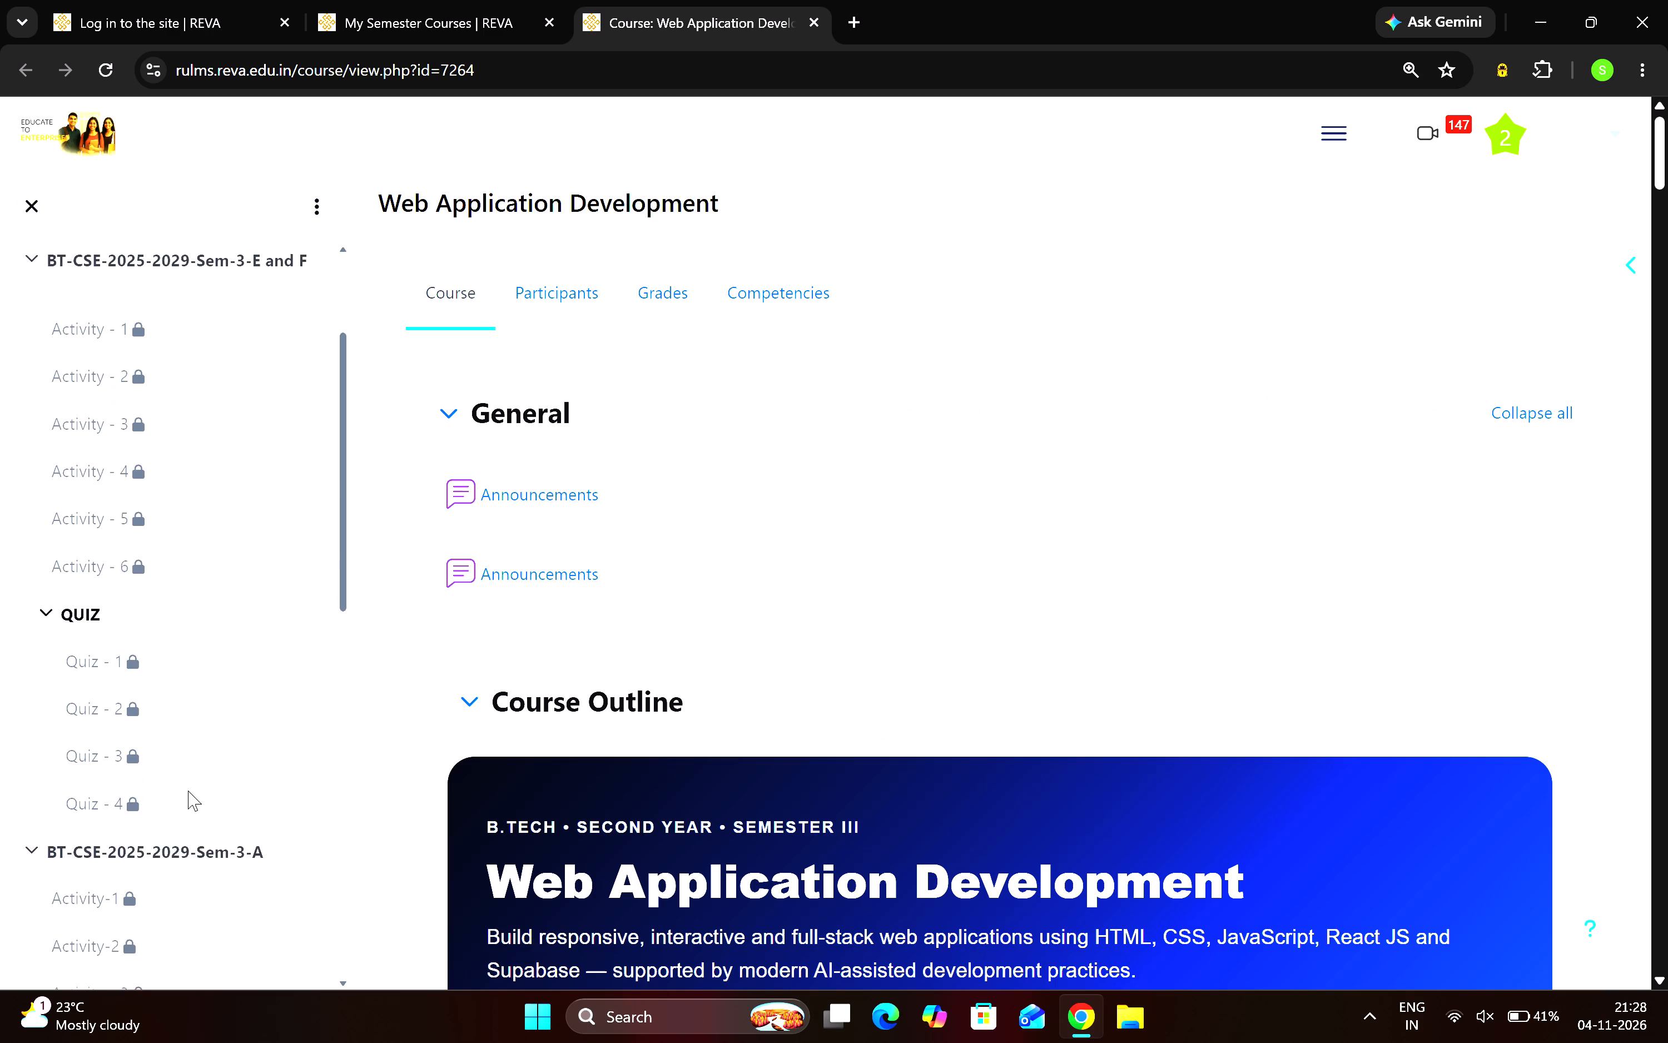
{"action": "scroll", "coordinate": [188, 791], "scroll_direction": "down", "scroll_amount": 3}
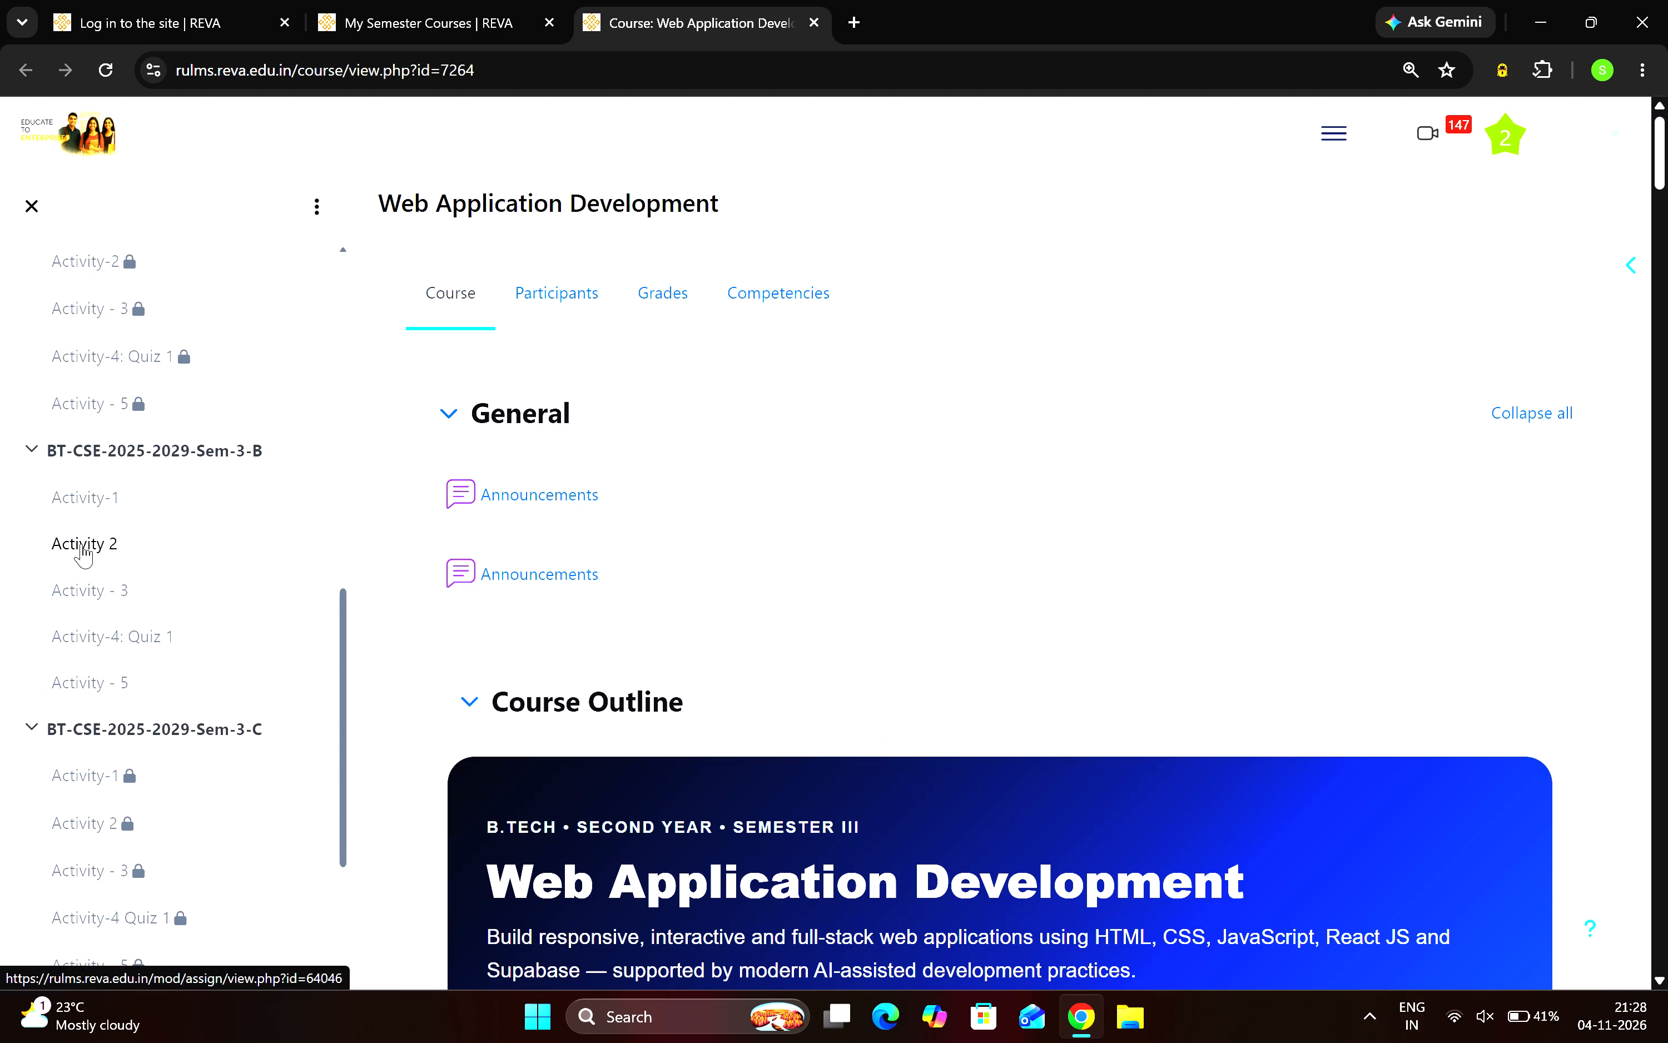
{"action": "left_click", "coordinate": [81, 544]}
Add a submission for Activity 2 and bring up the file selection for an uploaded attachment.
{"action": "scroll", "coordinate": [624, 738], "scroll_direction": "down", "scroll_amount": 1}
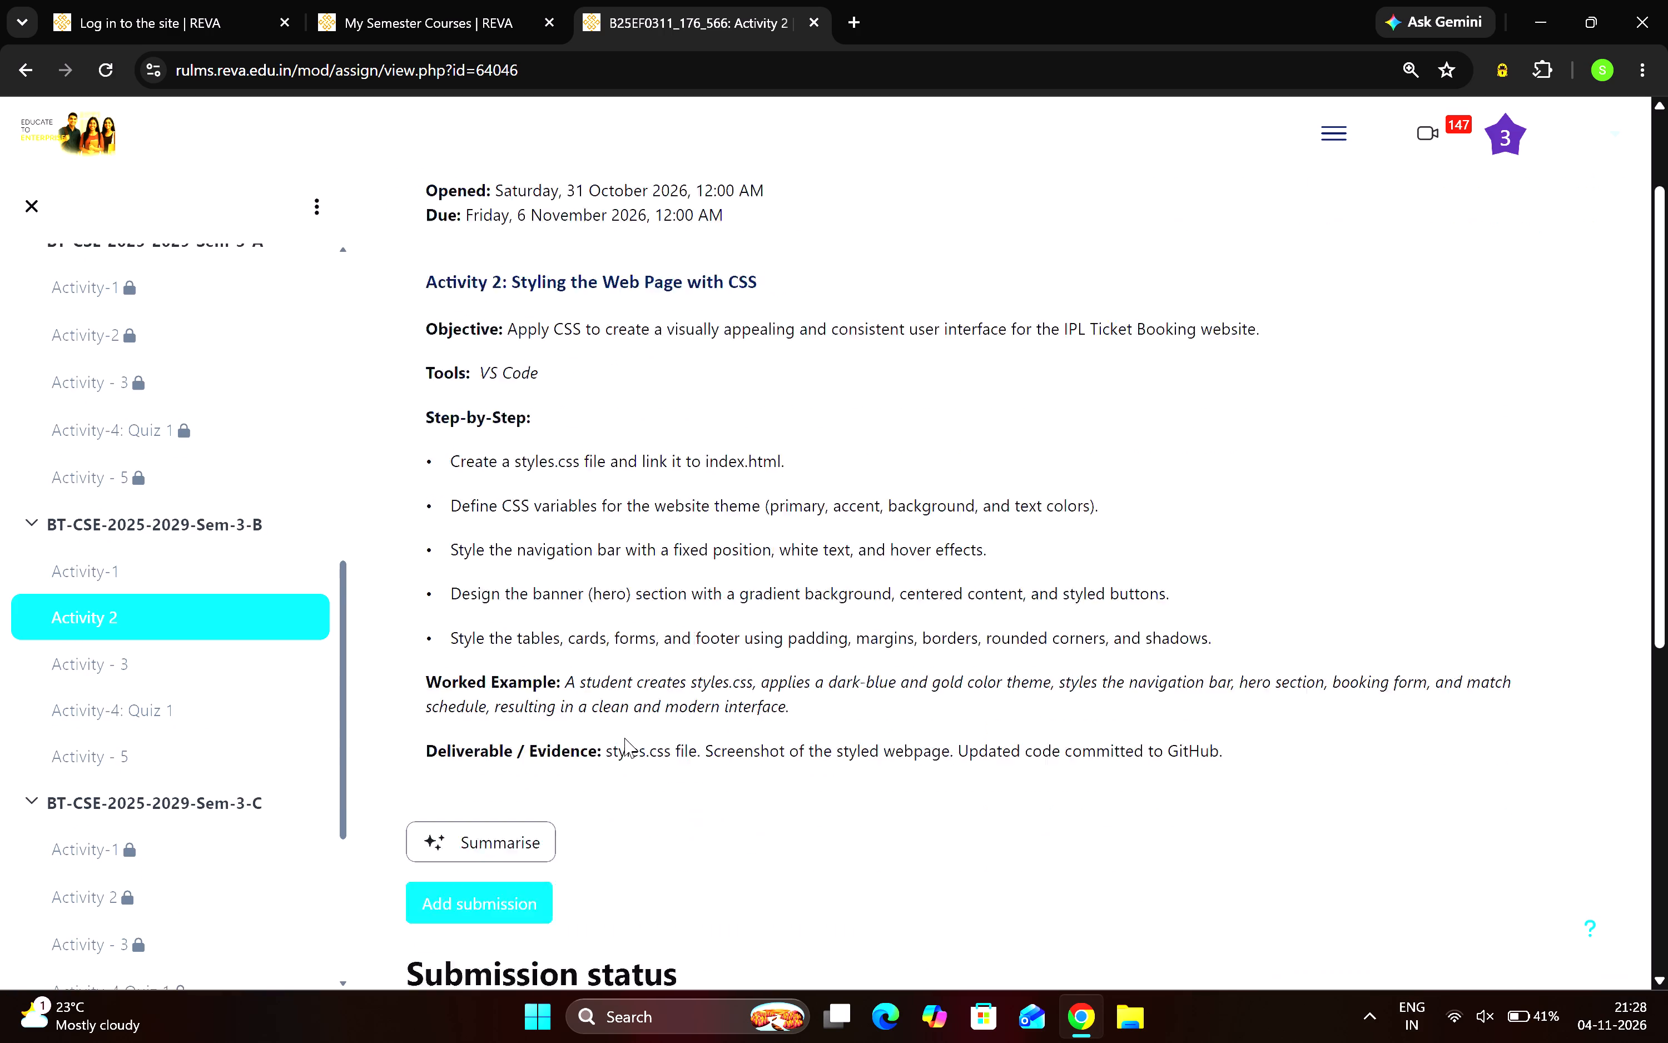
{"action": "scroll", "coordinate": [624, 738], "scroll_direction": "down", "scroll_amount": 6}
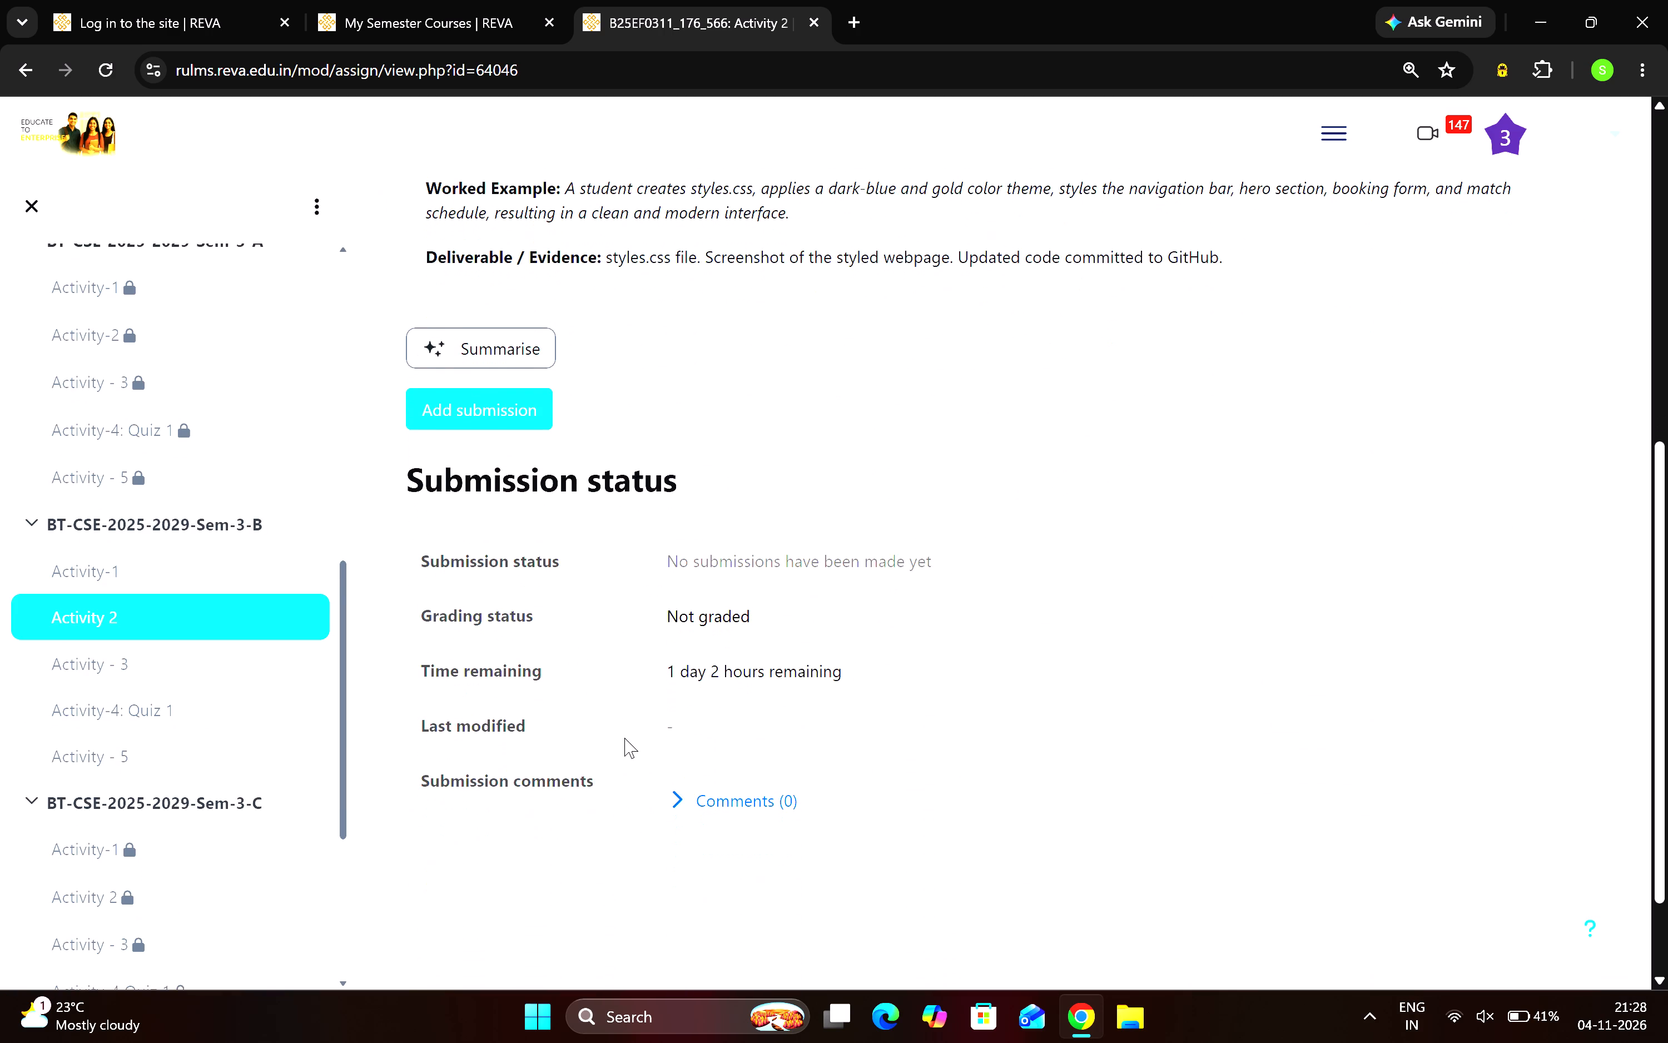
{"action": "scroll", "coordinate": [624, 738], "scroll_direction": "down", "scroll_amount": 1}
{"action": "left_click", "coordinate": [503, 375]}
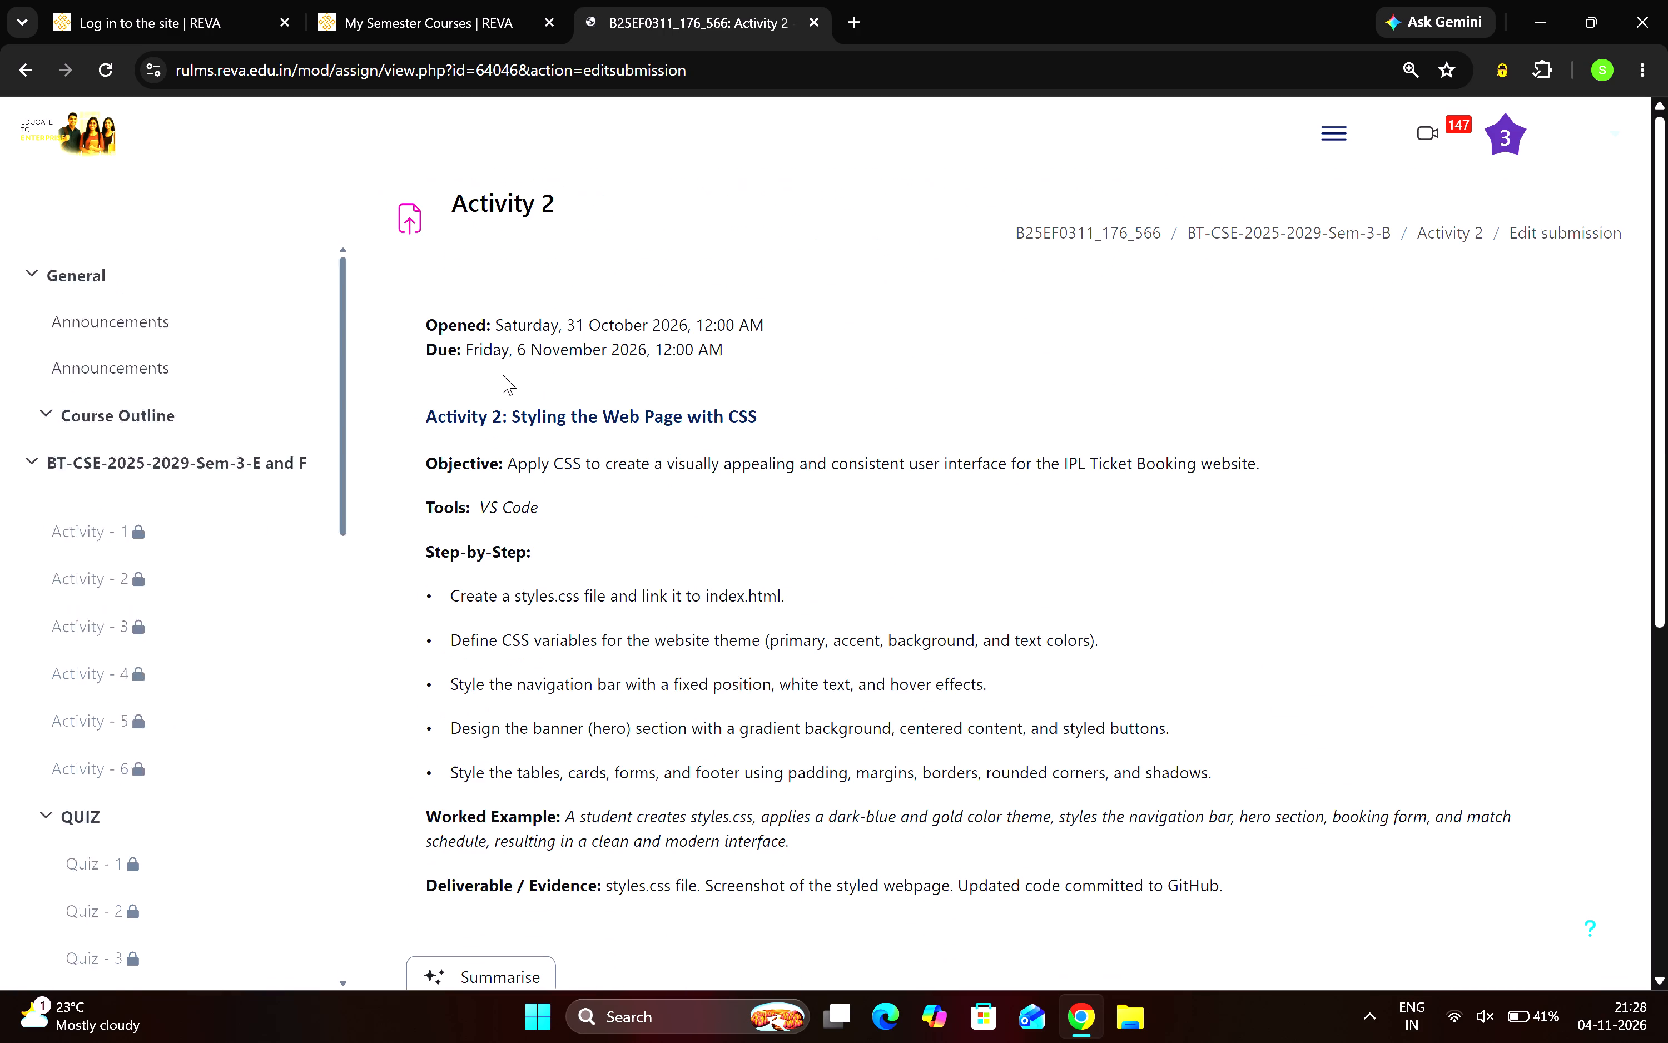
{"action": "scroll", "coordinate": [709, 776], "scroll_direction": "down", "scroll_amount": 4}
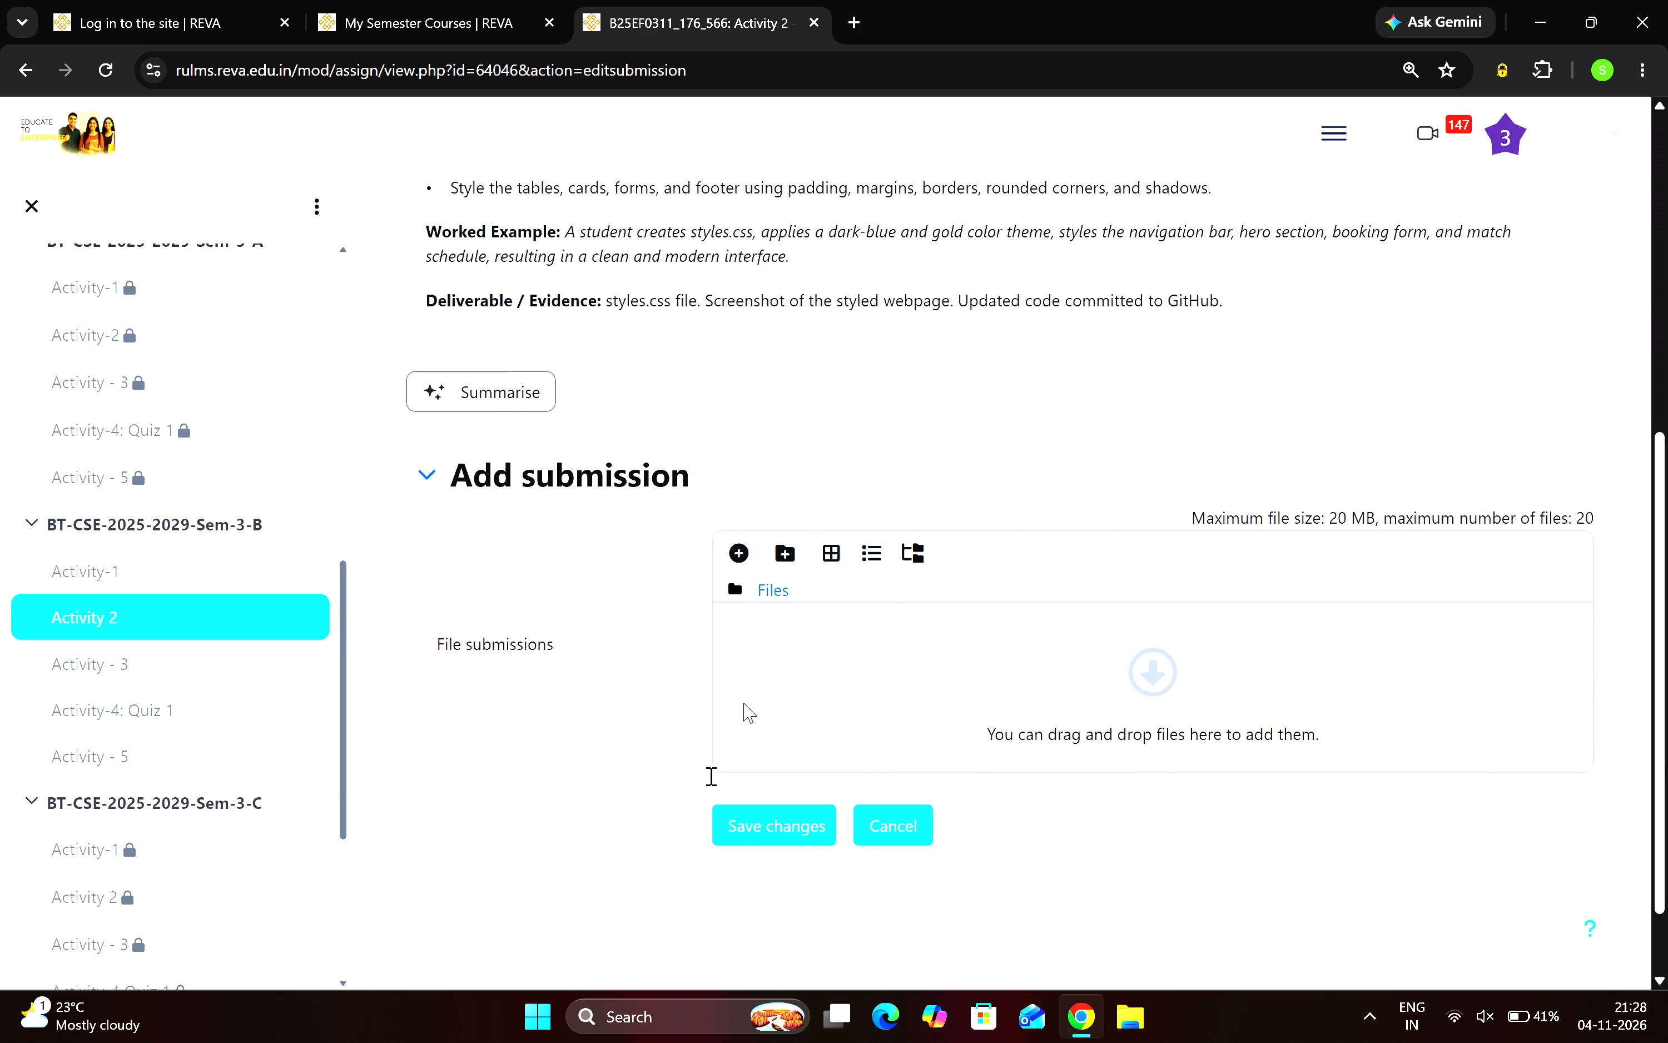
{"action": "left_click", "coordinate": [744, 550]}
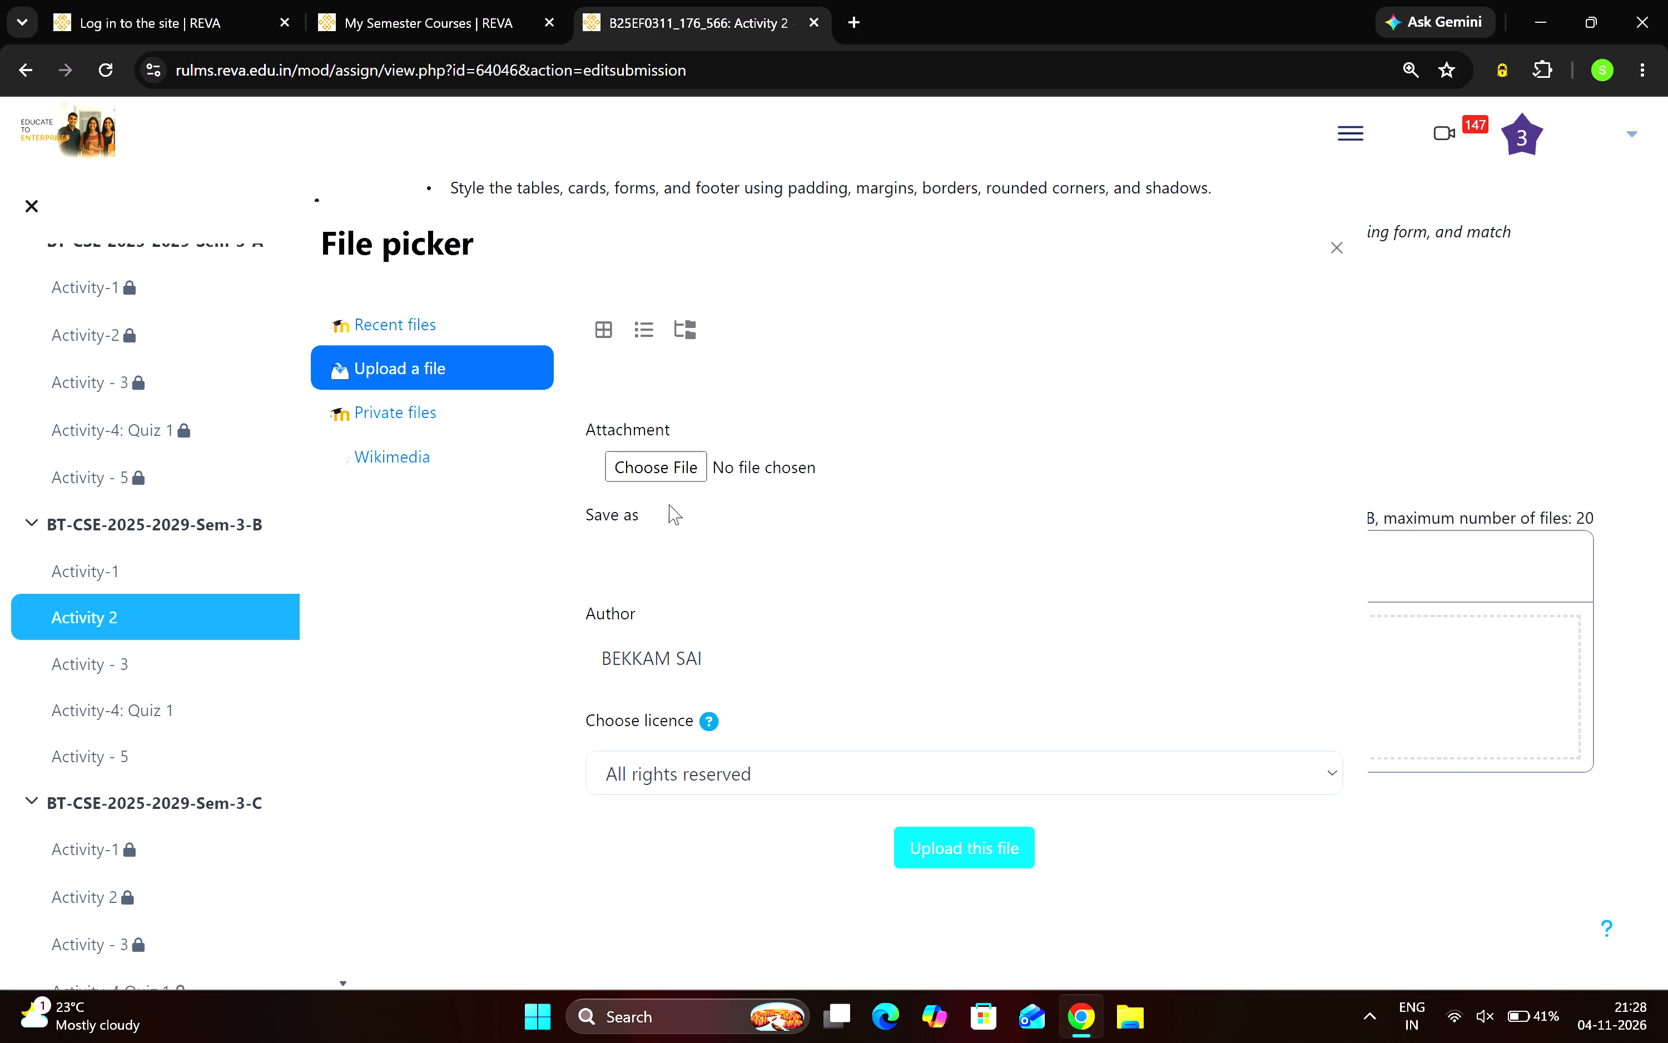
{"action": "left_click", "coordinate": [661, 468]}
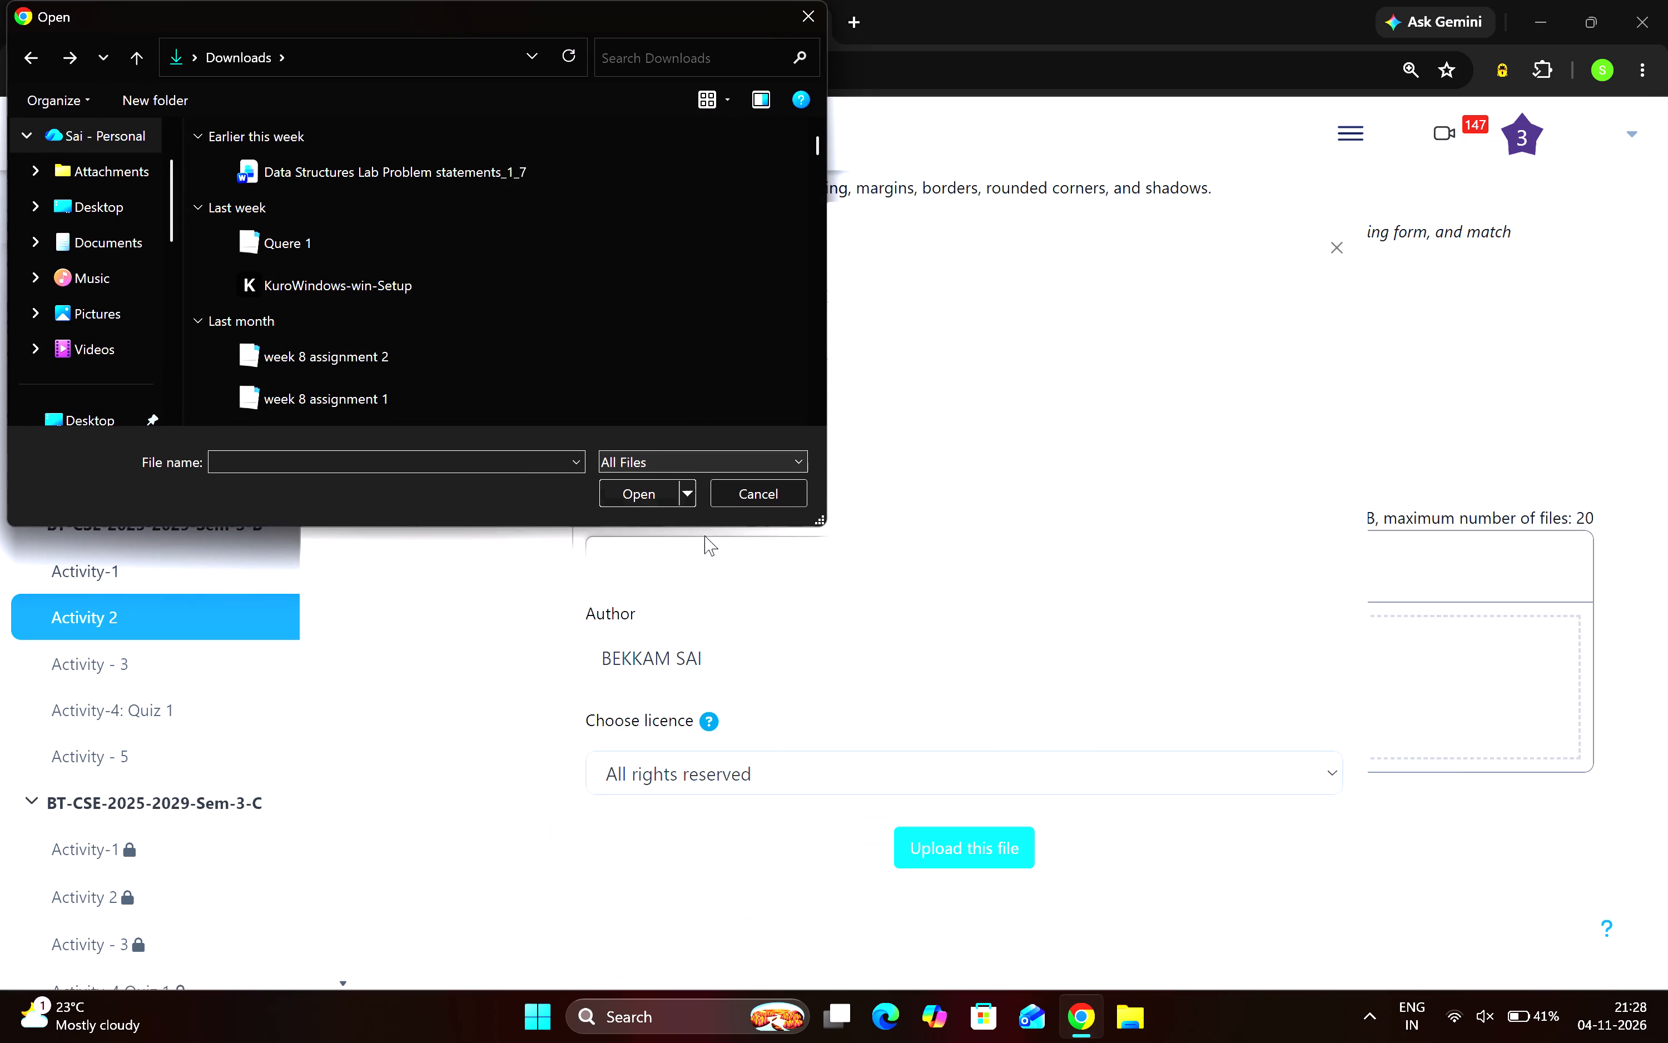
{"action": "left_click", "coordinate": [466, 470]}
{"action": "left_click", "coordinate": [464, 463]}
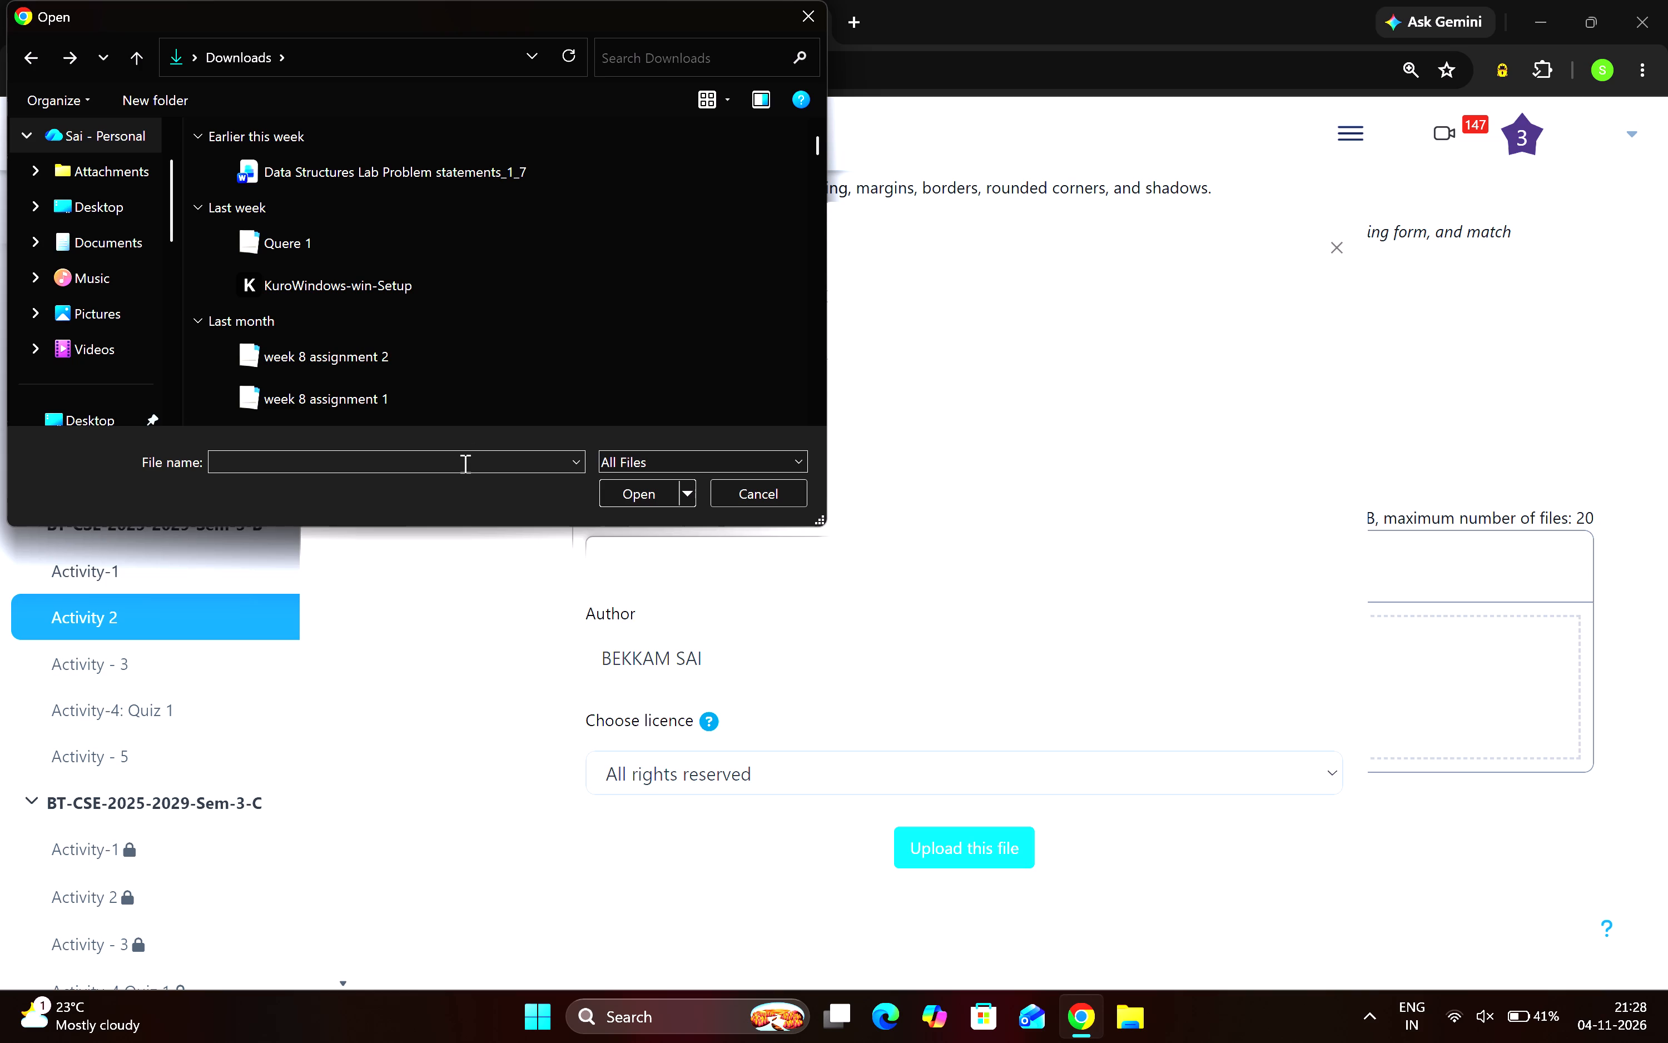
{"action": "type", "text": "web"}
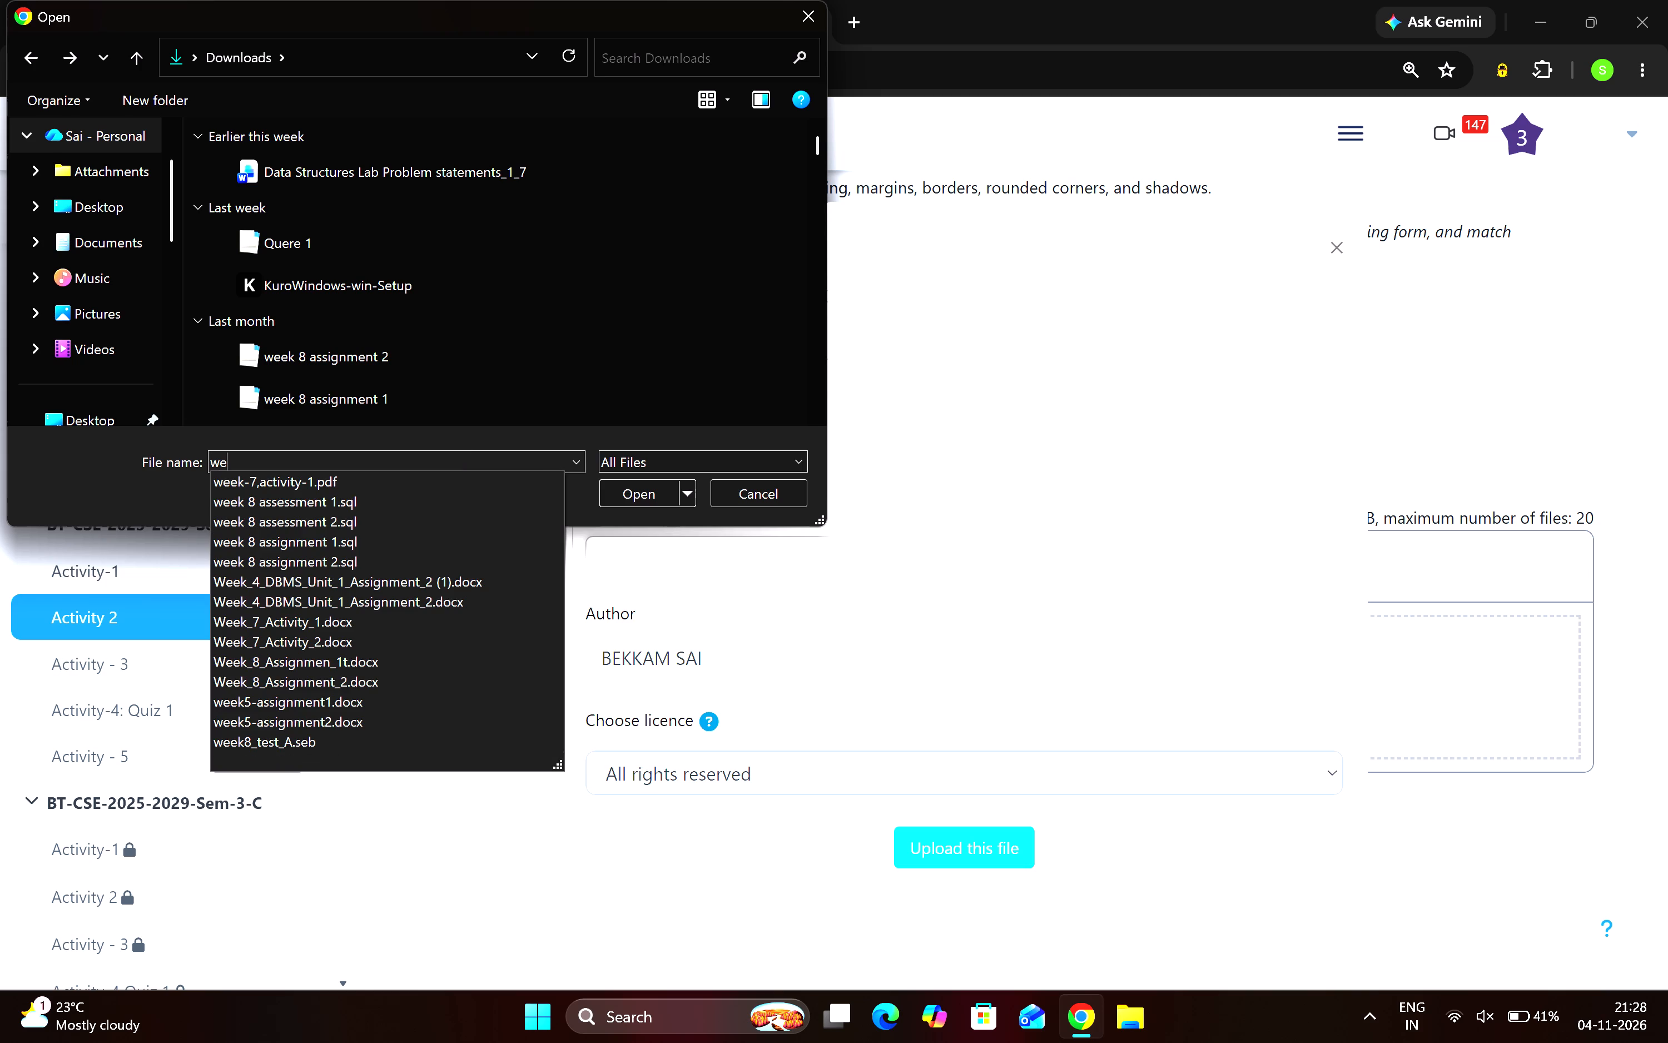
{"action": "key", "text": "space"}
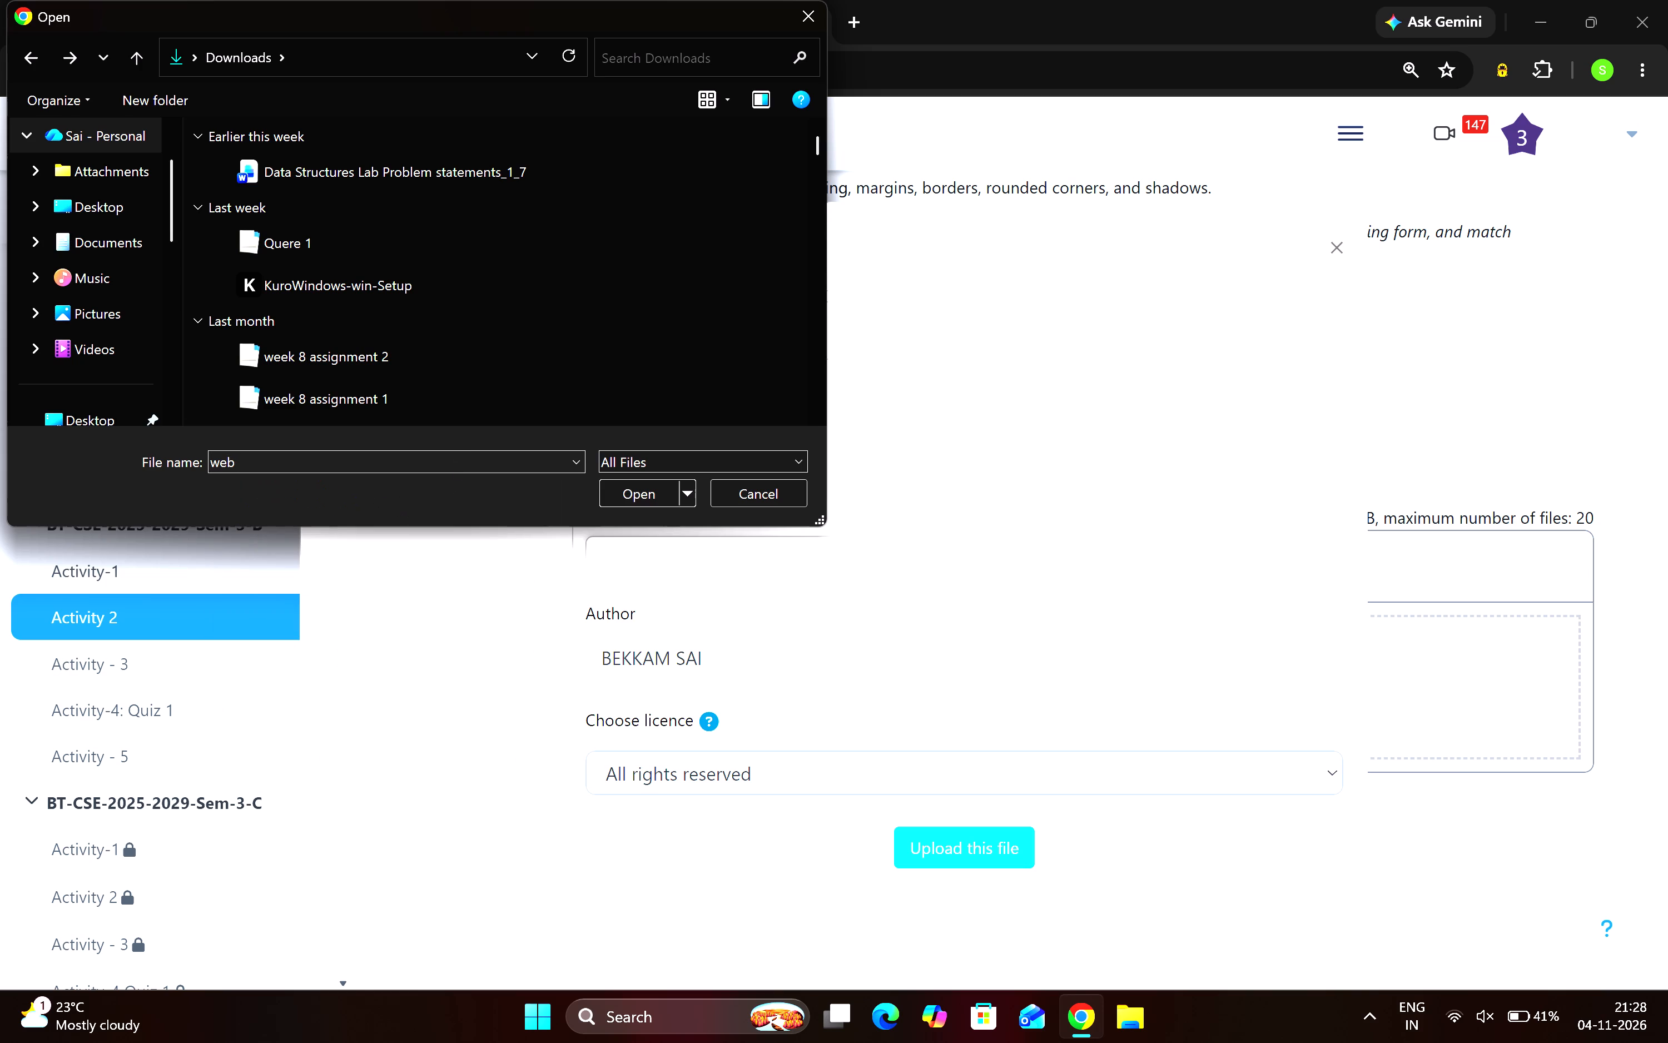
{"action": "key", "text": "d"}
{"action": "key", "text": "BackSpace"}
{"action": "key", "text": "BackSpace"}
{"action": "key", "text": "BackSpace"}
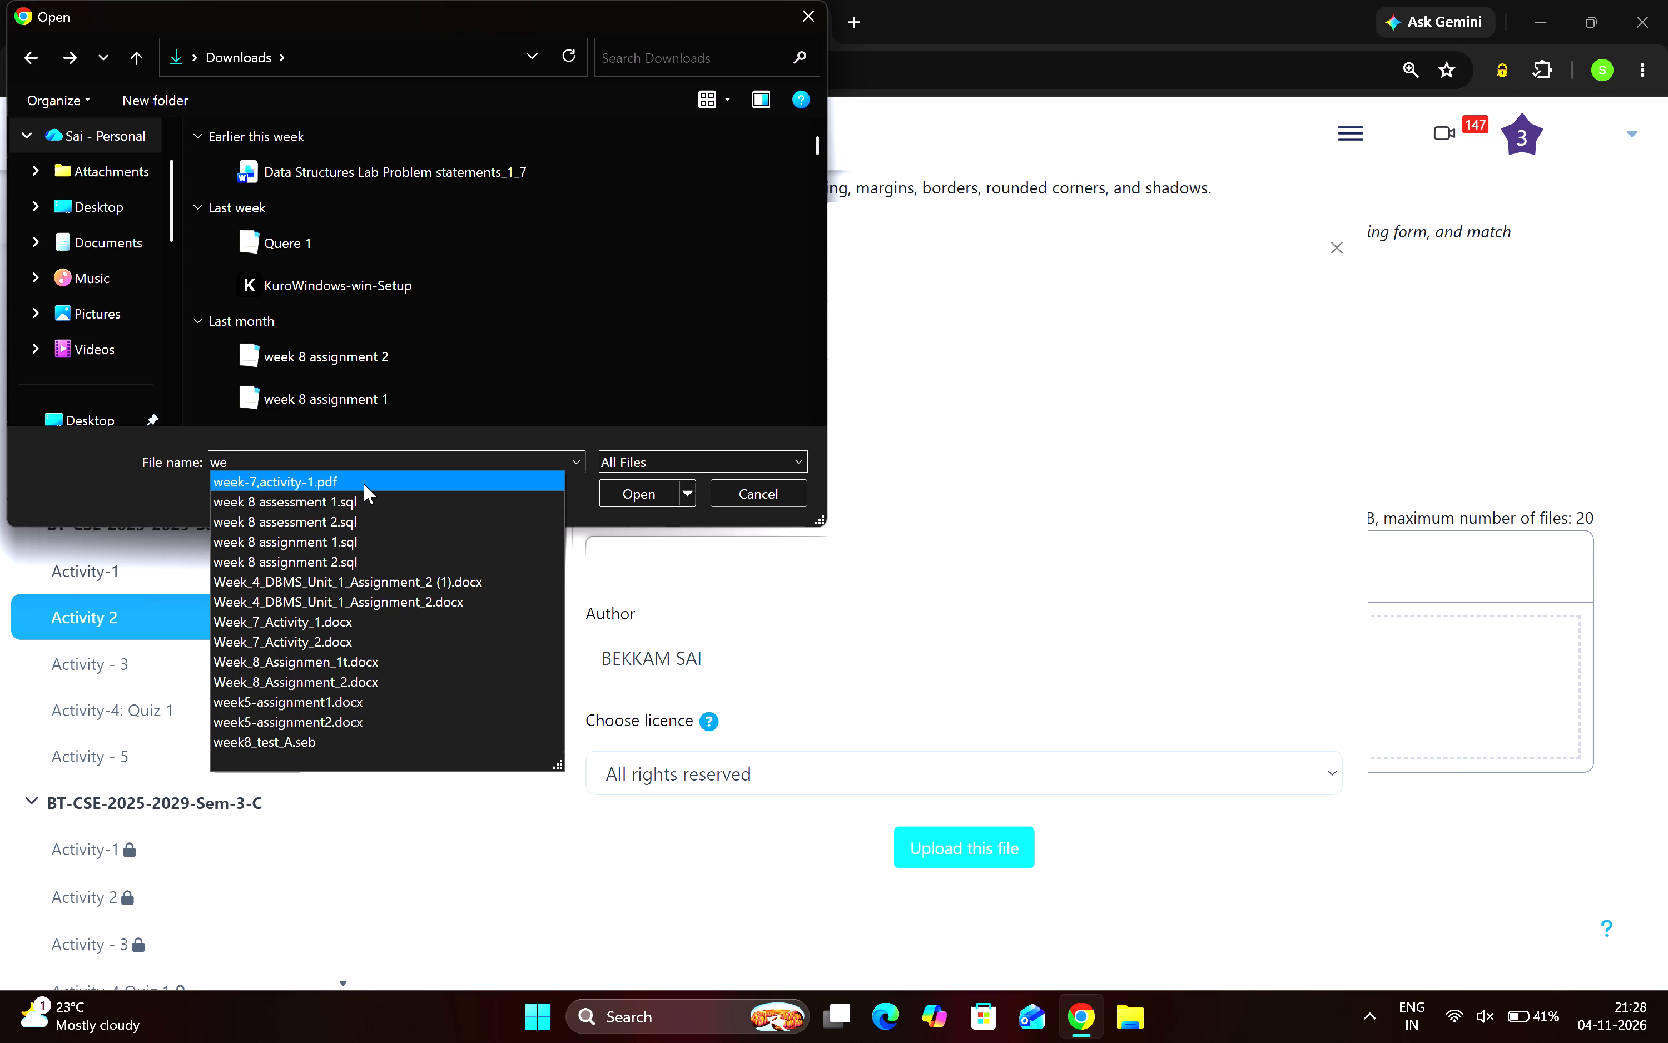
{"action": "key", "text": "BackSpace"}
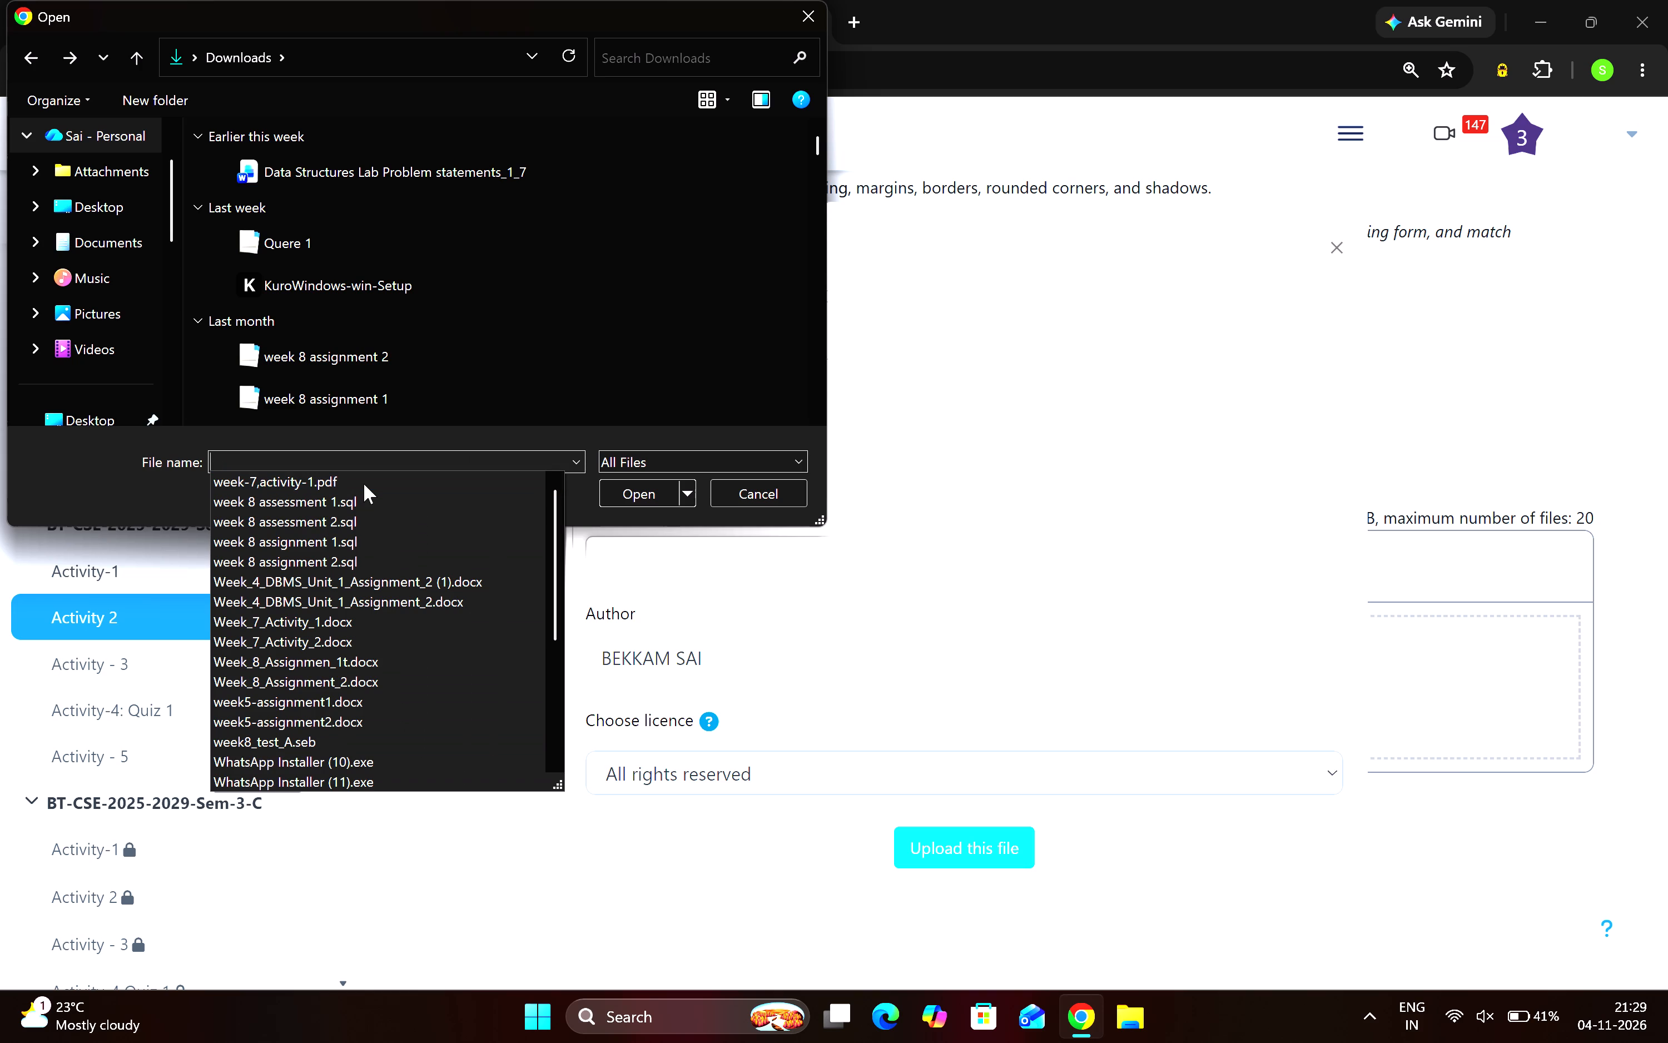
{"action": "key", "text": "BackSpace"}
Choose "Web development Activity 2.pdf.docx" from the OneDrive Documents folder as the attachment.
{"action": "left_click", "coordinate": [133, 245]}
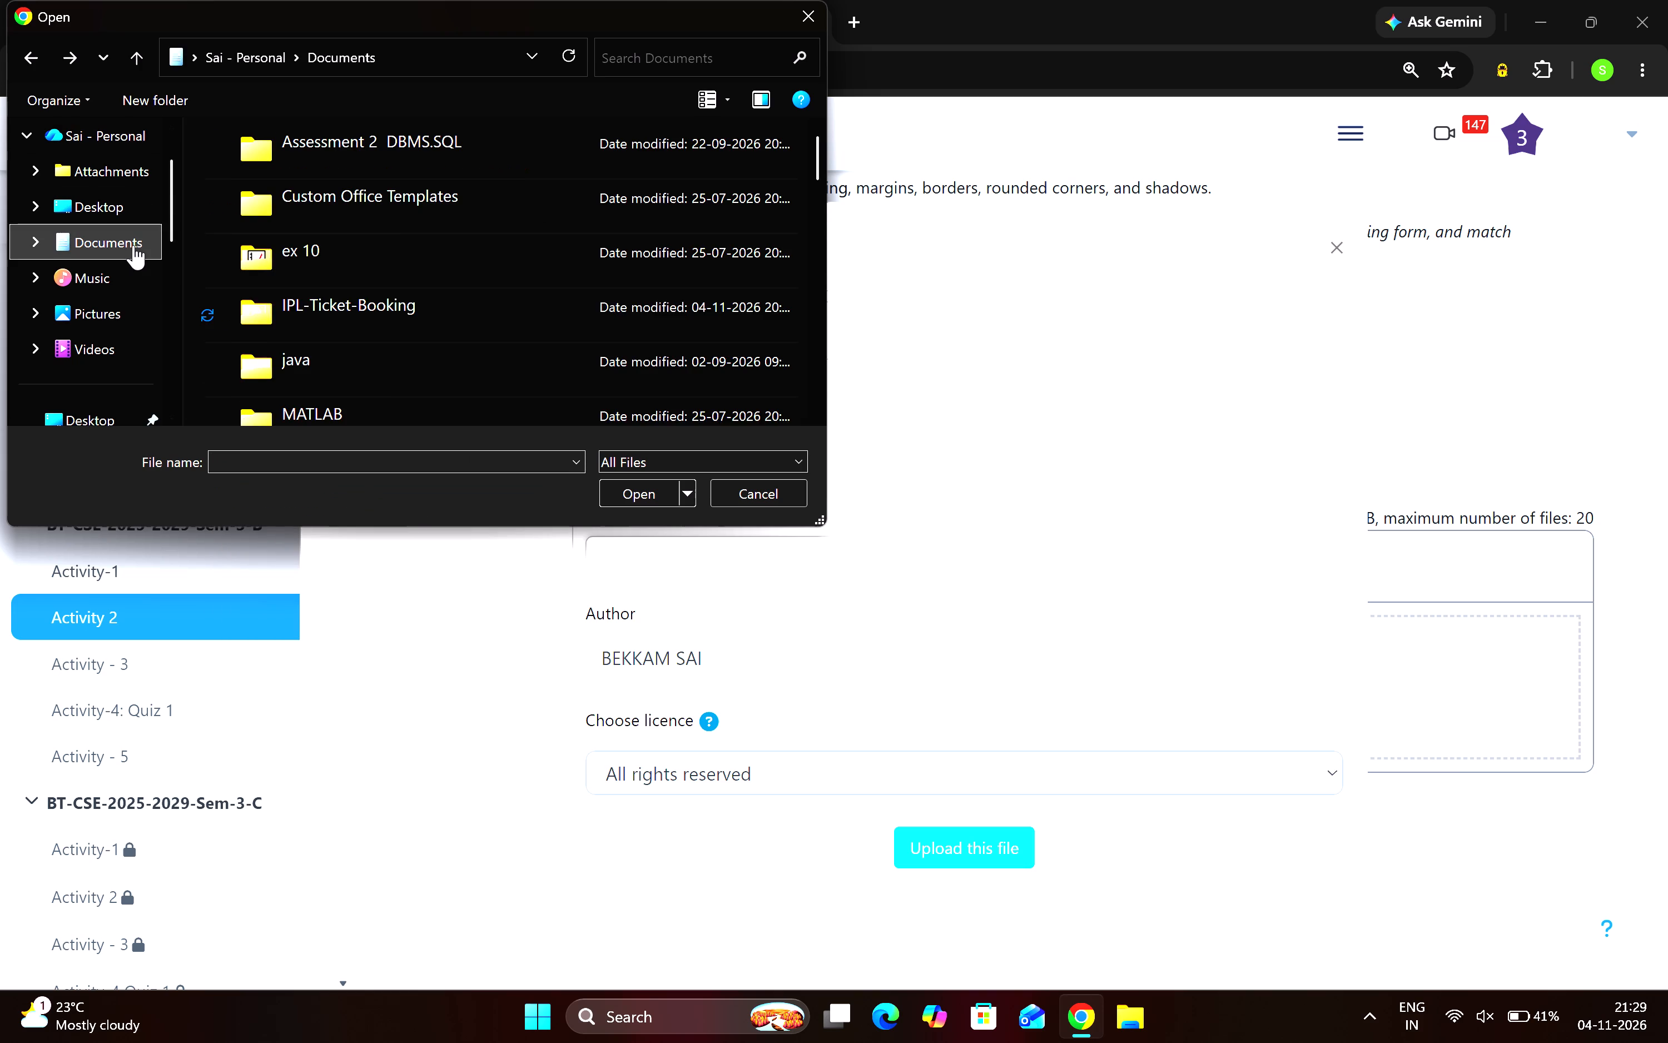
{"action": "left_click_drag", "start_coordinate": [346, 452], "coordinate": [350, 457]}
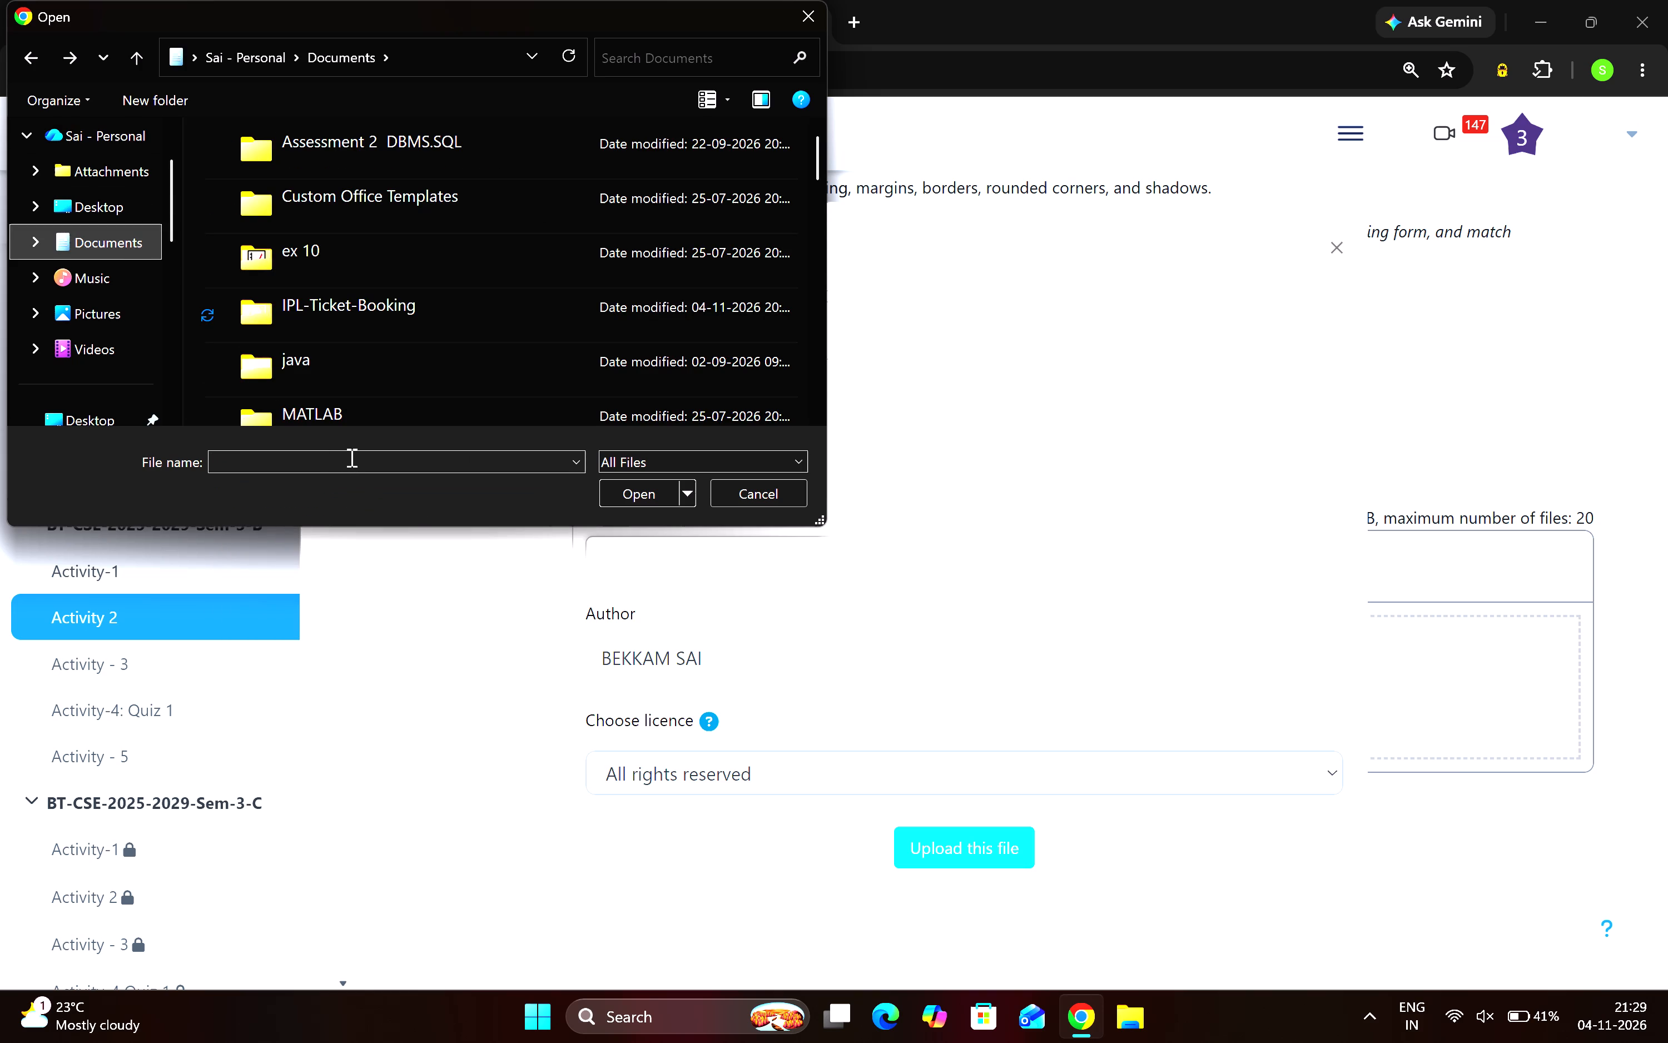
{"action": "left_click", "coordinate": [350, 457]}
{"action": "key", "text": "w"}
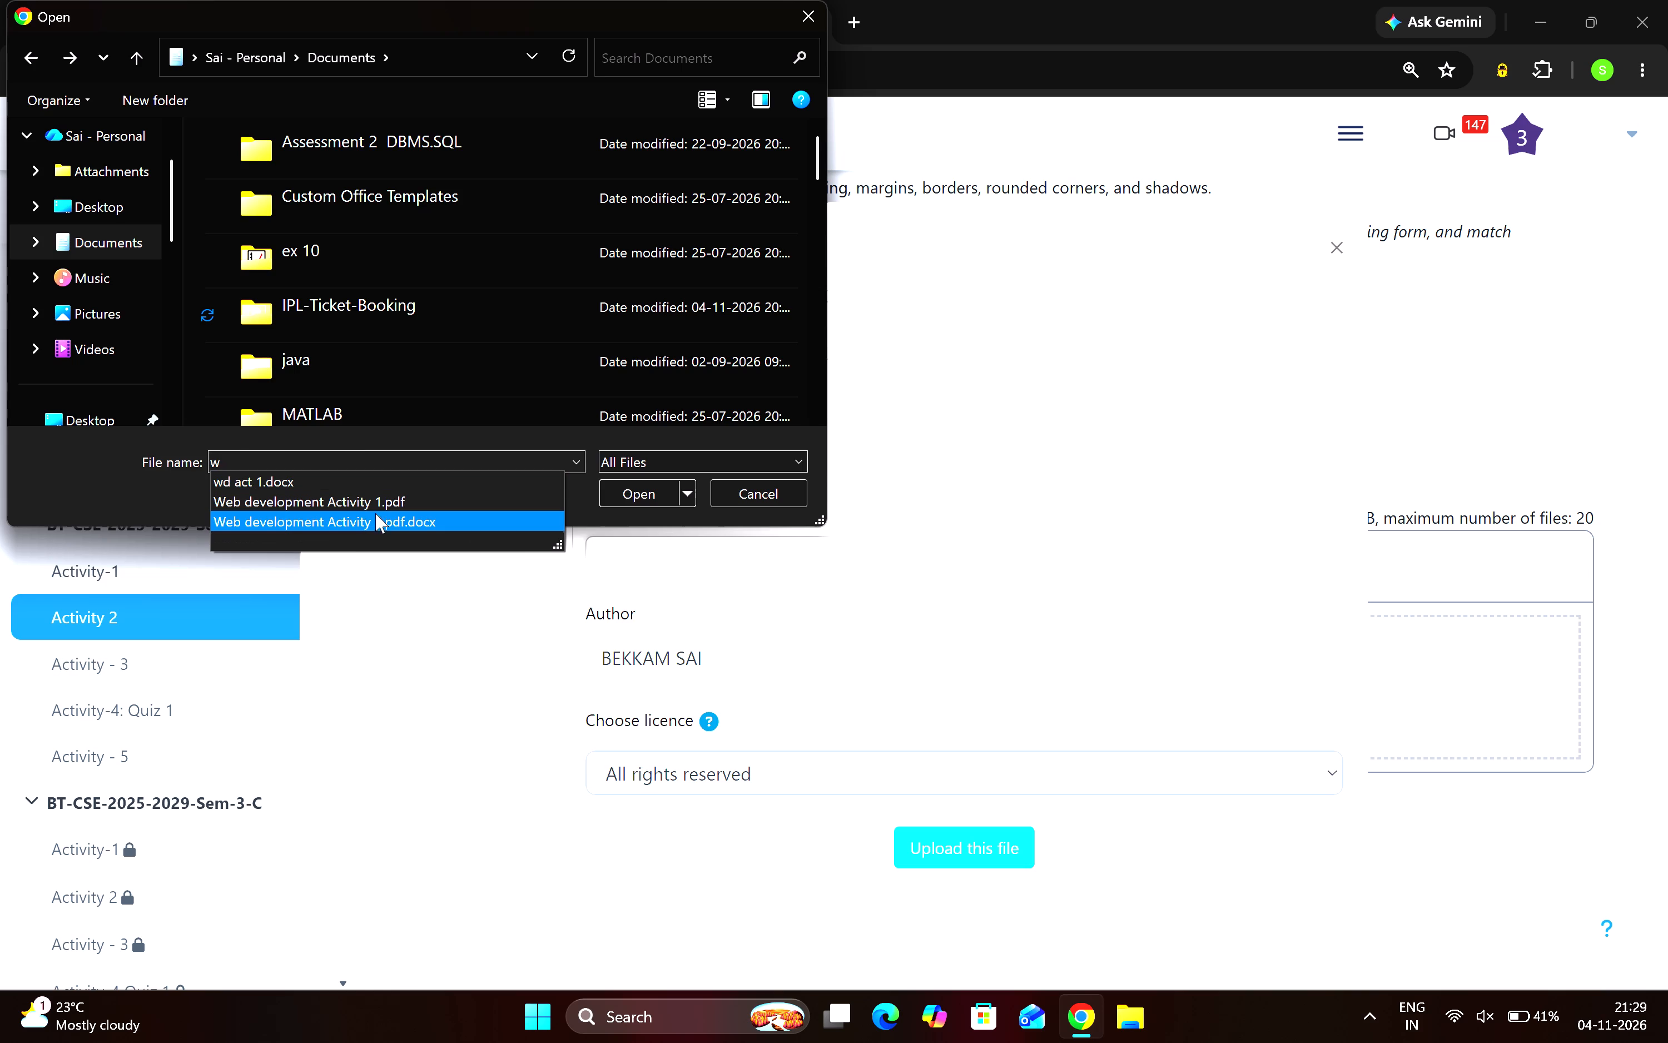
{"action": "left_click", "coordinate": [376, 515]}
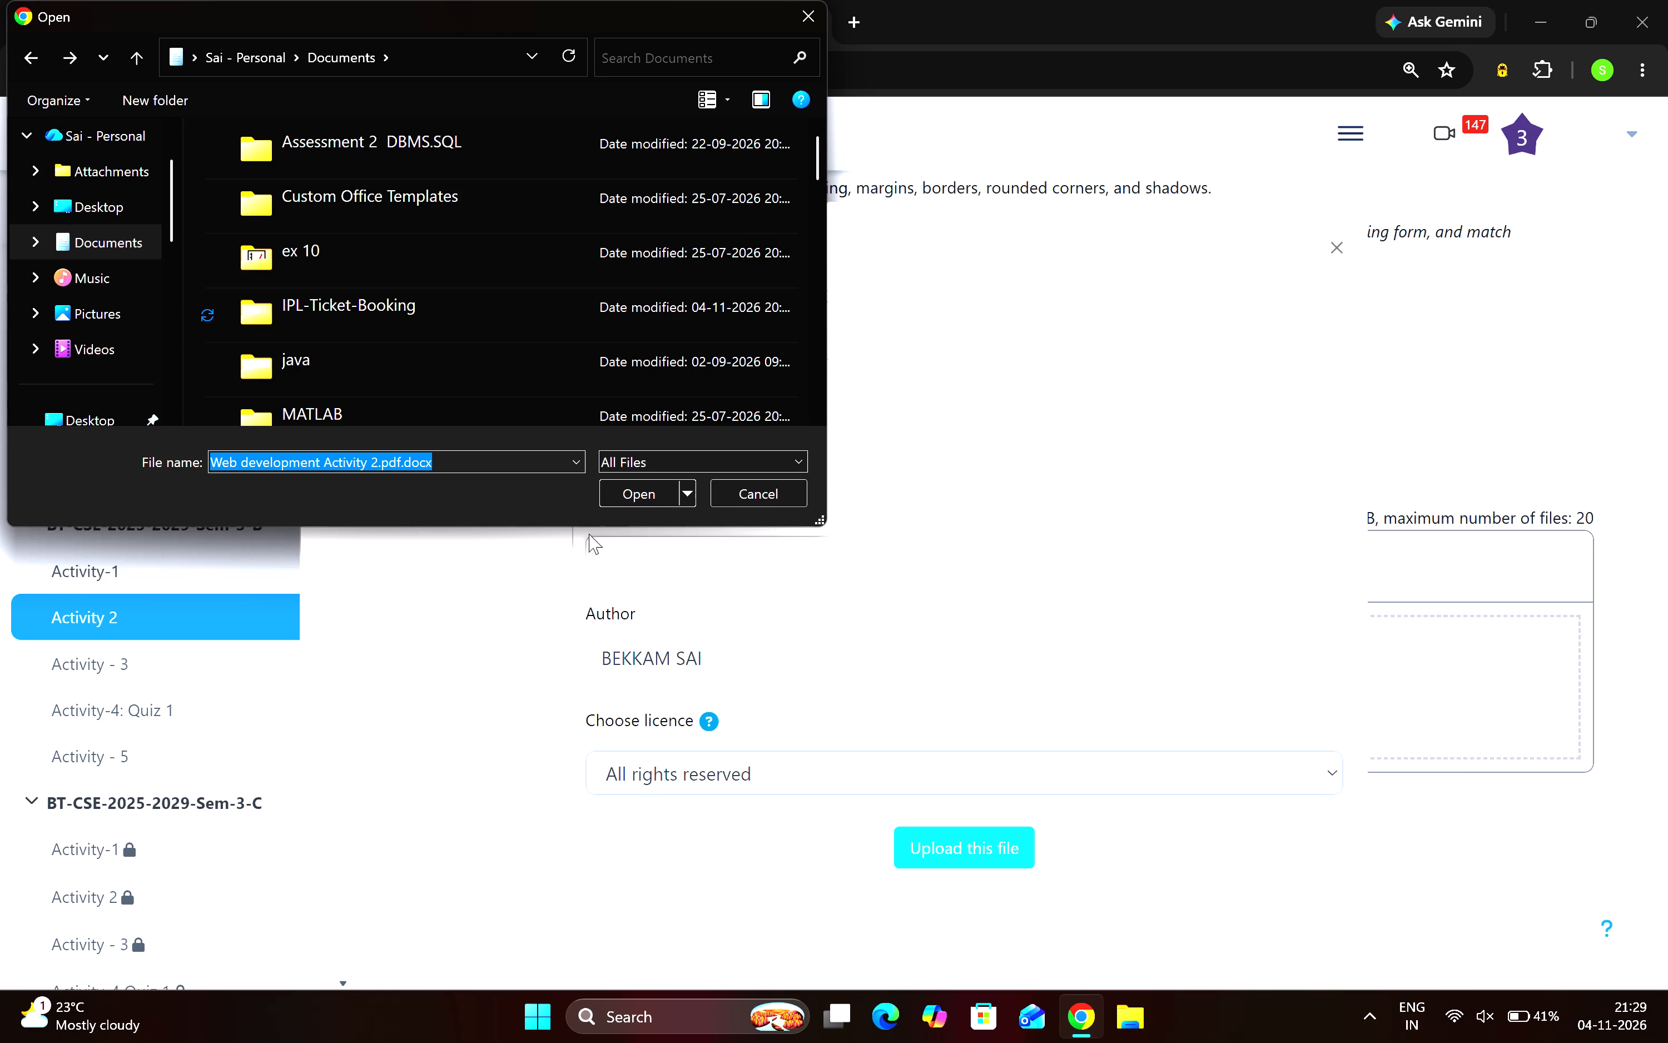
{"action": "left_click", "coordinate": [646, 494]}
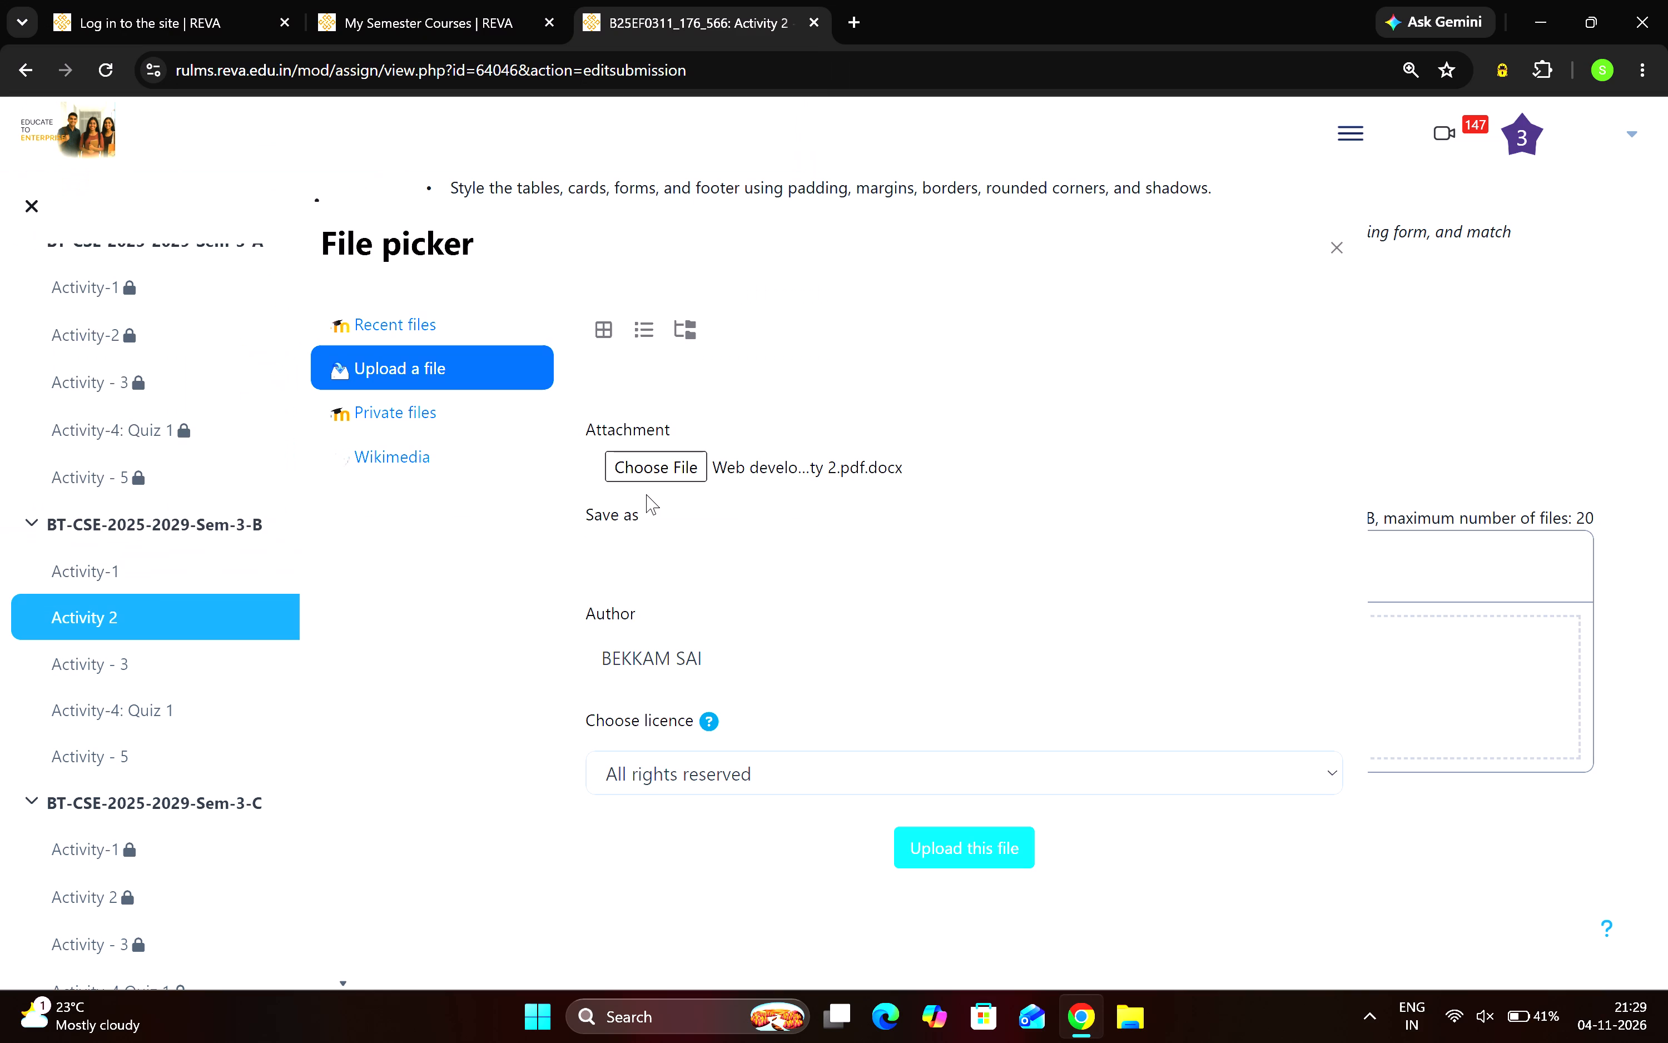
Insert the missing middle name into the attachment's author name, leaving single spaces between the names.
{"action": "left_click", "coordinate": [673, 659]}
{"action": "key", "text": "space"}
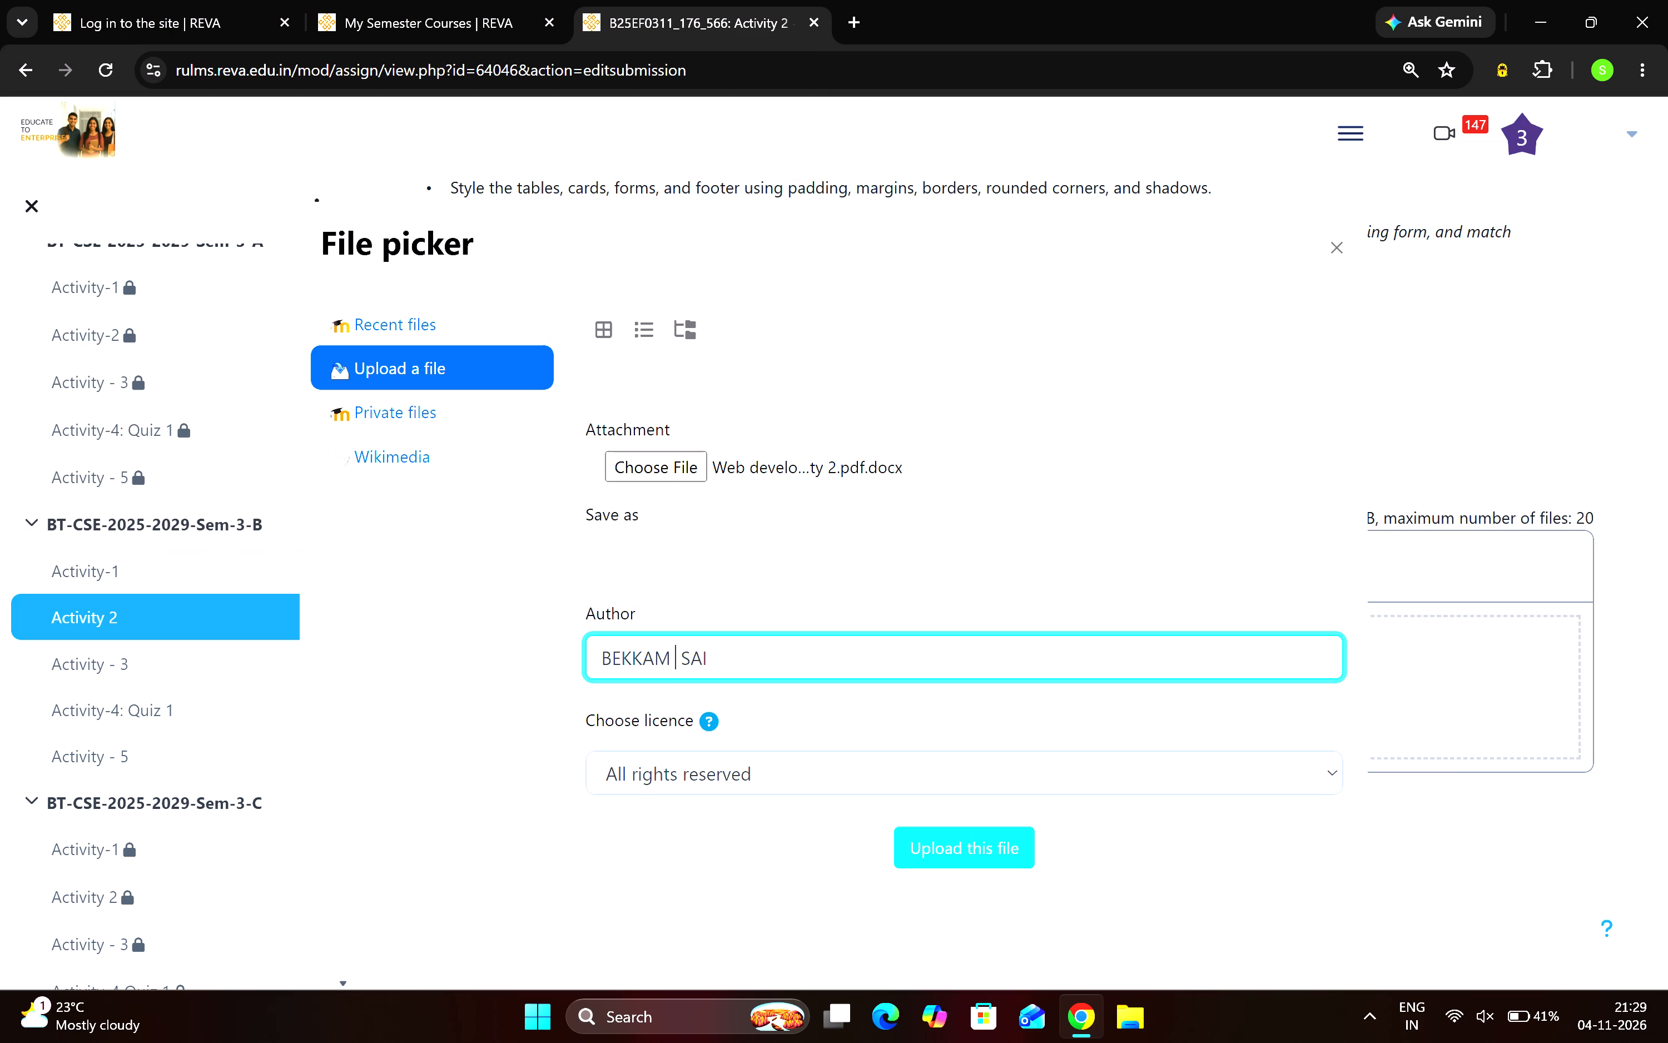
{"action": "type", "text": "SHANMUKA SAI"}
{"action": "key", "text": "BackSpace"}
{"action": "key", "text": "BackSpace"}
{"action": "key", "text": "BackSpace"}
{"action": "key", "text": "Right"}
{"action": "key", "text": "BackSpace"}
Upload the chosen file and save the Activity 2 submission.
{"action": "left_click", "coordinate": [955, 860]}
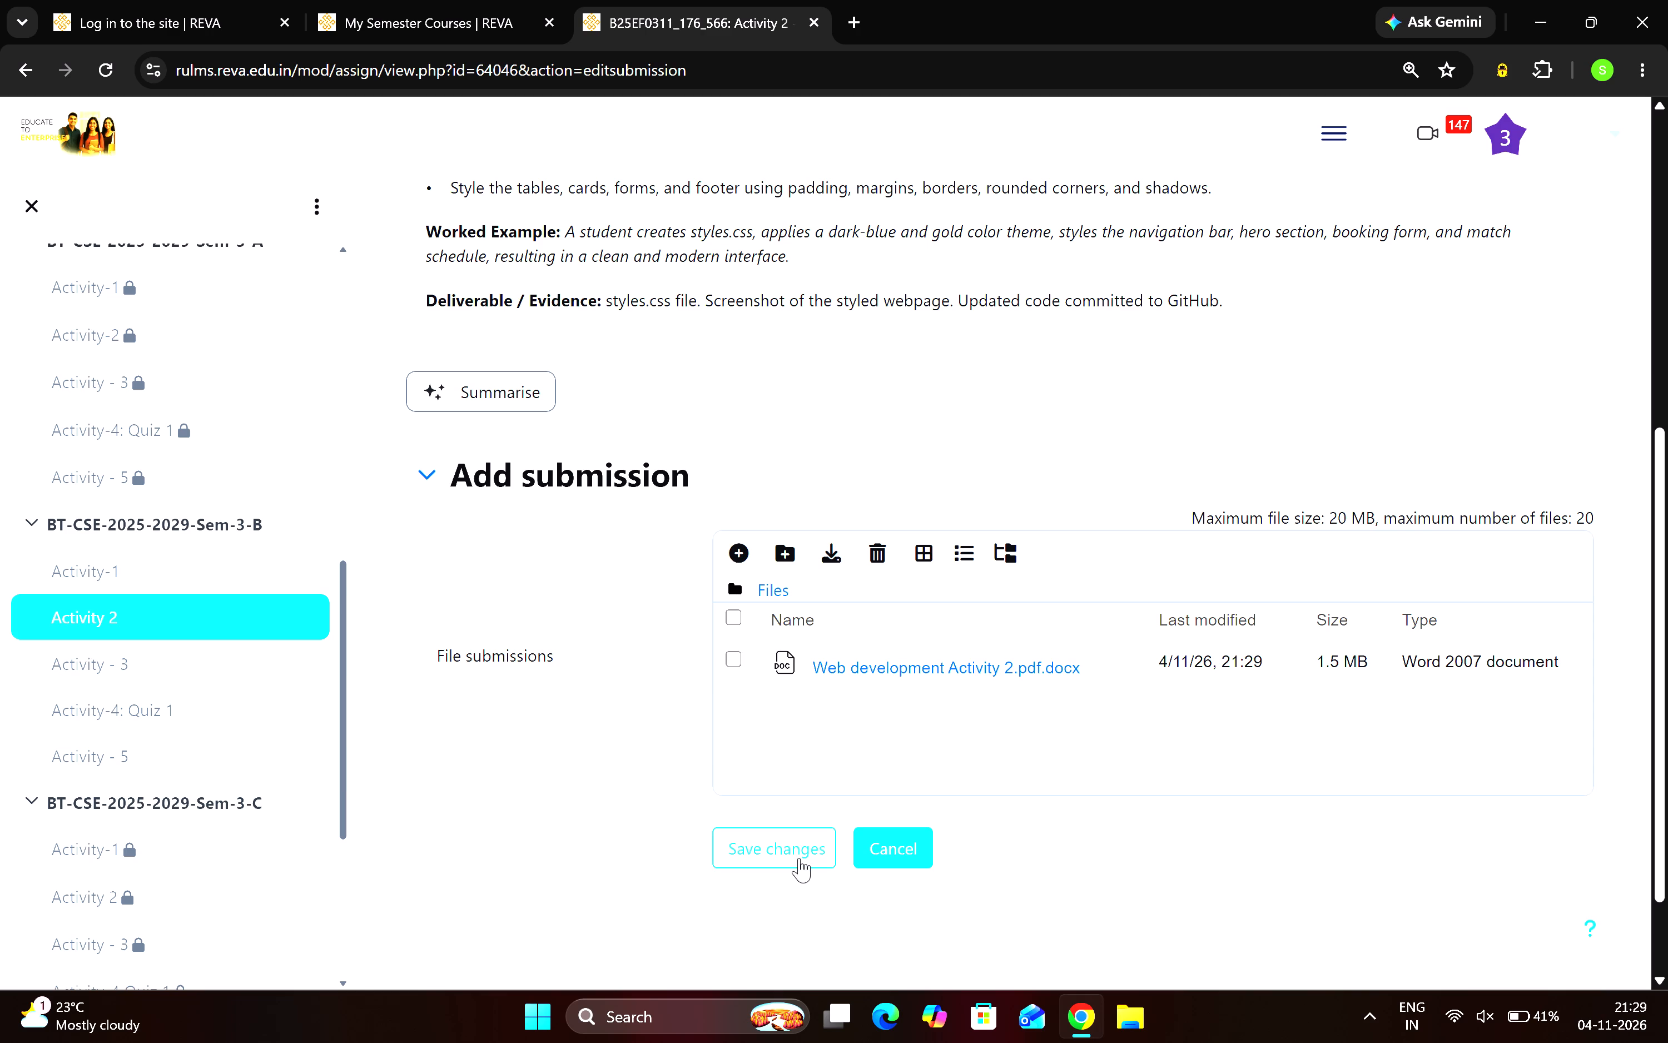
{"action": "left_click", "coordinate": [799, 858]}
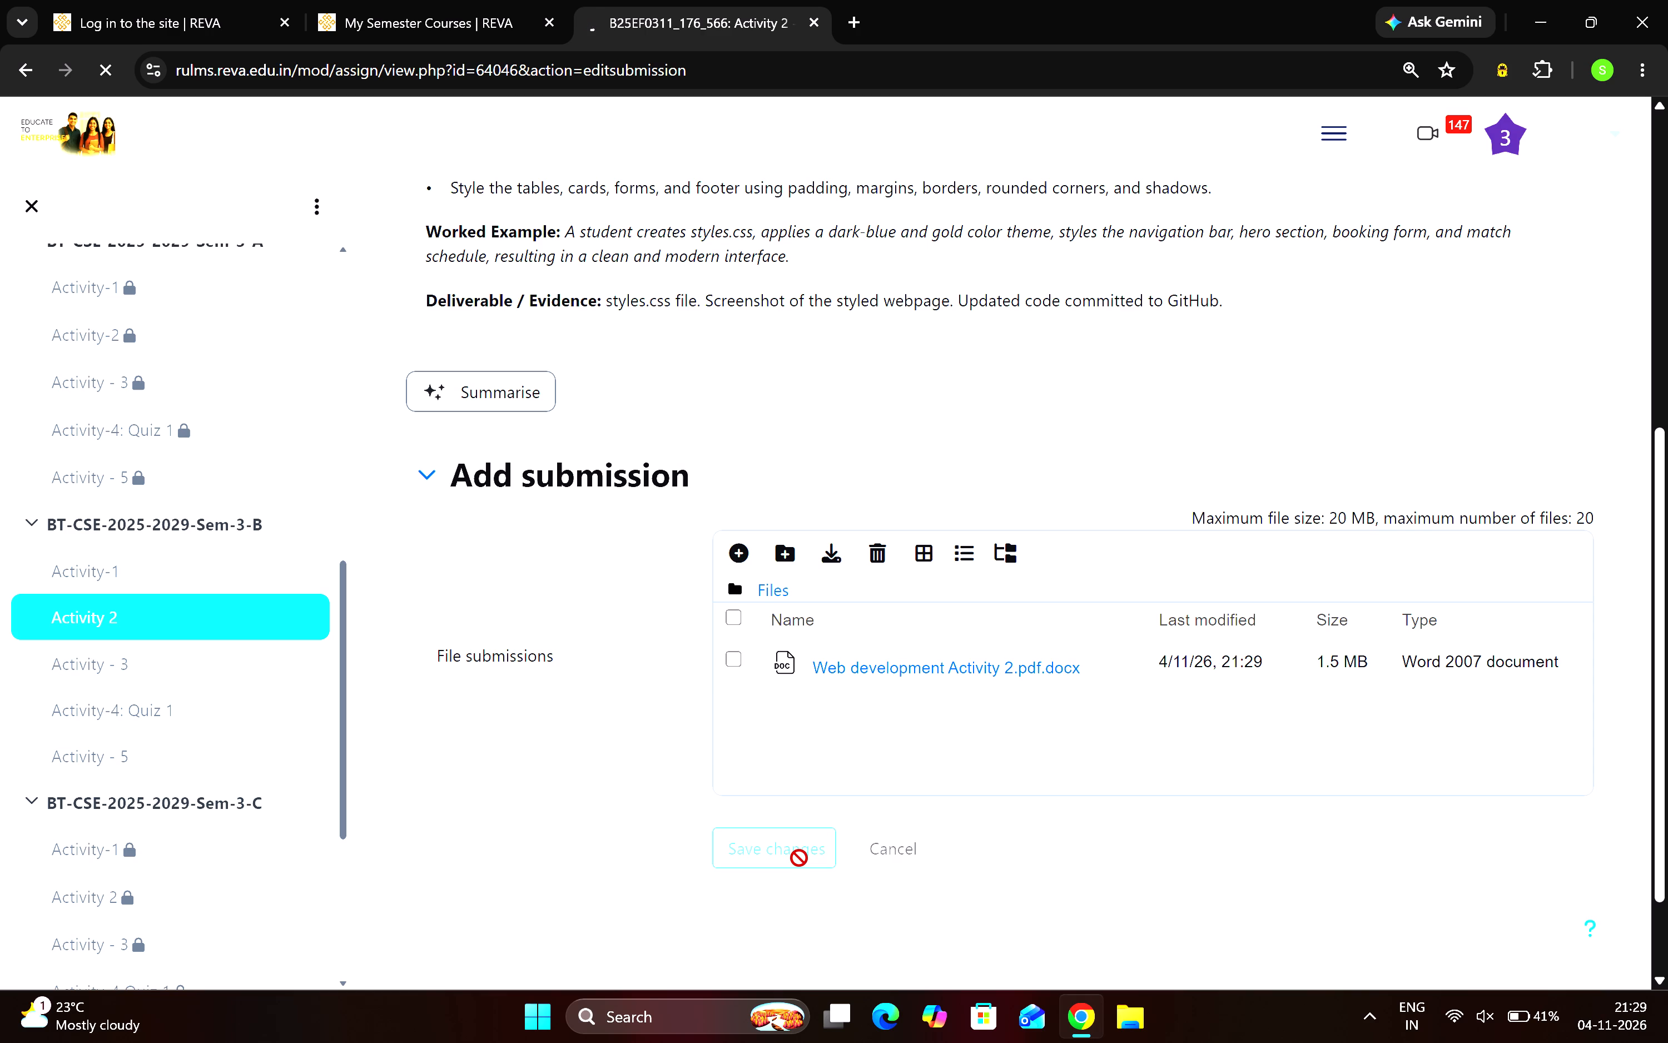
Download the submitted "Web development Activity 2.pdf.docx" from the submission status and show it in the Downloads folder.
{"action": "scroll", "coordinate": [632, 738], "scroll_direction": "down", "scroll_amount": 4}
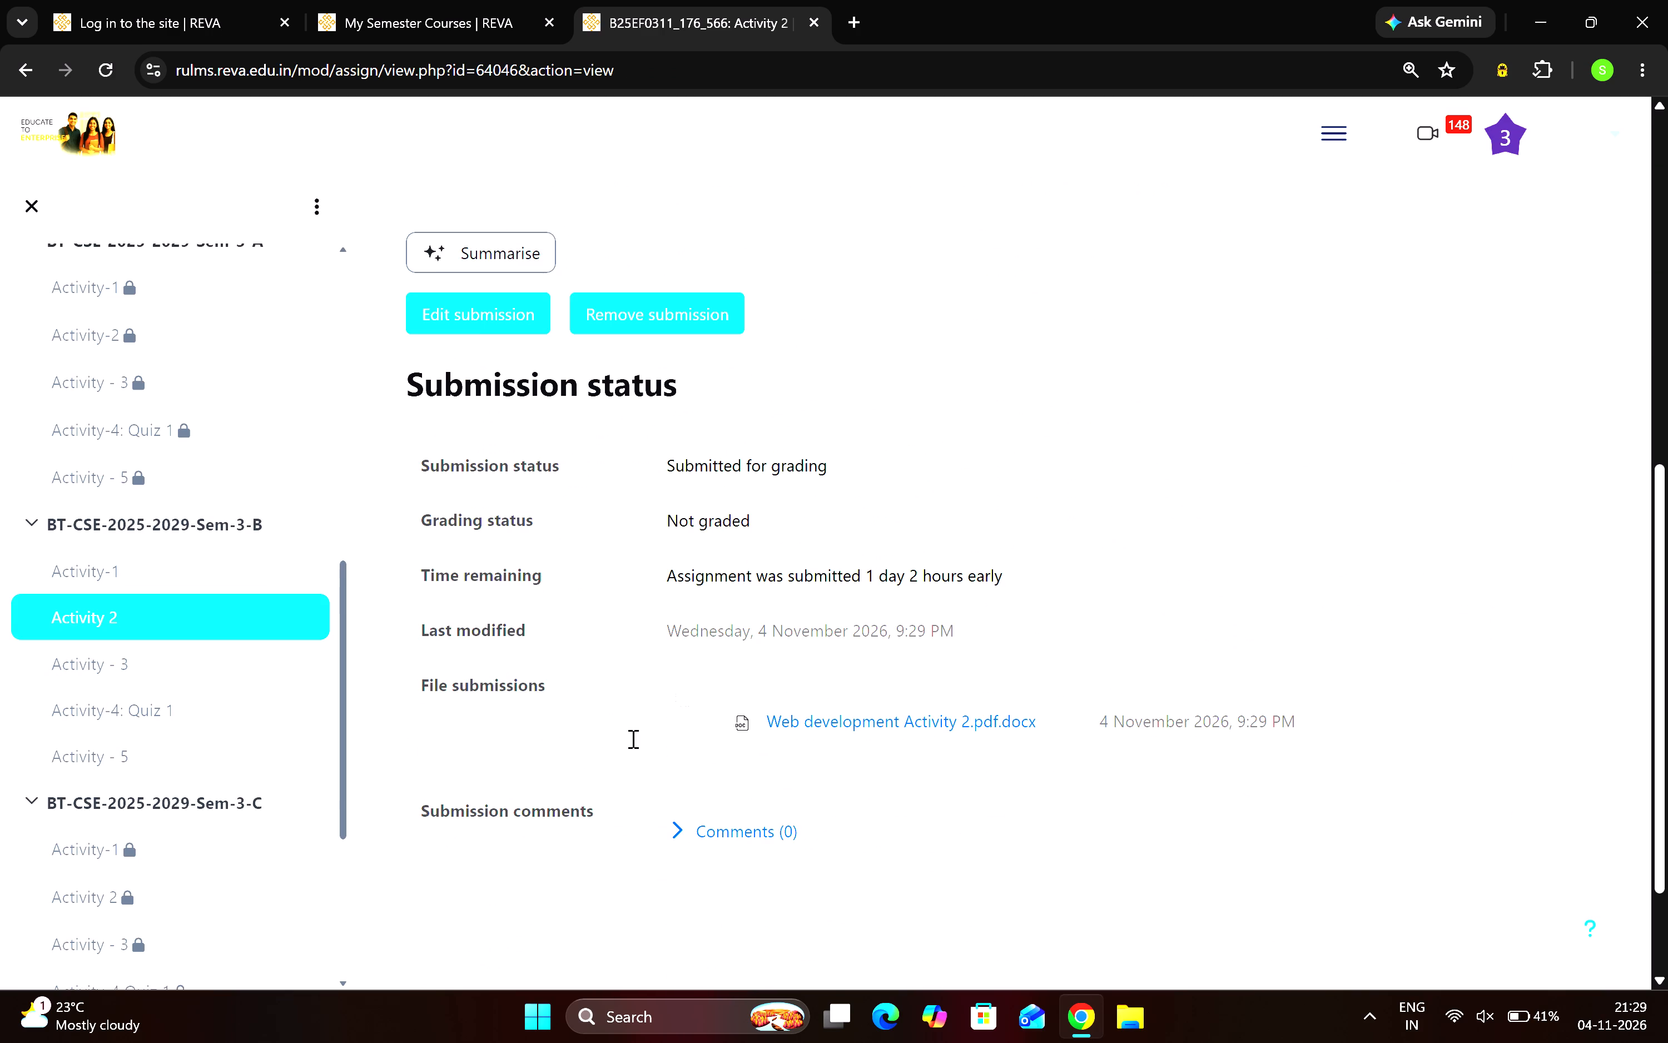
{"action": "scroll", "coordinate": [632, 738], "scroll_direction": "down", "scroll_amount": 1}
{"action": "left_click", "coordinate": [883, 722]}
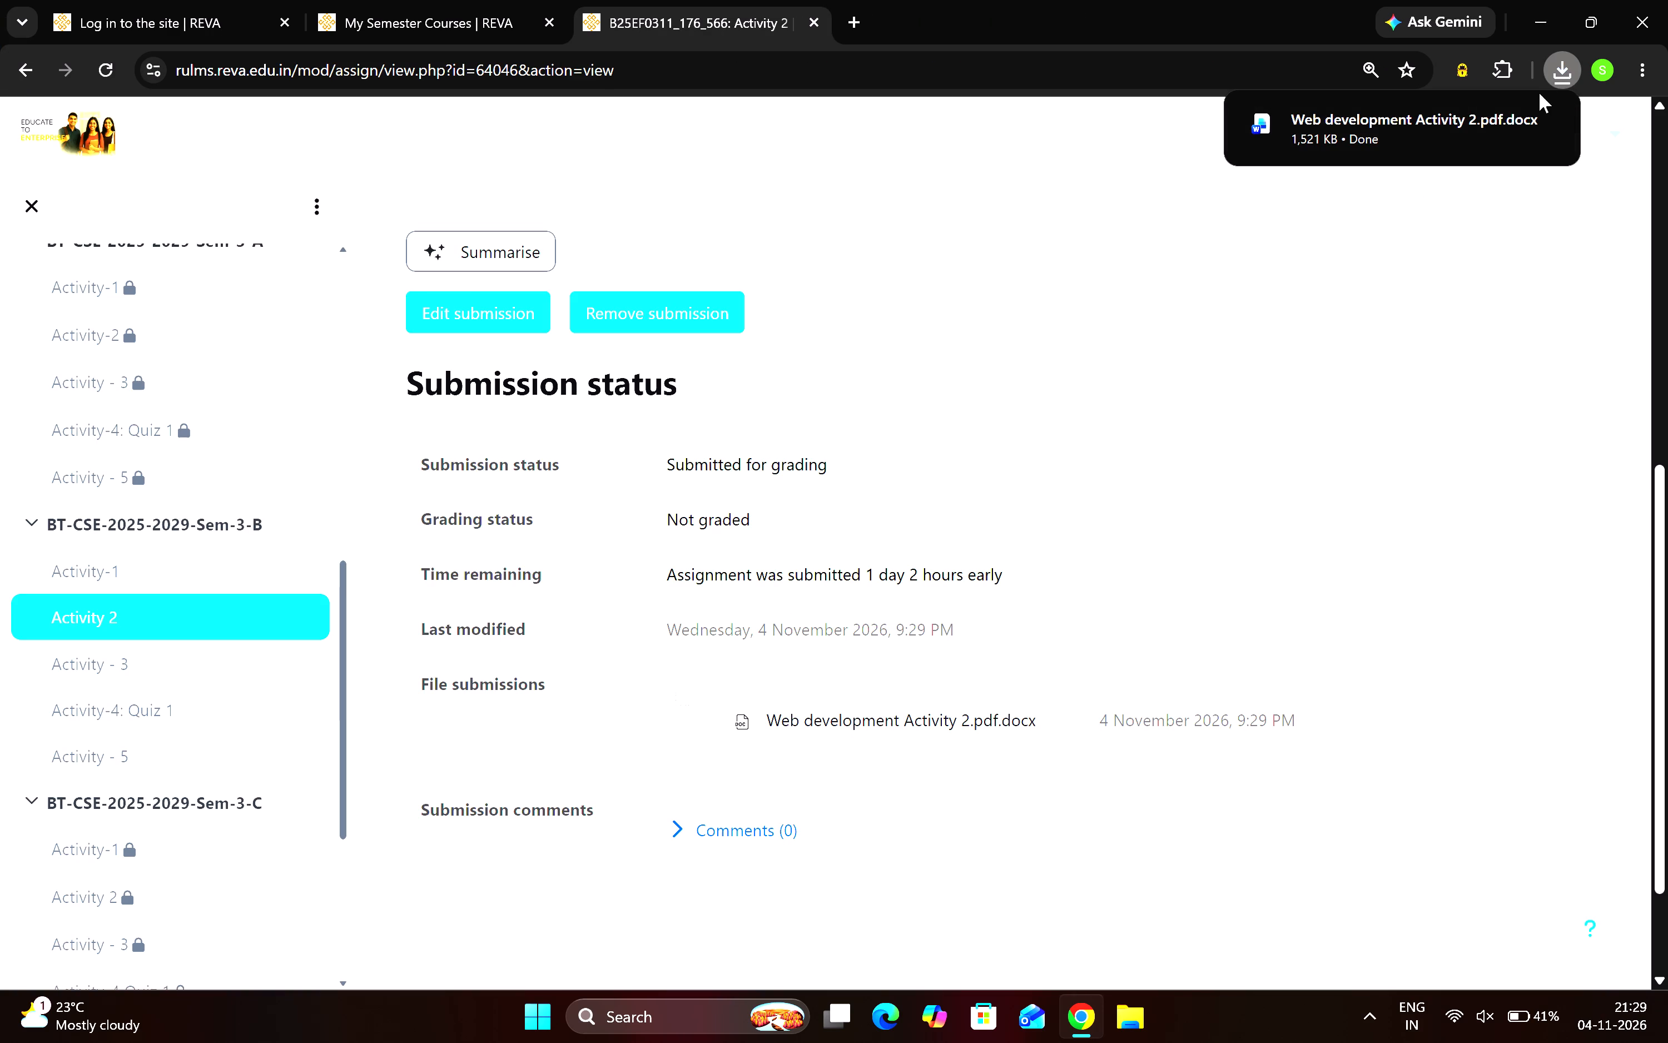
{"action": "left_click", "coordinate": [1512, 121]}
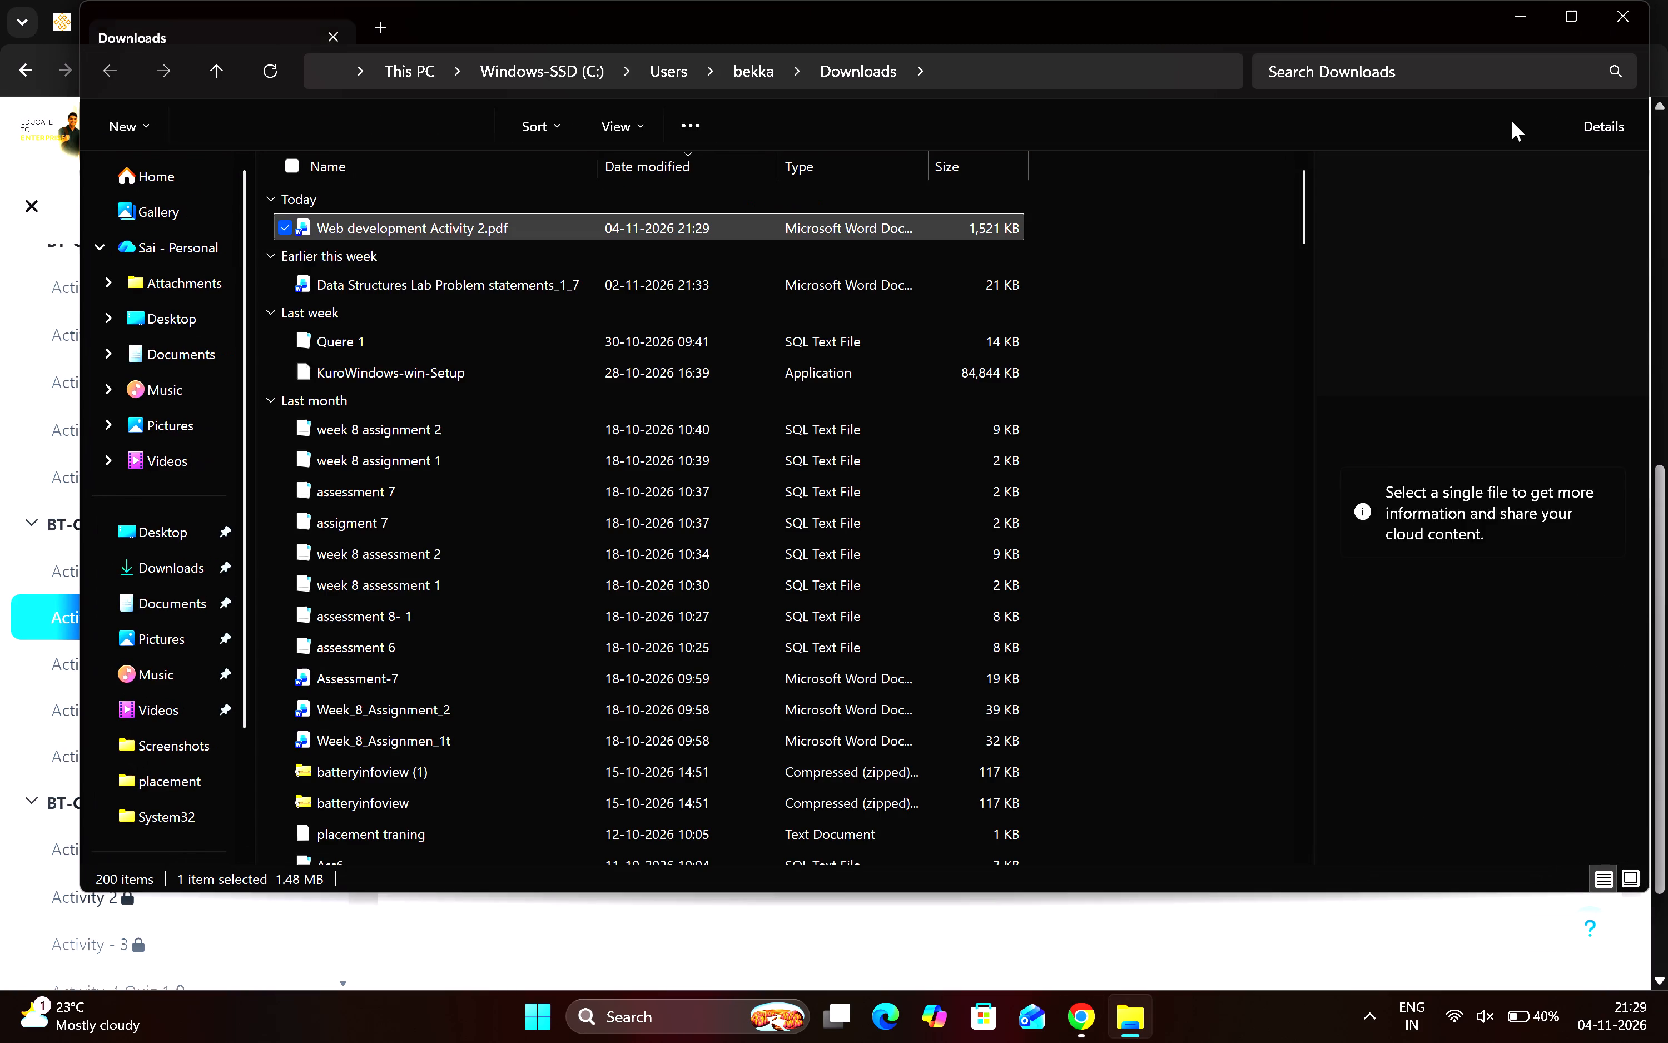
Open the downloaded Activity 2 document, review it through to the GitHub repository link, and close it along with the Downloads folder.
{"action": "left_click", "coordinate": [899, 230]}
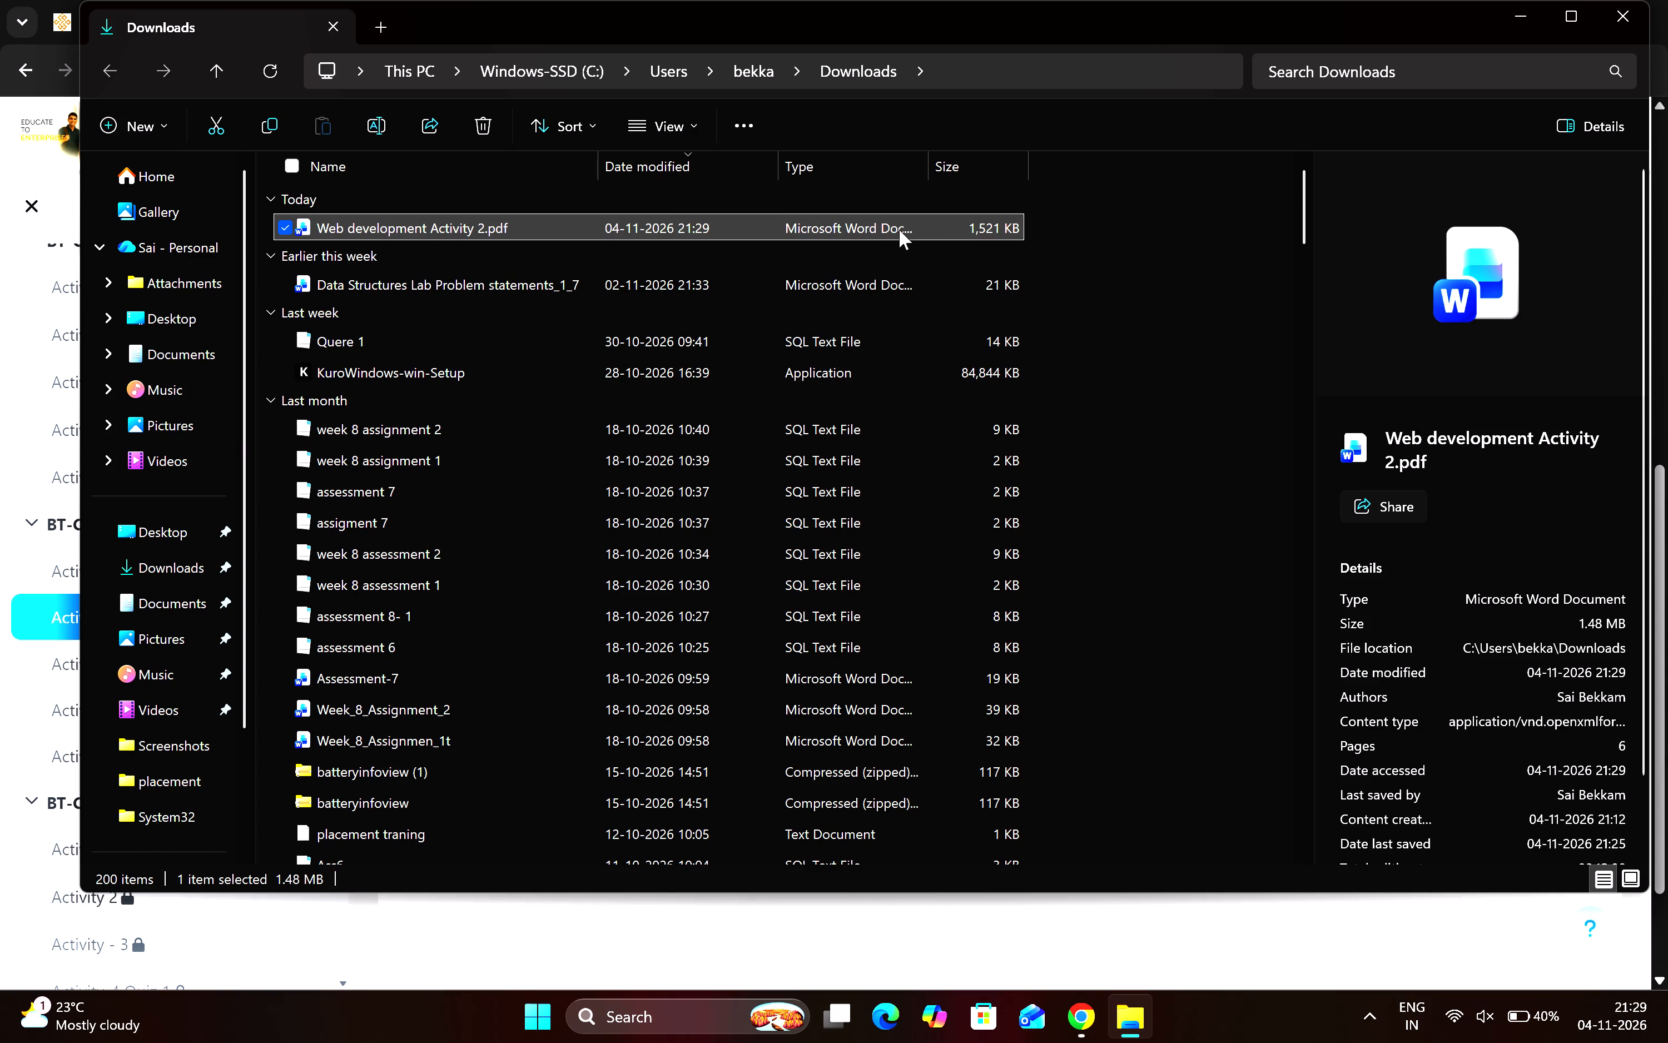
{"action": "double_click", "coordinate": [899, 230]}
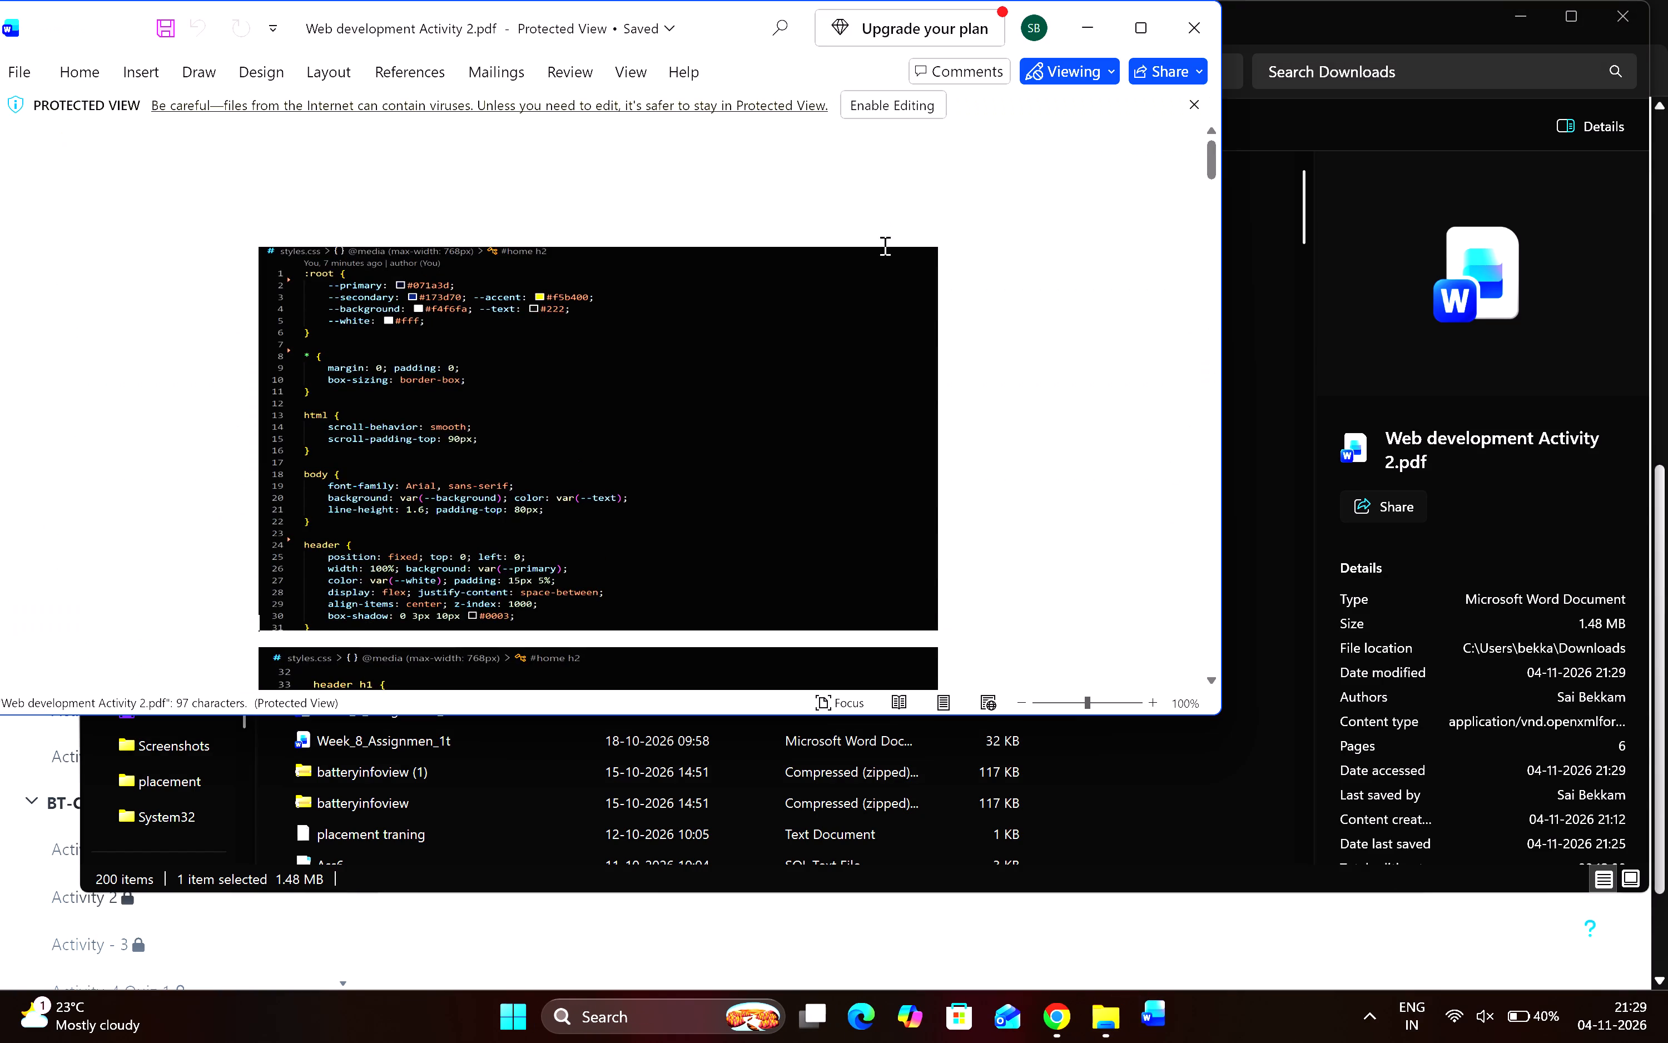
{"action": "scroll", "coordinate": [843, 332], "scroll_direction": "down", "scroll_amount": 10}
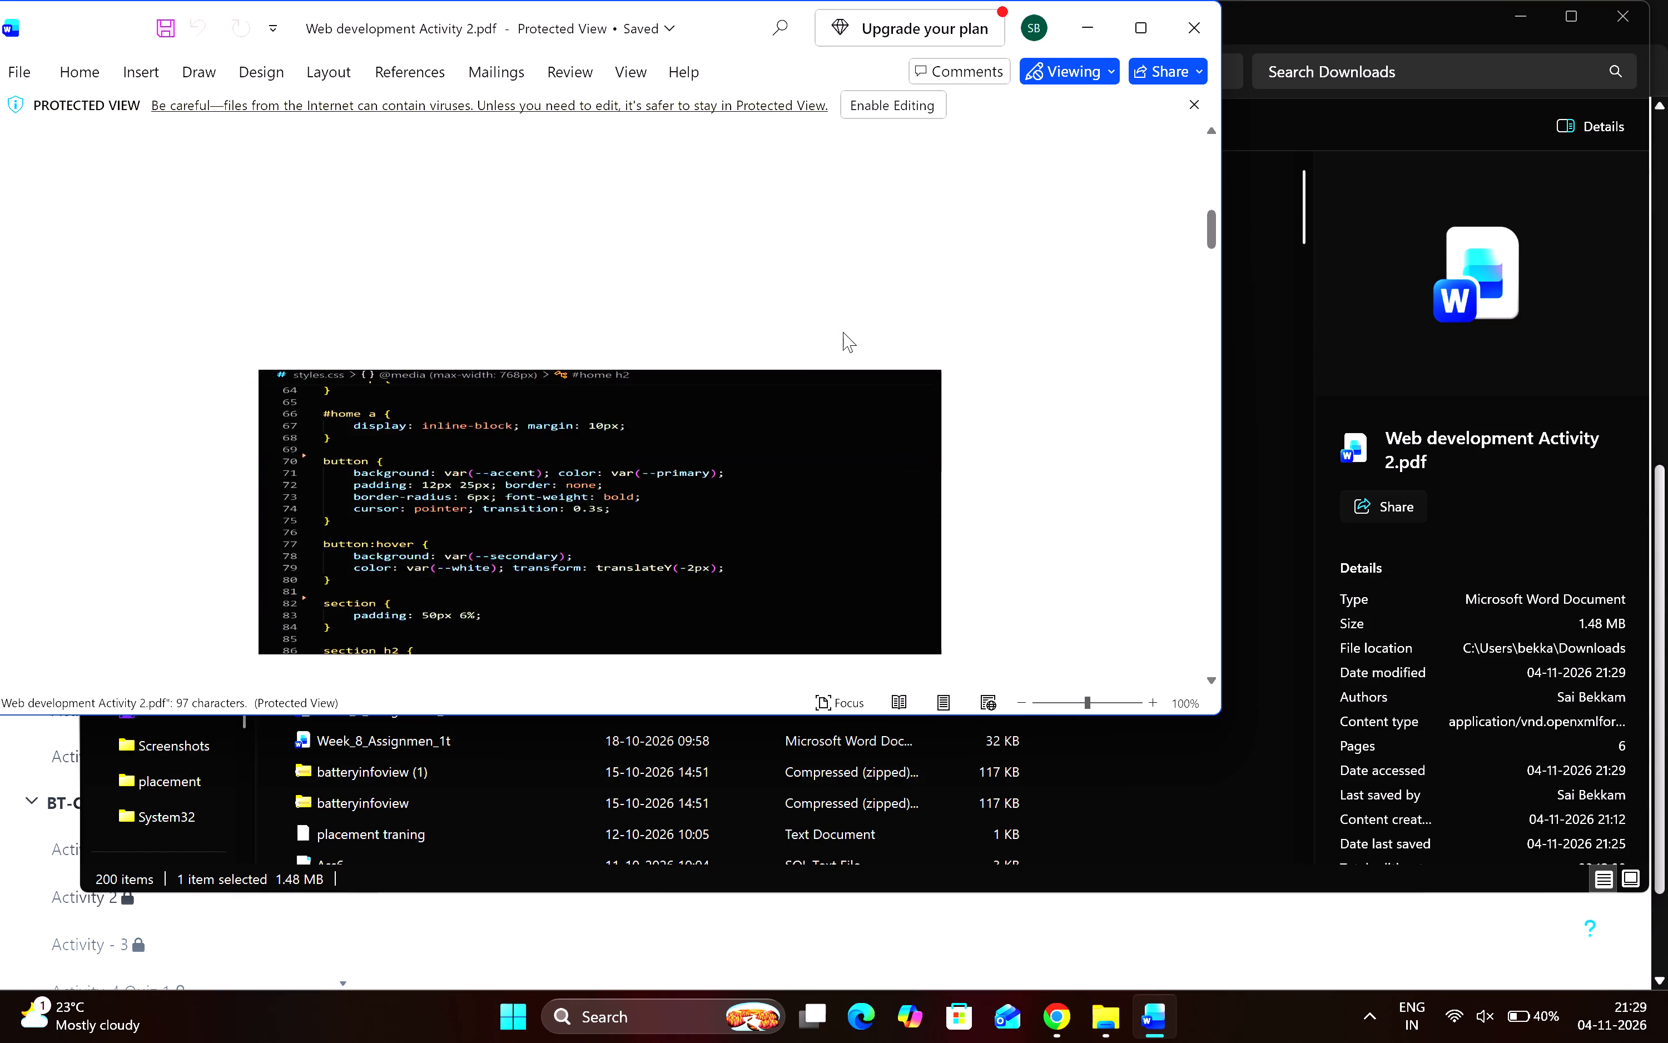
{"action": "scroll", "coordinate": [843, 332], "scroll_direction": "down", "scroll_amount": 15}
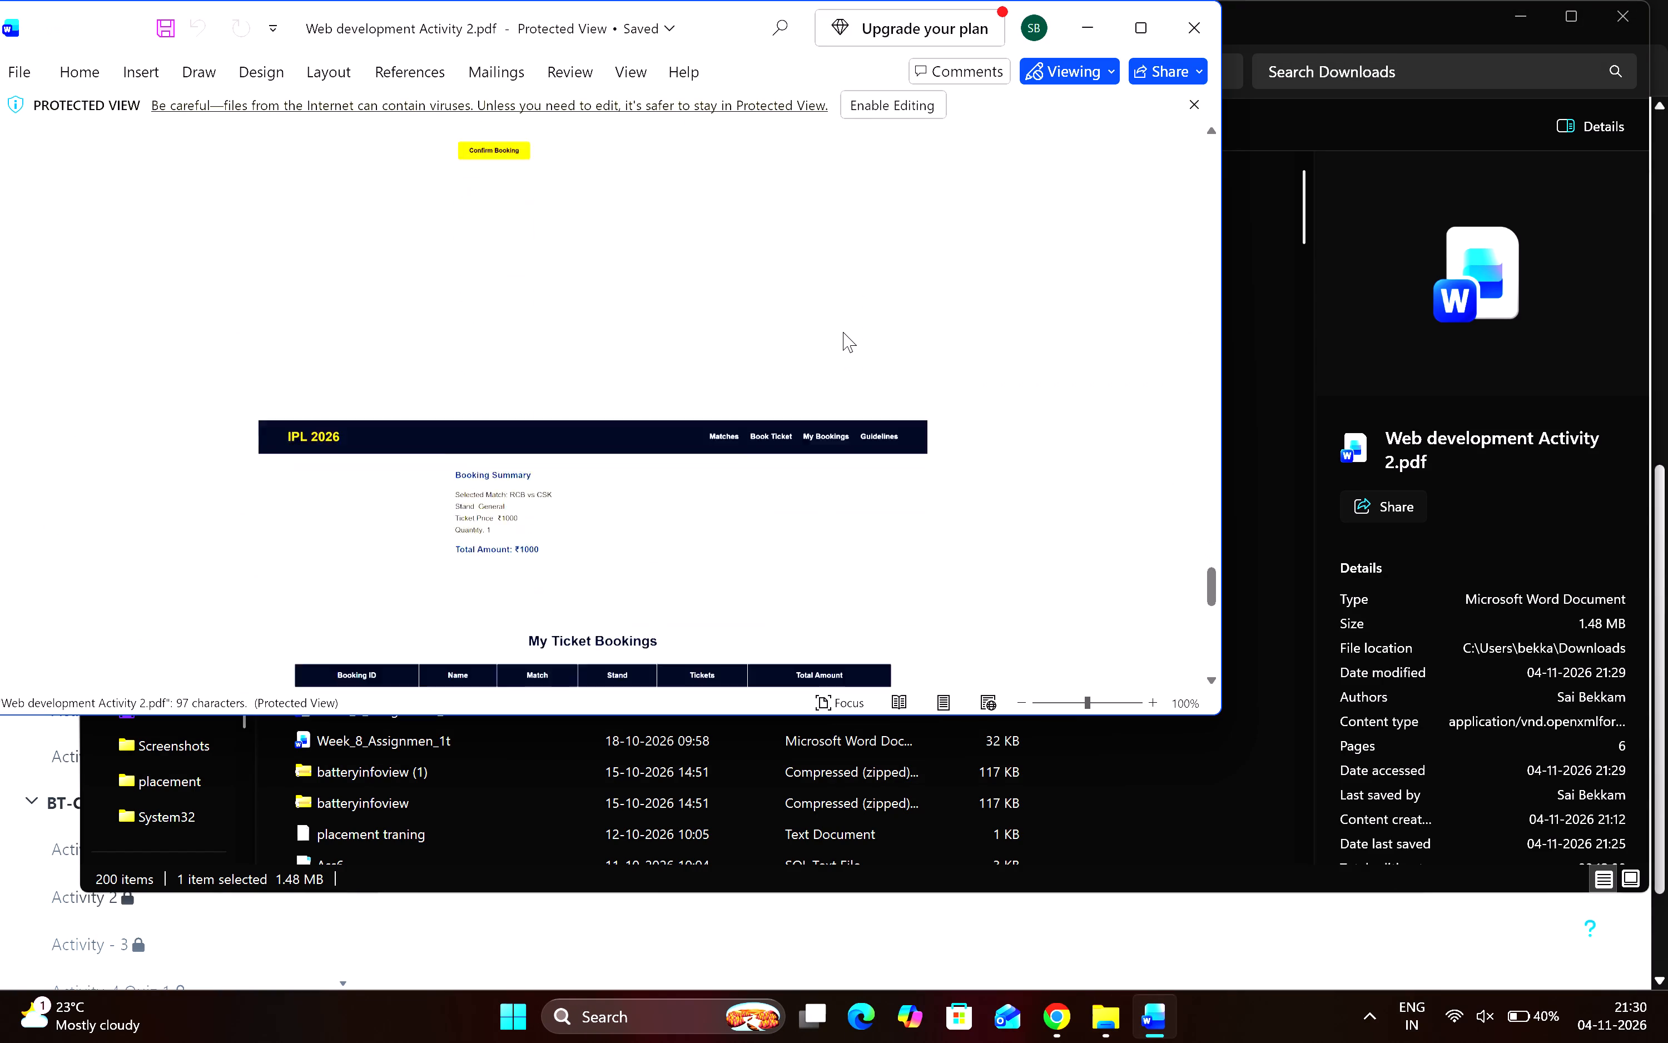
{"action": "scroll", "coordinate": [843, 332], "scroll_direction": "down", "scroll_amount": 5}
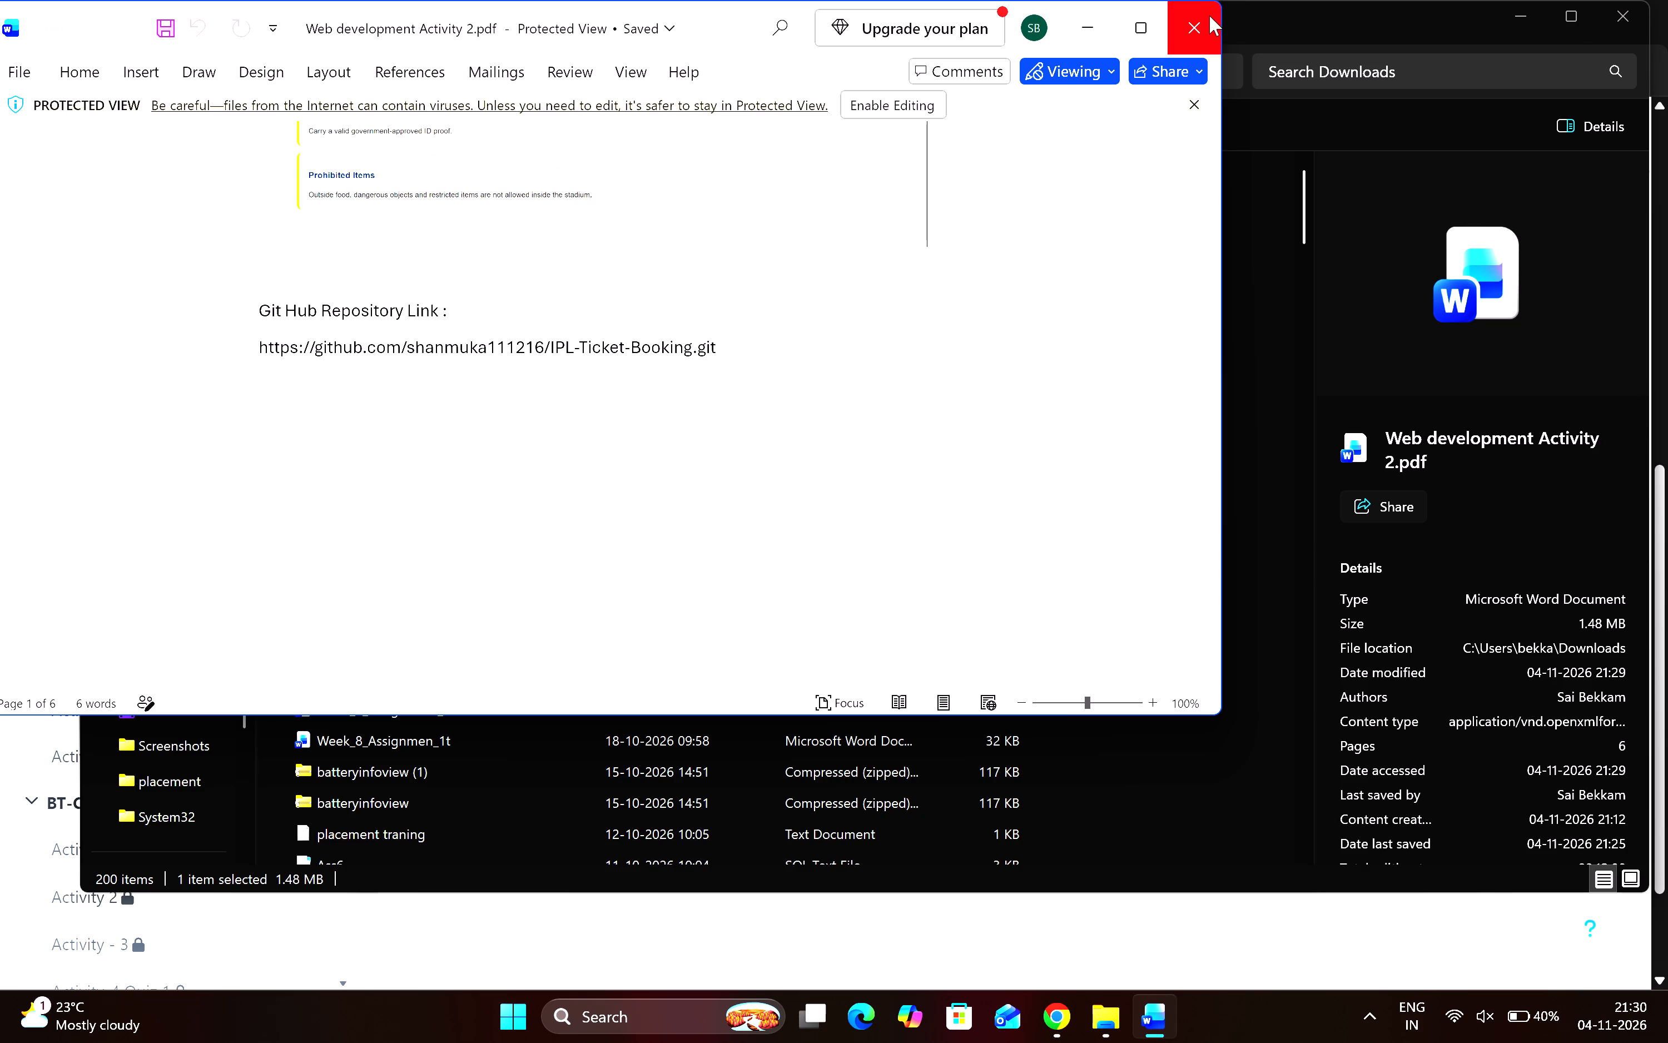
{"action": "left_click", "coordinate": [1209, 16]}
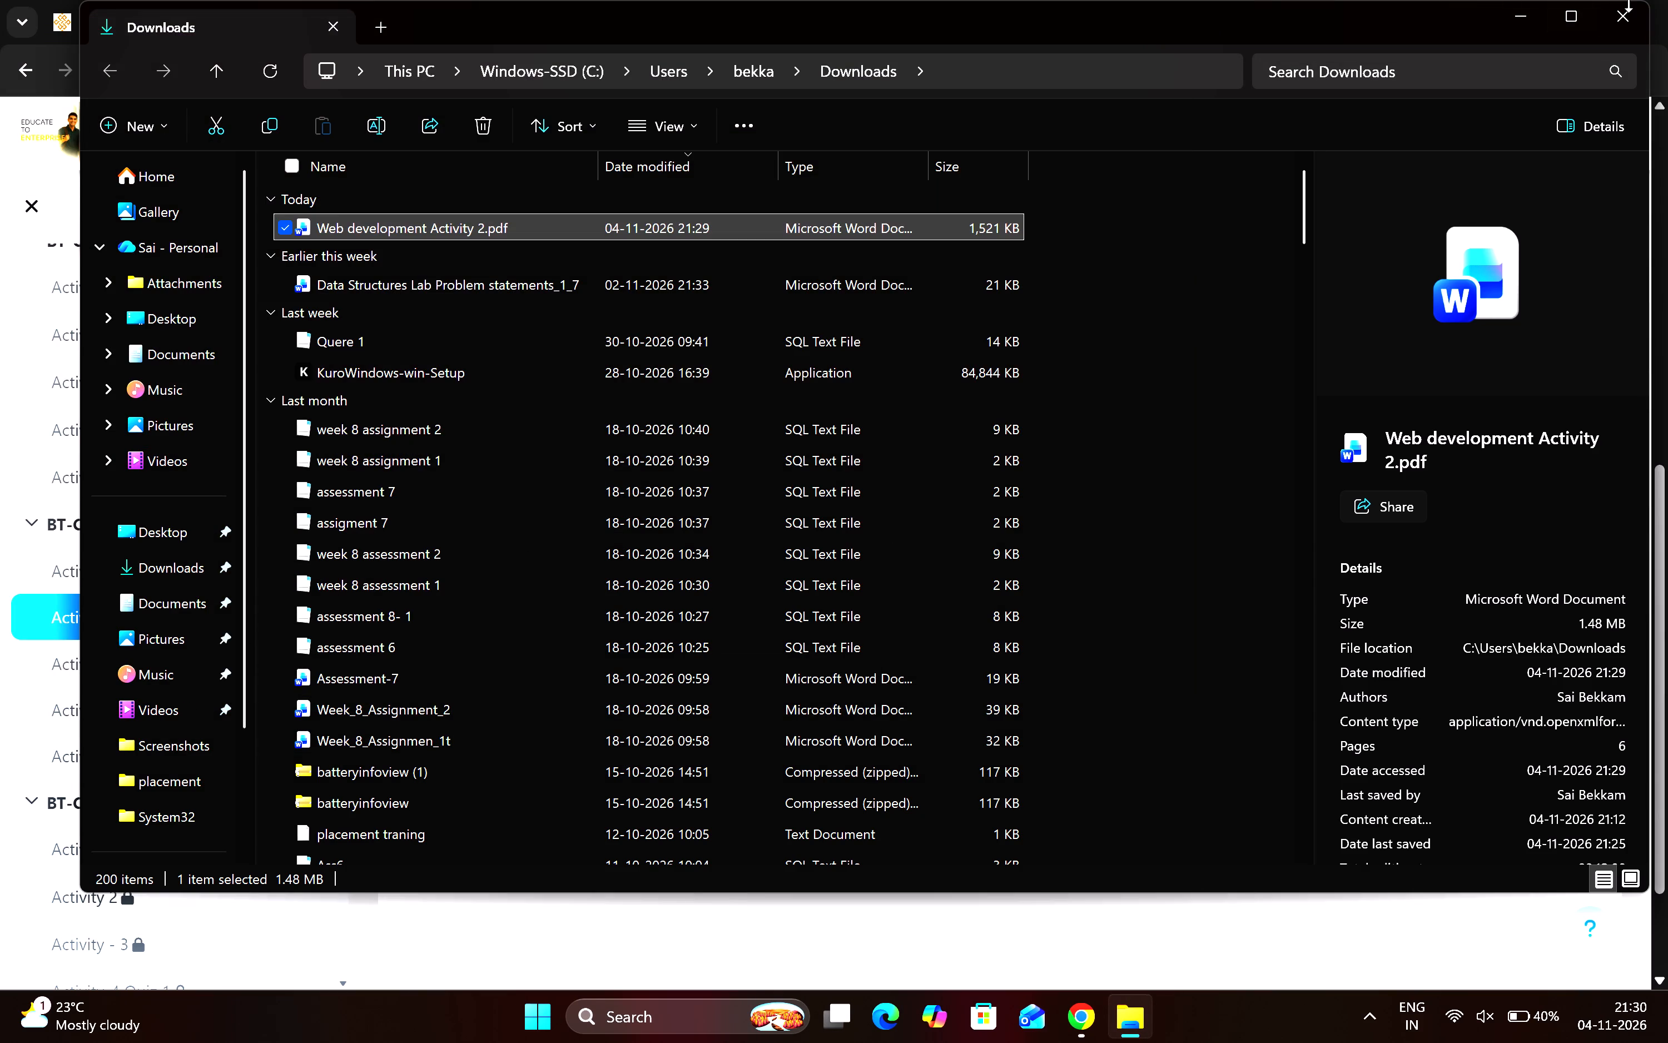
{"action": "left_click", "coordinate": [1629, 0]}
{"action": "left_click", "coordinate": [1618, 12]}
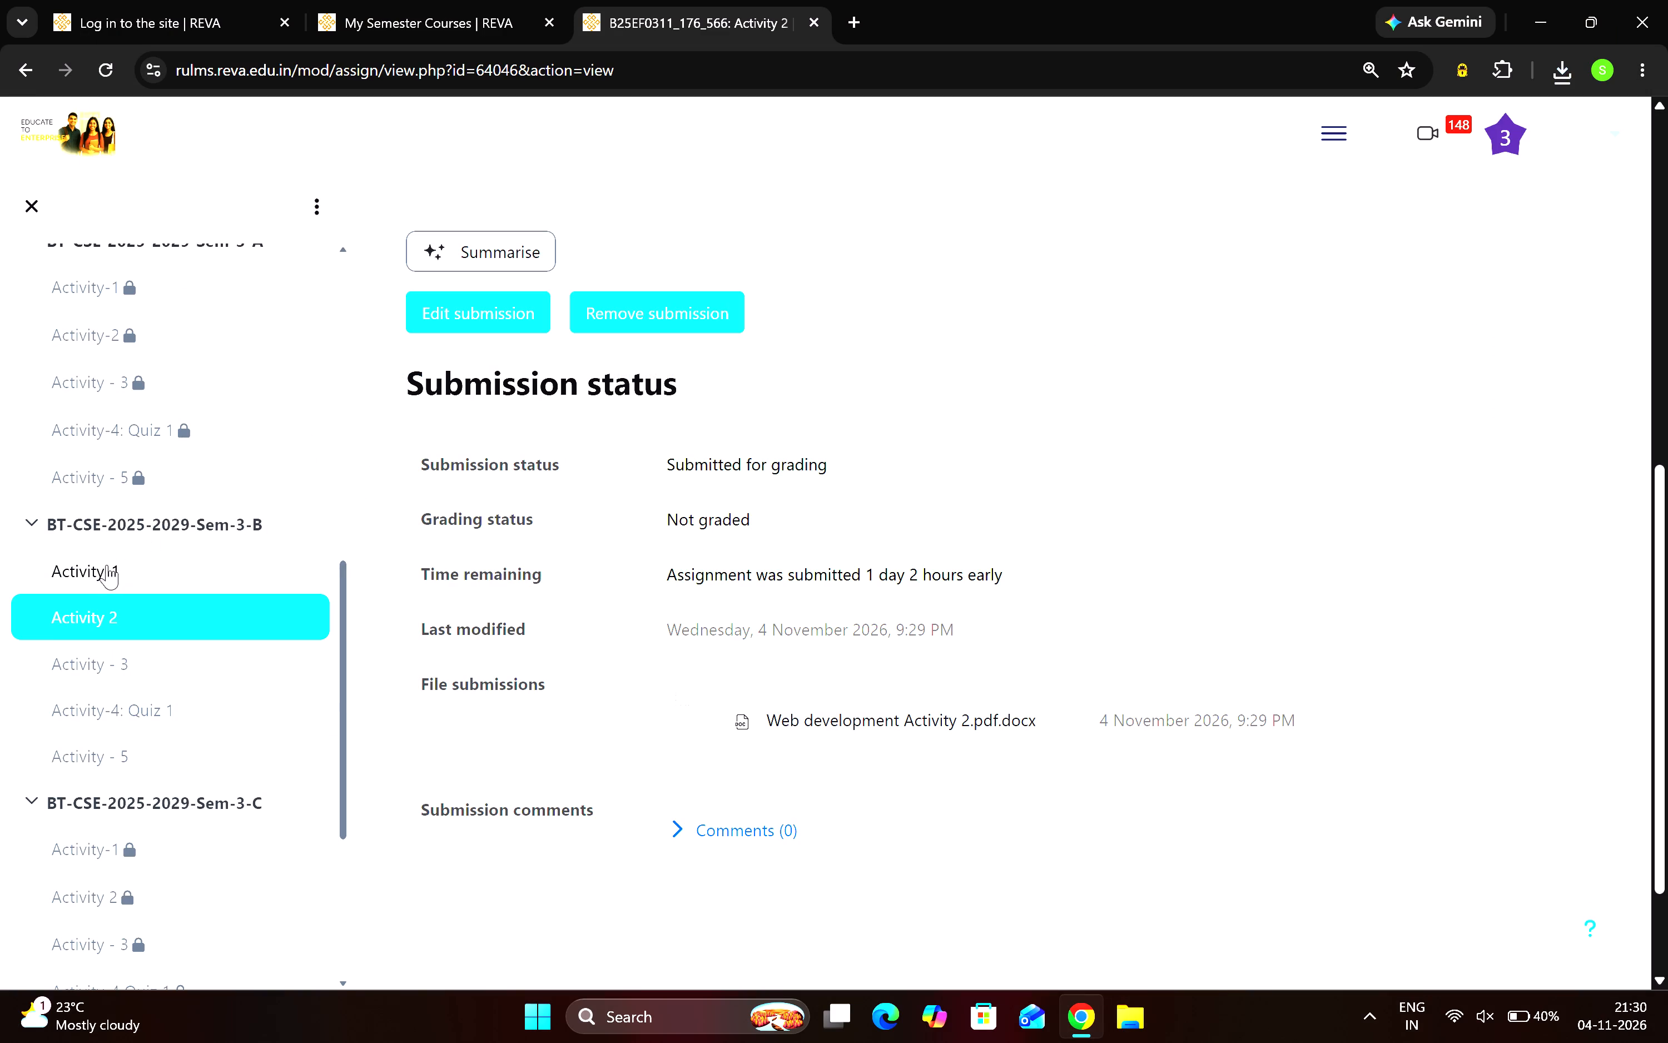
Download the submitted "Web development Activity 1.pdf" from Activity-1 under BT-CSE-2025-2029-Sem-3-B and show it in the Downloads folder.
{"action": "left_click", "coordinate": [102, 571]}
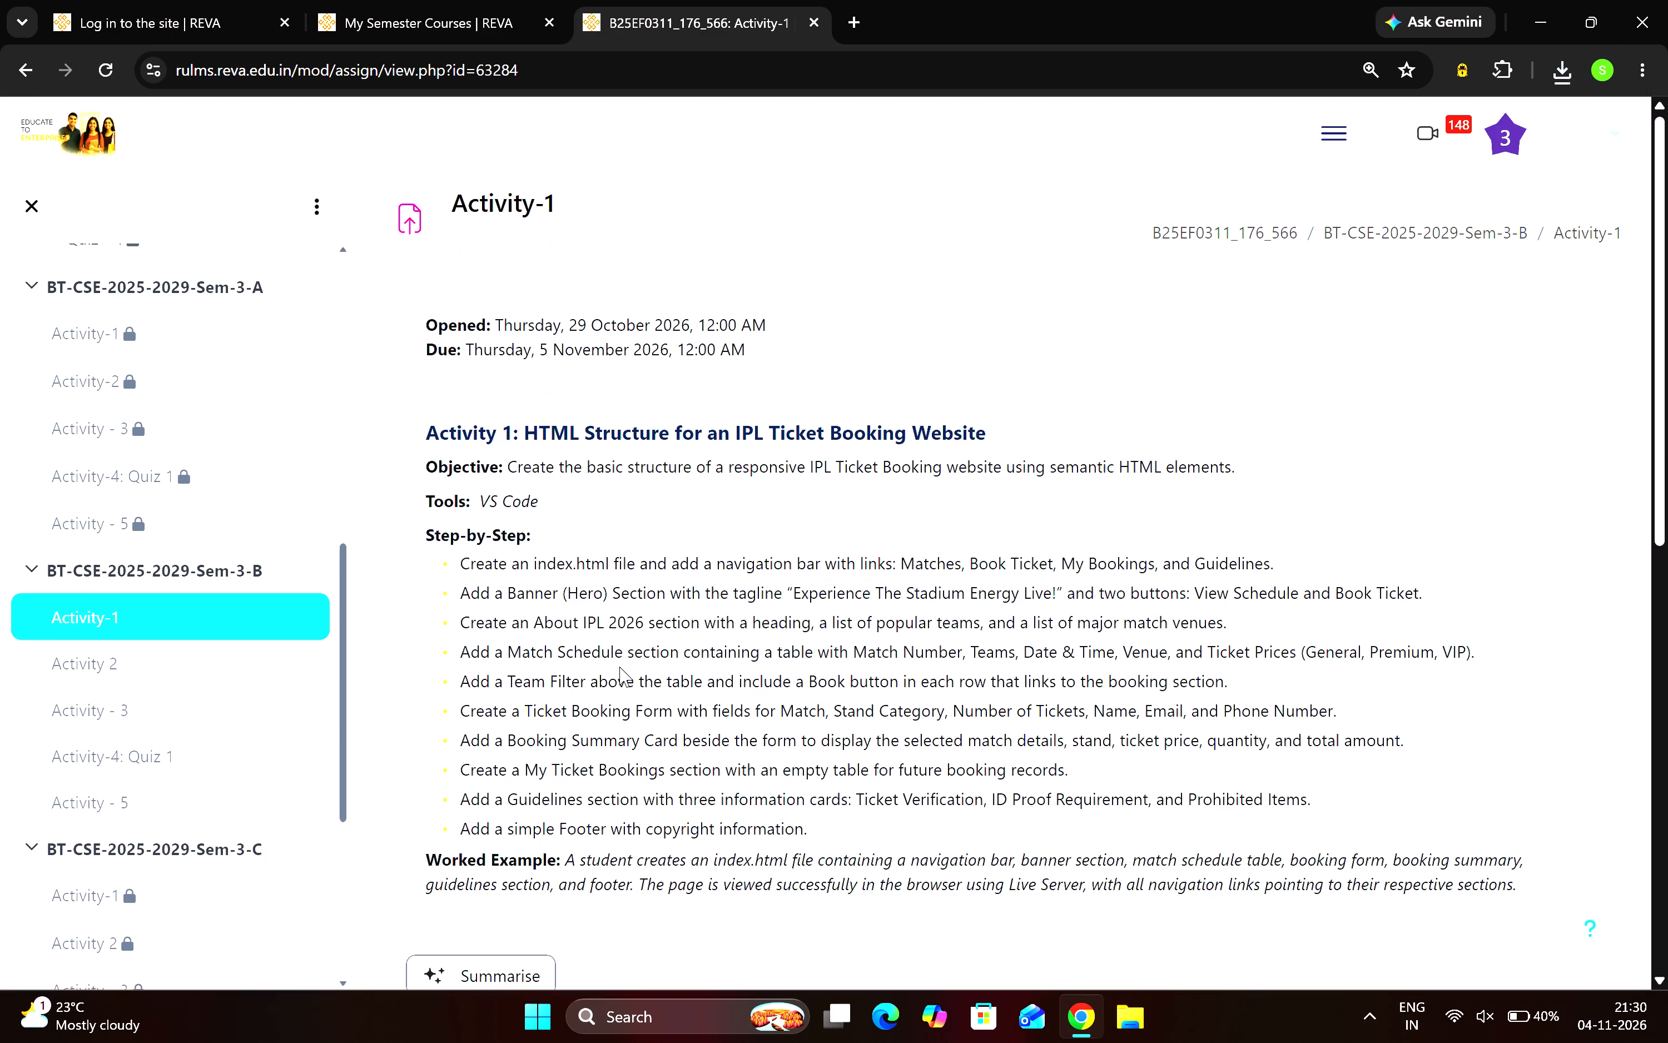
{"action": "scroll", "coordinate": [619, 667], "scroll_direction": "down", "scroll_amount": 5}
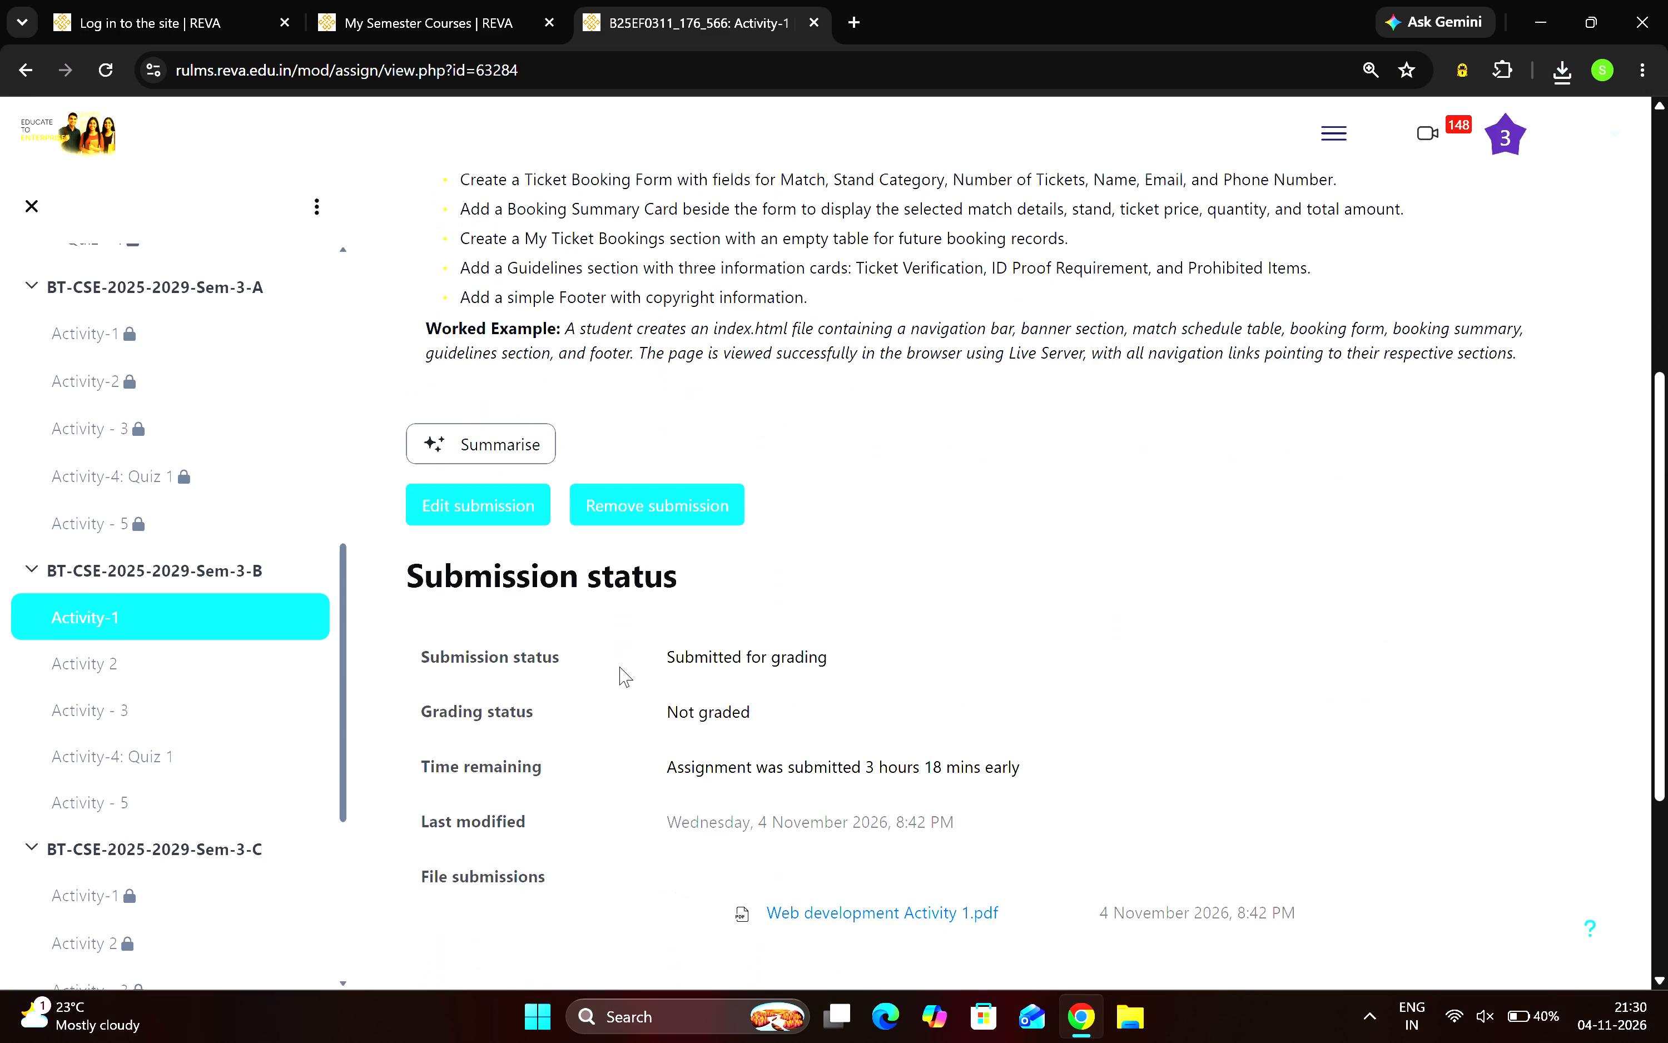
{"action": "scroll", "coordinate": [619, 667], "scroll_direction": "down", "scroll_amount": 1}
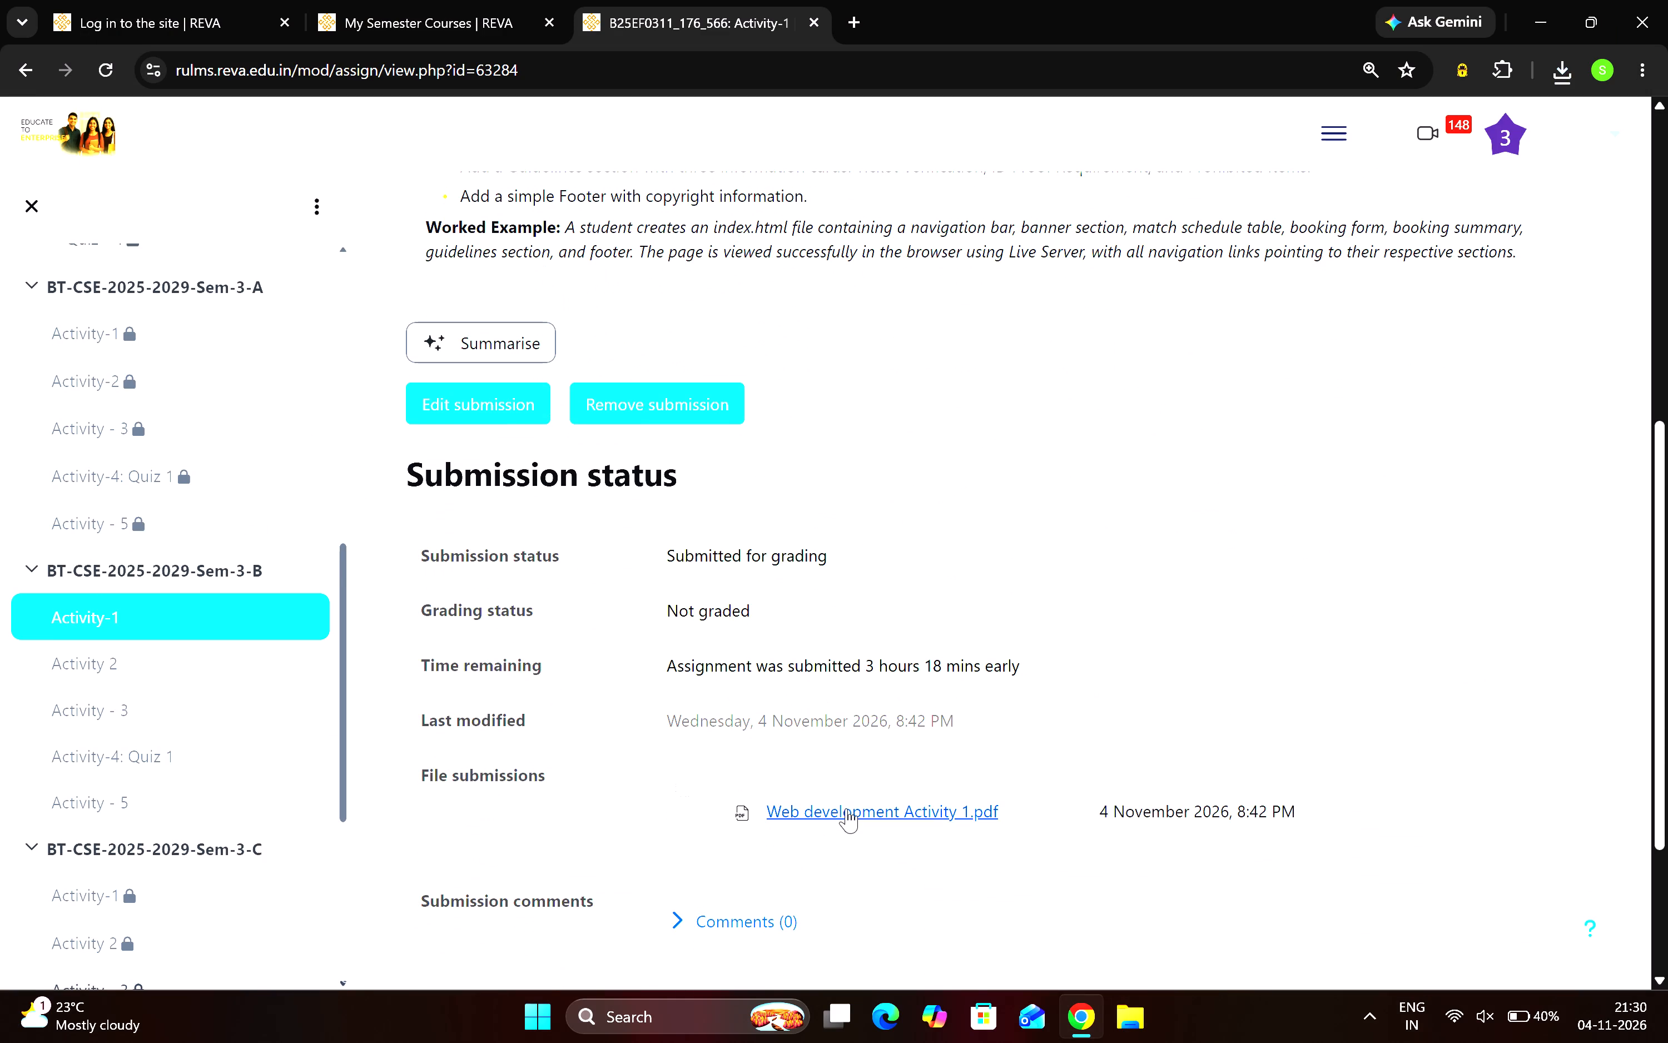
{"action": "left_click", "coordinate": [846, 808]}
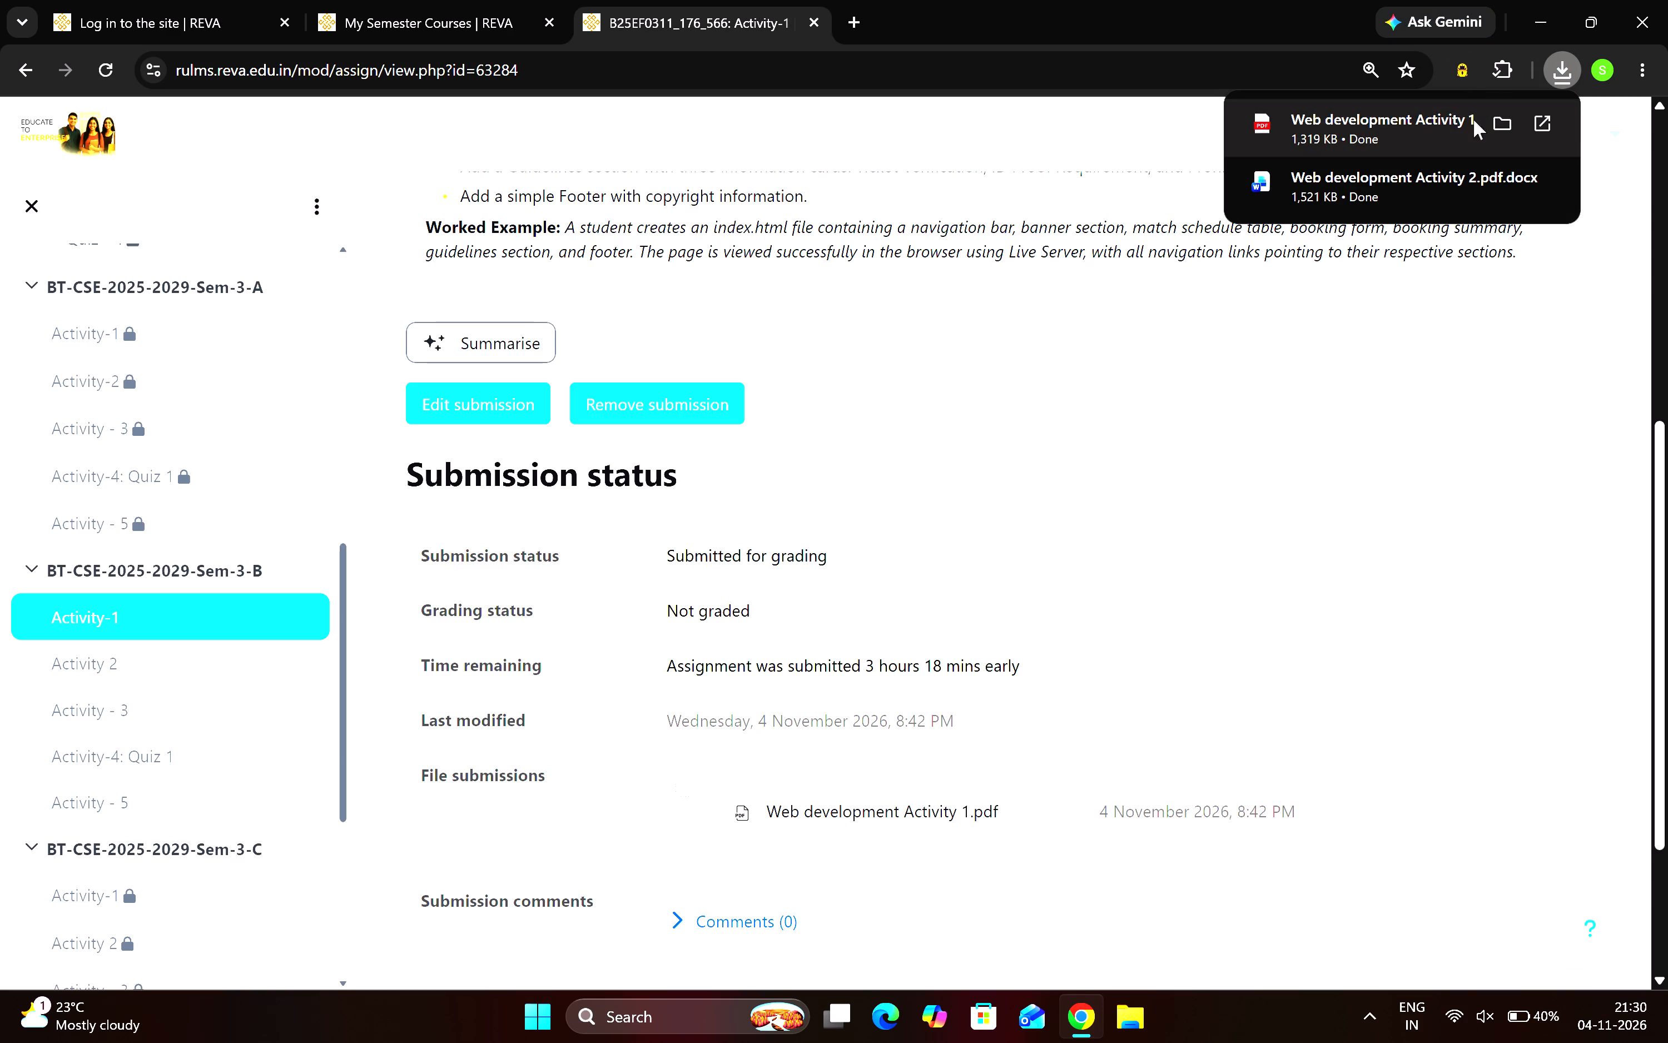
{"action": "left_click", "coordinate": [1490, 125]}
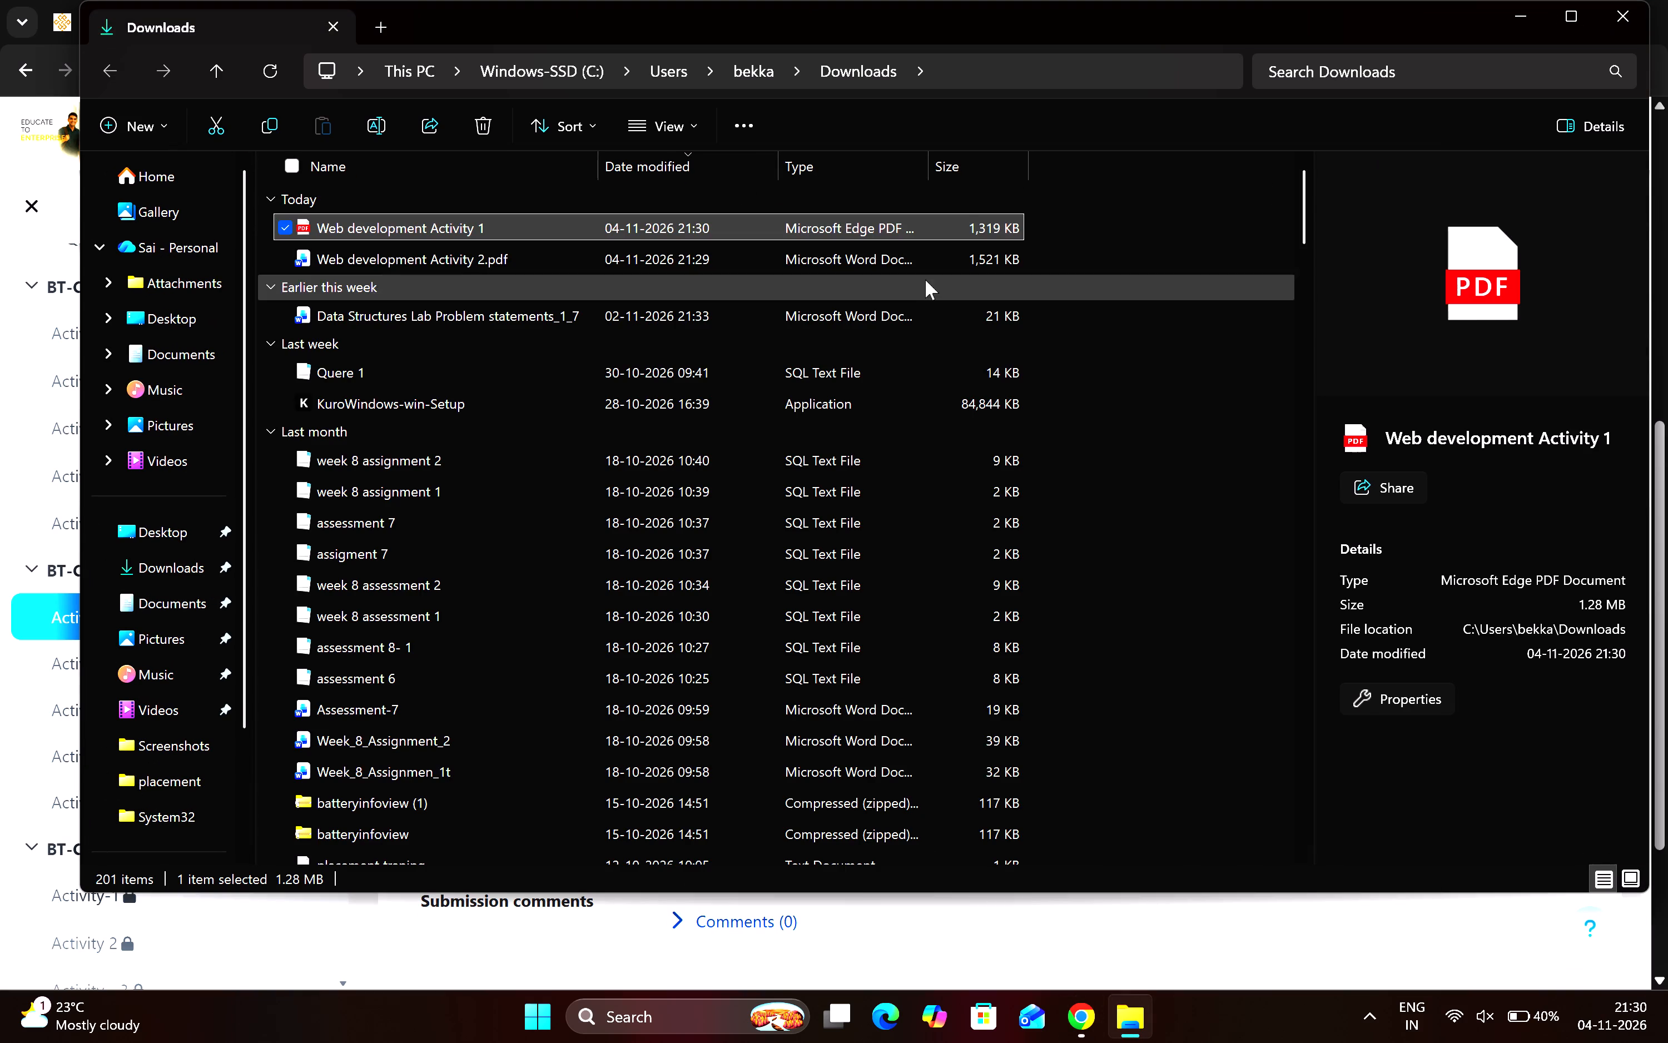
Open the downloaded "Web development Activity 1.pdf", examine its code and website screenshots through to the last page, and close it.
{"action": "double_click", "coordinate": [762, 230]}
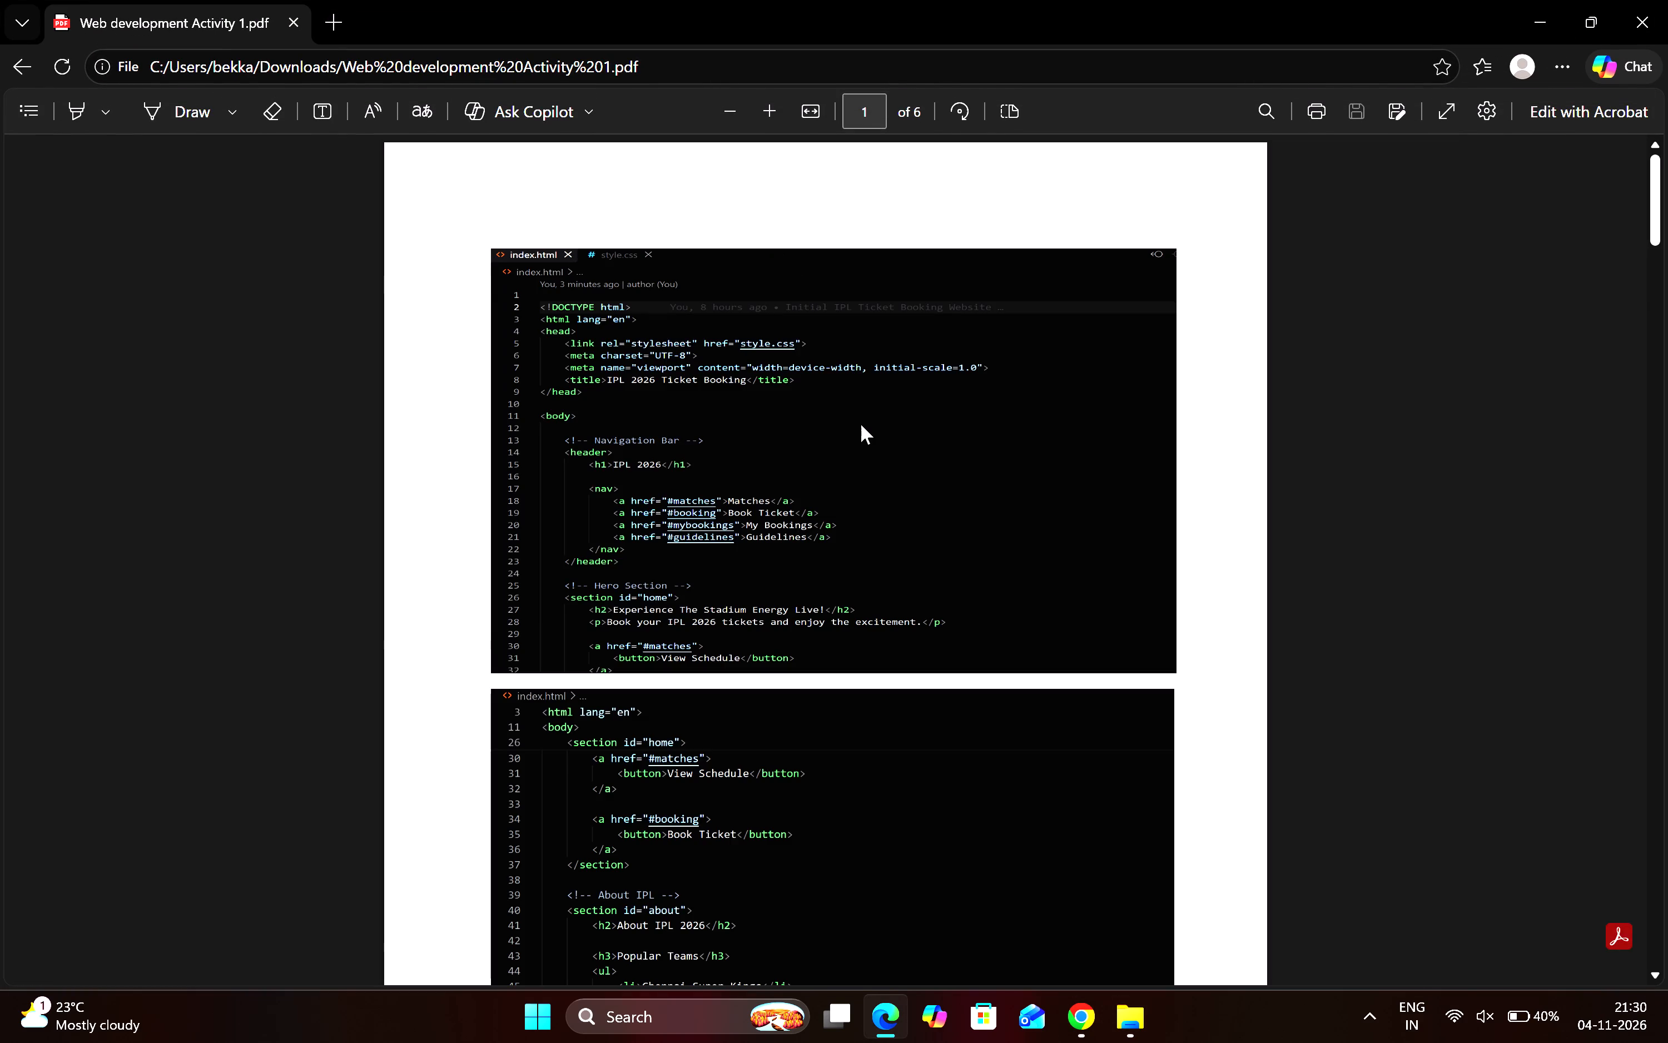
{"action": "scroll", "coordinate": [861, 424], "scroll_direction": "down", "scroll_amount": 14}
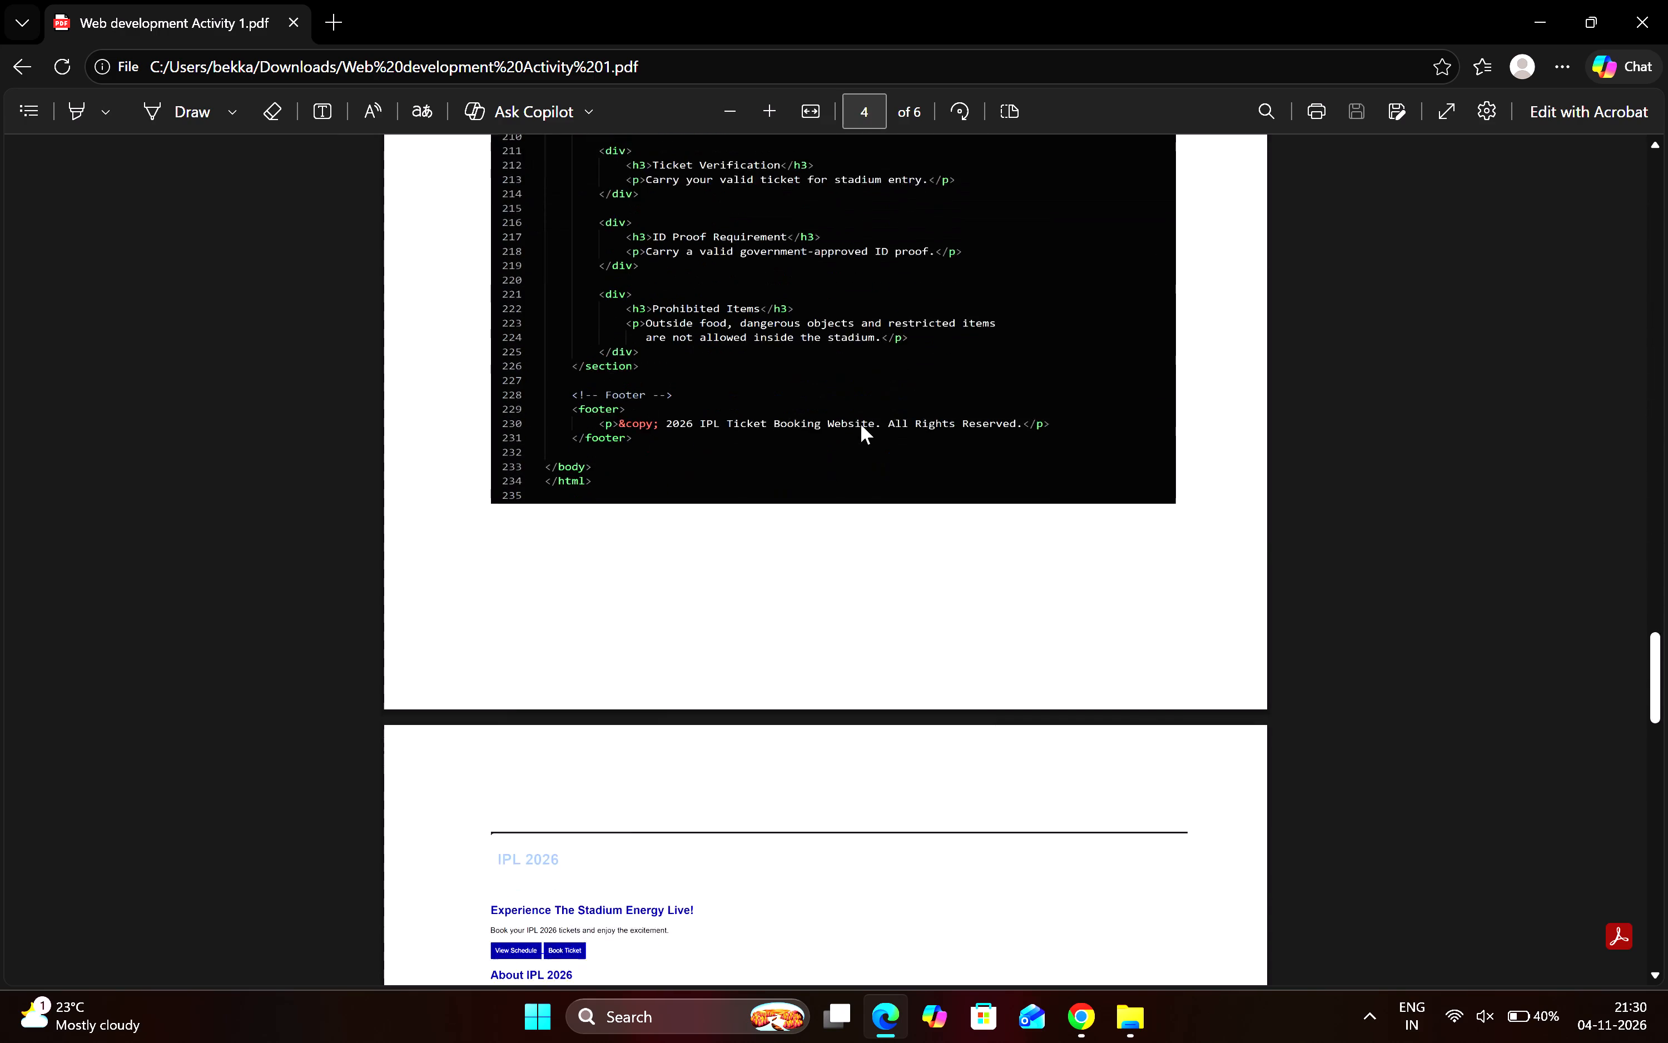
{"action": "scroll", "coordinate": [861, 424], "scroll_direction": "down", "scroll_amount": 2}
{"action": "scroll", "coordinate": [861, 424], "scroll_direction": "up", "scroll_amount": 4}
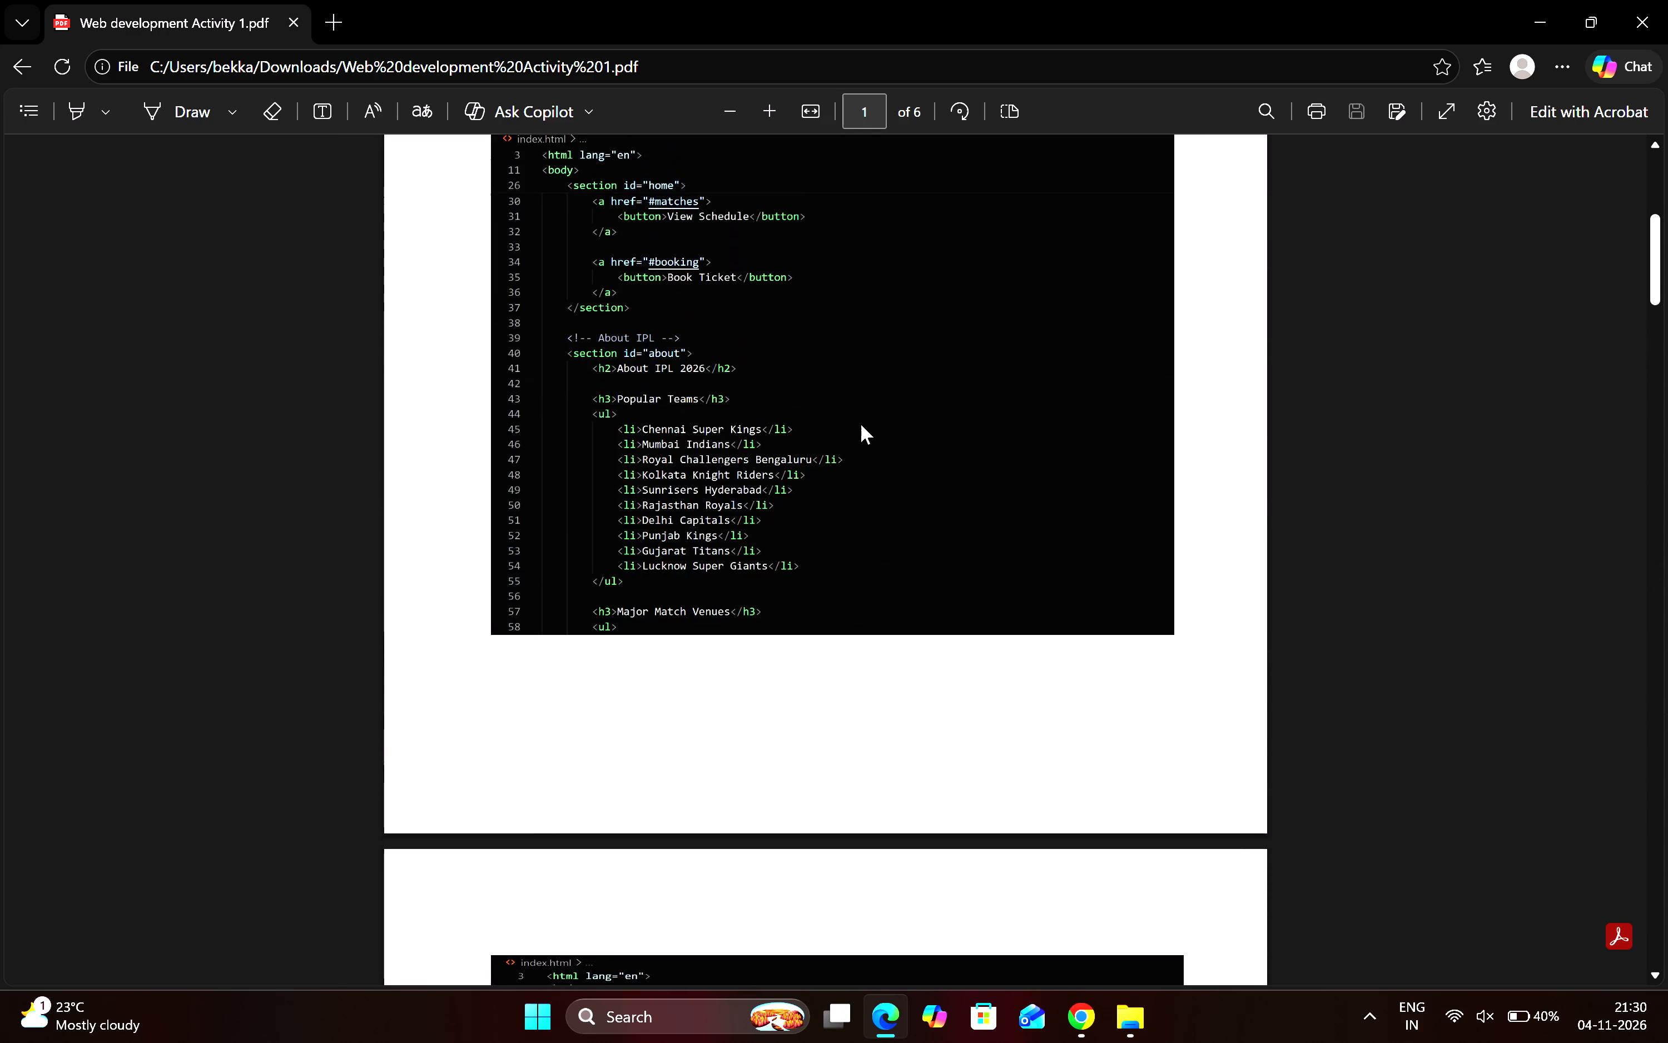
{"action": "scroll", "coordinate": [861, 424], "scroll_direction": "down", "scroll_amount": 6}
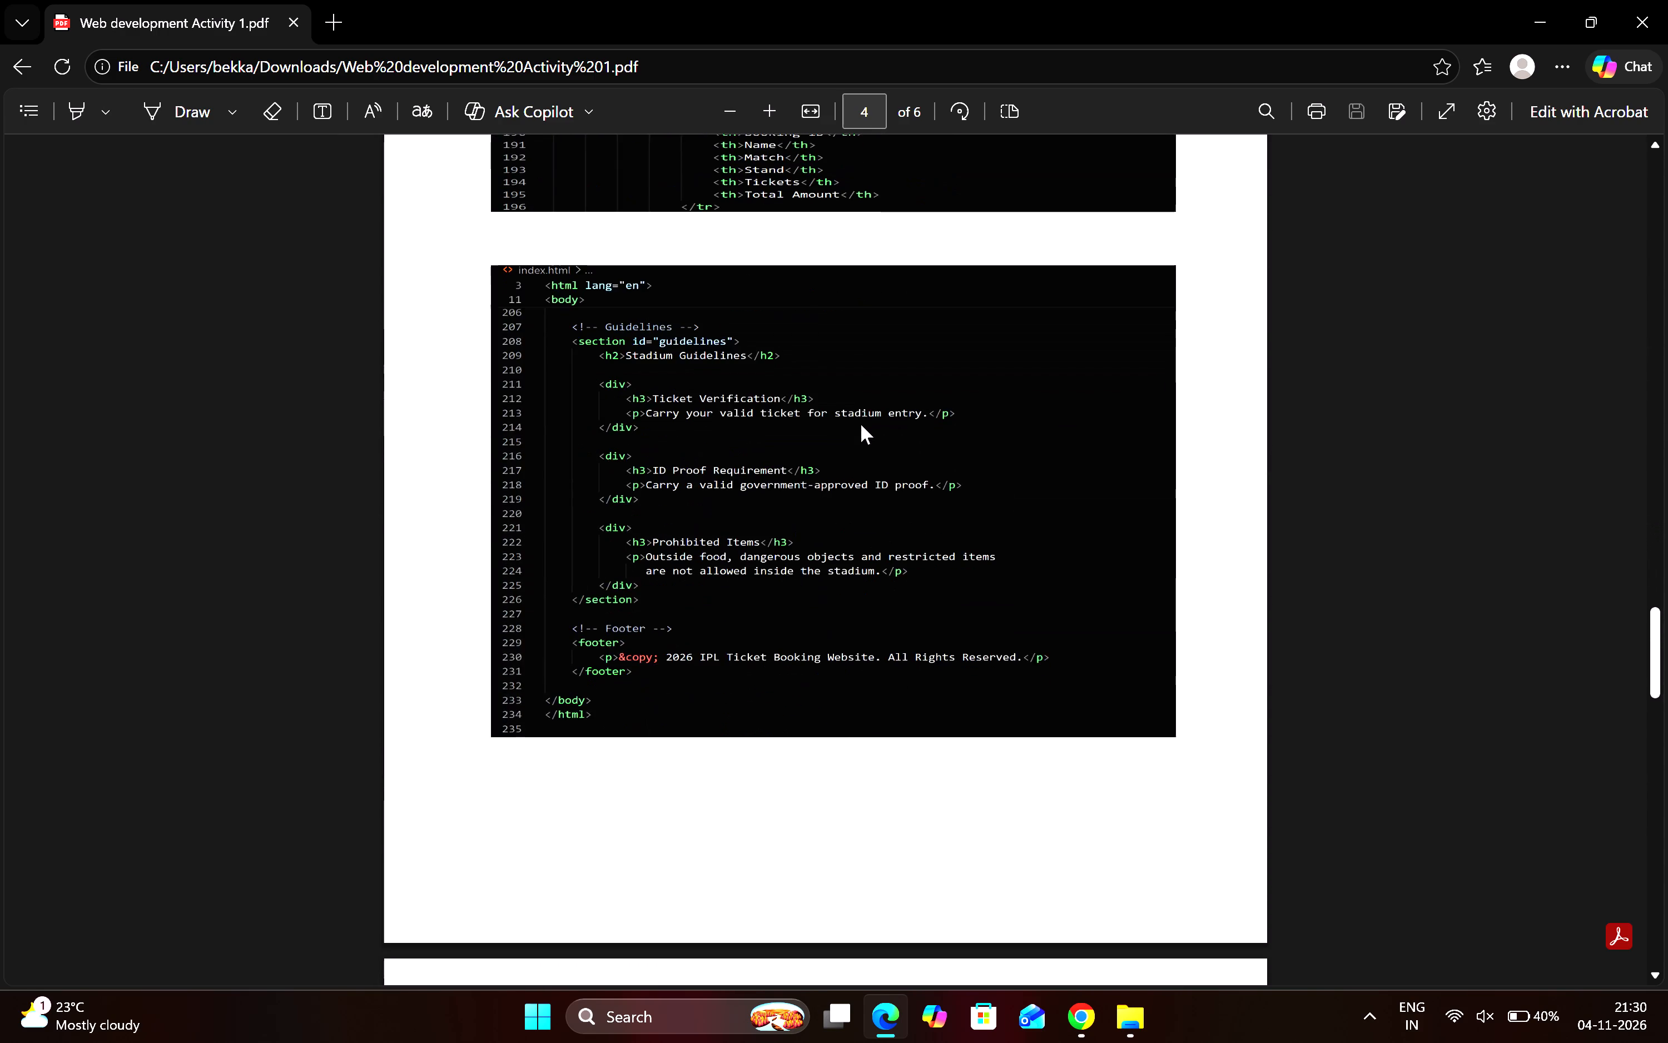
{"action": "scroll", "coordinate": [861, 424], "scroll_direction": "down", "scroll_amount": 2}
{"action": "scroll", "coordinate": [861, 424], "scroll_direction": "up", "scroll_amount": 6}
{"action": "scroll", "coordinate": [861, 424], "scroll_direction": "down", "scroll_amount": 1}
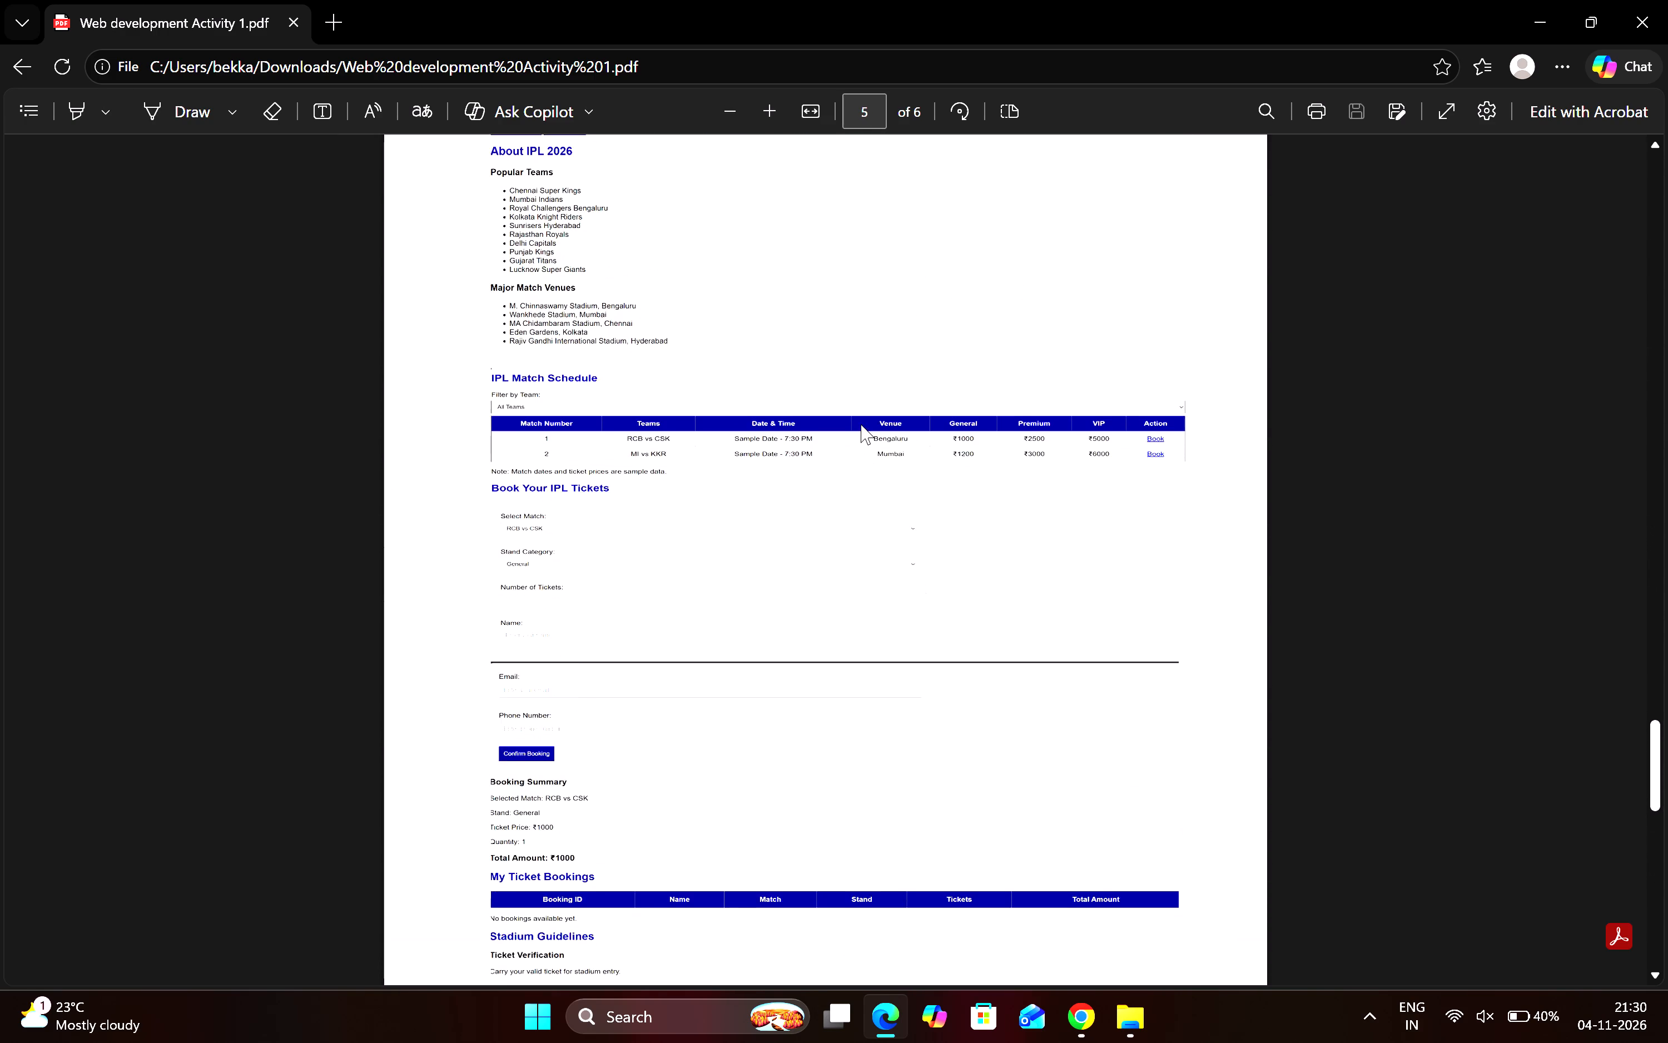
{"action": "scroll", "coordinate": [861, 424], "scroll_direction": "down", "scroll_amount": 5}
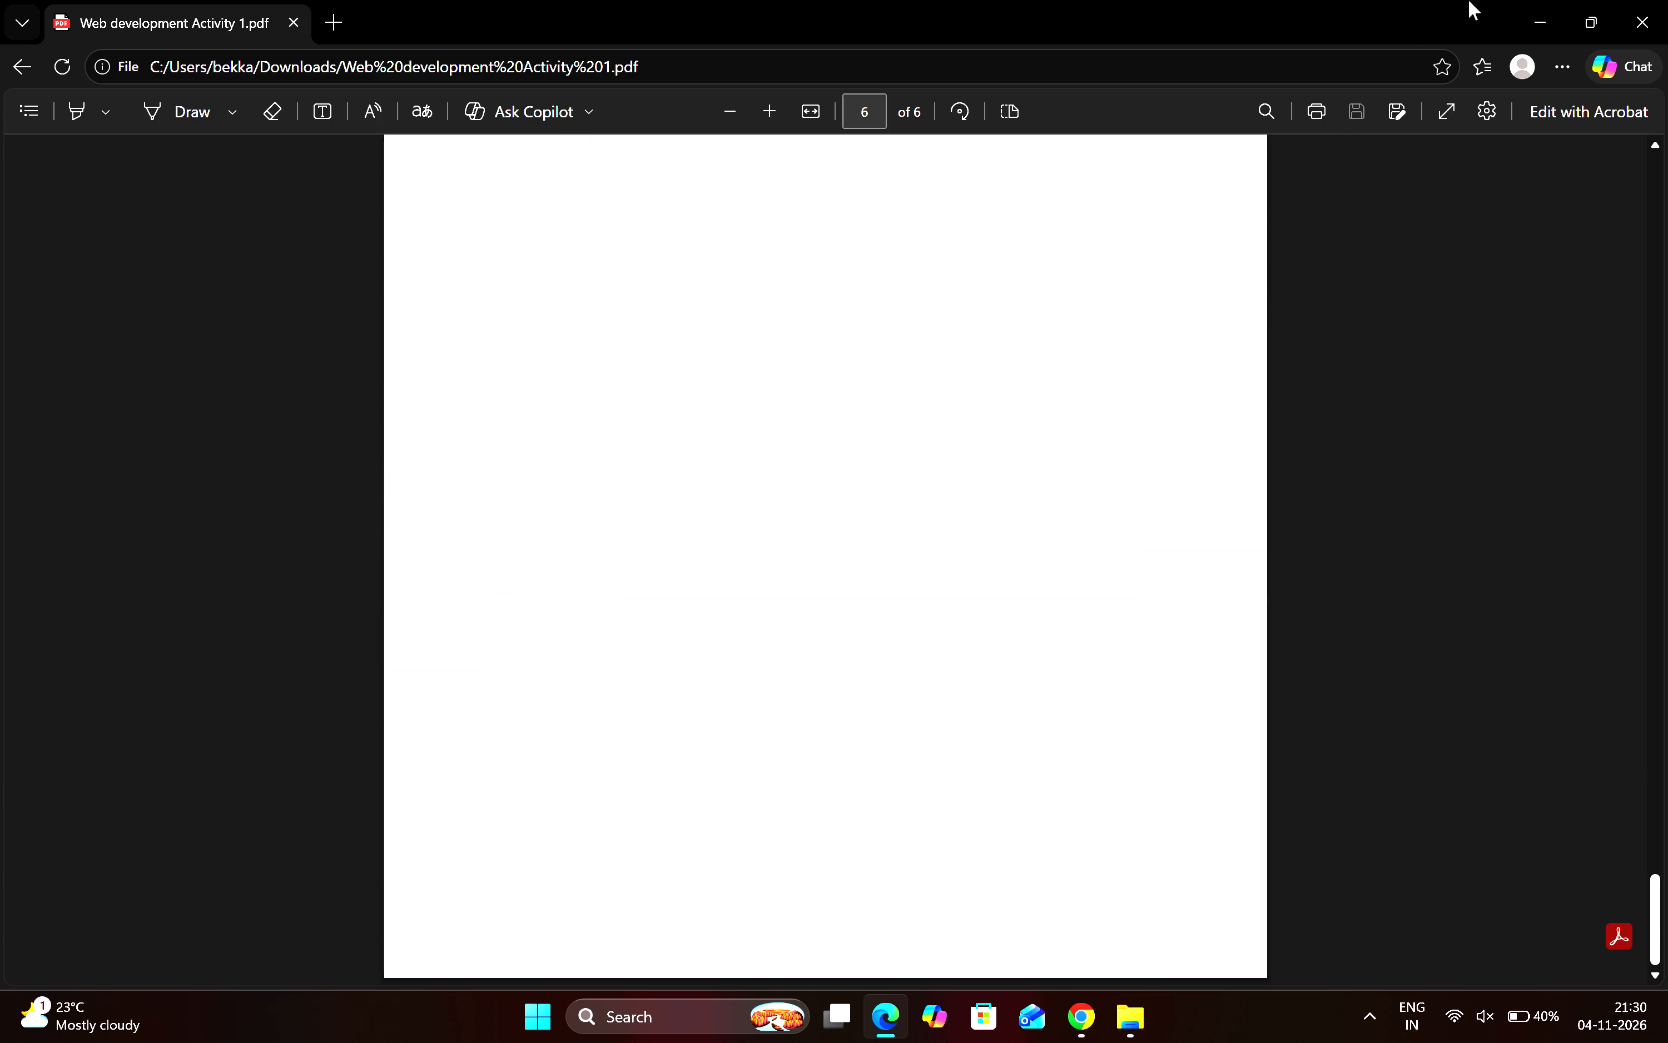
{"action": "left_click", "coordinate": [1593, 0]}
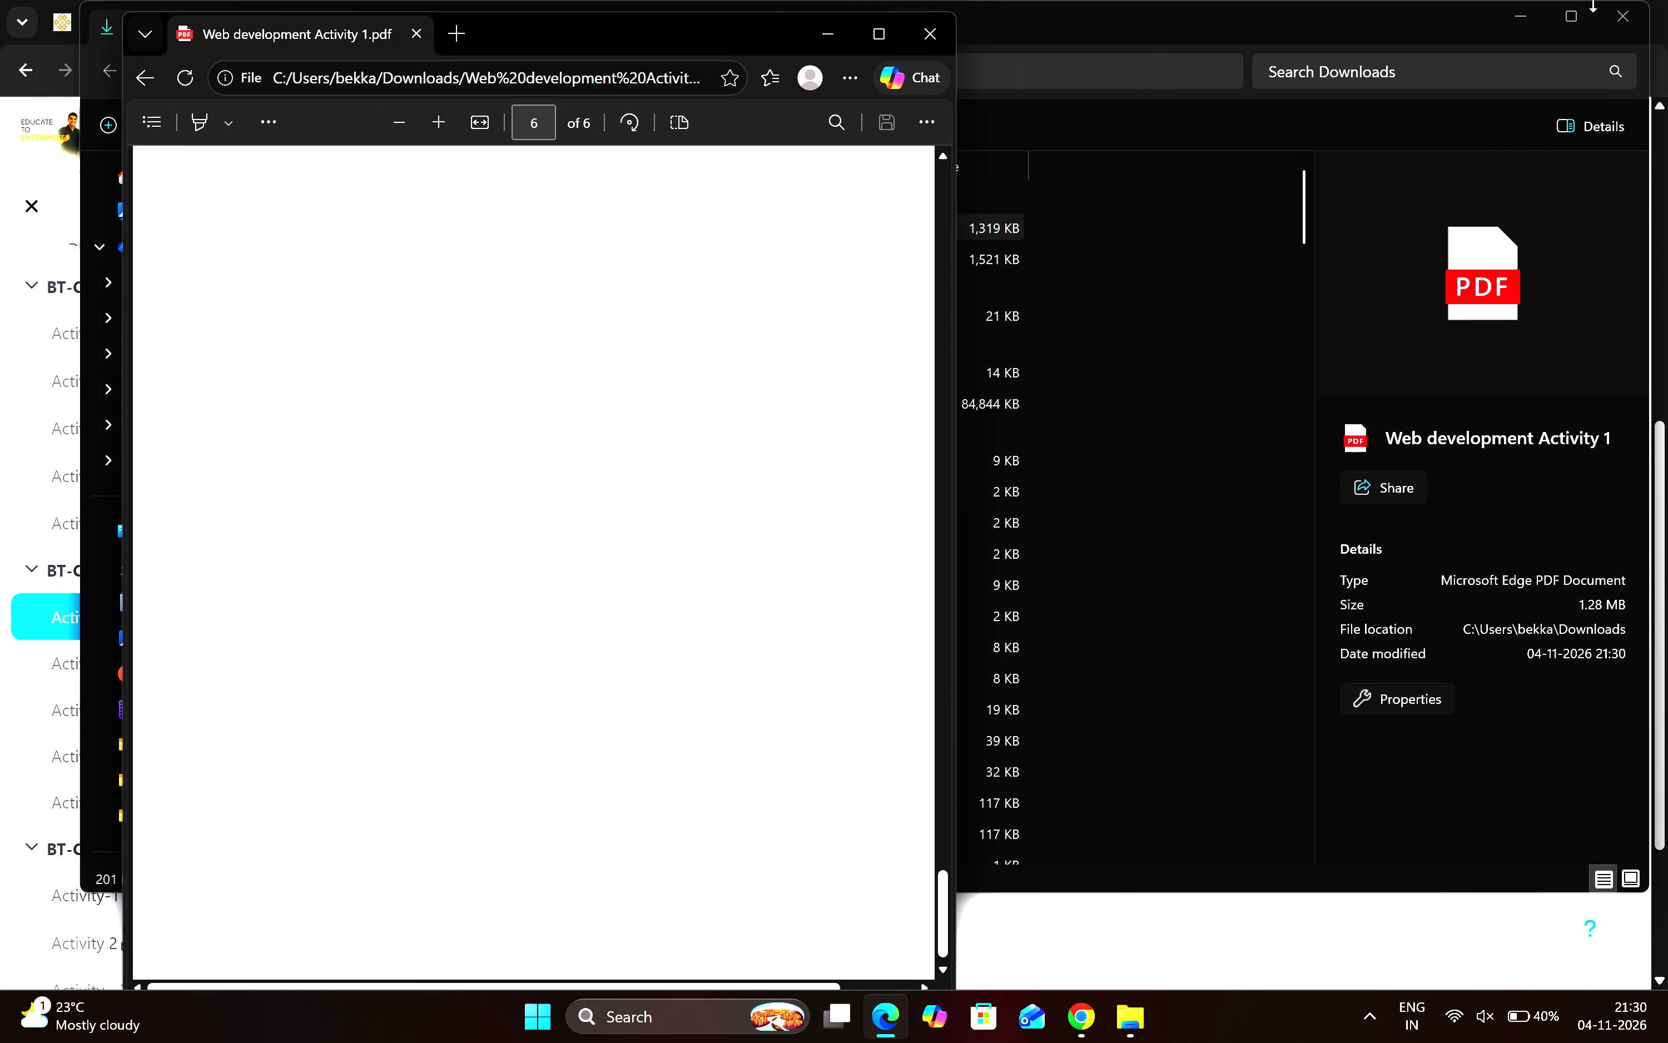
{"action": "left_click", "coordinate": [947, 33]}
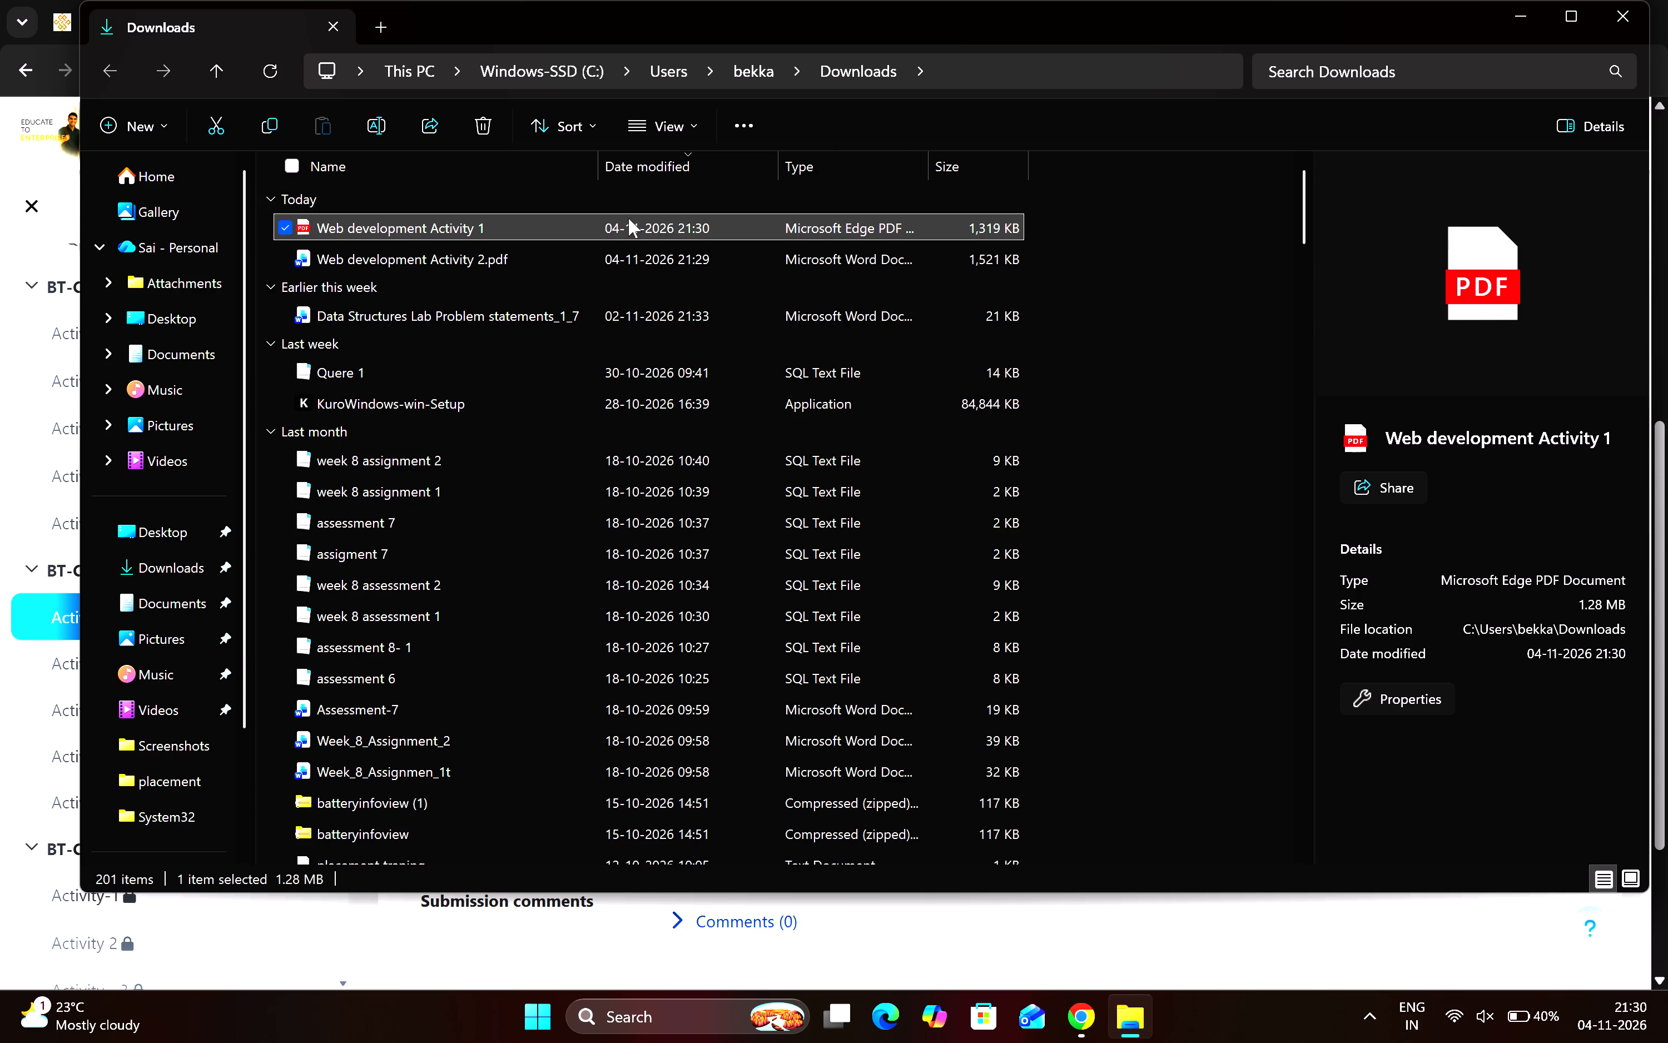
Reopen the downloaded Activity 2 document in a maximized window and review its code and website screenshots.
{"action": "left_click", "coordinate": [603, 274]}
{"action": "left_click", "coordinate": [608, 259]}
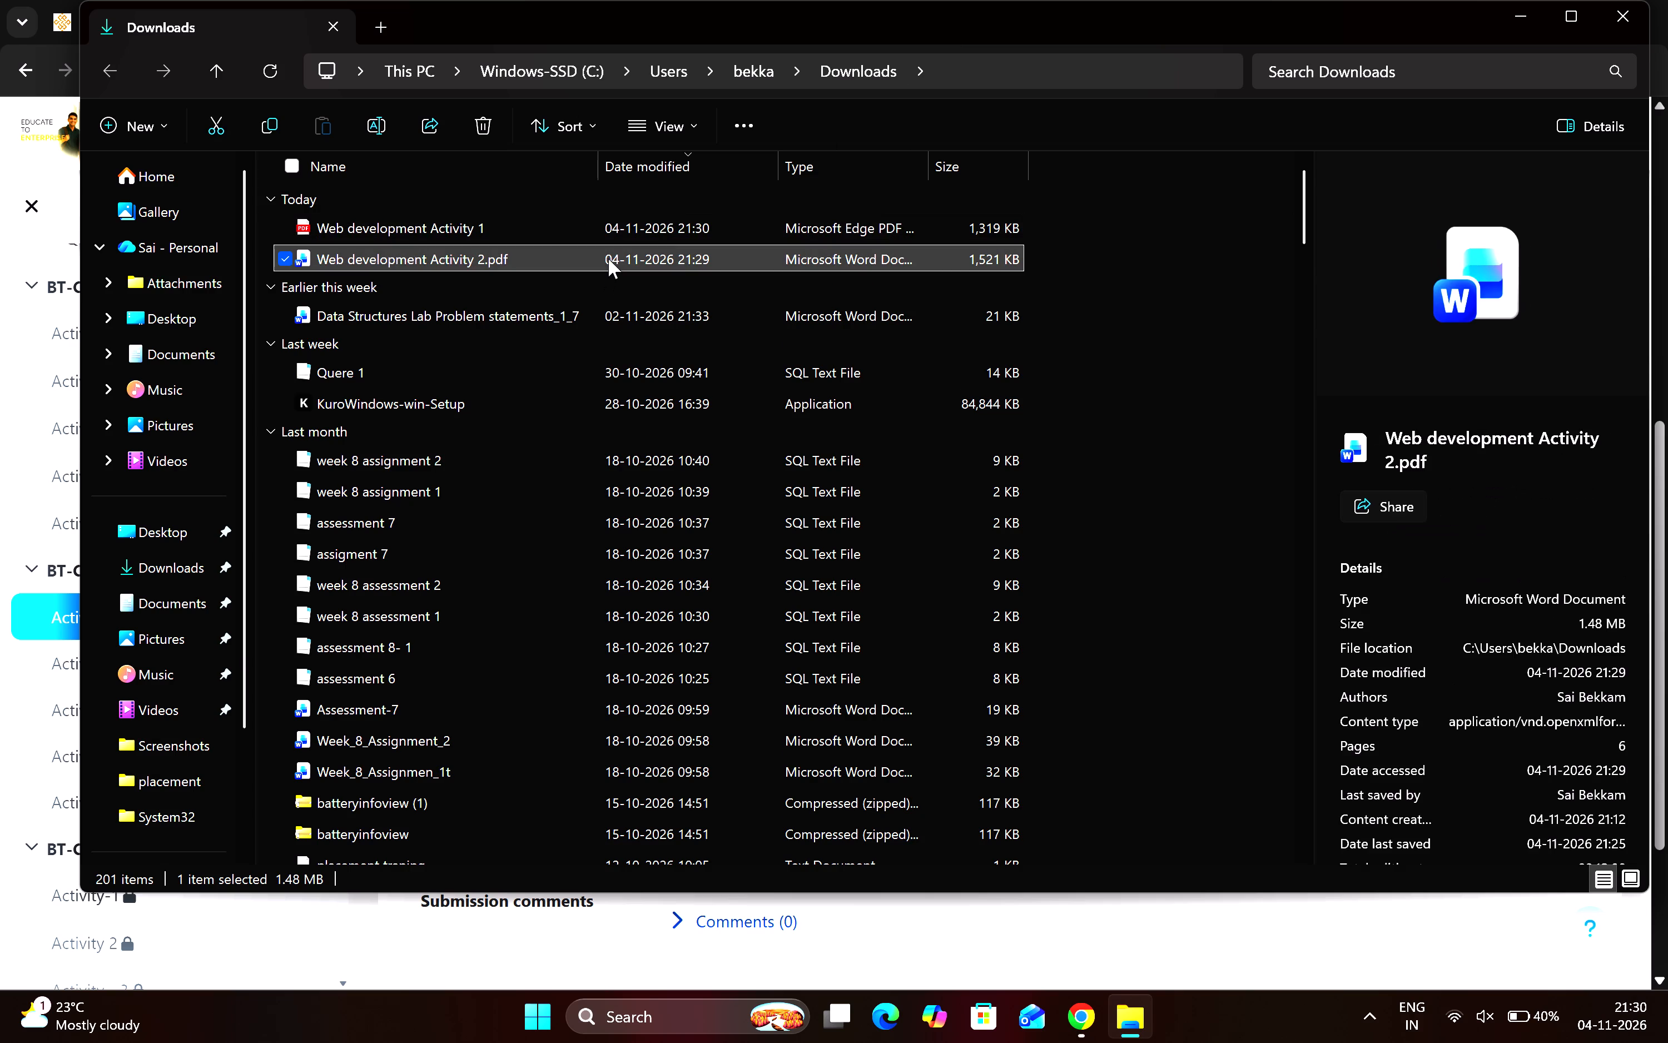
{"action": "double_click", "coordinate": [722, 255]}
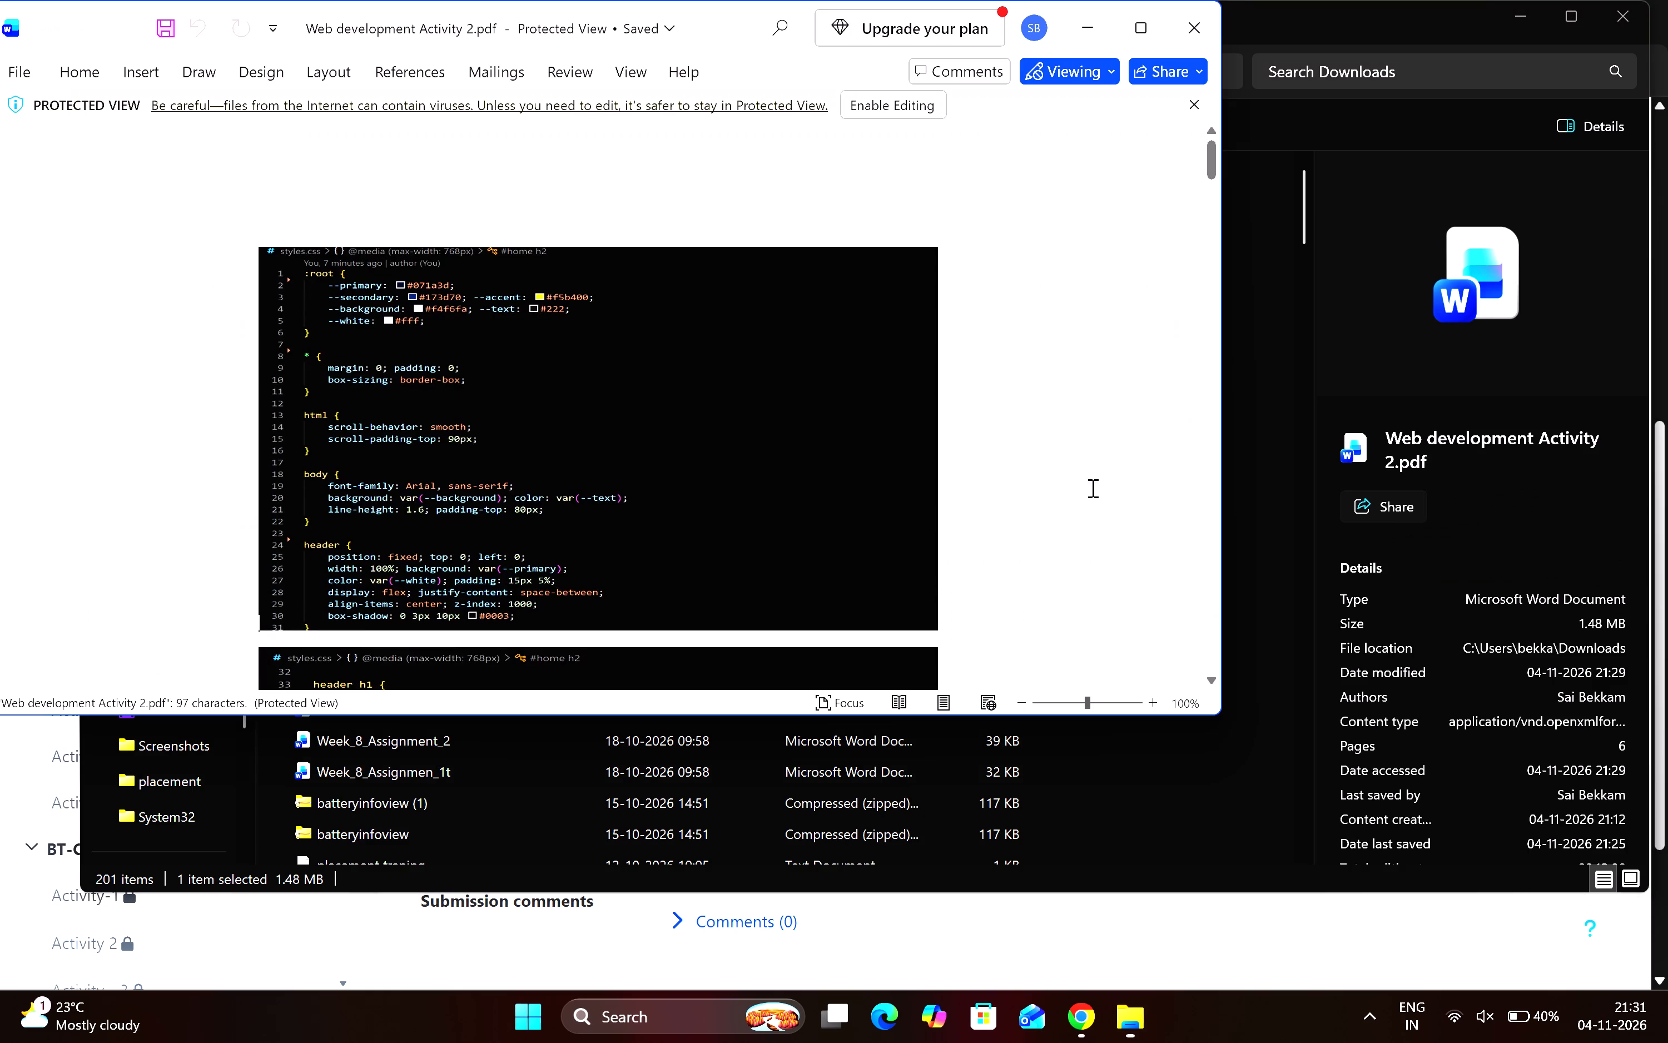
{"action": "scroll", "coordinate": [950, 396], "scroll_direction": "down", "scroll_amount": 1}
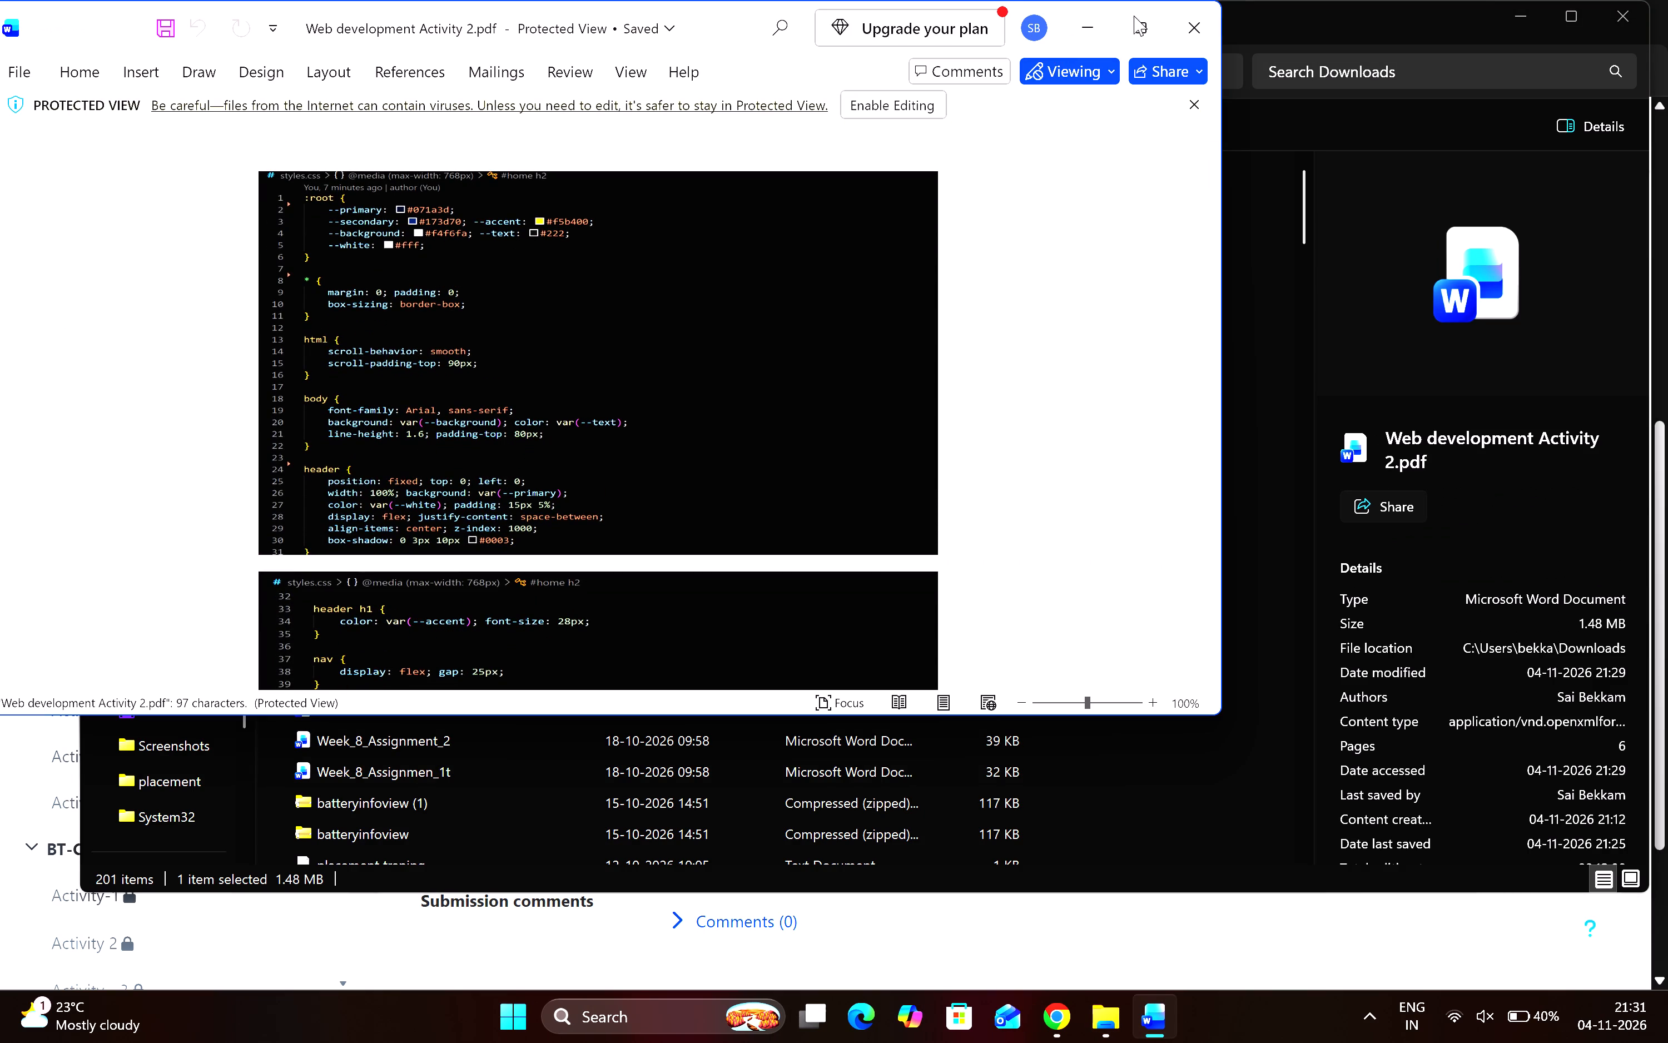
{"action": "left_click", "coordinate": [1144, 22]}
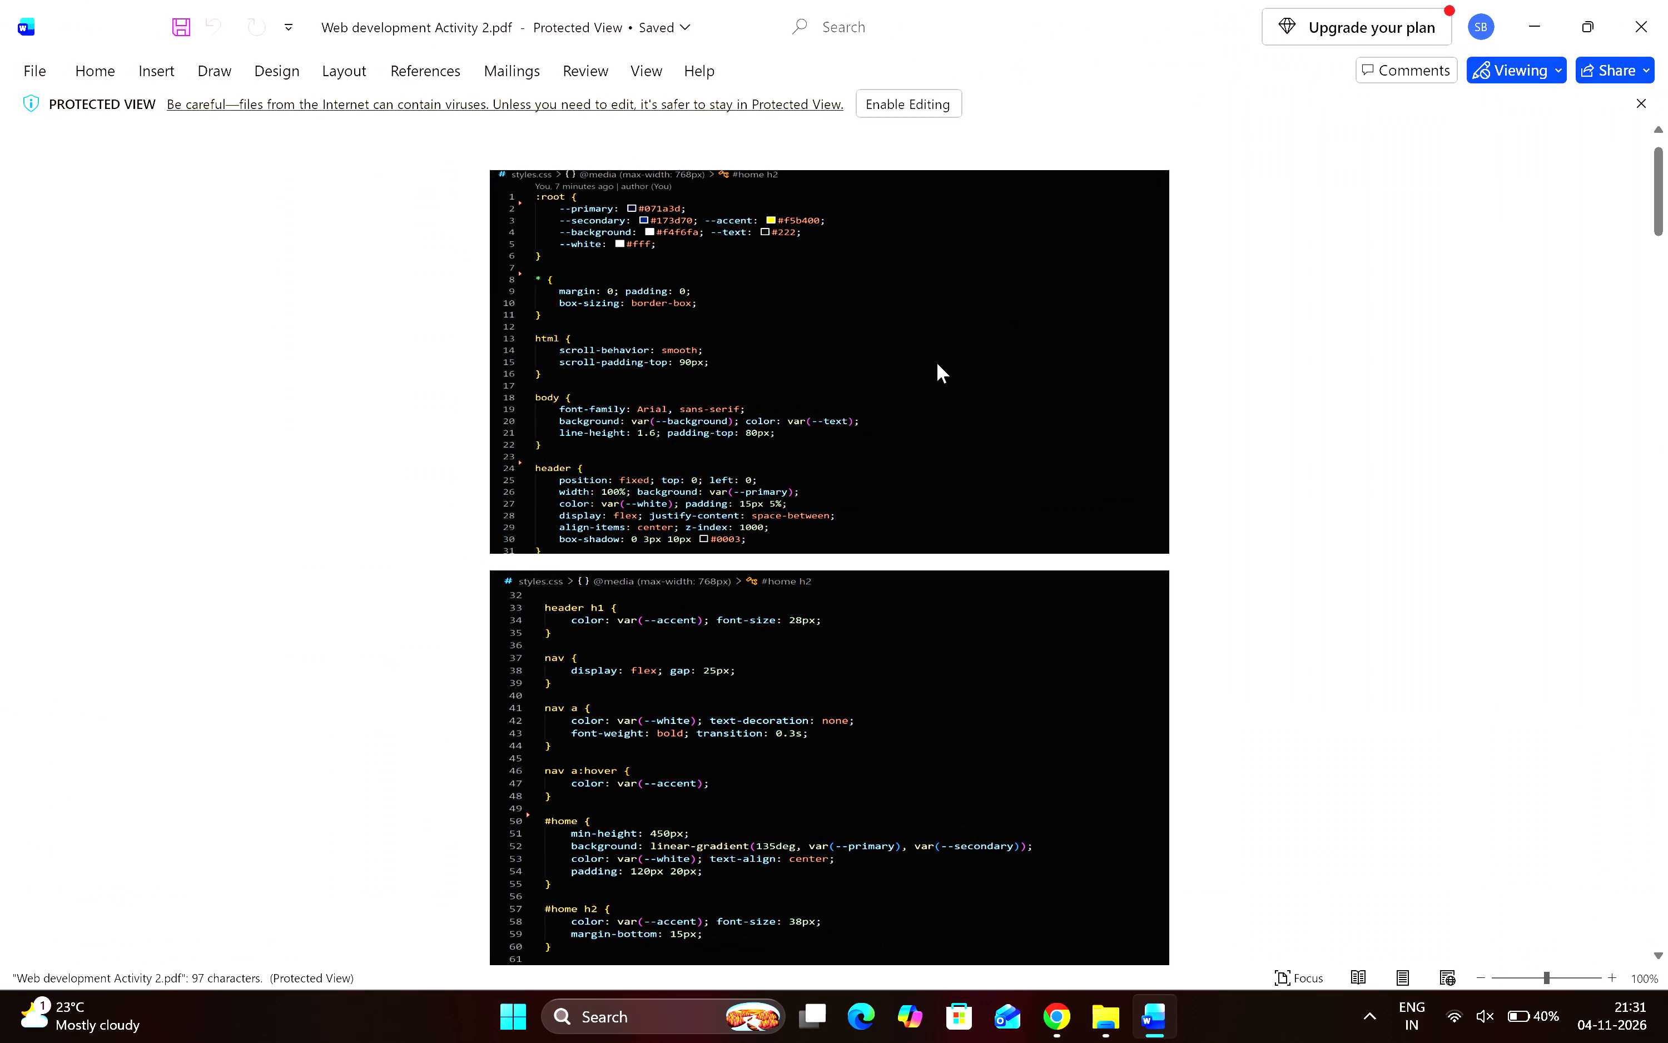
{"action": "scroll", "coordinate": [937, 363], "scroll_direction": "down", "scroll_amount": 11}
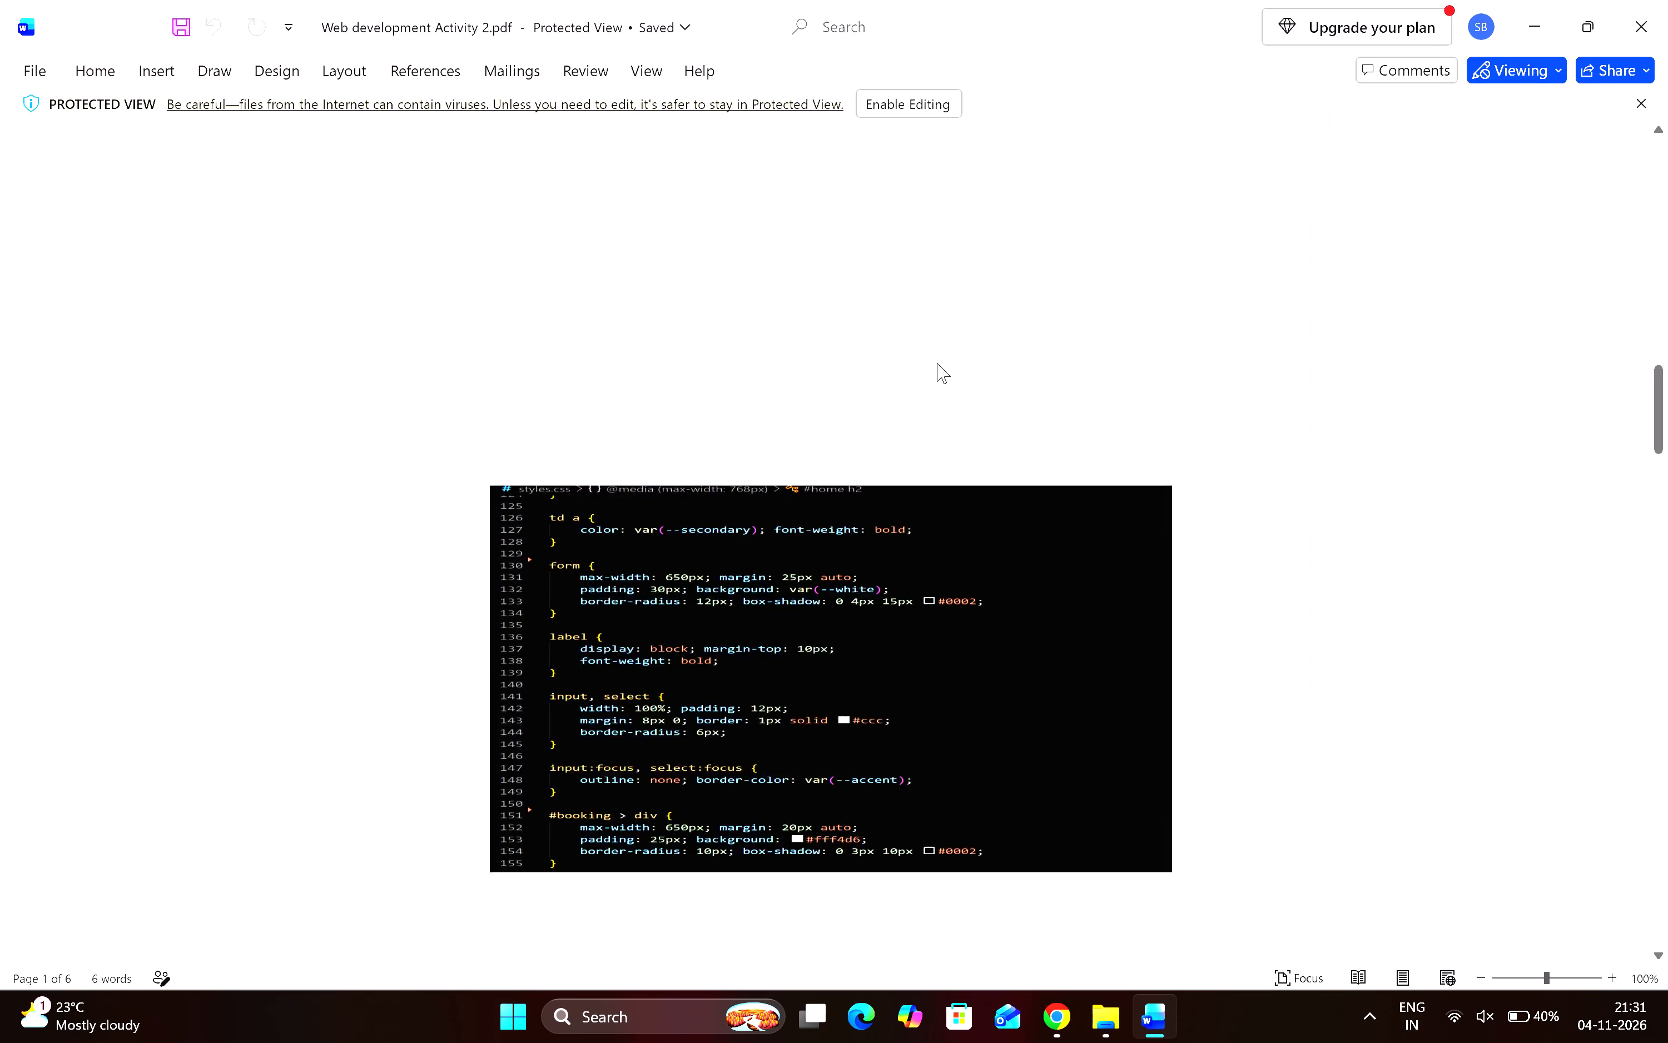
{"action": "scroll", "coordinate": [937, 363], "scroll_direction": "down", "scroll_amount": 6}
{"action": "scroll", "coordinate": [937, 363], "scroll_direction": "up", "scroll_amount": 10}
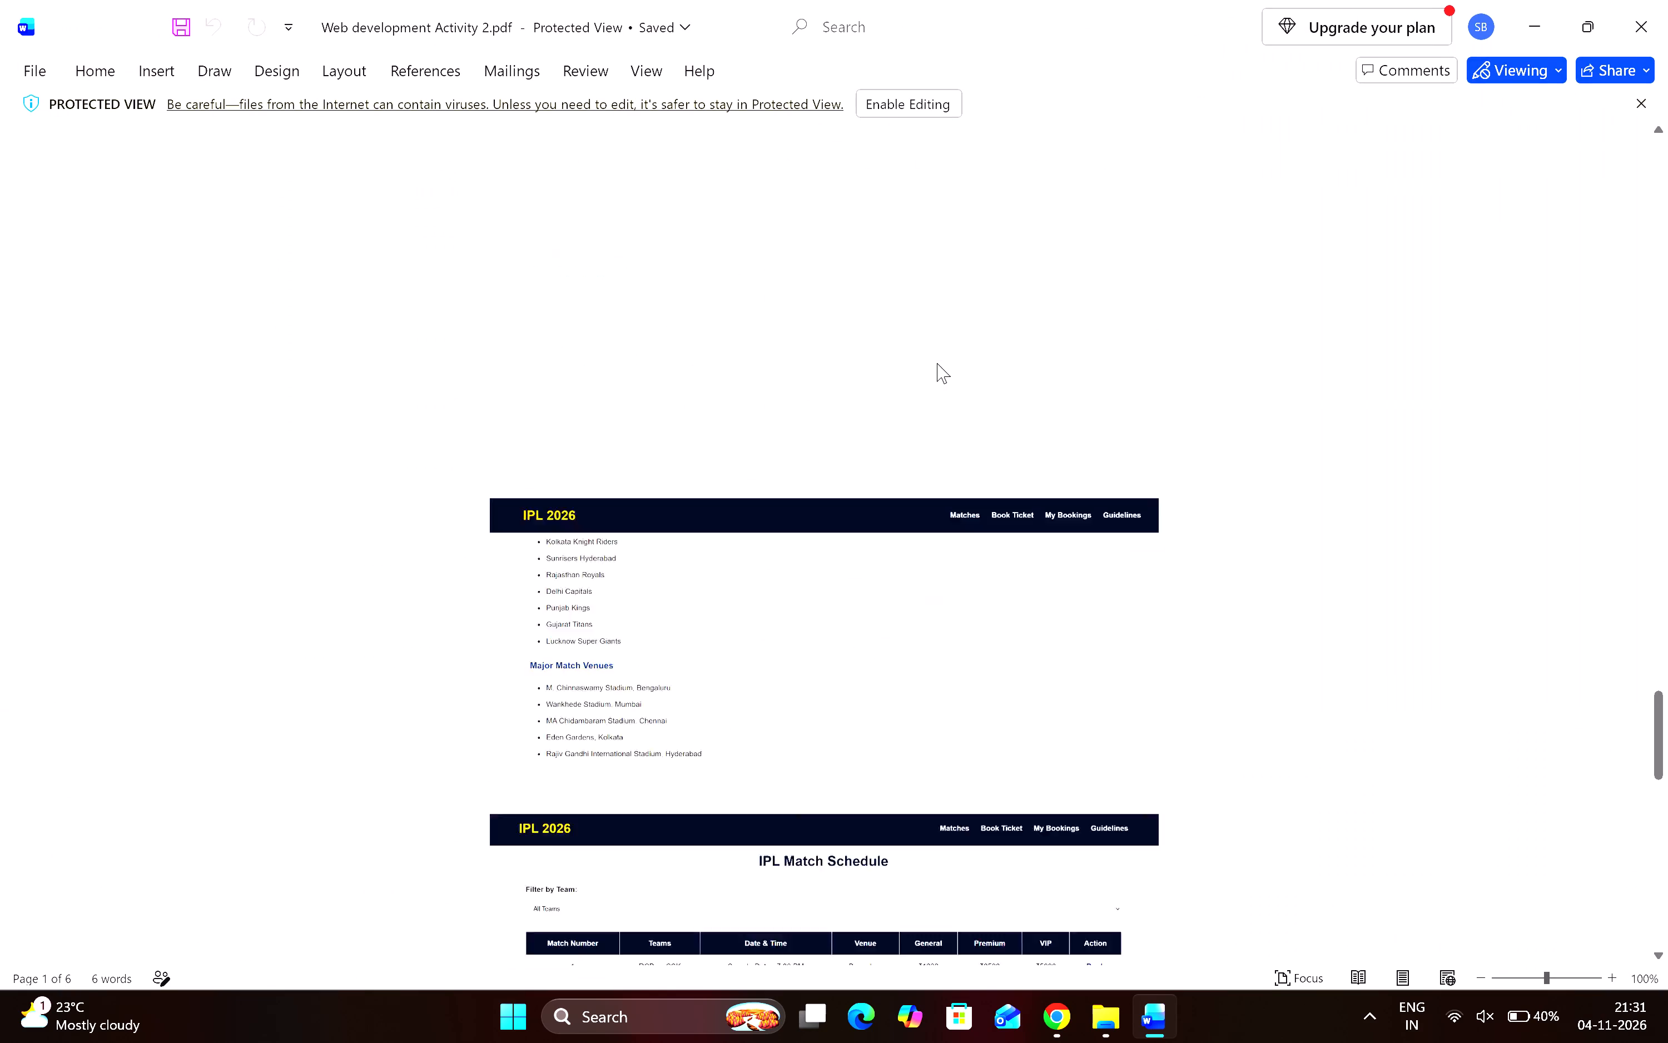
{"action": "scroll", "coordinate": [937, 363], "scroll_direction": "up", "scroll_amount": 8}
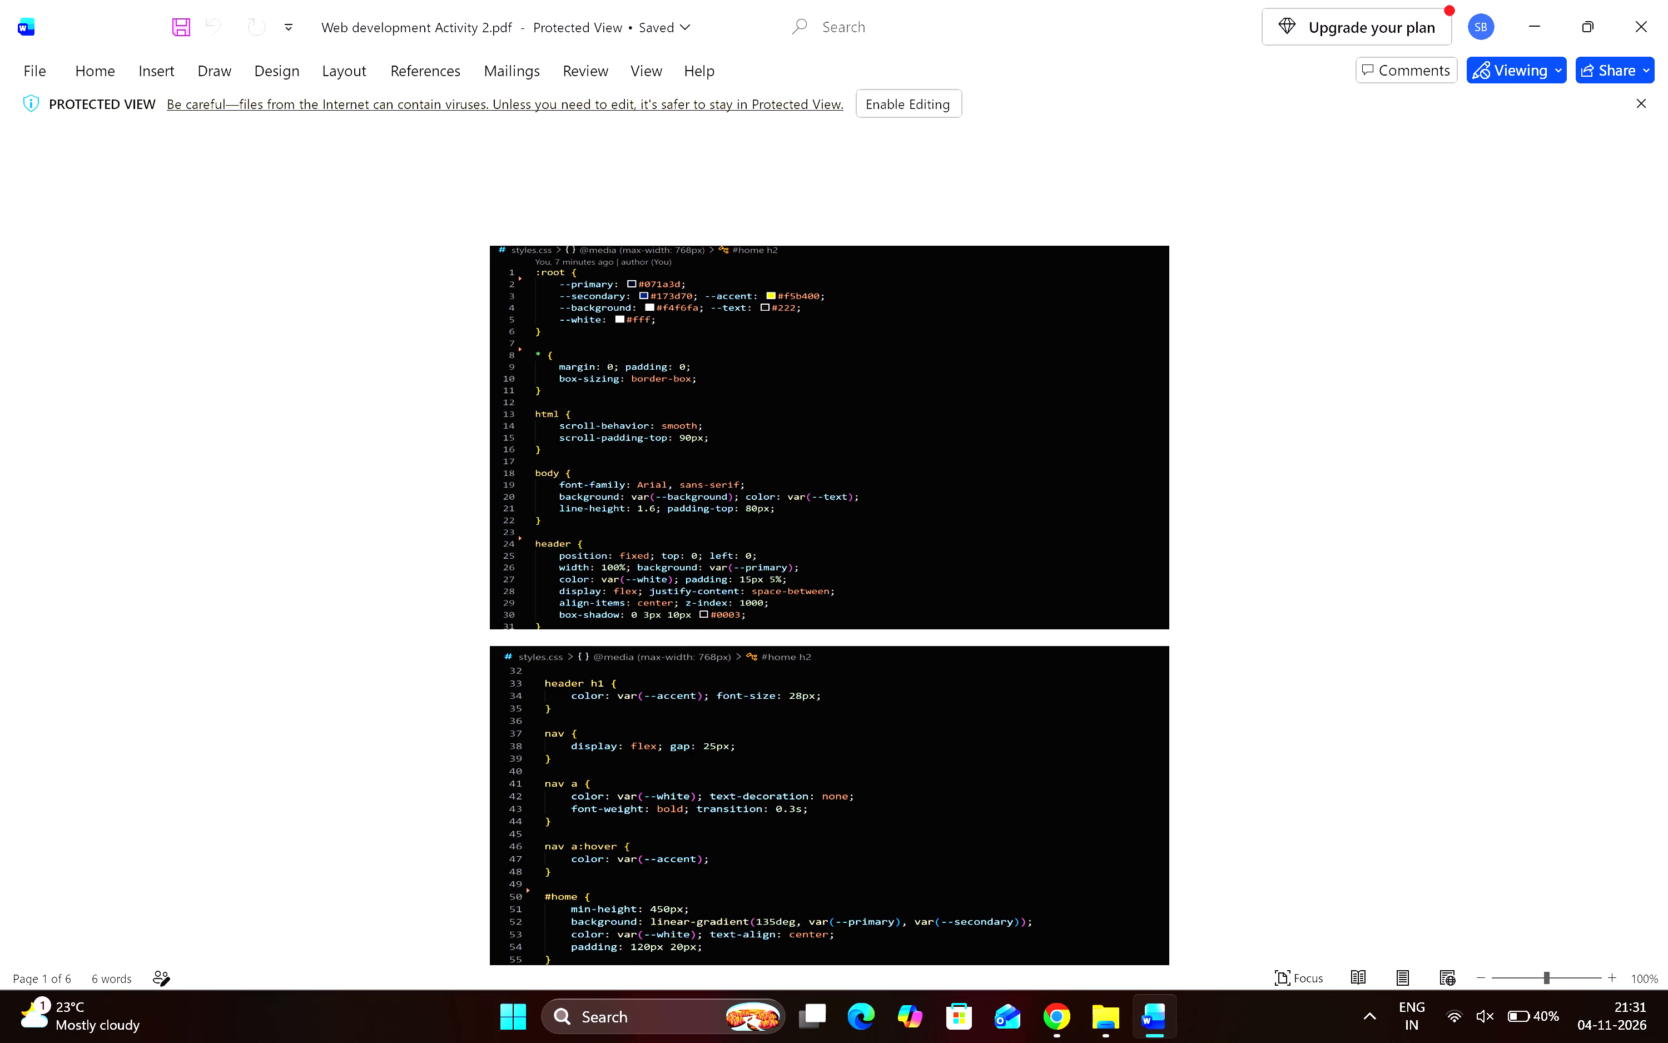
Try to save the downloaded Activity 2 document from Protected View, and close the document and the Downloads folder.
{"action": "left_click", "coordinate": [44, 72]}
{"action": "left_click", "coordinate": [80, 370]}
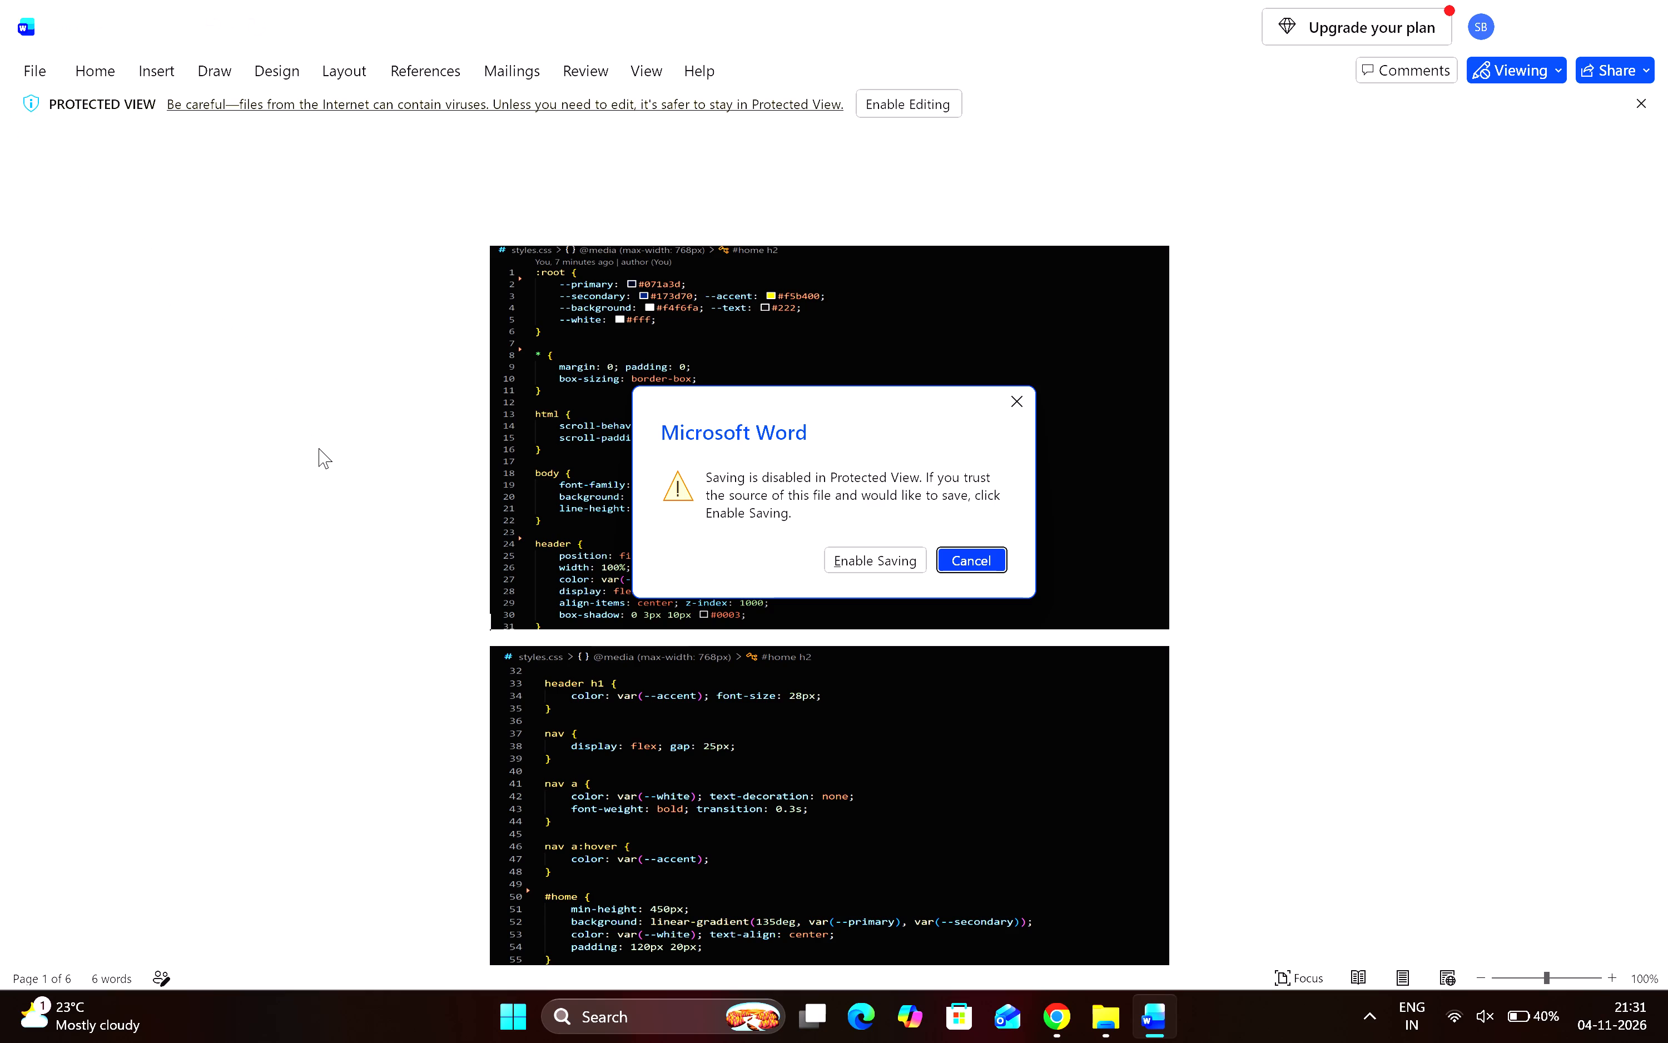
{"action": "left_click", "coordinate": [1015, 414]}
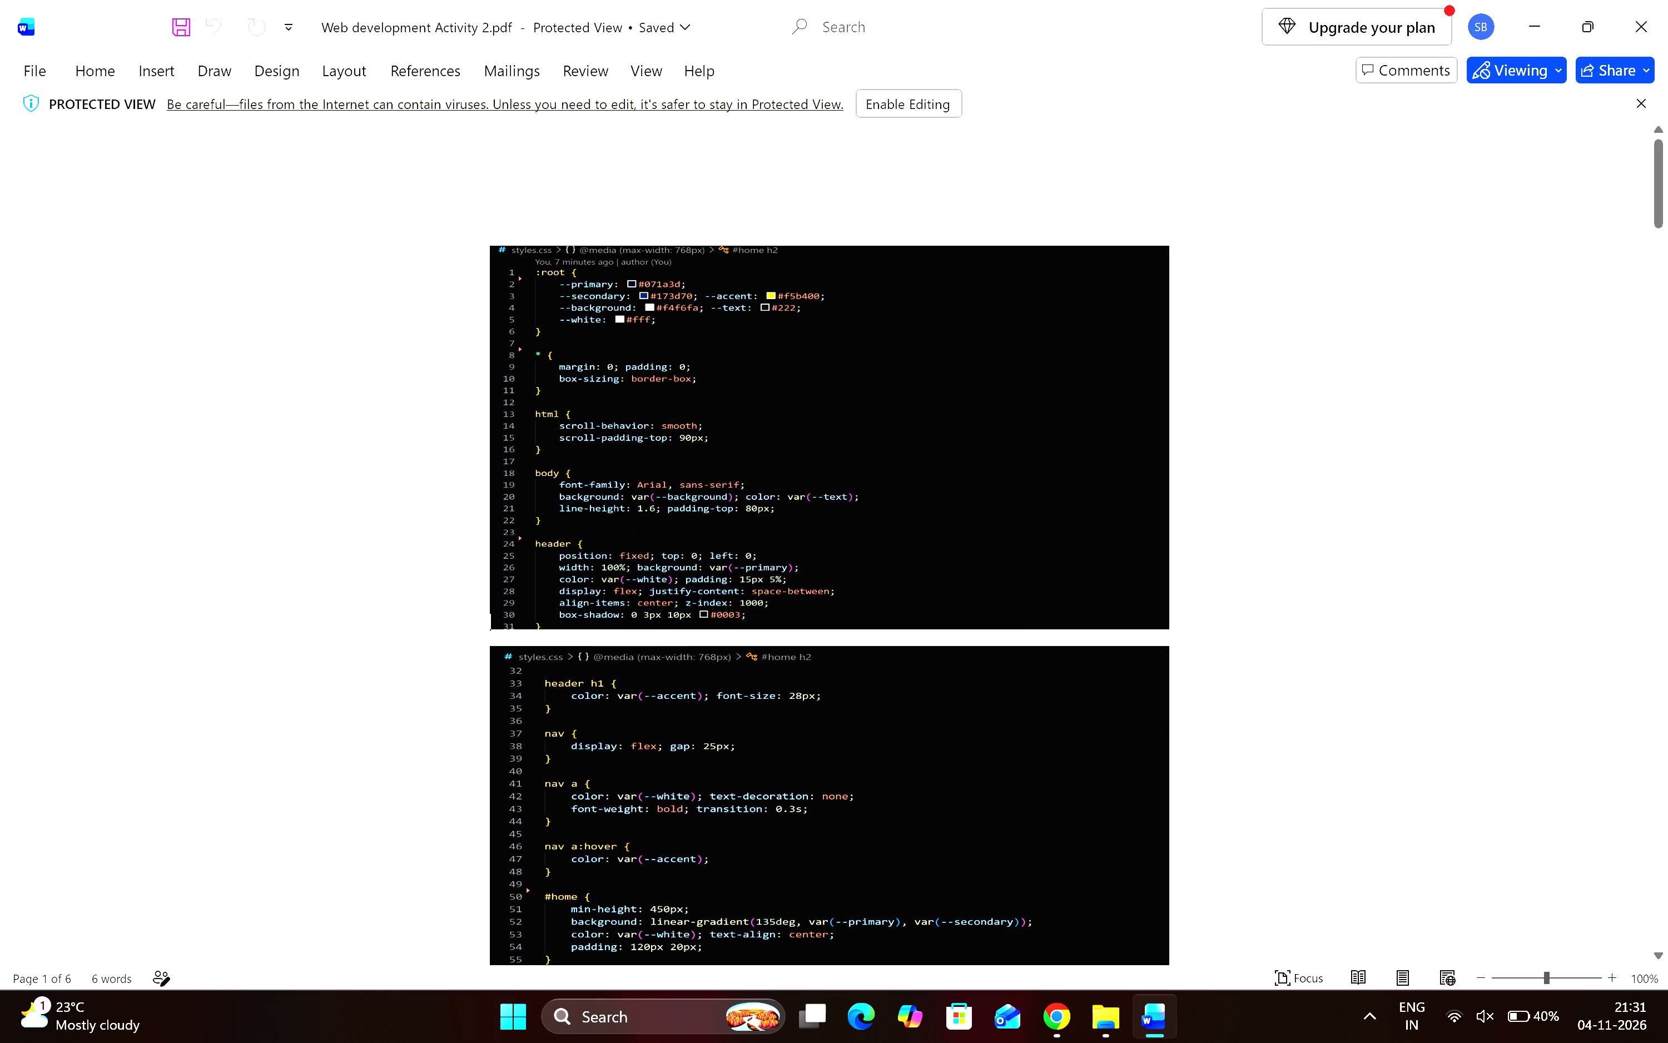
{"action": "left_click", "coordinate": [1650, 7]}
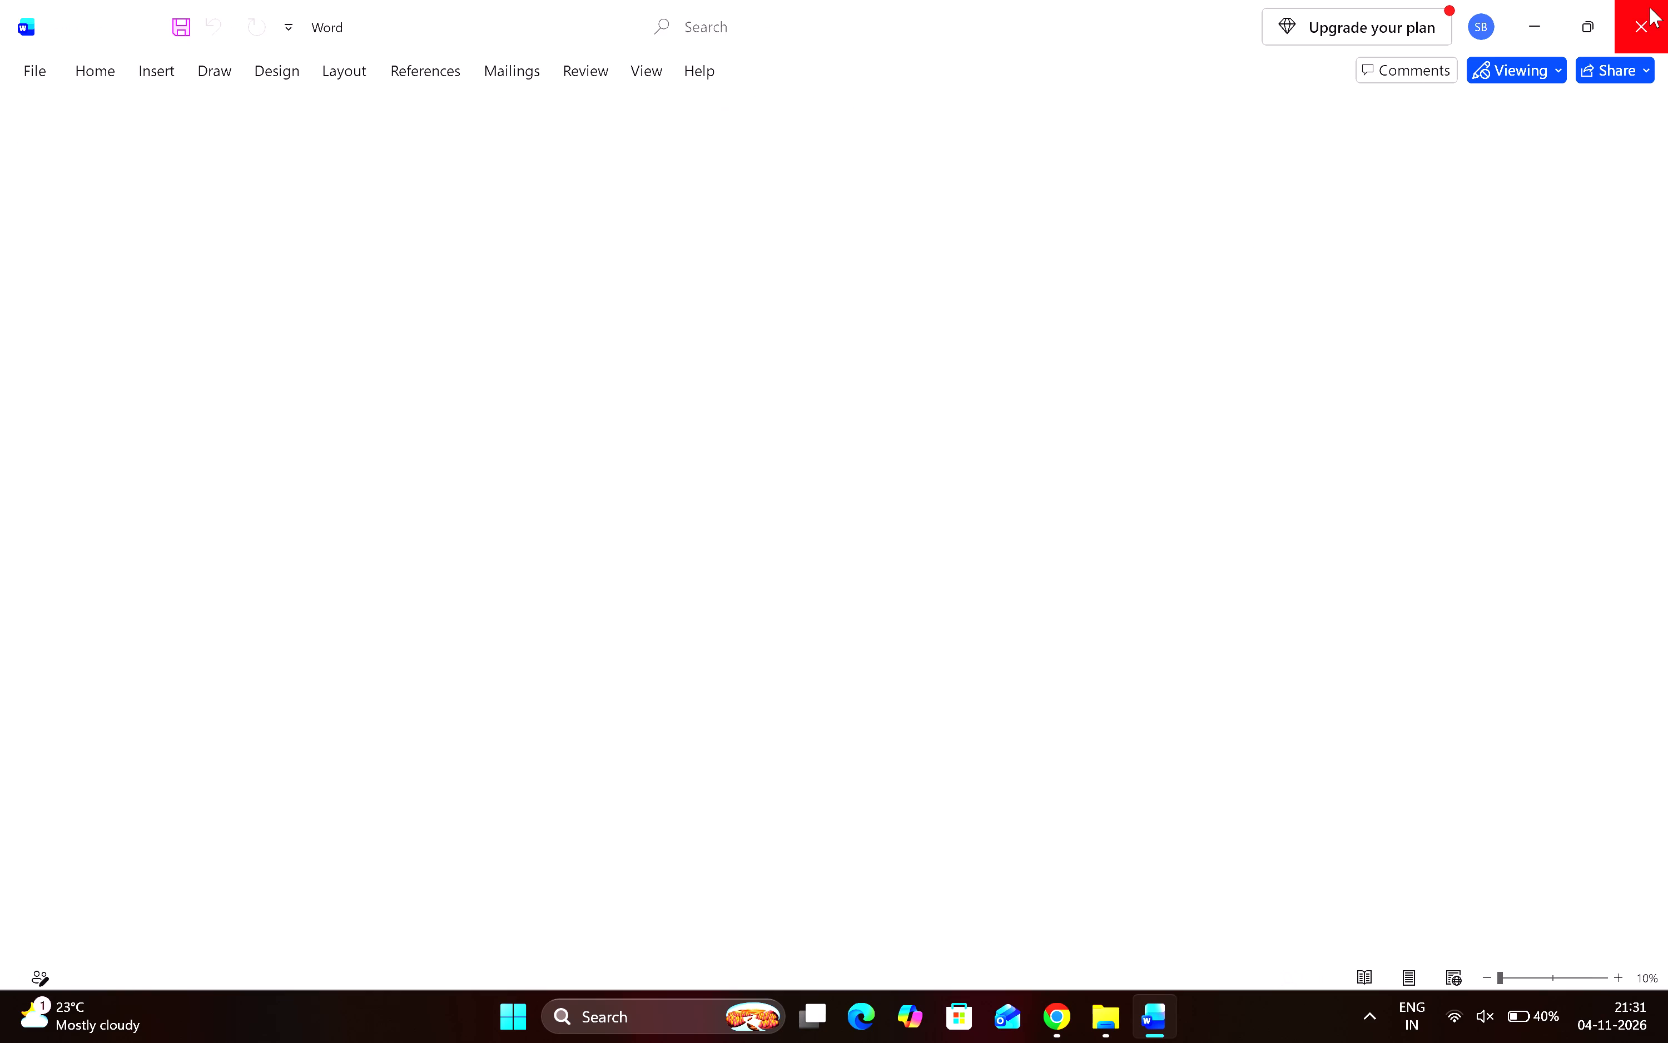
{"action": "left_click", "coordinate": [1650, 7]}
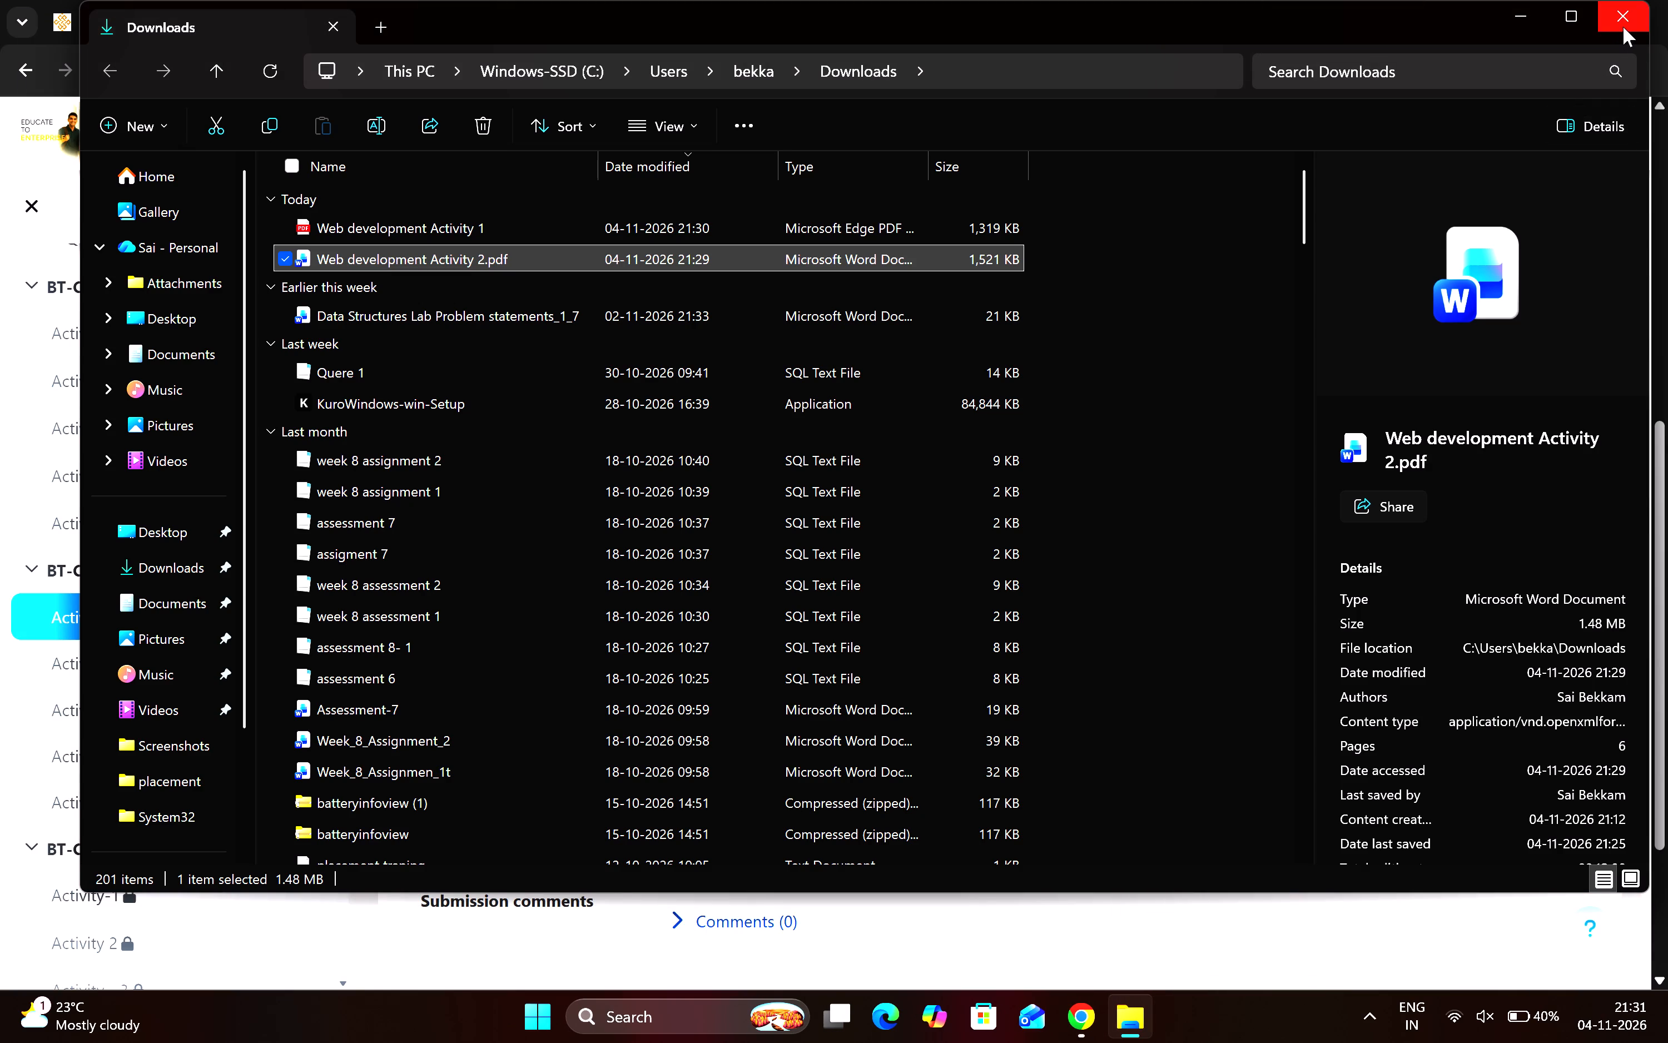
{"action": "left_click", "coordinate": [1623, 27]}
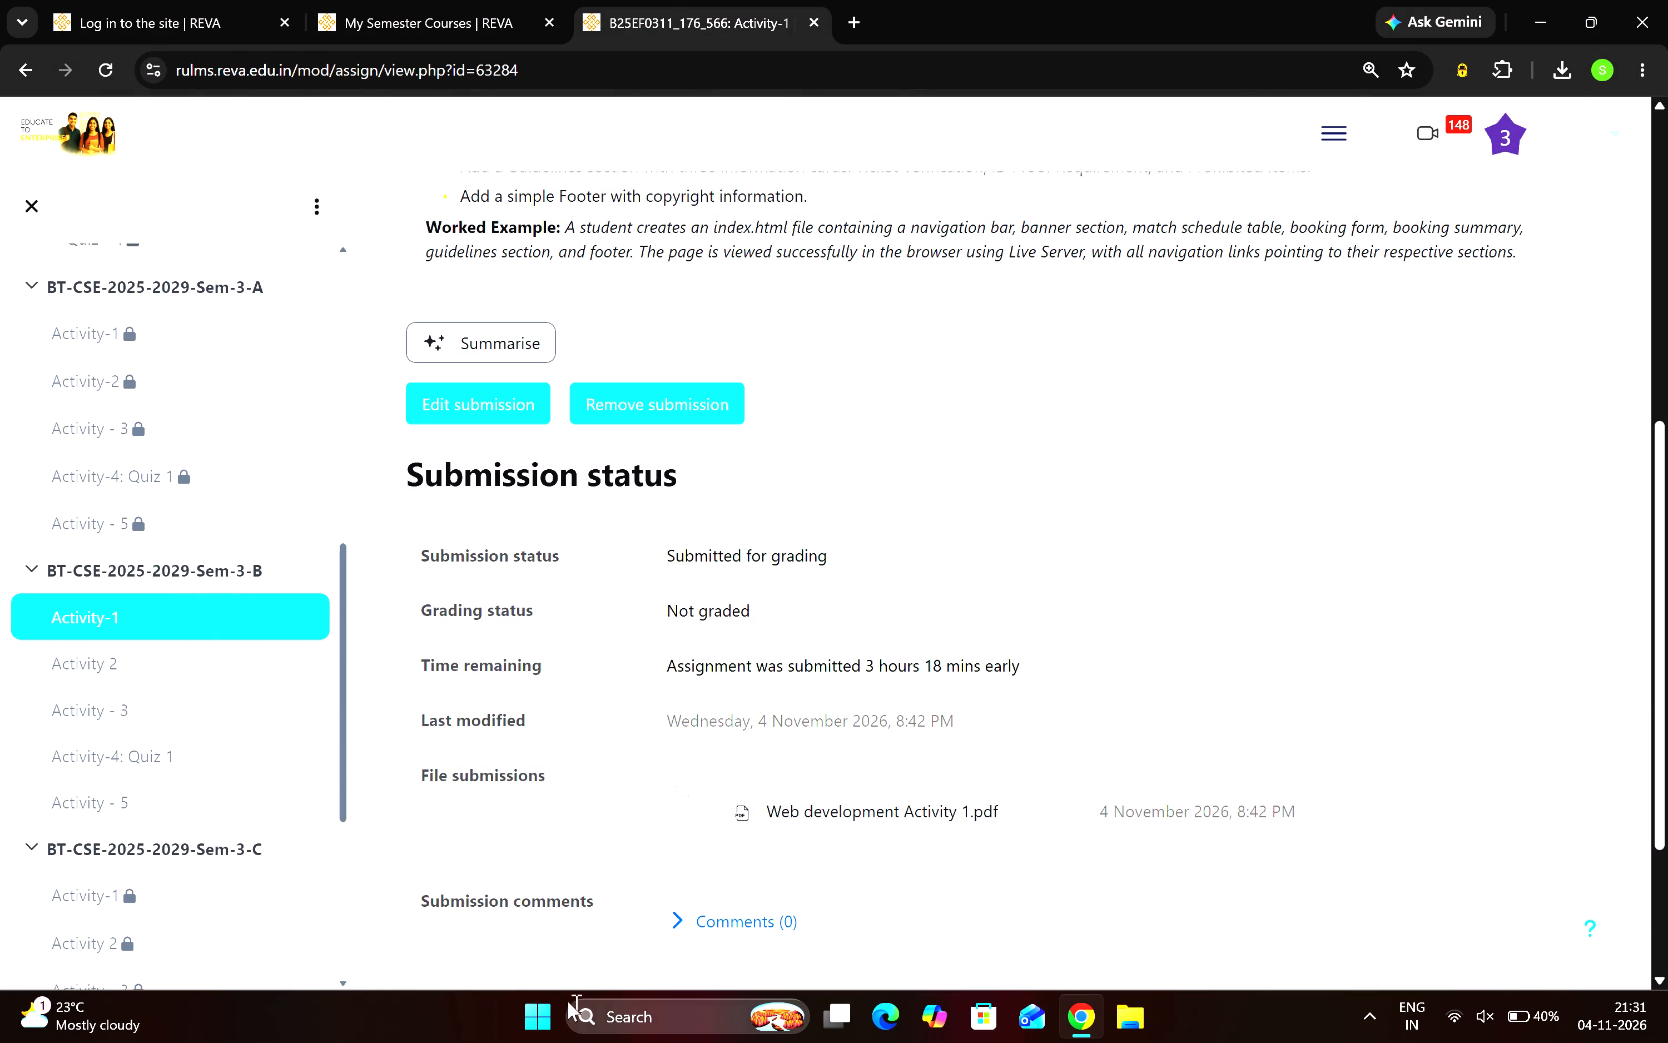
Open the downloaded "Web development Activity 2.pdf" document from Word's recent files and review it through to the GitHub repository link.
{"action": "left_click", "coordinate": [535, 1001]}
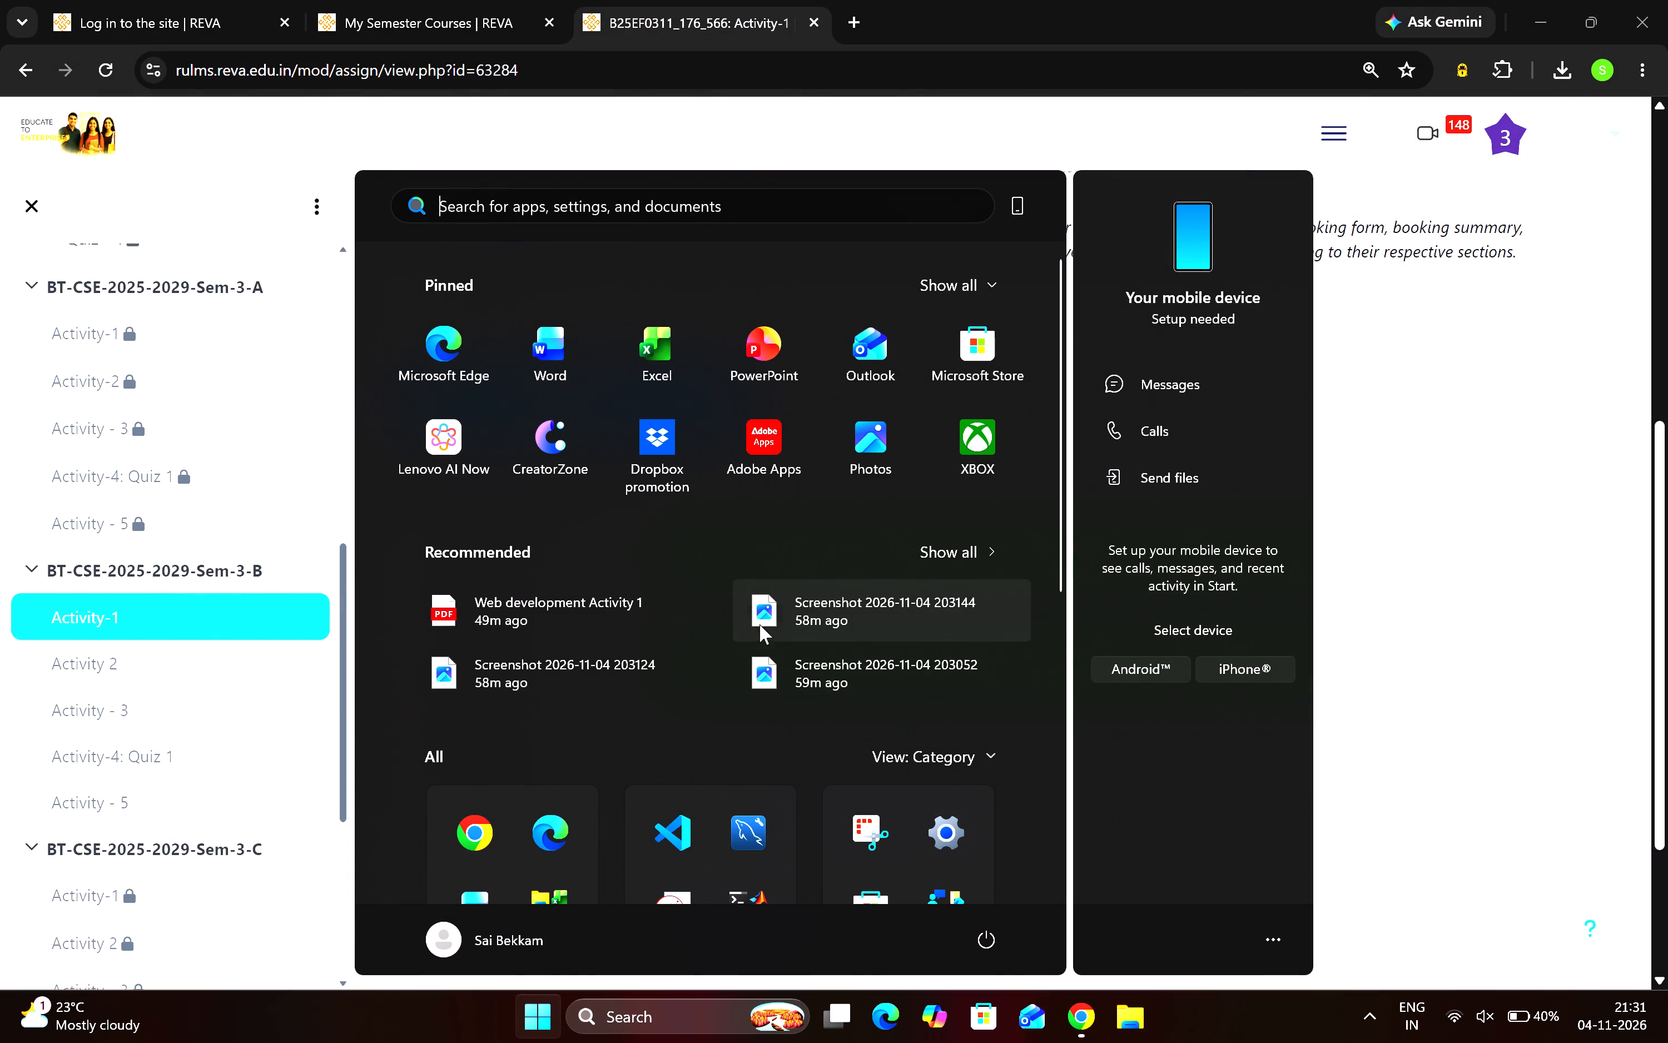
{"action": "left_click", "coordinate": [558, 341]}
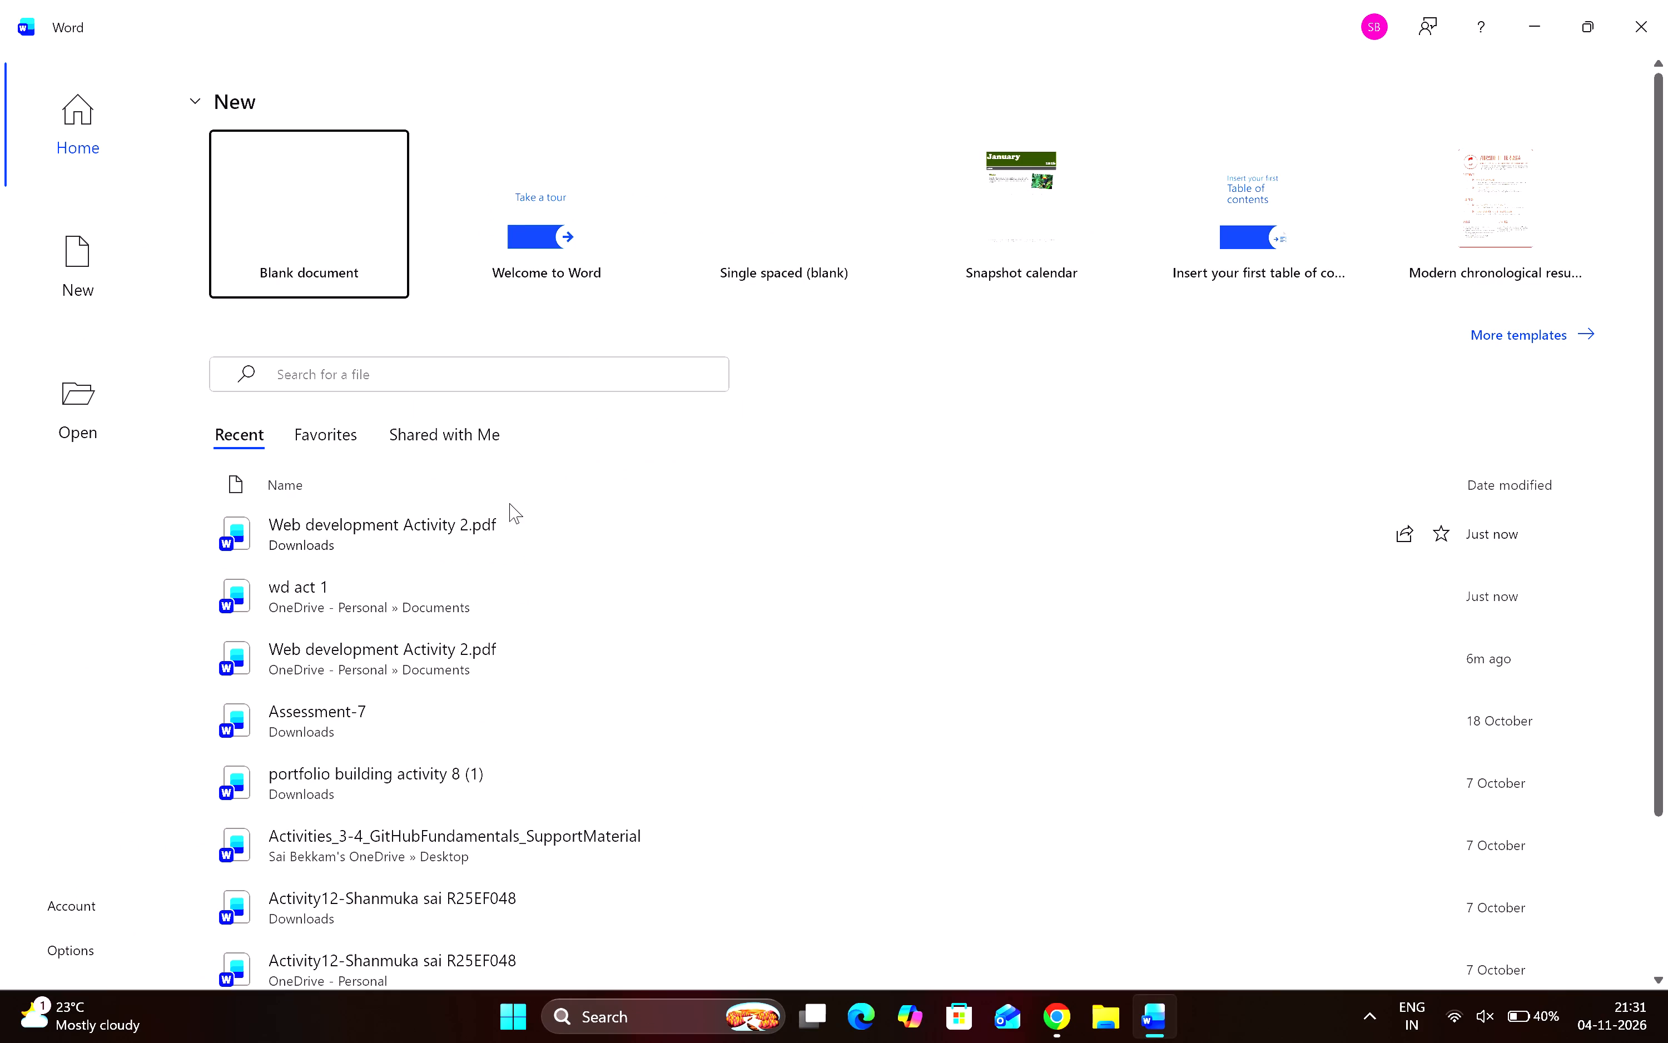
{"action": "left_click_drag", "start_coordinate": [509, 503], "coordinate": [548, 569]}
{"action": "double_click", "coordinate": [567, 536]}
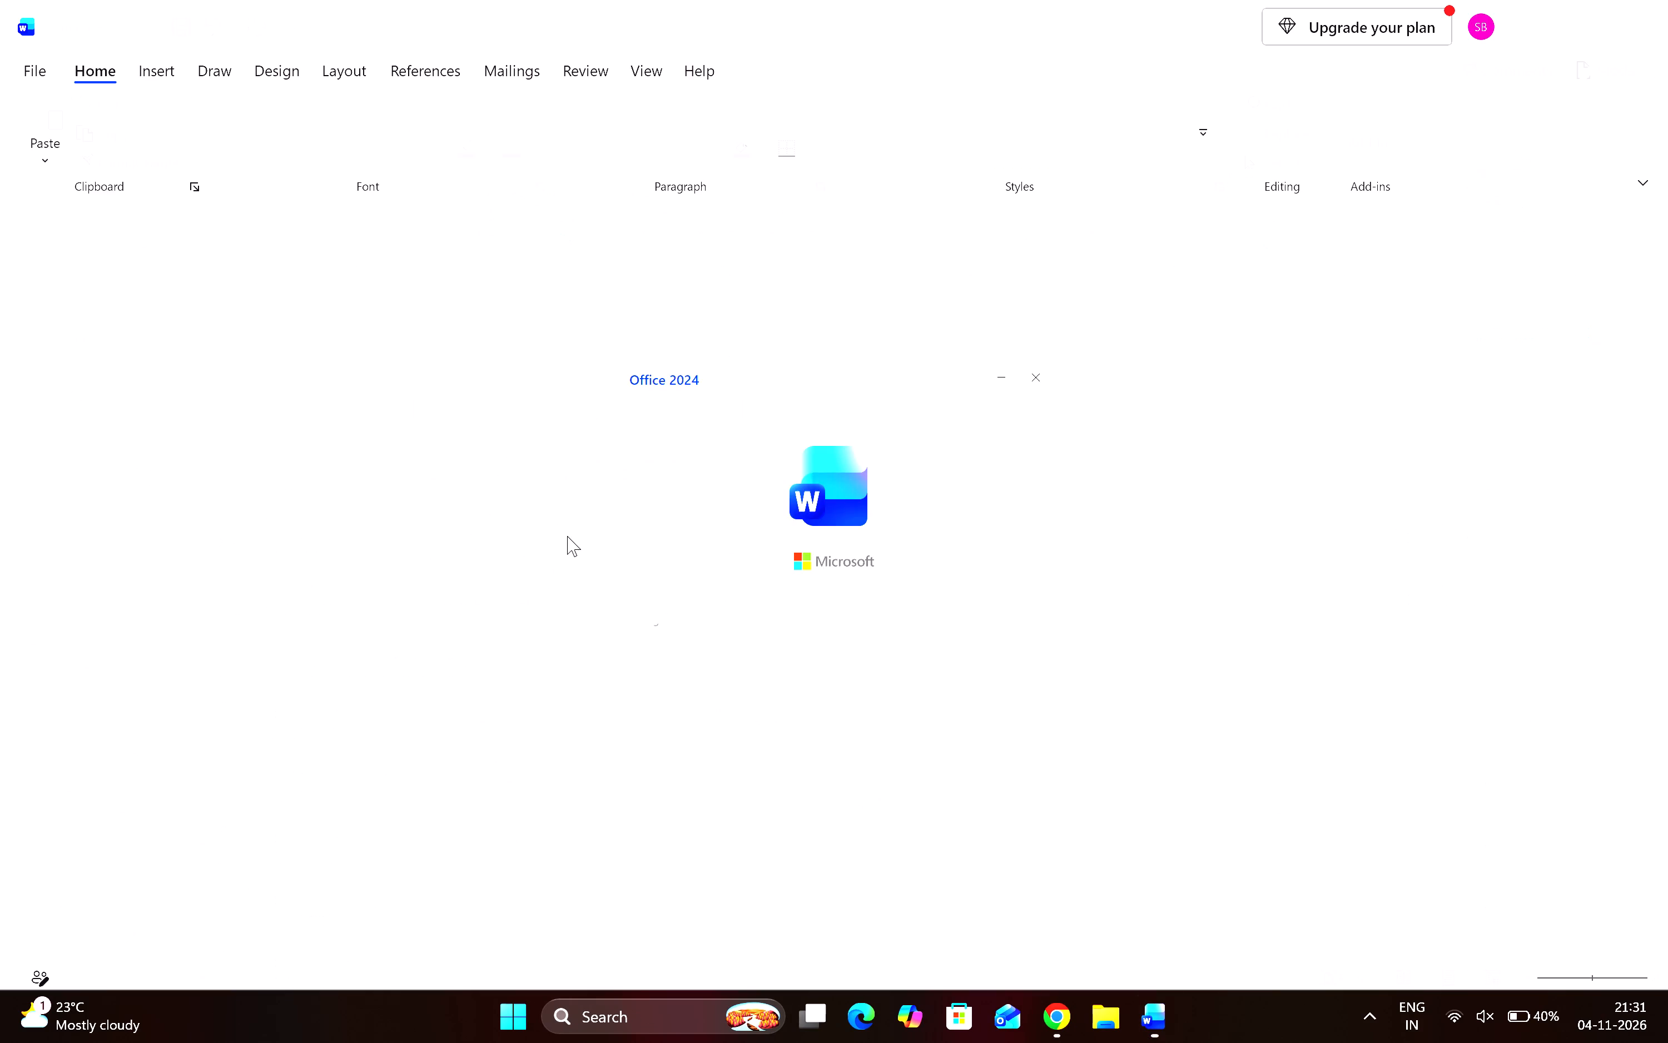
{"action": "scroll", "coordinate": [661, 619], "scroll_direction": "down", "scroll_amount": 2}
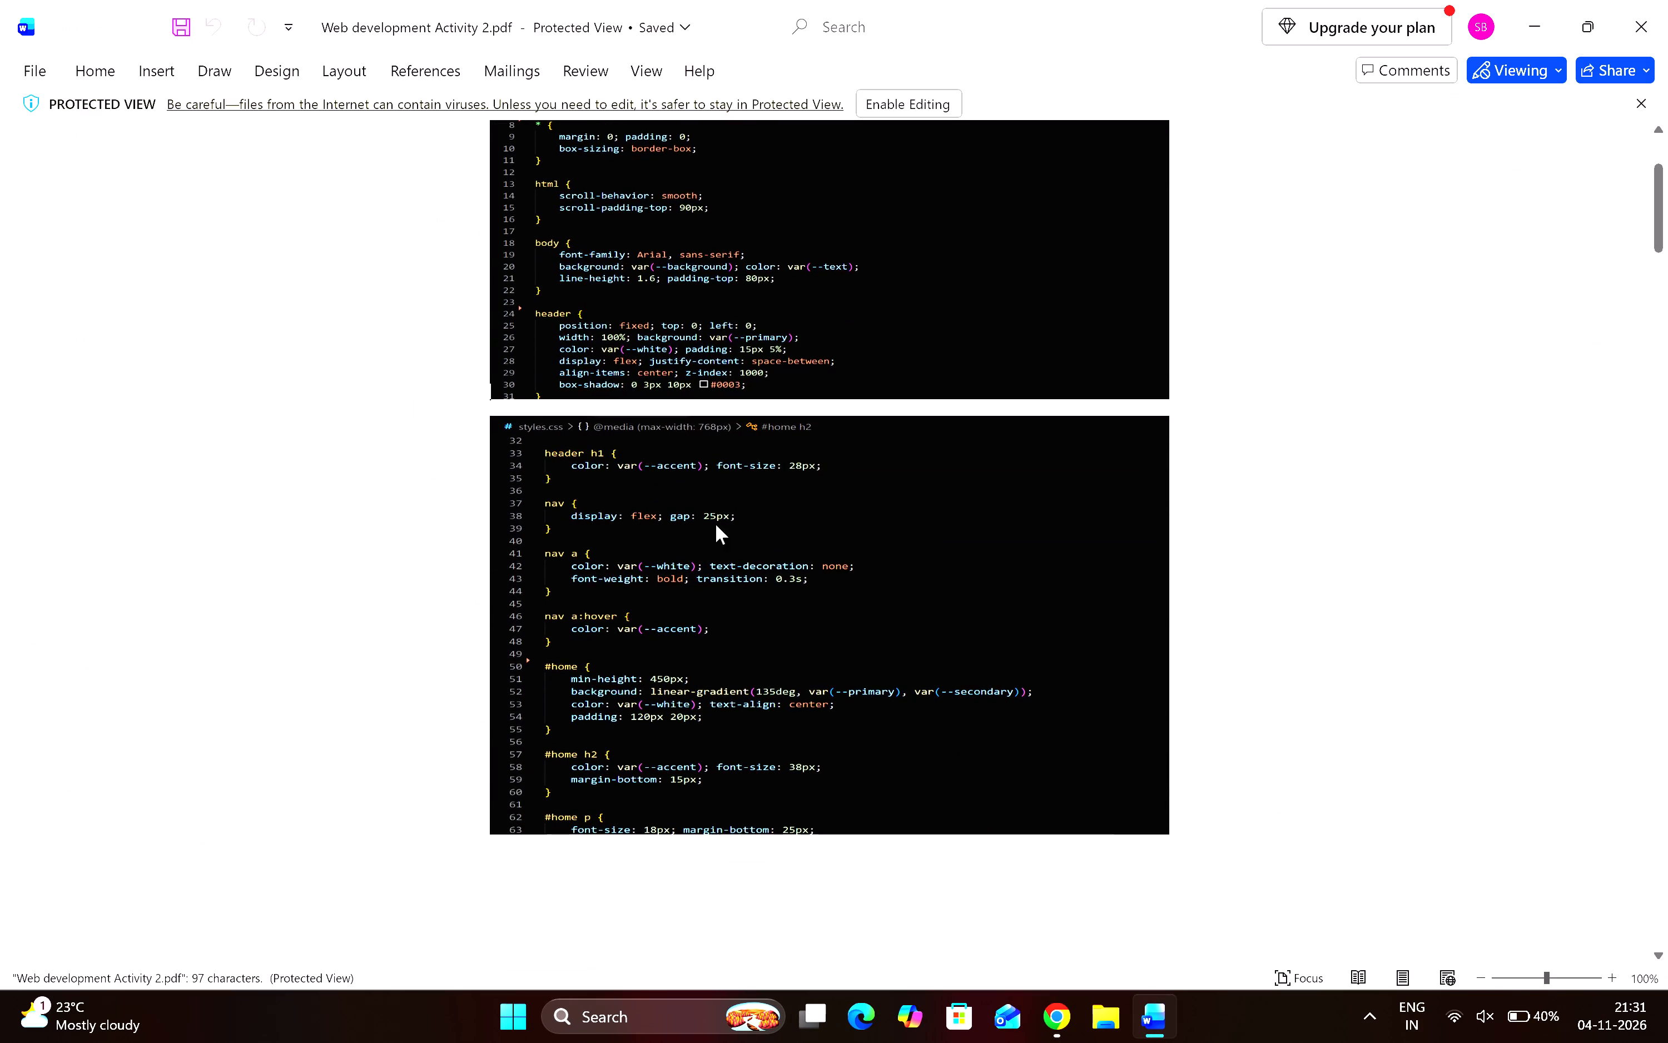
{"action": "scroll", "coordinate": [712, 648], "scroll_direction": "down", "scroll_amount": 20}
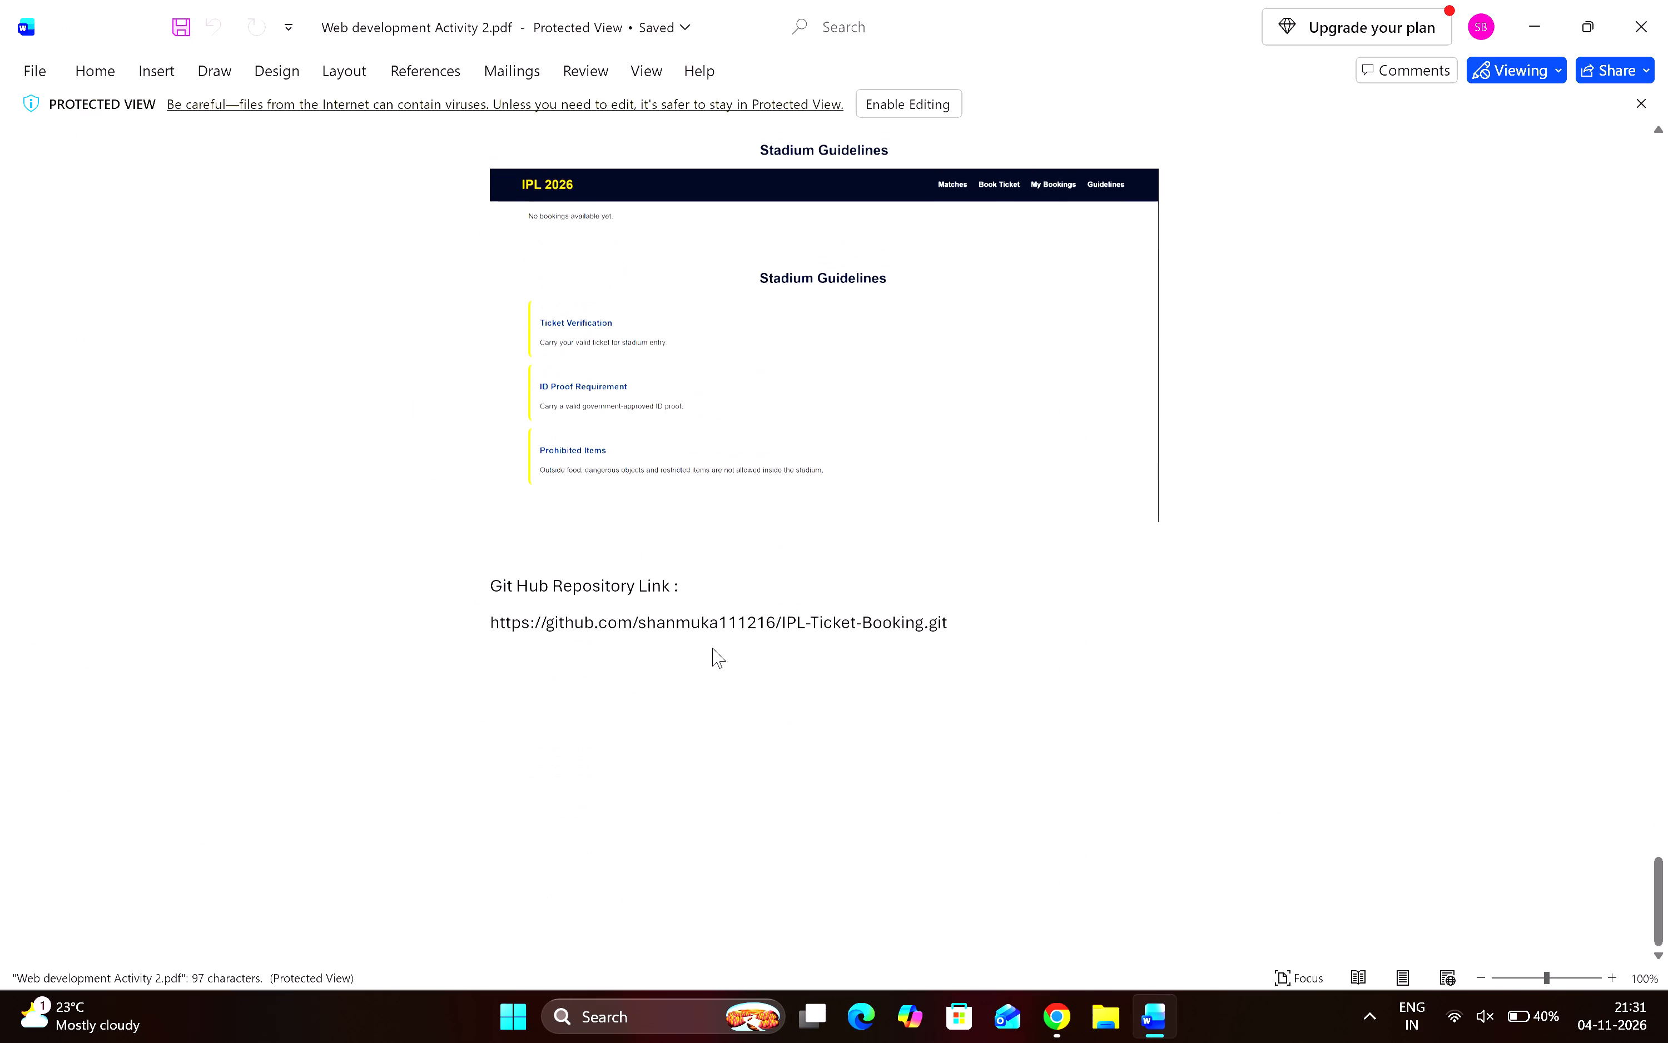
{"action": "scroll", "coordinate": [712, 648], "scroll_direction": "up", "scroll_amount": 7}
Enable saving for the Activity 2 document in Protected View and save it.
{"action": "left_click", "coordinate": [34, 72]}
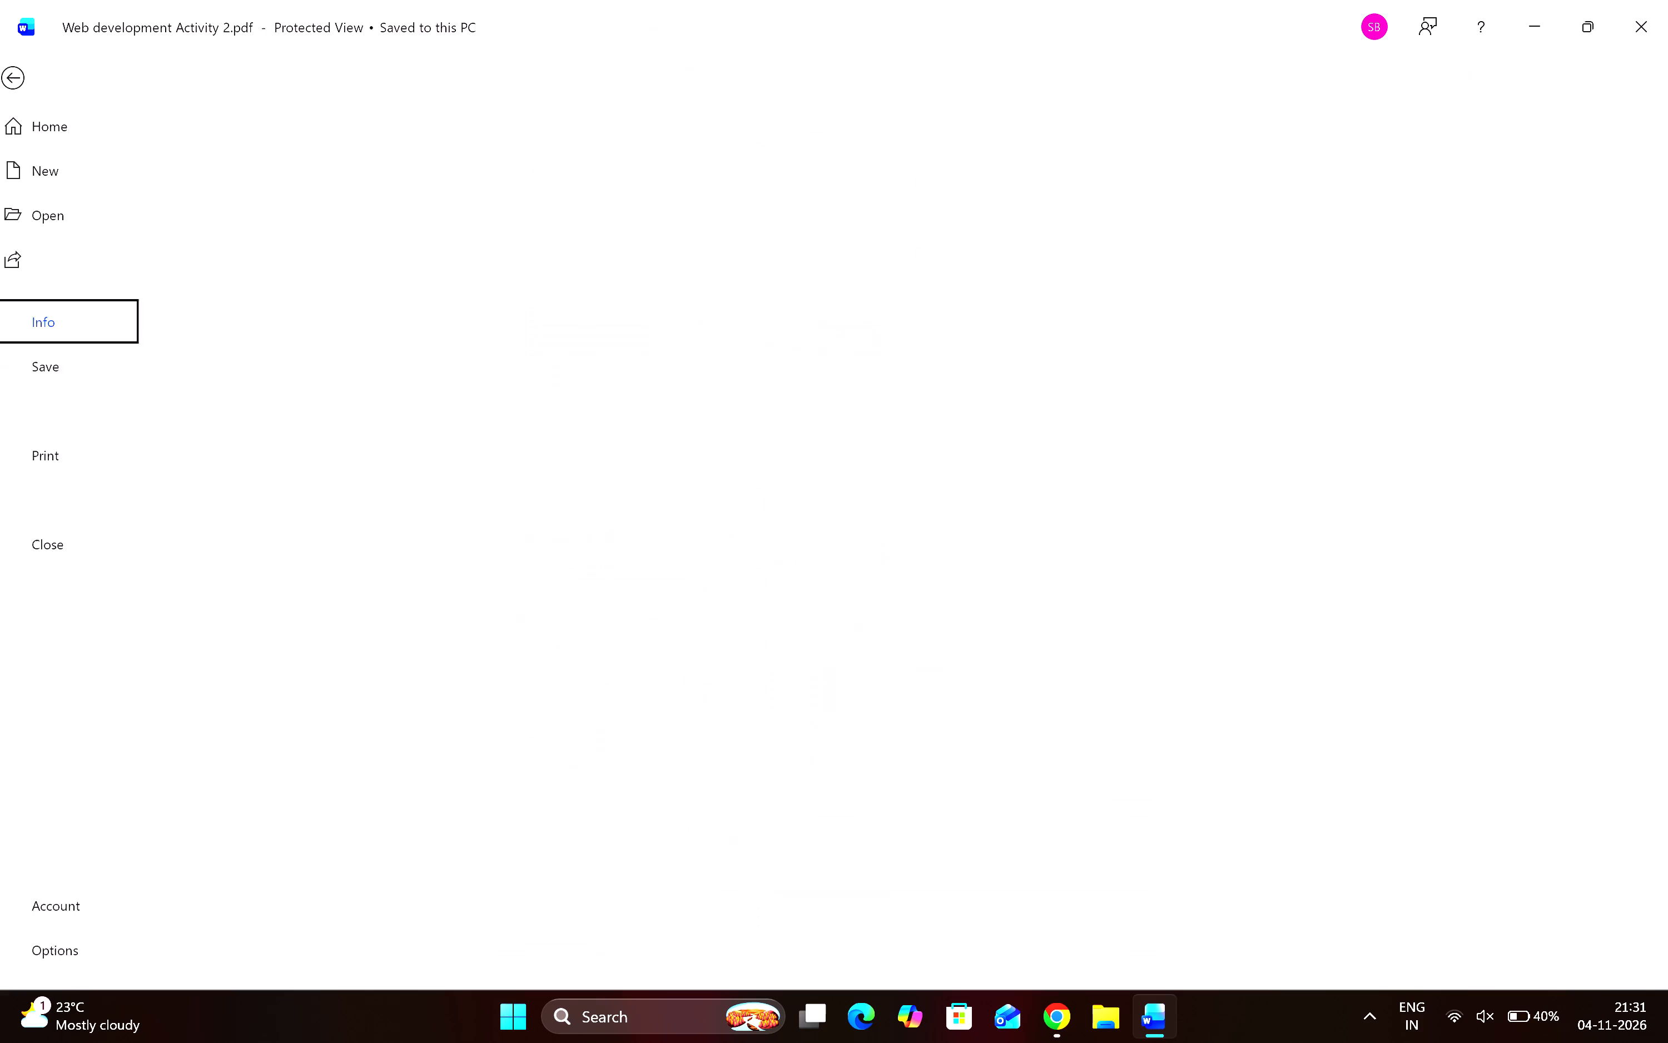
{"action": "left_click", "coordinate": [97, 369]}
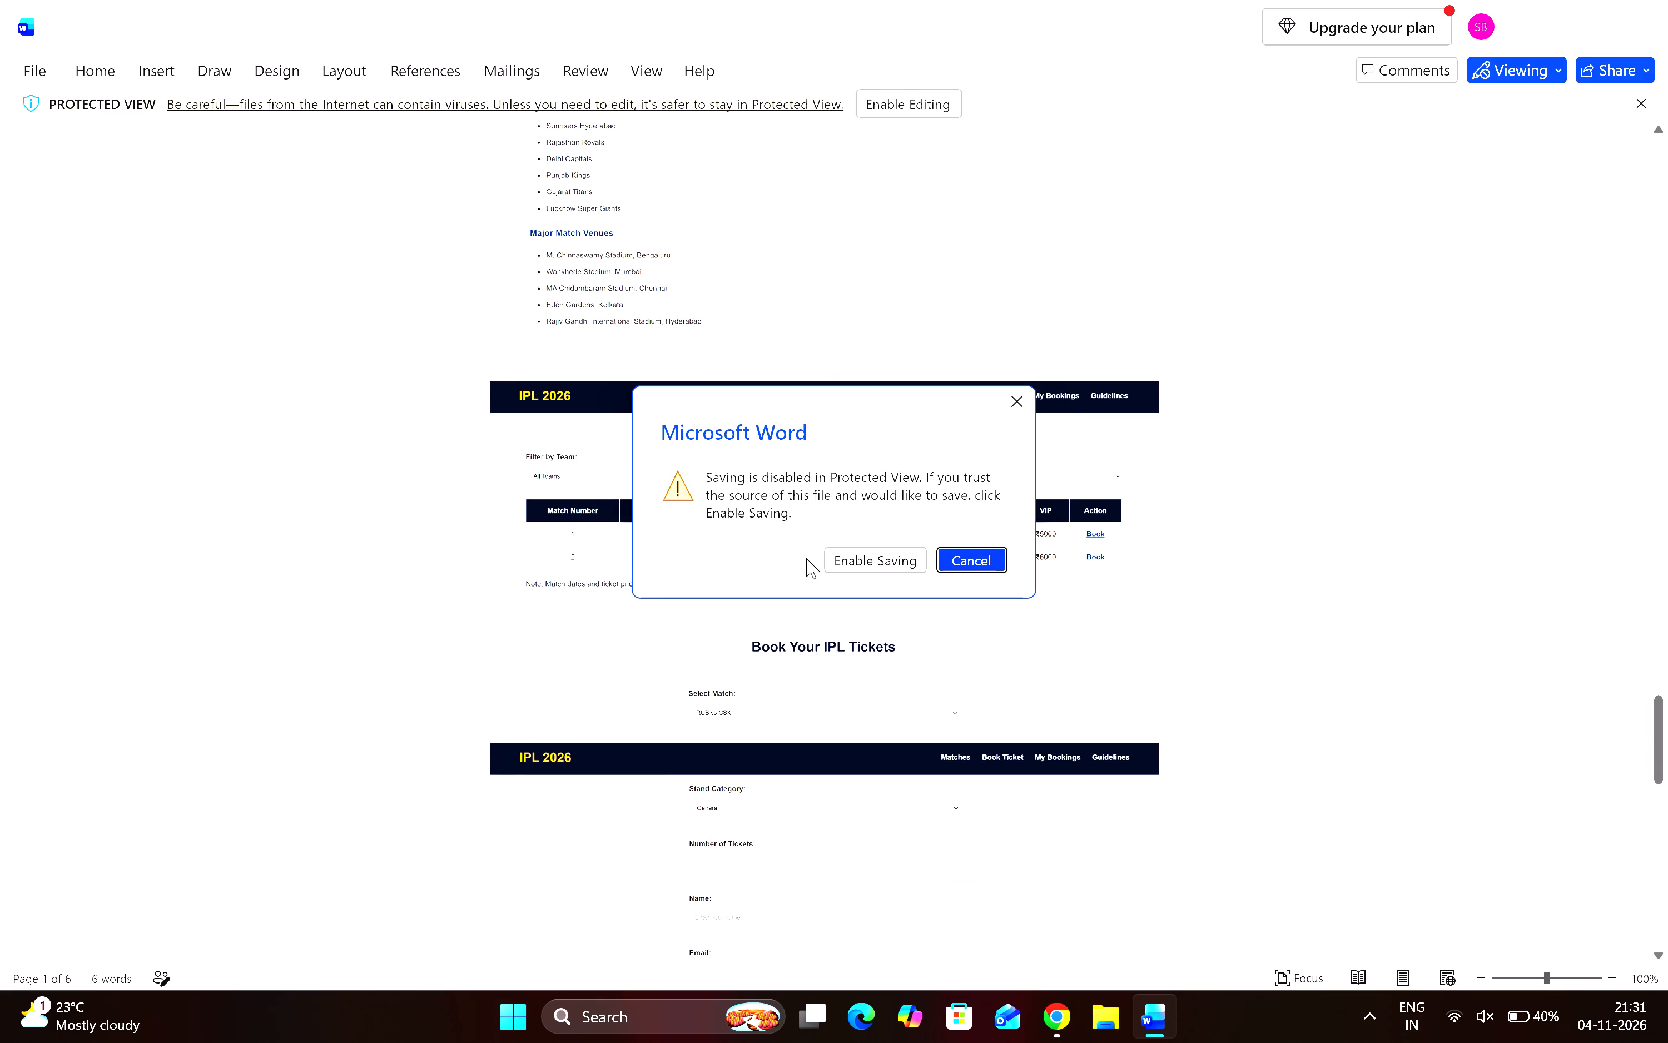
{"action": "left_click", "coordinate": [857, 554]}
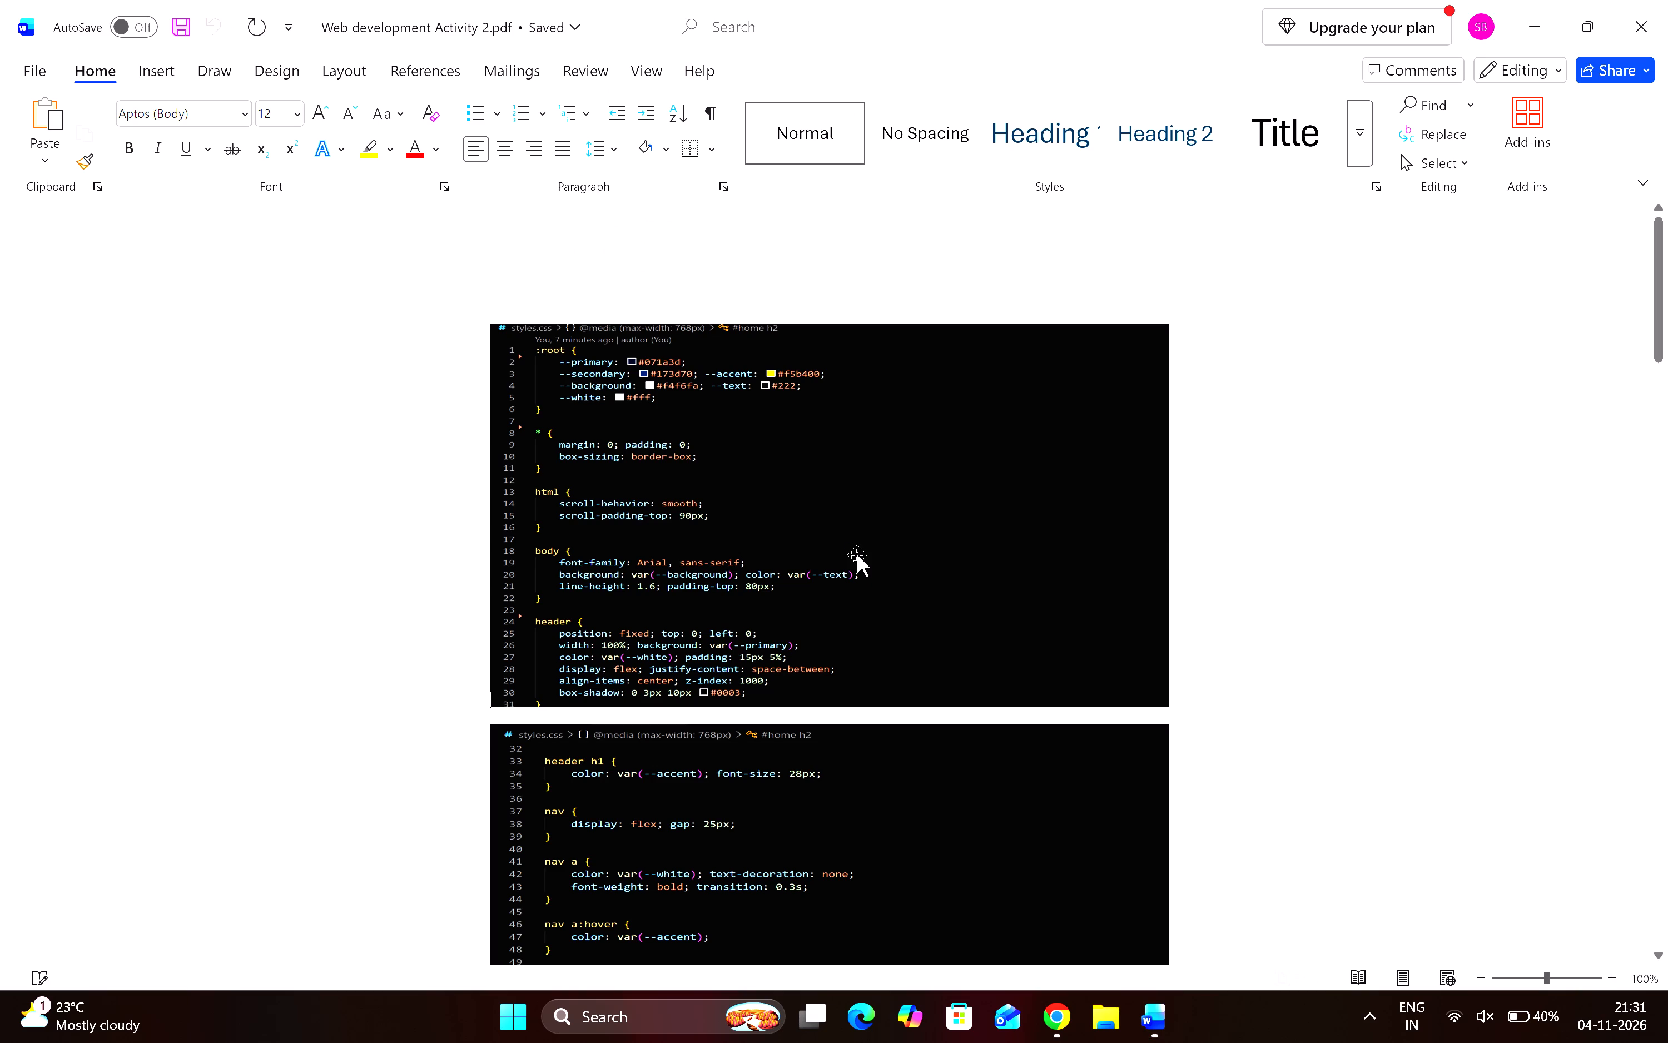
{"action": "left_click", "coordinate": [36, 67]}
{"action": "left_click", "coordinate": [69, 373]}
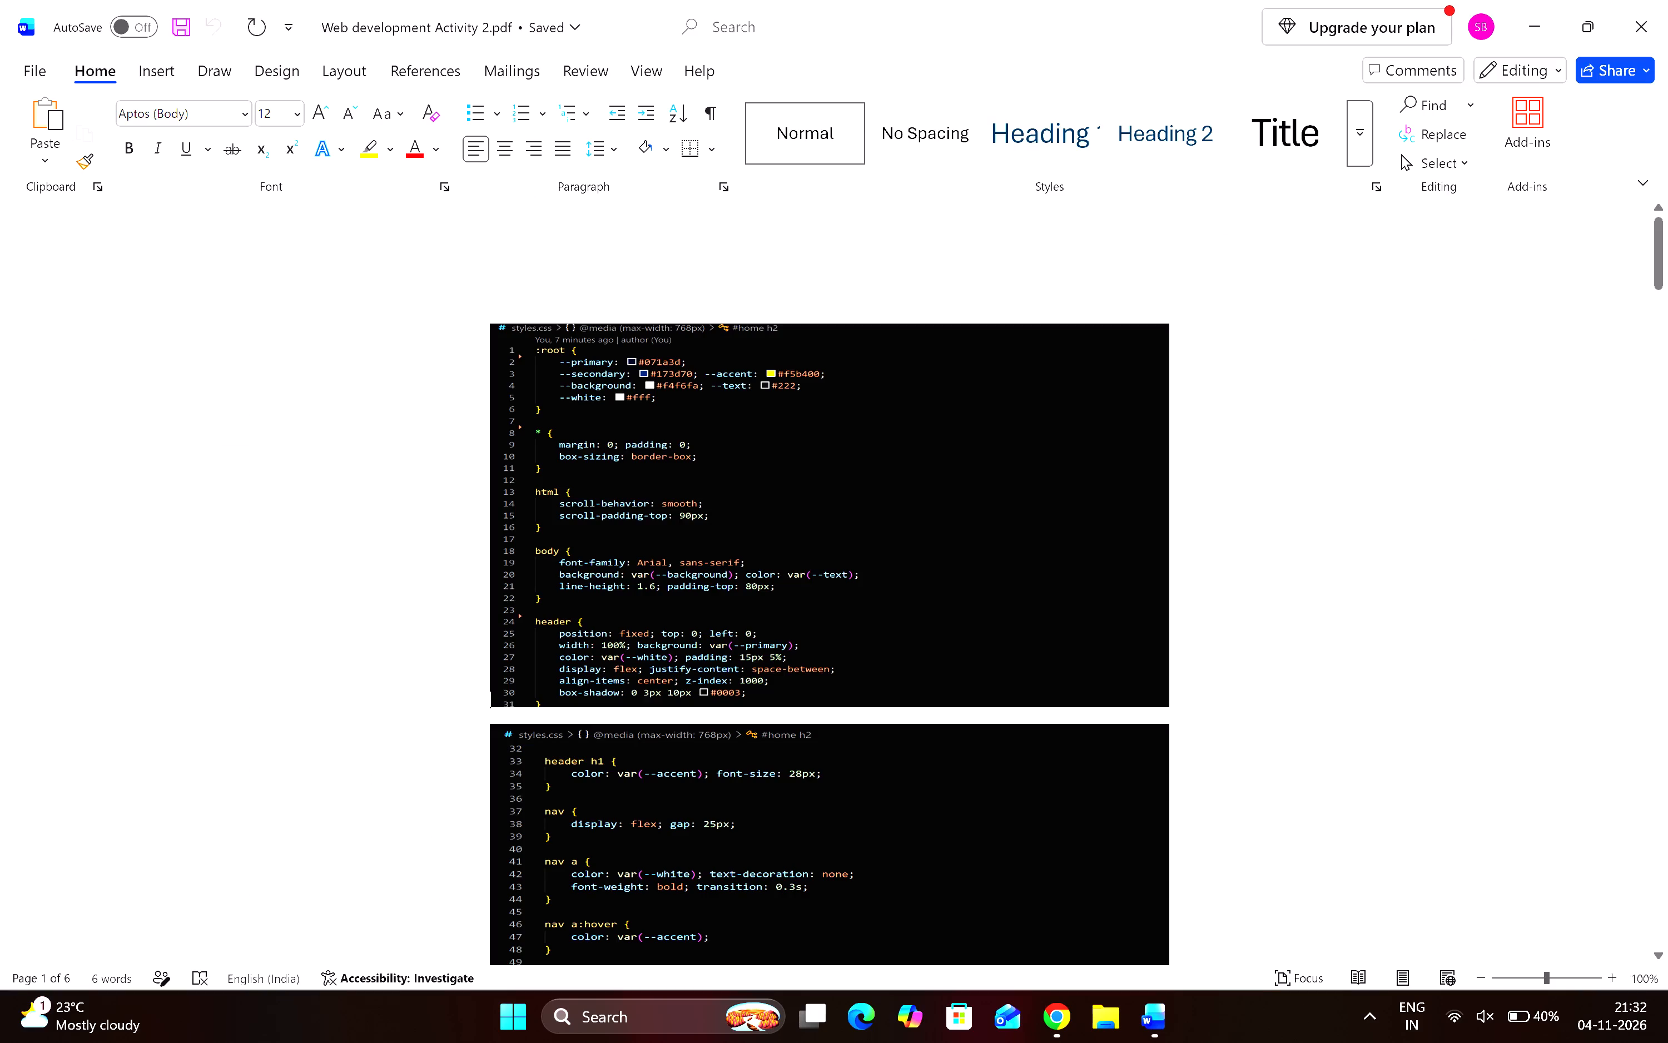
Save the document to the Desktop in PDF format as "Web development Activity 2" and check the PDF through to its last page.
{"action": "left_click", "coordinate": [40, 72]}
{"action": "left_click", "coordinate": [78, 407]}
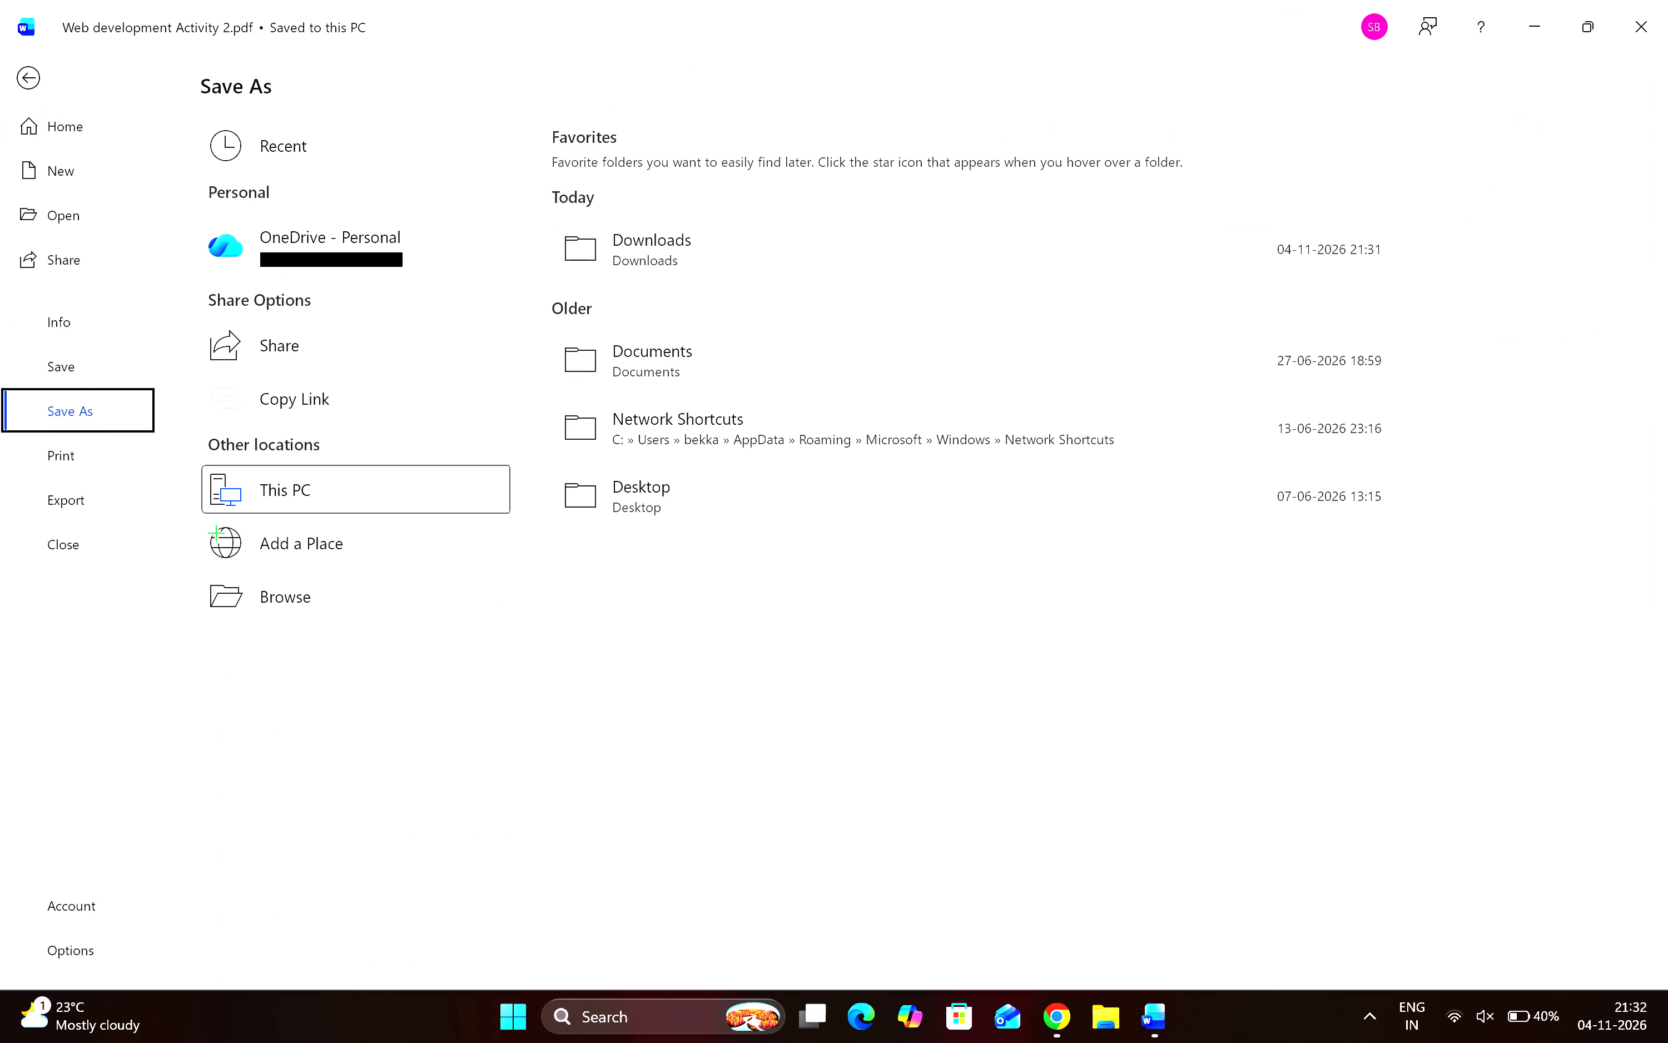
{"action": "left_click", "coordinate": [249, 612]}
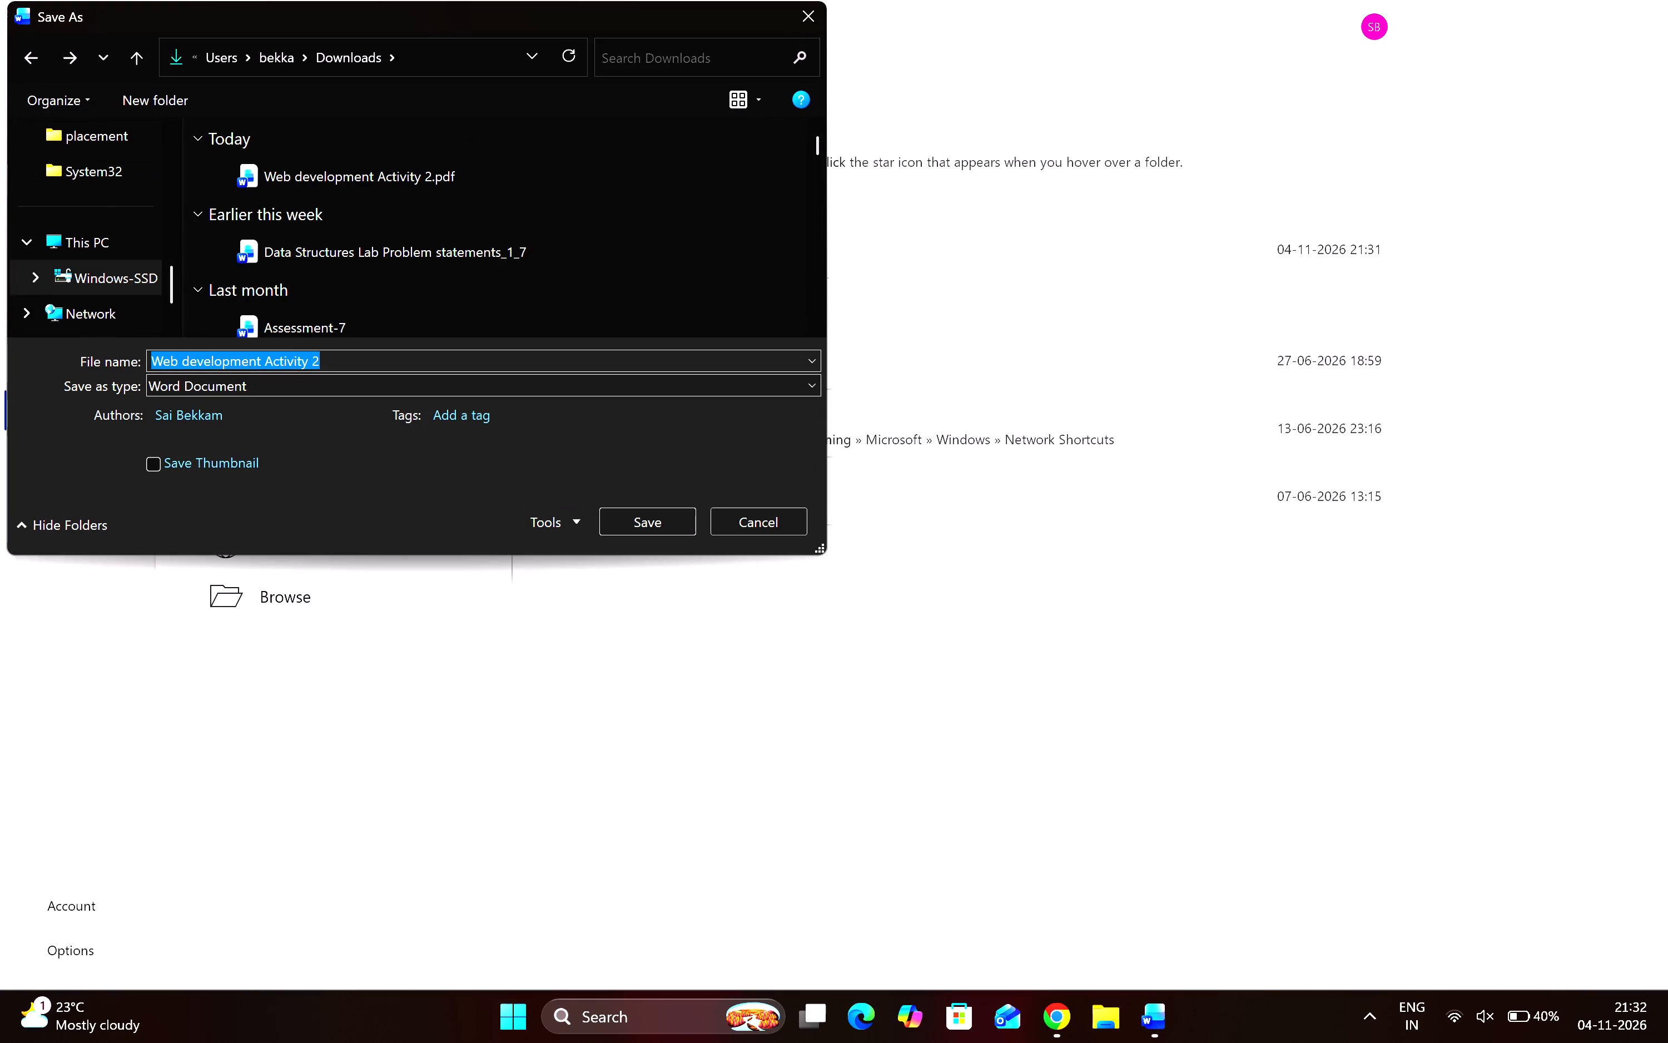
{"action": "left_click", "coordinate": [219, 393]}
{"action": "left_click", "coordinate": [178, 518]}
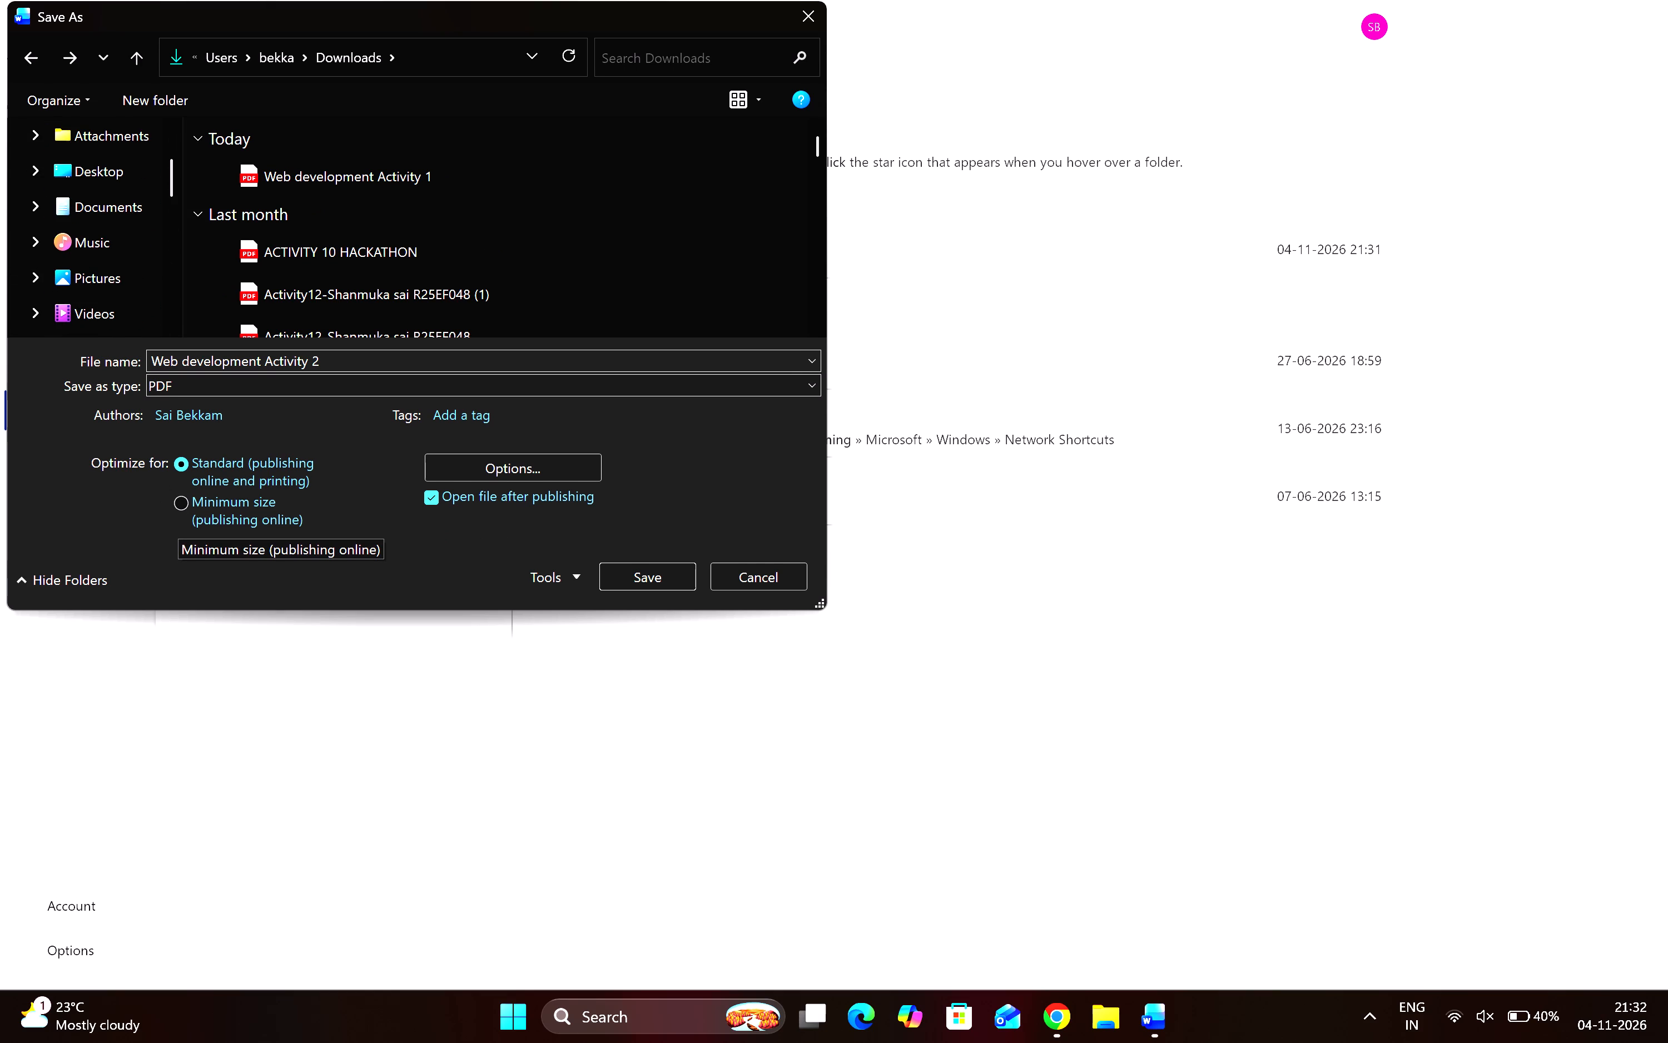
{"action": "left_click", "coordinate": [86, 166]}
{"action": "left_click", "coordinate": [658, 587]}
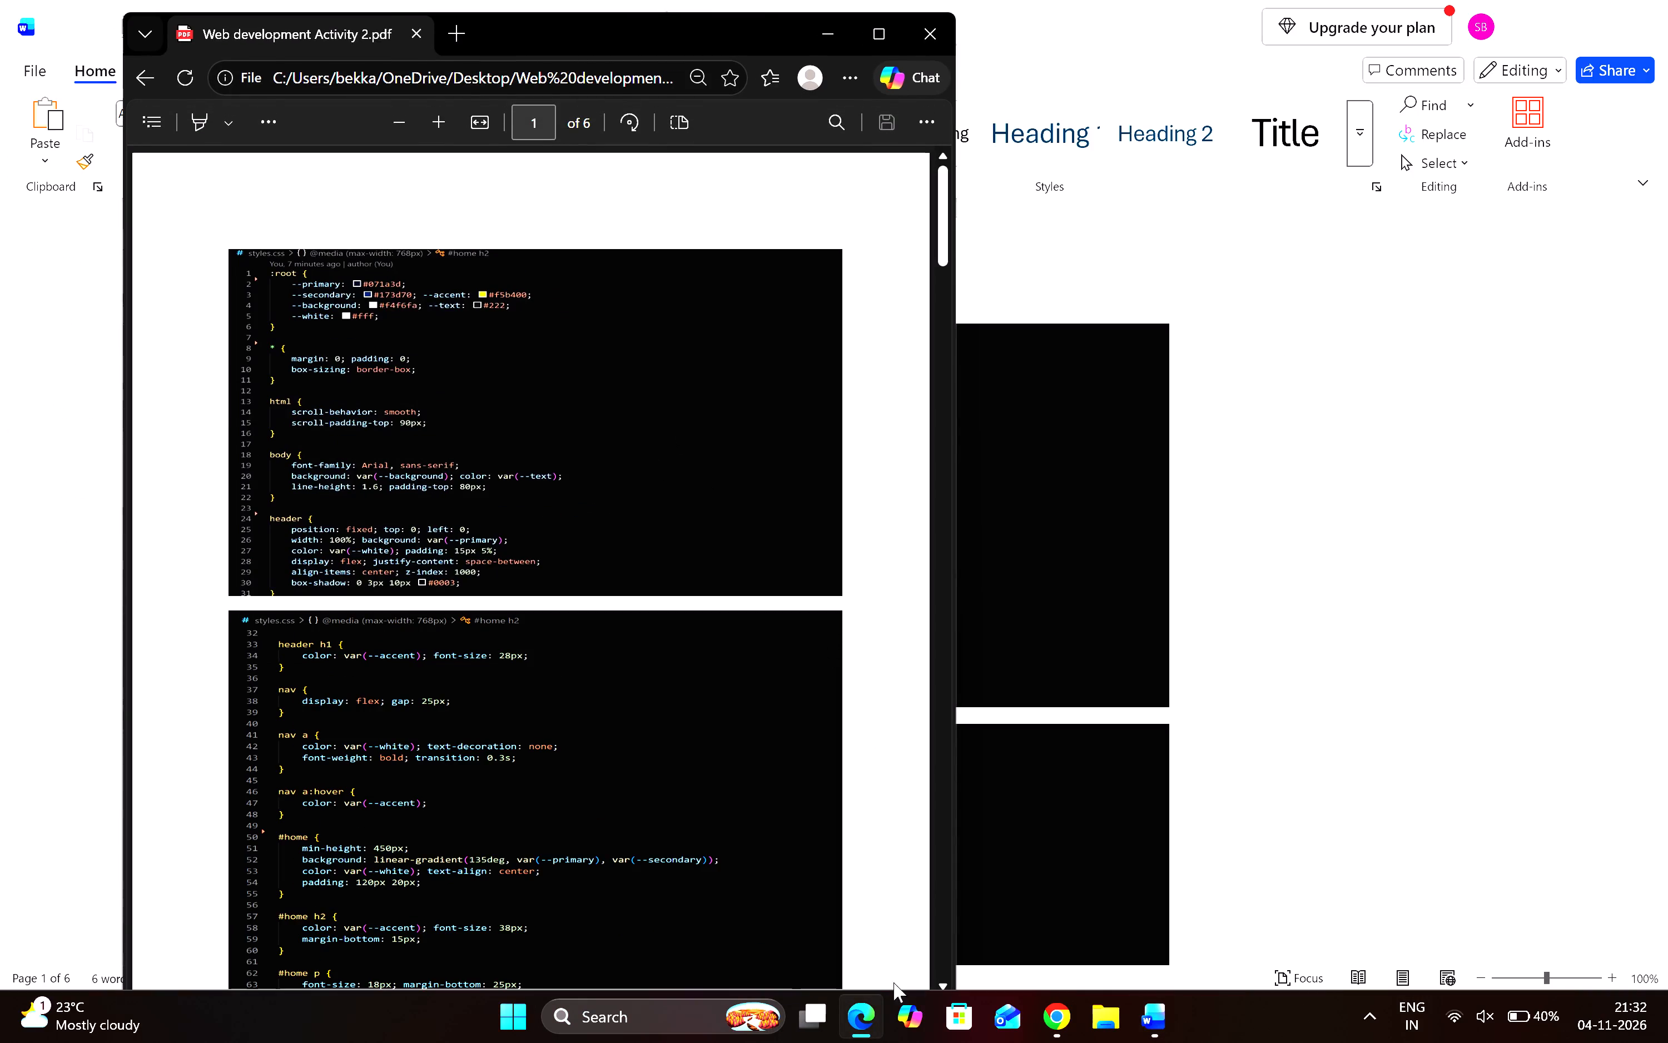
{"action": "scroll", "coordinate": [742, 603], "scroll_direction": "down", "scroll_amount": 8}
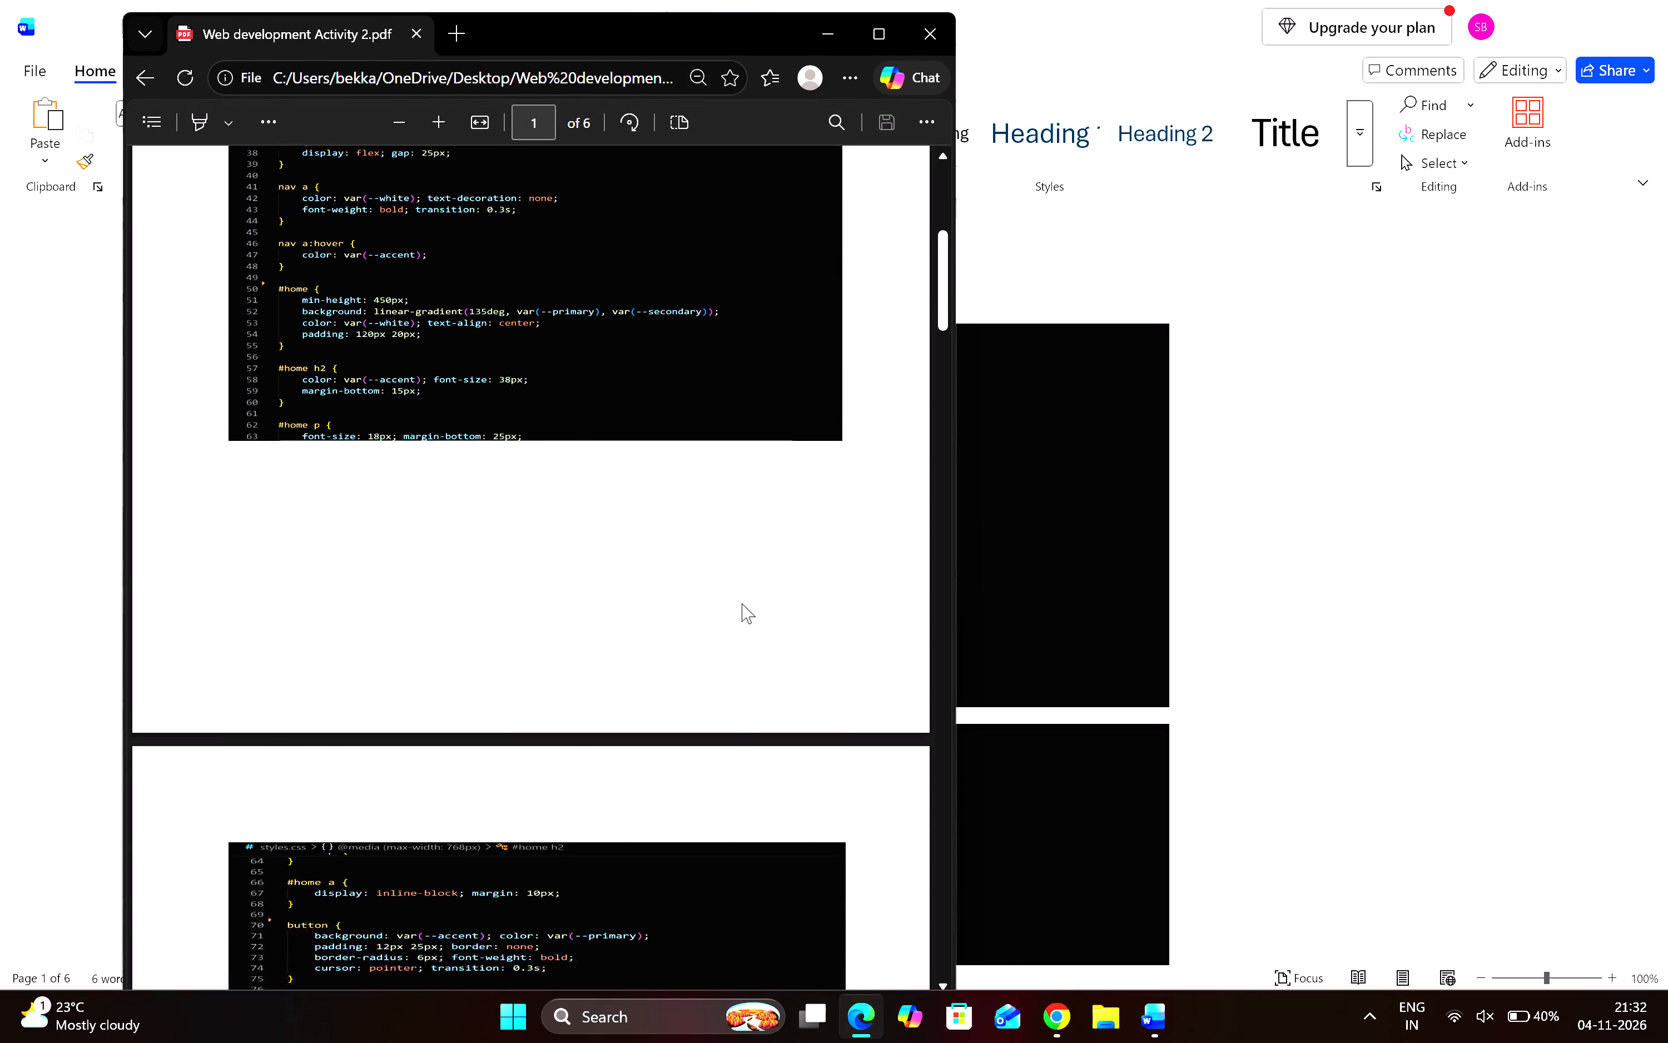
{"action": "scroll", "coordinate": [742, 603], "scroll_direction": "down", "scroll_amount": 12}
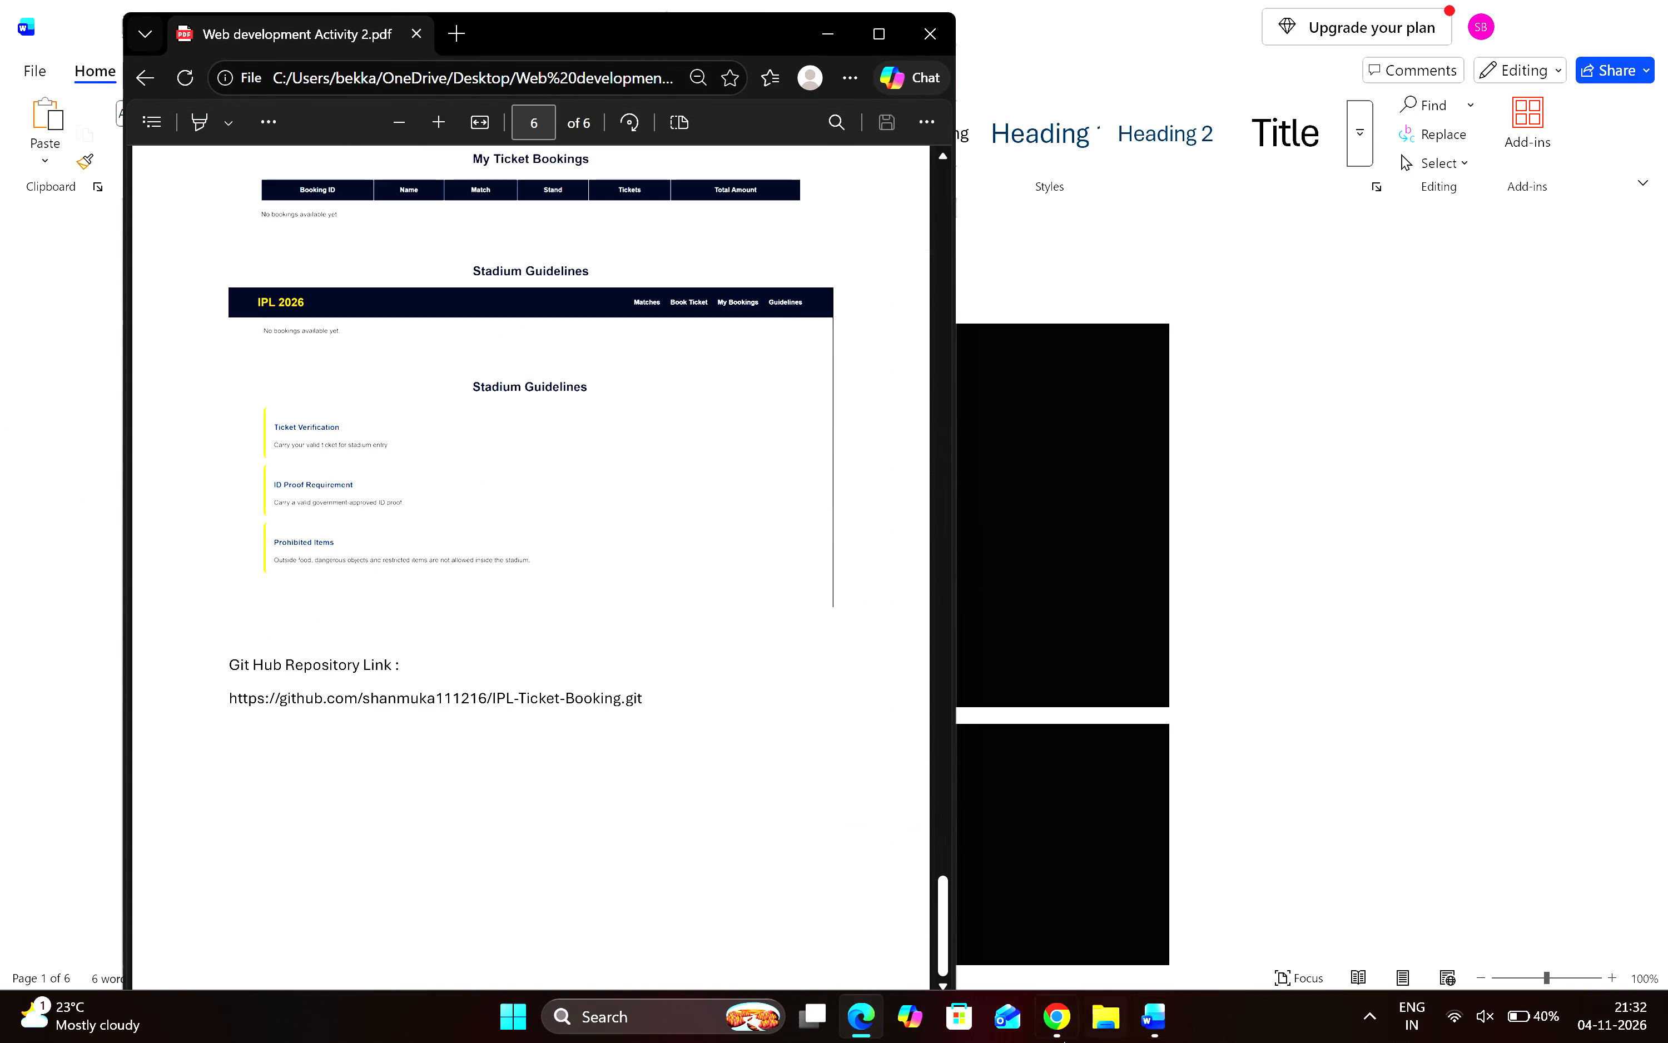
Switch to Chrome and remove the existing submission from Activity-1 under BT-CSE-2025-2029-Sem-3-B.
{"action": "left_click", "coordinate": [1045, 907]}
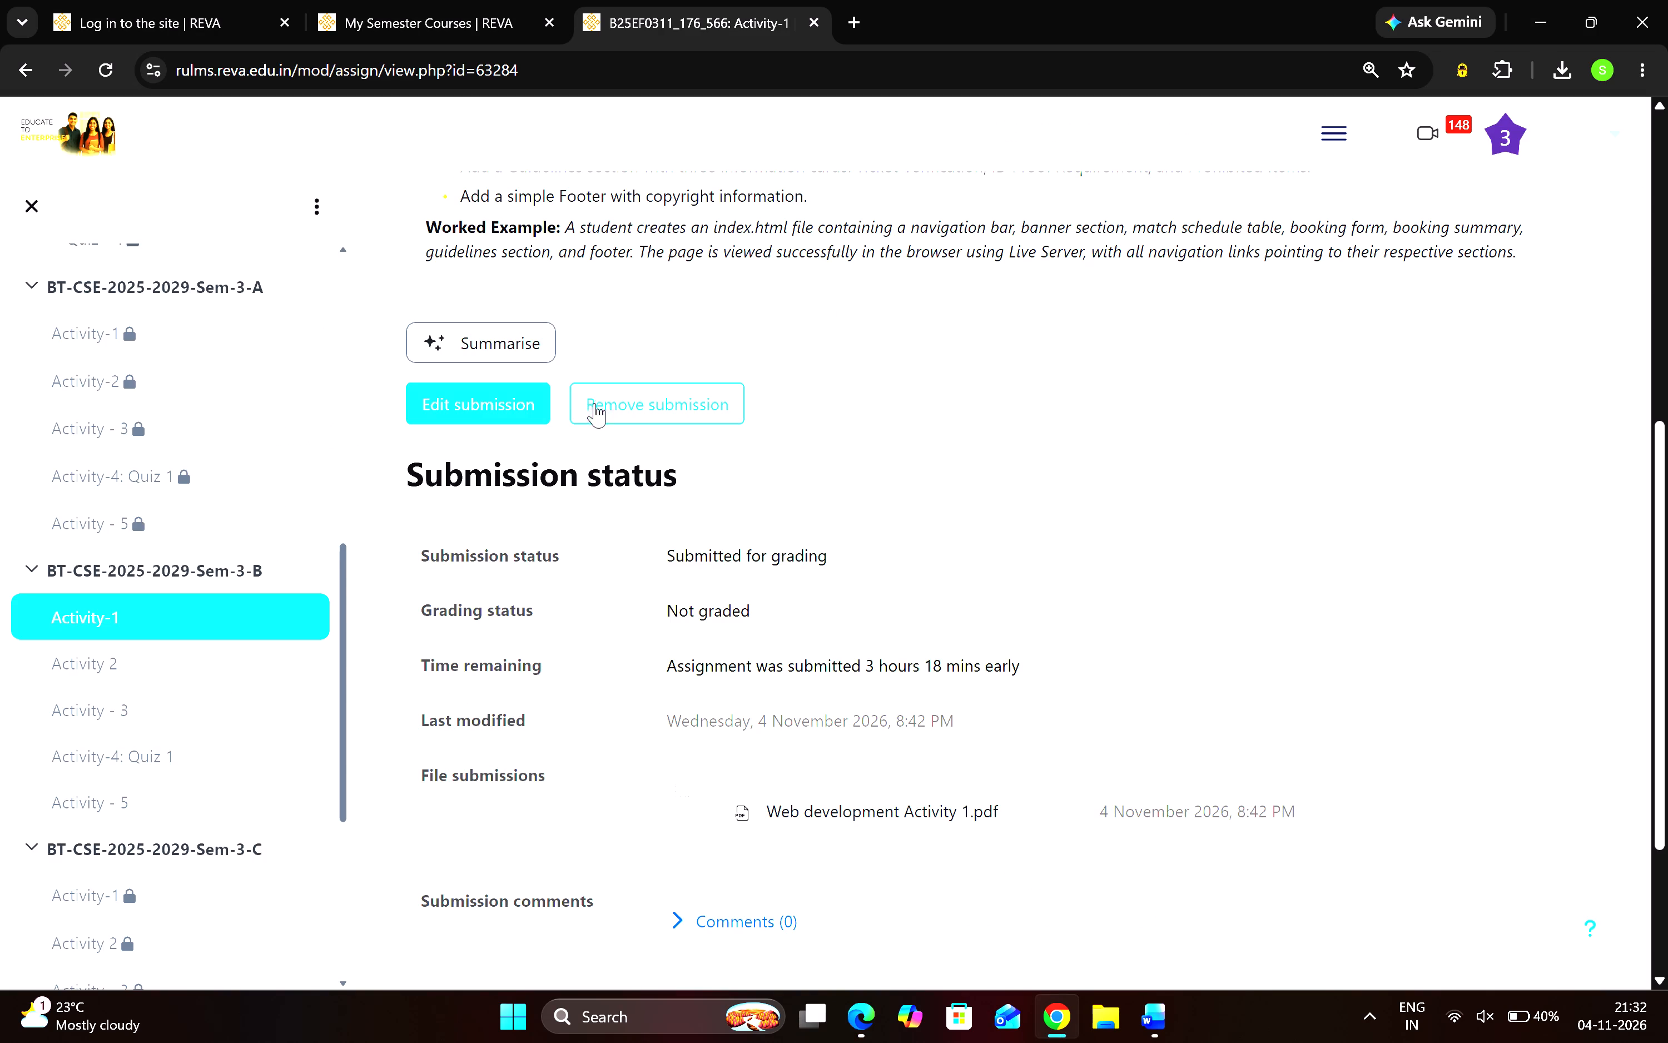
{"action": "left_click", "coordinate": [639, 399]}
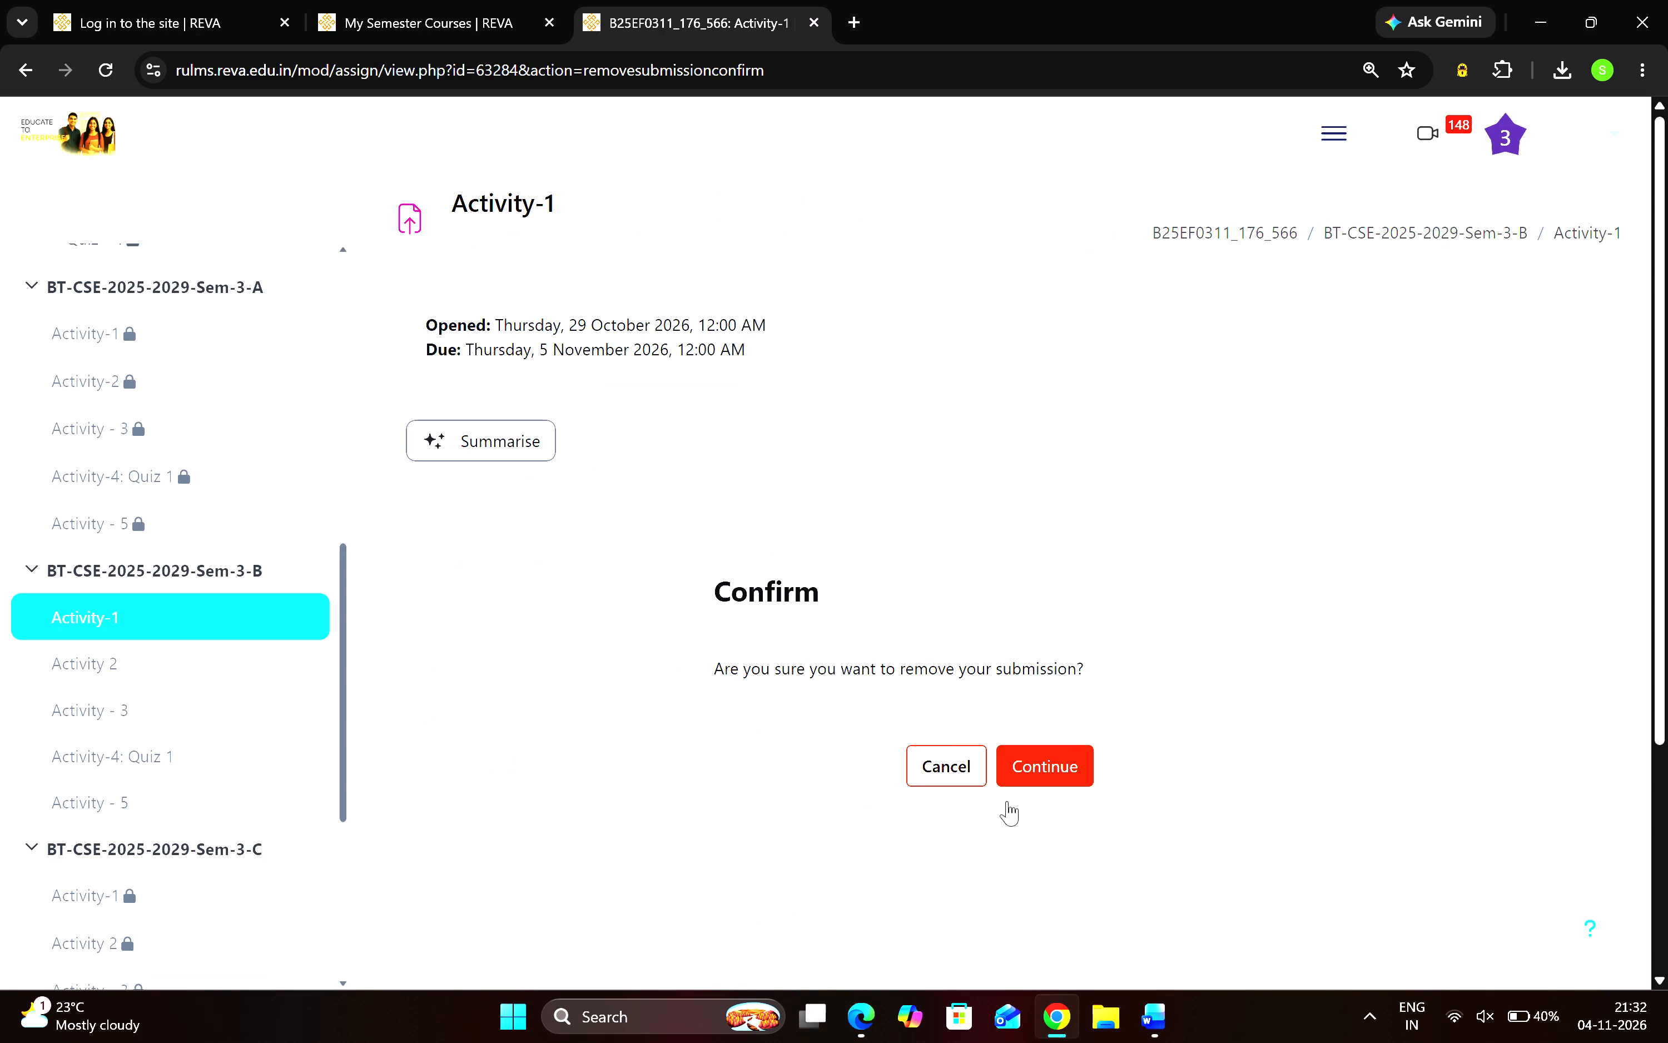
{"action": "left_click", "coordinate": [1067, 774]}
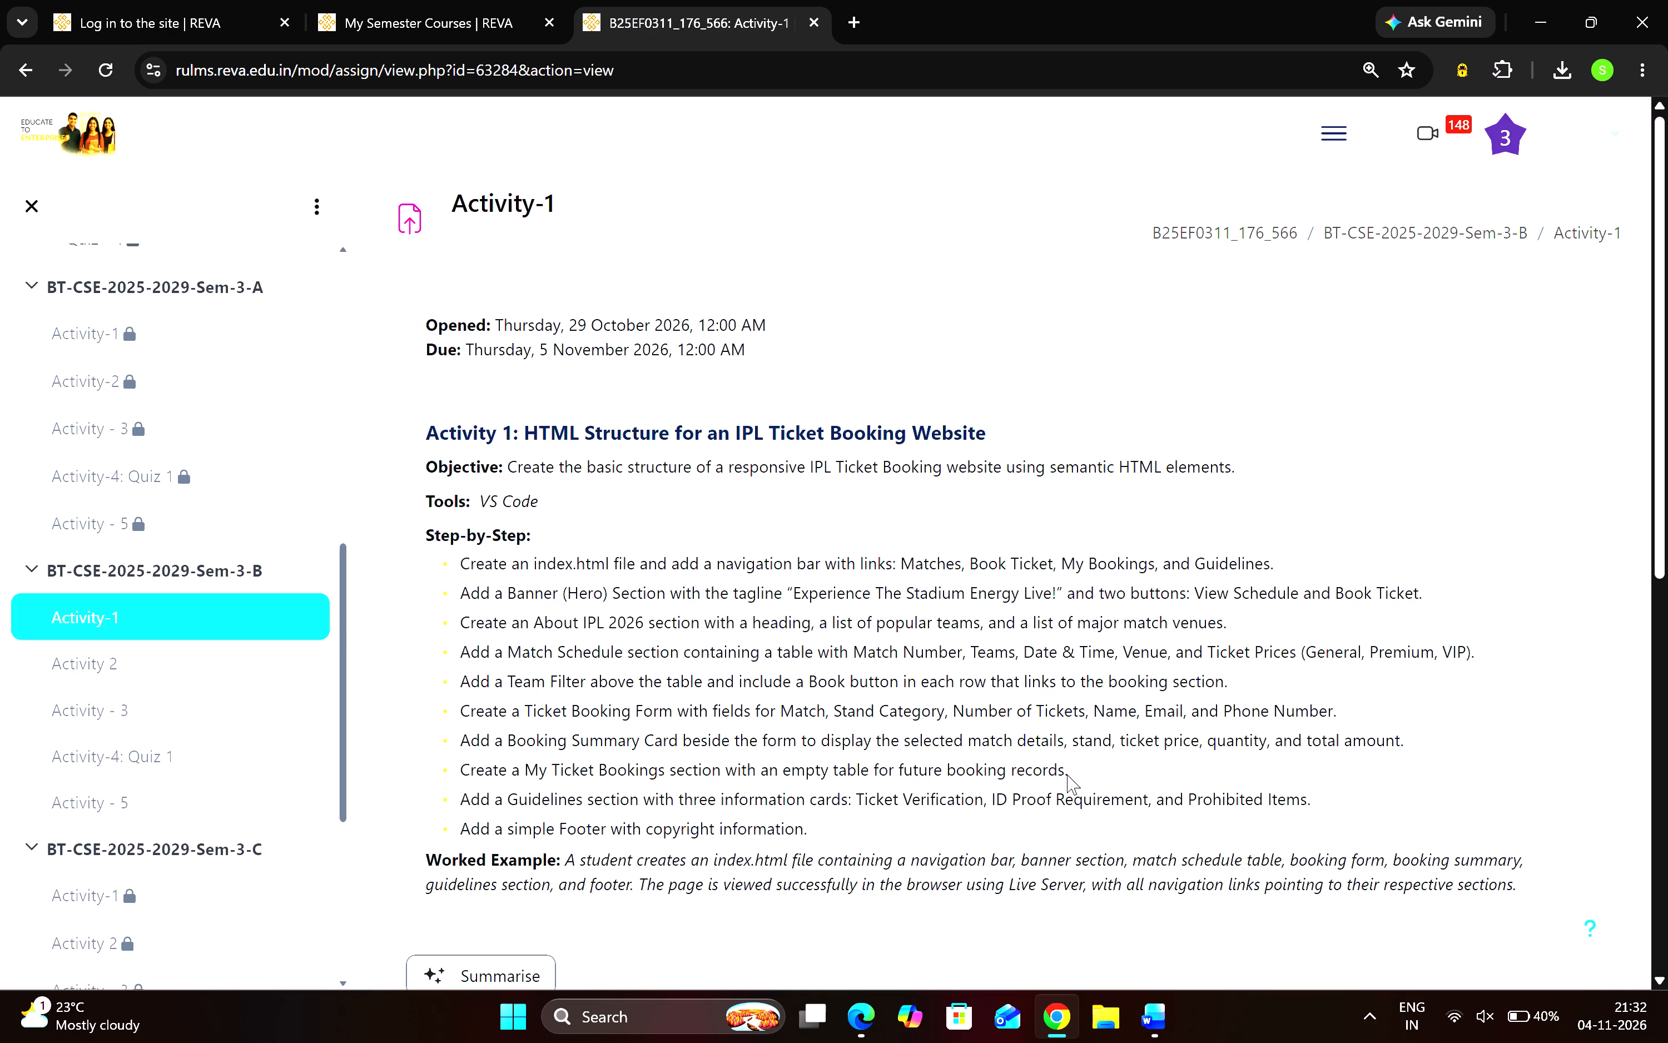
Start a new submission for Activity-1 and go to its file submissions area.
{"action": "scroll", "coordinate": [743, 579], "scroll_direction": "down", "scroll_amount": 6}
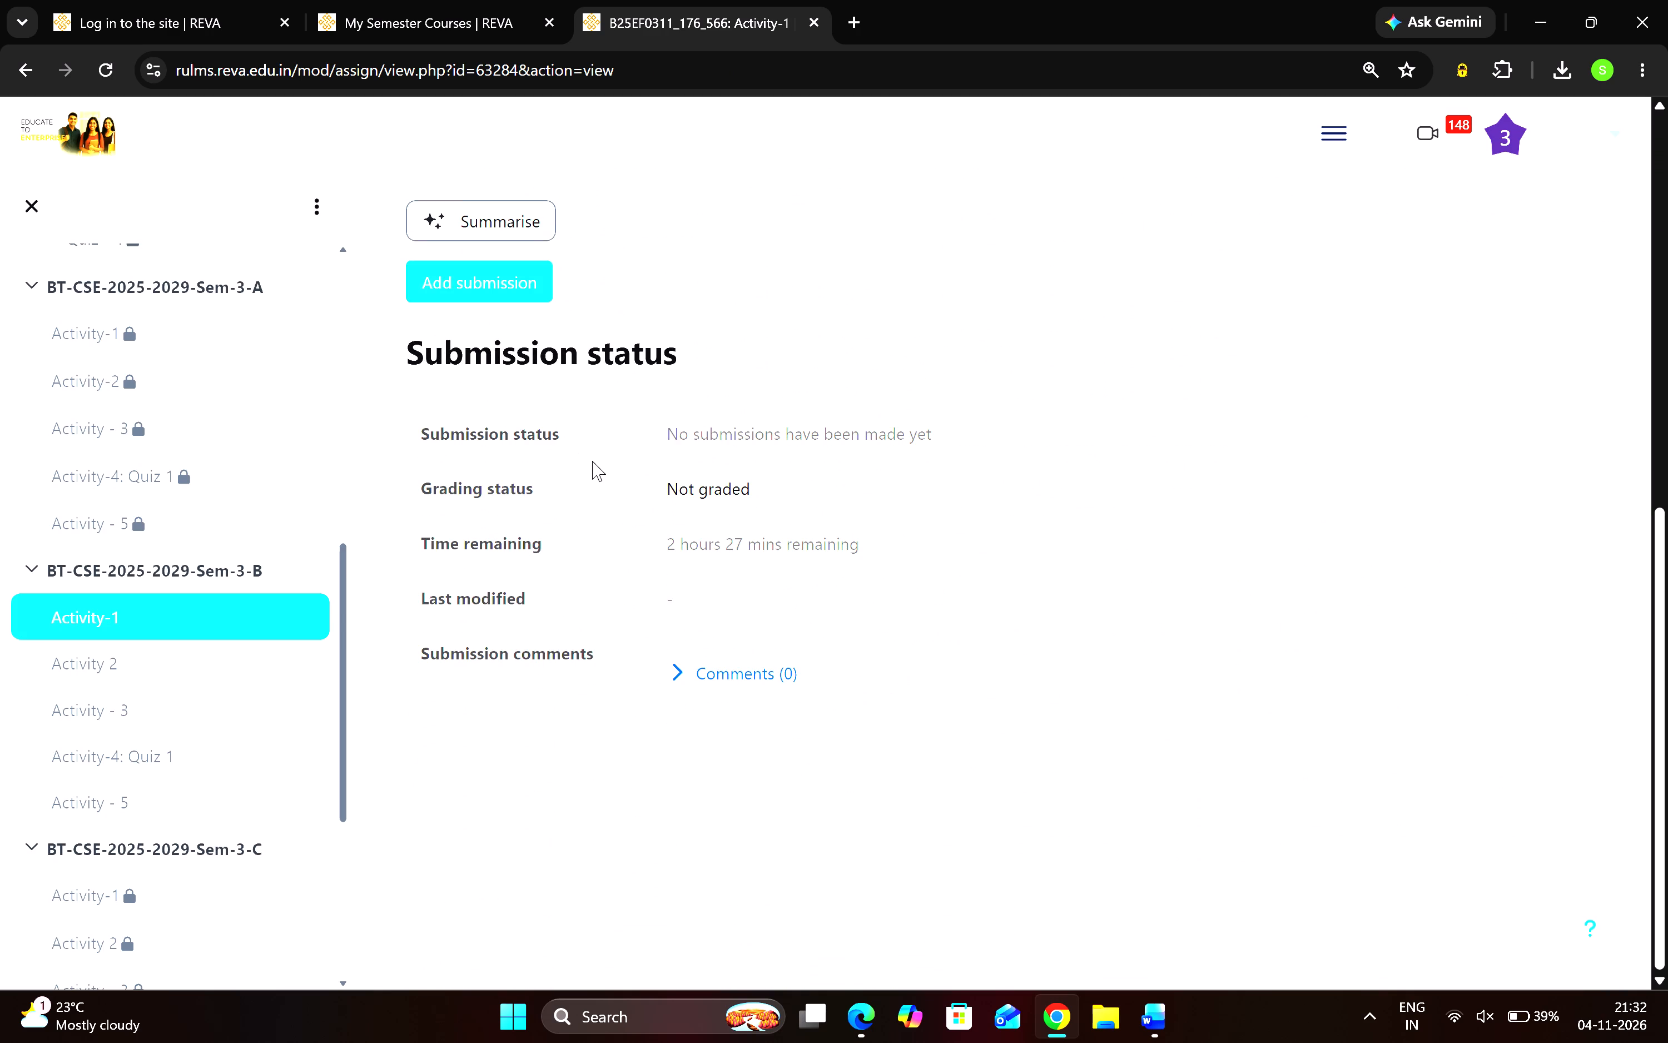
{"action": "left_click", "coordinate": [515, 272]}
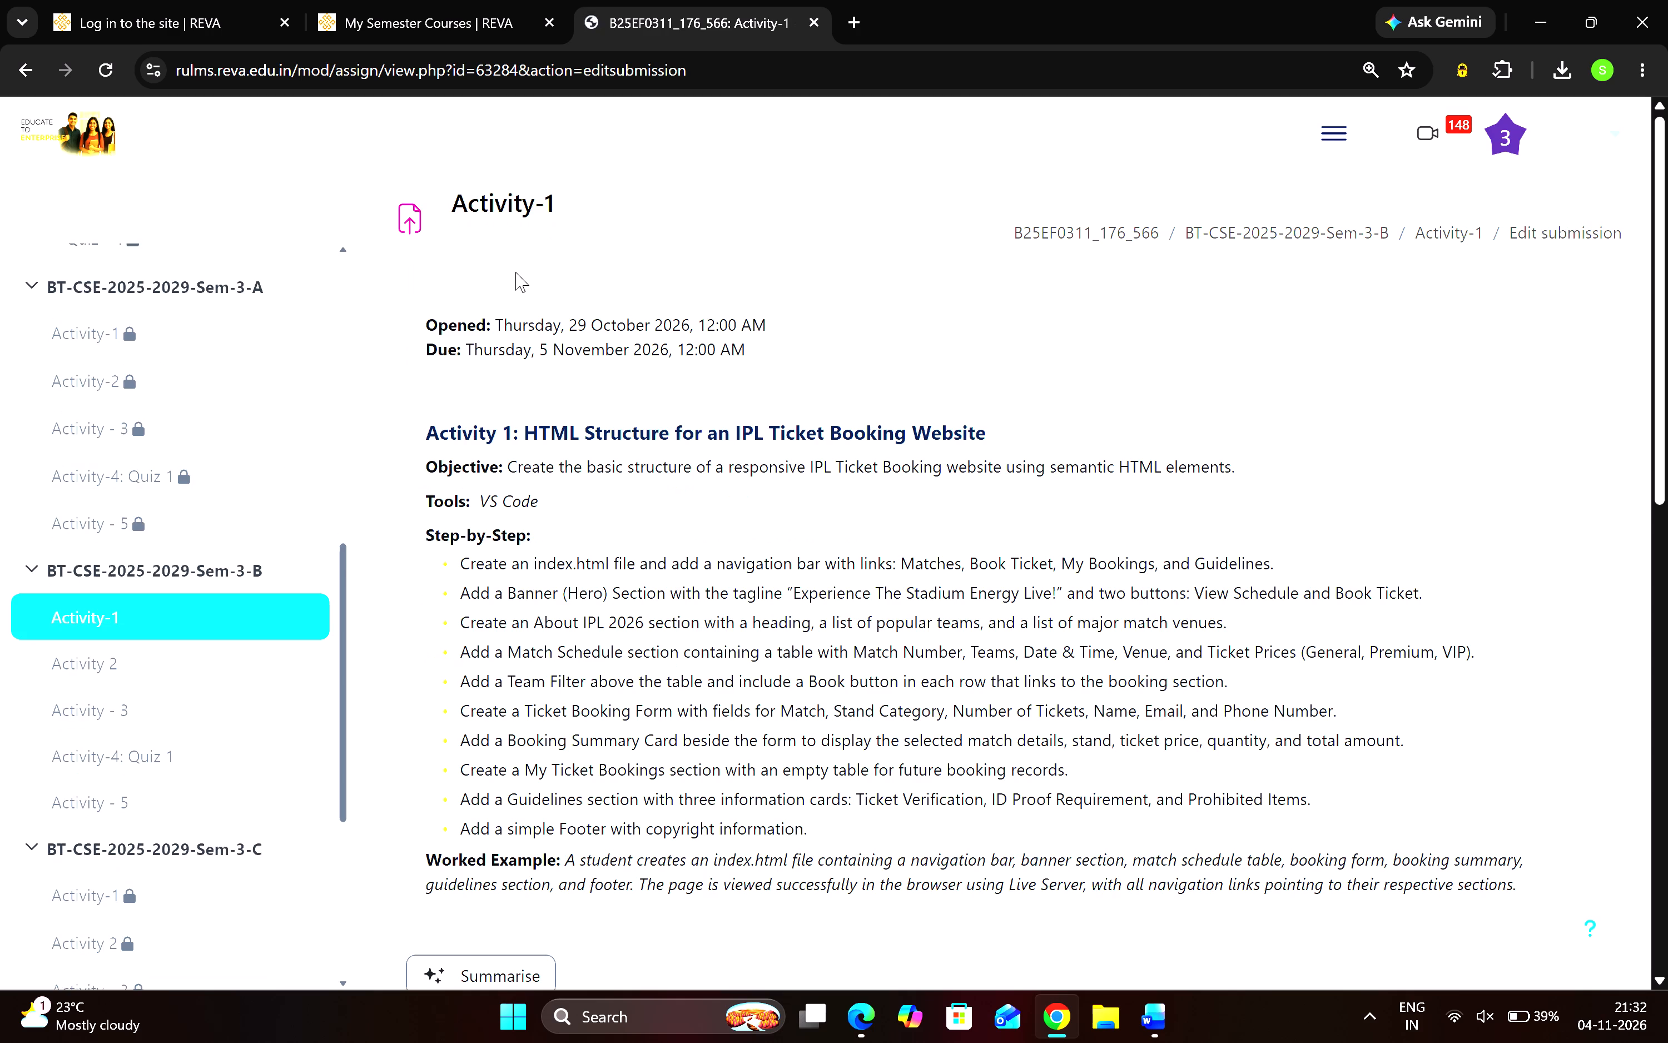
{"action": "scroll", "coordinate": [737, 627], "scroll_direction": "down", "scroll_amount": 6}
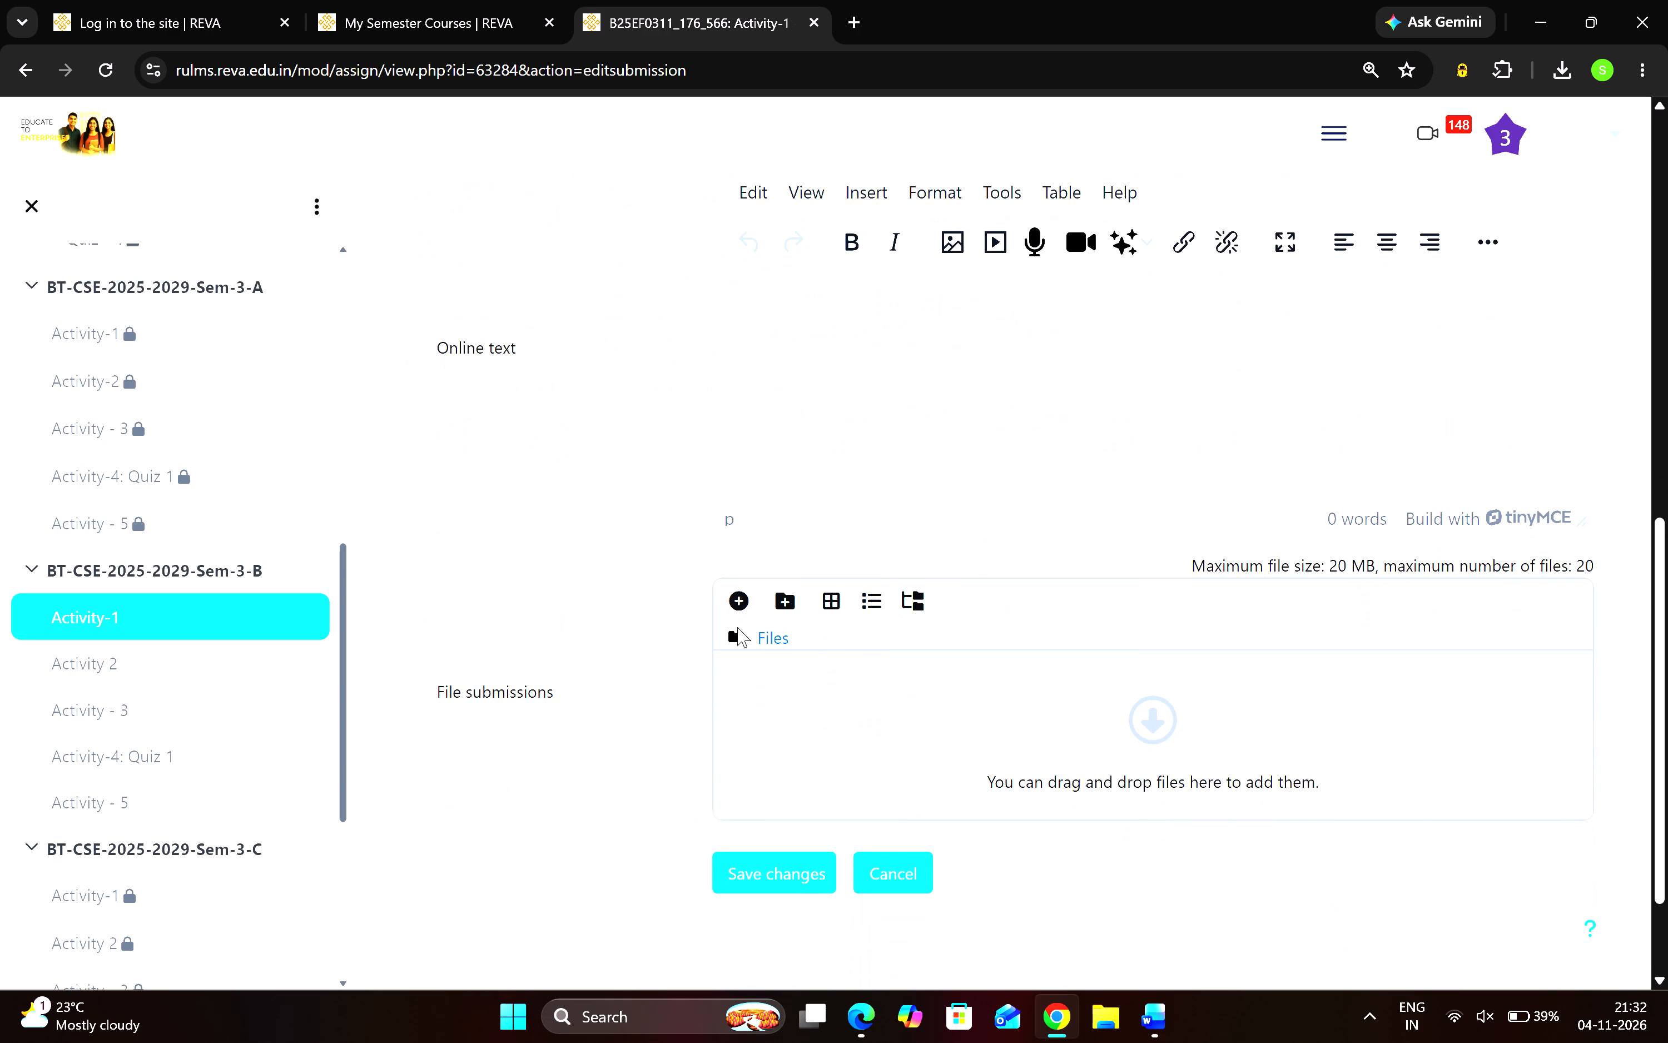
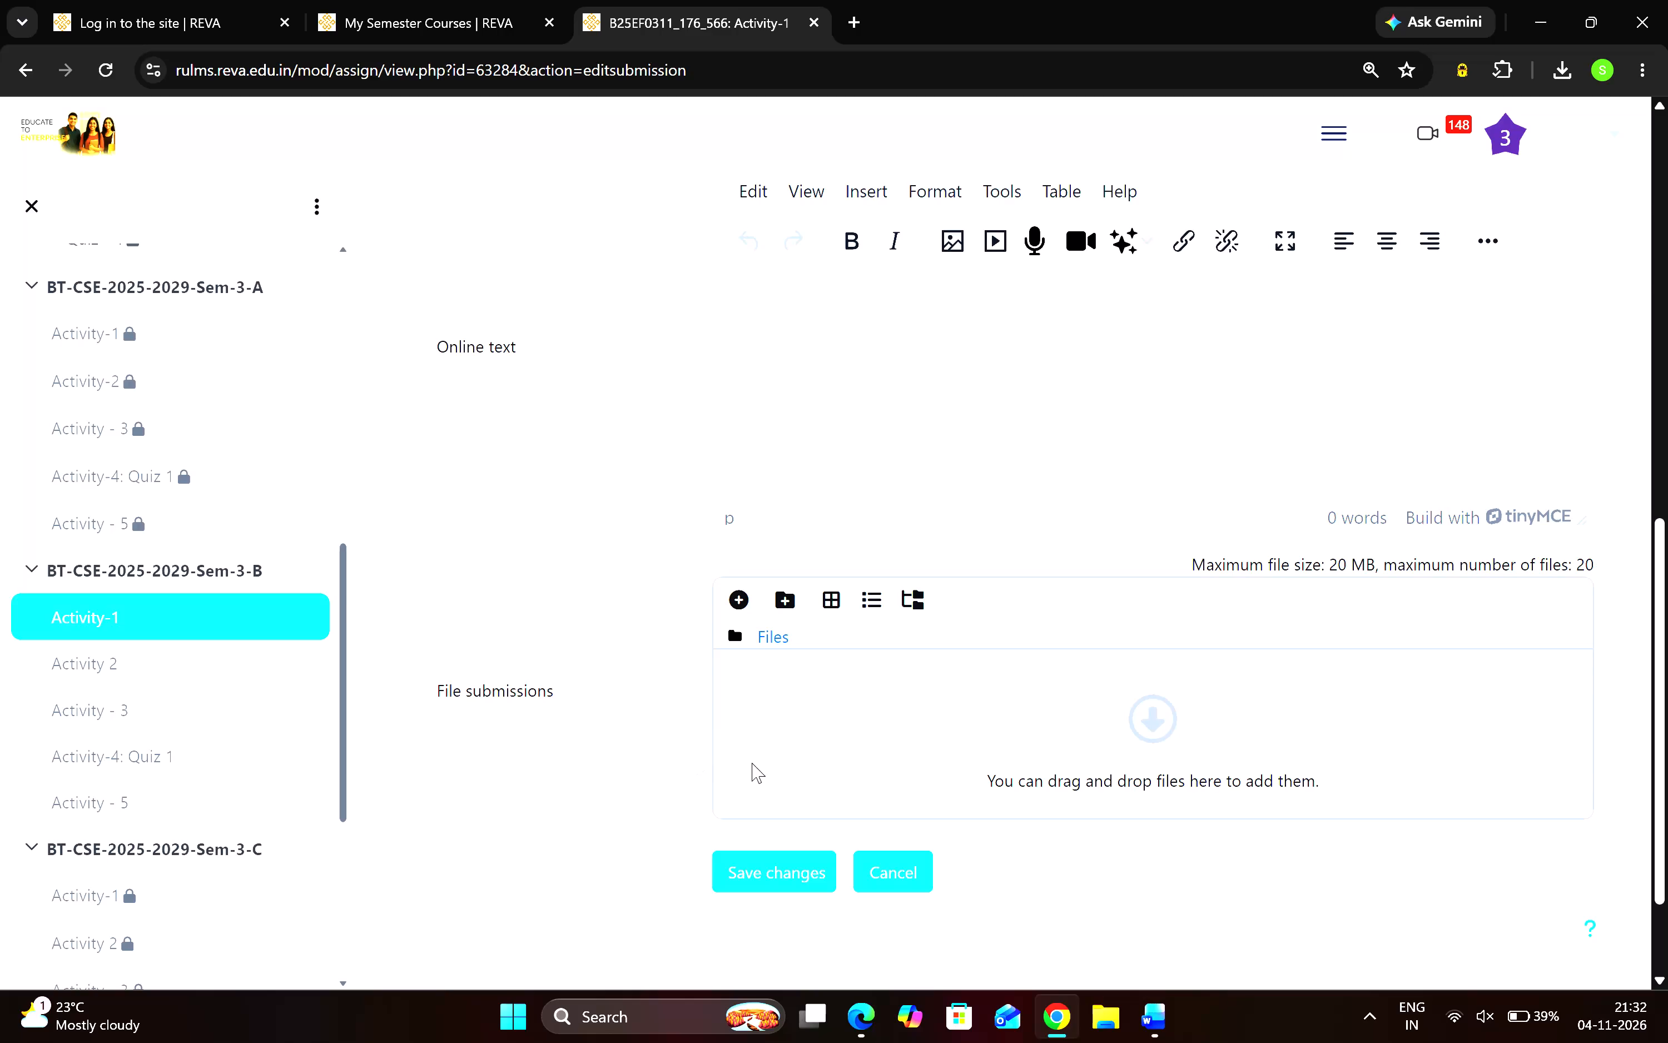
Choose "Web development Activity 1.pdf" from the Documents folder as the attachment for the Activity-1 submission.
{"action": "left_click", "coordinate": [743, 602]}
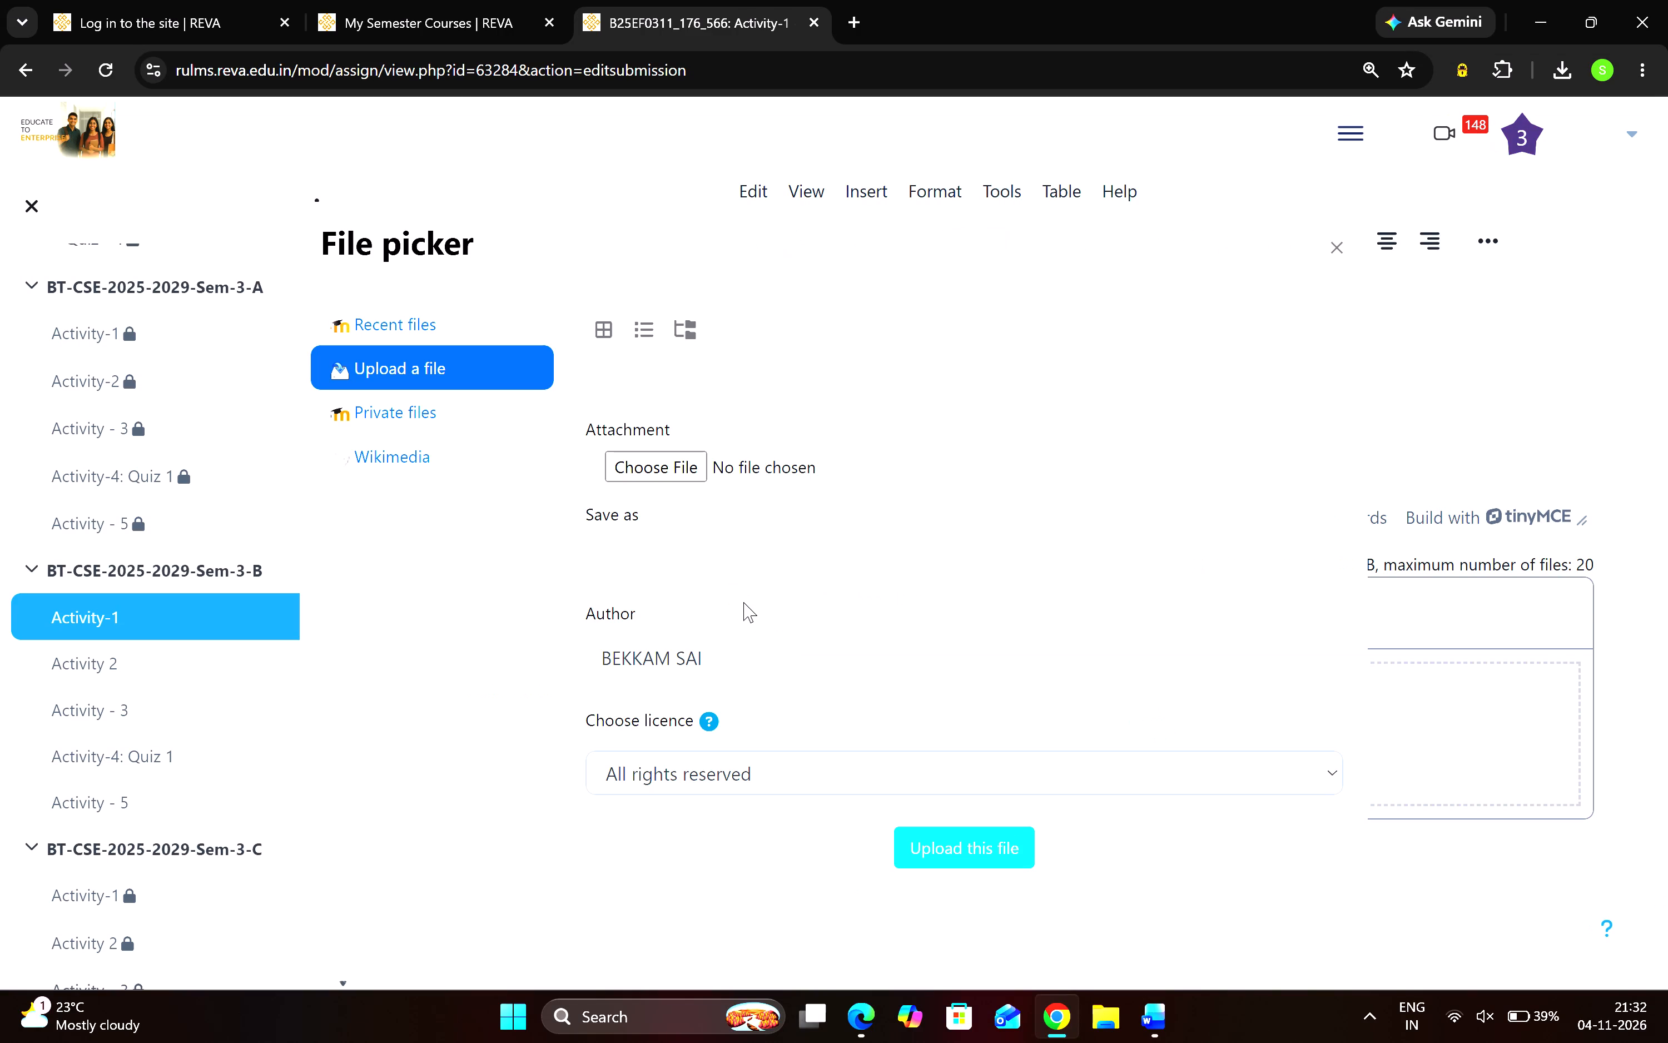
{"action": "left_click", "coordinate": [676, 459]}
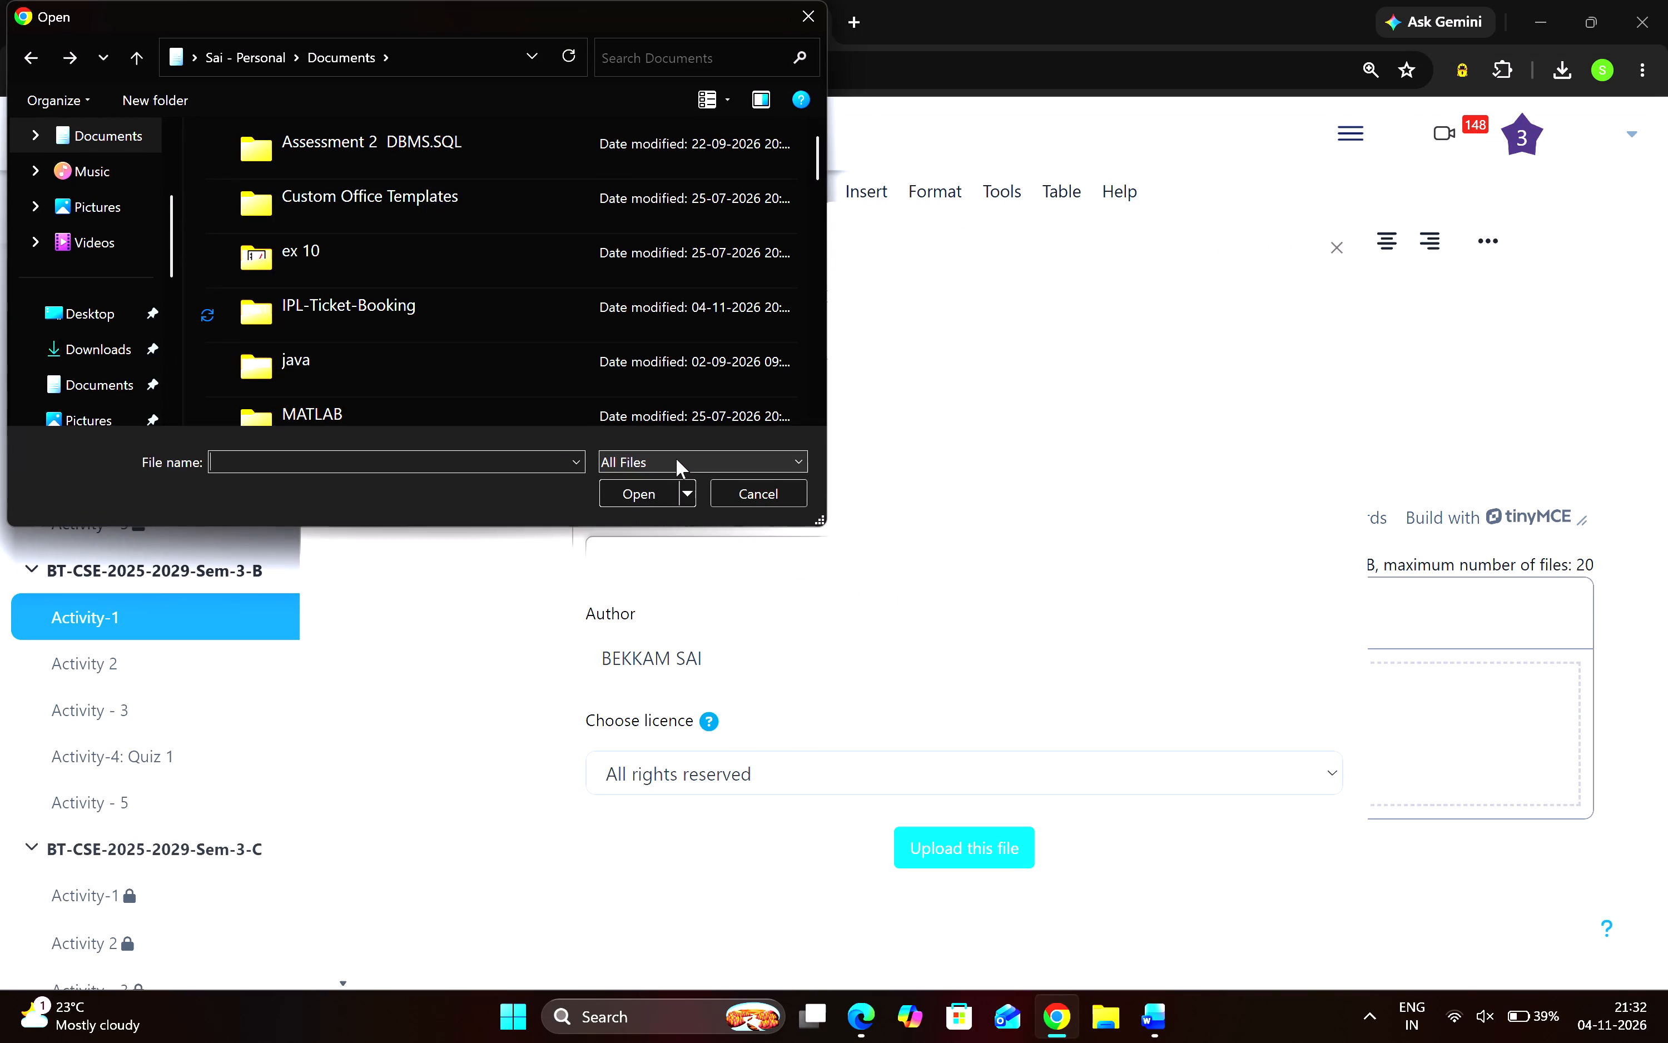
{"action": "left_click", "coordinate": [109, 378]}
{"action": "left_click", "coordinate": [316, 455]}
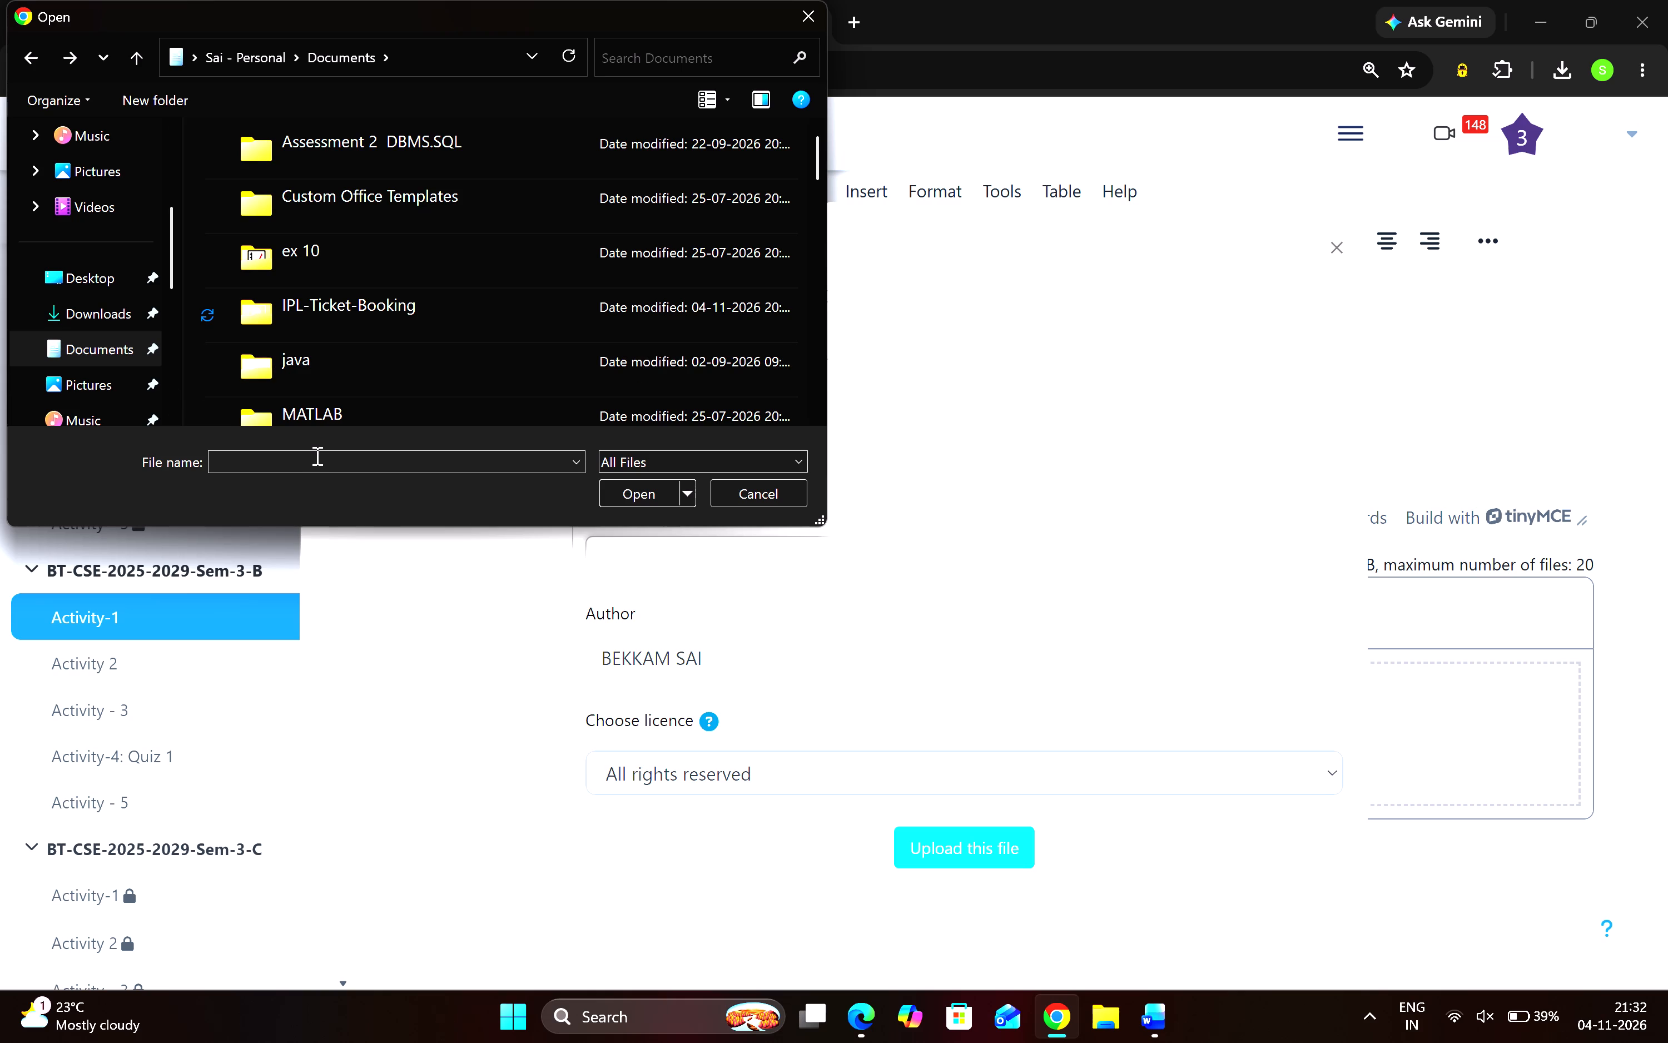
{"action": "key", "text": "w"}
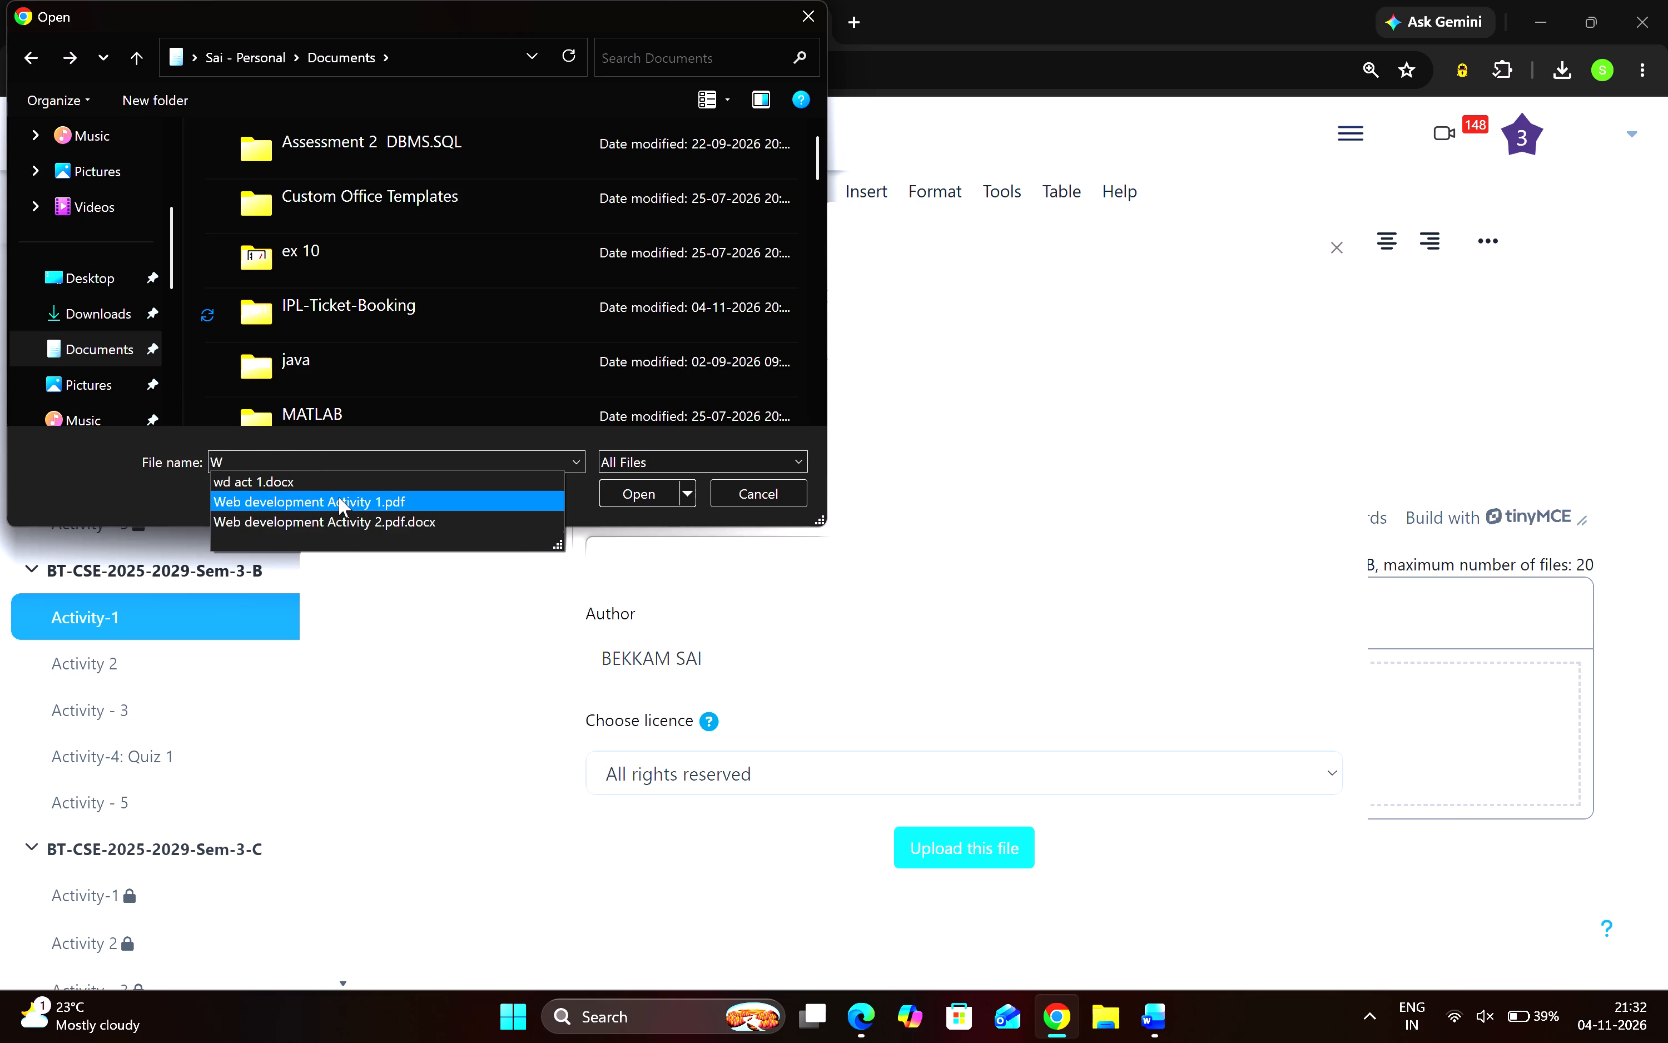
{"action": "left_click", "coordinate": [339, 497]}
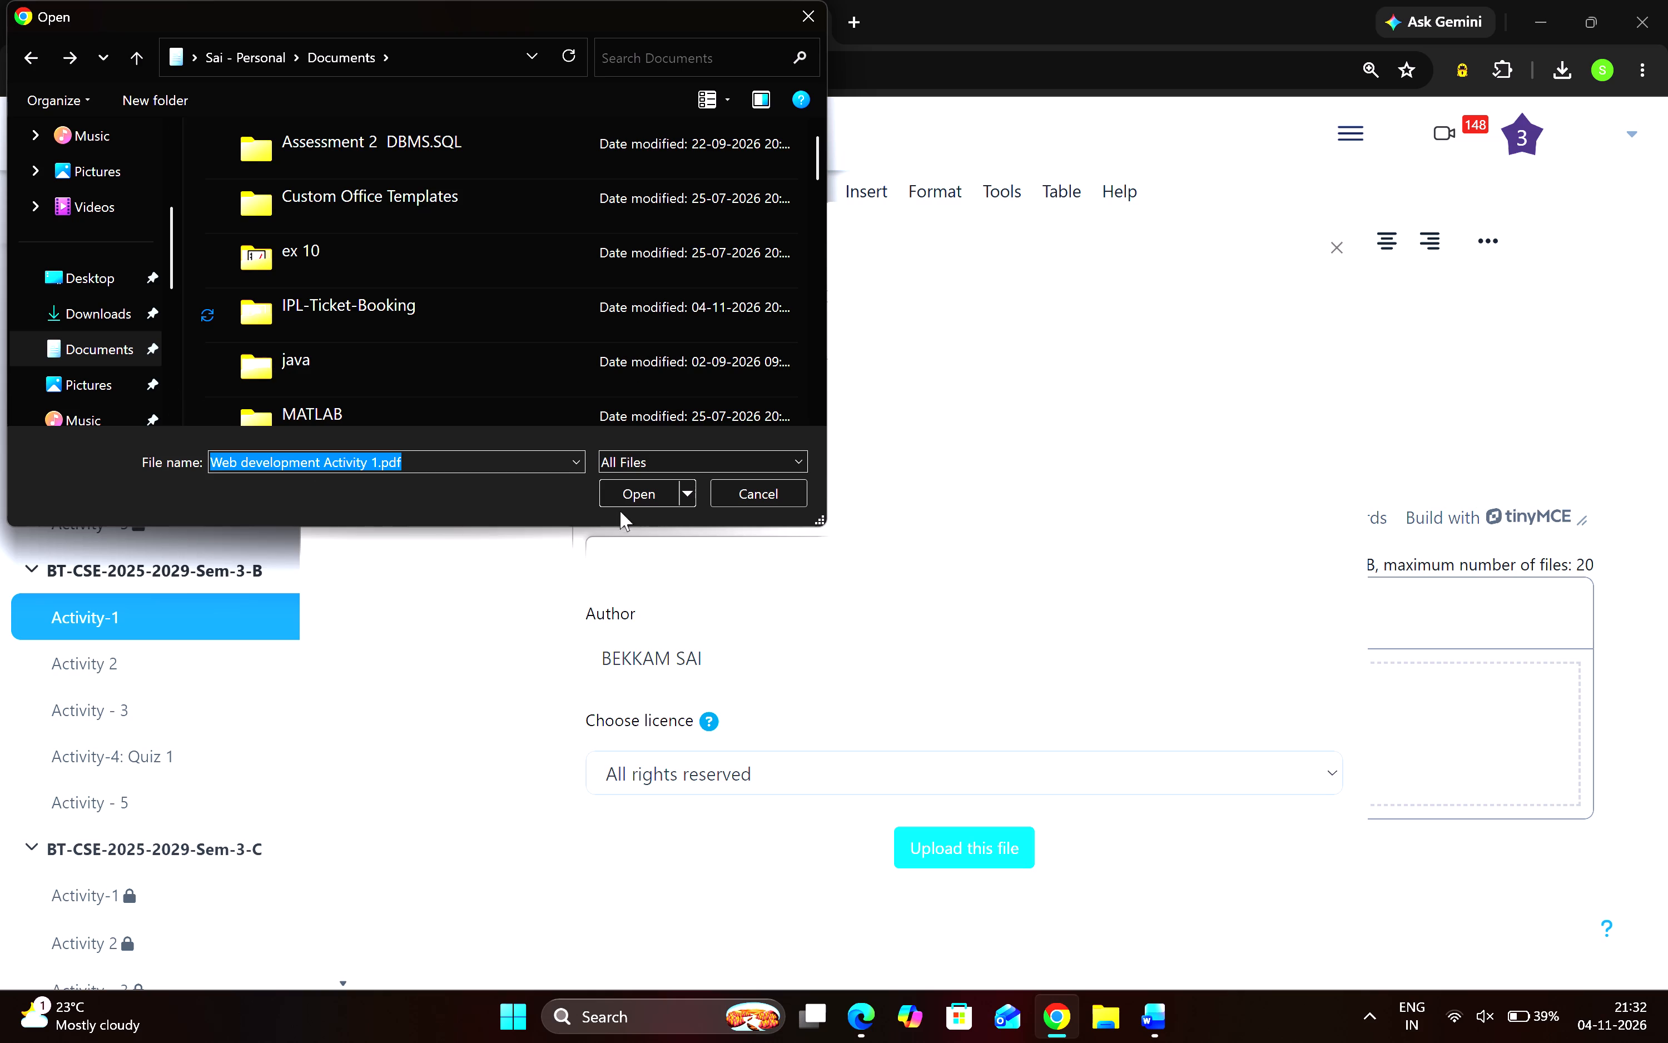
{"action": "left_click", "coordinate": [642, 496]}
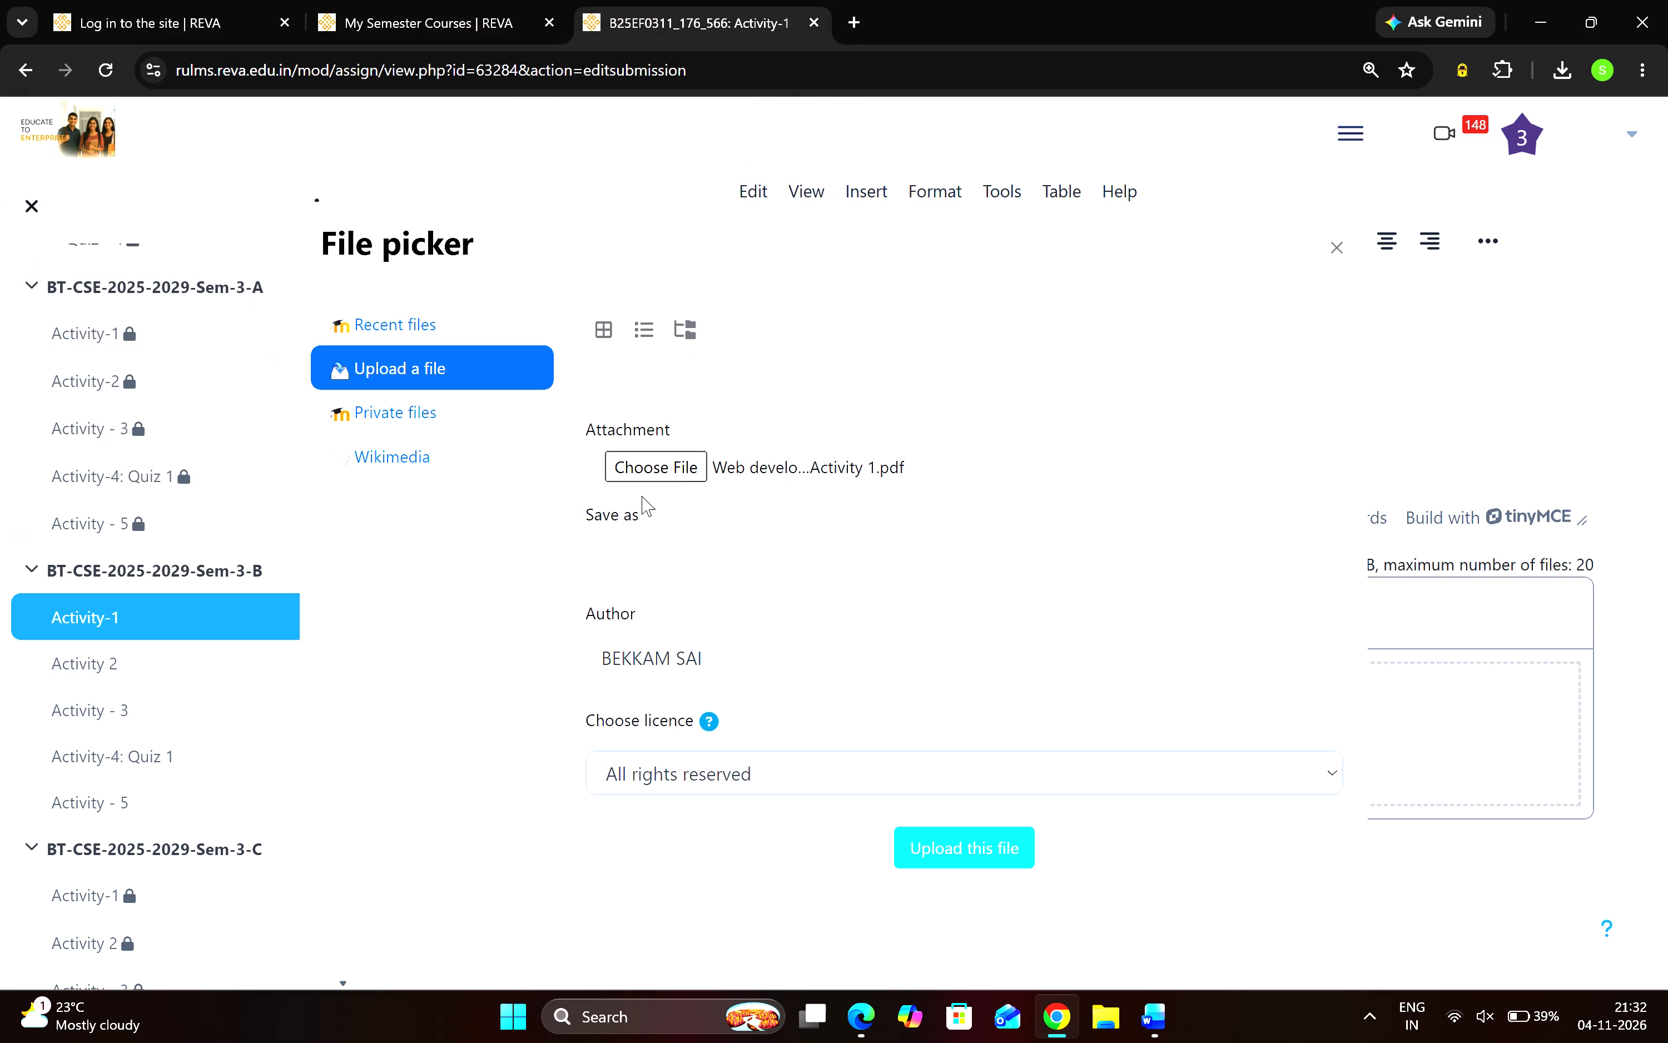
Add the student's middle name to the author name and upload the Activity 1 PDF.
{"action": "left_click", "coordinate": [674, 654]}
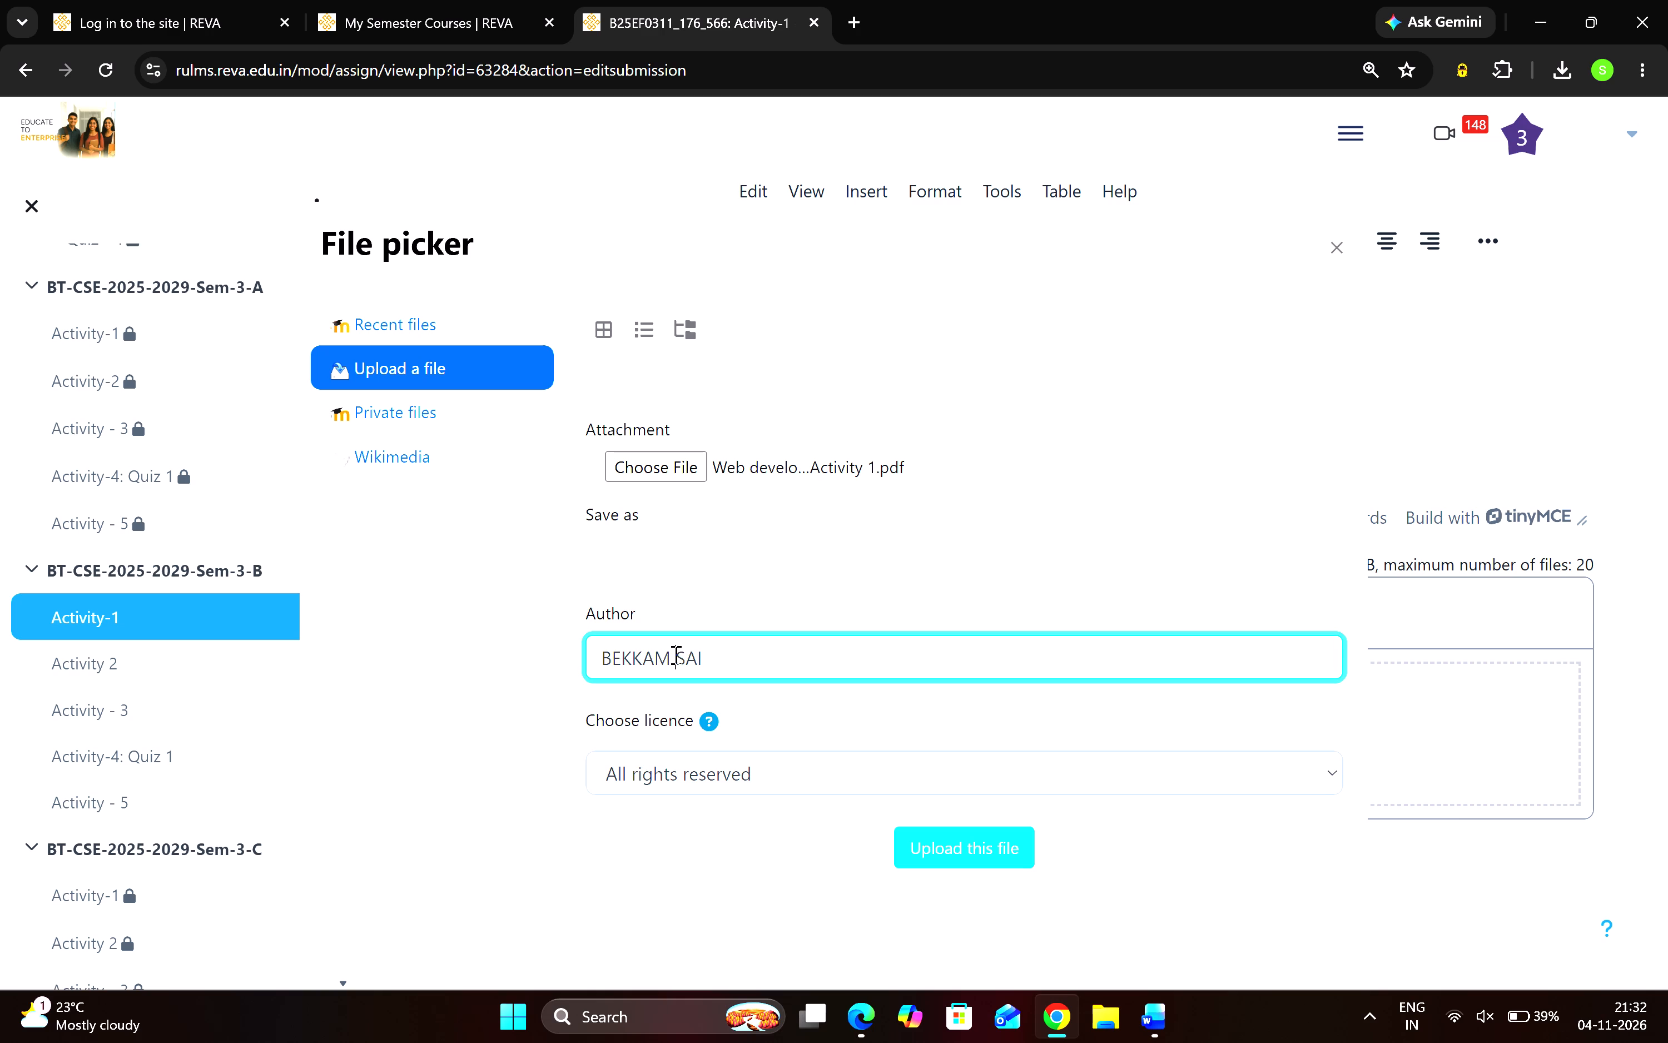
{"action": "key", "text": "space"}
{"action": "type", "text": "S"}
{"action": "key", "text": "h"}
{"action": "type", "text": "ANMUKA"}
{"action": "key", "text": "space"}
{"action": "left_click", "coordinate": [992, 838]}
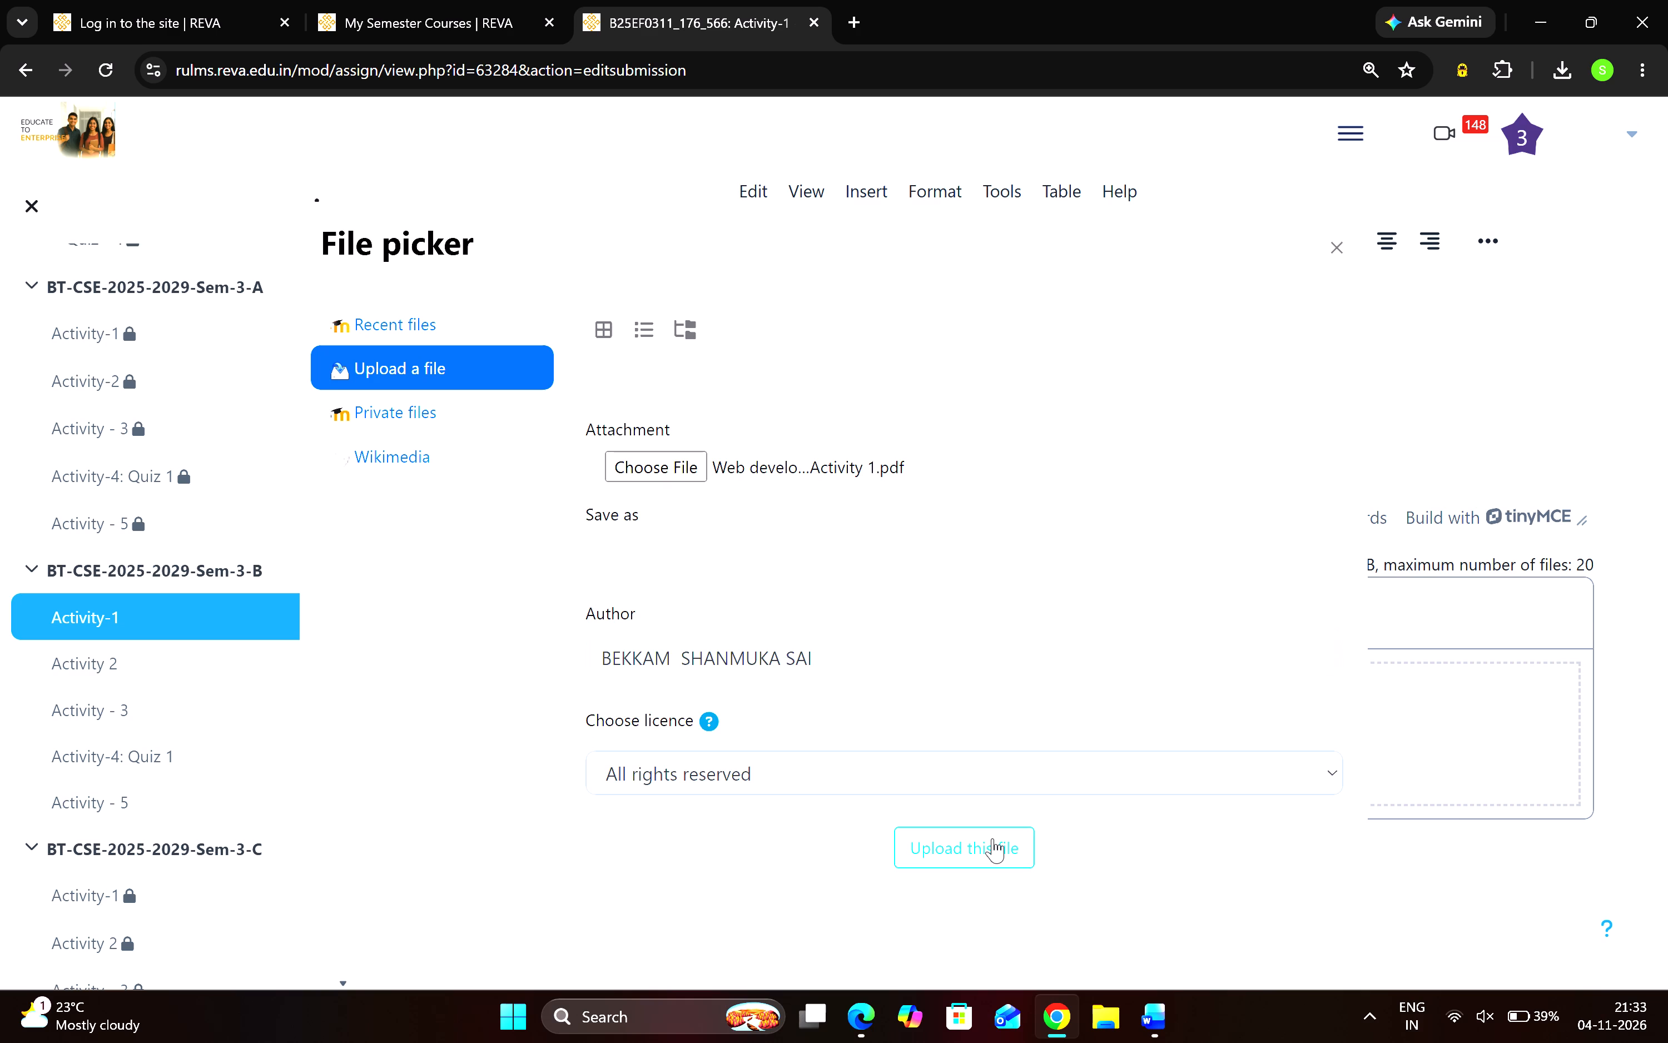
Save the Activity-1 submission and check its submission status and submitted file.
{"action": "left_click", "coordinate": [806, 893]}
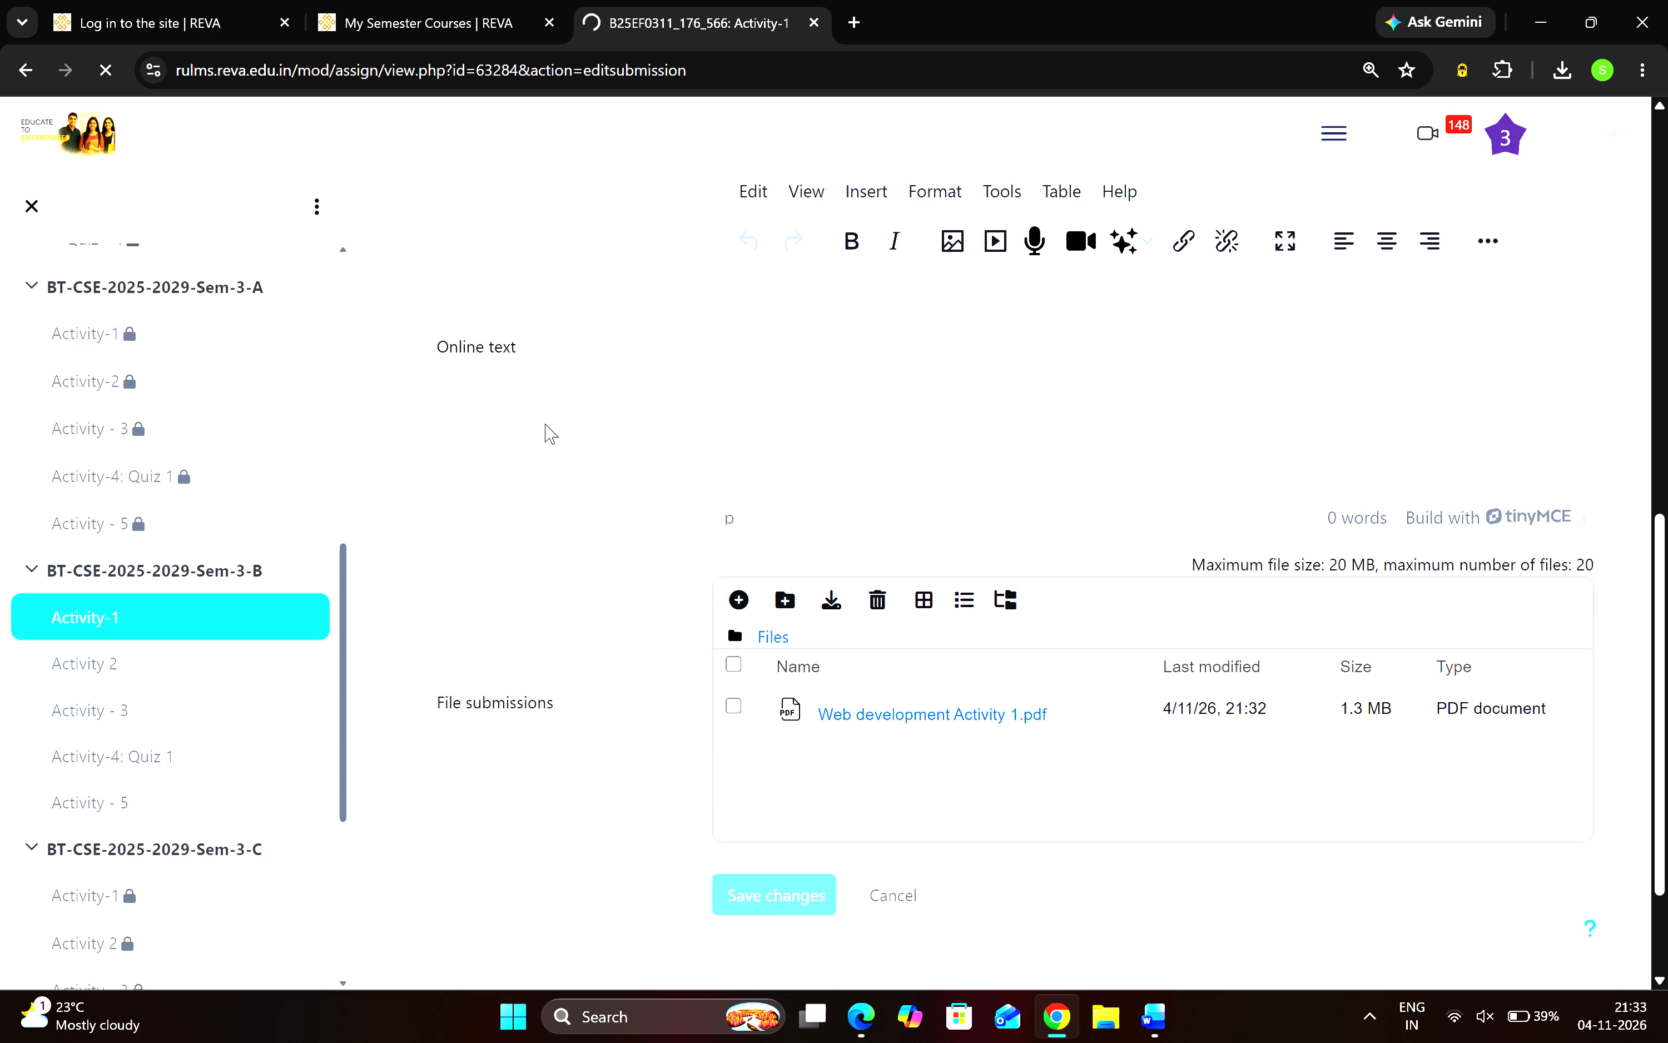
{"action": "scroll", "coordinate": [669, 663], "scroll_direction": "down", "scroll_amount": 3}
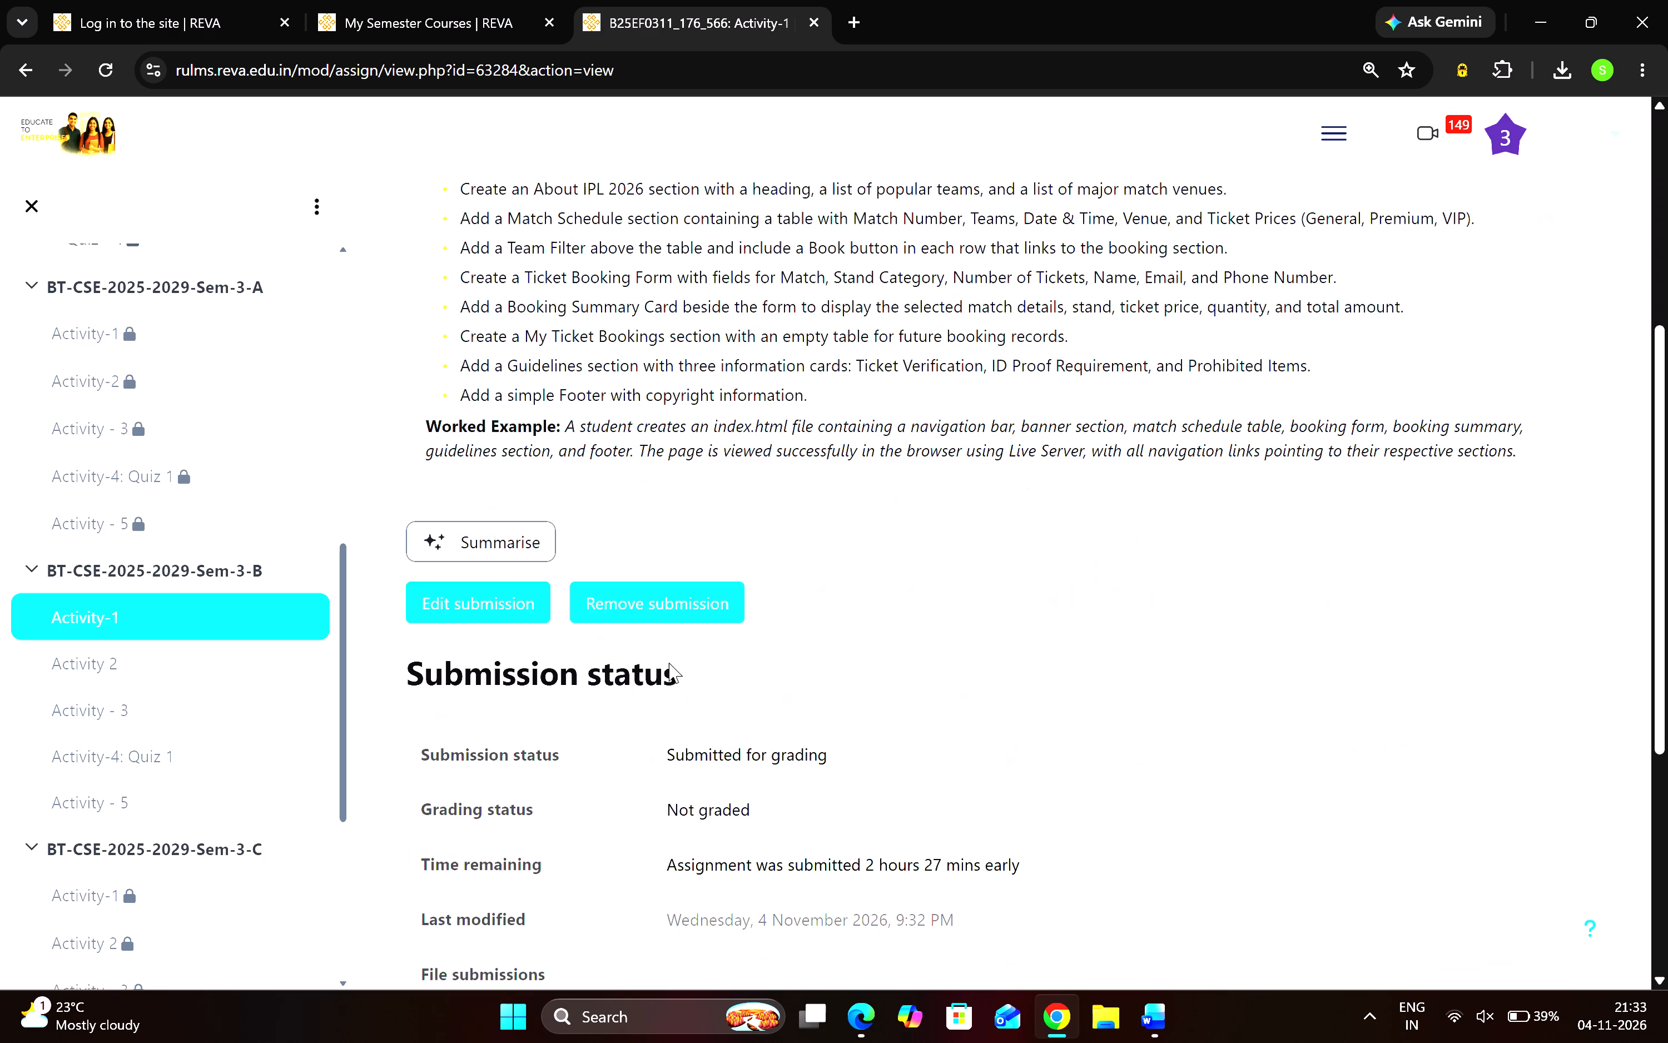
{"action": "scroll", "coordinate": [669, 663], "scroll_direction": "down", "scroll_amount": 3}
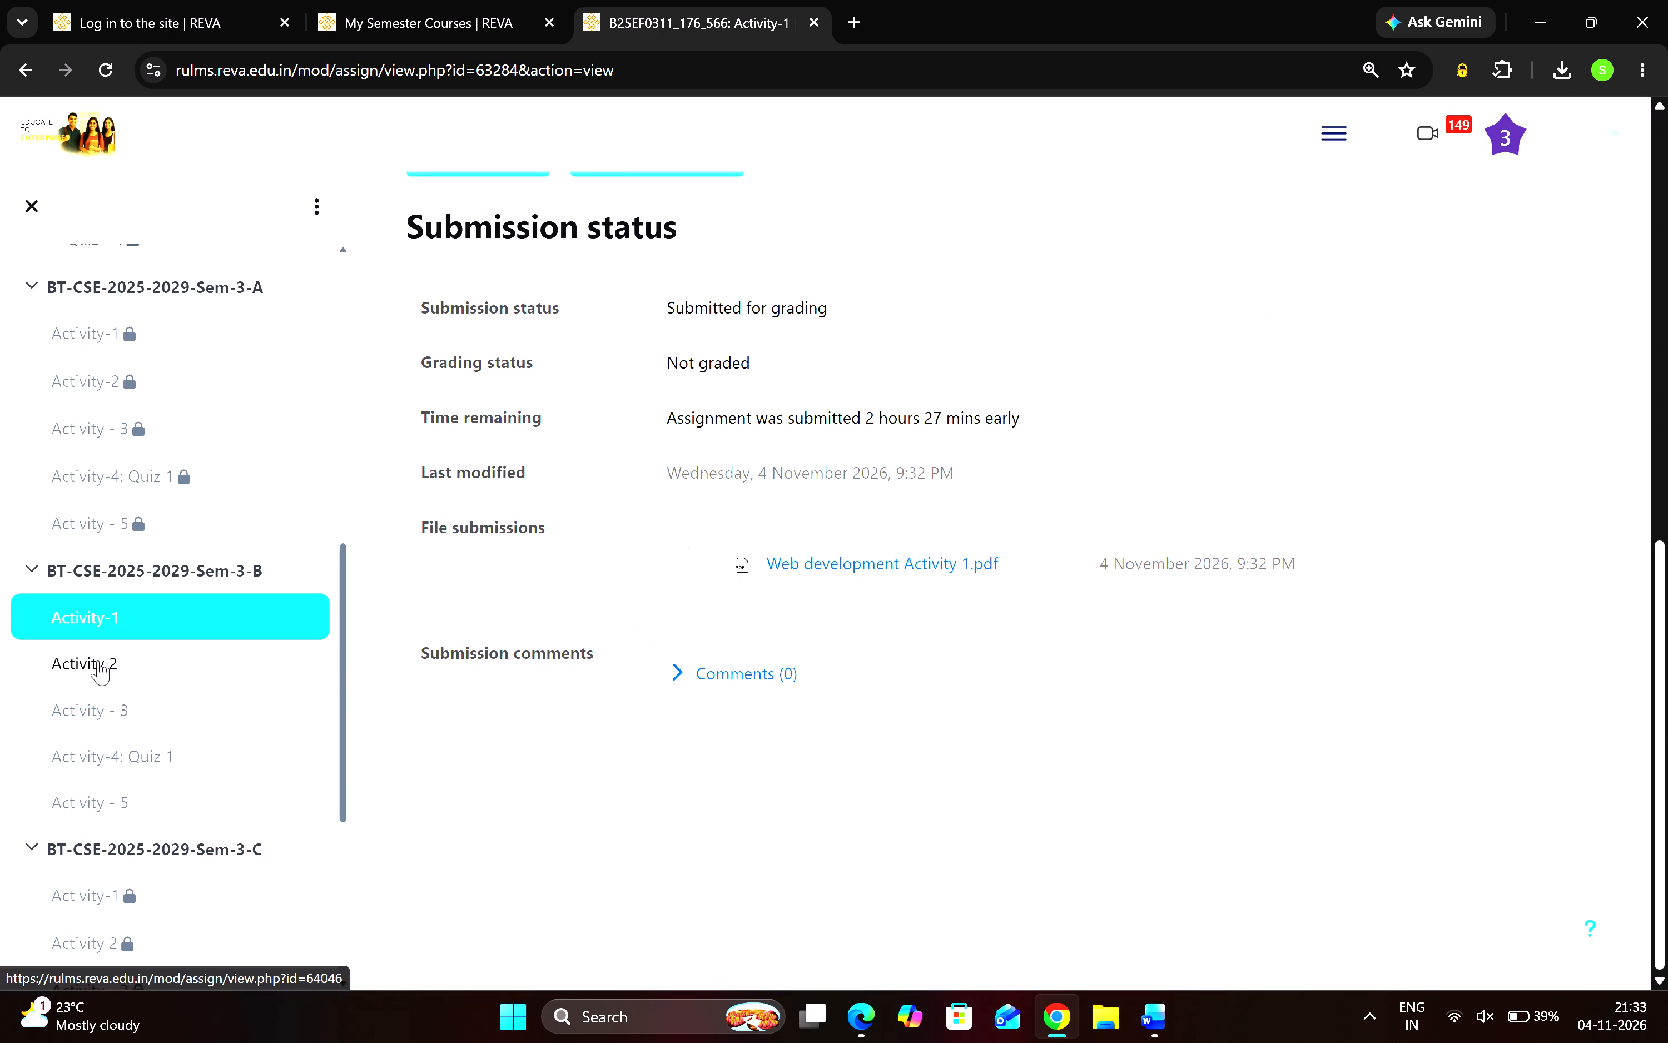
Remove the existing submission from Activity 2 under BT-CSE-2025-2029-Sem-3-B.
{"action": "left_click", "coordinate": [98, 660]}
{"action": "scroll", "coordinate": [664, 729], "scroll_direction": "down", "scroll_amount": 4}
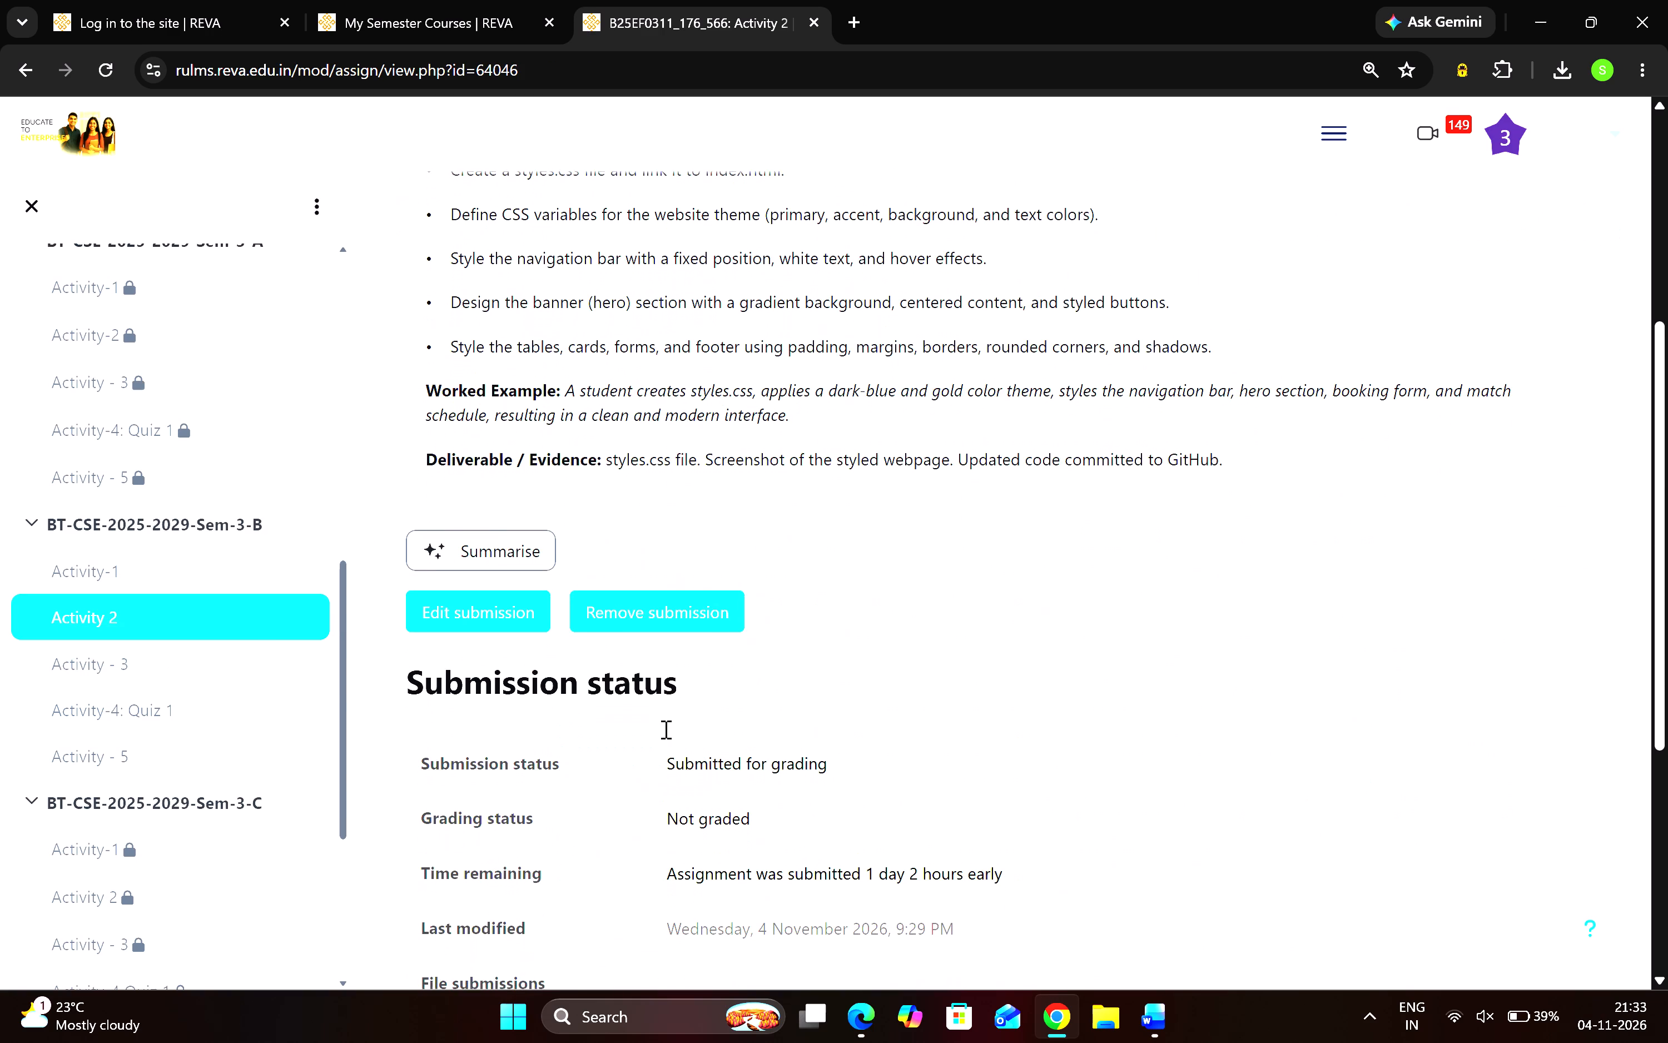
{"action": "left_click", "coordinate": [677, 616]}
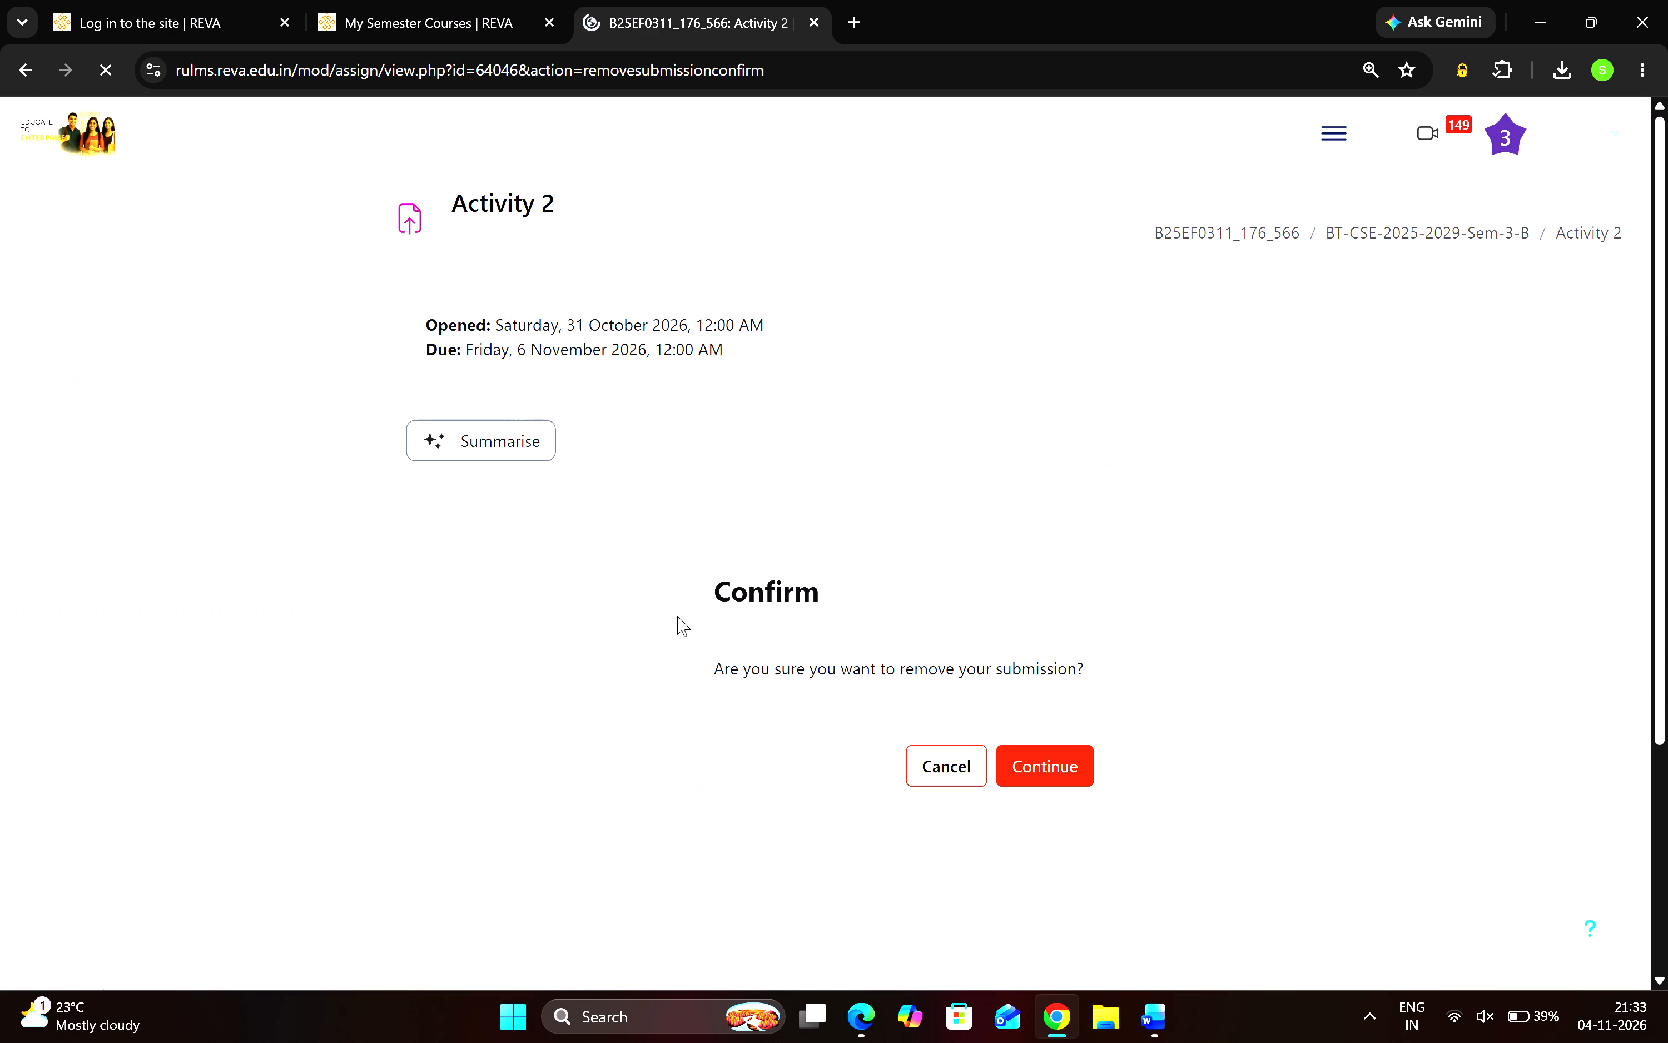
{"action": "left_click", "coordinate": [1039, 758]}
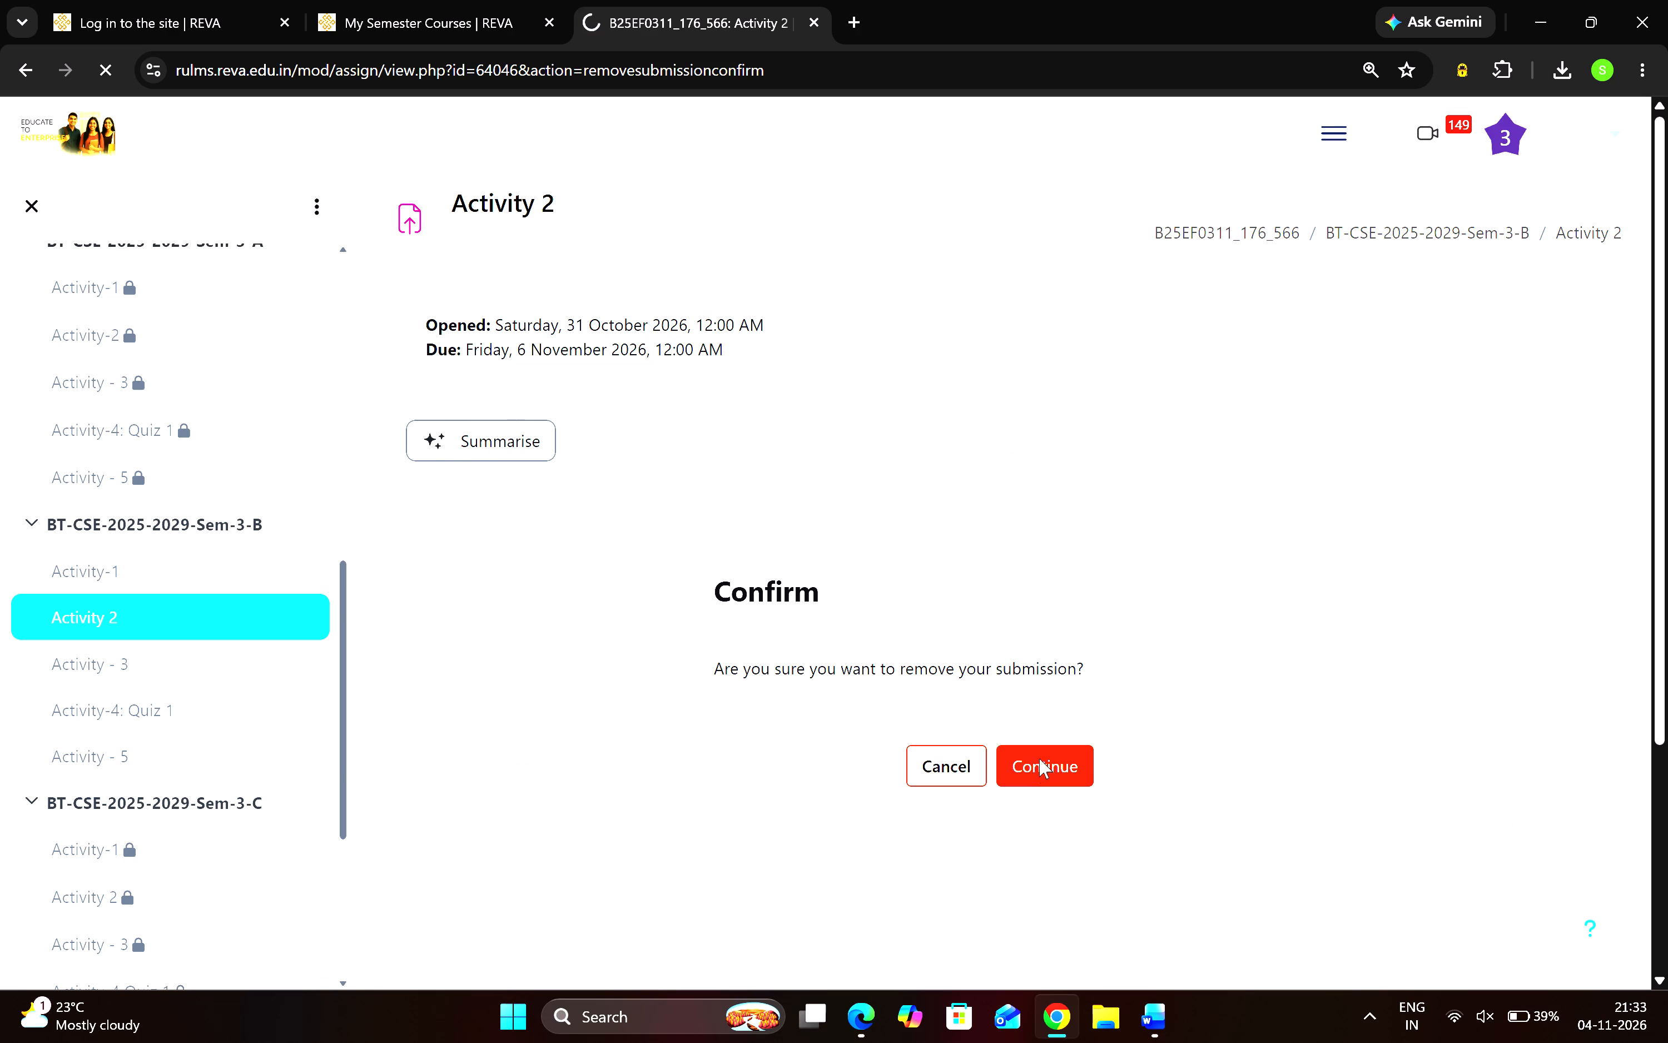
Start a new submission for Activity 2 and go to its file submissions area.
{"action": "scroll", "coordinate": [773, 703], "scroll_direction": "down", "scroll_amount": 4}
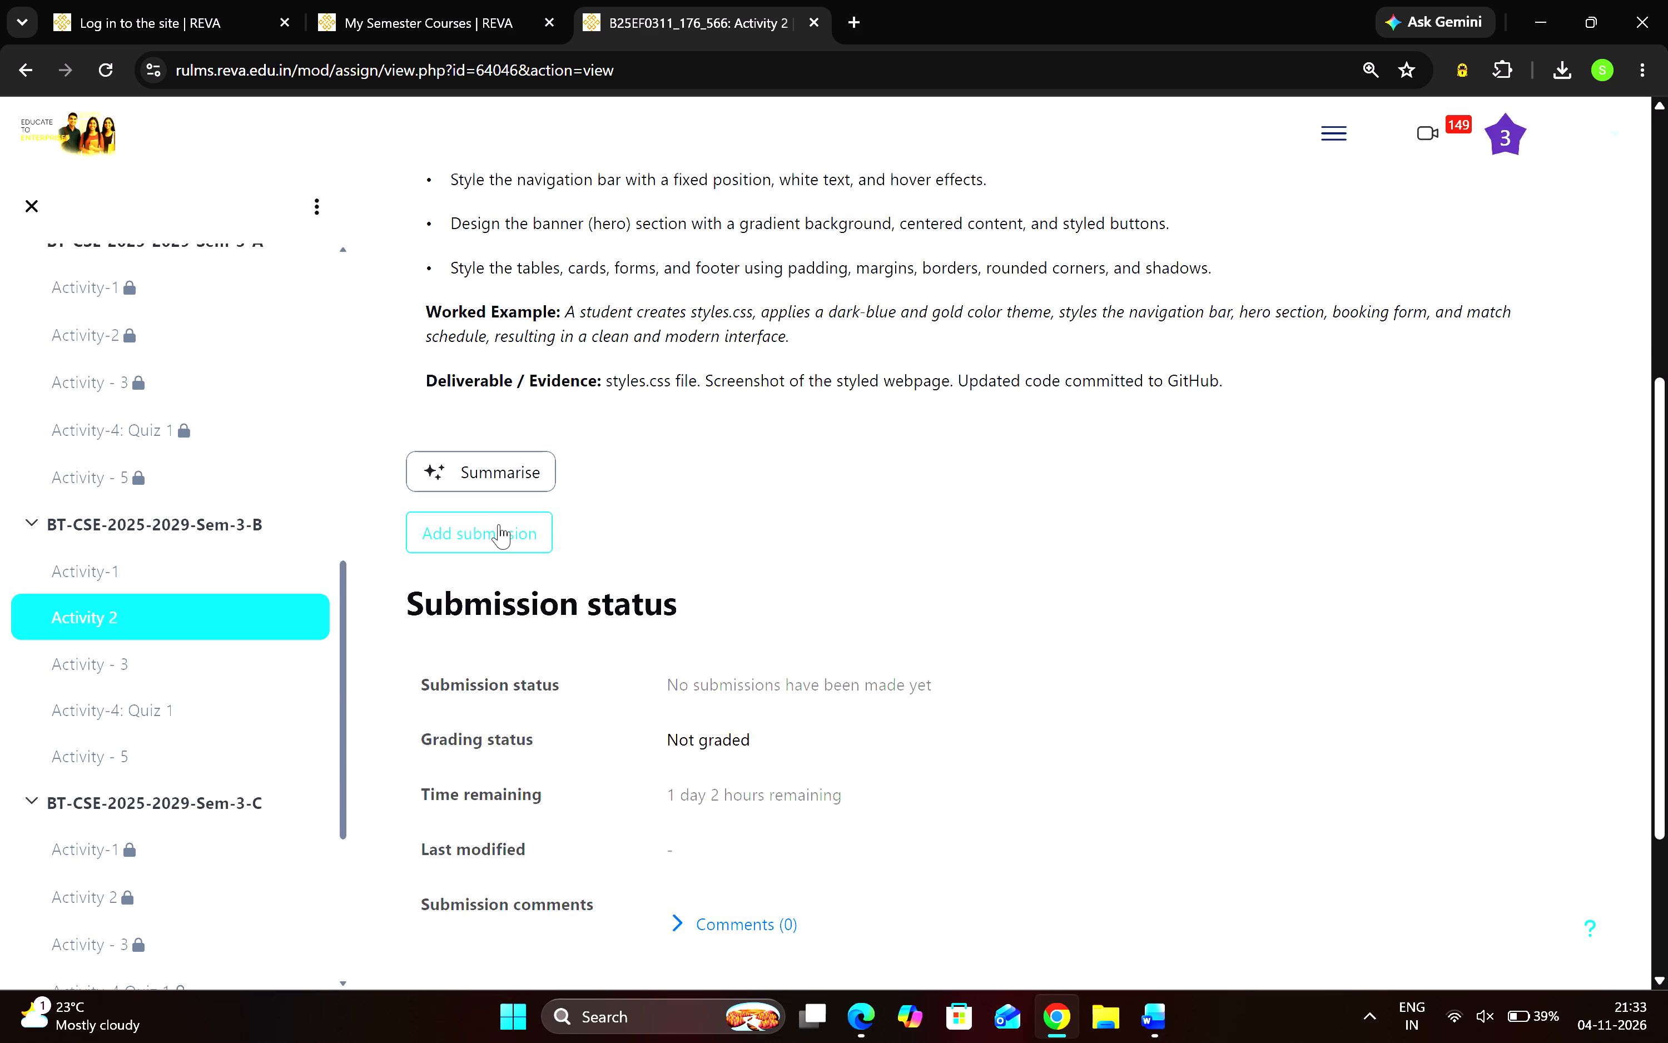
{"action": "left_click", "coordinate": [499, 524]}
{"action": "scroll", "coordinate": [550, 633], "scroll_direction": "down", "scroll_amount": 3}
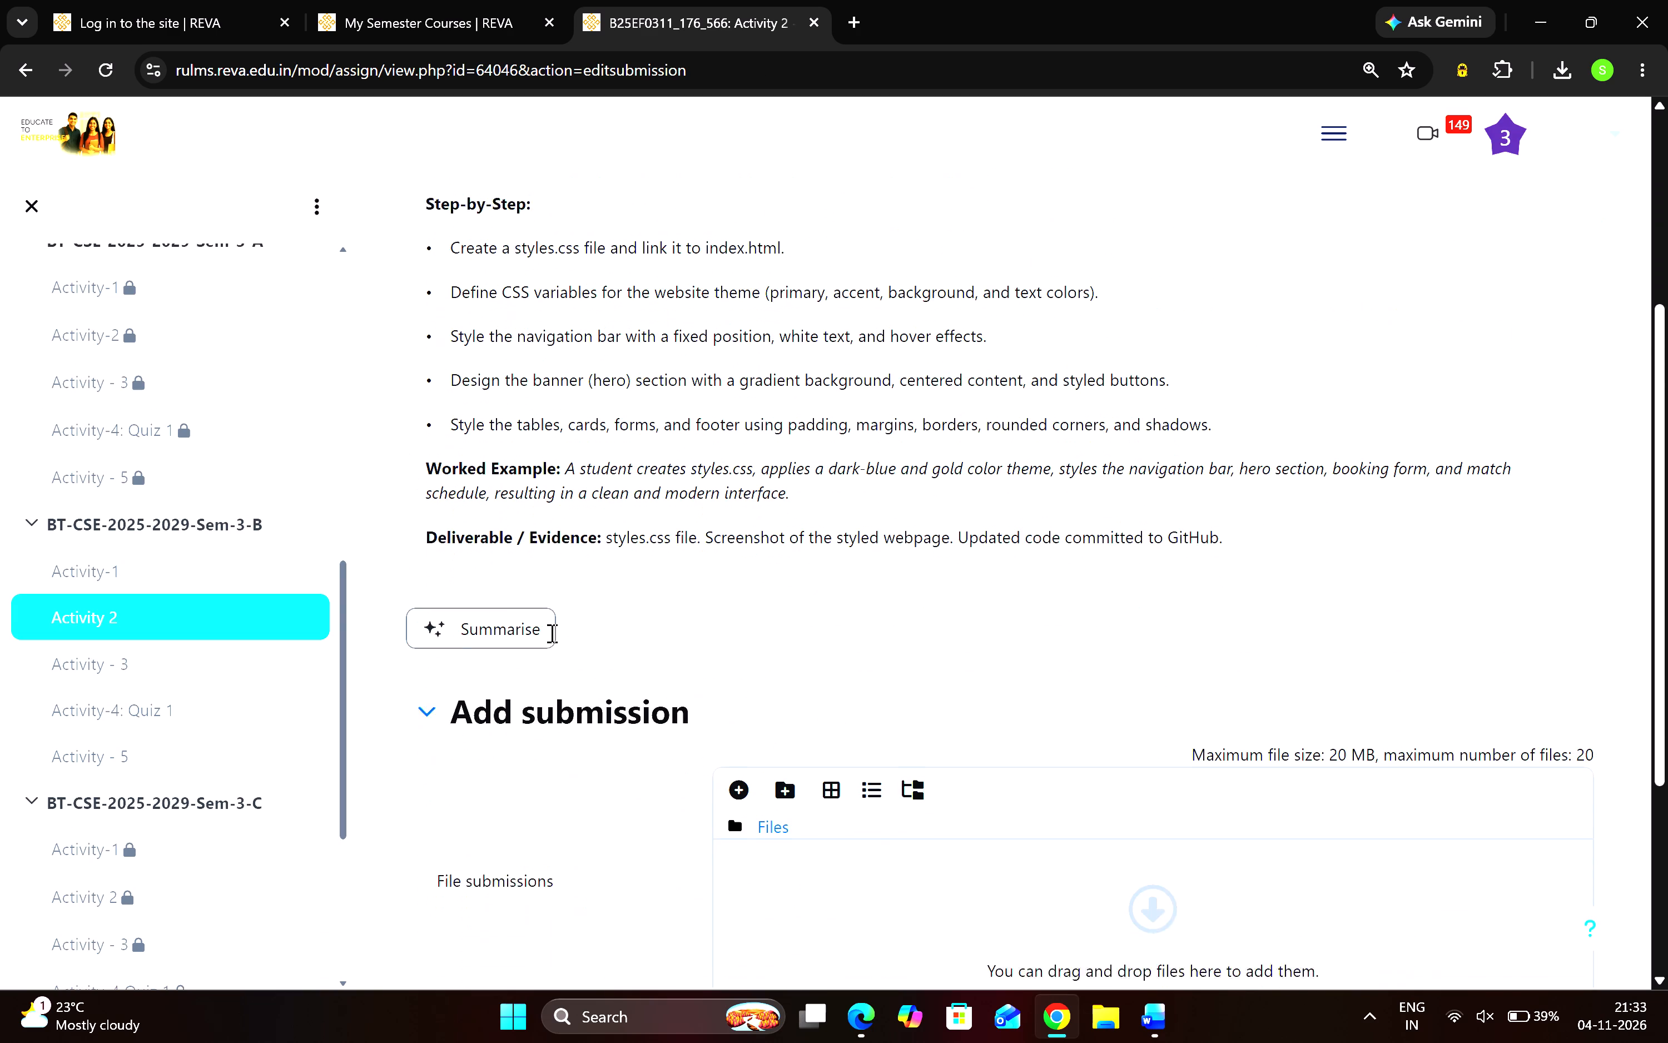
{"action": "scroll", "coordinate": [747, 754], "scroll_direction": "down", "scroll_amount": 1}
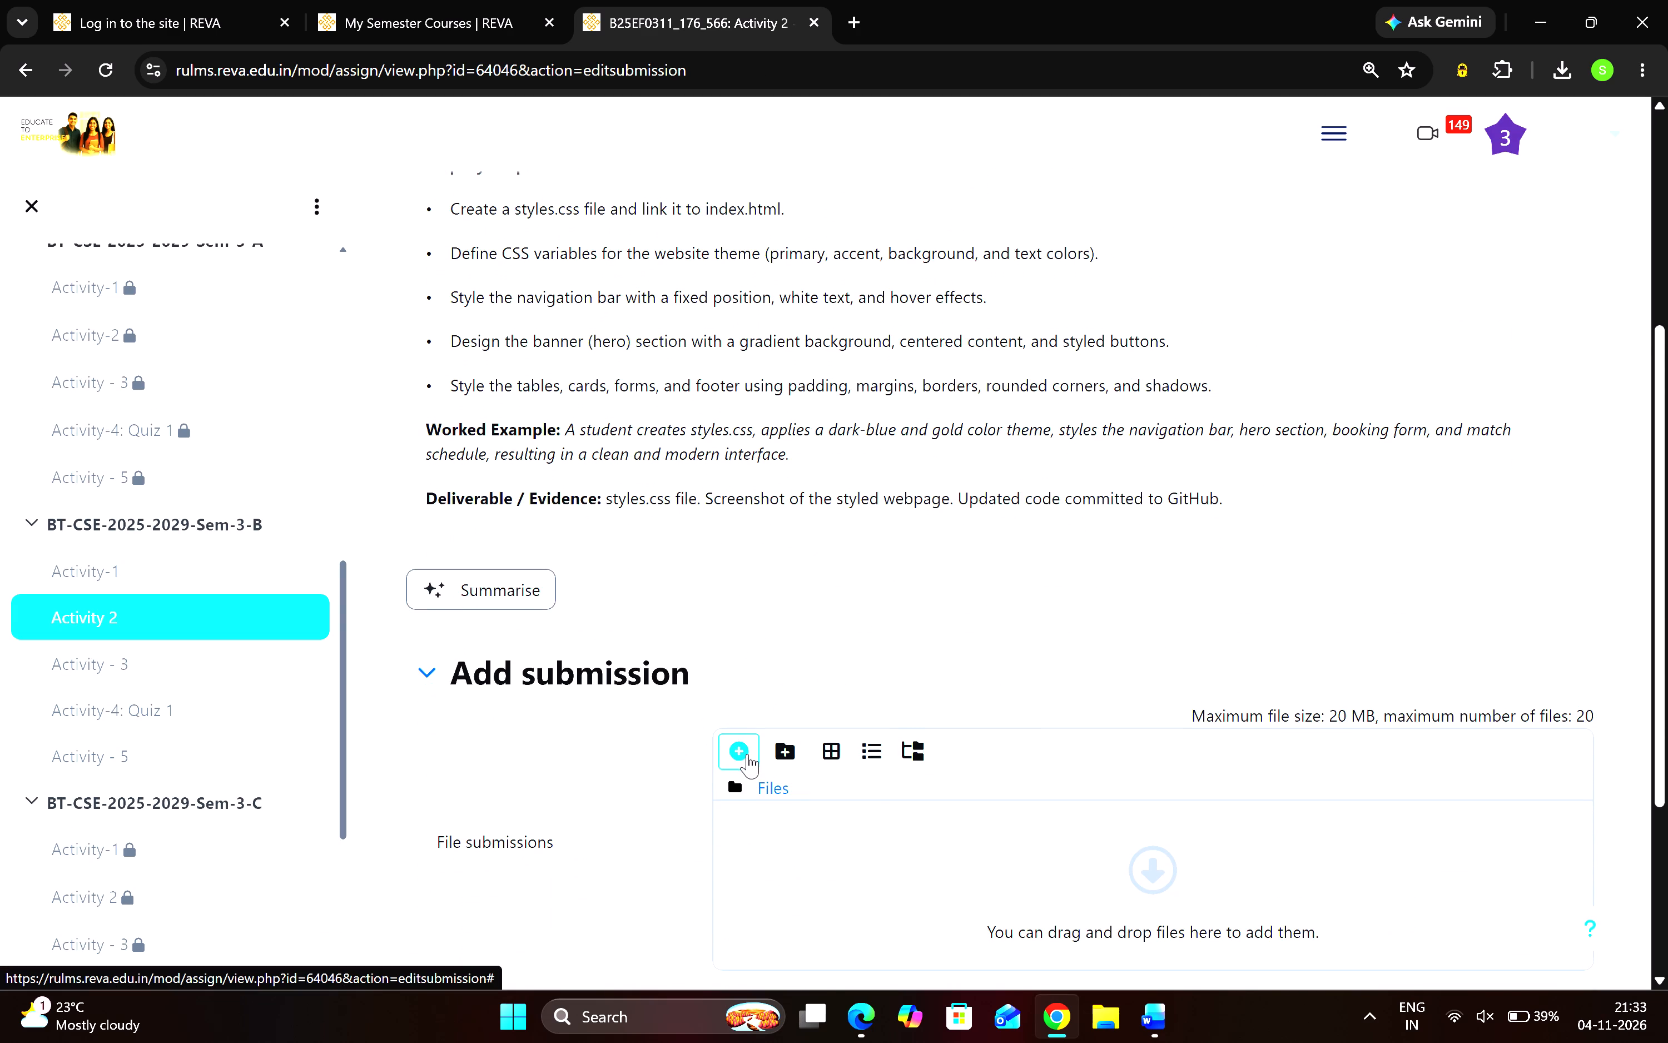
{"action": "scroll", "coordinate": [747, 754], "scroll_direction": "down", "scroll_amount": 1}
Choose "Web development Activity 2.pdf" from the Desktop as the attachment for the Activity 2 submission.
{"action": "left_click", "coordinate": [744, 744]}
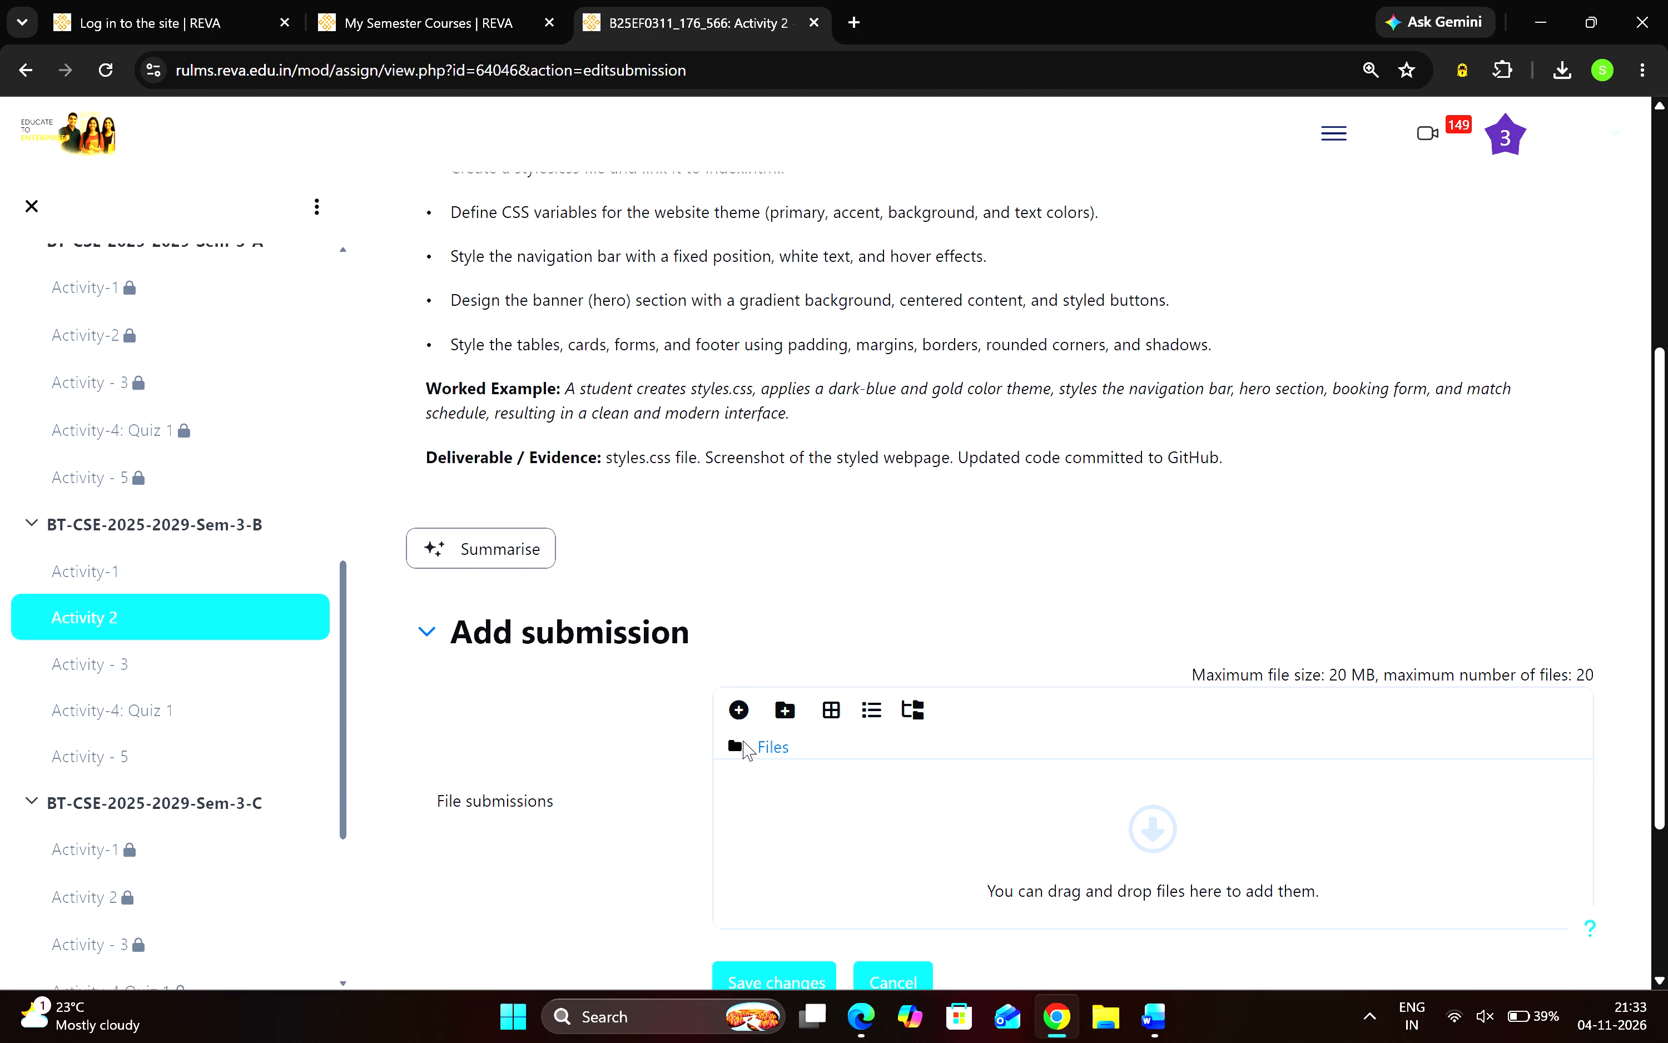
{"action": "left_click", "coordinate": [739, 715]}
{"action": "left_click", "coordinate": [654, 458]}
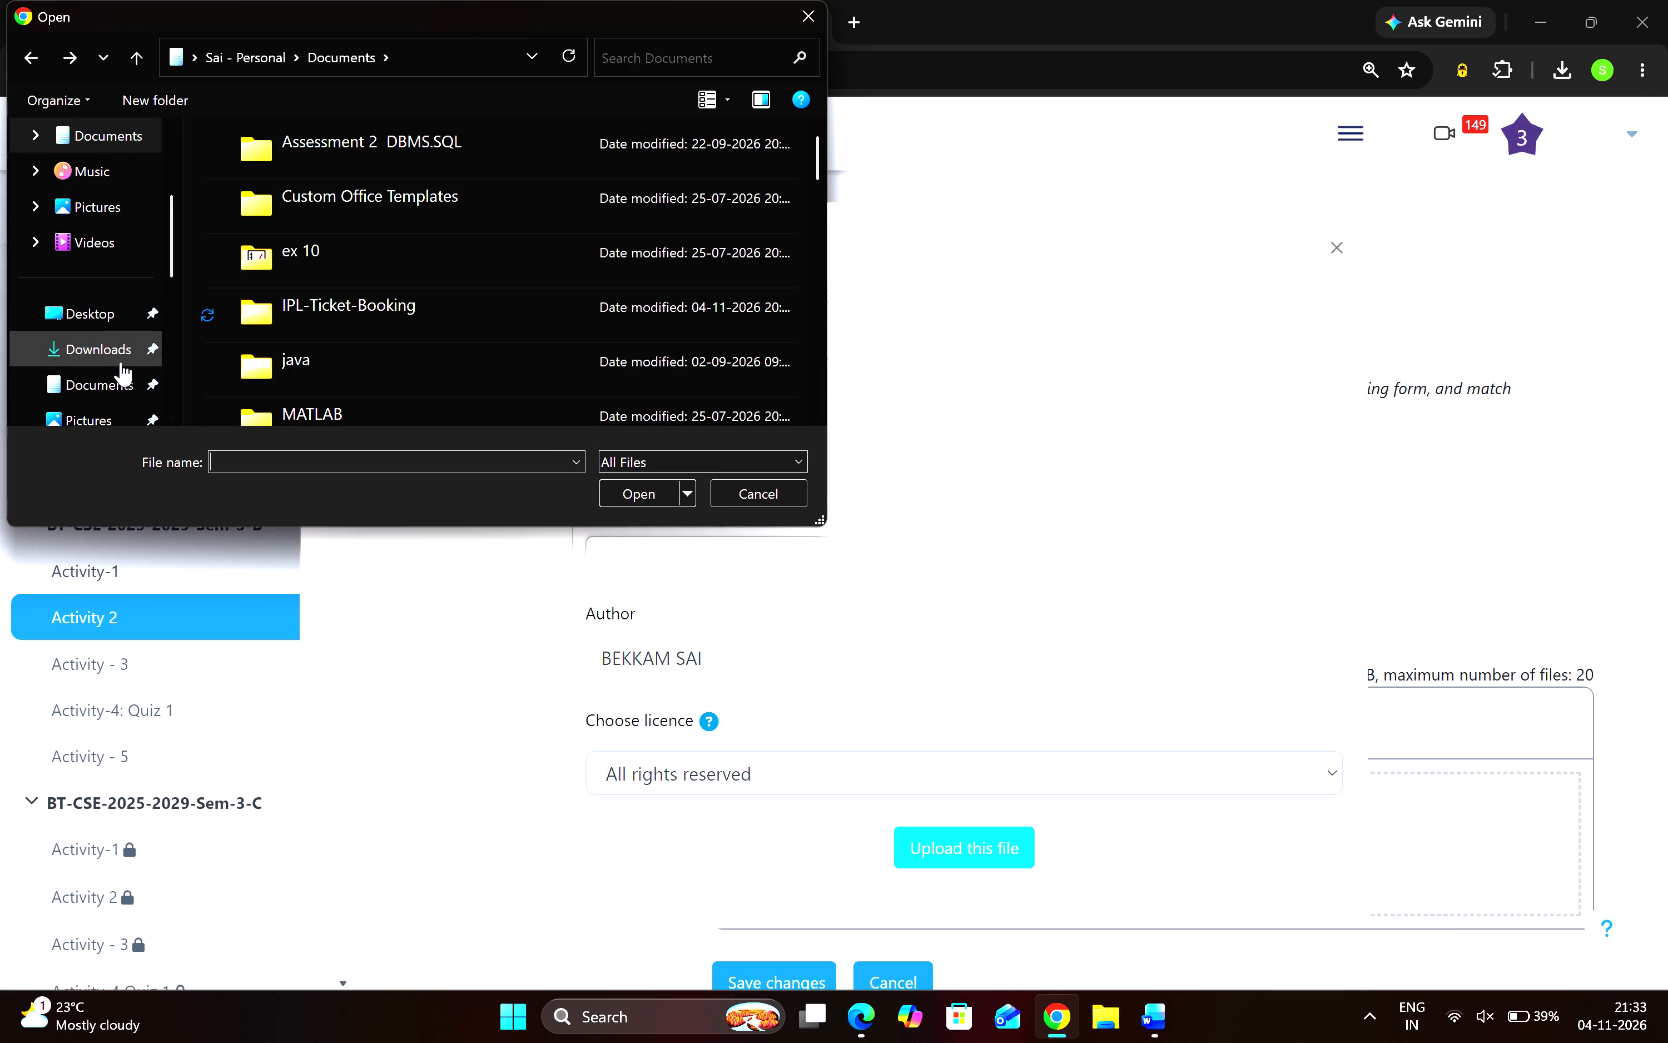
{"action": "left_click", "coordinate": [107, 309]}
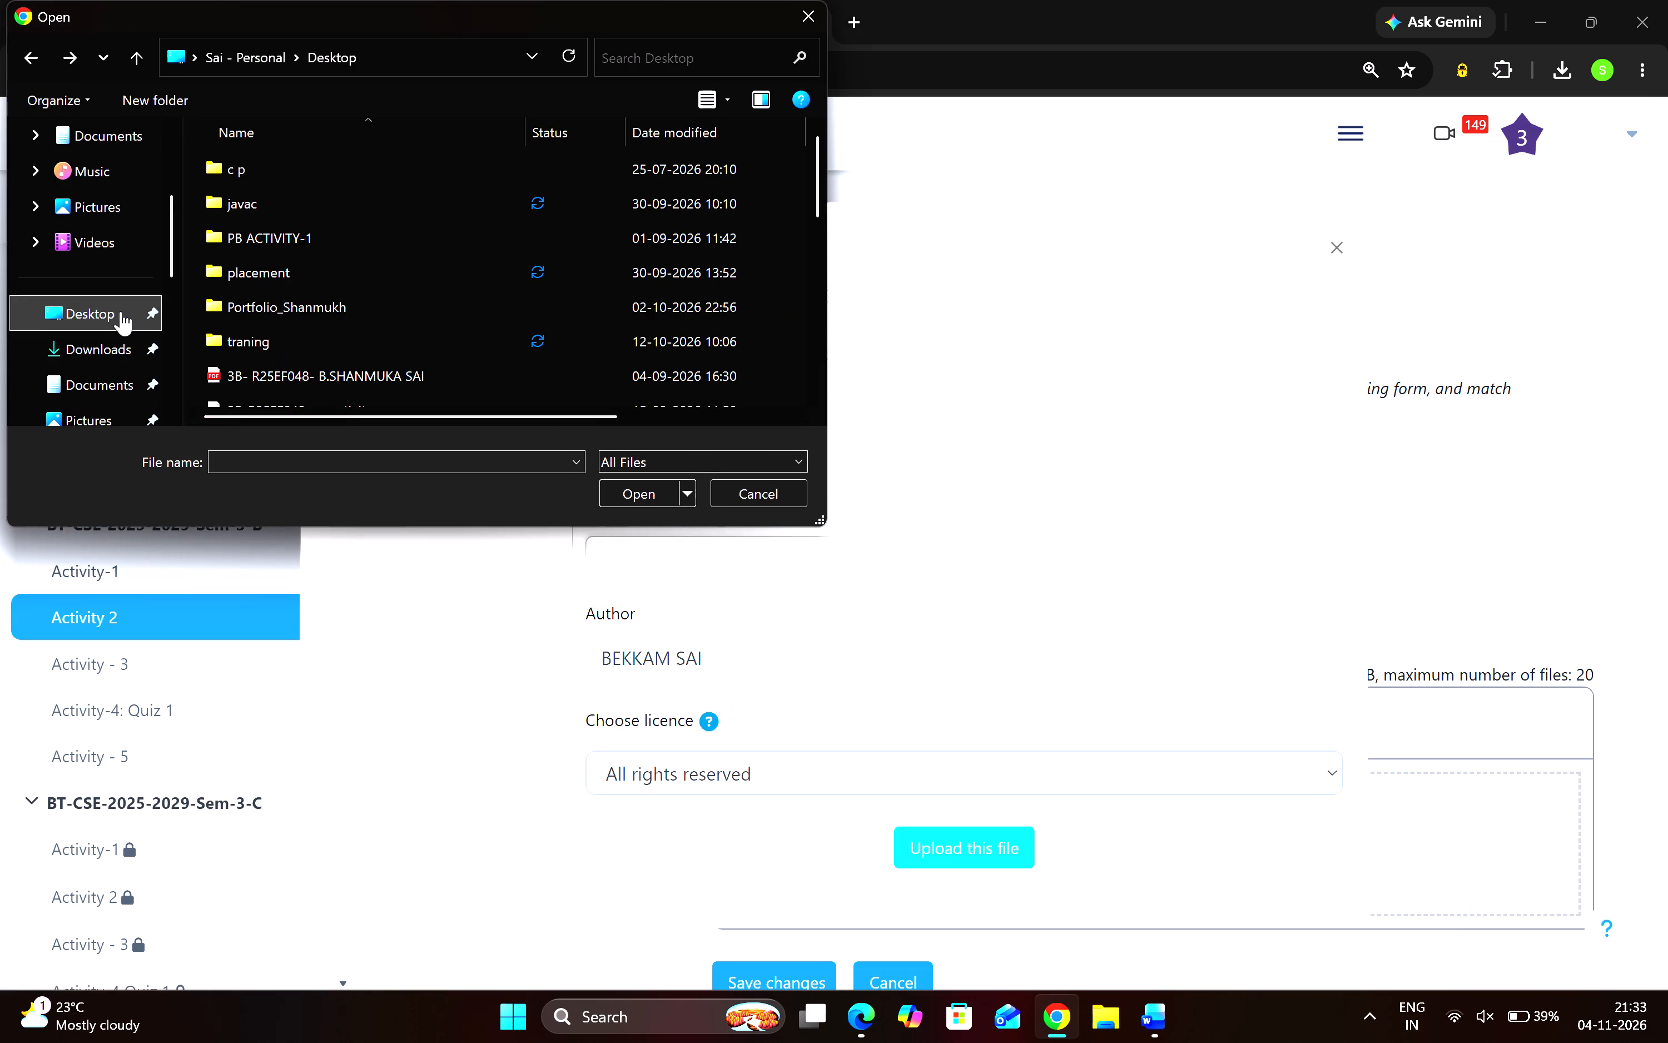
{"action": "scroll", "coordinate": [356, 285], "scroll_direction": "down", "scroll_amount": 1}
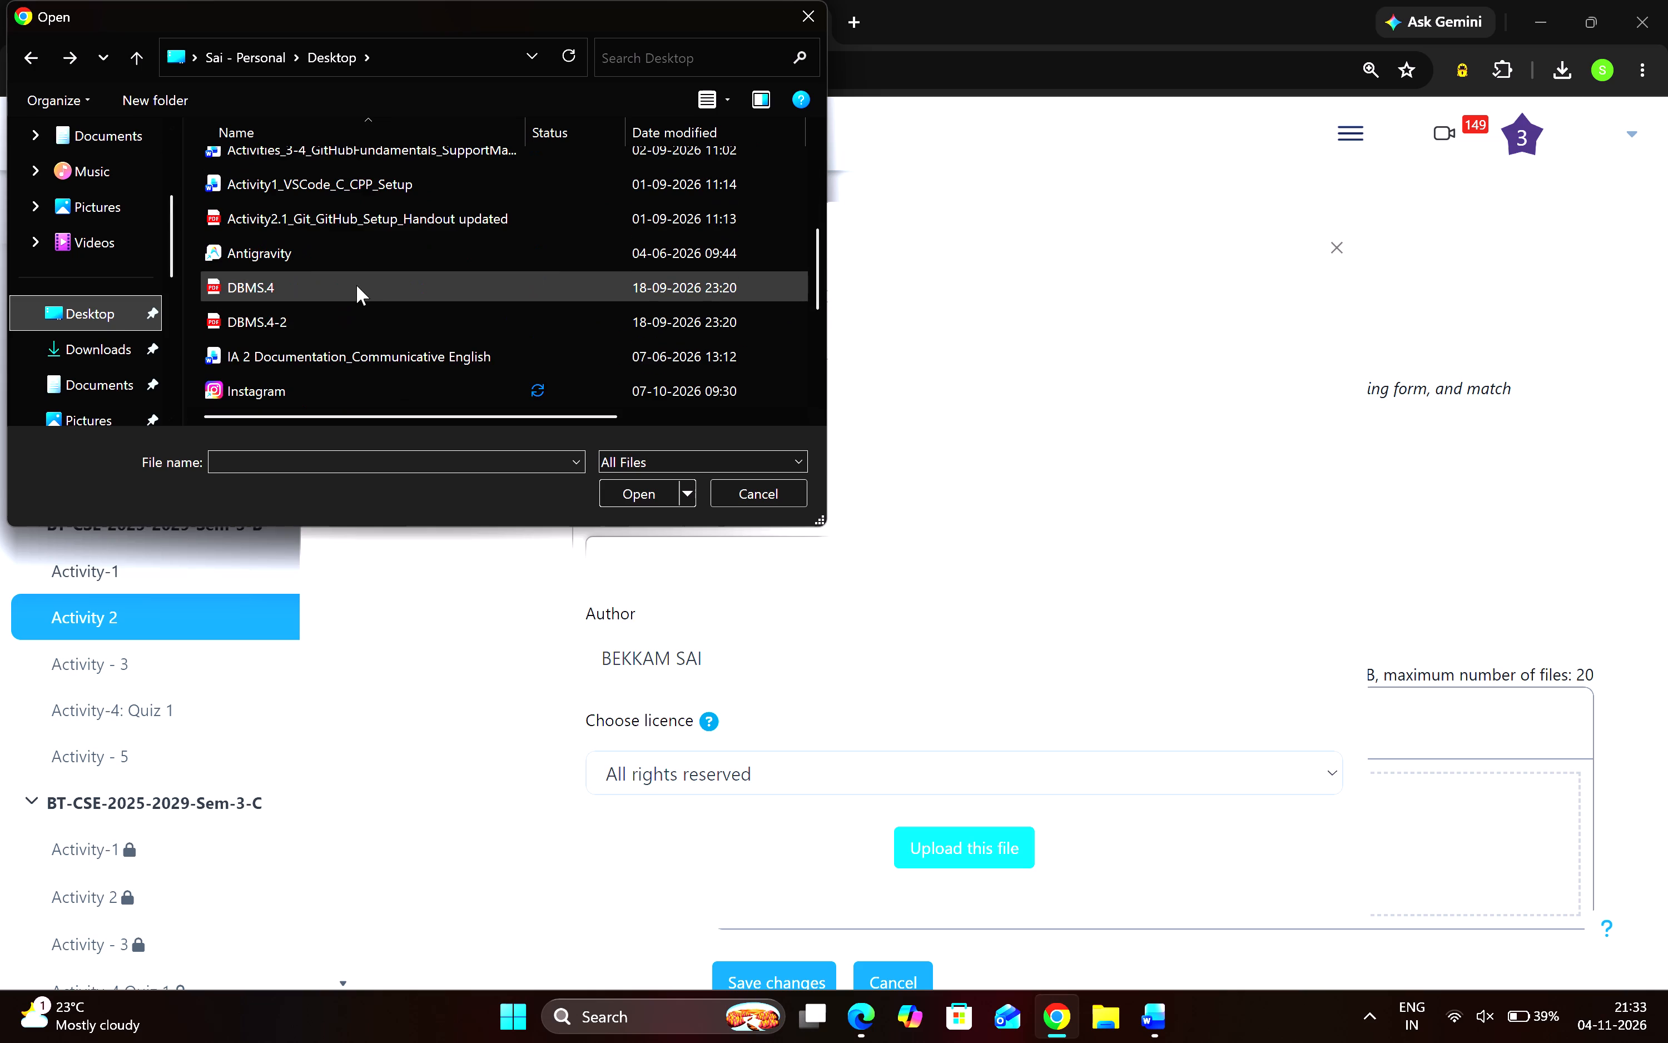
{"action": "scroll", "coordinate": [356, 285], "scroll_direction": "down", "scroll_amount": 2}
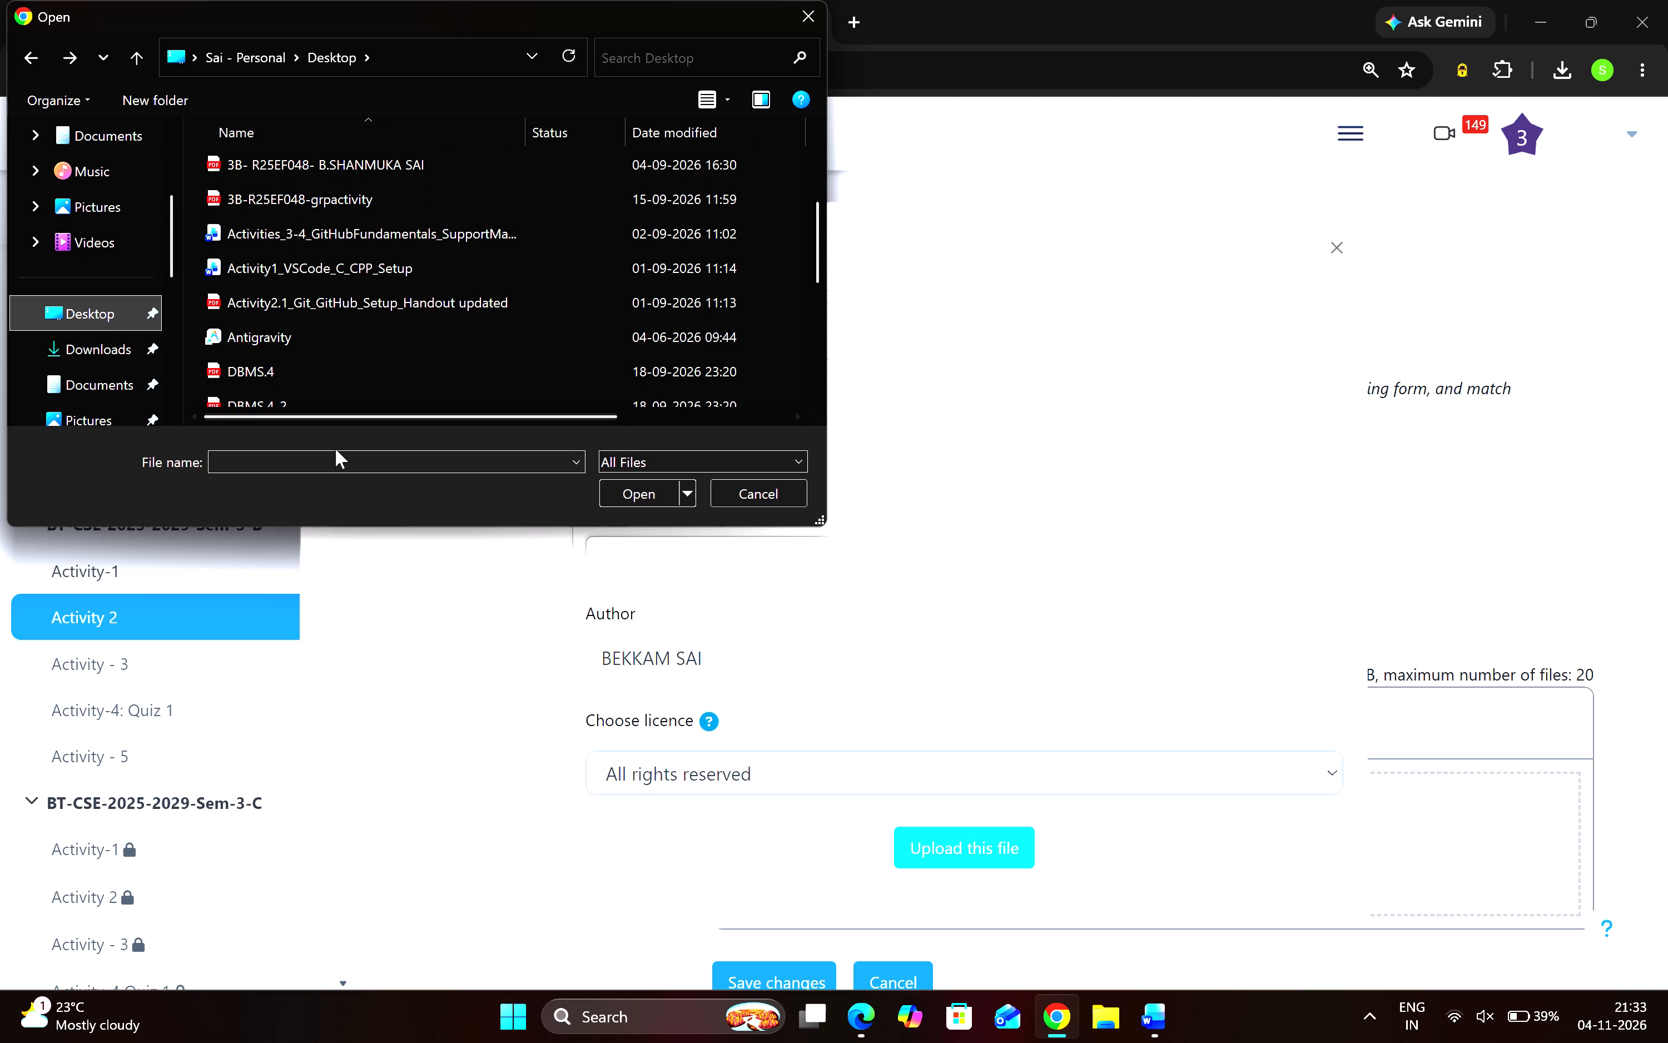
{"action": "left_click", "coordinate": [338, 451]}
{"action": "key", "text": "w"}
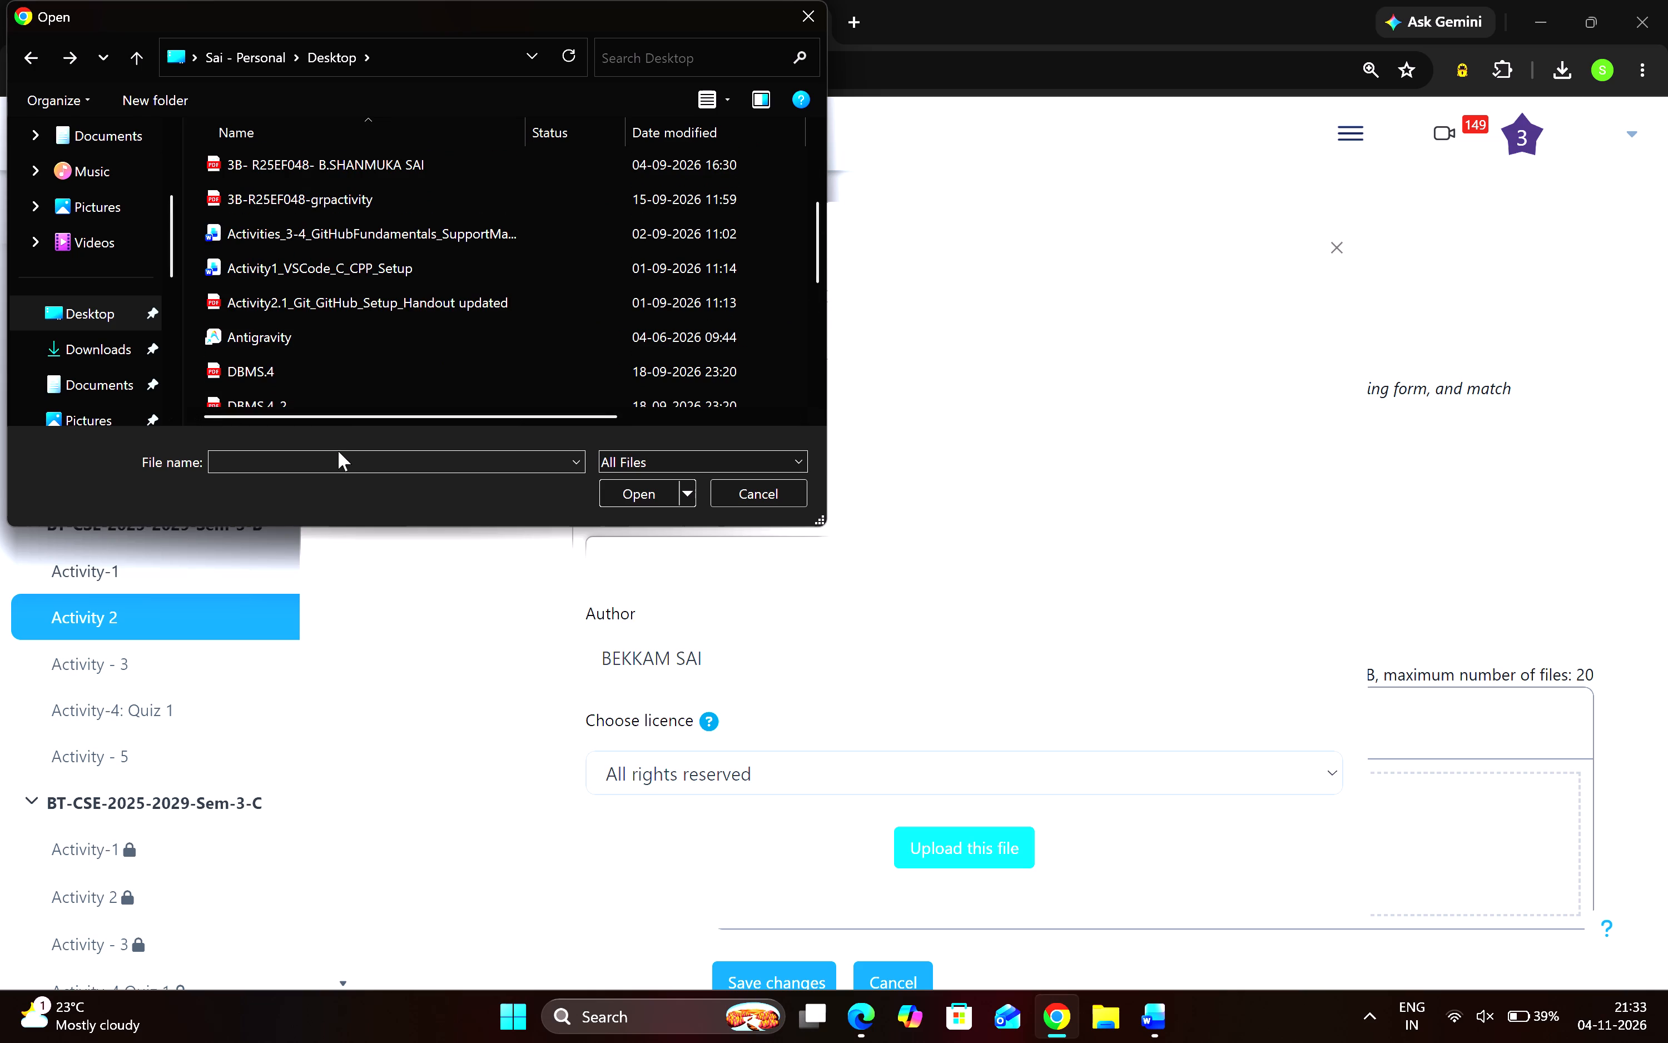
{"action": "left_click", "coordinate": [361, 479]}
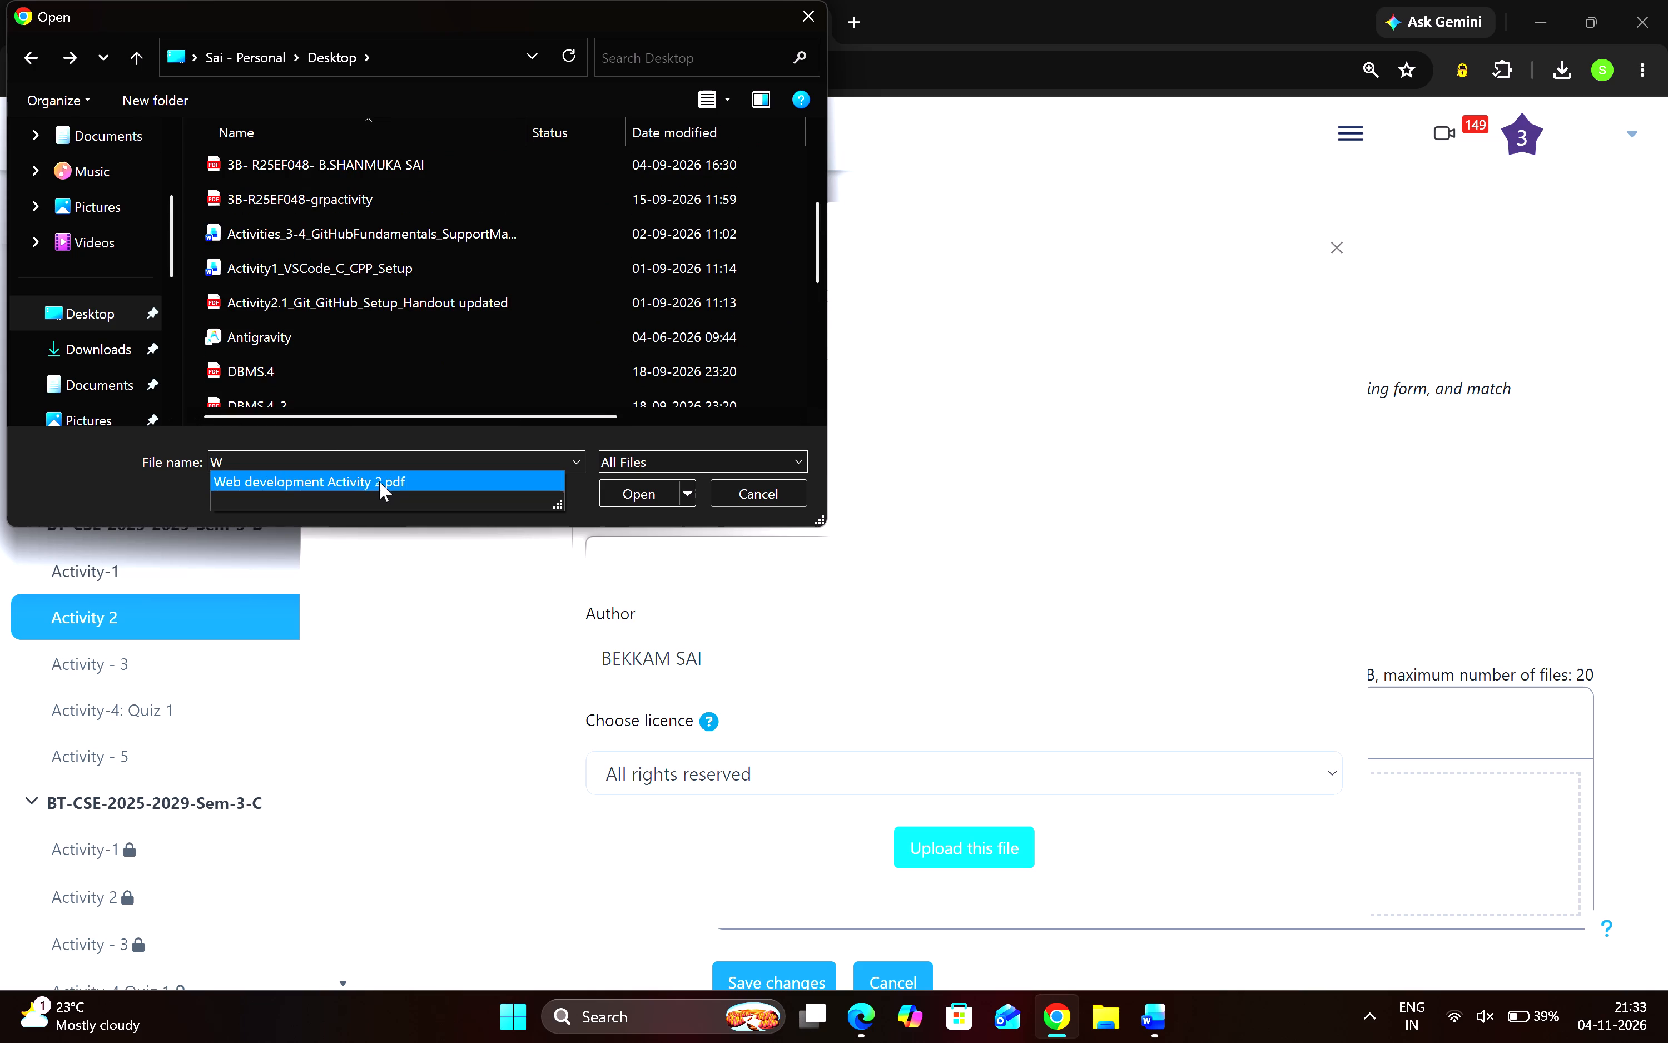
{"action": "left_click", "coordinate": [655, 493]}
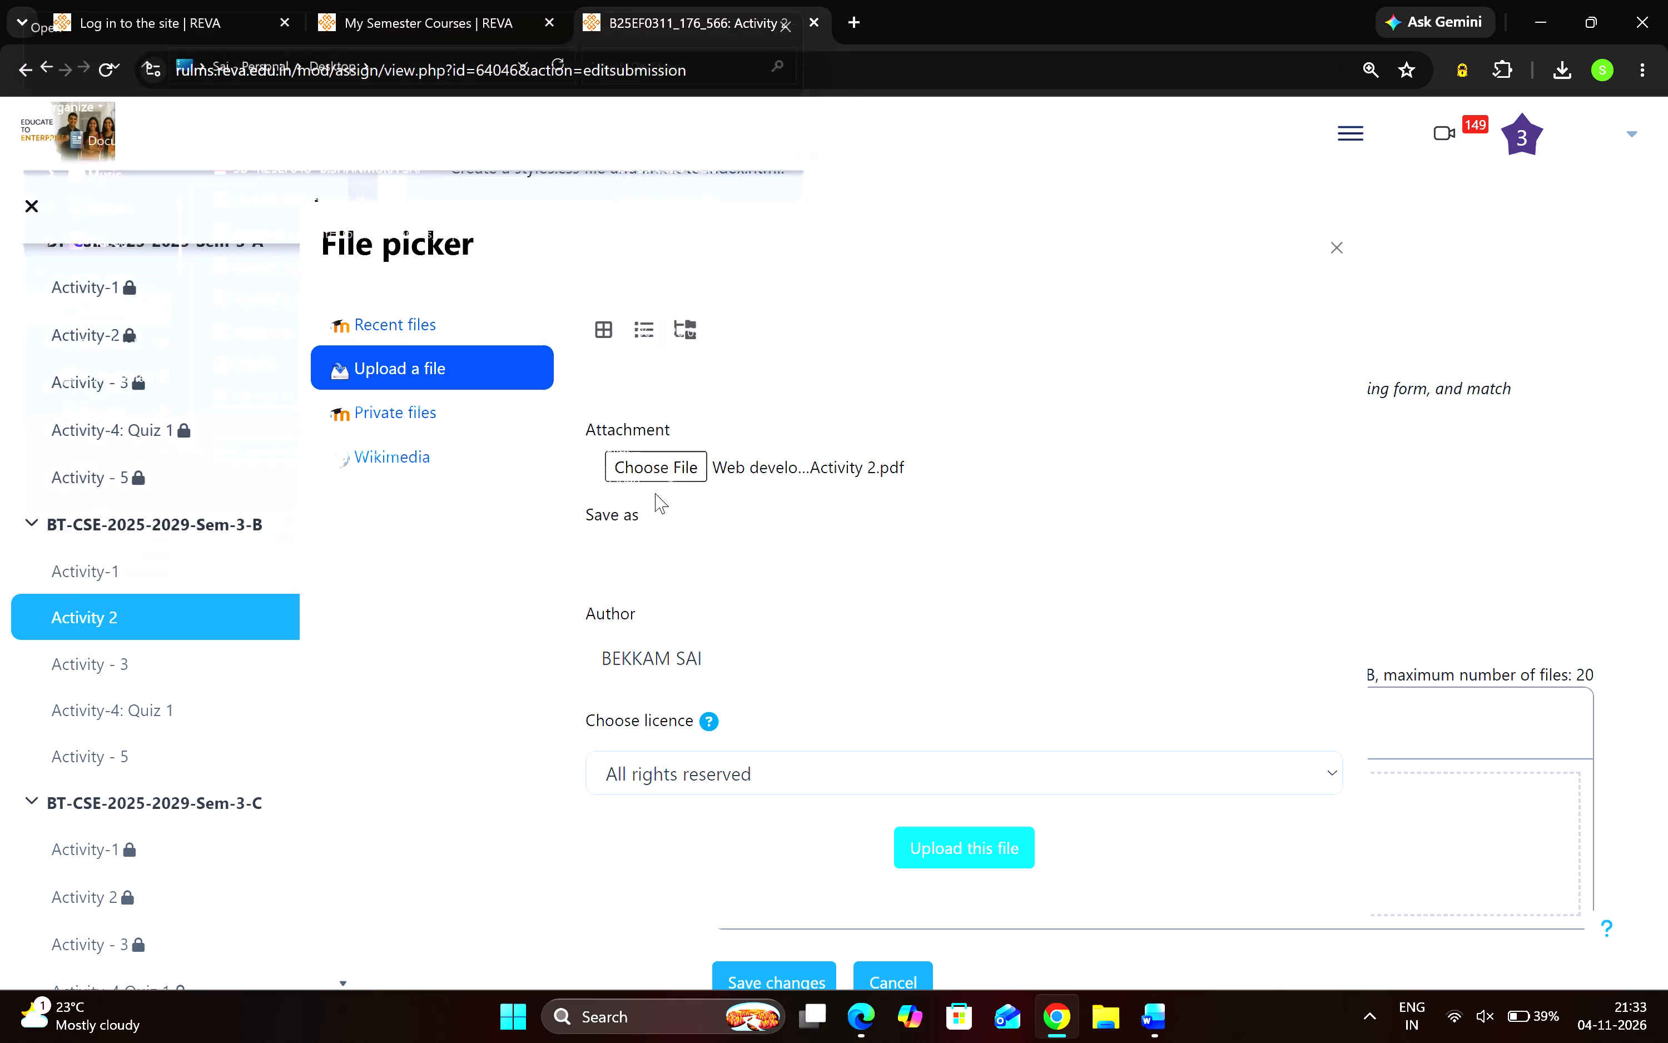
Add the student's middle name to the author name and upload the Activity 2 PDF.
{"action": "left_click", "coordinate": [673, 662]}
{"action": "left_click", "coordinate": [673, 662]}
{"action": "type", "text": "SHANMUKA"}
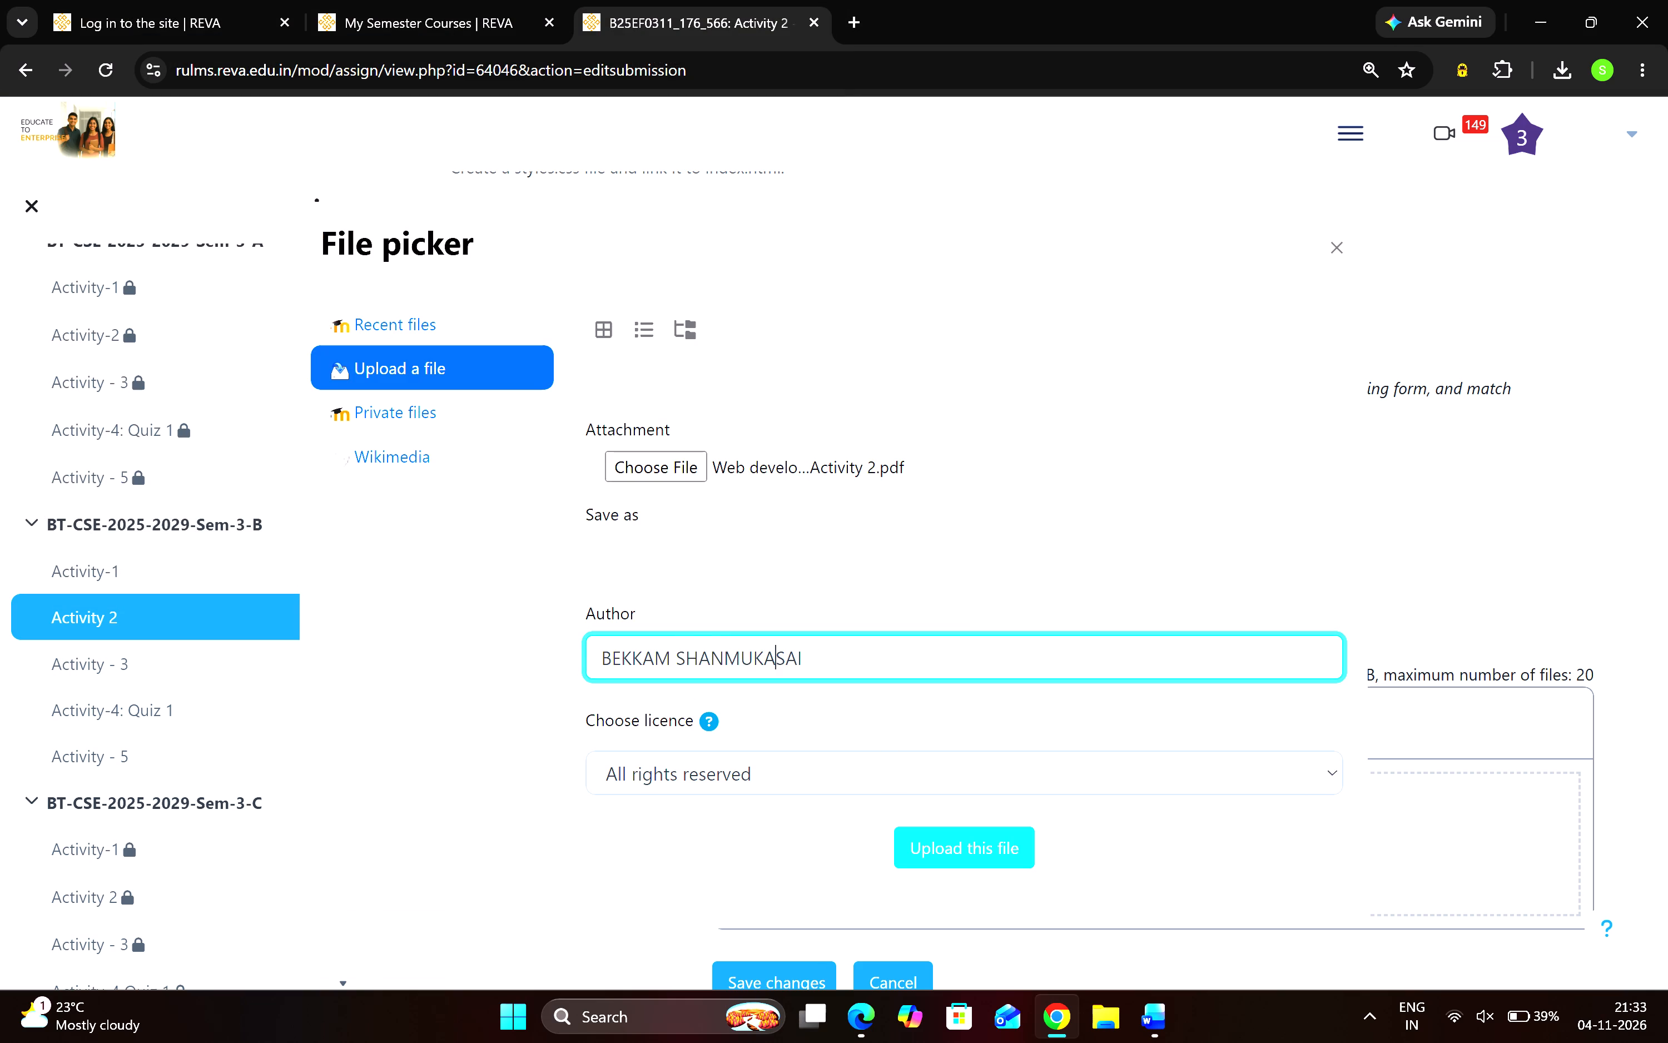
{"action": "key", "text": "space"}
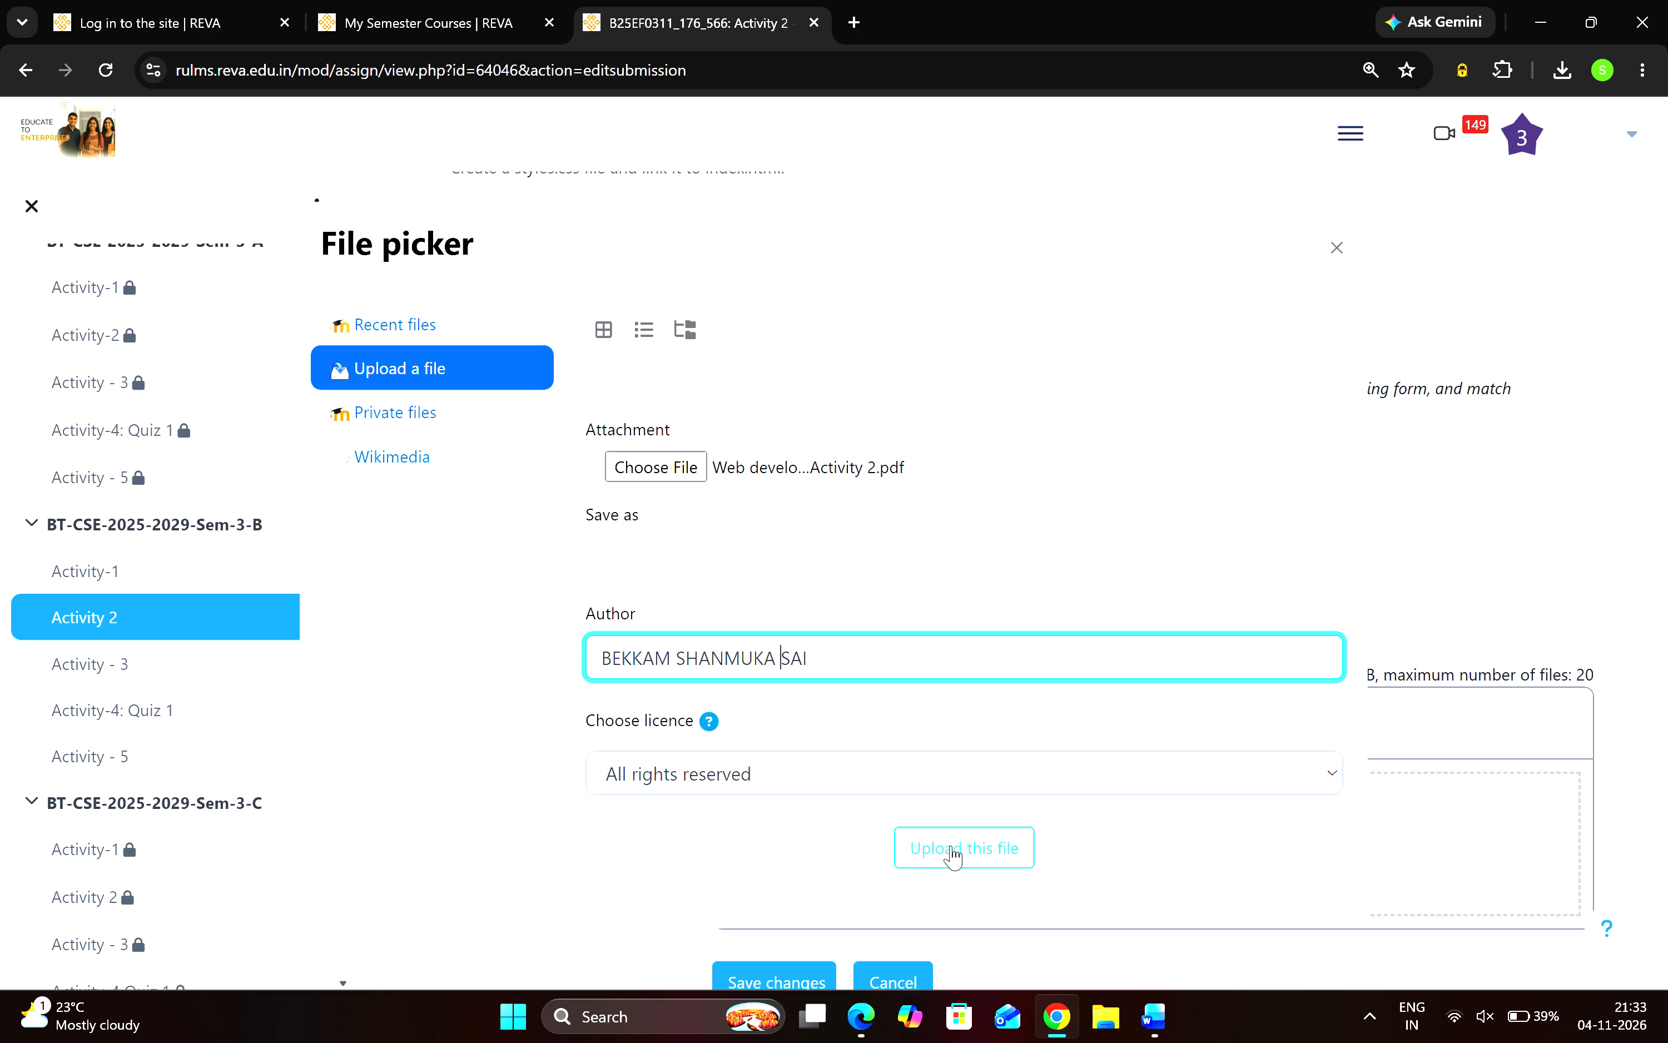
{"action": "left_click", "coordinate": [951, 846]}
Save the Activity 2 submission and check its submission status and submitted file.
{"action": "scroll", "coordinate": [885, 752], "scroll_direction": "down", "scroll_amount": 2}
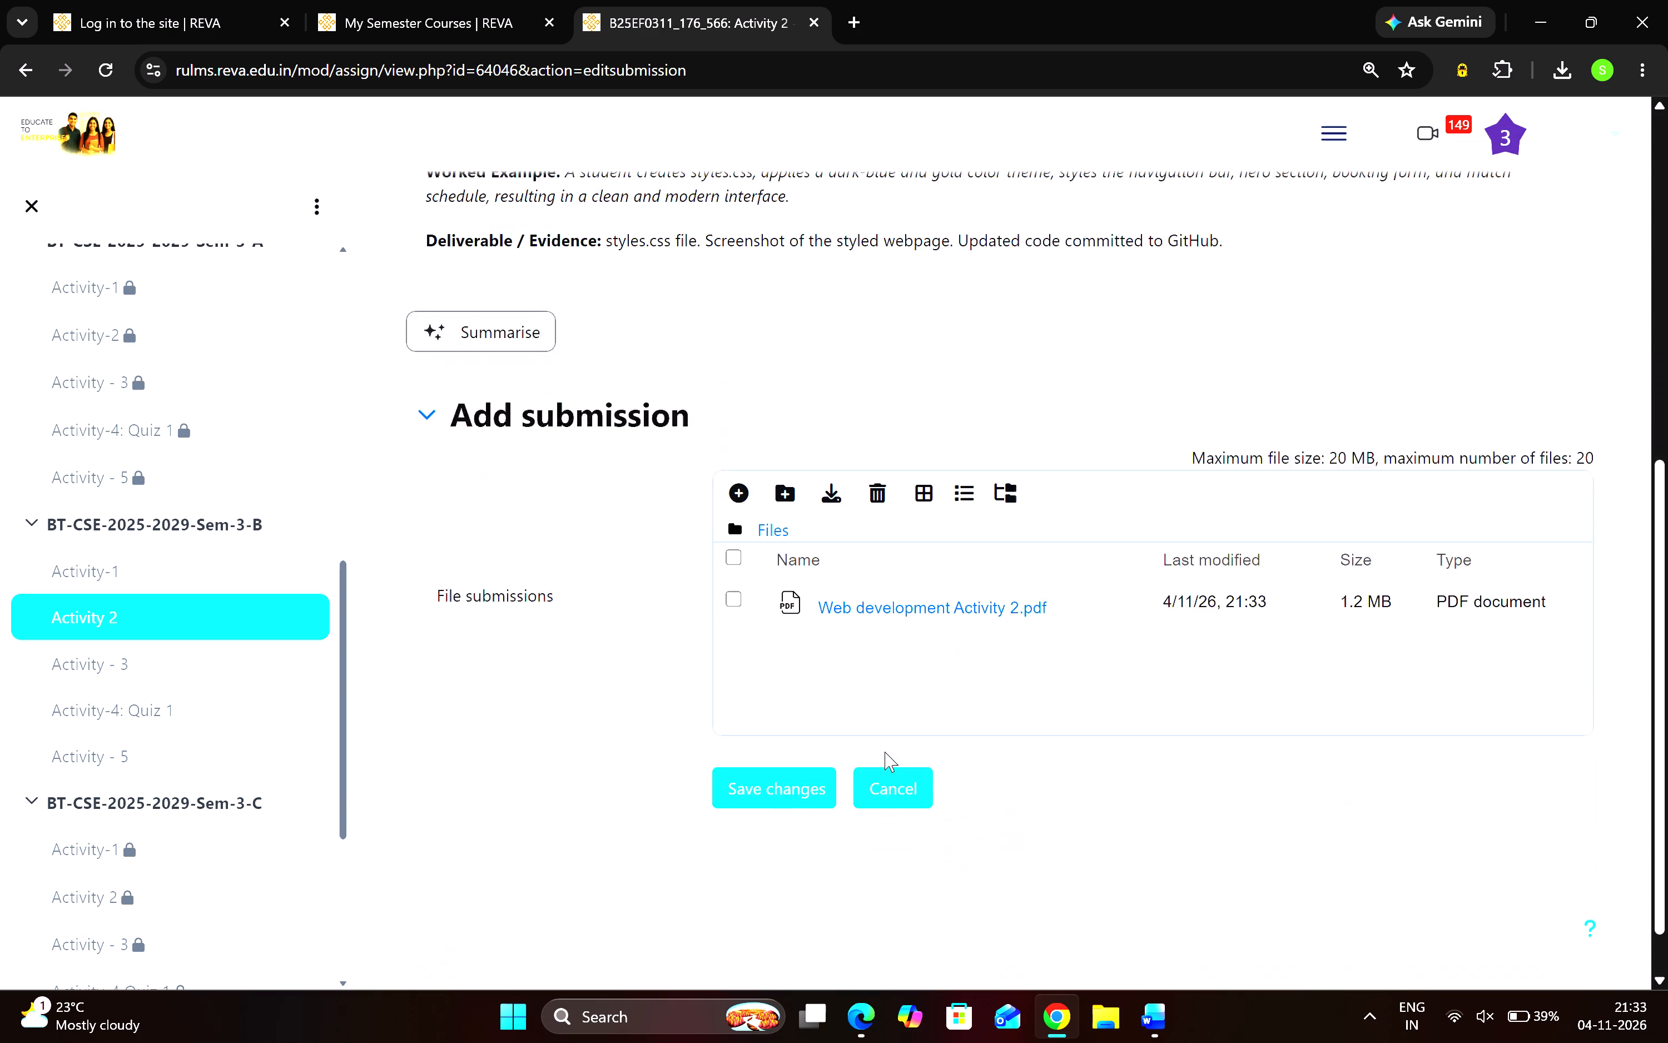
{"action": "scroll", "coordinate": [885, 752], "scroll_direction": "down", "scroll_amount": 1}
{"action": "left_click", "coordinate": [807, 723]}
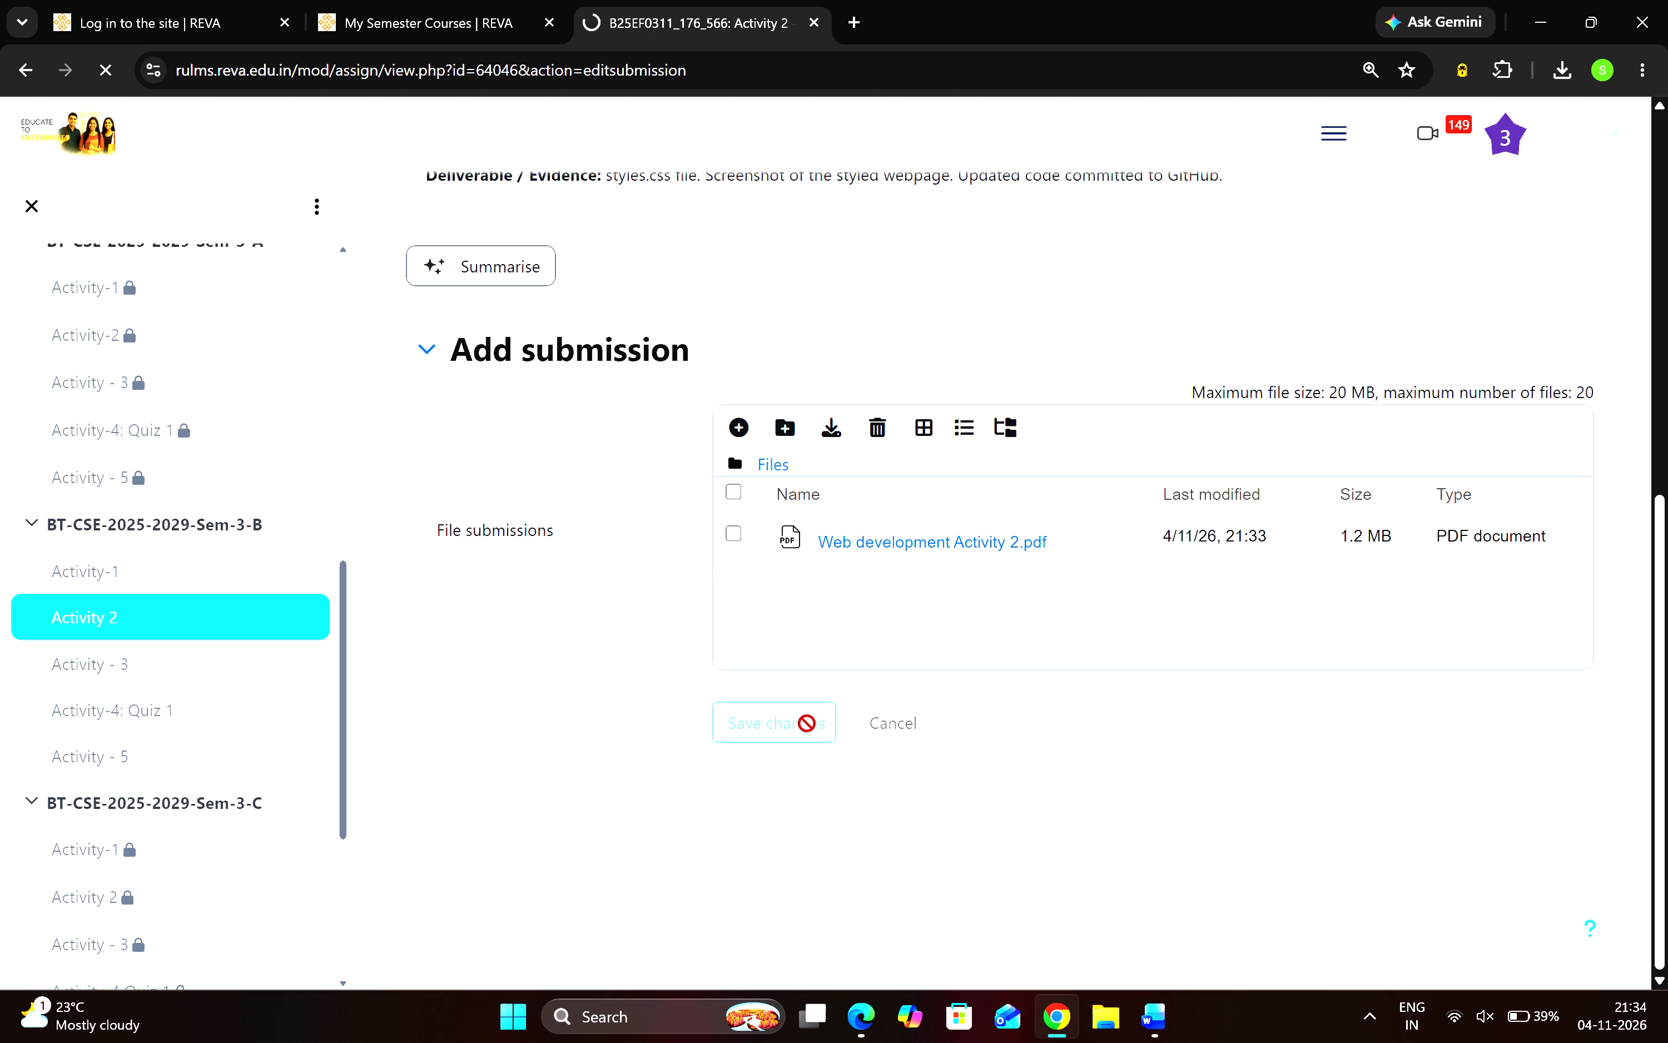
{"action": "scroll", "coordinate": [865, 733], "scroll_direction": "down", "scroll_amount": 2}
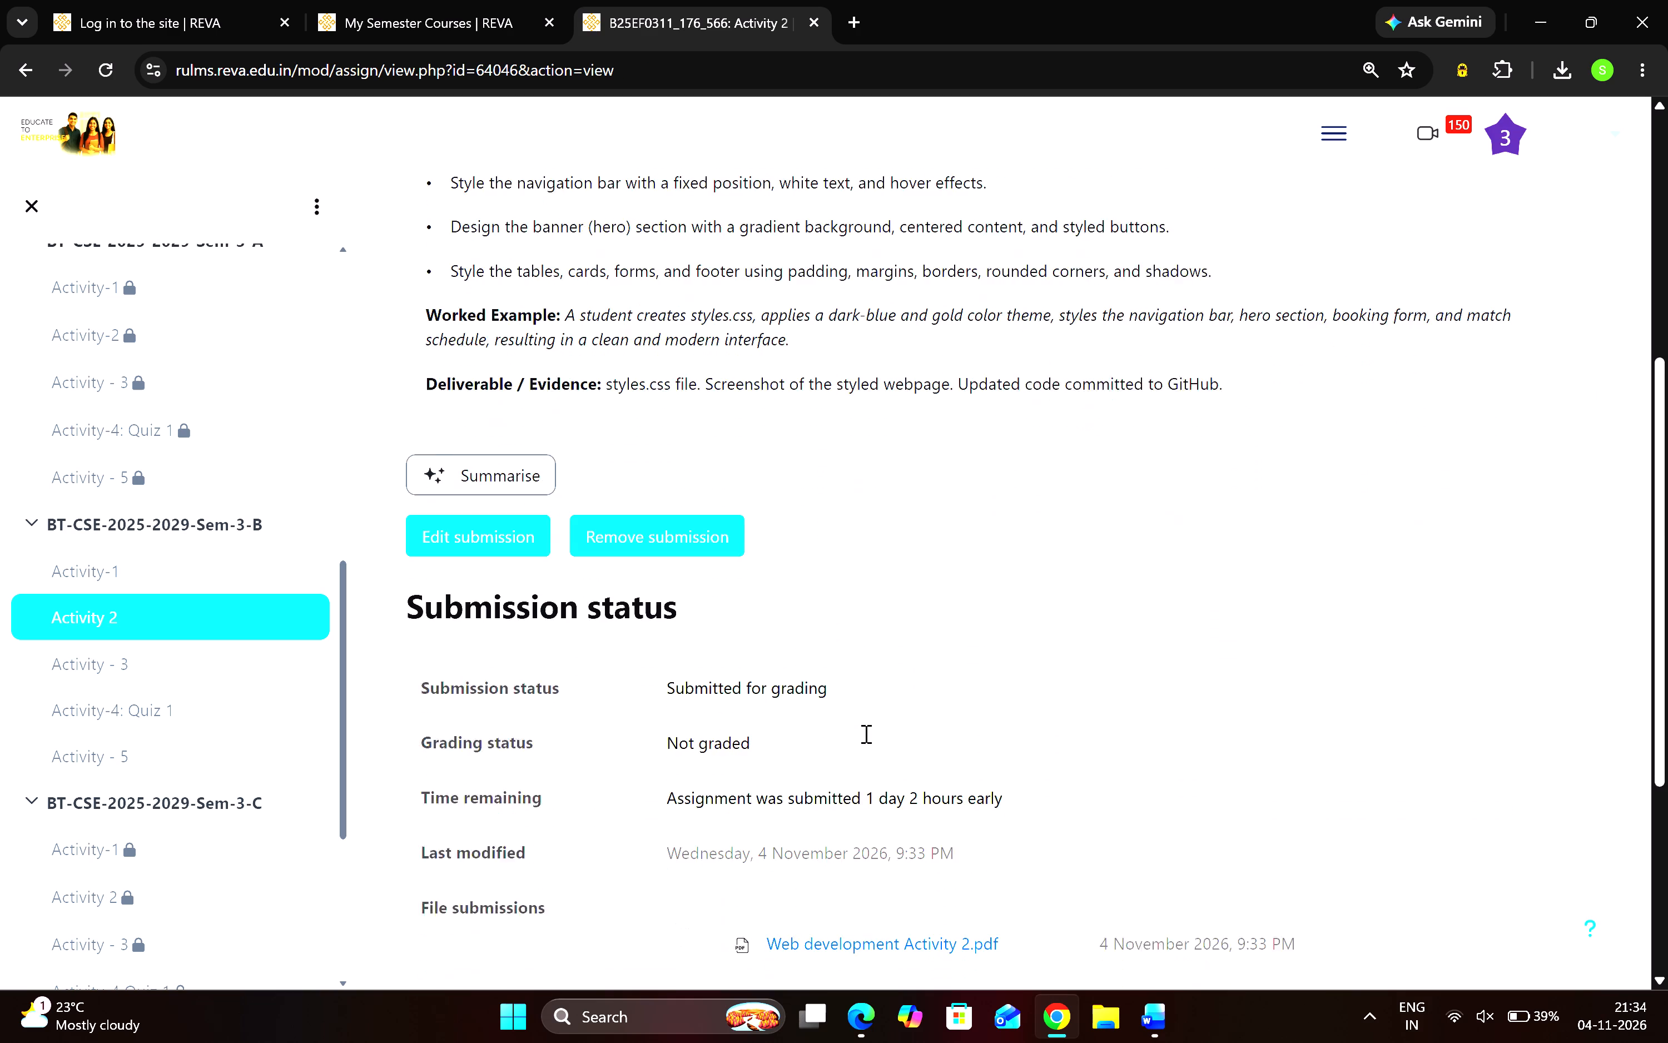
{"action": "scroll", "coordinate": [865, 733], "scroll_direction": "down", "scroll_amount": 3}
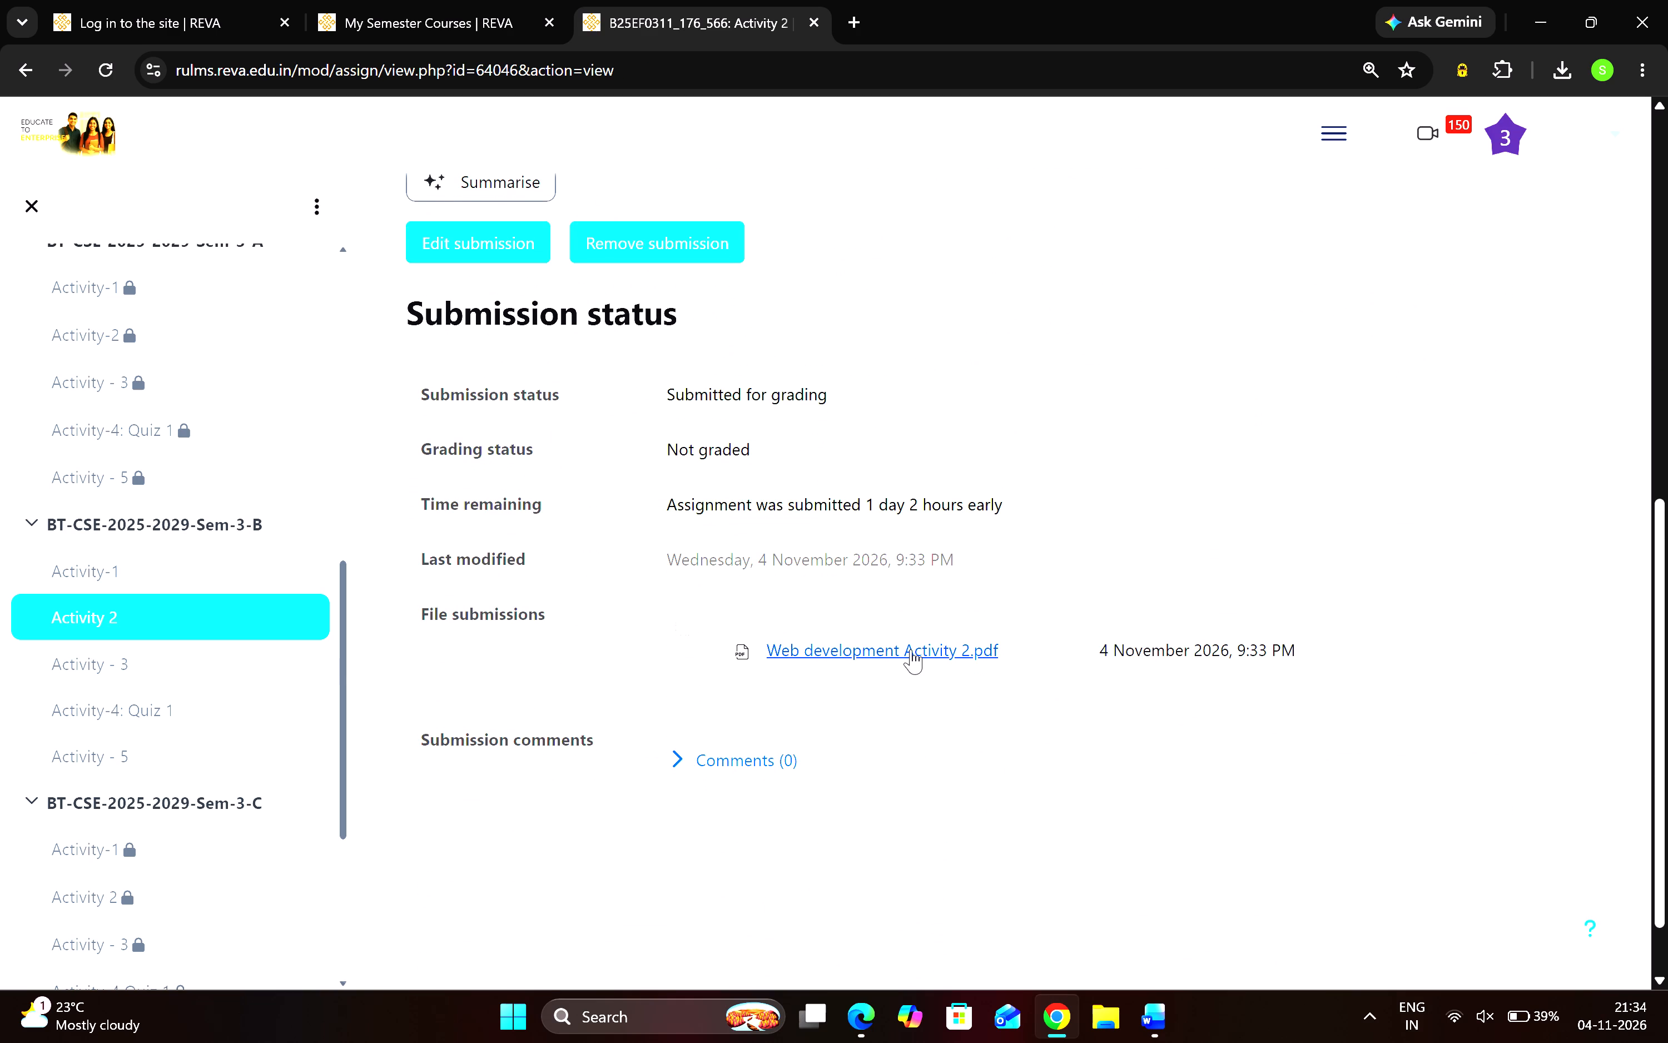
Download the submitted "Web development Activity 2.pdf" from the submission status and close the browser window.
{"action": "left_click", "coordinate": [911, 649]}
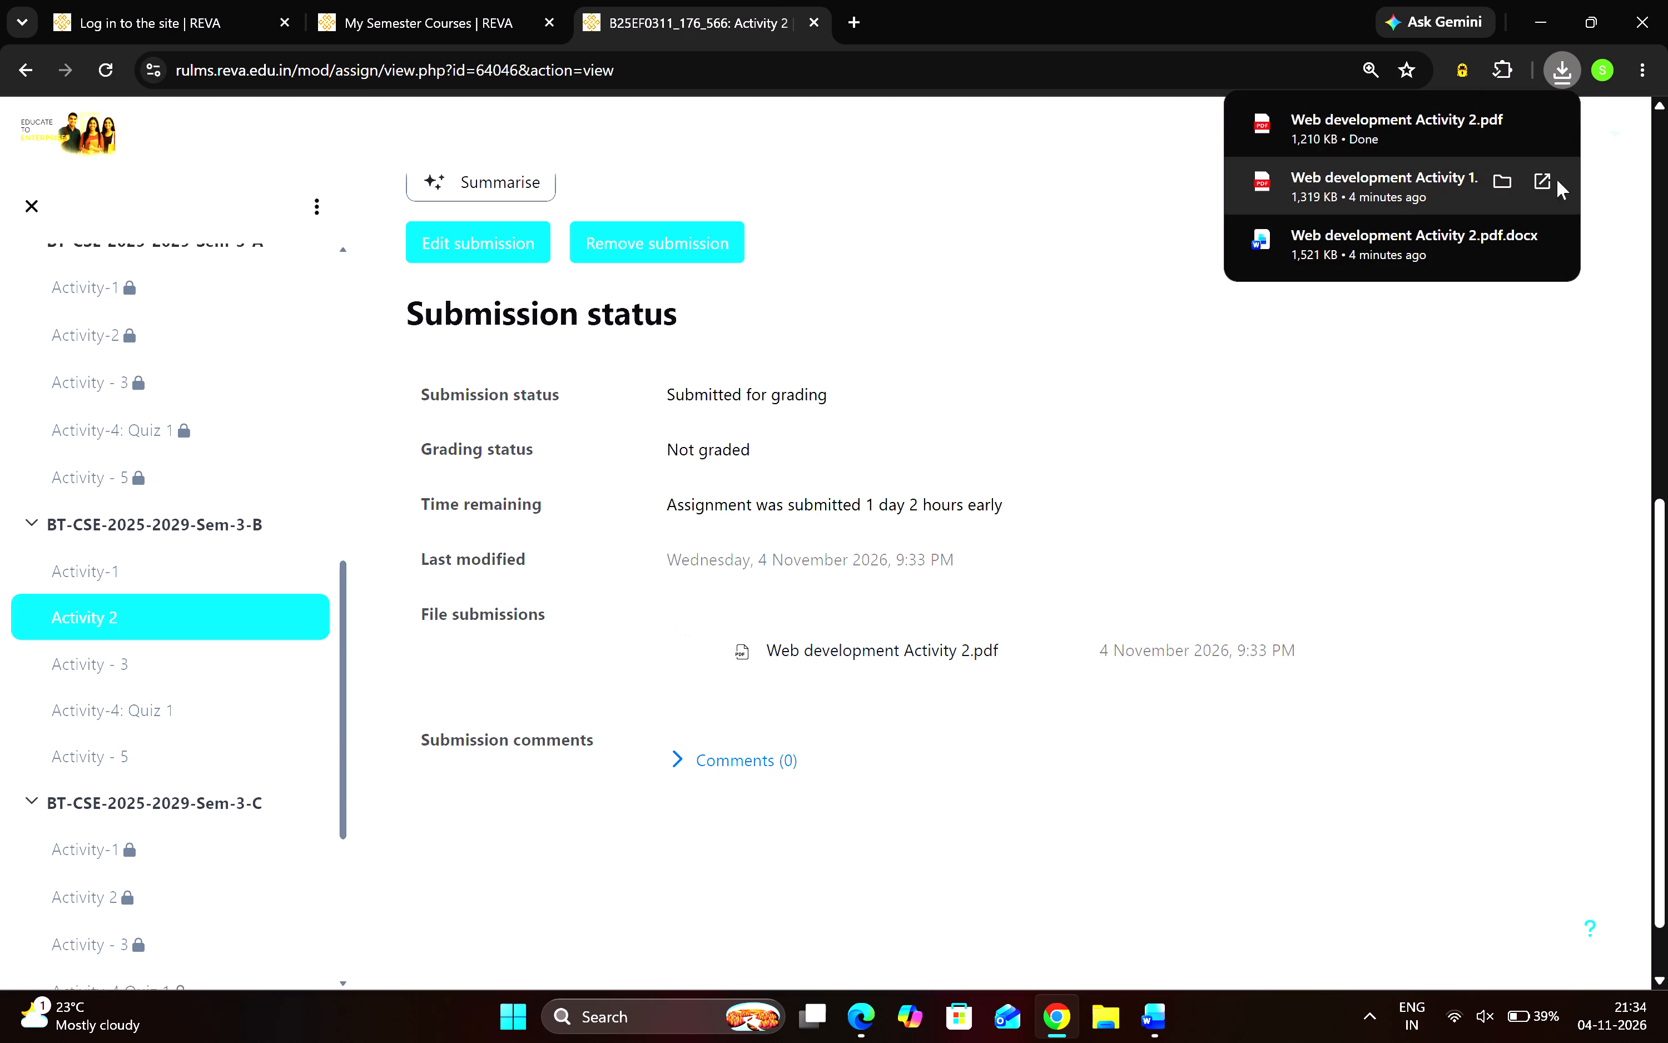
{"action": "left_click", "coordinate": [1640, 14]}
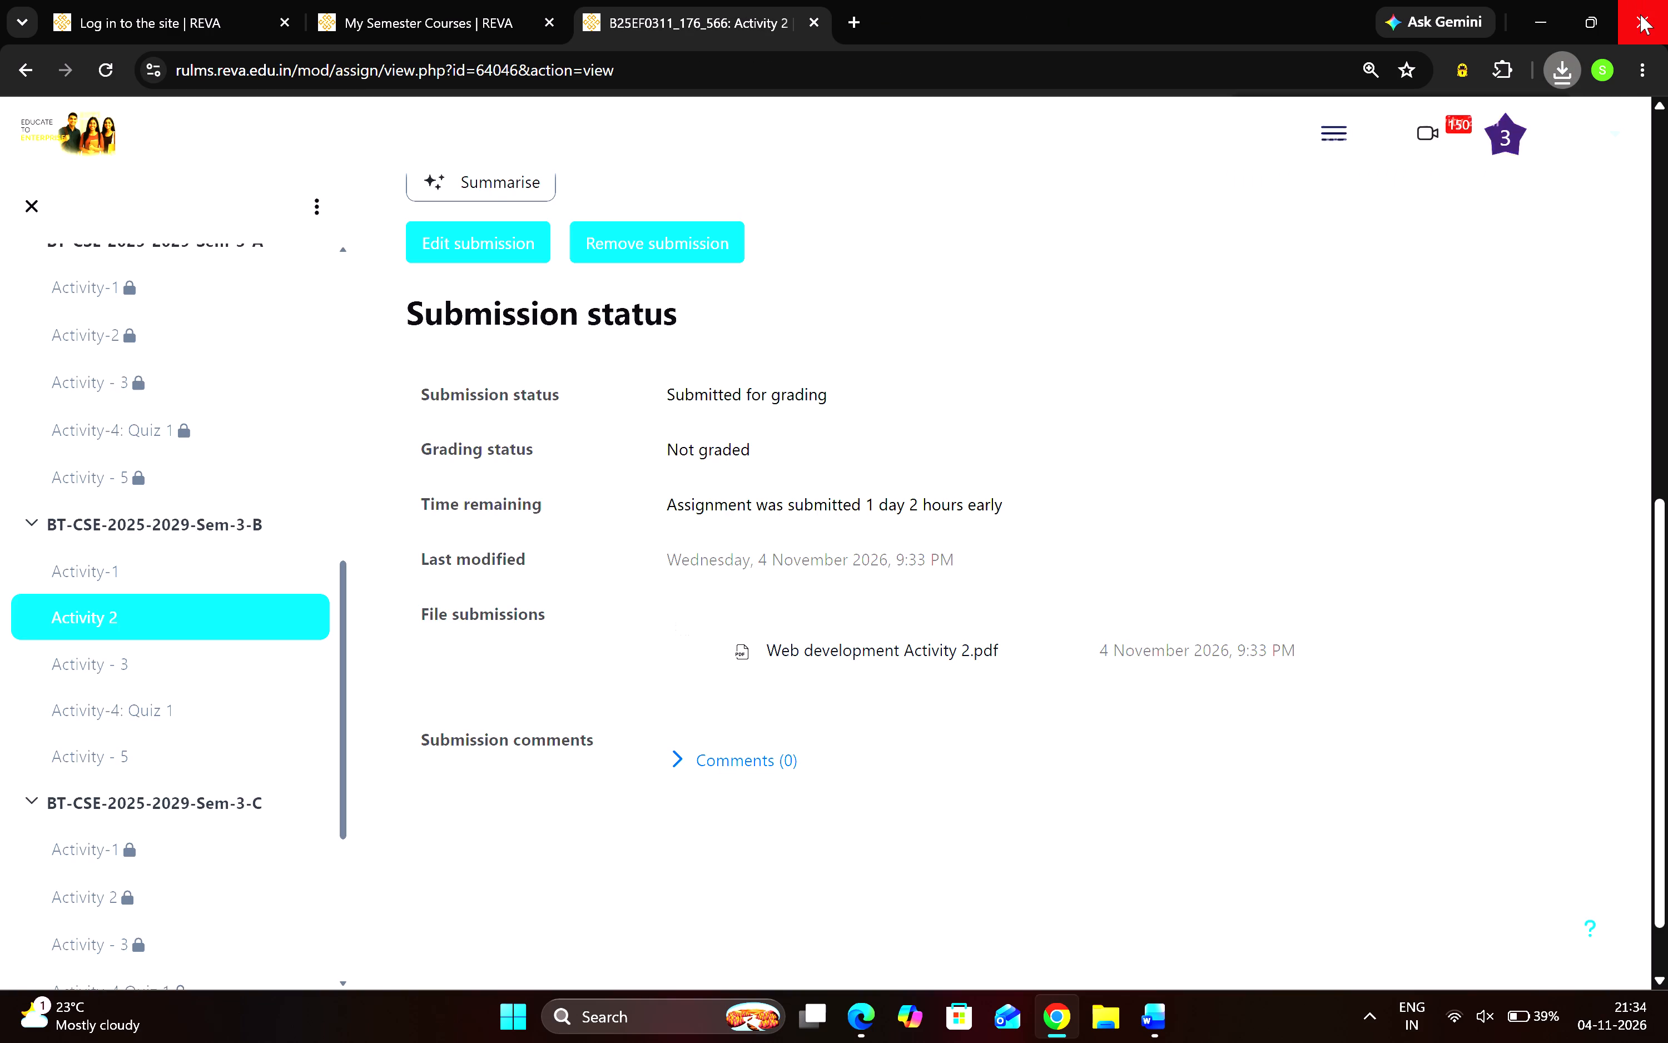
Close the "Web development Activity 2.pdf" document window in Word.
{"action": "left_click", "coordinate": [932, 31]}
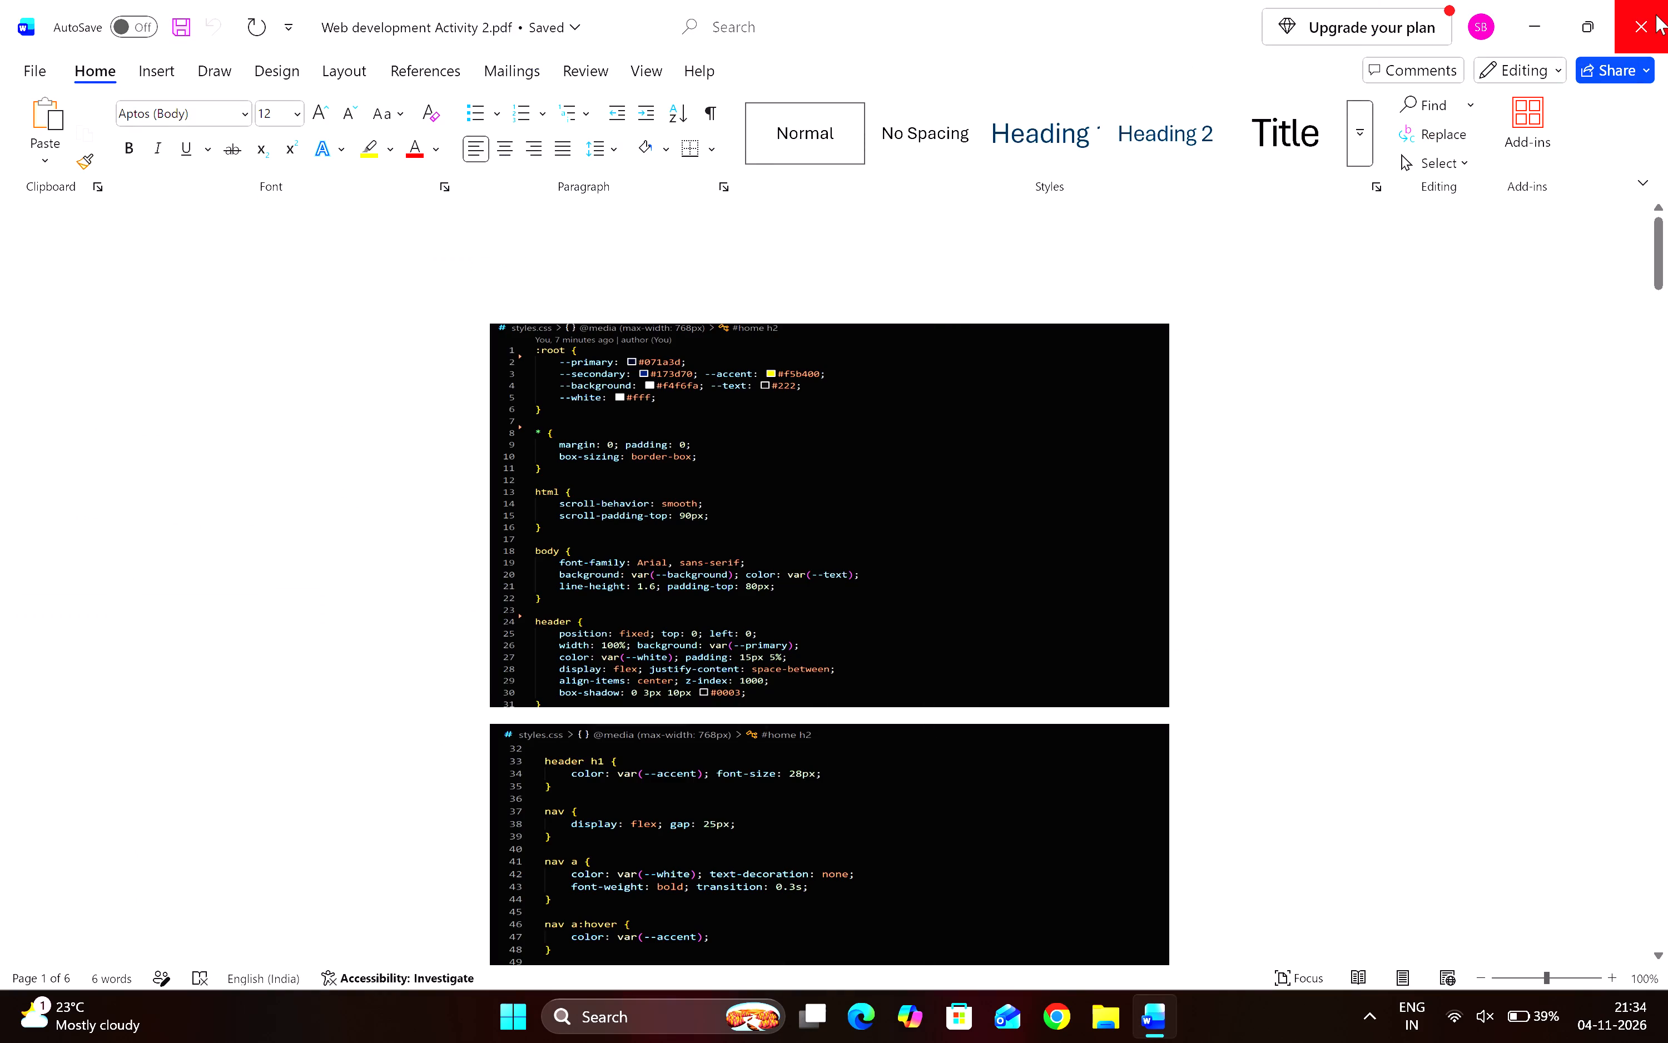
{"action": "left_click", "coordinate": [1656, 14]}
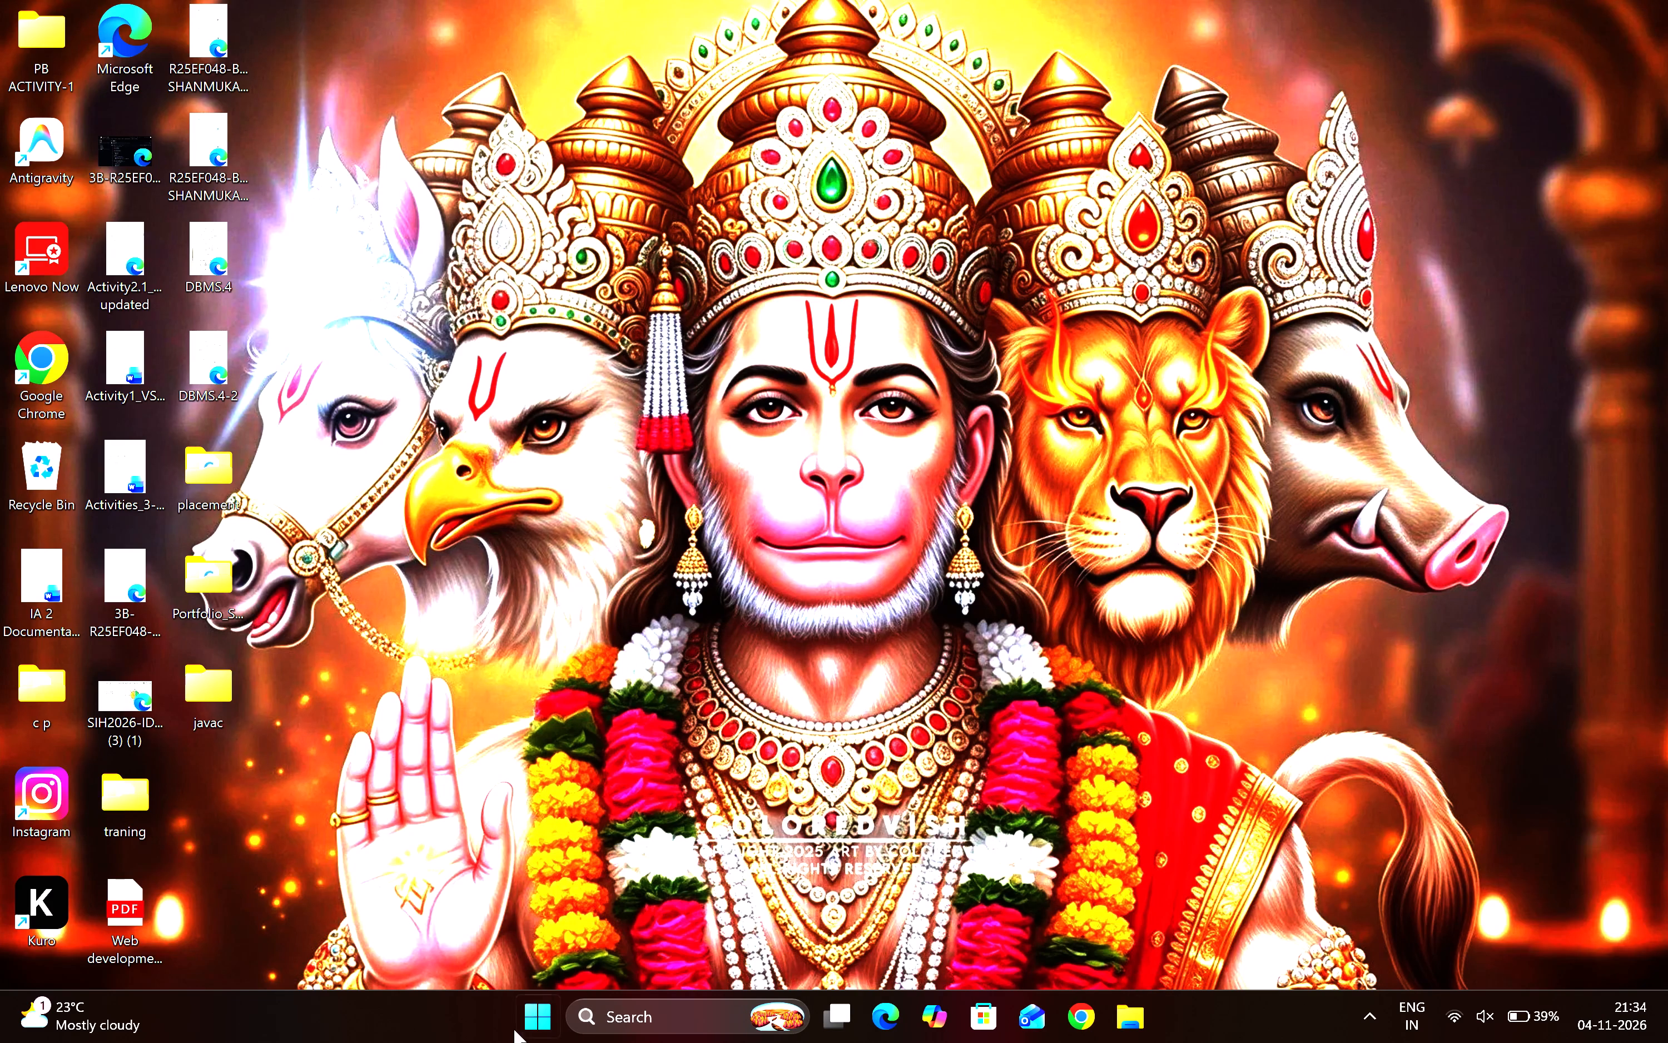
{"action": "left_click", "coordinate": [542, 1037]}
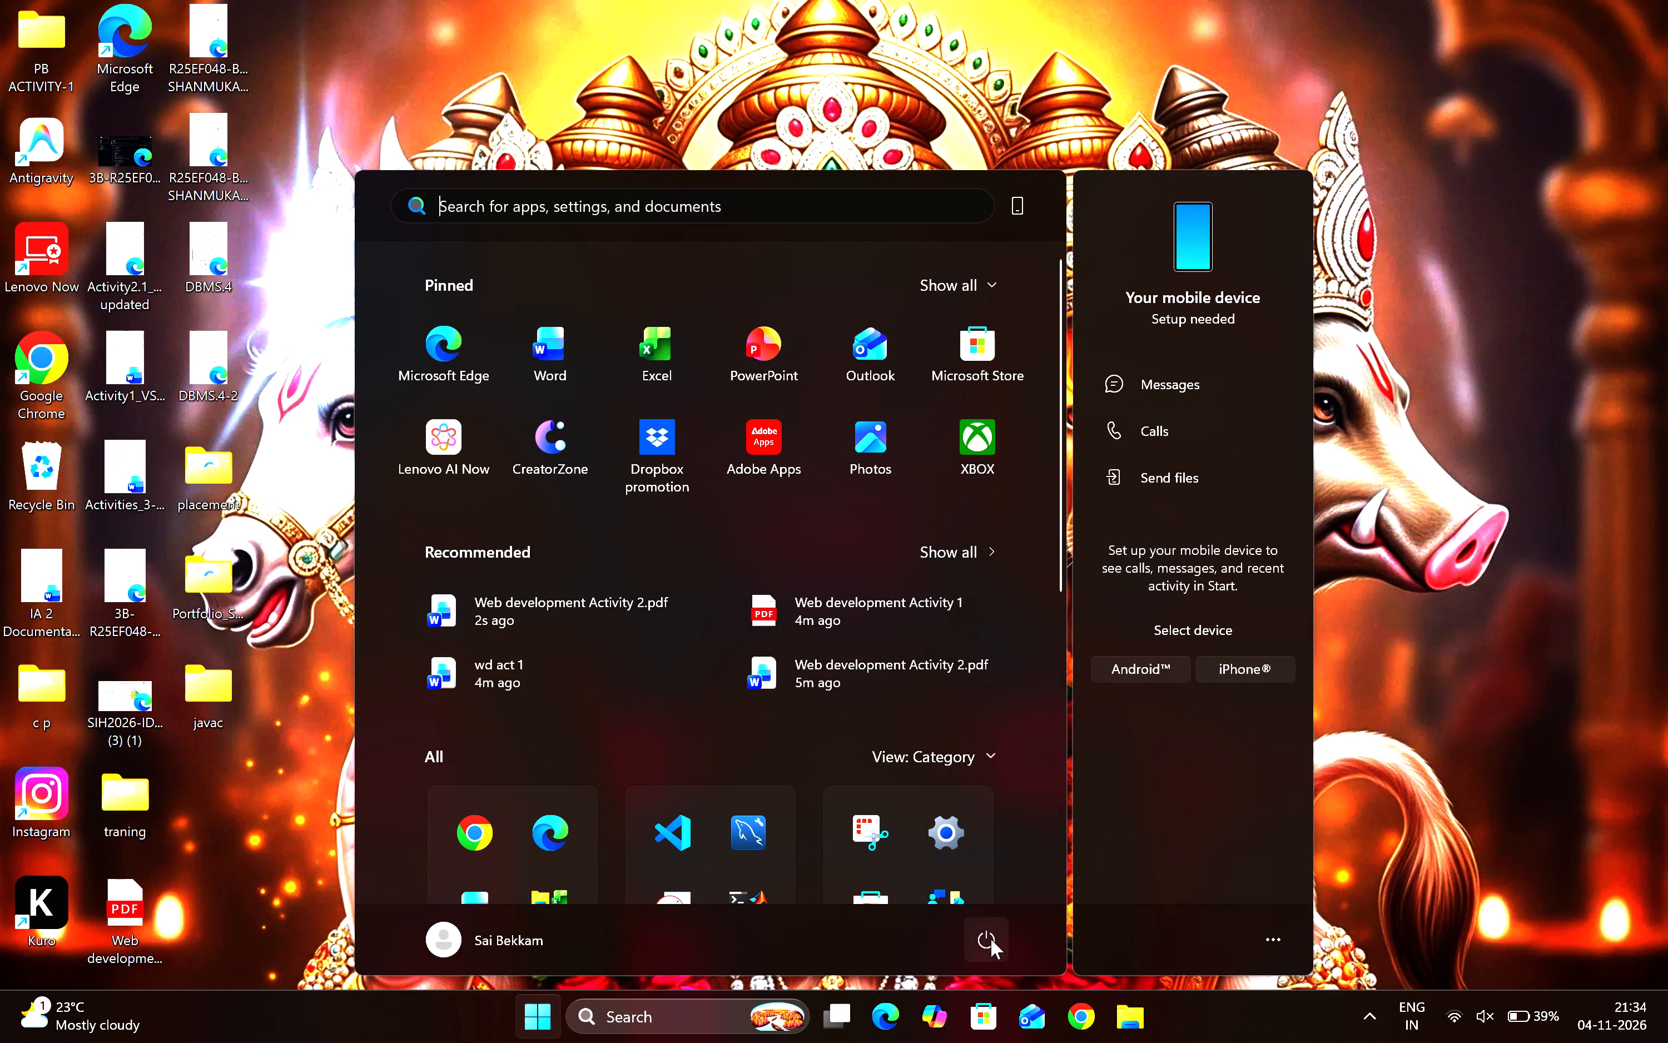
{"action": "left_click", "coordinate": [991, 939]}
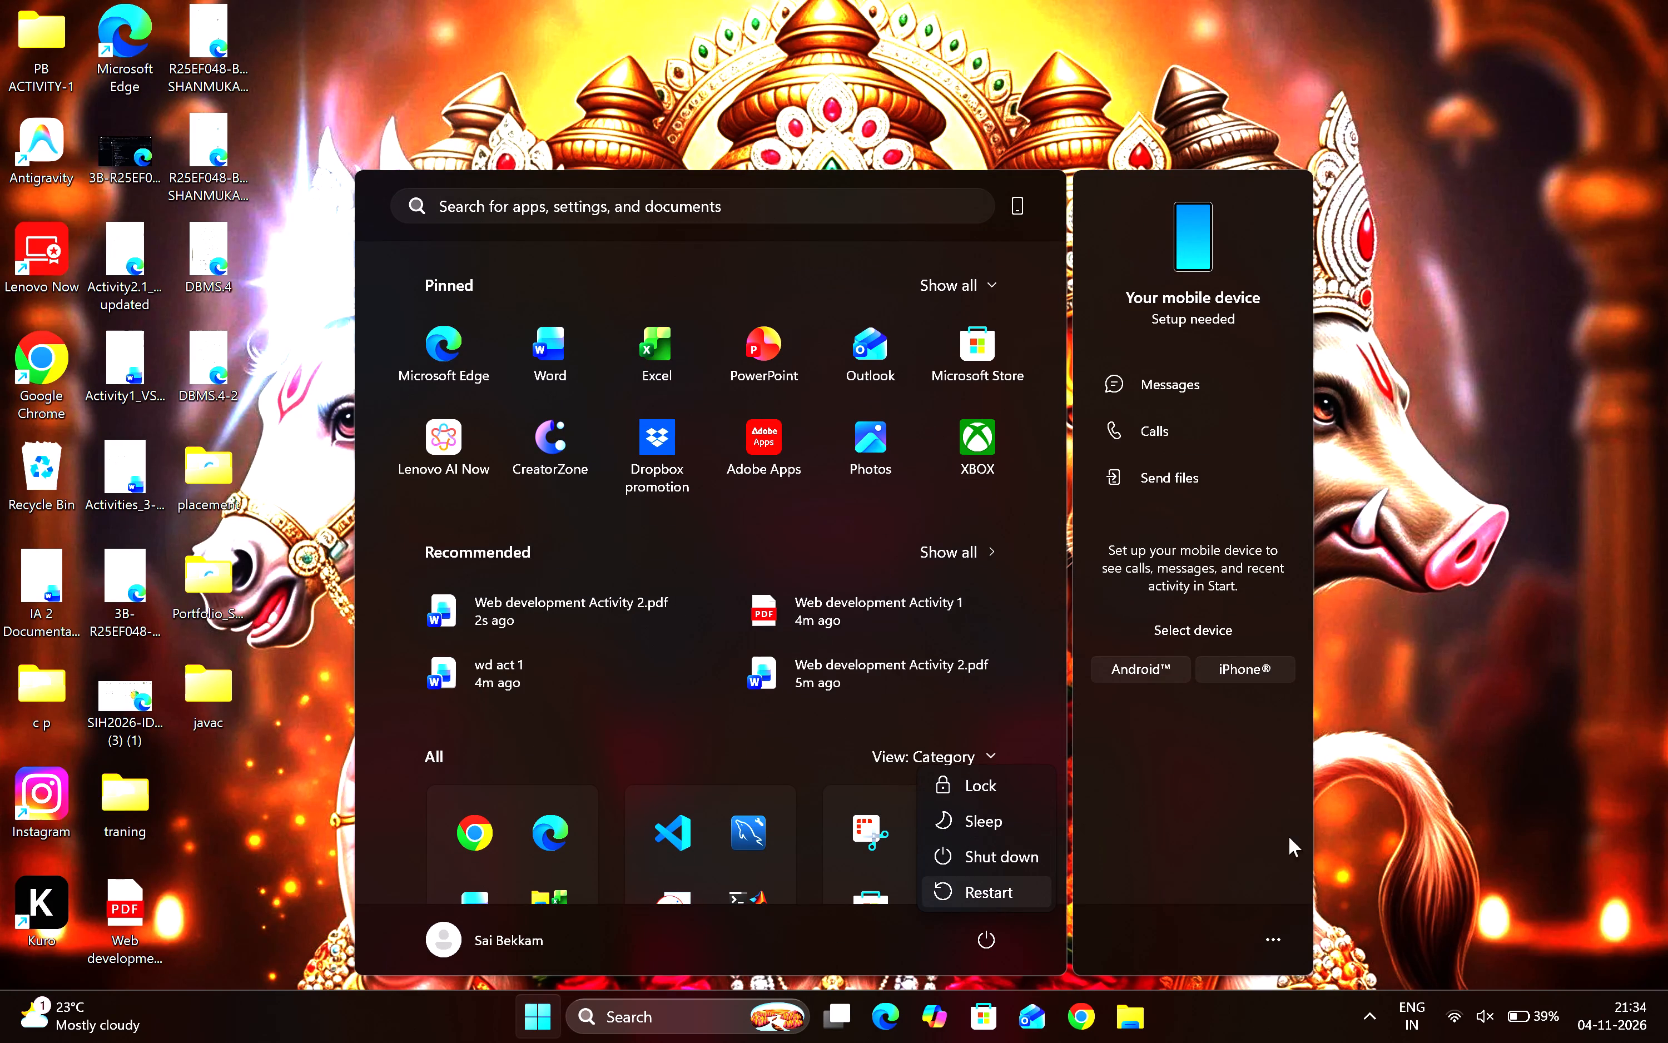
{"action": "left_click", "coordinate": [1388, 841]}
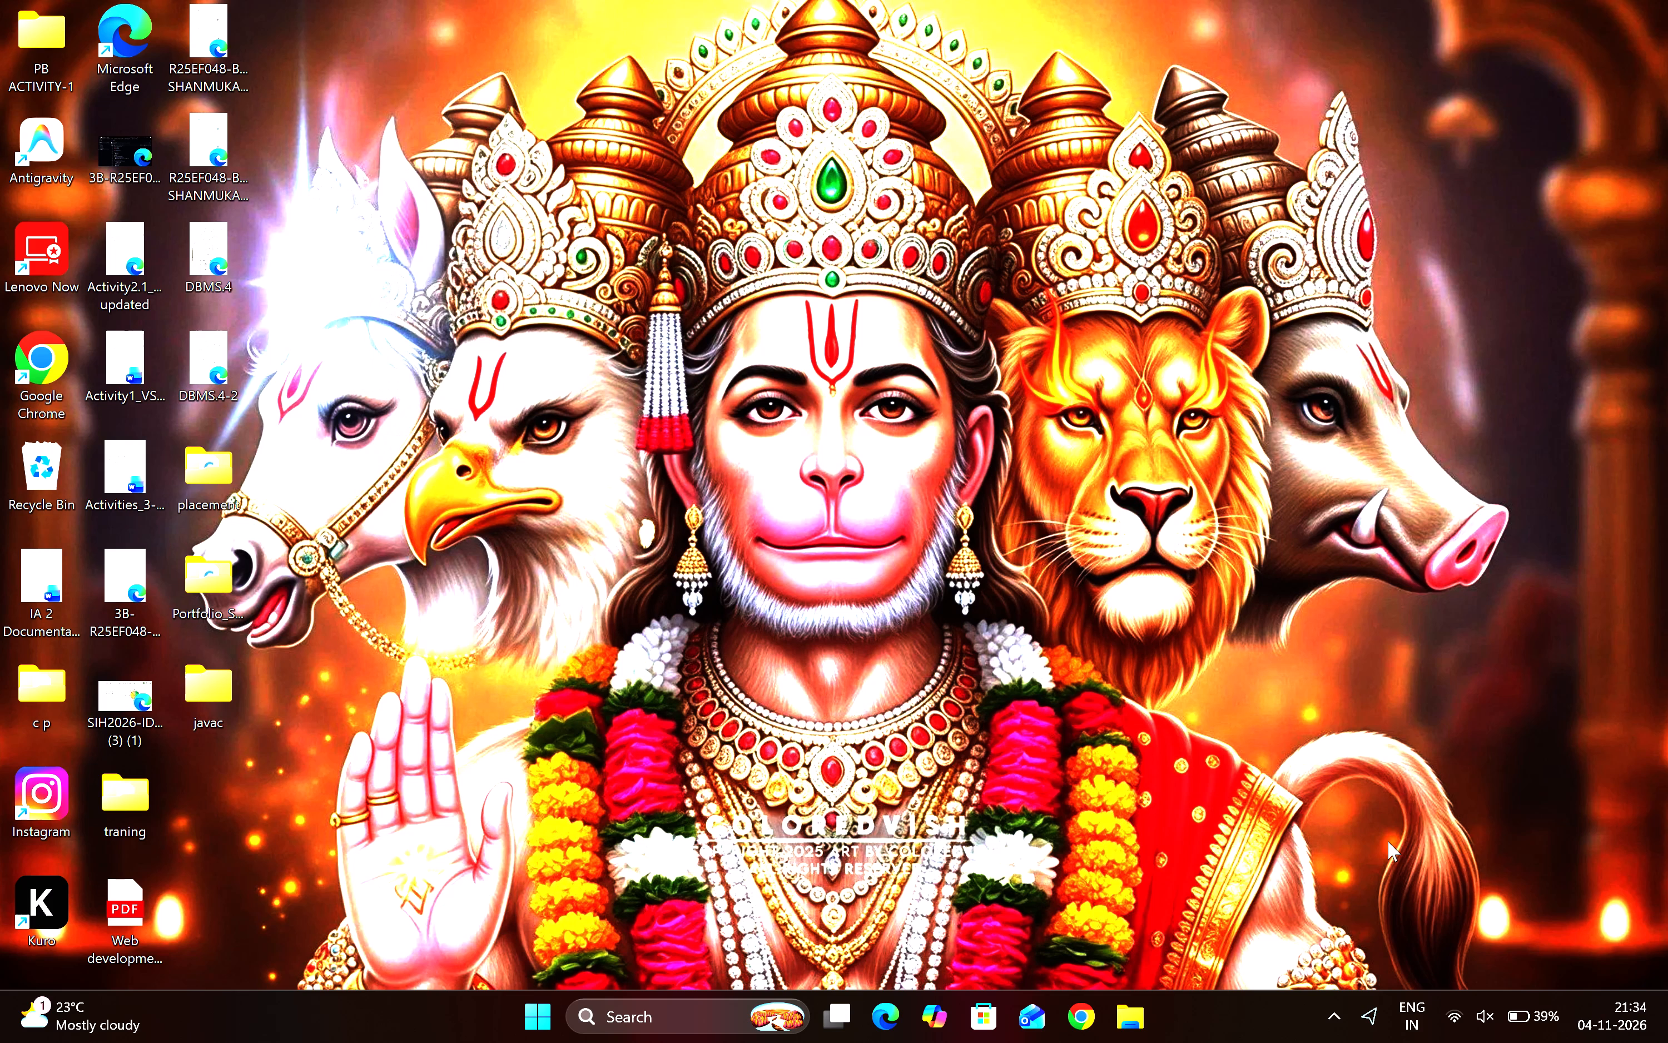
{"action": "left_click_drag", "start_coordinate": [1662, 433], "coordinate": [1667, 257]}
Open Google Chrome and enter a Google search query beginning with "NOTCH".
{"action": "left_click", "coordinate": [1083, 1016]}
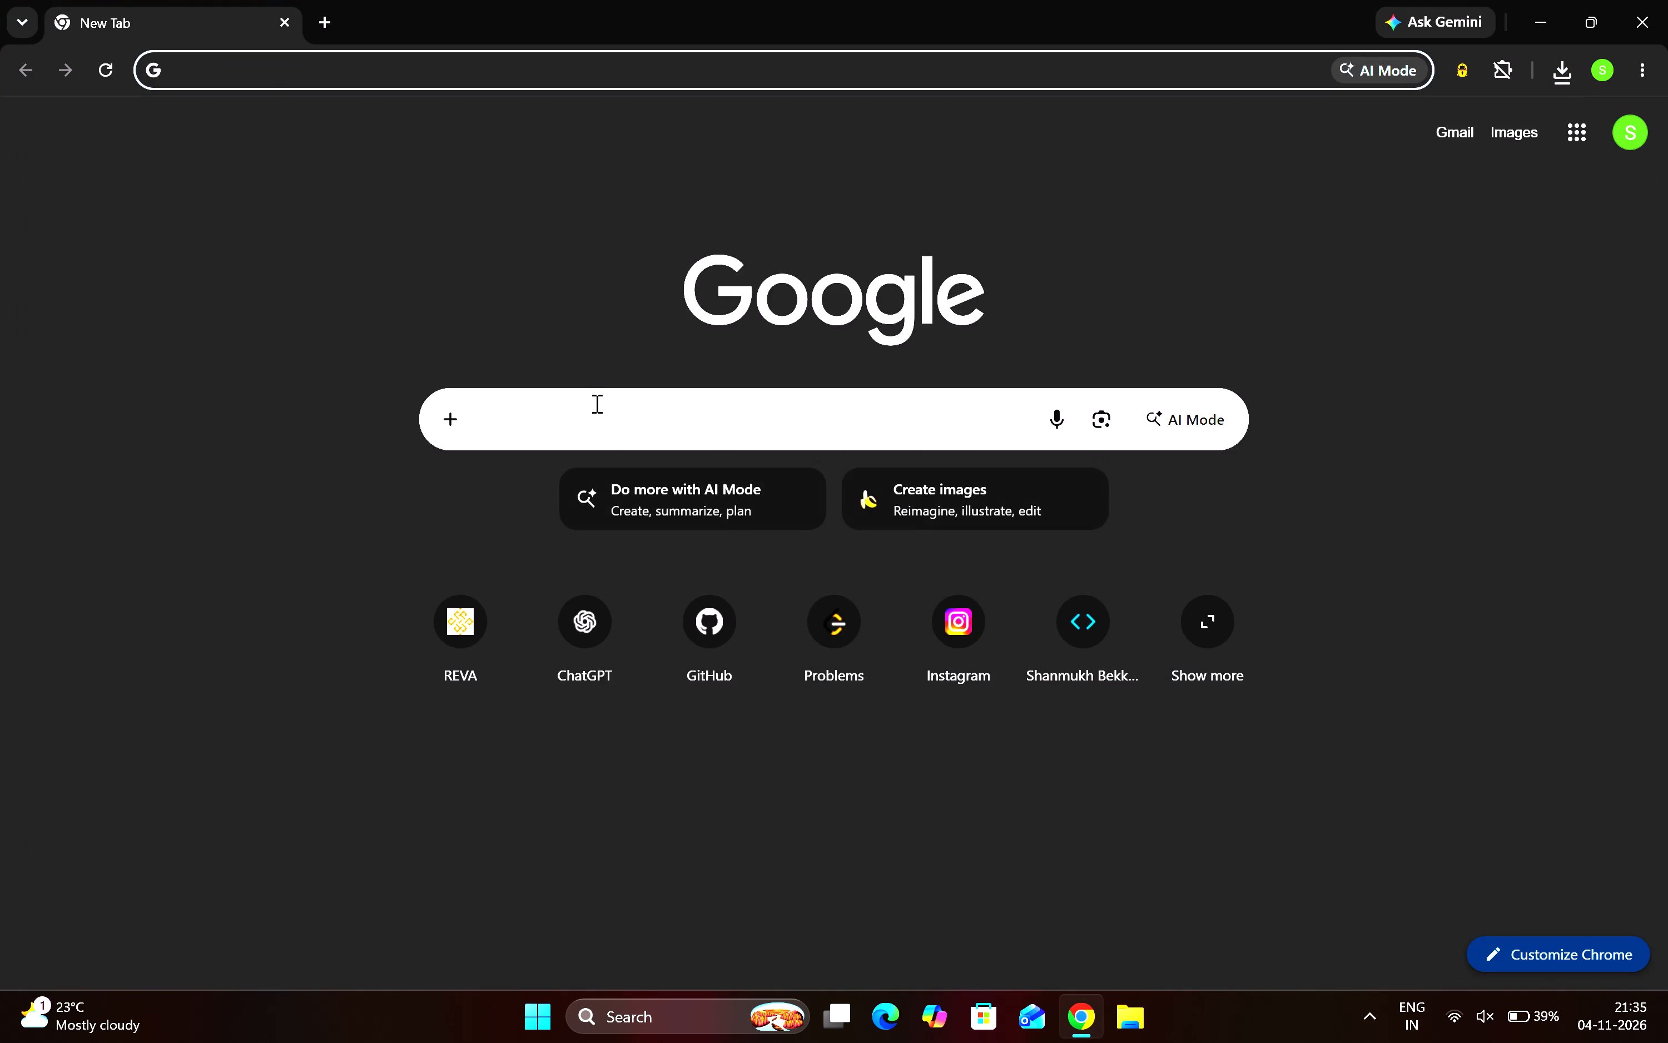
{"action": "left_click", "coordinate": [597, 404]}
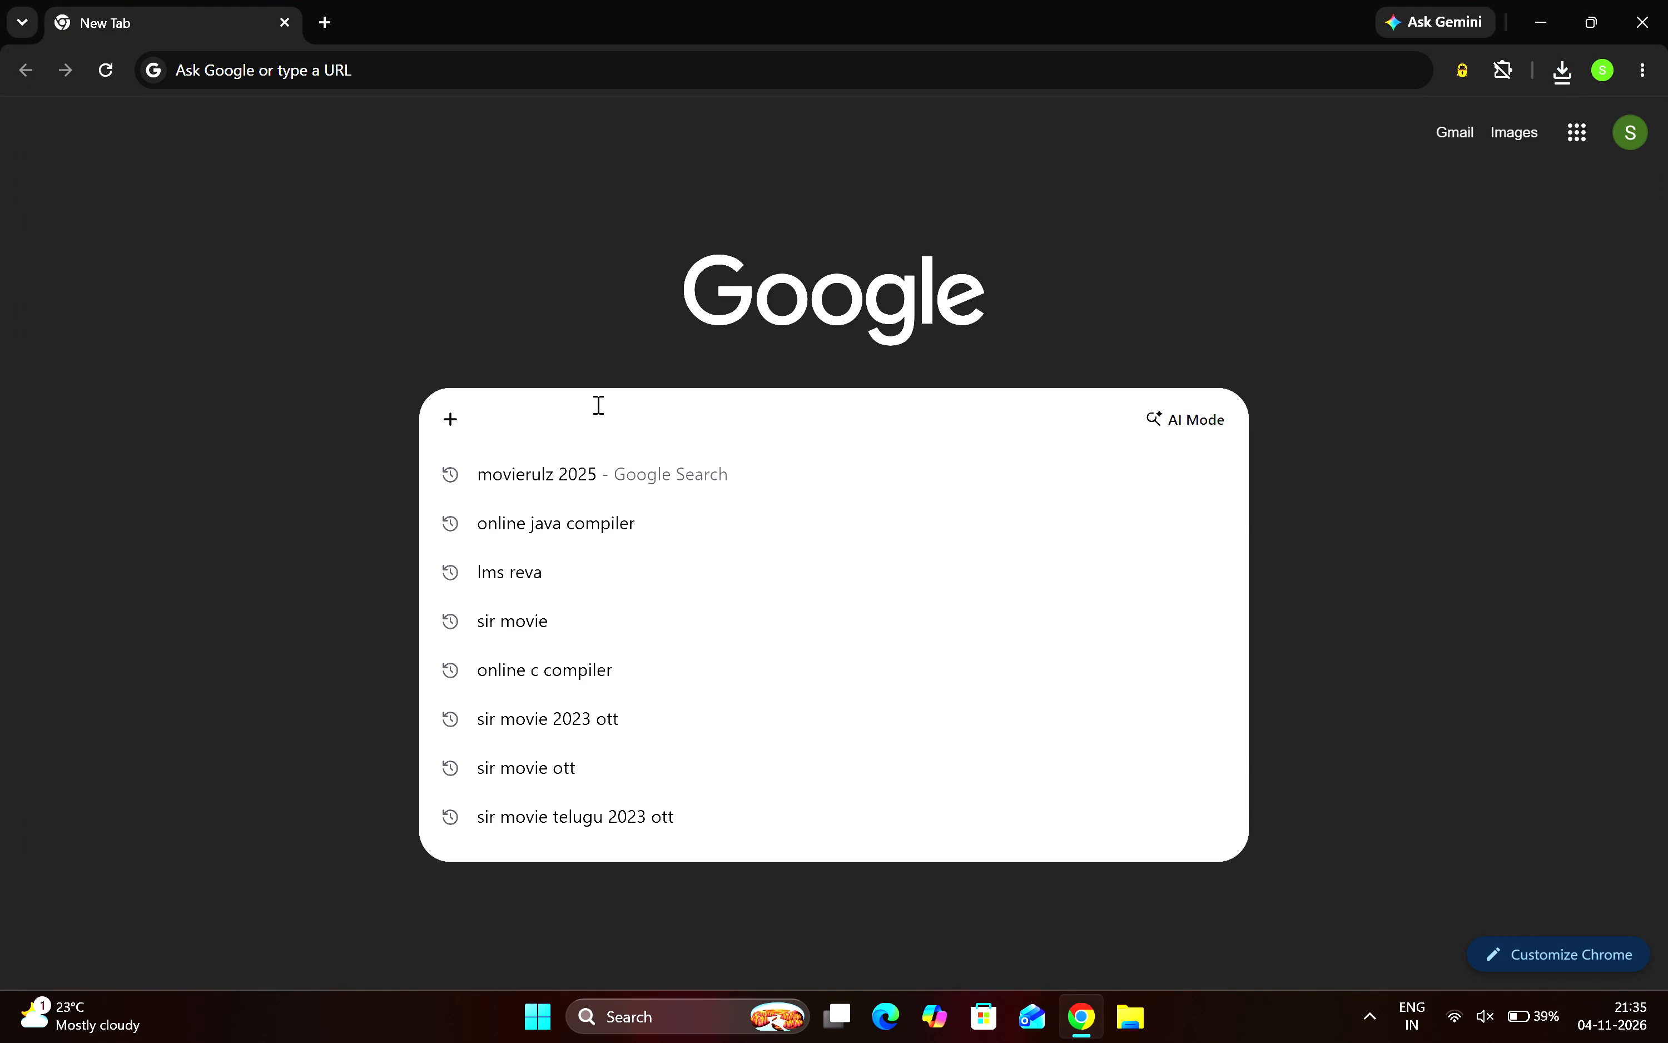
{"action": "type", "text": "NOTCH"}
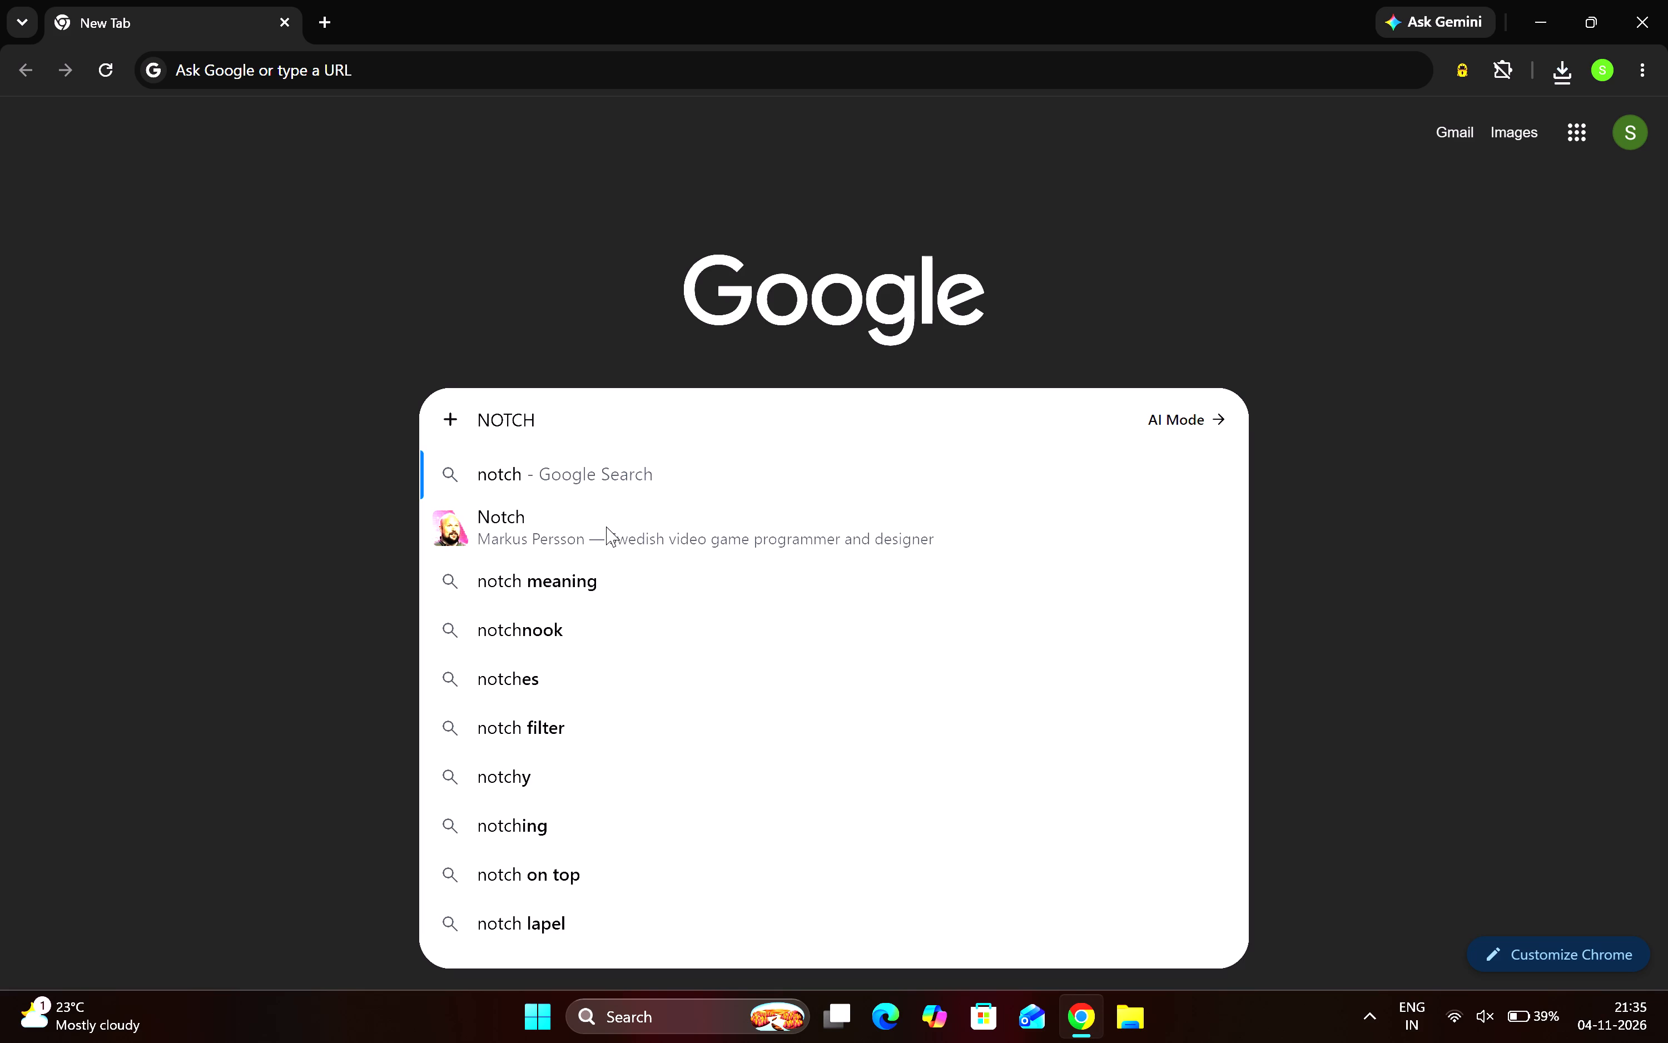
{"action": "key", "text": "space"}
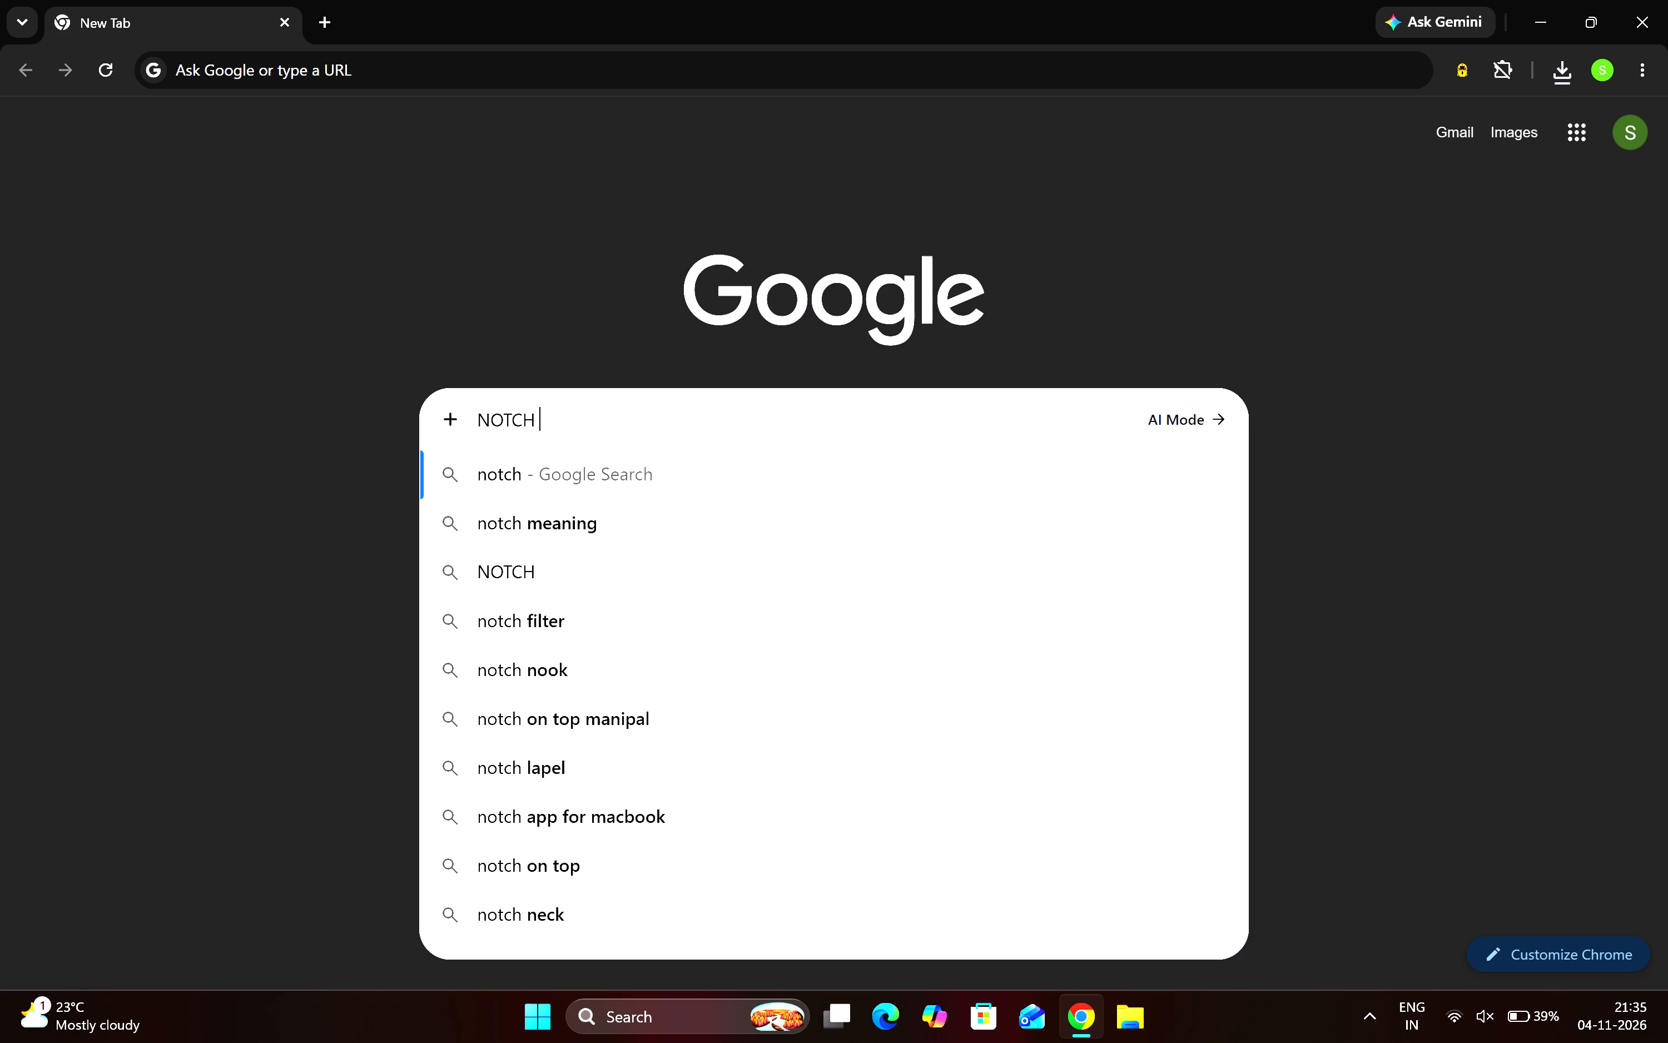